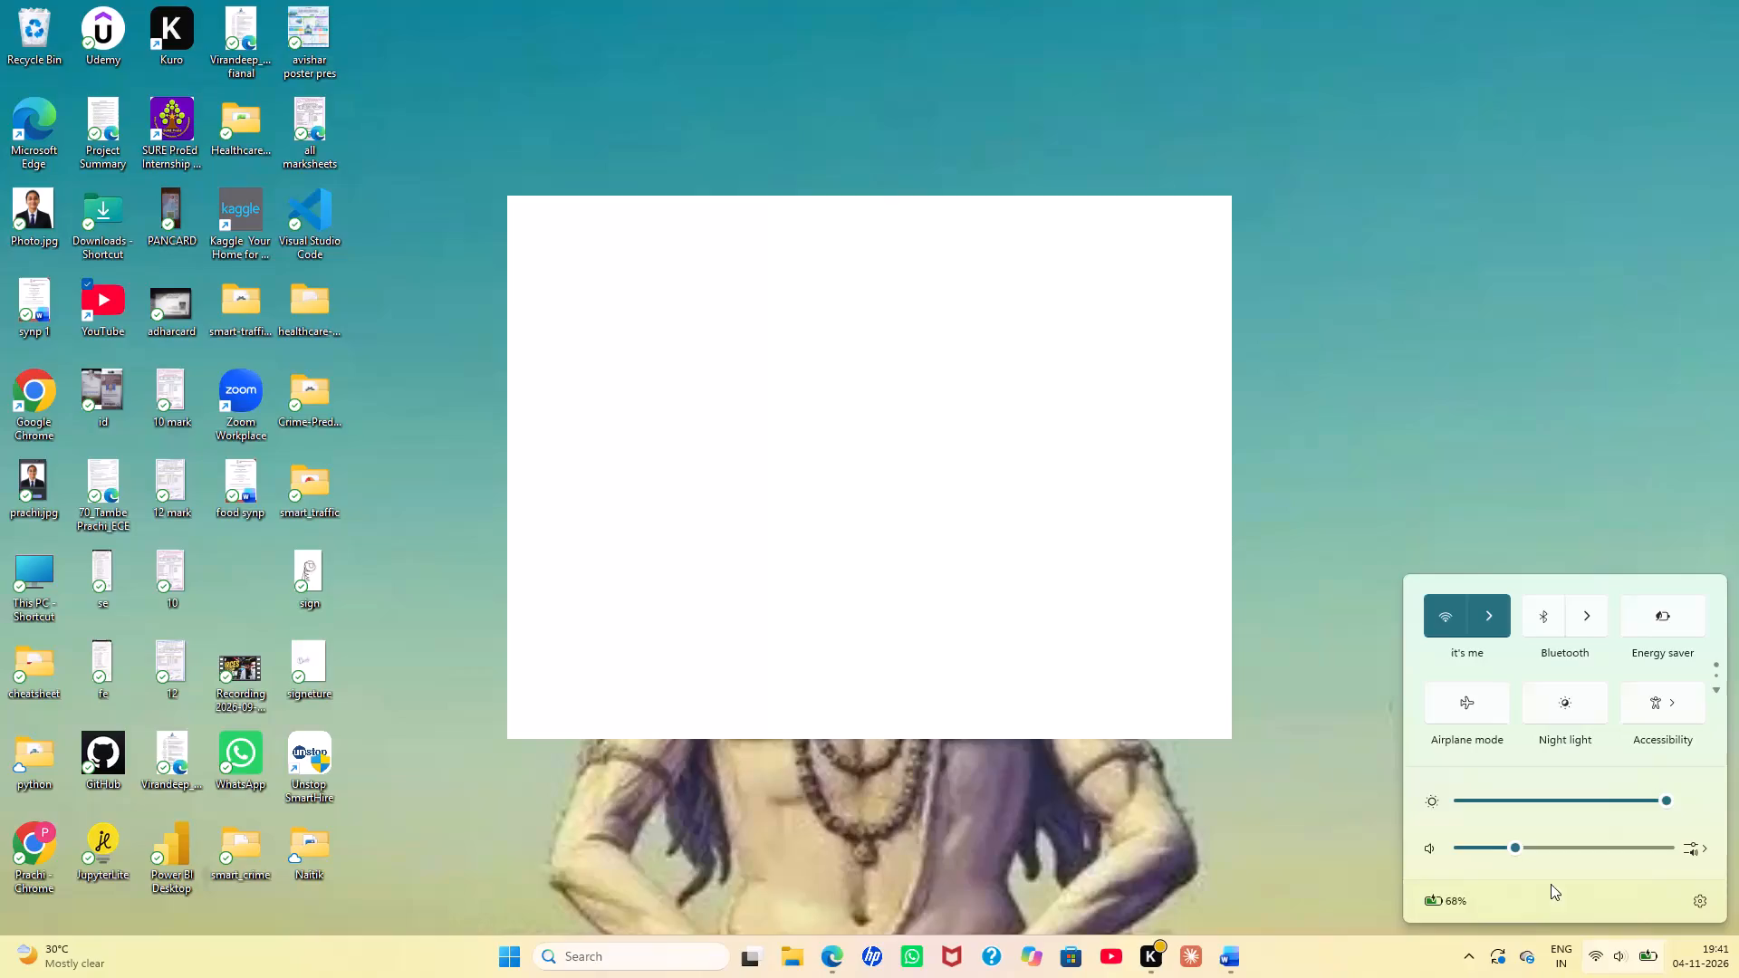
# Dismiss the open quick settings flyout and return to the desktop.
pyautogui.click(1354, 459)
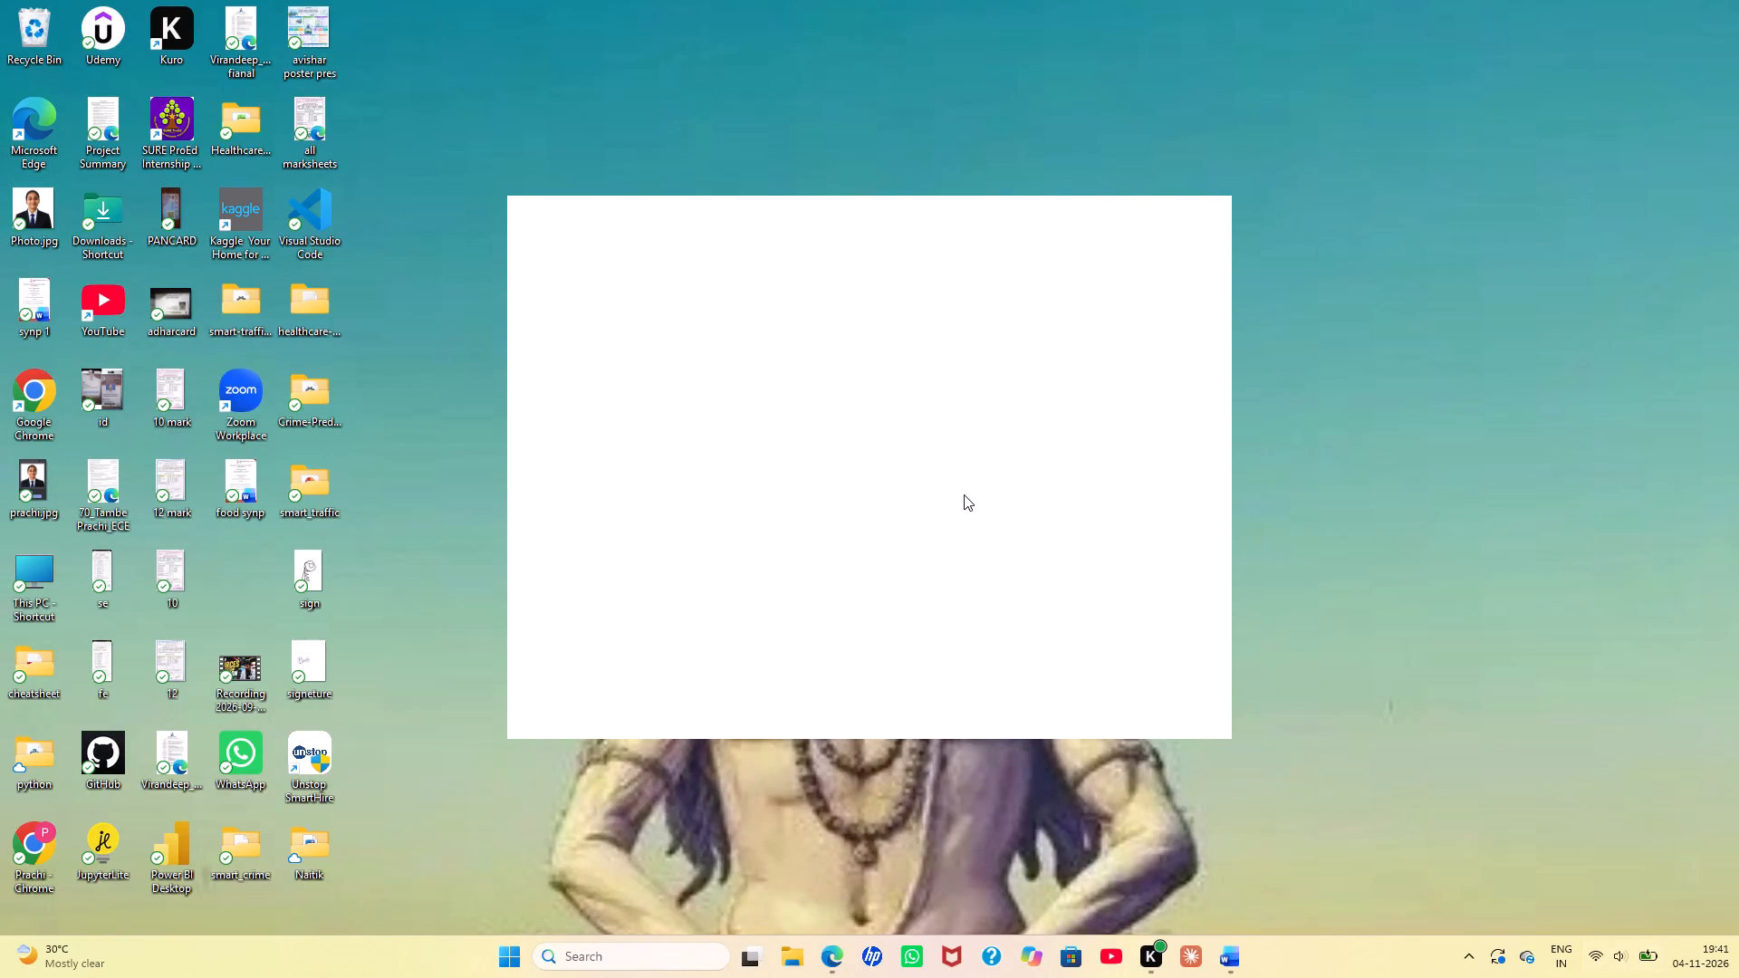
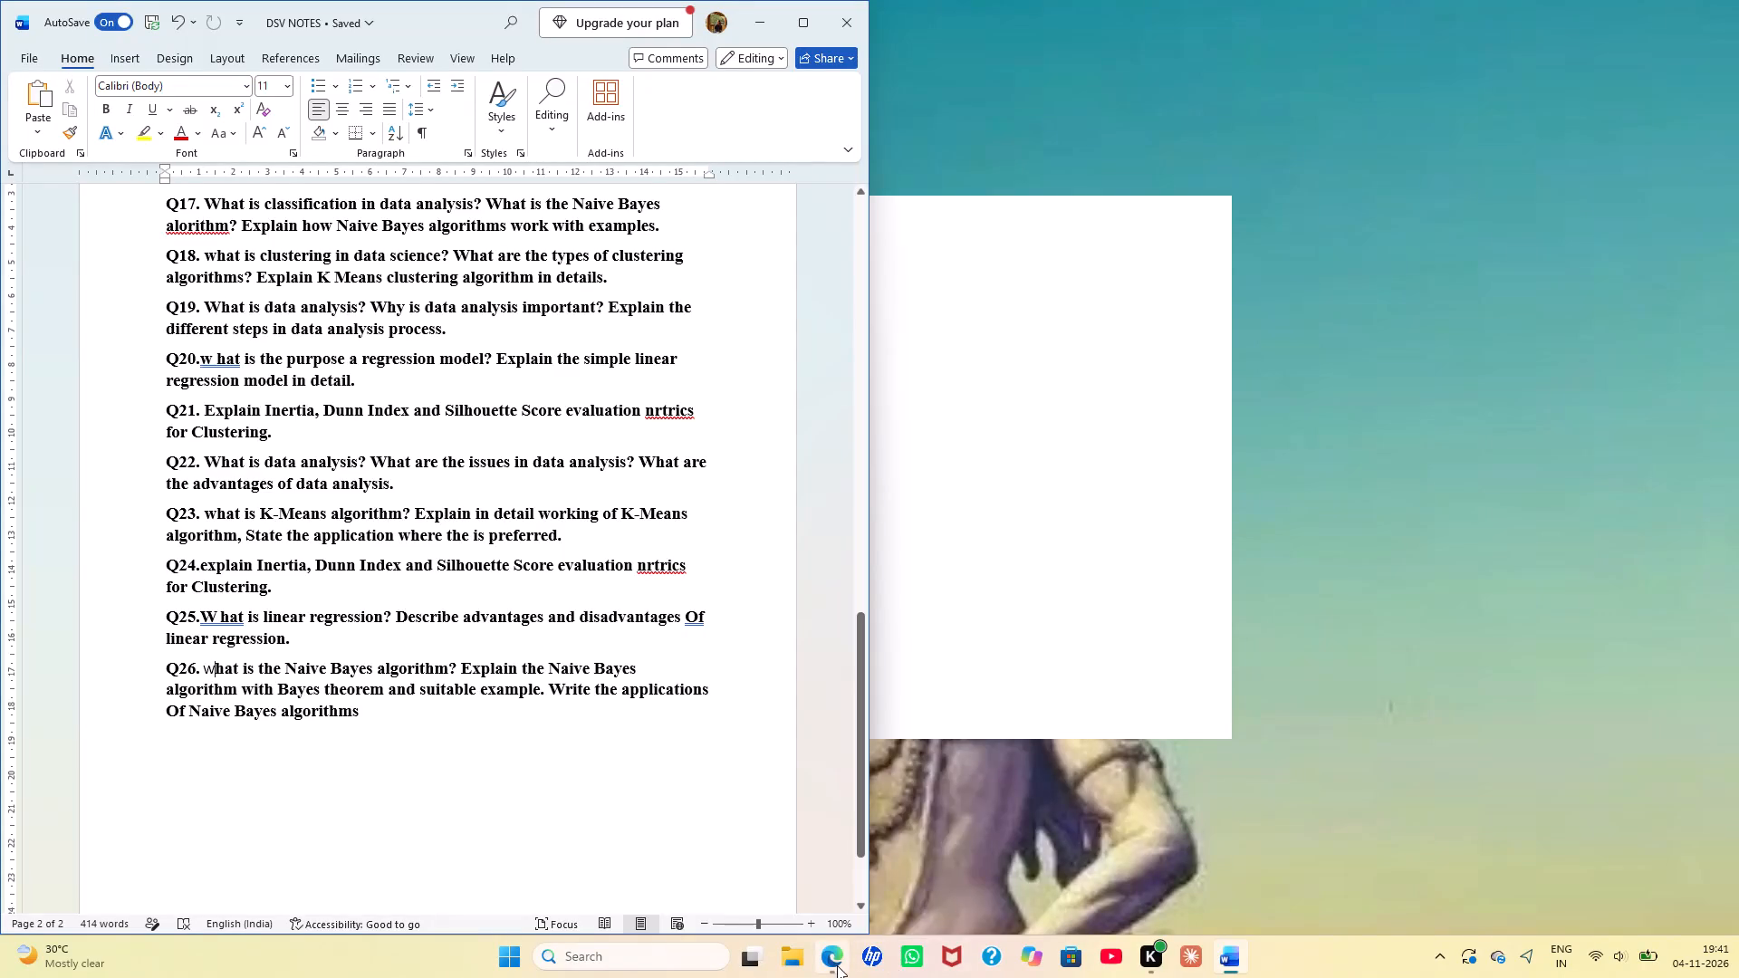
# Switch to the DSV OCT 2023 question paper in Edge and look through its questions from Q3 onward.
pyautogui.click(820, 895)
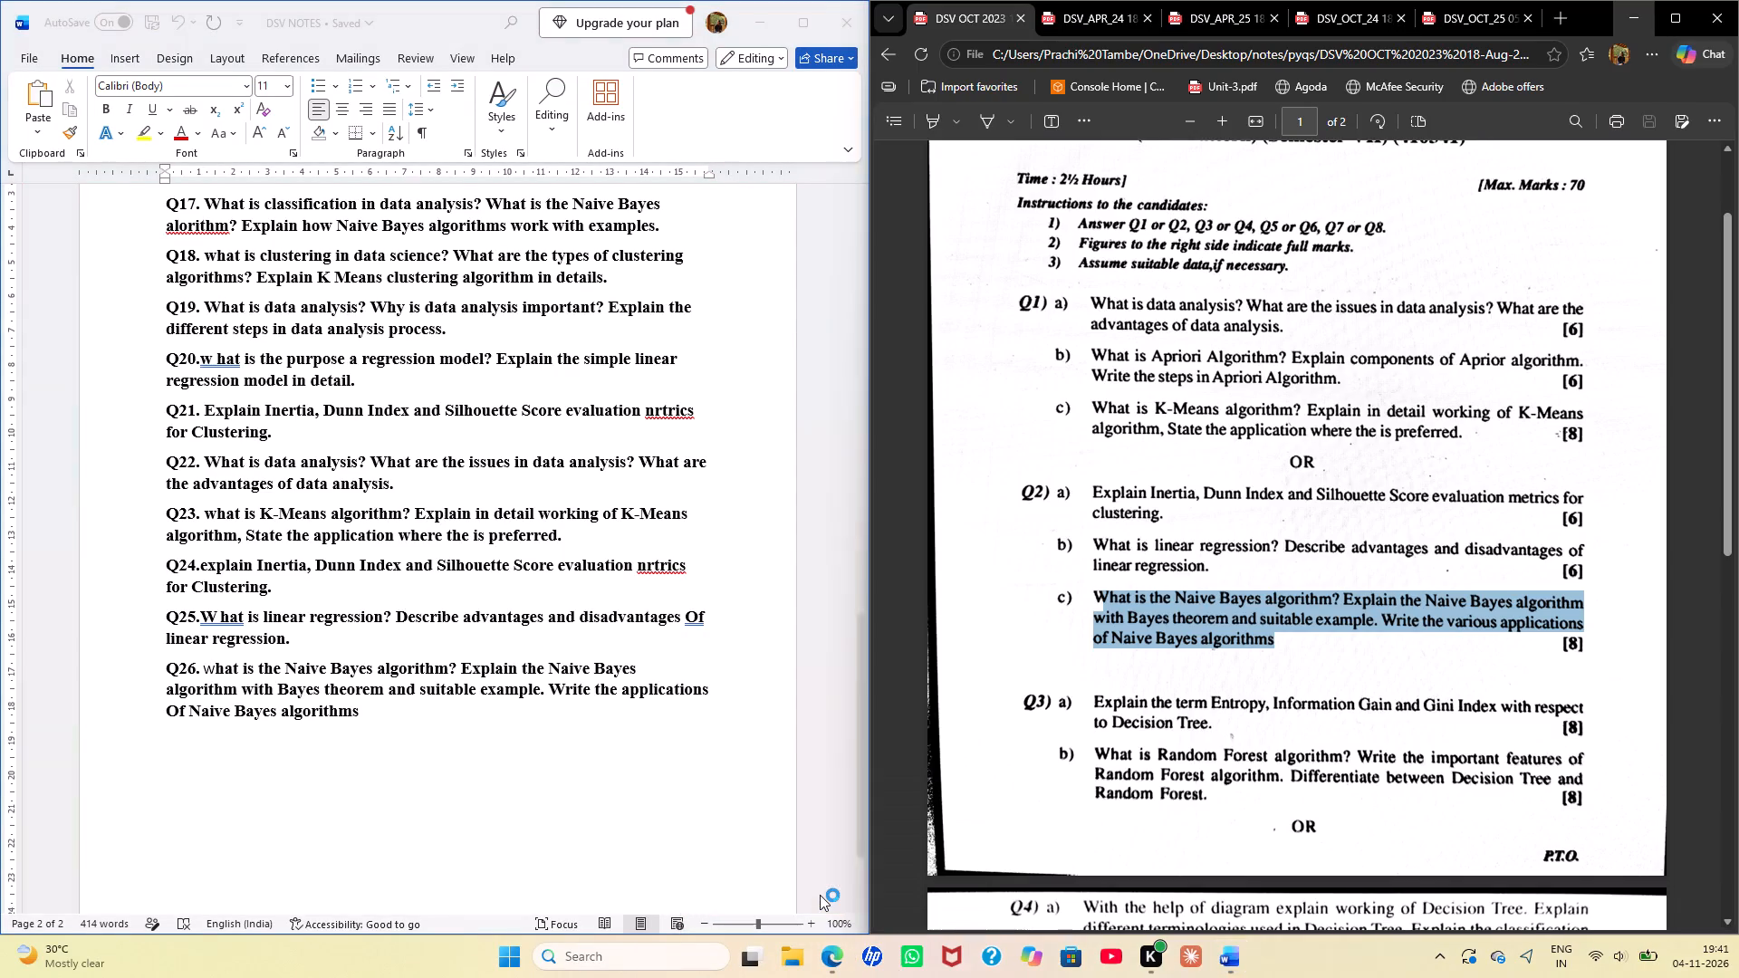
pyautogui.scroll(-5, 616, 666)
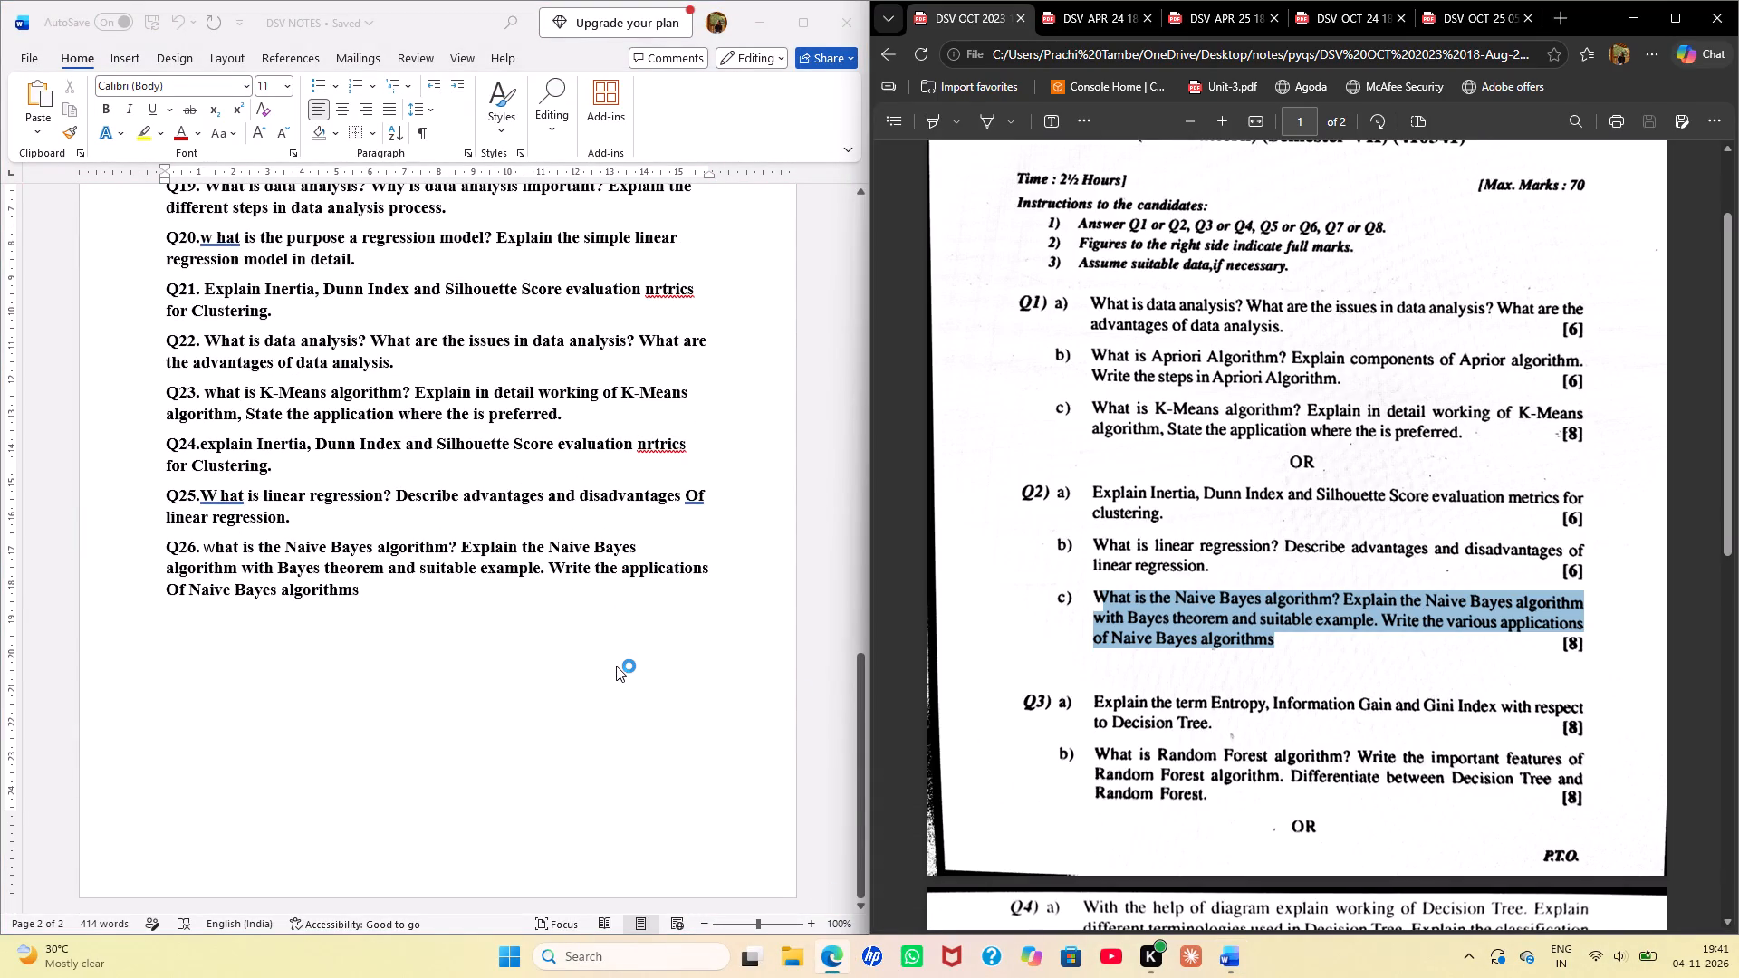
pyautogui.scroll(-5, 616, 666)
pyautogui.scroll(-3, 1288, 705)
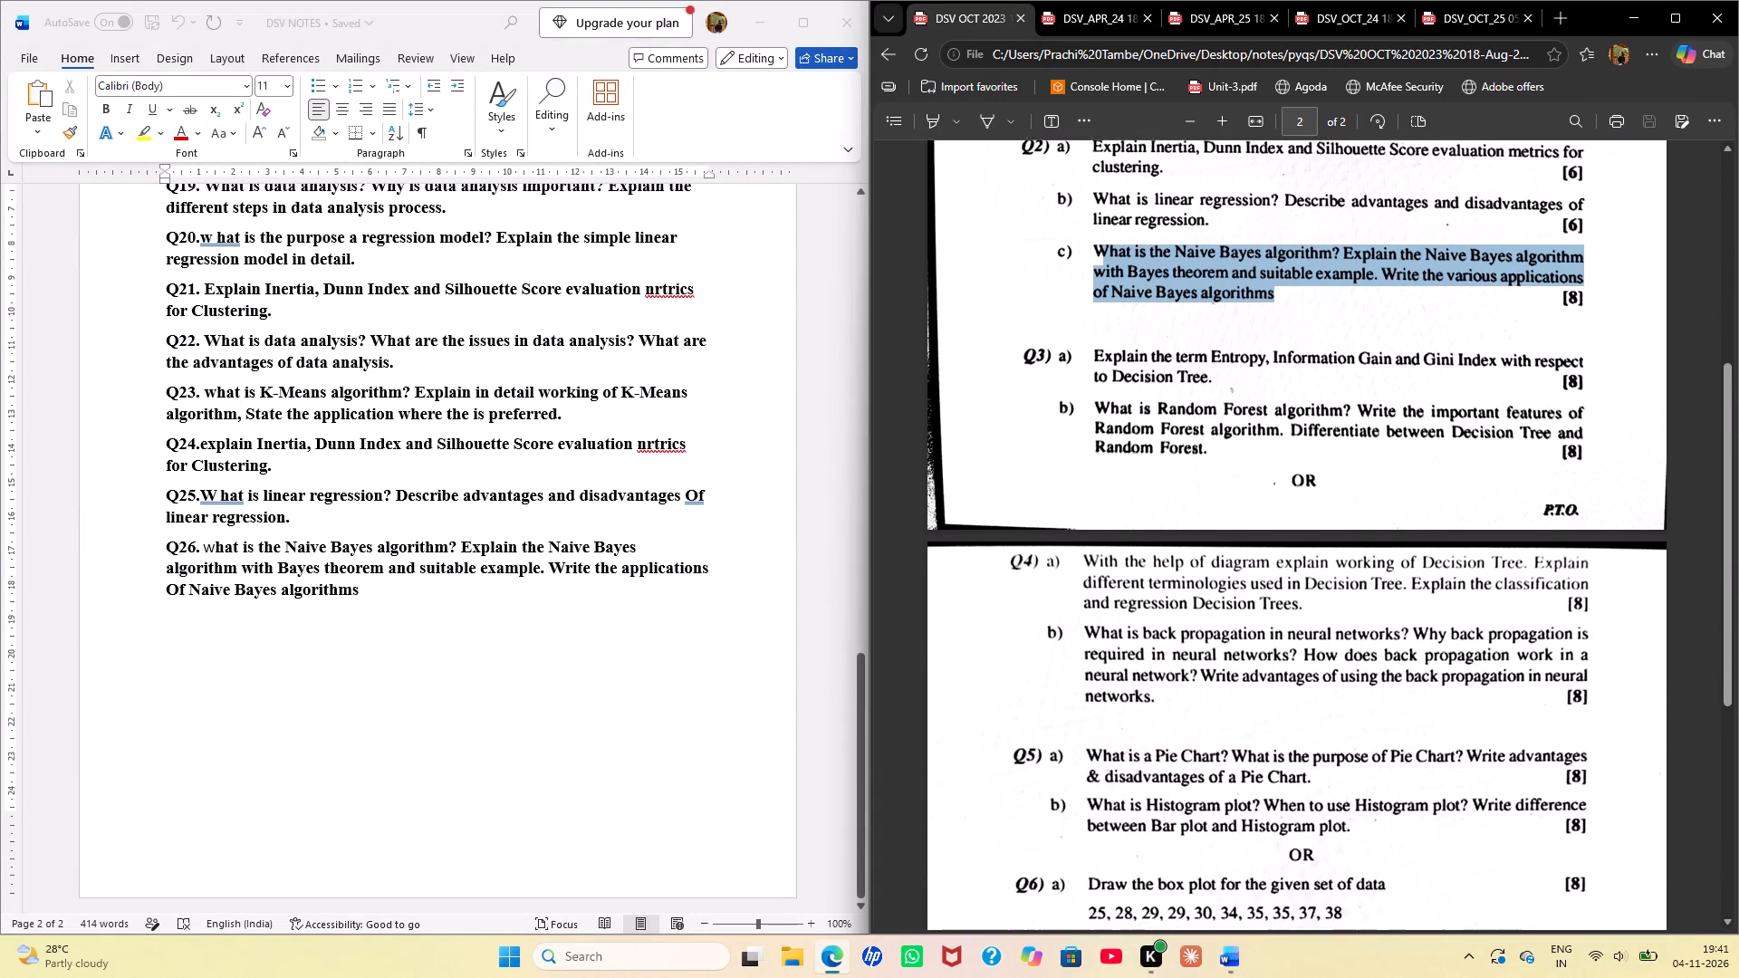
pyautogui.scroll(-3, 1288, 705)
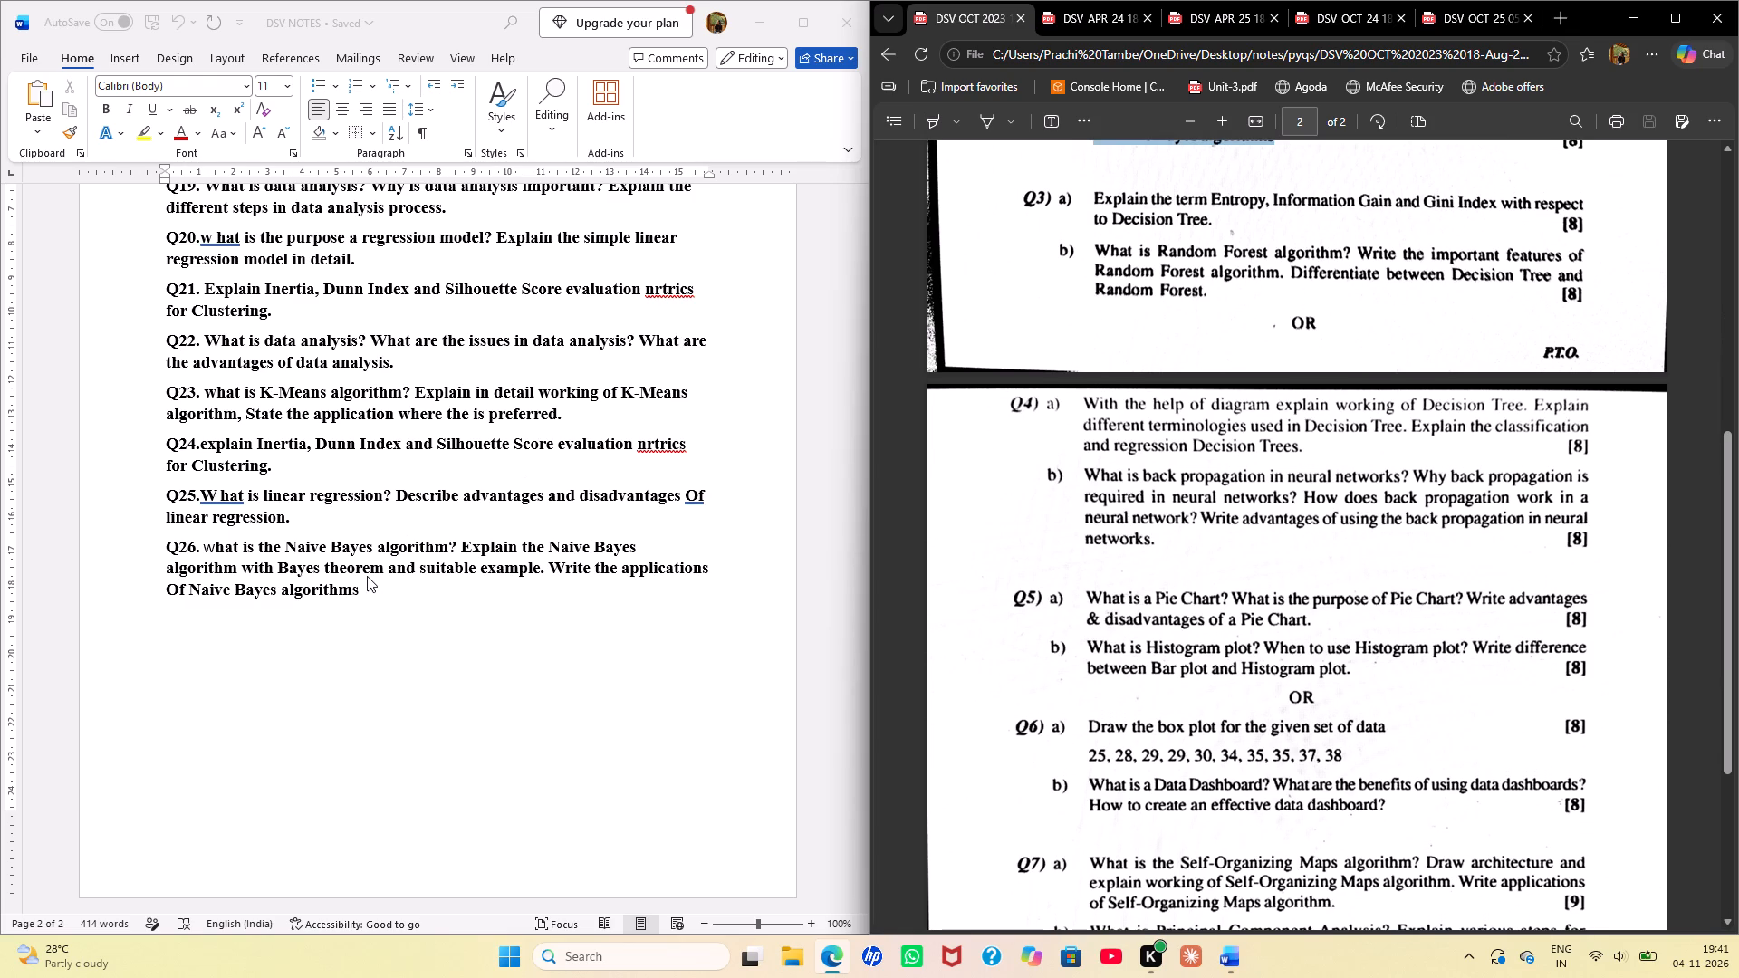
pyautogui.scroll(-1, 405, 644)
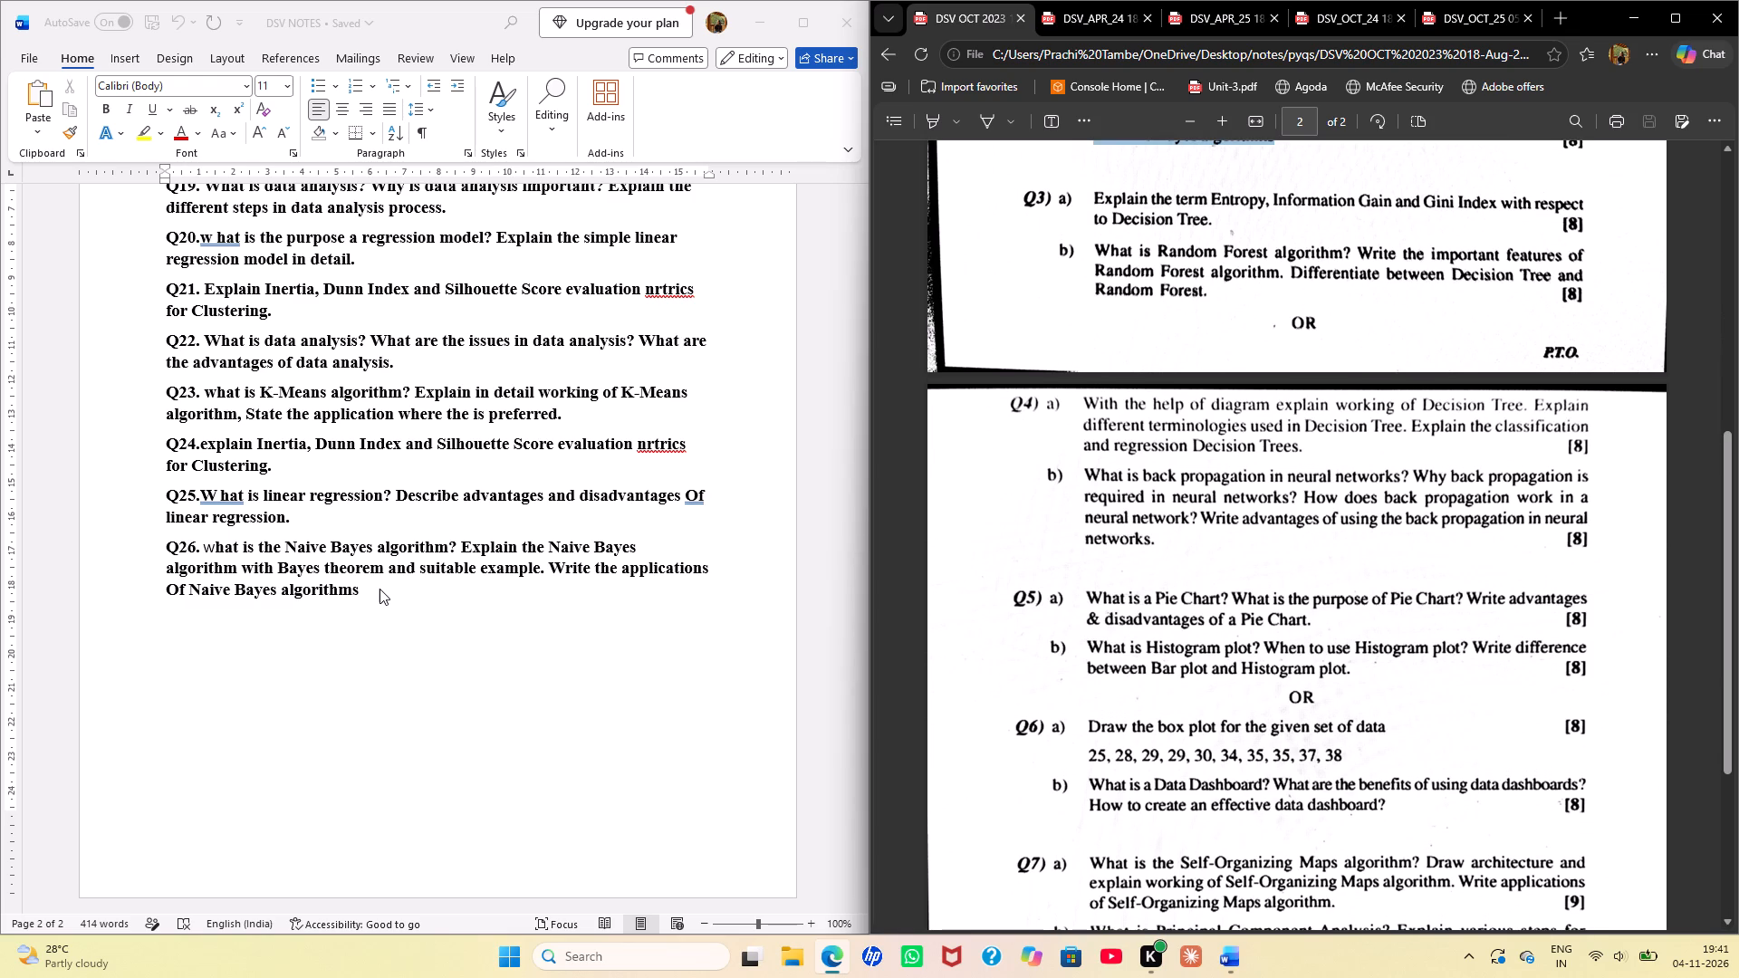
# In the DSV NOTES document in Word, add a centred "UNIT 4" heading two lines below Q26.
pyautogui.click(380, 589)
pyautogui.click(359, 590)
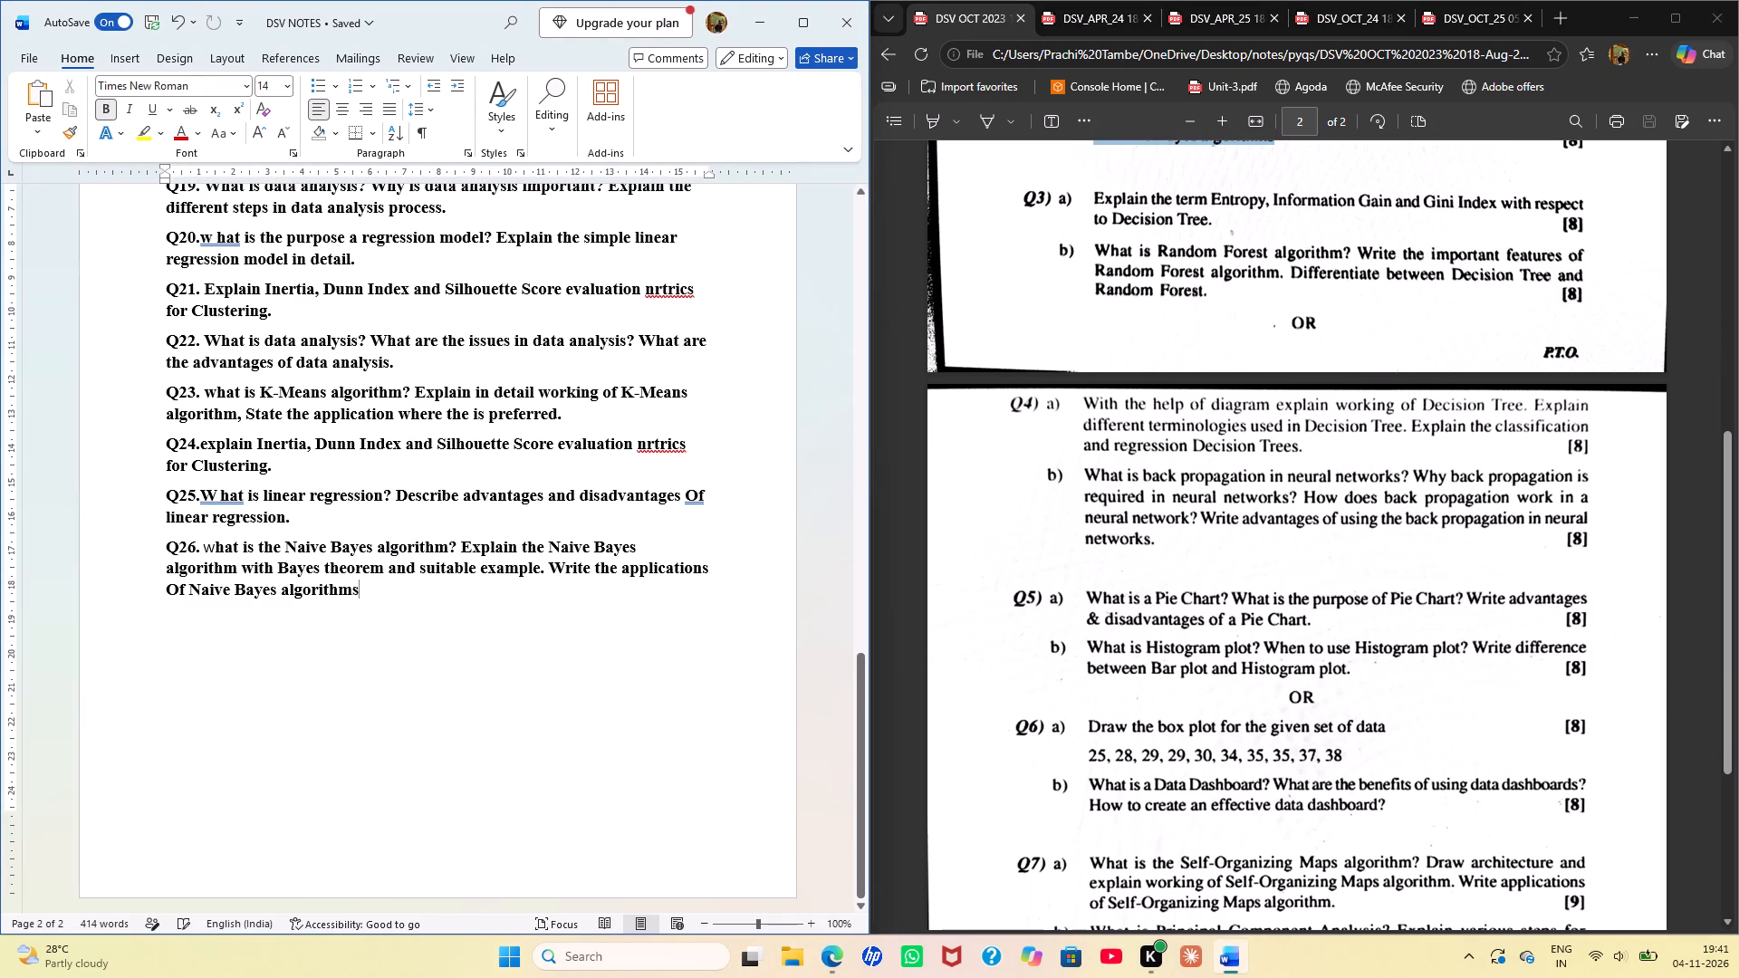
pyautogui.press('Return')
pyautogui.press('Return')
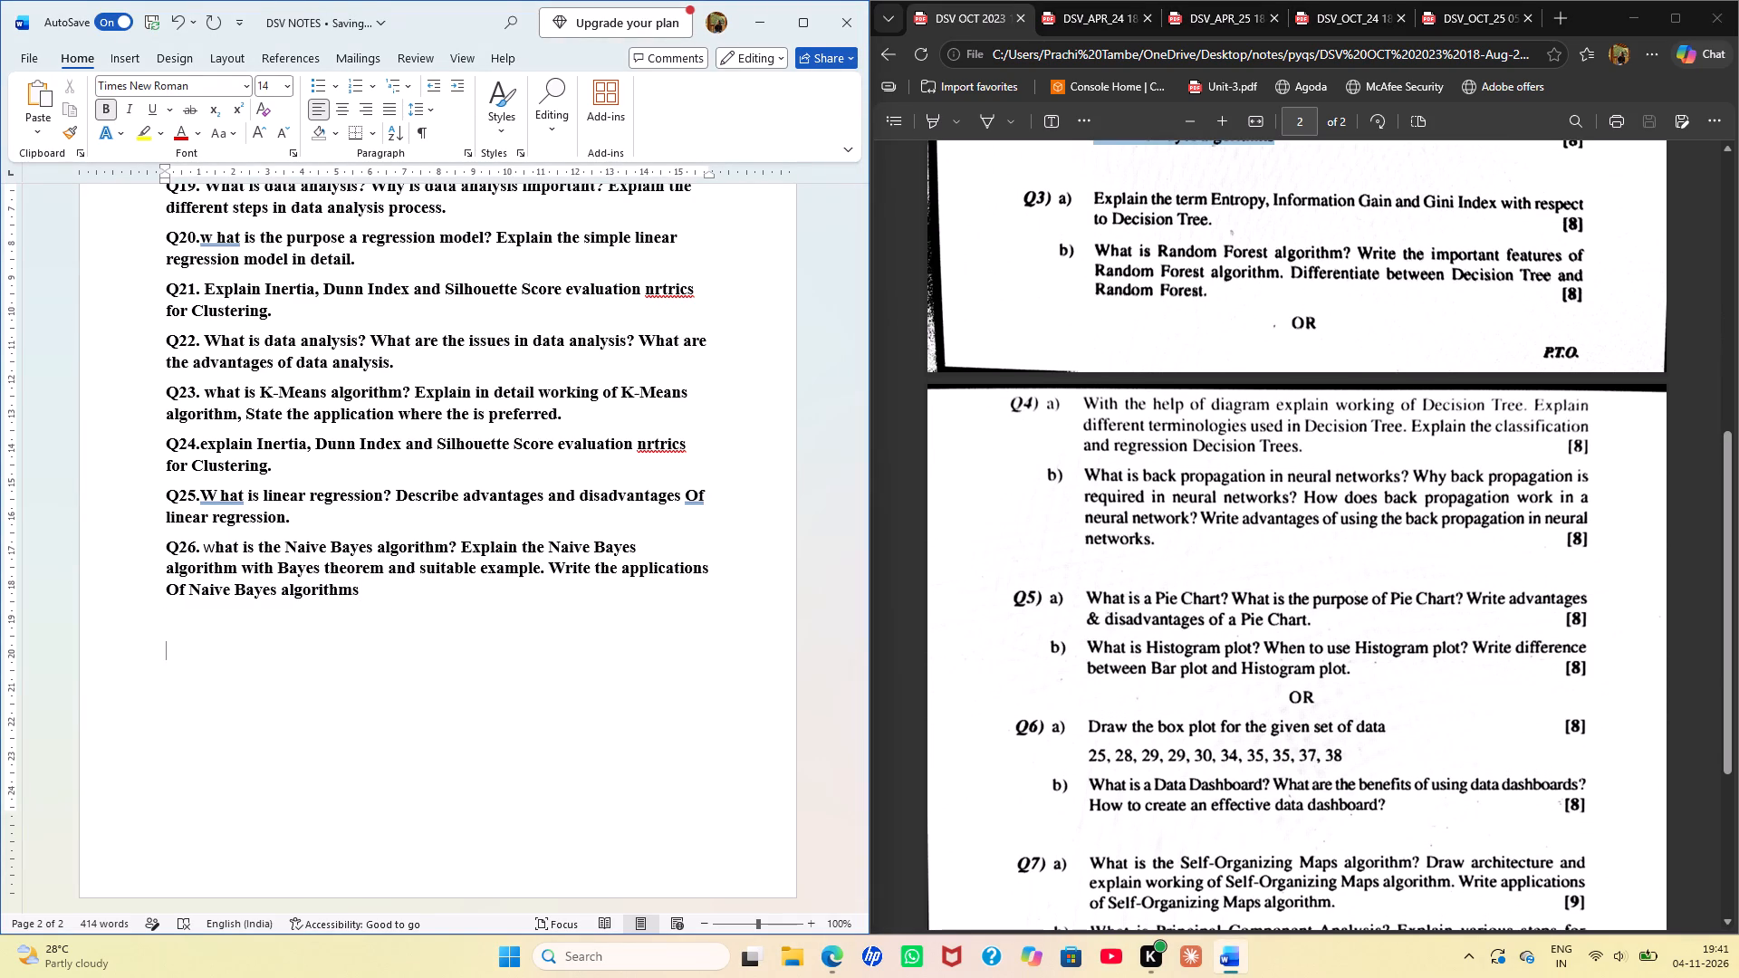
pyautogui.write('UN')
pyautogui.write('IT 4')
pyautogui.click(341, 106)
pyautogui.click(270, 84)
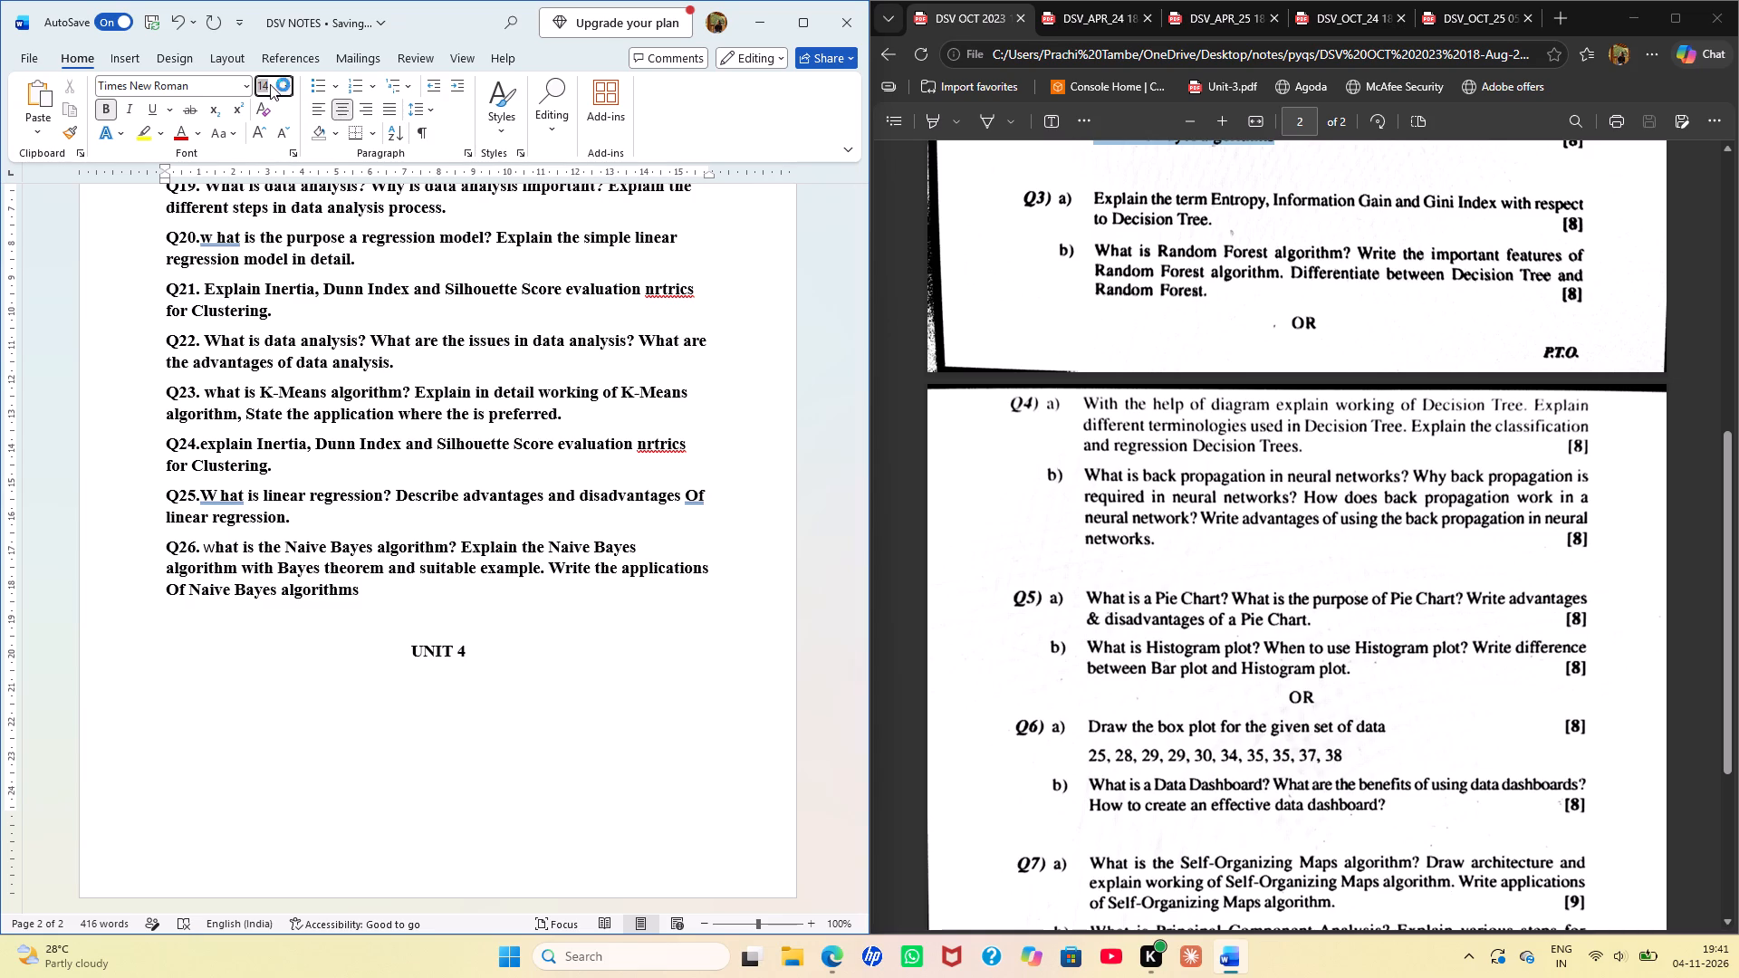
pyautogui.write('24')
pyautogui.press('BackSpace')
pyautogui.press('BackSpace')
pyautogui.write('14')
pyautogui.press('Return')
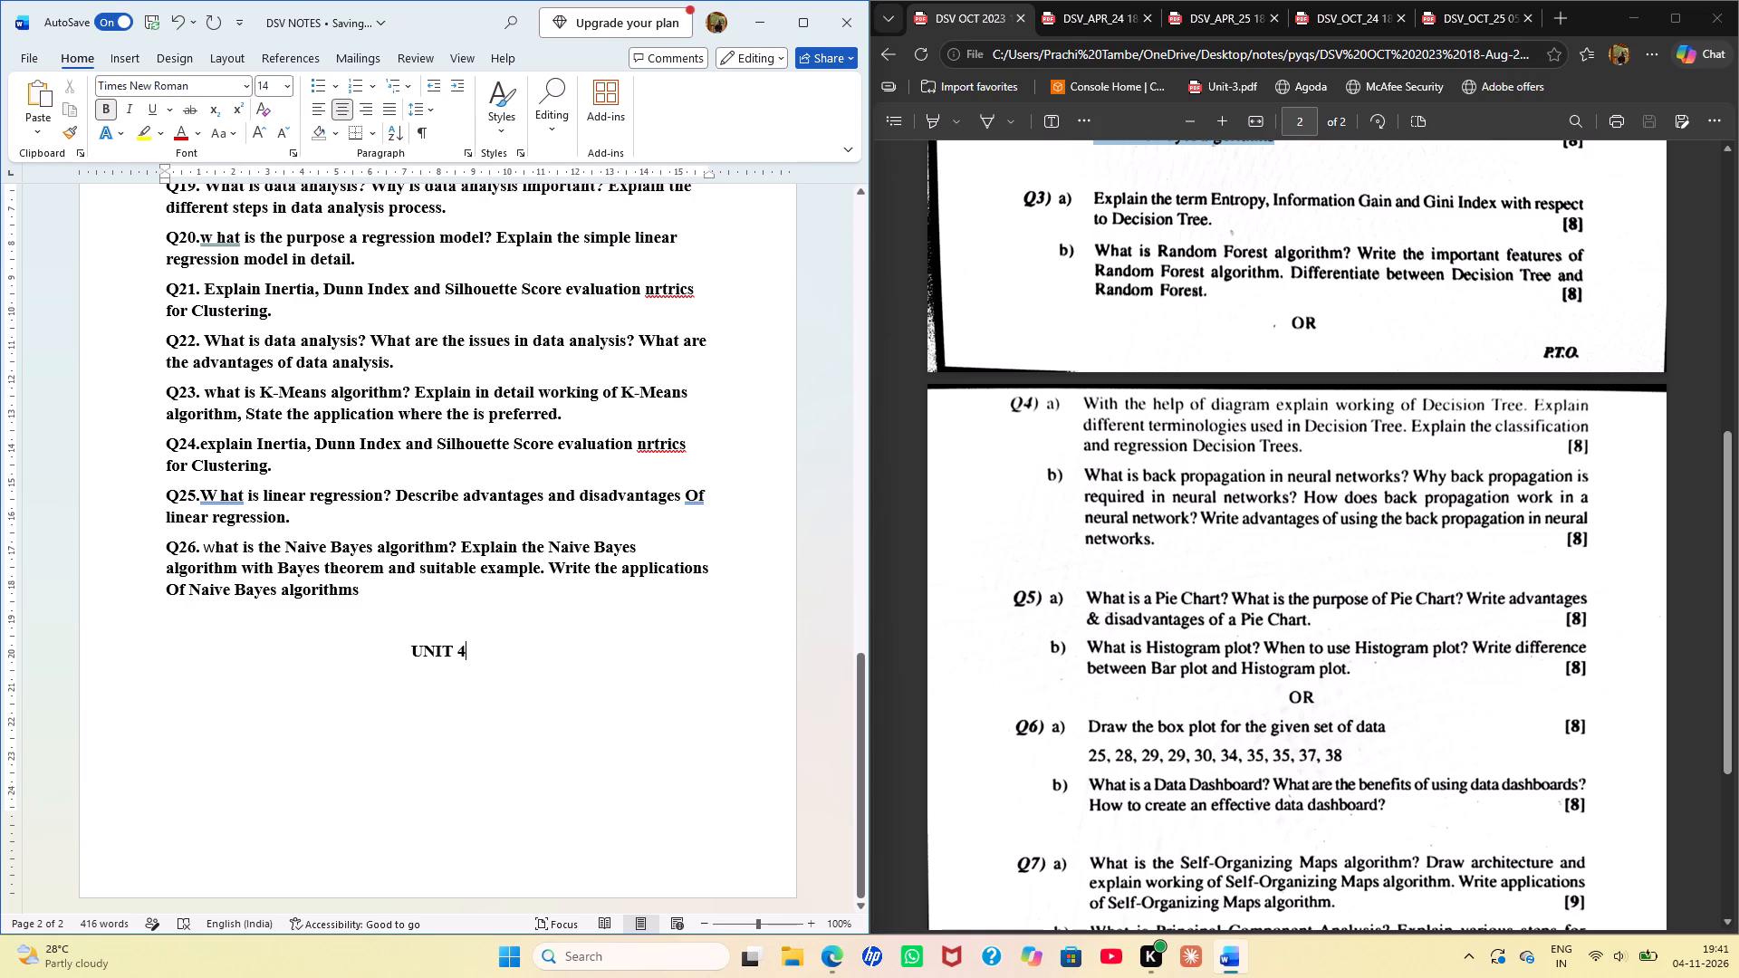
# Set the font size of the "UNIT 4" heading to 22.
pyautogui.moveTo(470, 649); pyautogui.dragTo(418, 646)
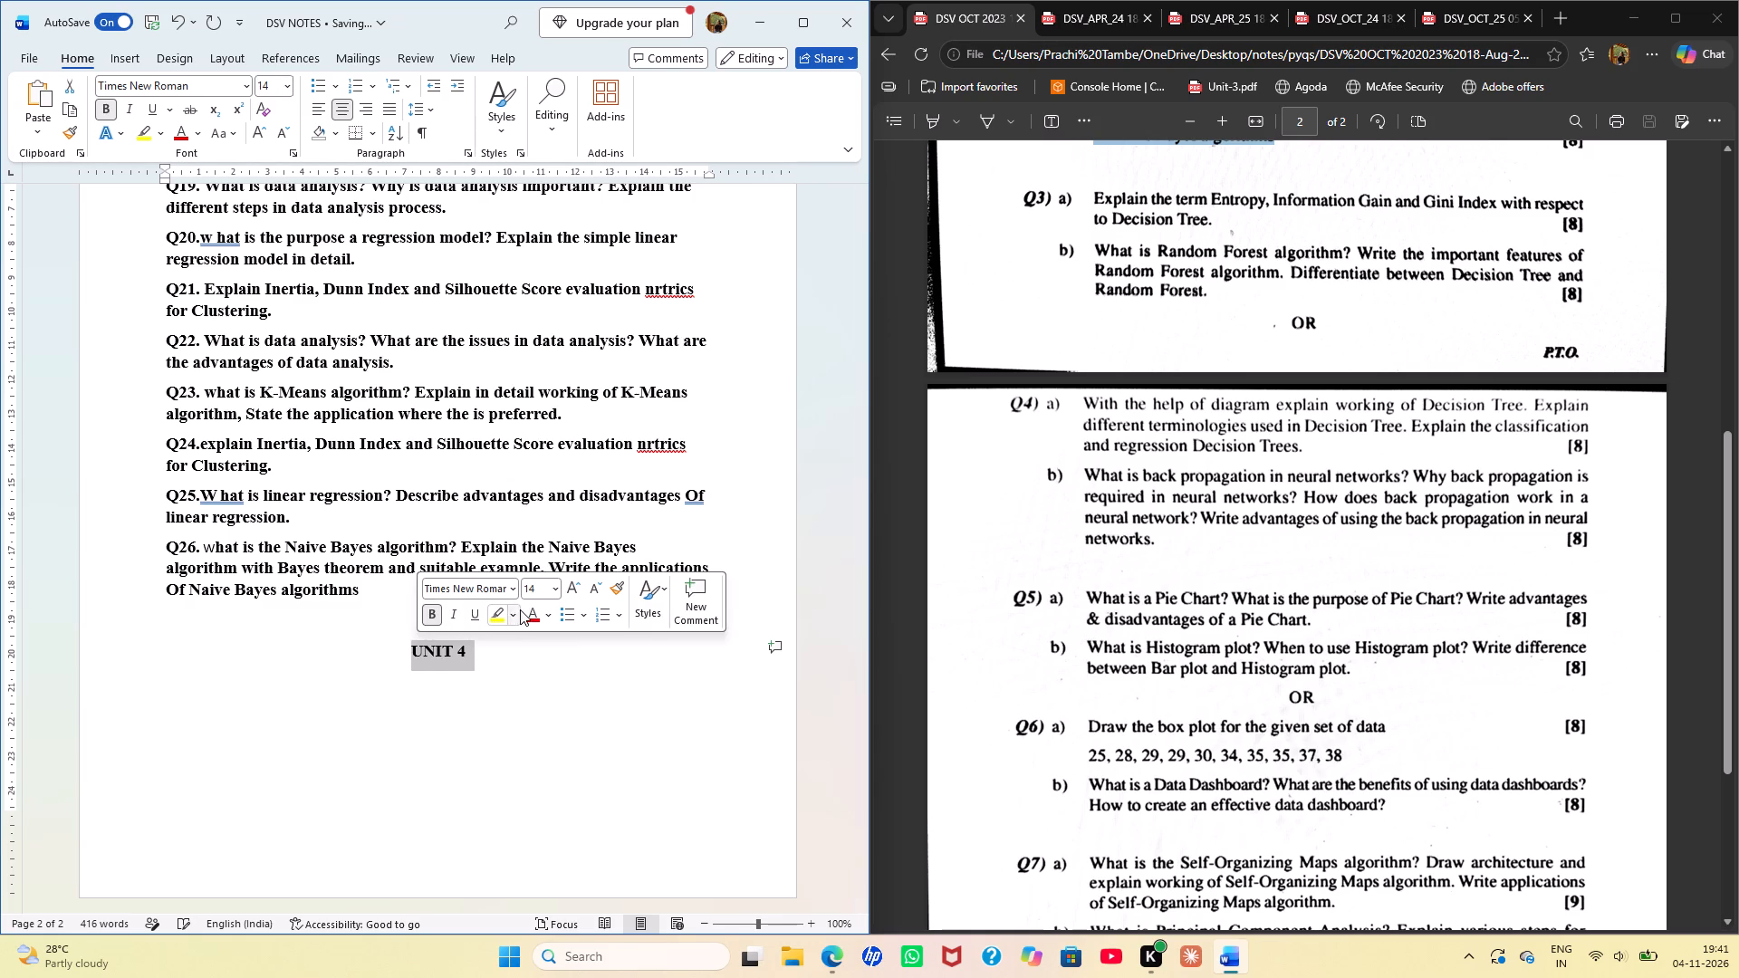
pyautogui.click(540, 590)
pyautogui.write('22')
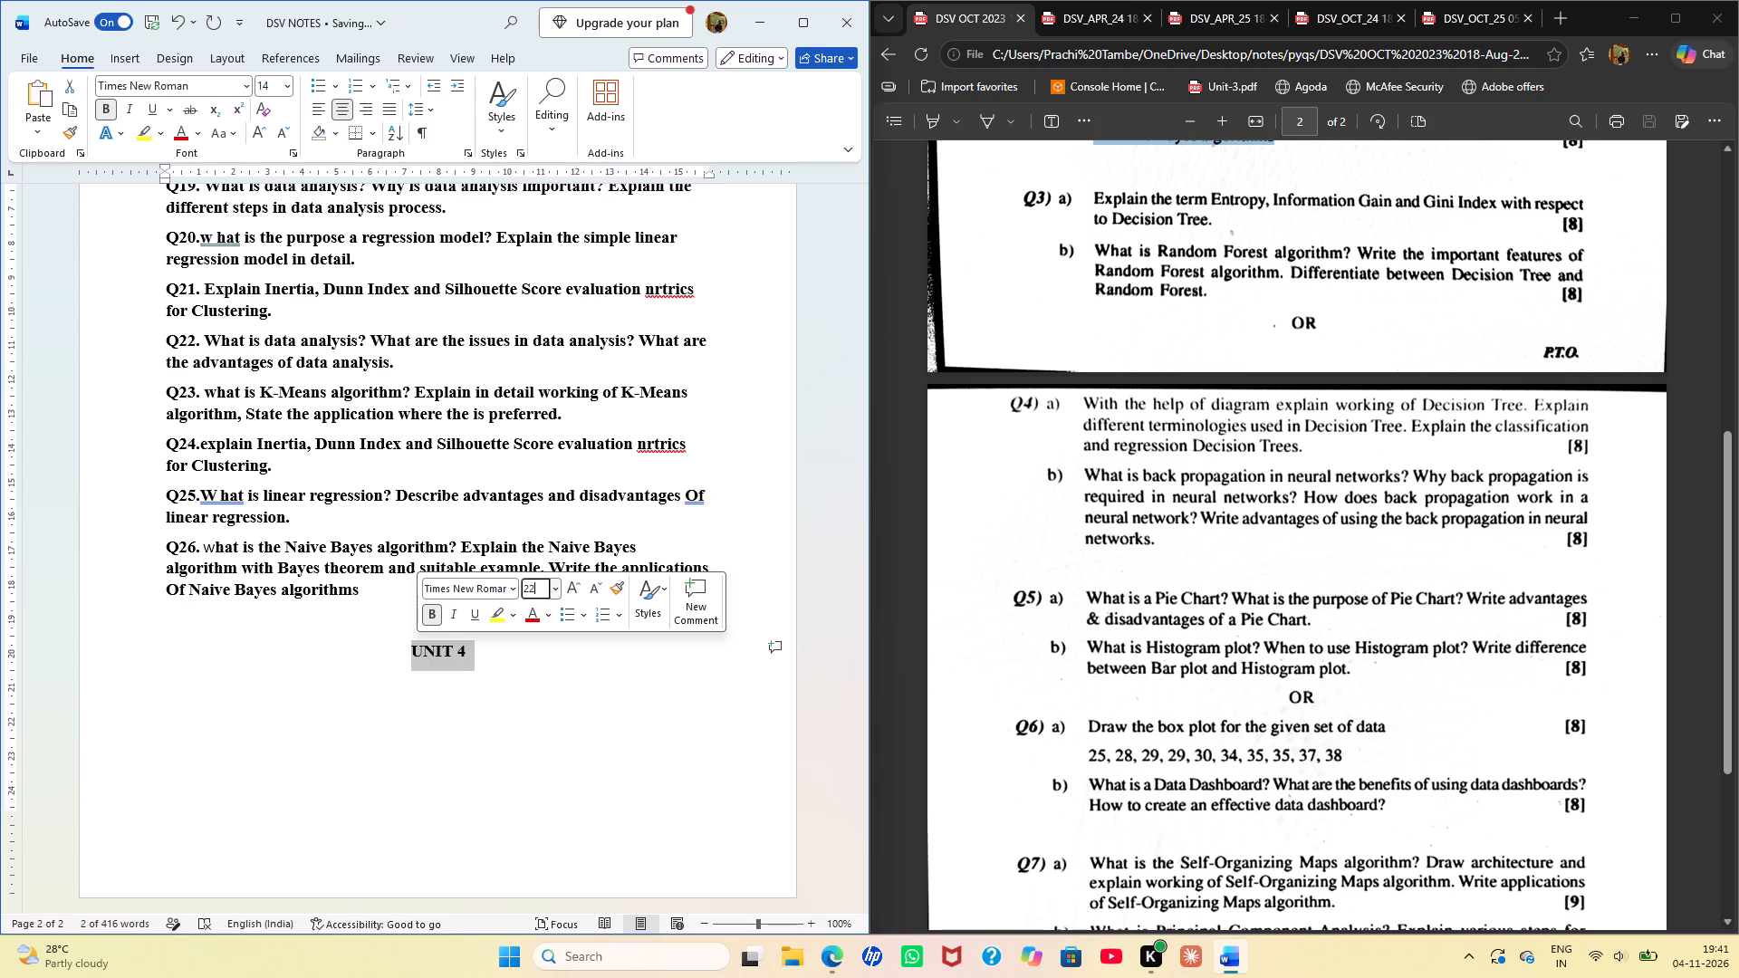
pyautogui.press('Return')
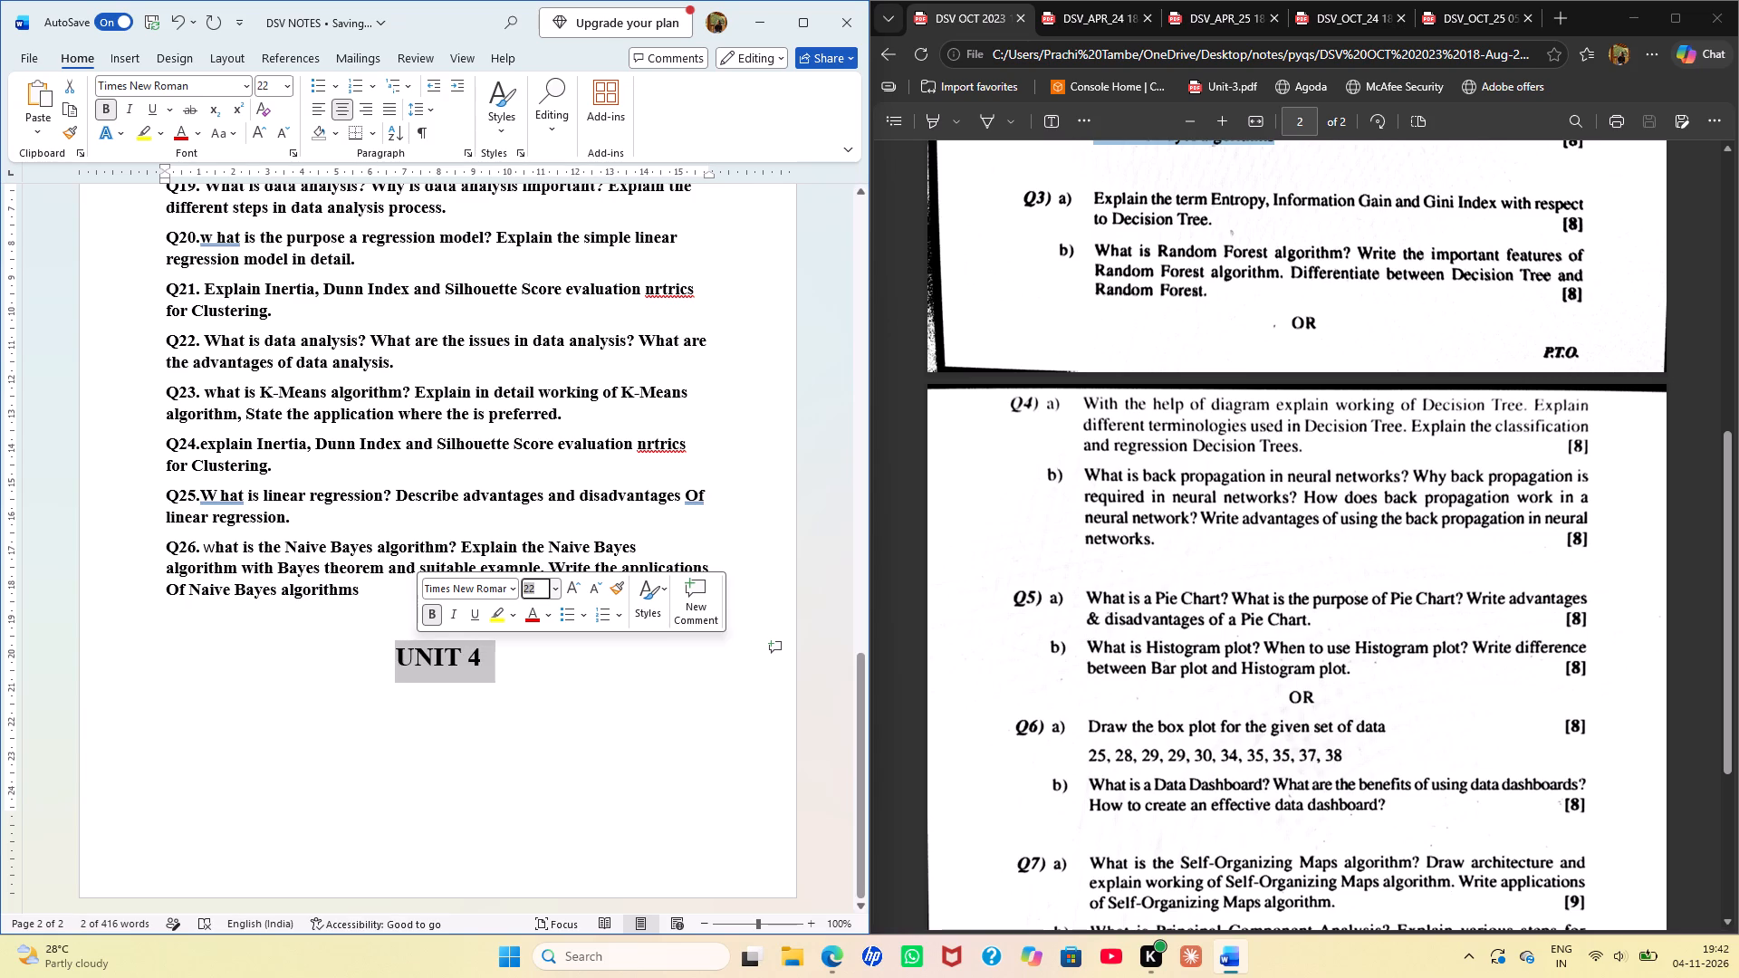
pyautogui.click(346, 465)
# Insert one more blank line between Q26 and the "UNIT 4" heading.
pyautogui.scroll(-1, 355, 760)
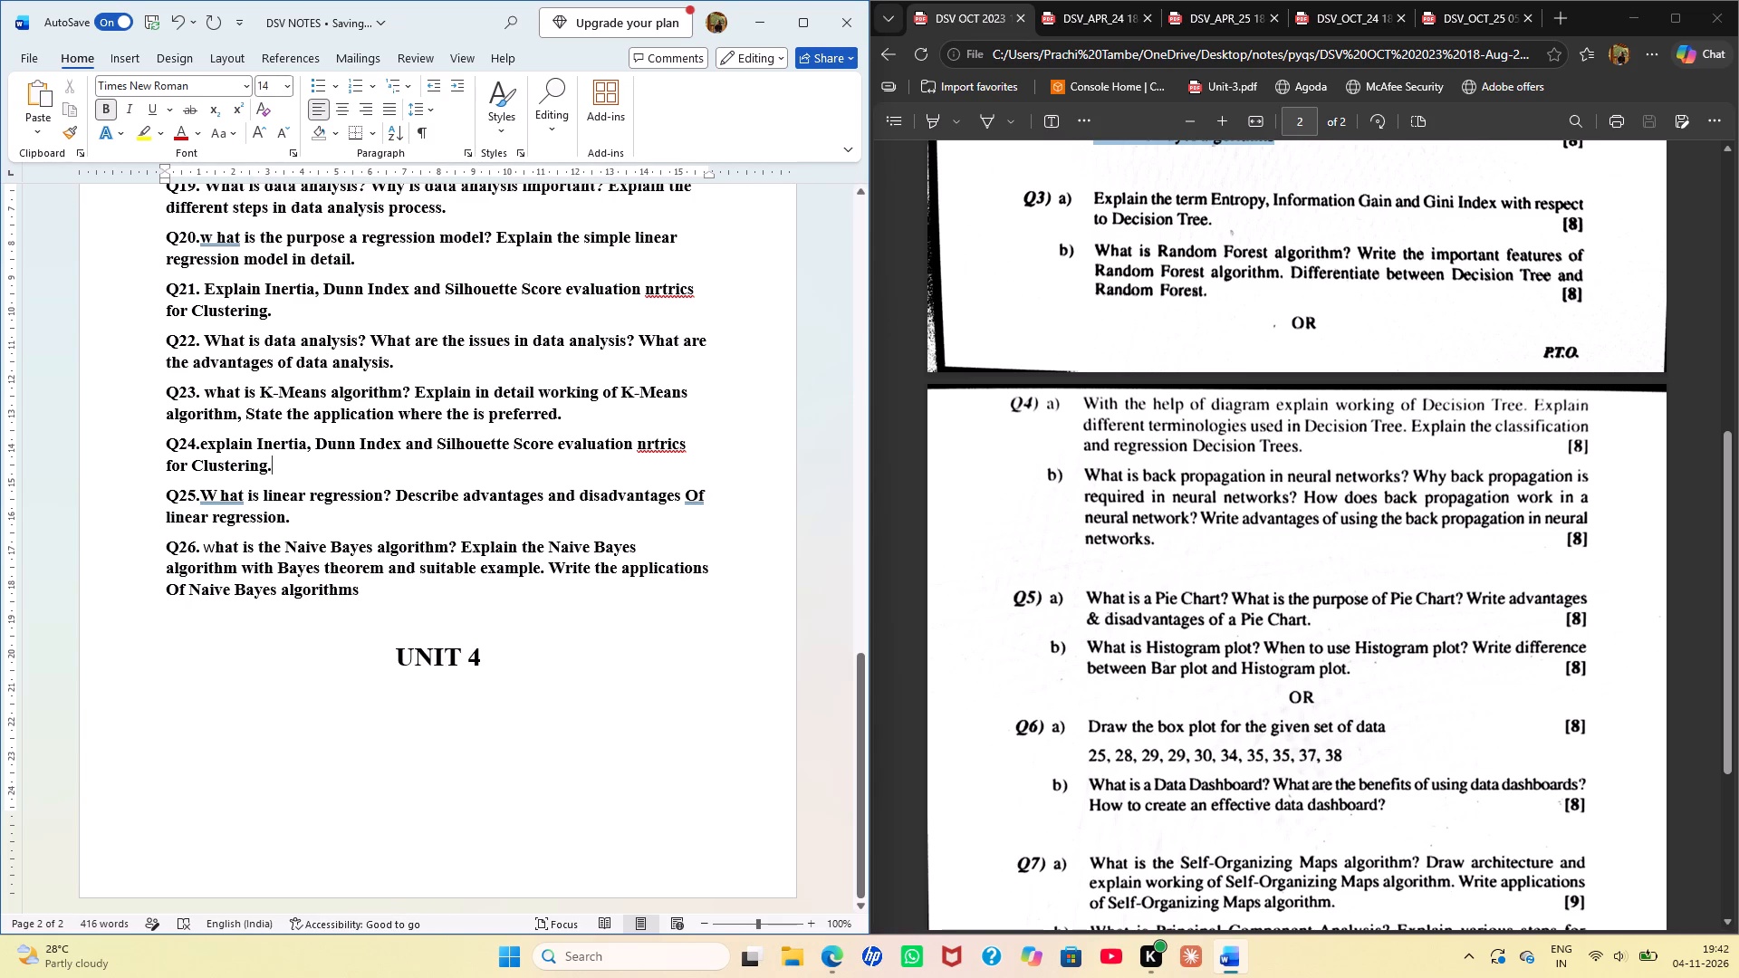
pyautogui.scroll(-1, 355, 760)
pyautogui.scroll(-1, 497, 680)
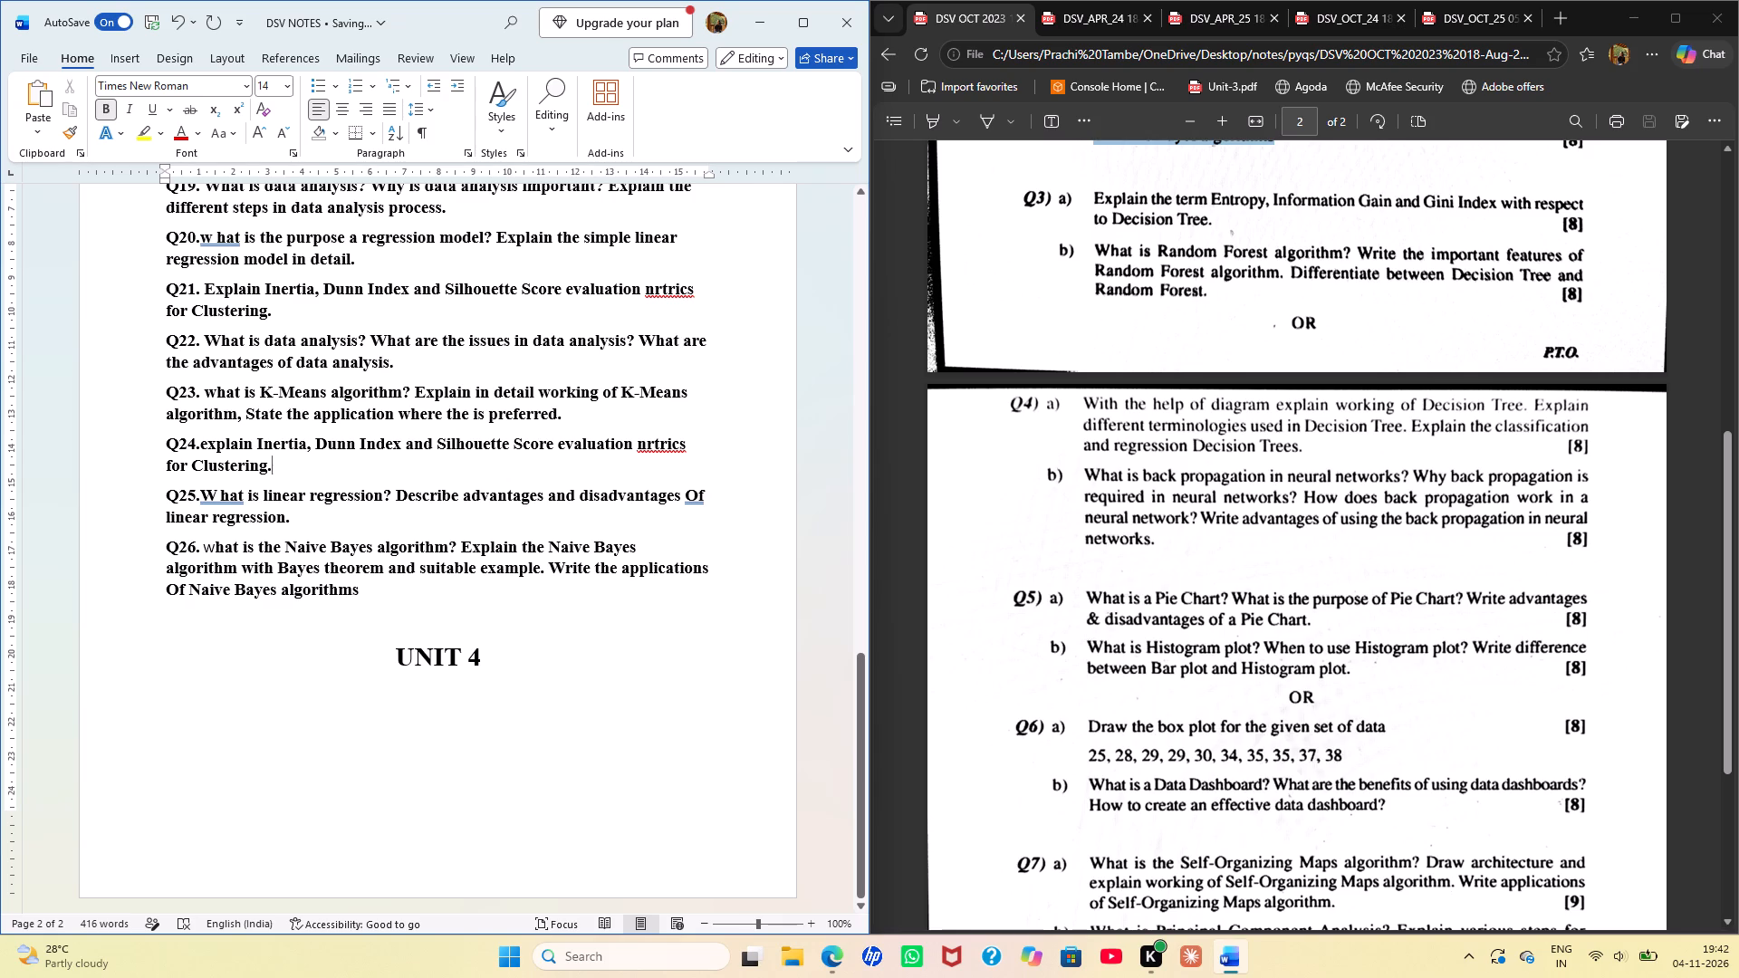
pyautogui.click(498, 668)
pyautogui.click(425, 634)
pyautogui.press('Return')
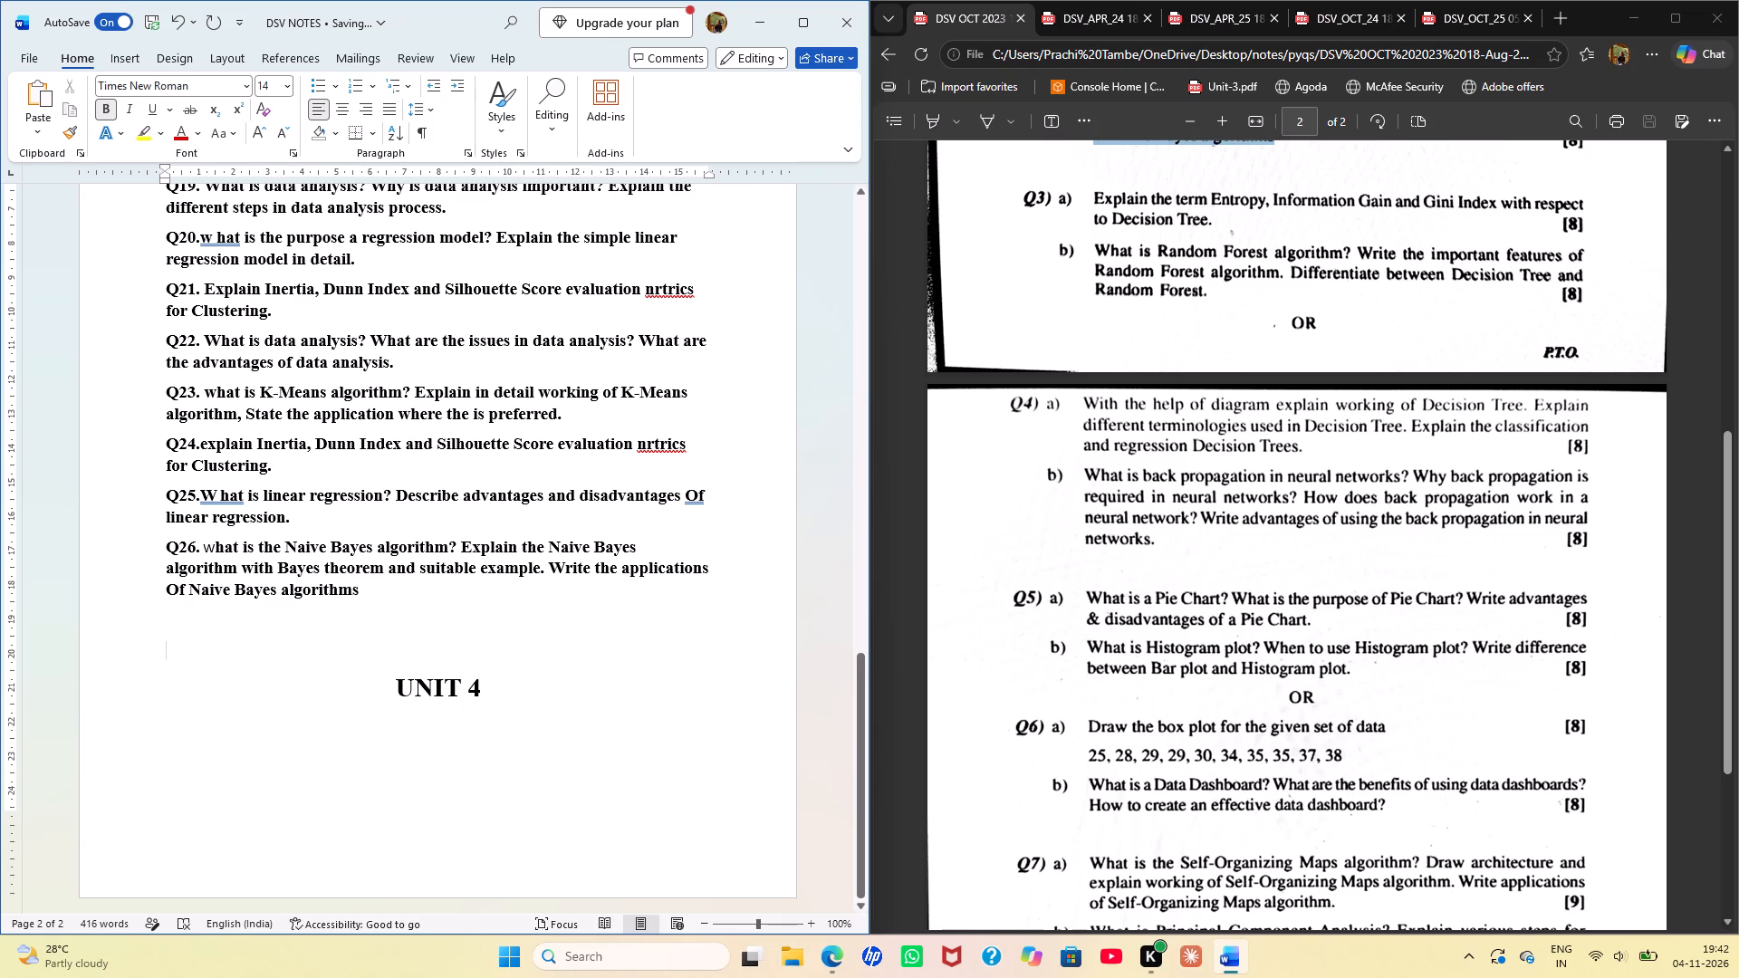
# Start a left-aligned "Q1" line two lines below the "UNIT 4" heading, with font size 14.
pyautogui.click(497, 680)
pyautogui.press('Return')
pyautogui.press('Return')
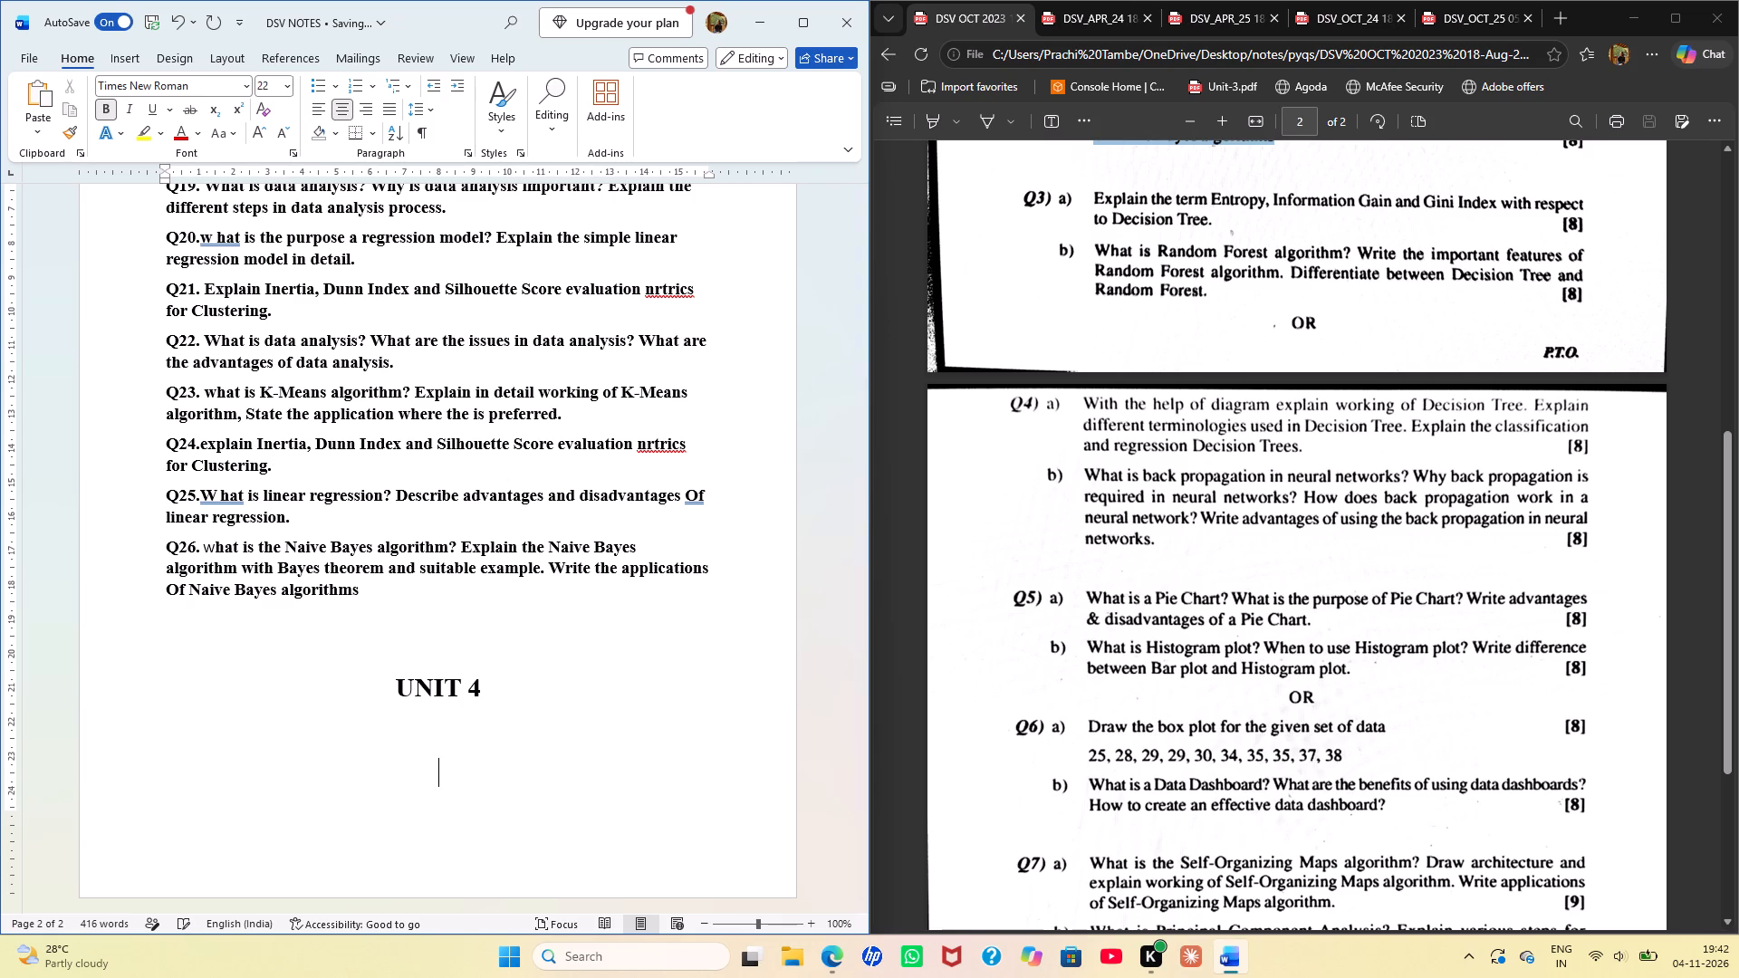
pyautogui.click(315, 116)
pyautogui.write('Q1')
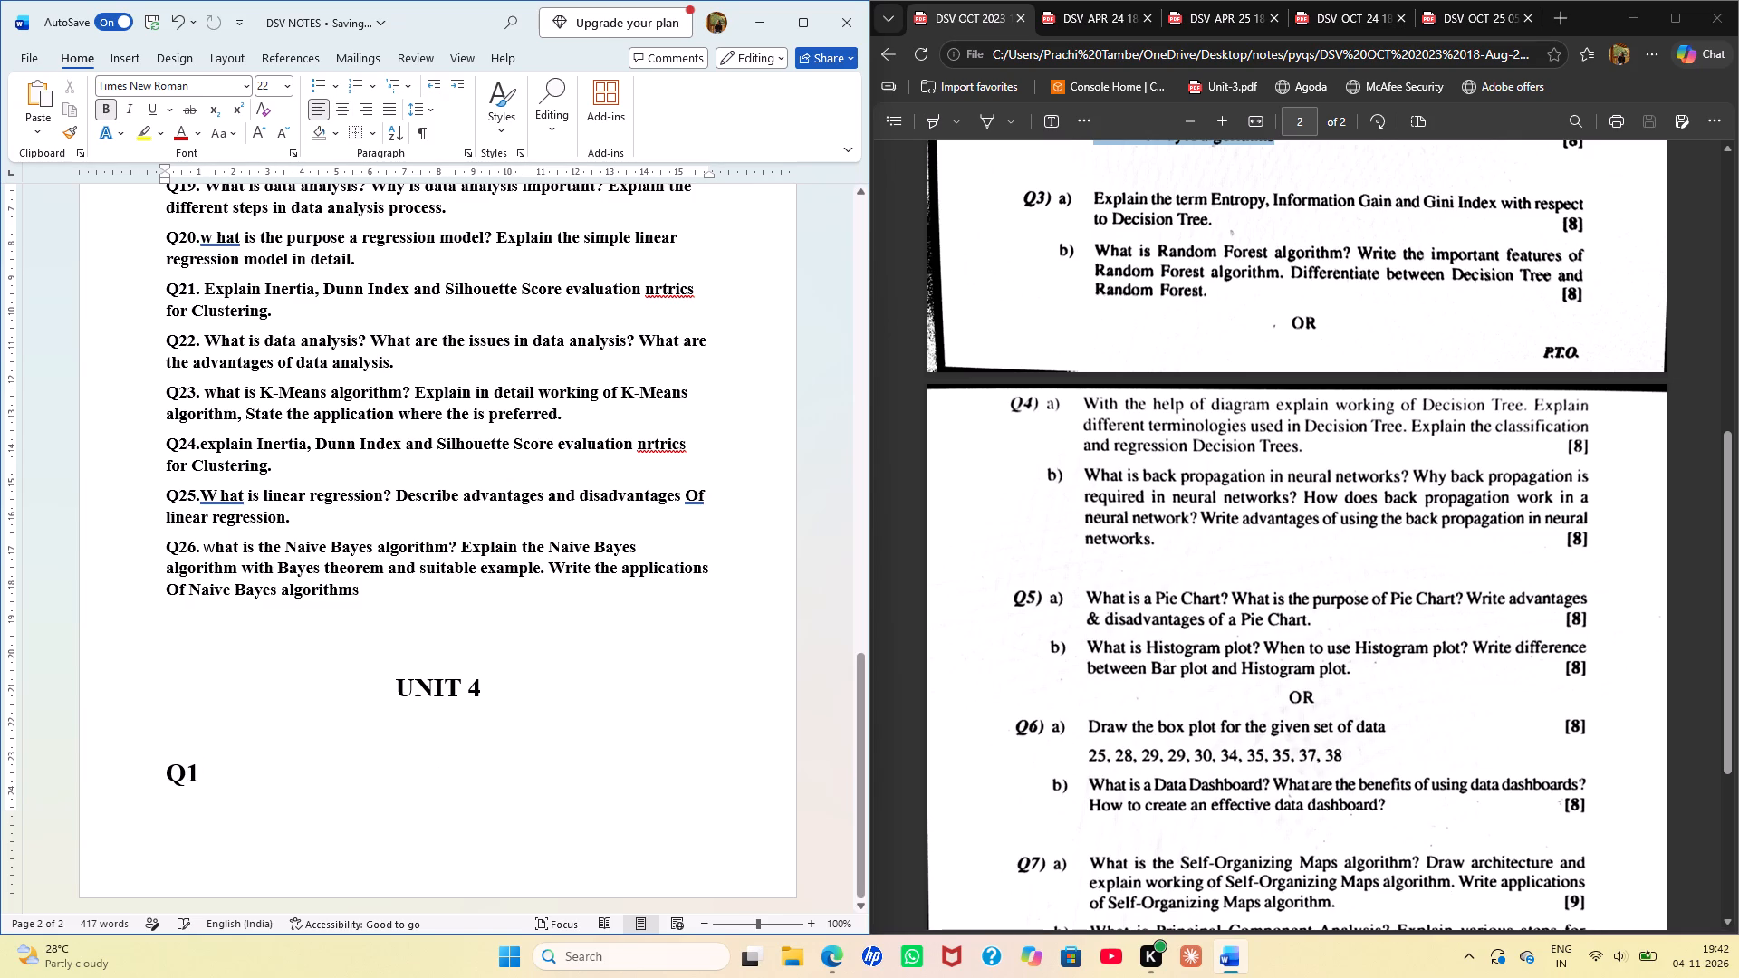
pyautogui.moveTo(200, 772); pyautogui.dragTo(143, 764)
pyautogui.click(261, 704)
pyautogui.write('14')
pyautogui.press('Return')
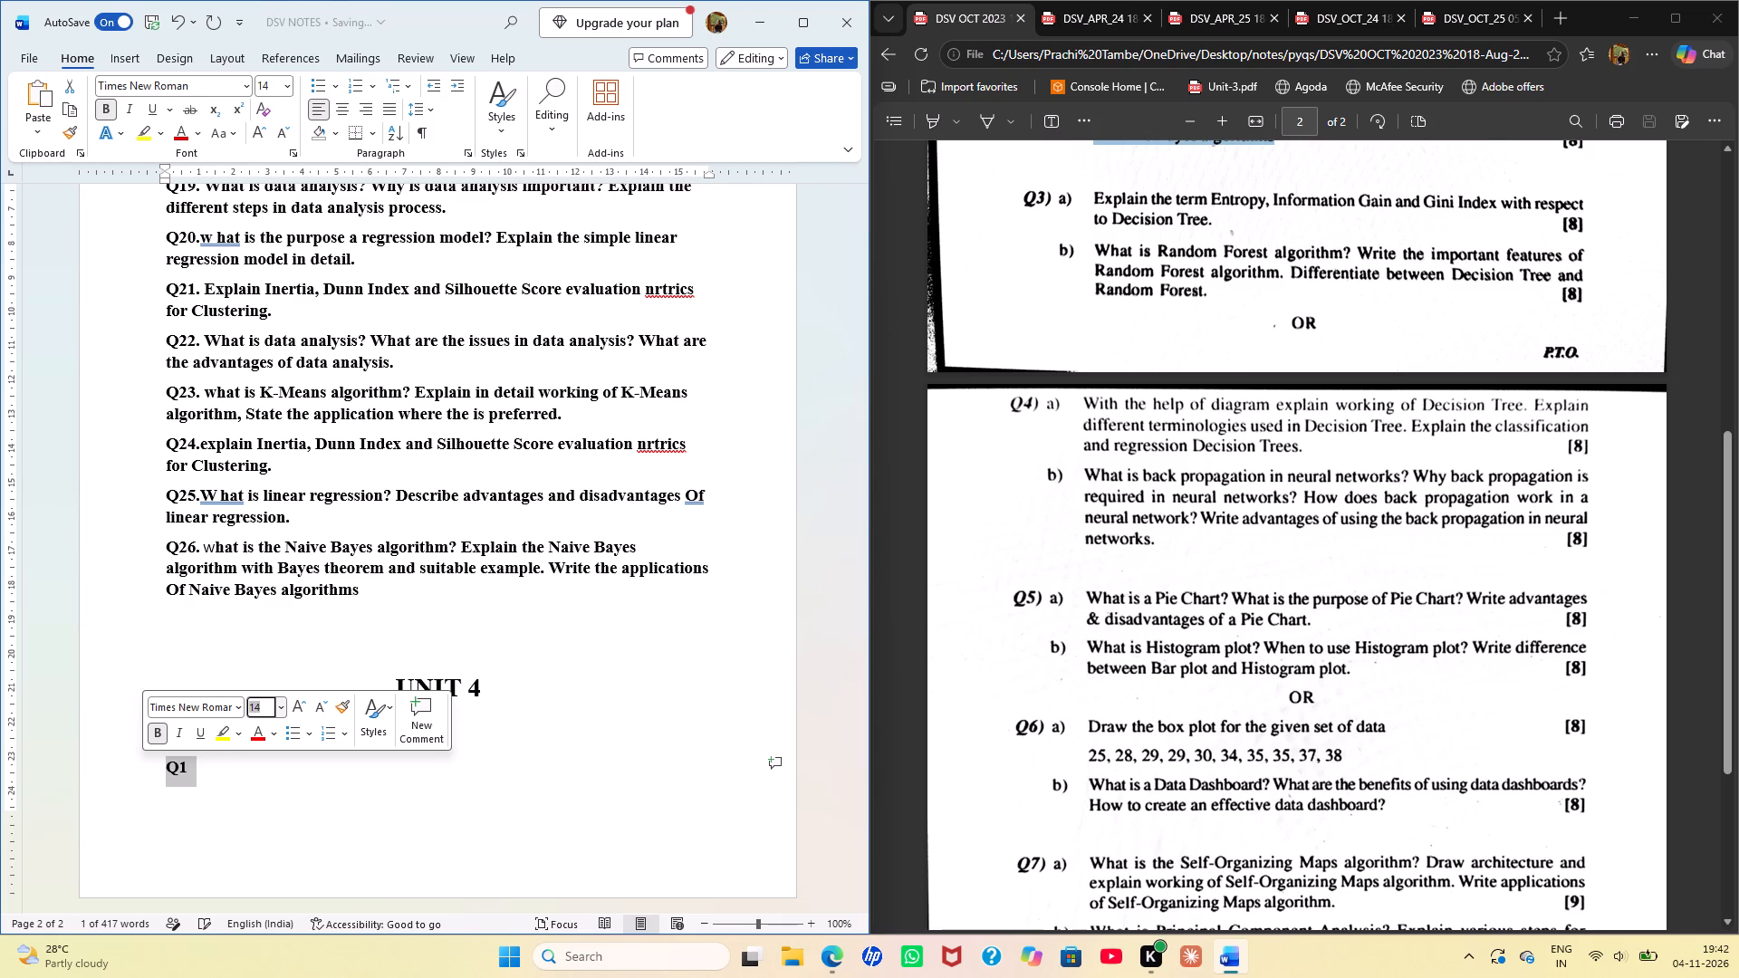
# Add a period after Q1 and enter the labels Q2. to Q5. on separate lines below it.
pyautogui.click(199, 770)
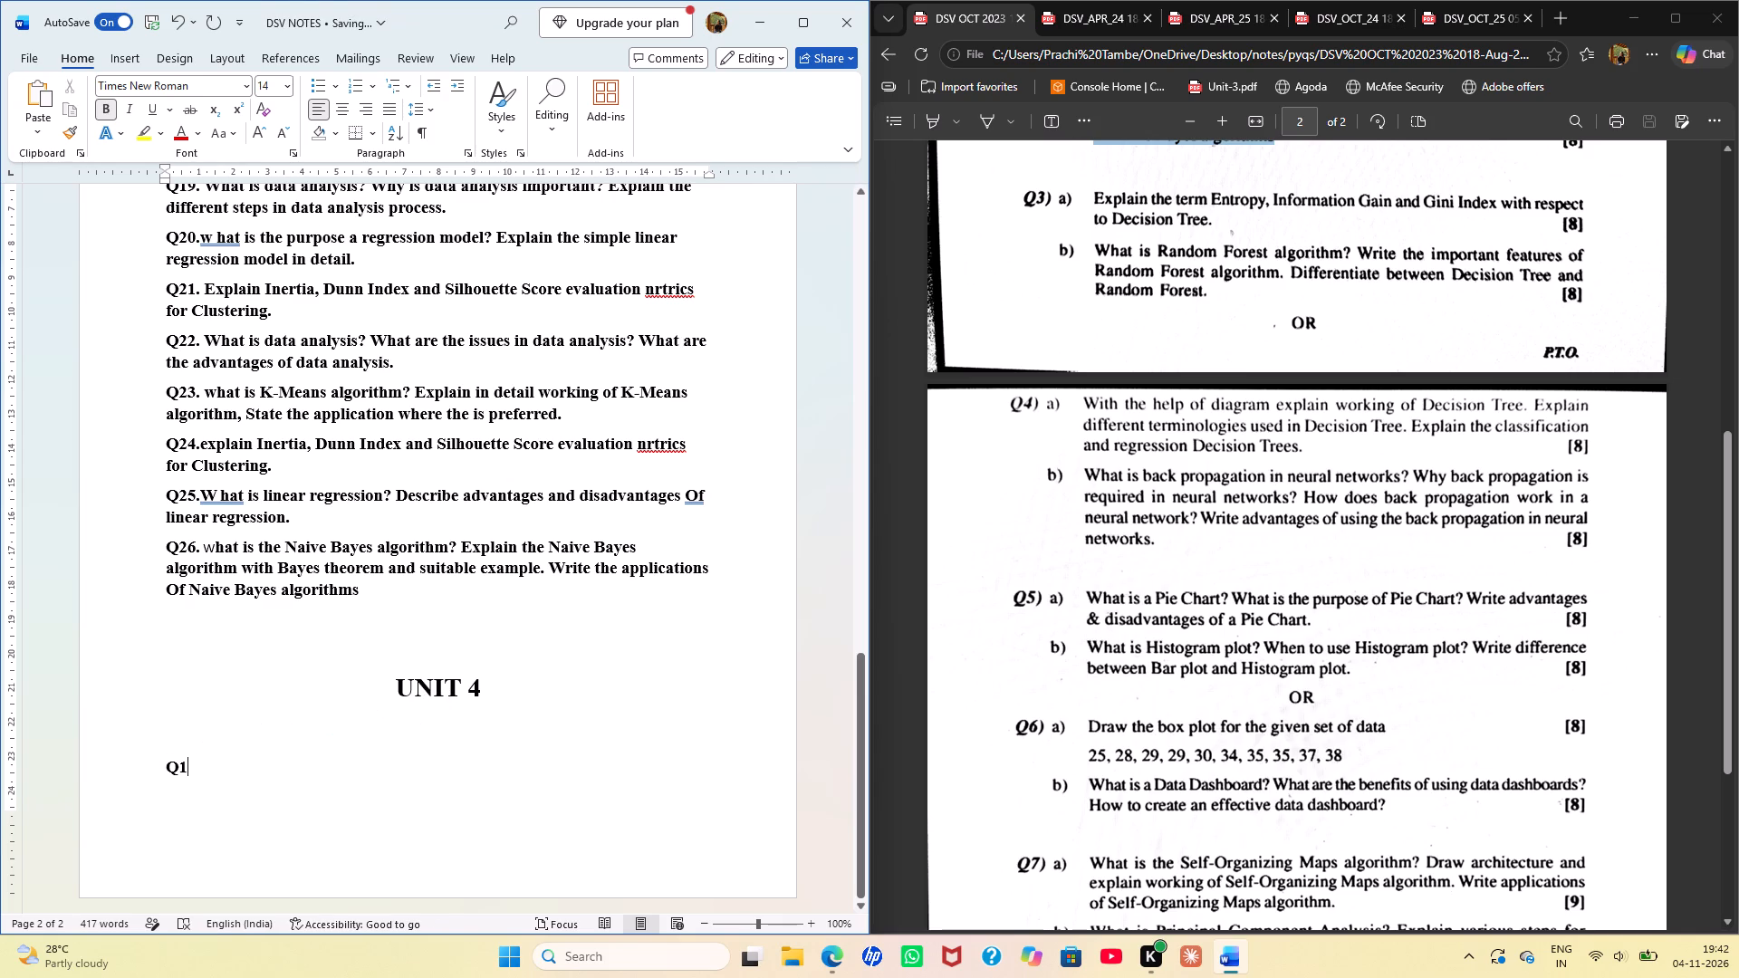
pyautogui.press('.')
pyautogui.press('Return')
pyautogui.write('Q2.')
pyautogui.press('Return')
pyautogui.write('Q3.')
pyautogui.press('Return')
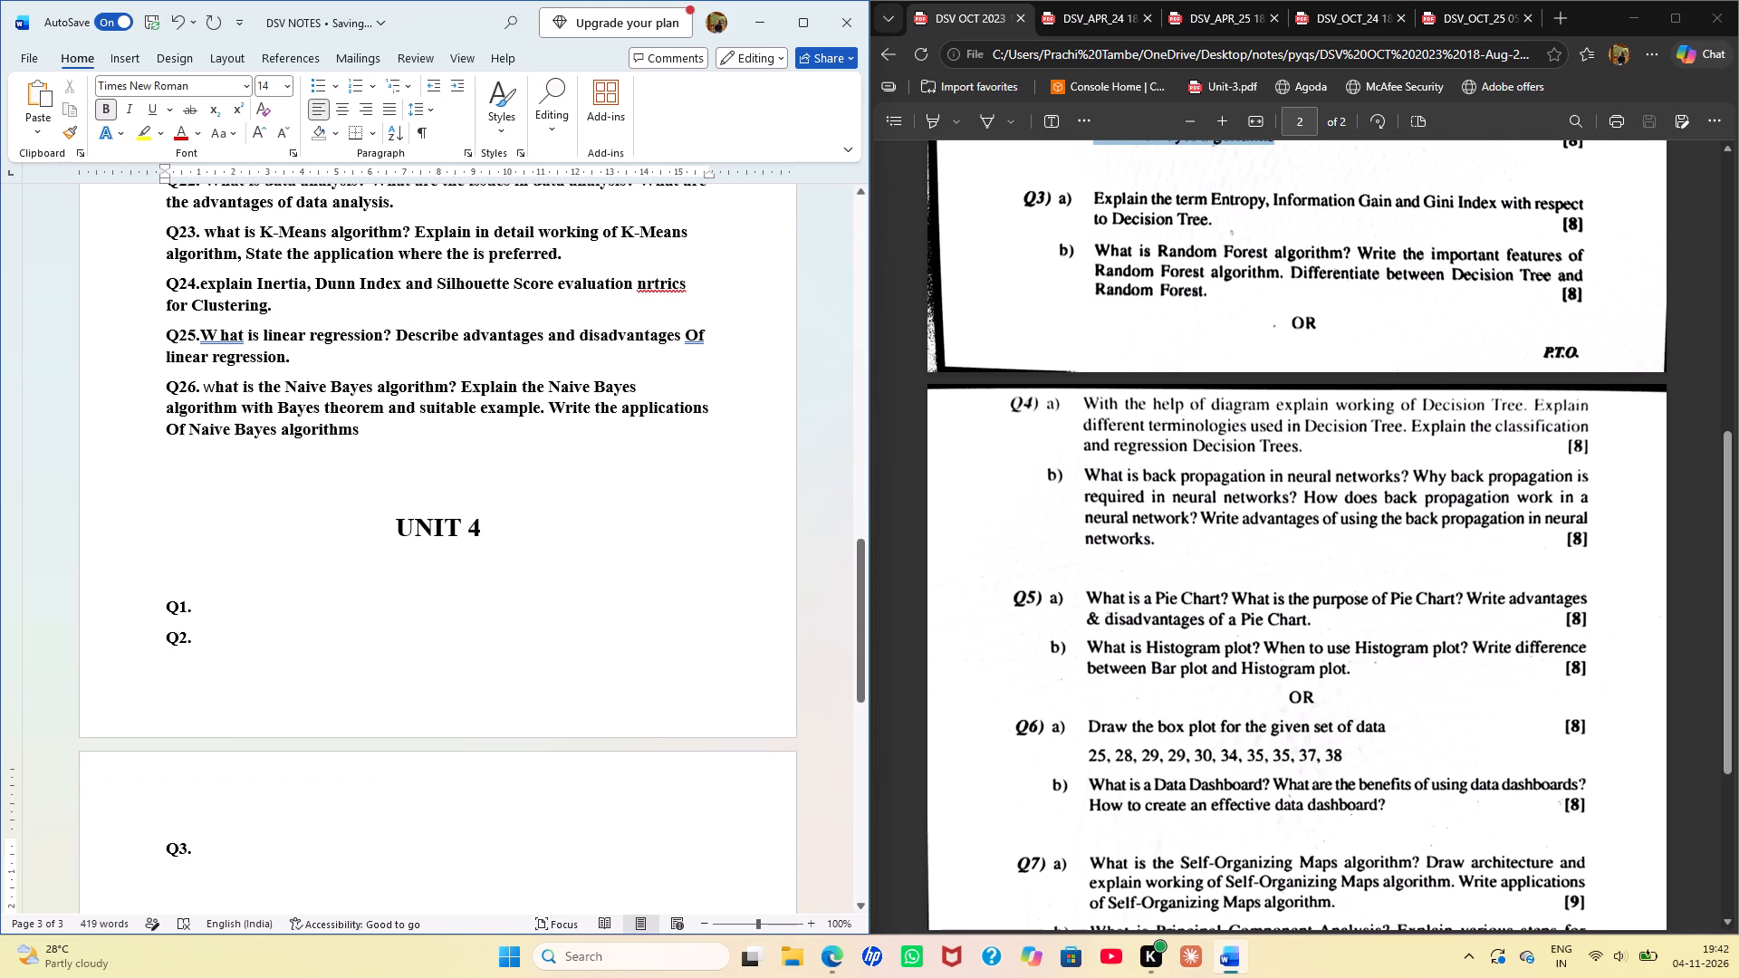
pyautogui.write('Q4.')
pyautogui.press('Return')
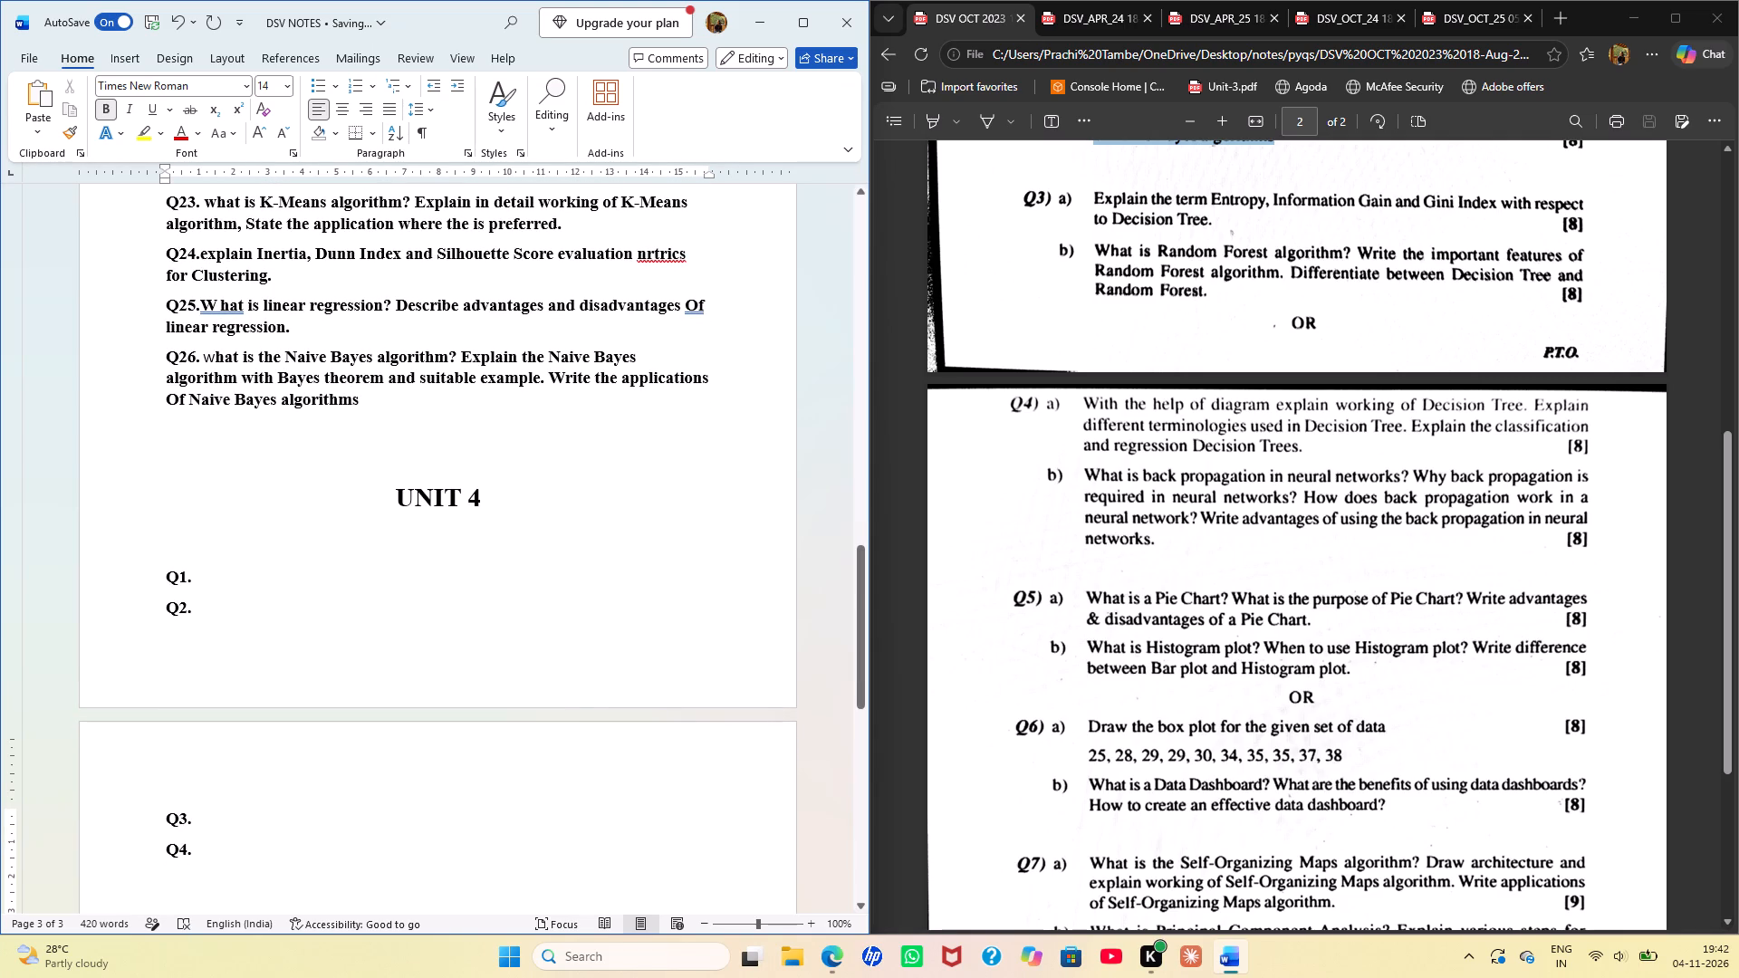
pyautogui.write('Q4')
pyautogui.press('BackSpace')
pyautogui.write('5.')
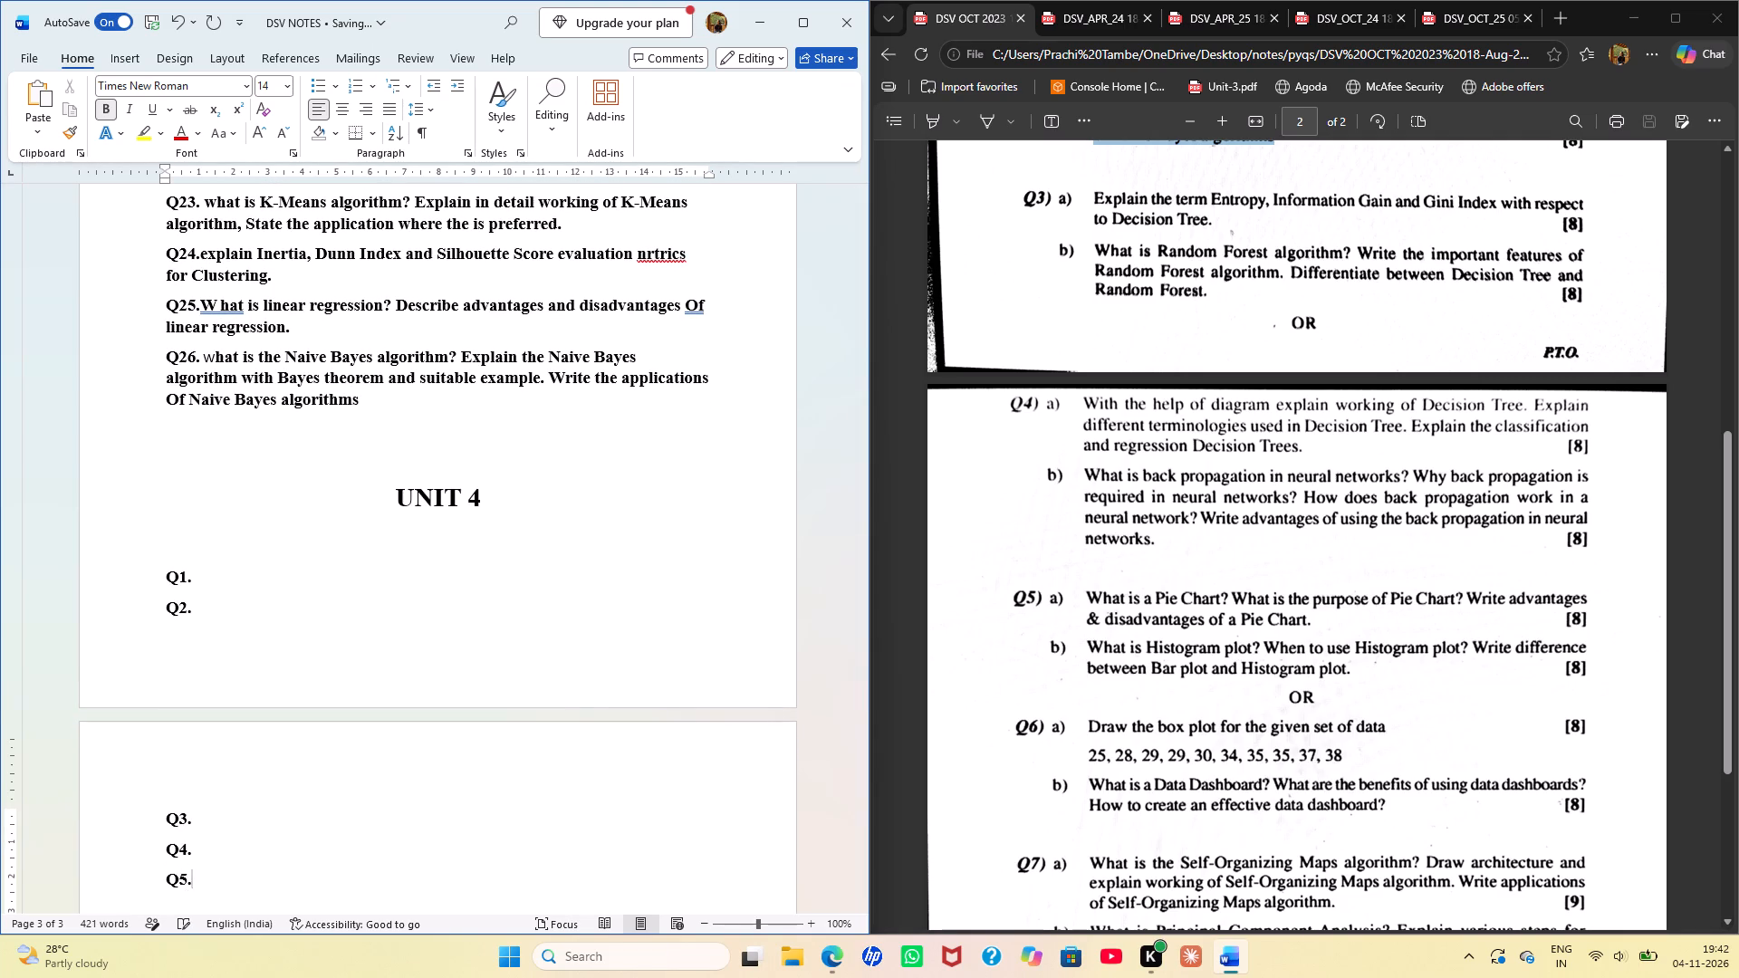
# Continue the UNIT 4 question list with the labels Q6. to Q9., each on its own line.
pyautogui.press('Return')
pyautogui.write('Q6.')
pyautogui.press('Return')
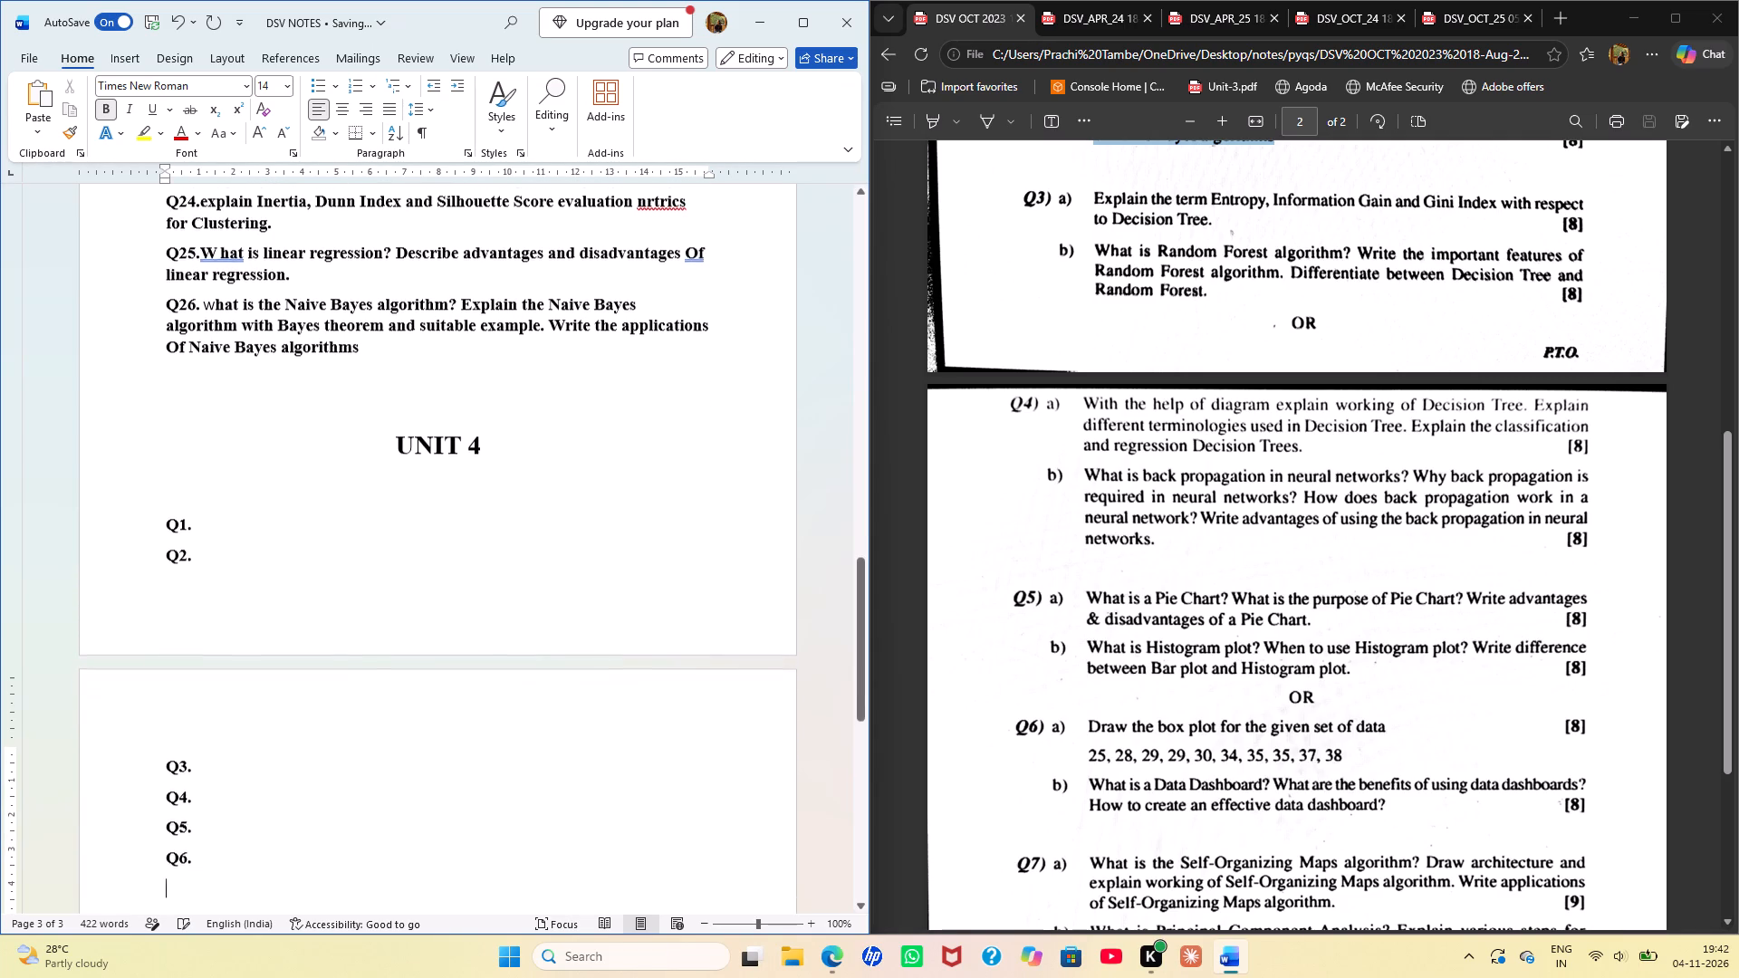
pyautogui.write('Q7.')
pyautogui.press('Return')
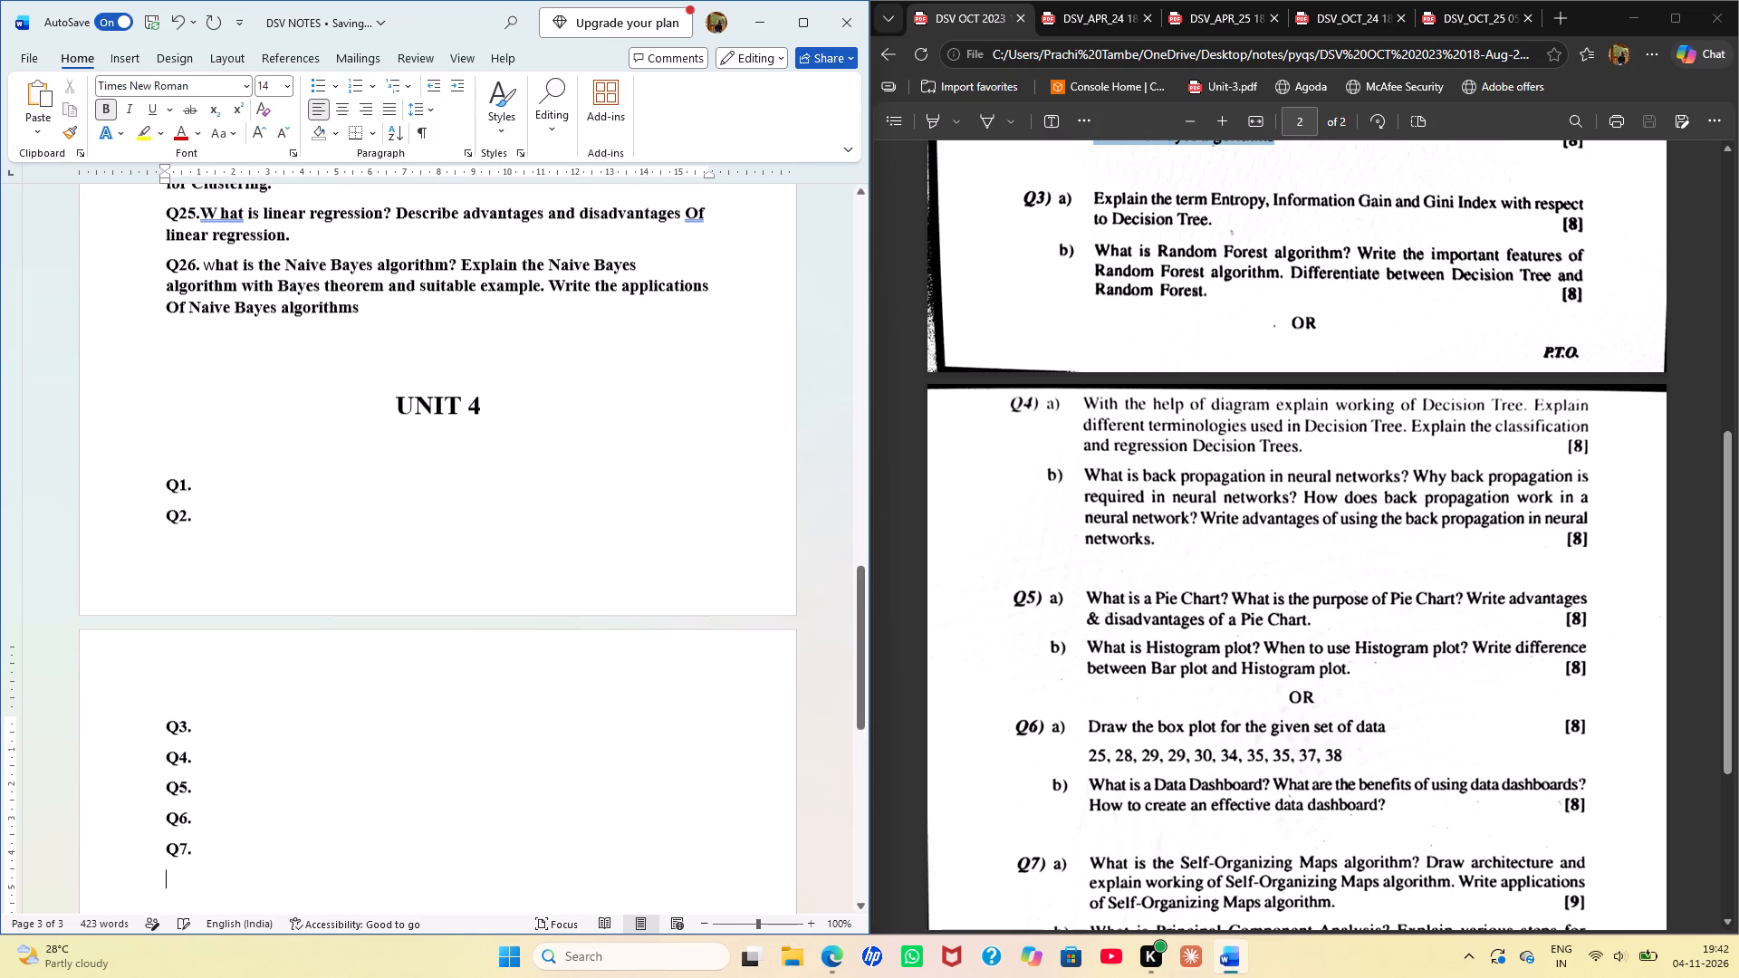
pyautogui.press('q')
pyautogui.write('8.')
pyautogui.press('Return')
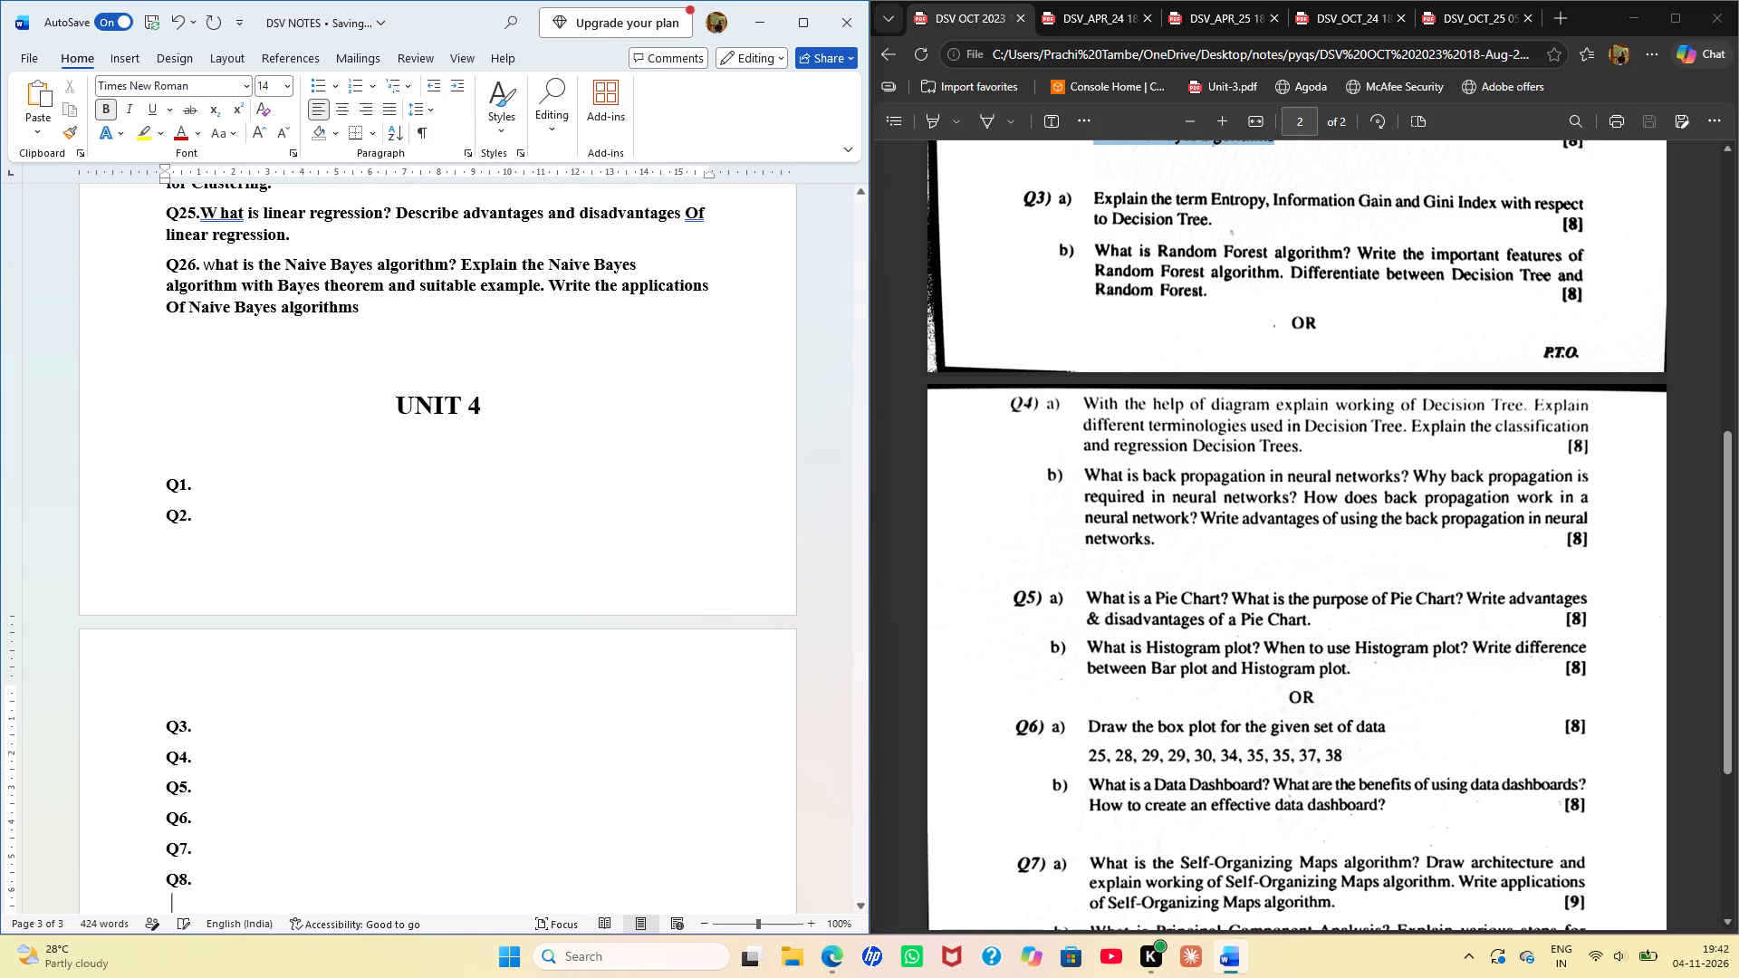
pyautogui.press('q')
pyautogui.write('9.')
pyautogui.press('Return')
# Extend the UNIT 4 question list with the labels Q10. to Q13., each on its own line.
pyautogui.write('Q10.')
pyautogui.press('Return')
pyautogui.write('Q11.')
pyautogui.press('Return')
pyautogui.write('Q12.')
pyautogui.press('Return')
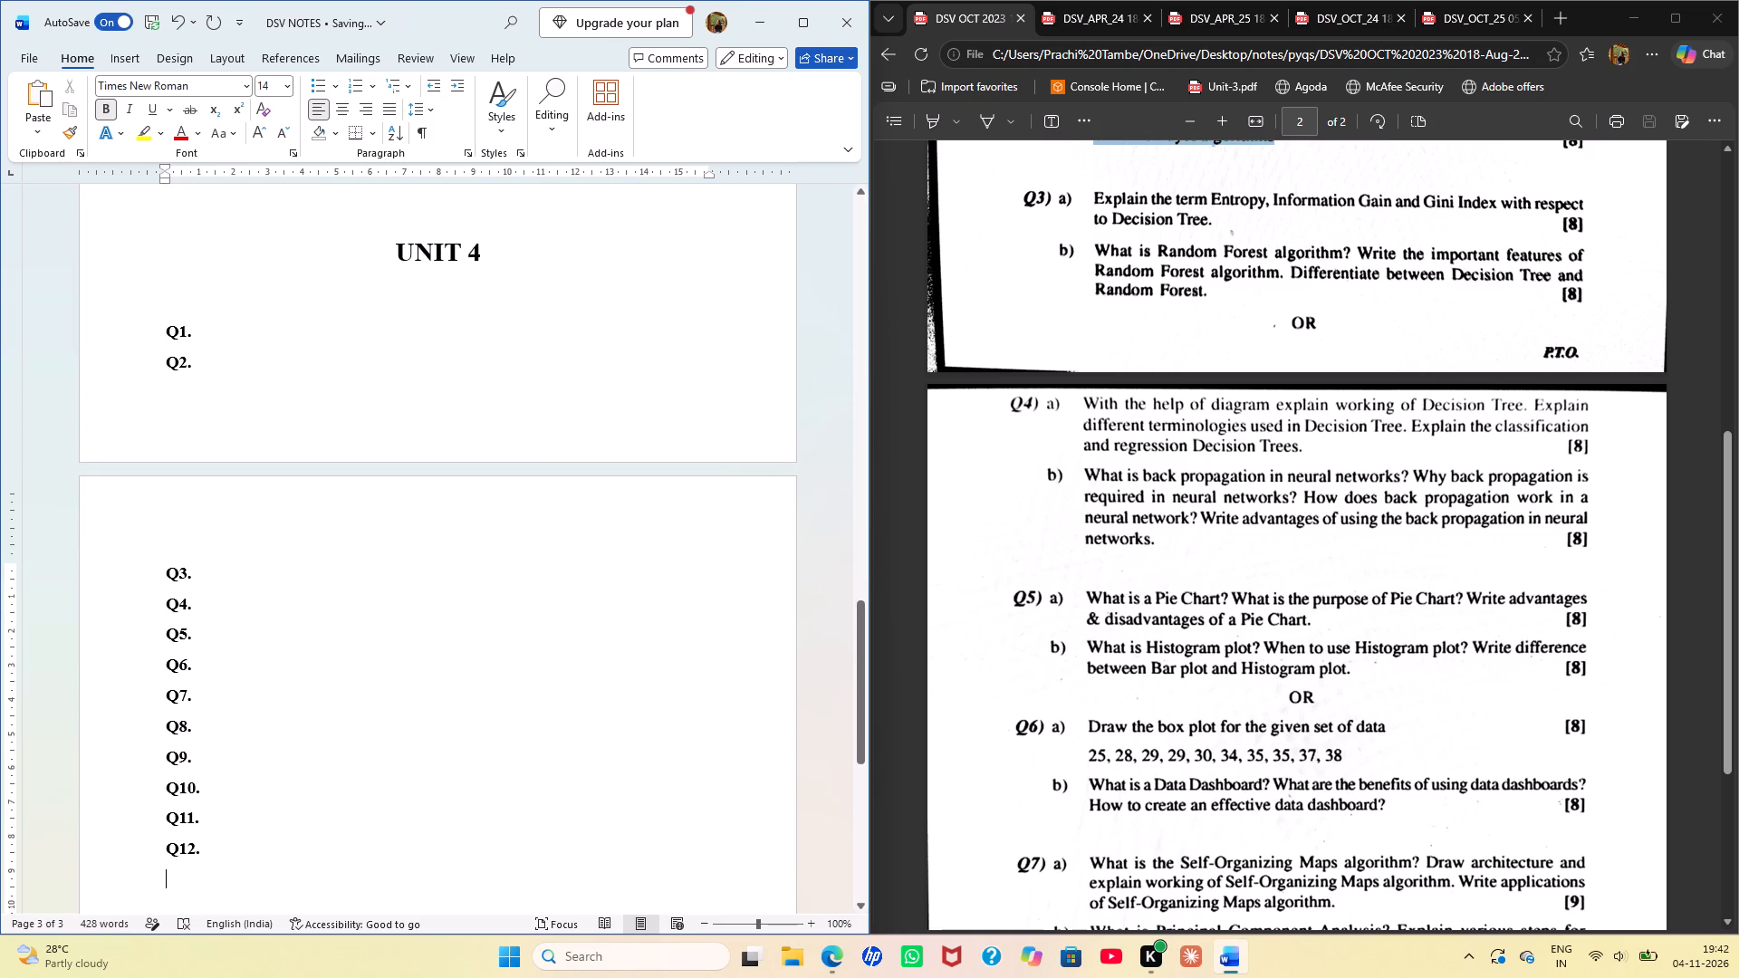
pyautogui.write('Q13')
pyautogui.press('.')
pyautogui.press('Return')
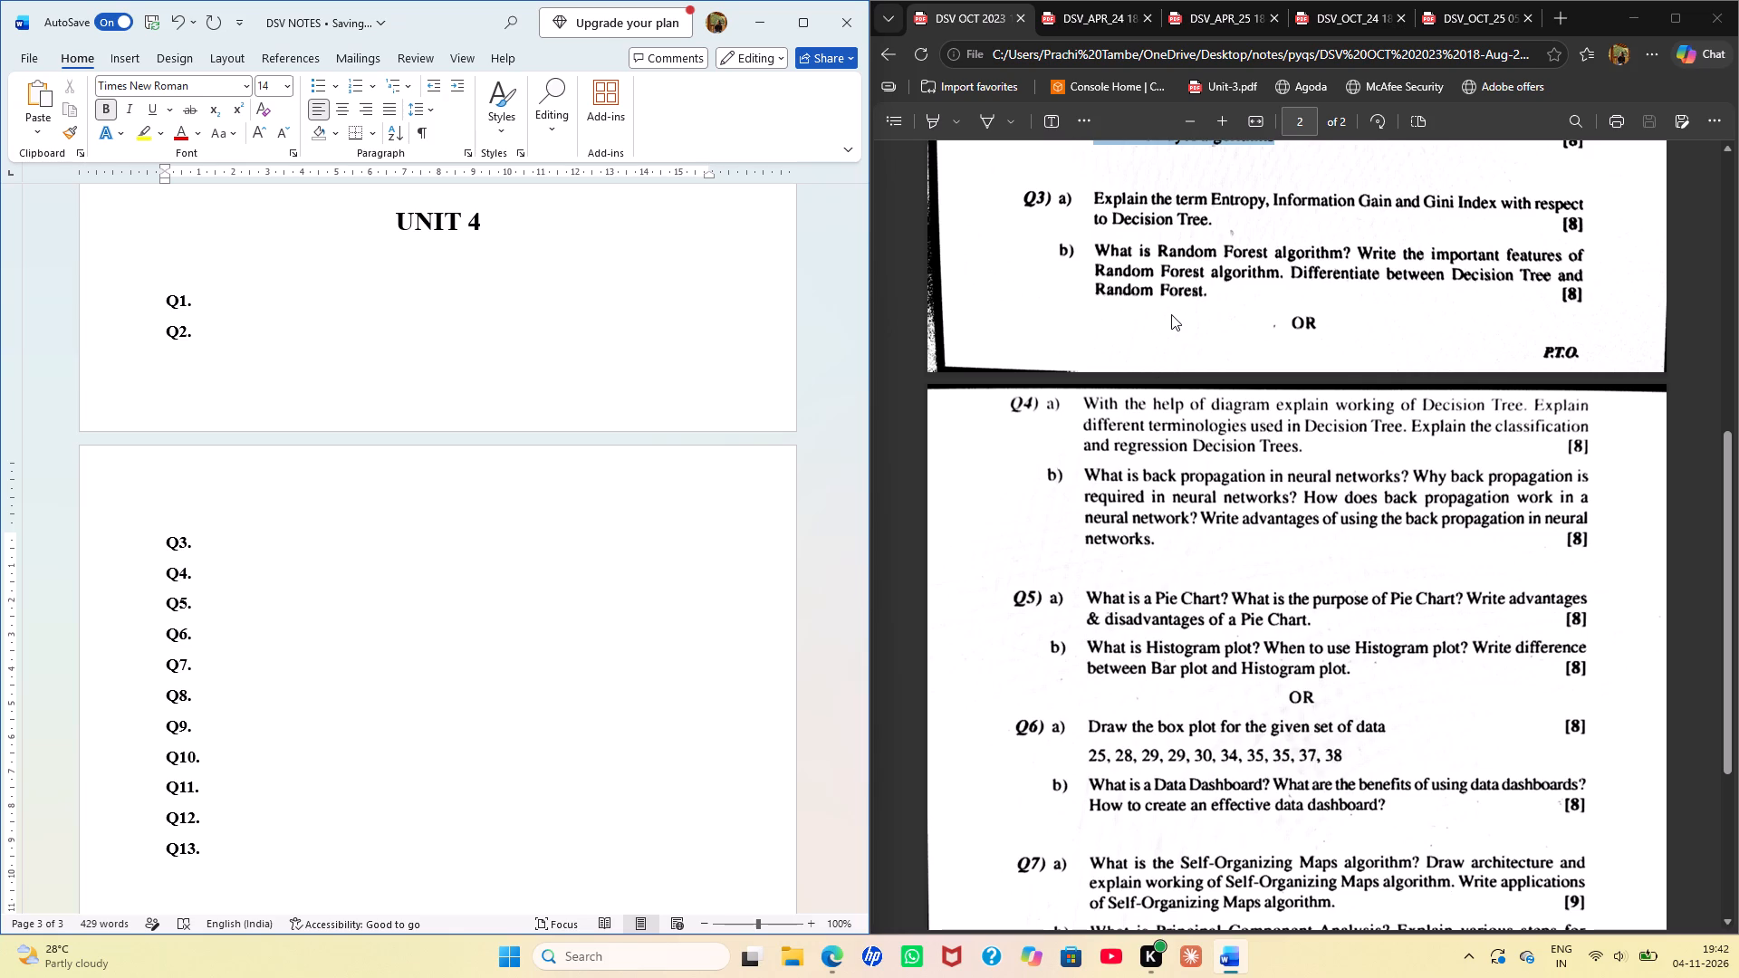
# Copy question Q3 a) on Entropy, Information Gain and Gini Index from the DSV OCT 2023 paper into the Q1. line.
pyautogui.click(1215, 225)
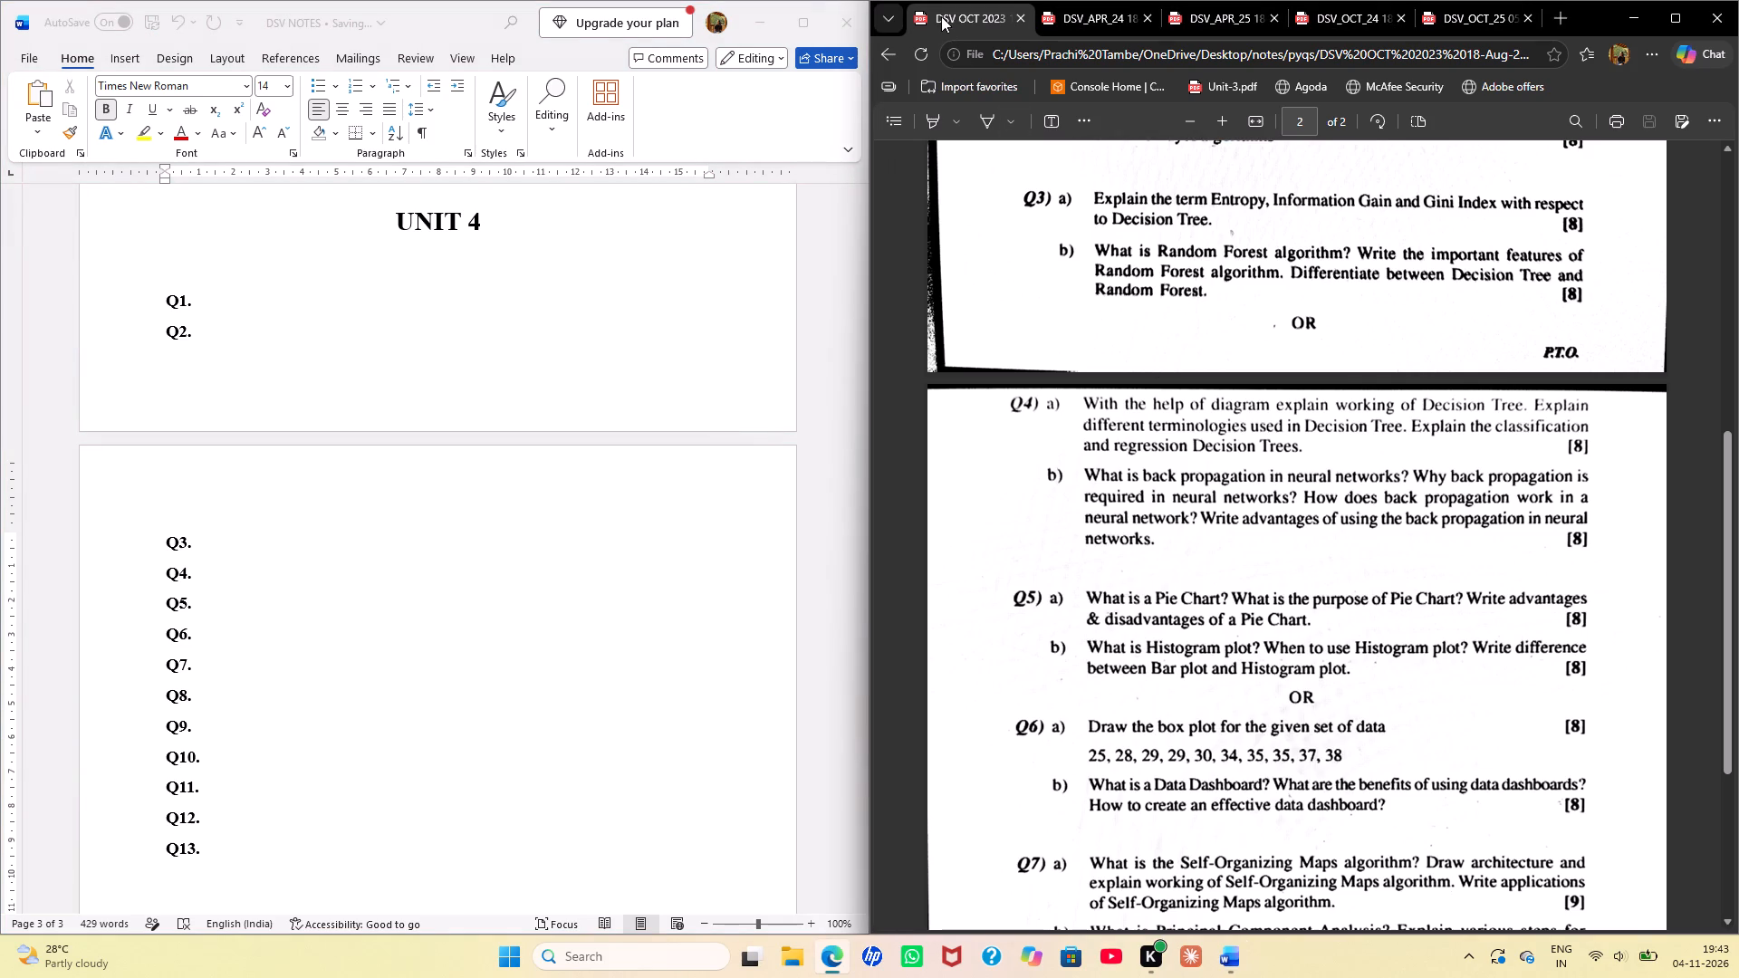
pyautogui.click(940, 14)
pyautogui.moveTo(1091, 193); pyautogui.dragTo(1221, 225)
pyautogui.hotkey('ctrl', 'c')
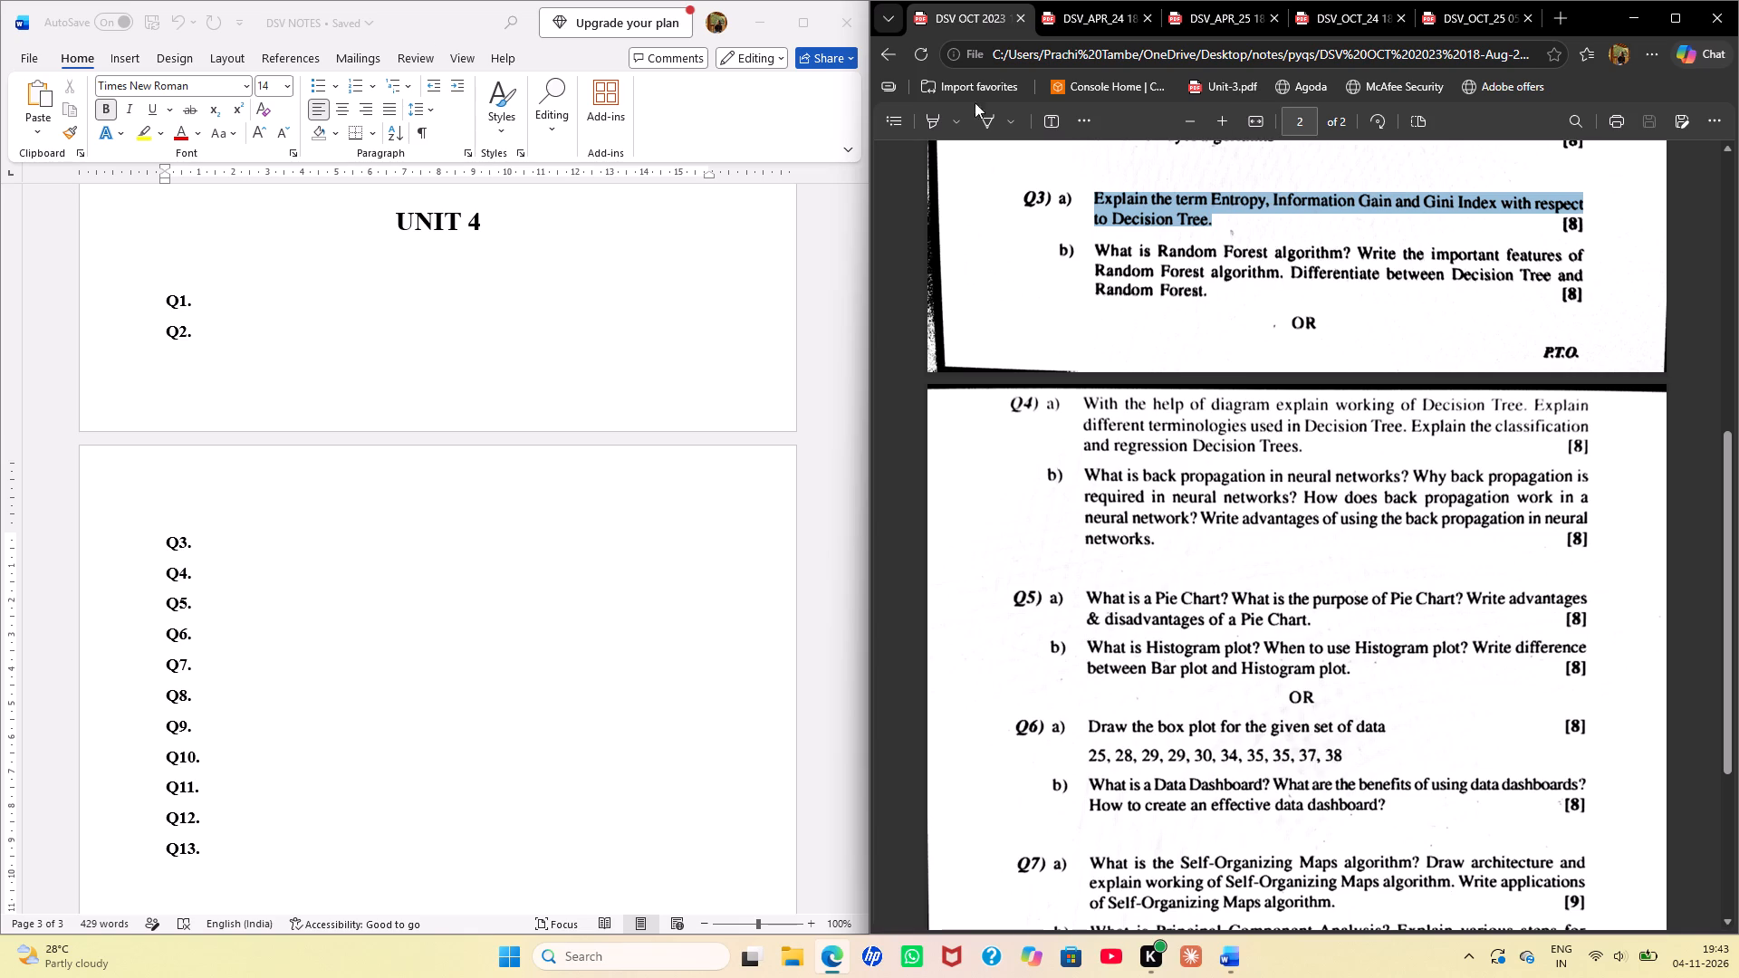
pyautogui.click(201, 299)
pyautogui.doubleClick(201, 299)
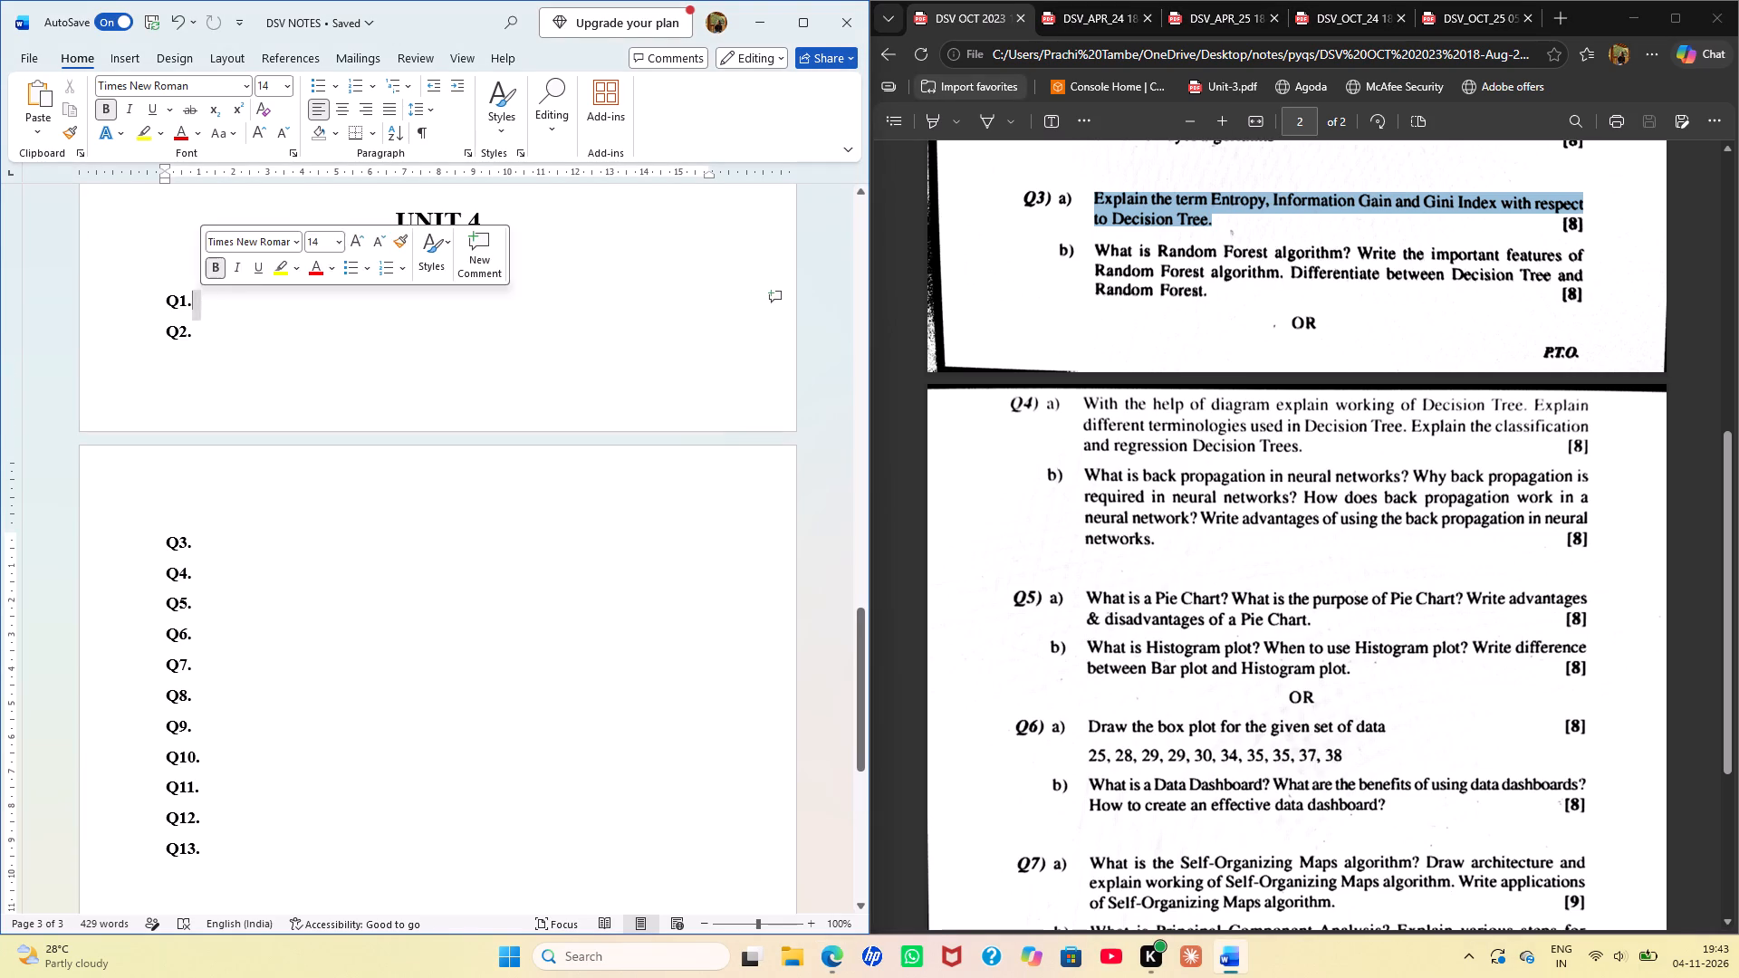
pyautogui.press('space')
pyautogui.hotkey('ctrl', 'v')
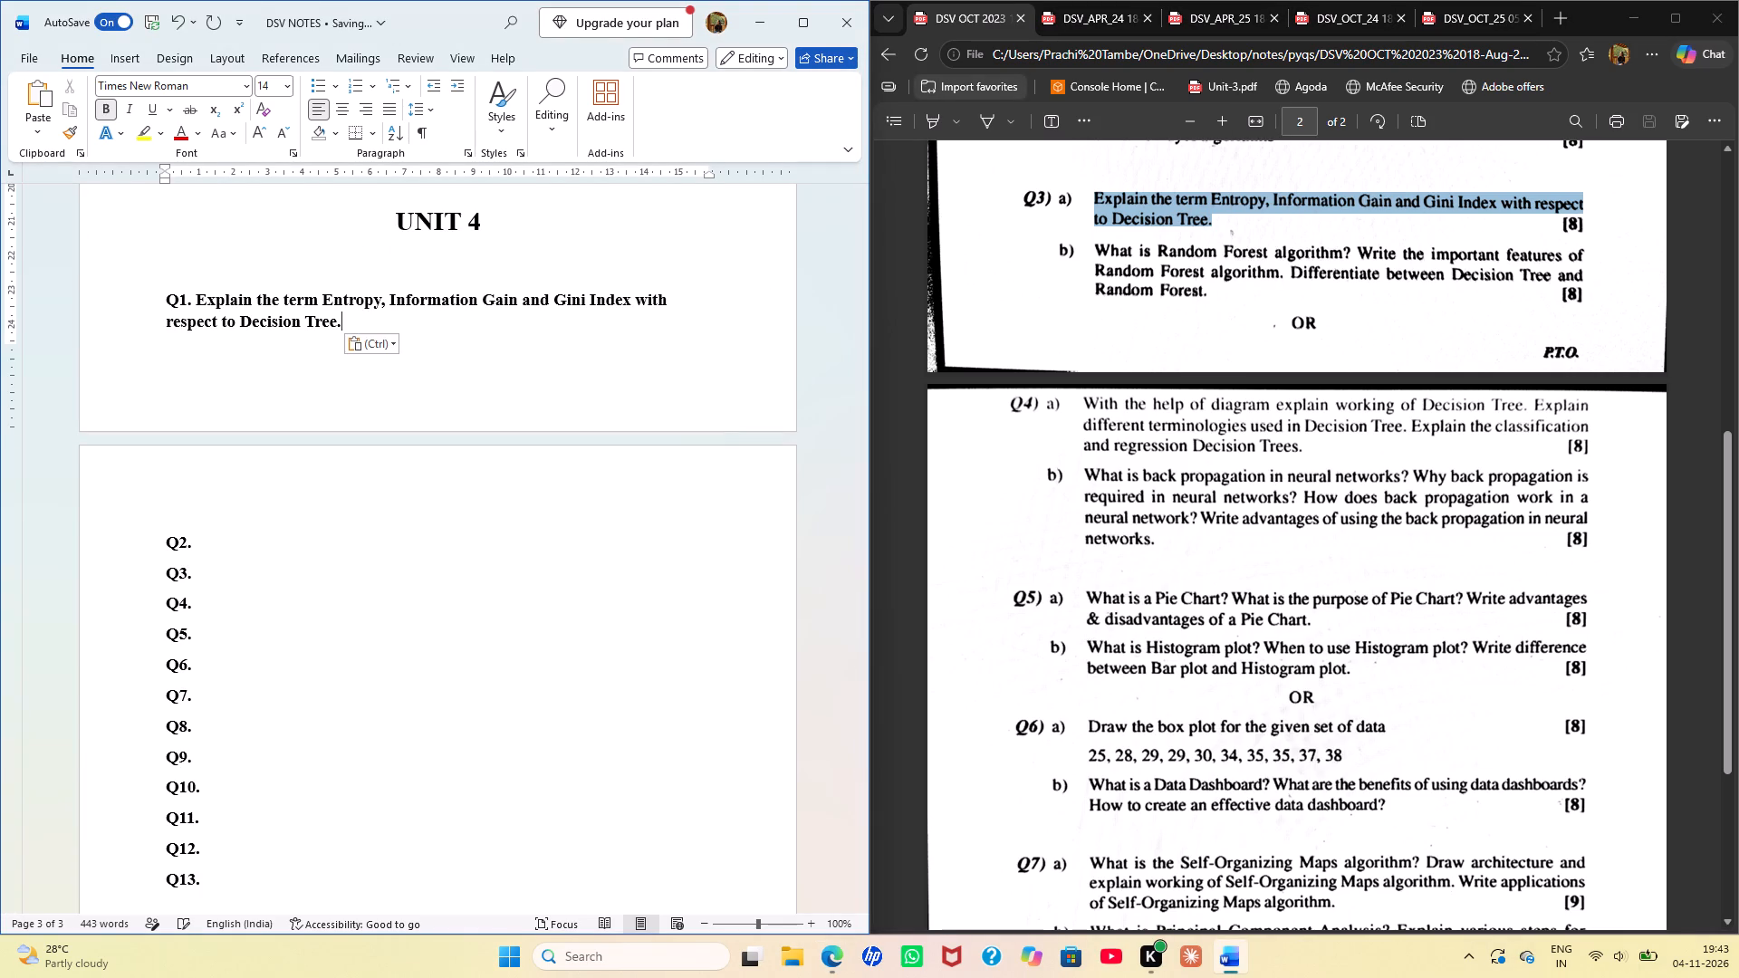
# Copy the Random Forest question, Q3 b) of the October 2023 paper, into the Q2. line and restore its missing initial letter W.
pyautogui.scroll(-1, 705, 479)
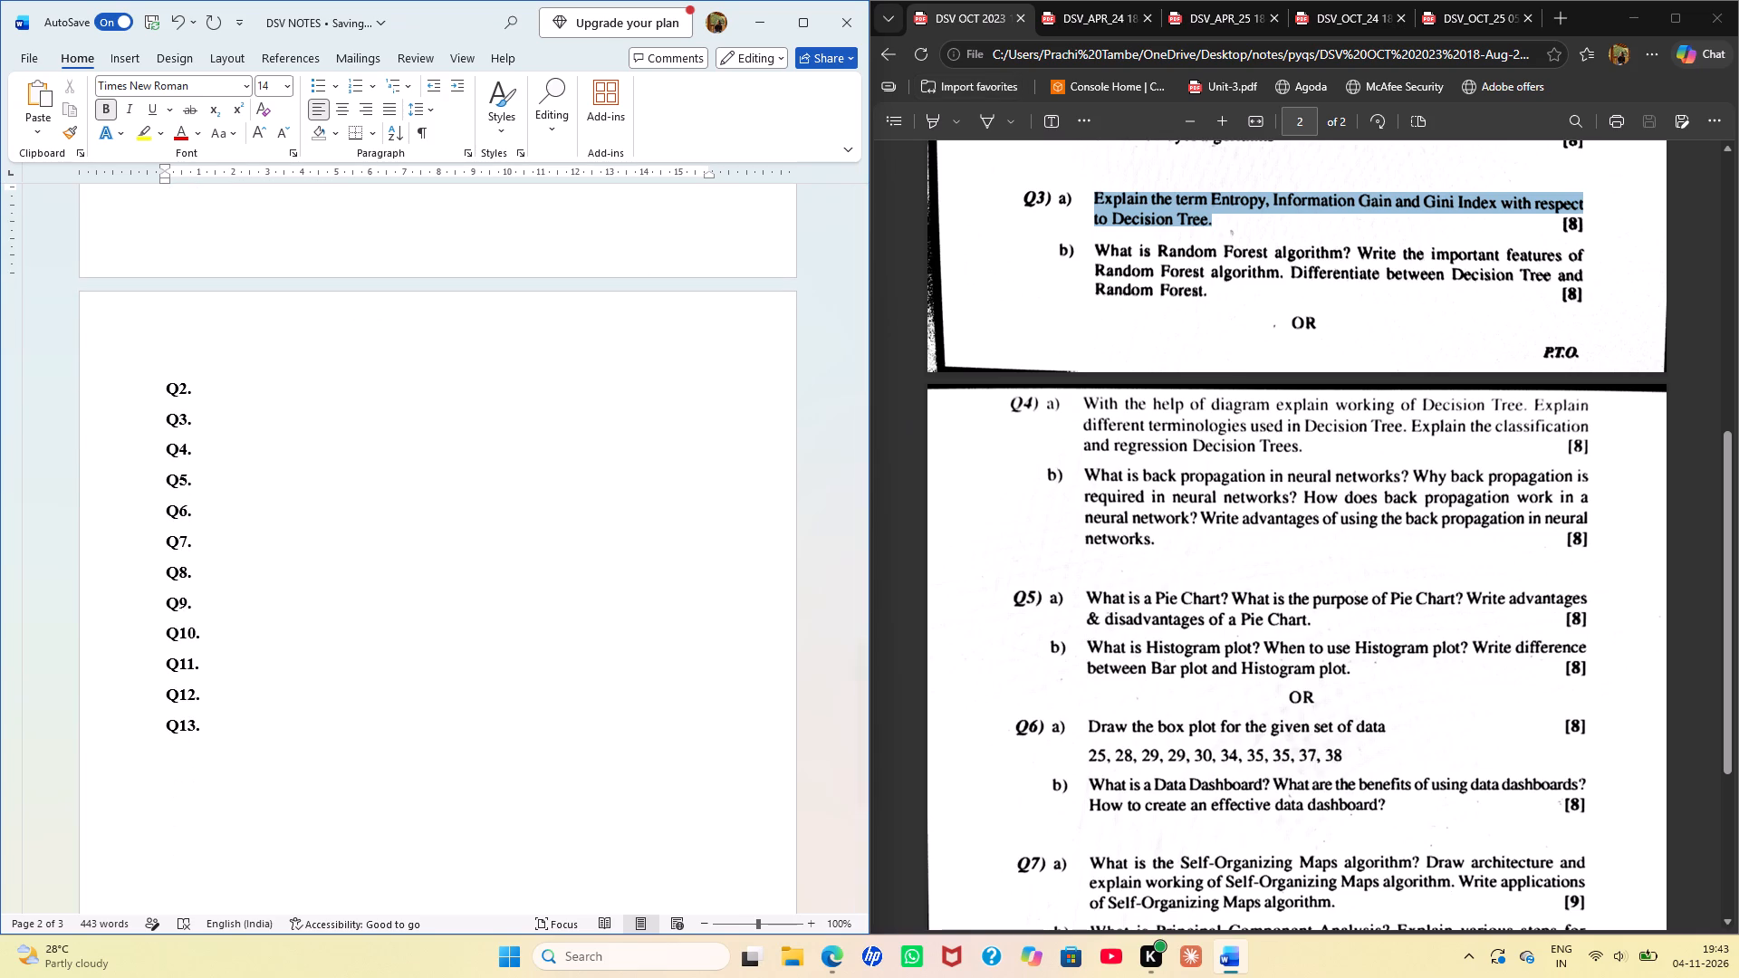
pyautogui.moveTo(1212, 292); pyautogui.dragTo(1089, 250)
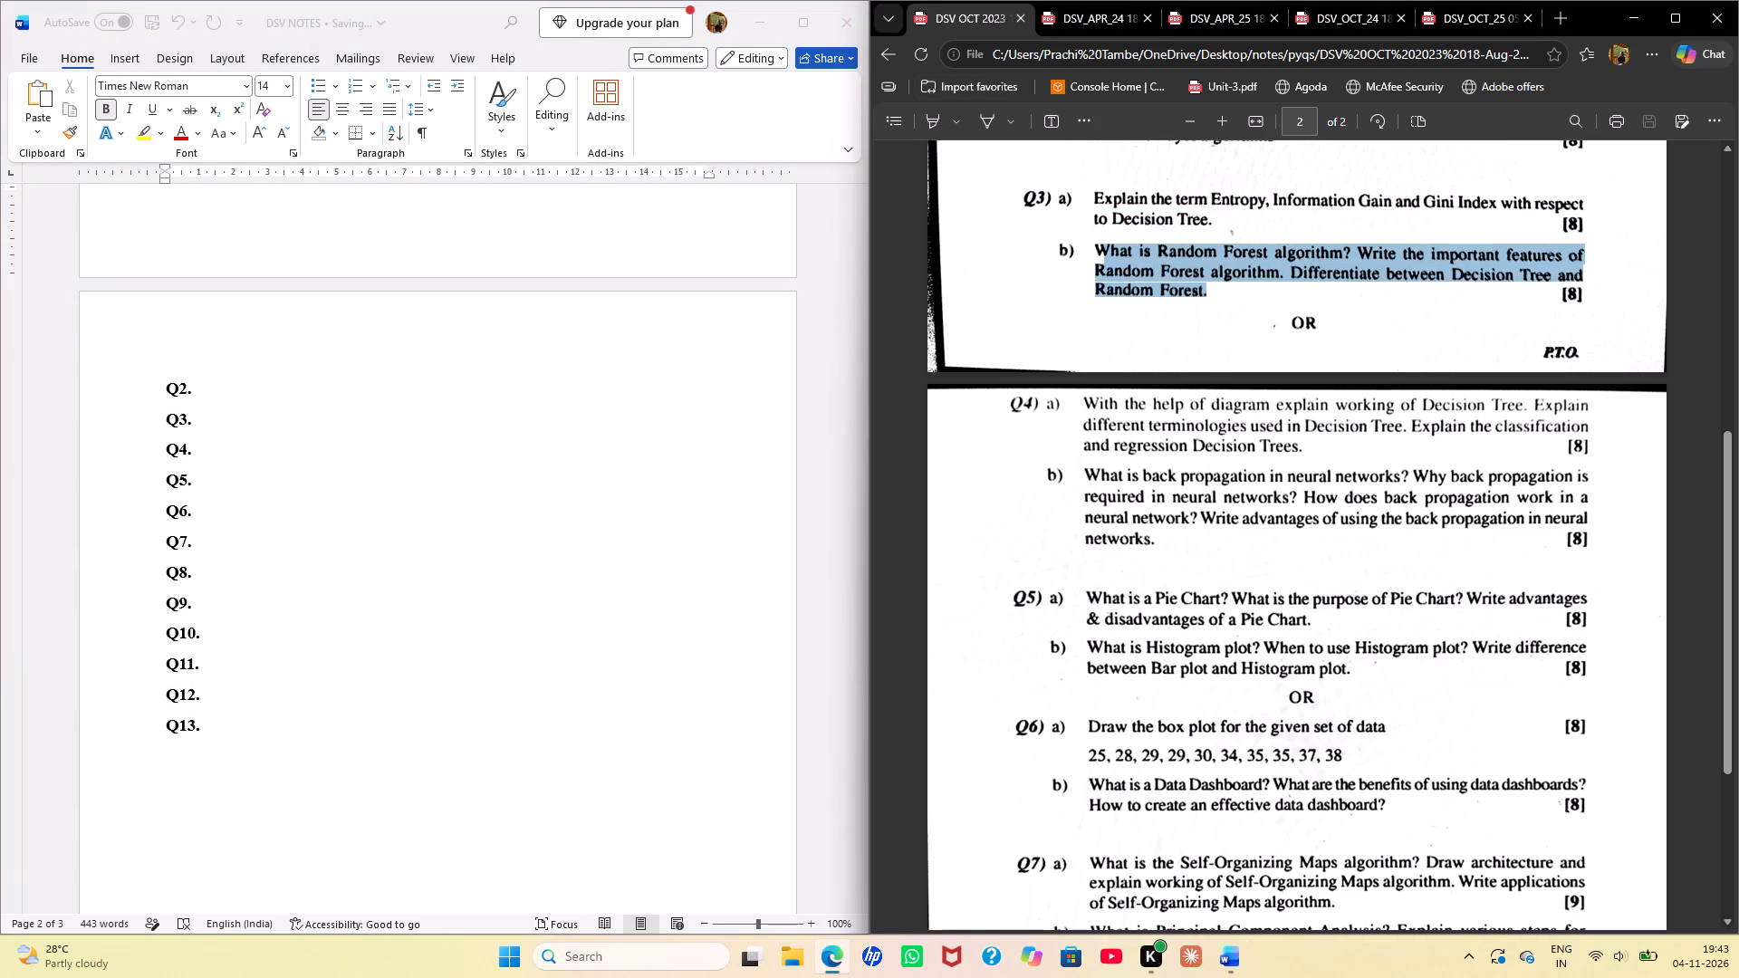
pyautogui.moveTo(1089, 250); pyautogui.dragTo(1088, 249)
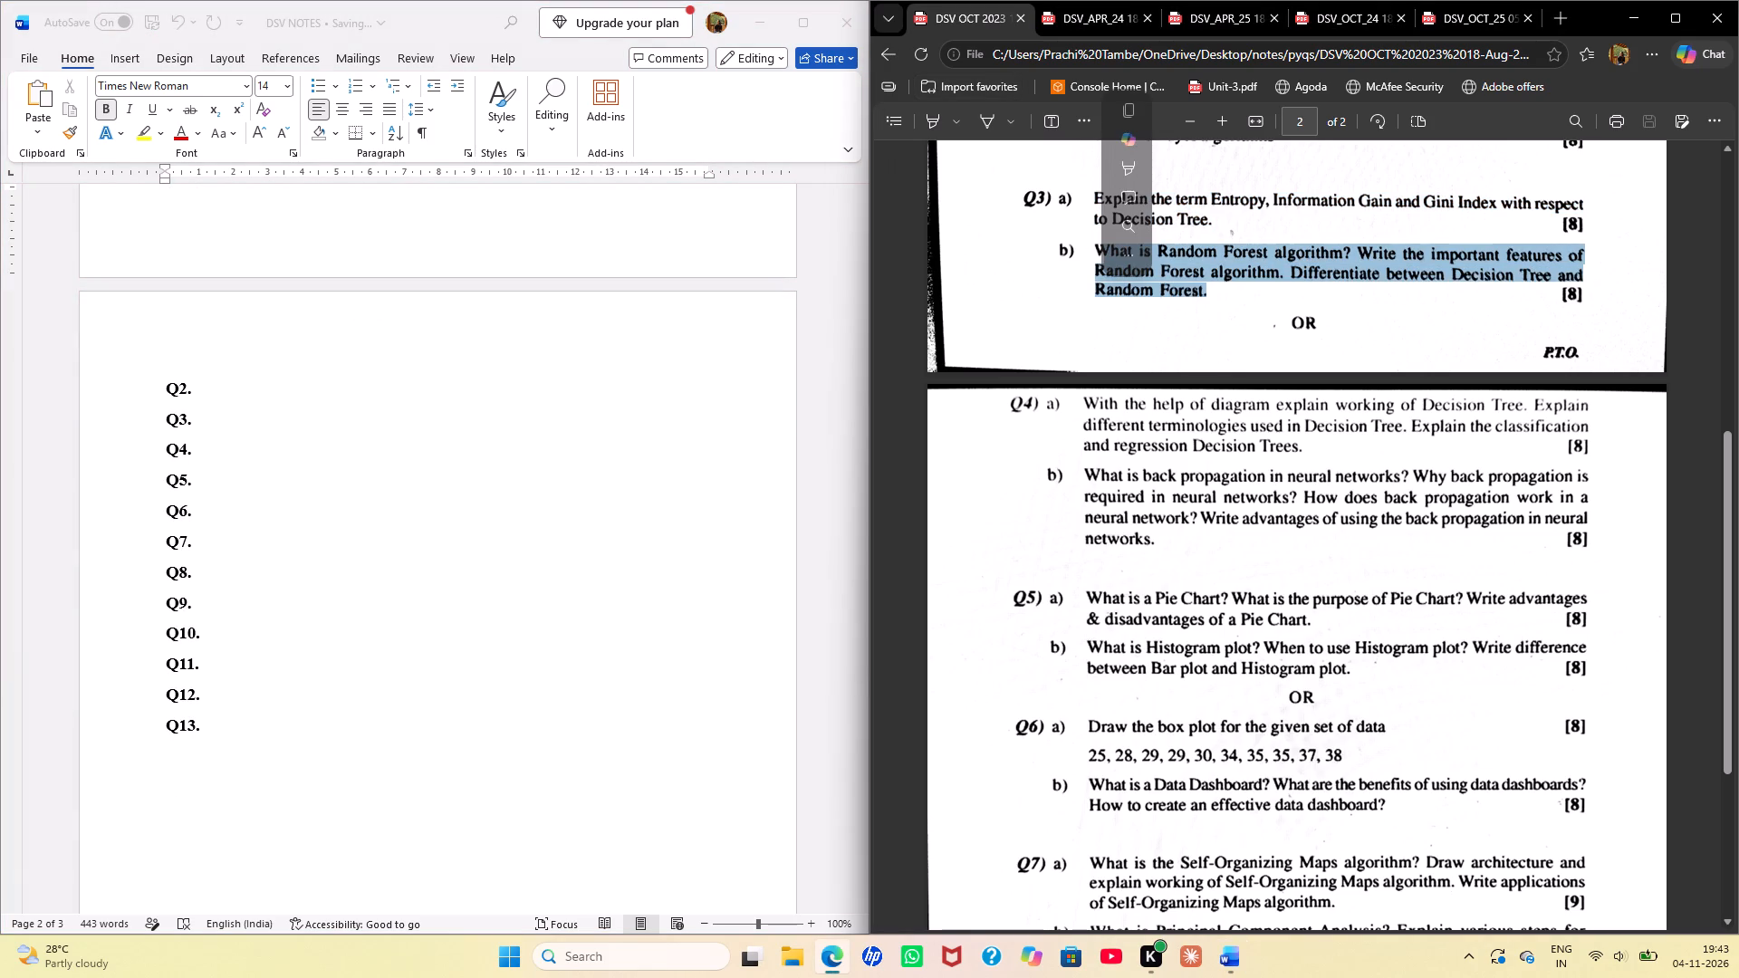
pyautogui.hotkey('ctrl', 'c')
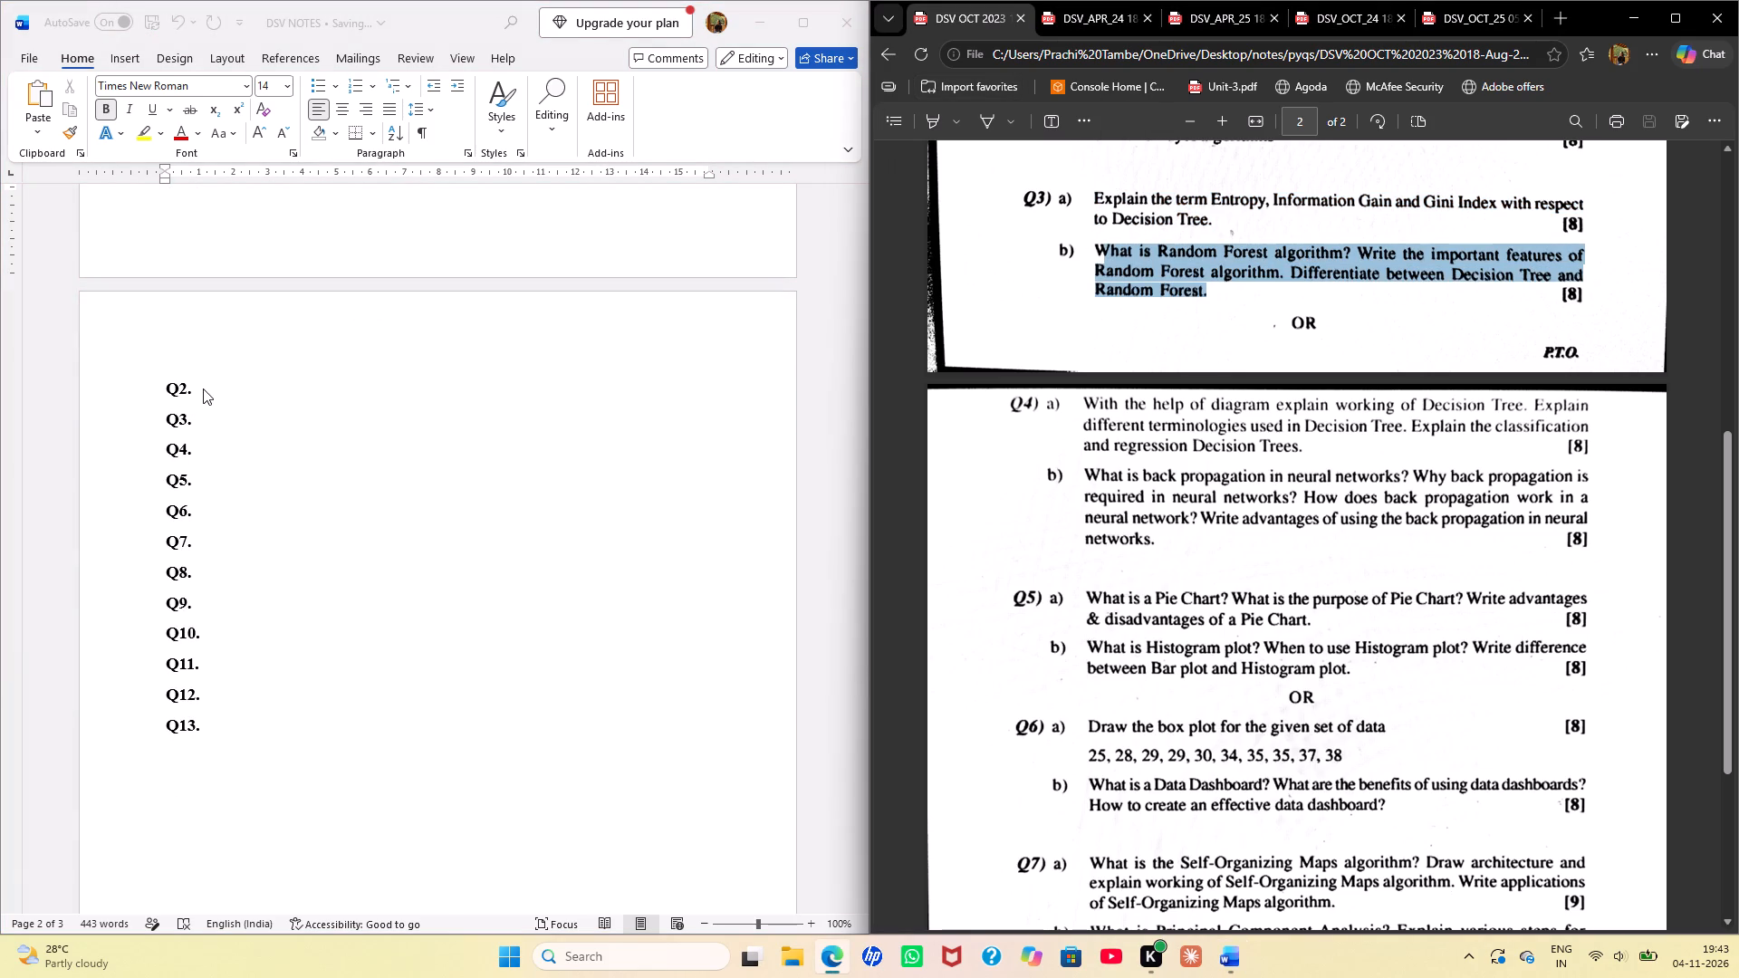
pyautogui.click(203, 388)
pyautogui.click(195, 390)
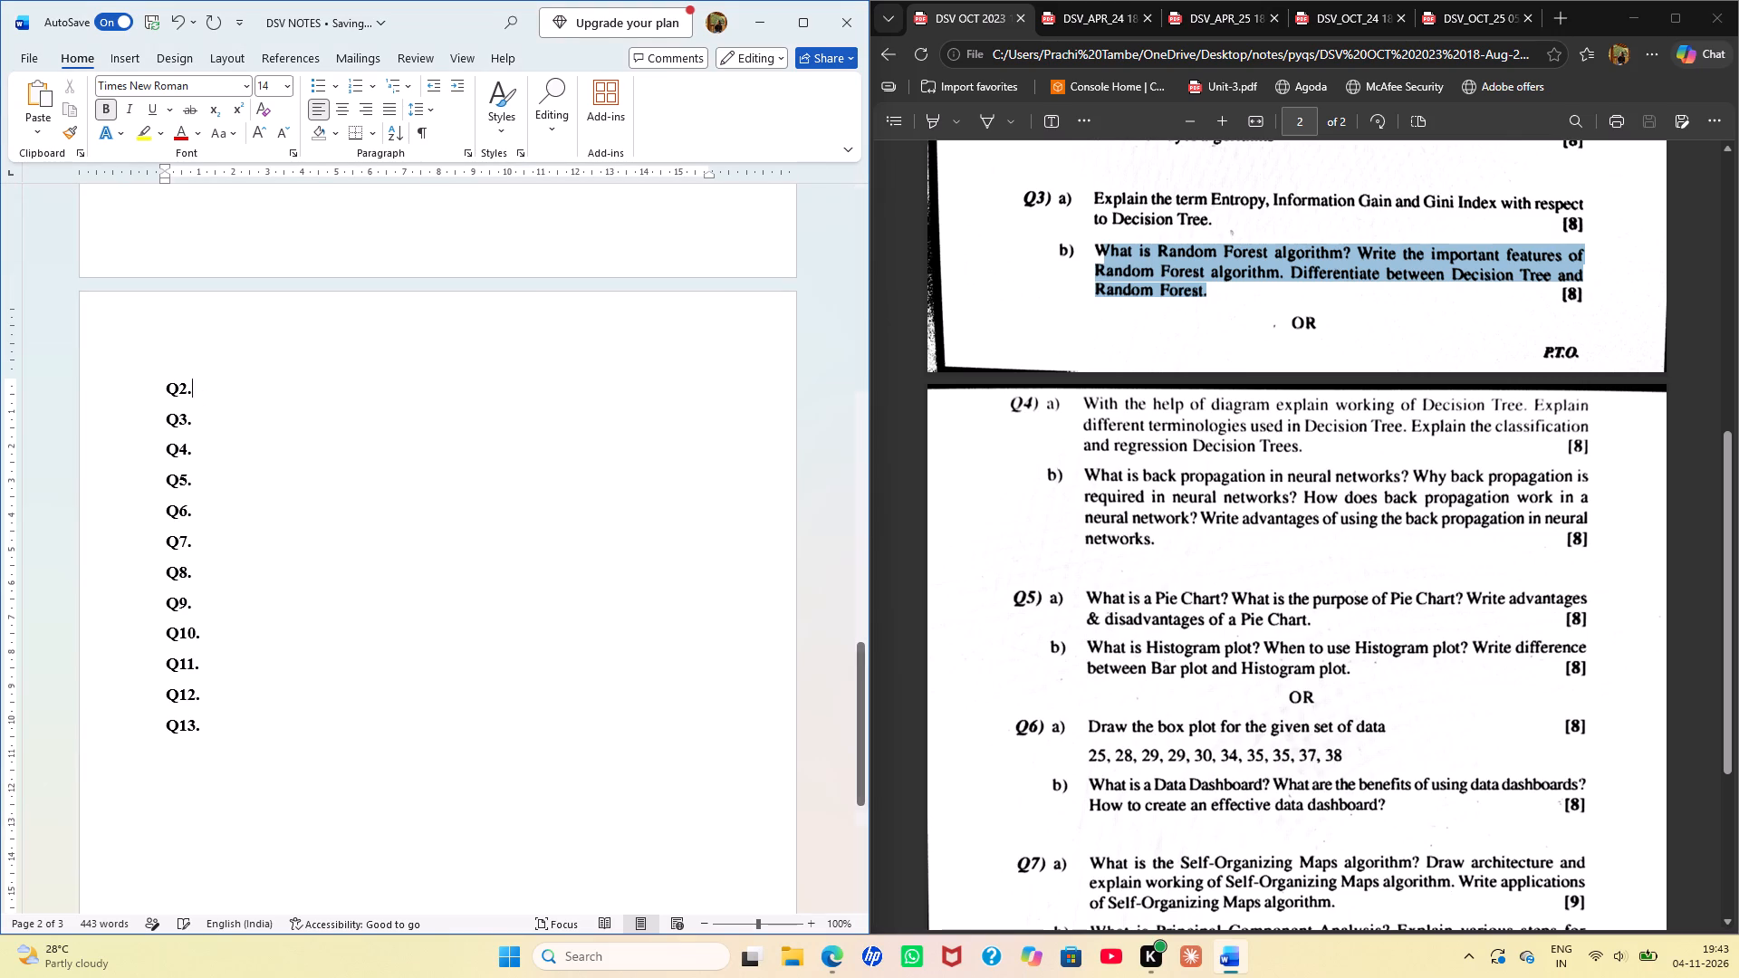
pyautogui.press('space')
pyautogui.hotkey('ctrl', 'v')
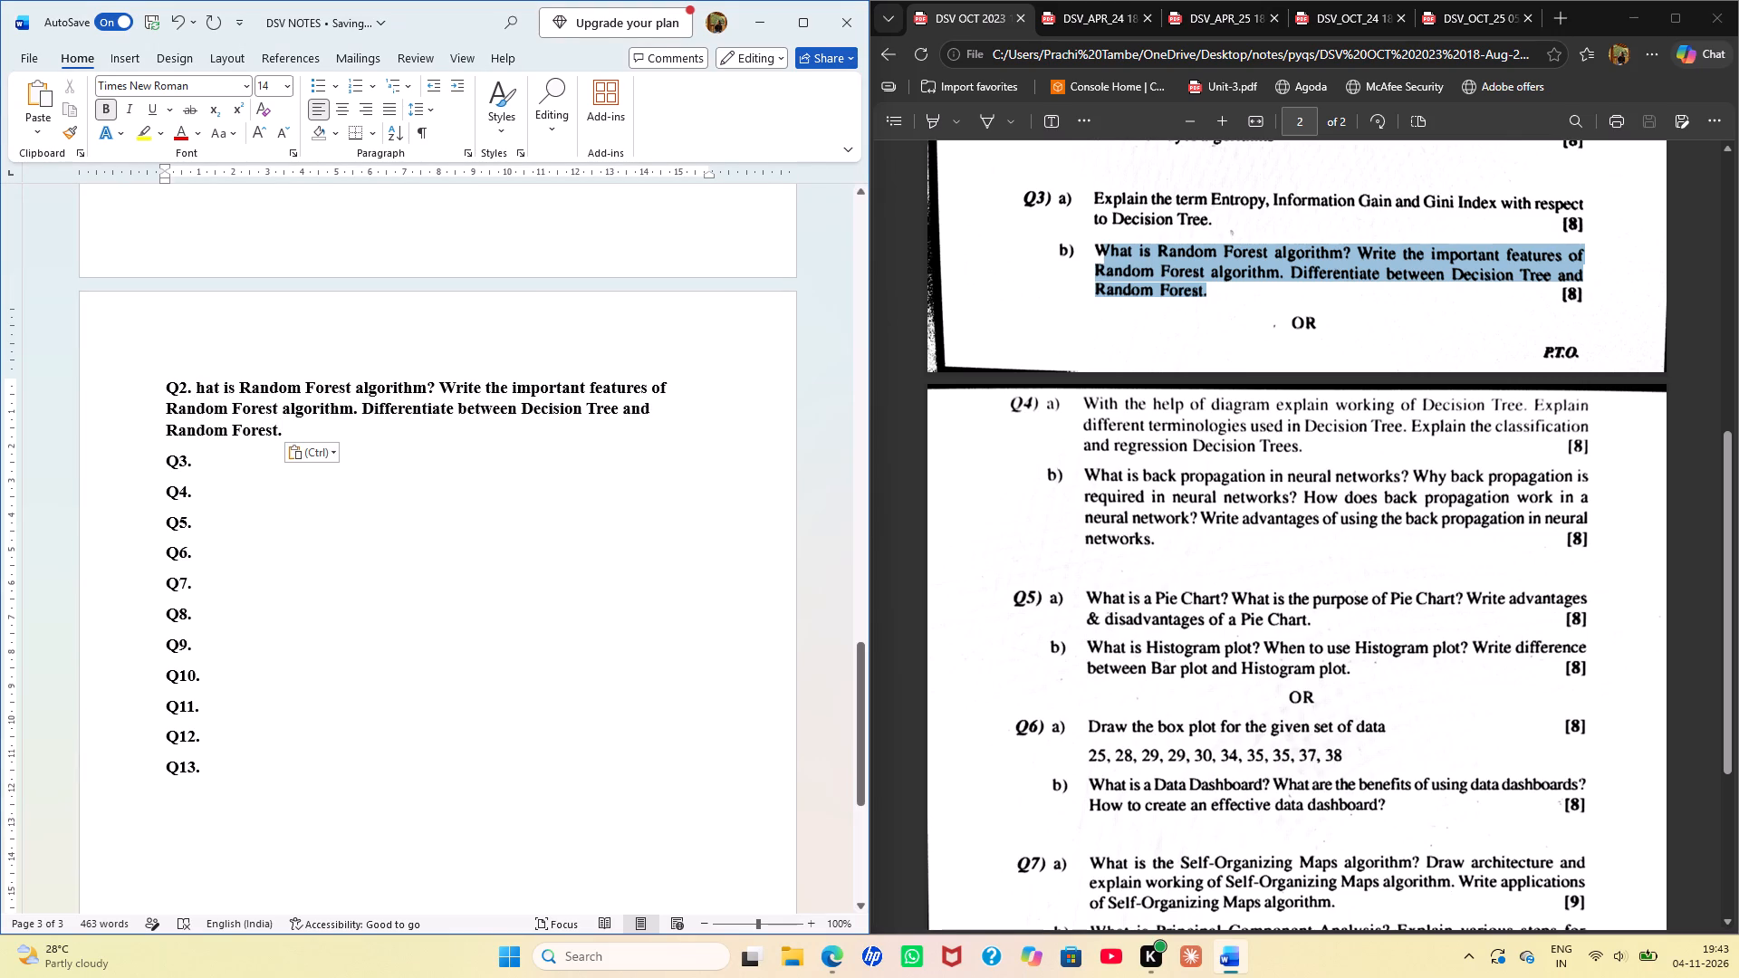
pyautogui.click(195, 389)
pyautogui.press('w')
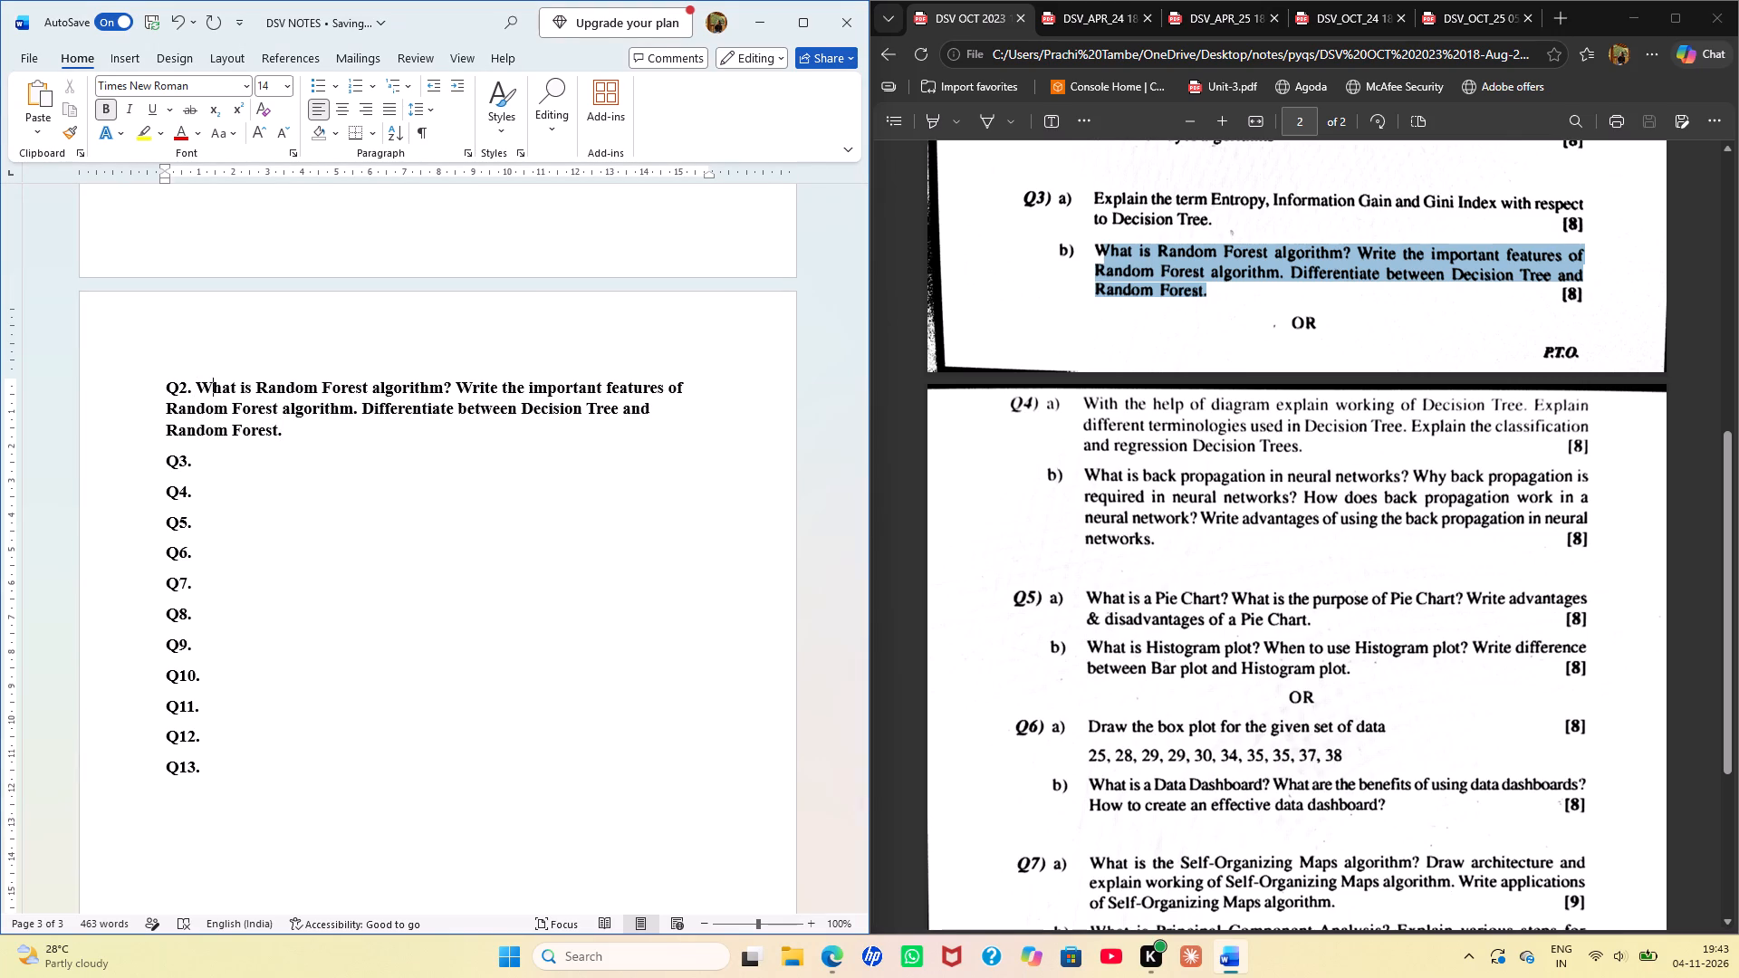
# Copy the Decision Tree question Q4 a) from the October 2023 paper into the Q3. line and add the missing "w" before "ith".
pyautogui.moveTo(1314, 455); pyautogui.dragTo(1221, 444)
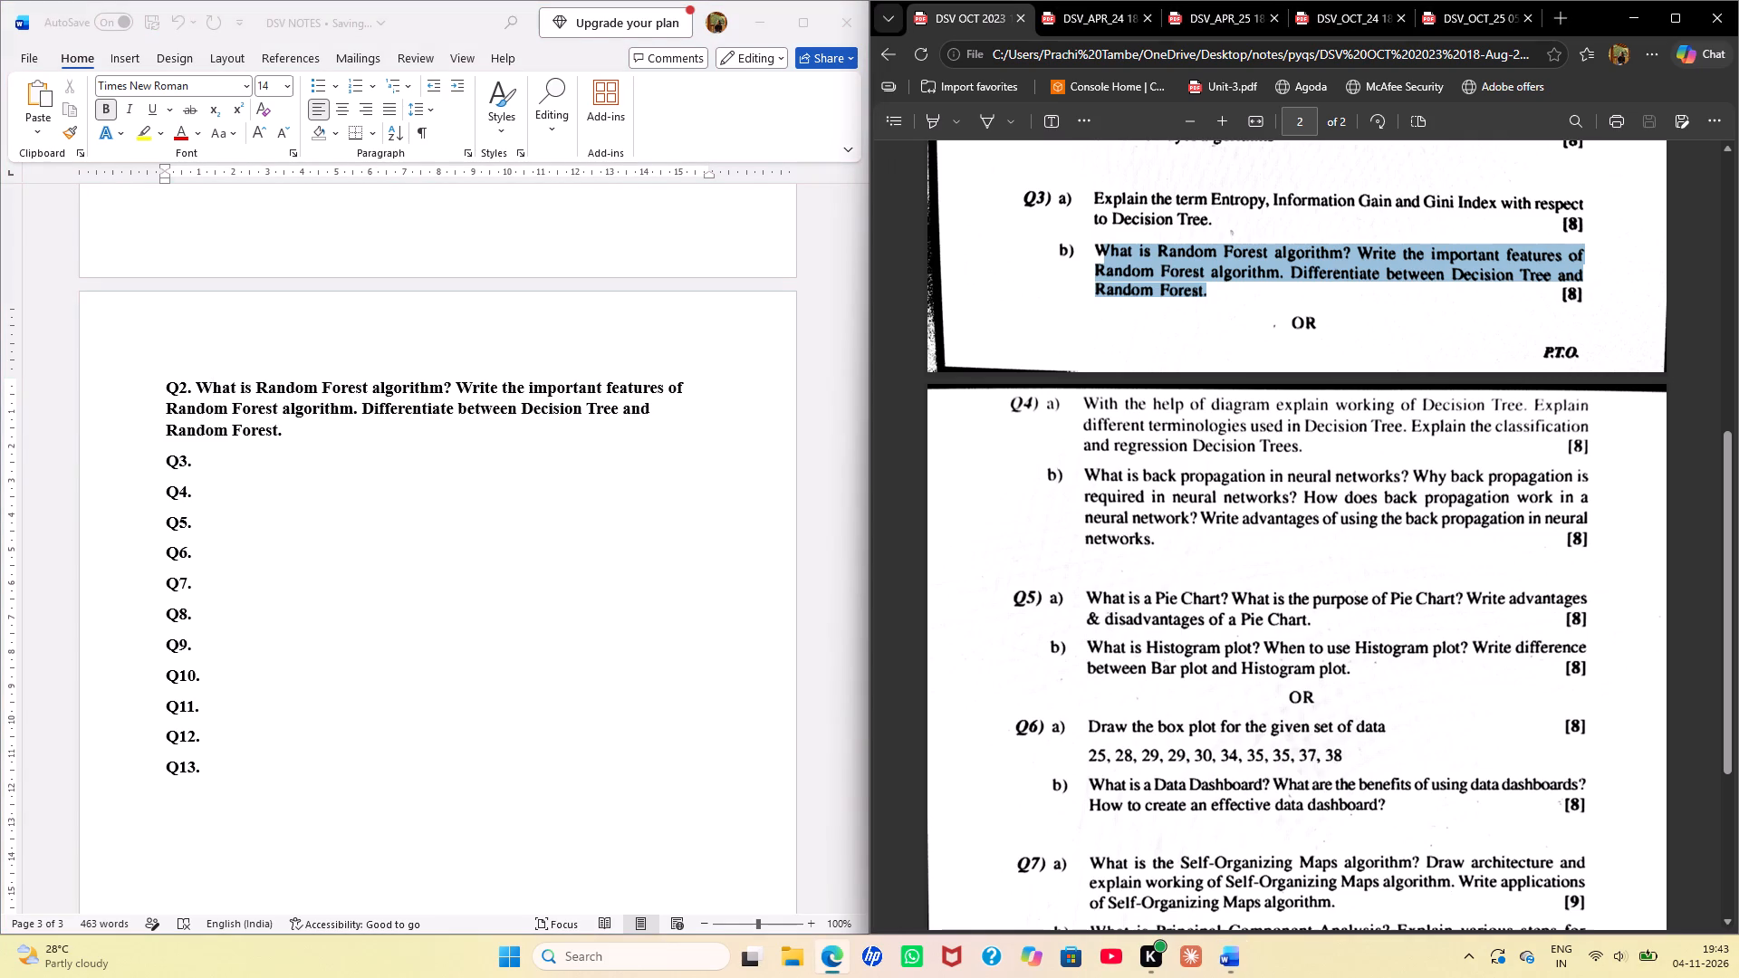
pyautogui.moveTo(1221, 444); pyautogui.dragTo(1312, 446)
pyautogui.doubleClick(1312, 446)
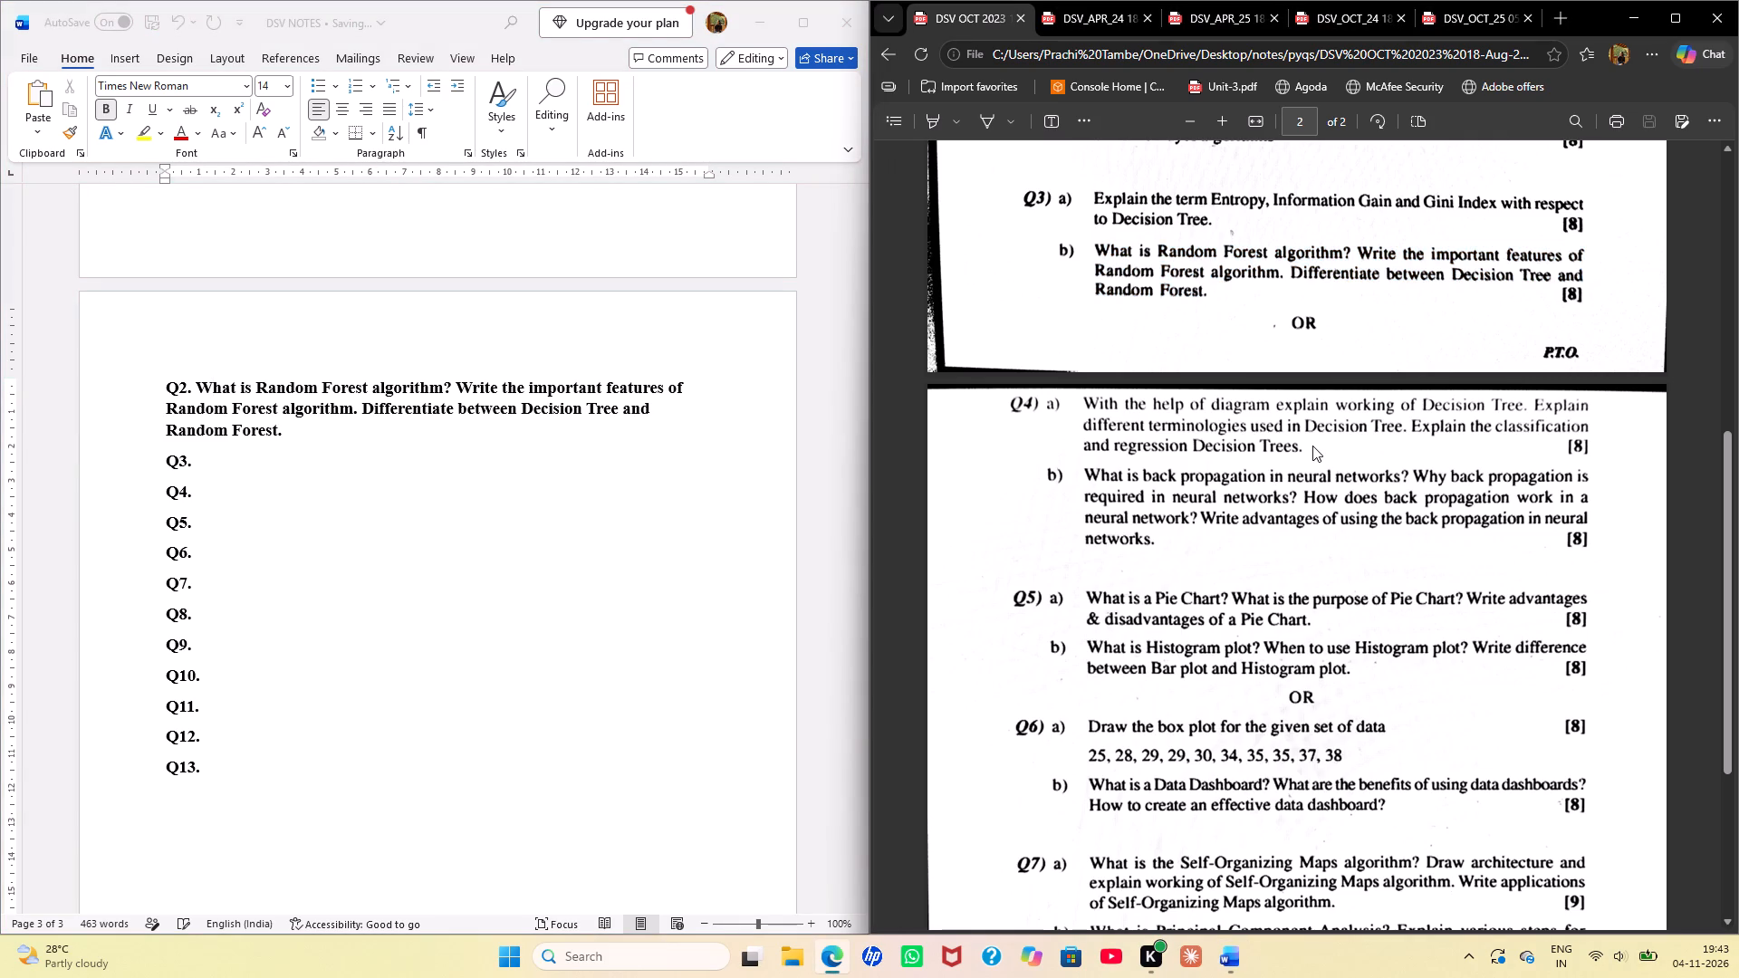
pyautogui.moveTo(1302, 446); pyautogui.dragTo(1081, 397)
pyautogui.hotkey('ctrl', 'c')
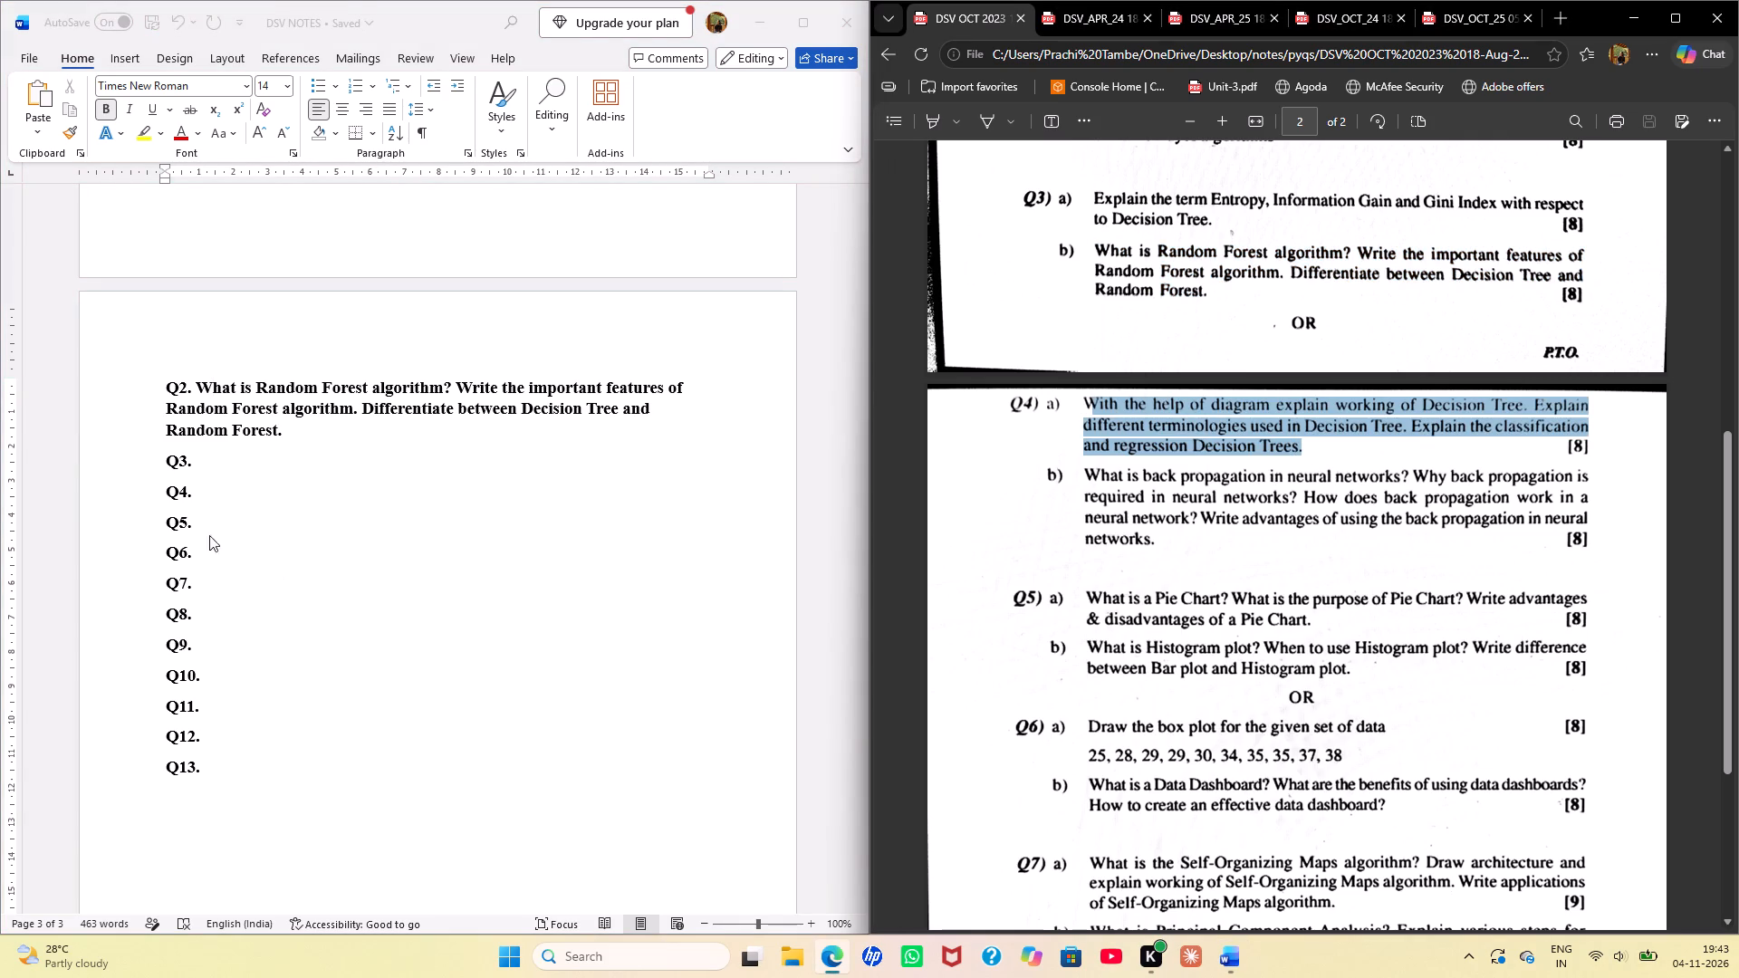
pyautogui.click(205, 462)
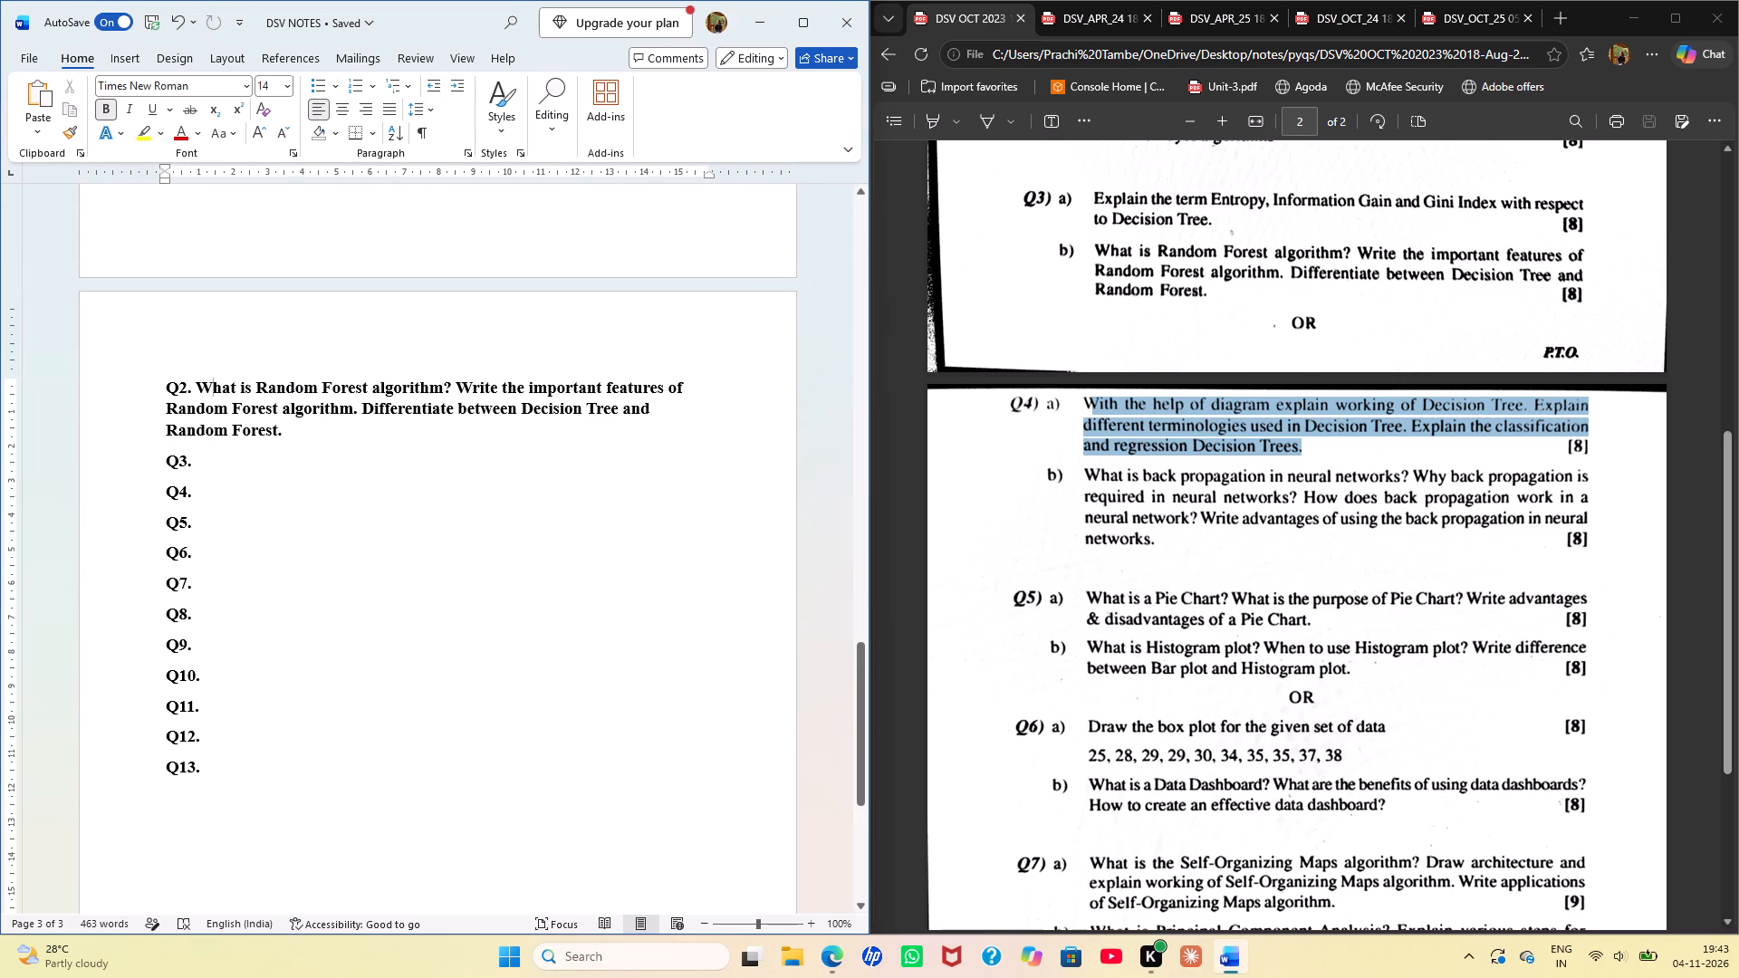
pyautogui.click(202, 463)
pyautogui.hotkey('ctrl', 'v')
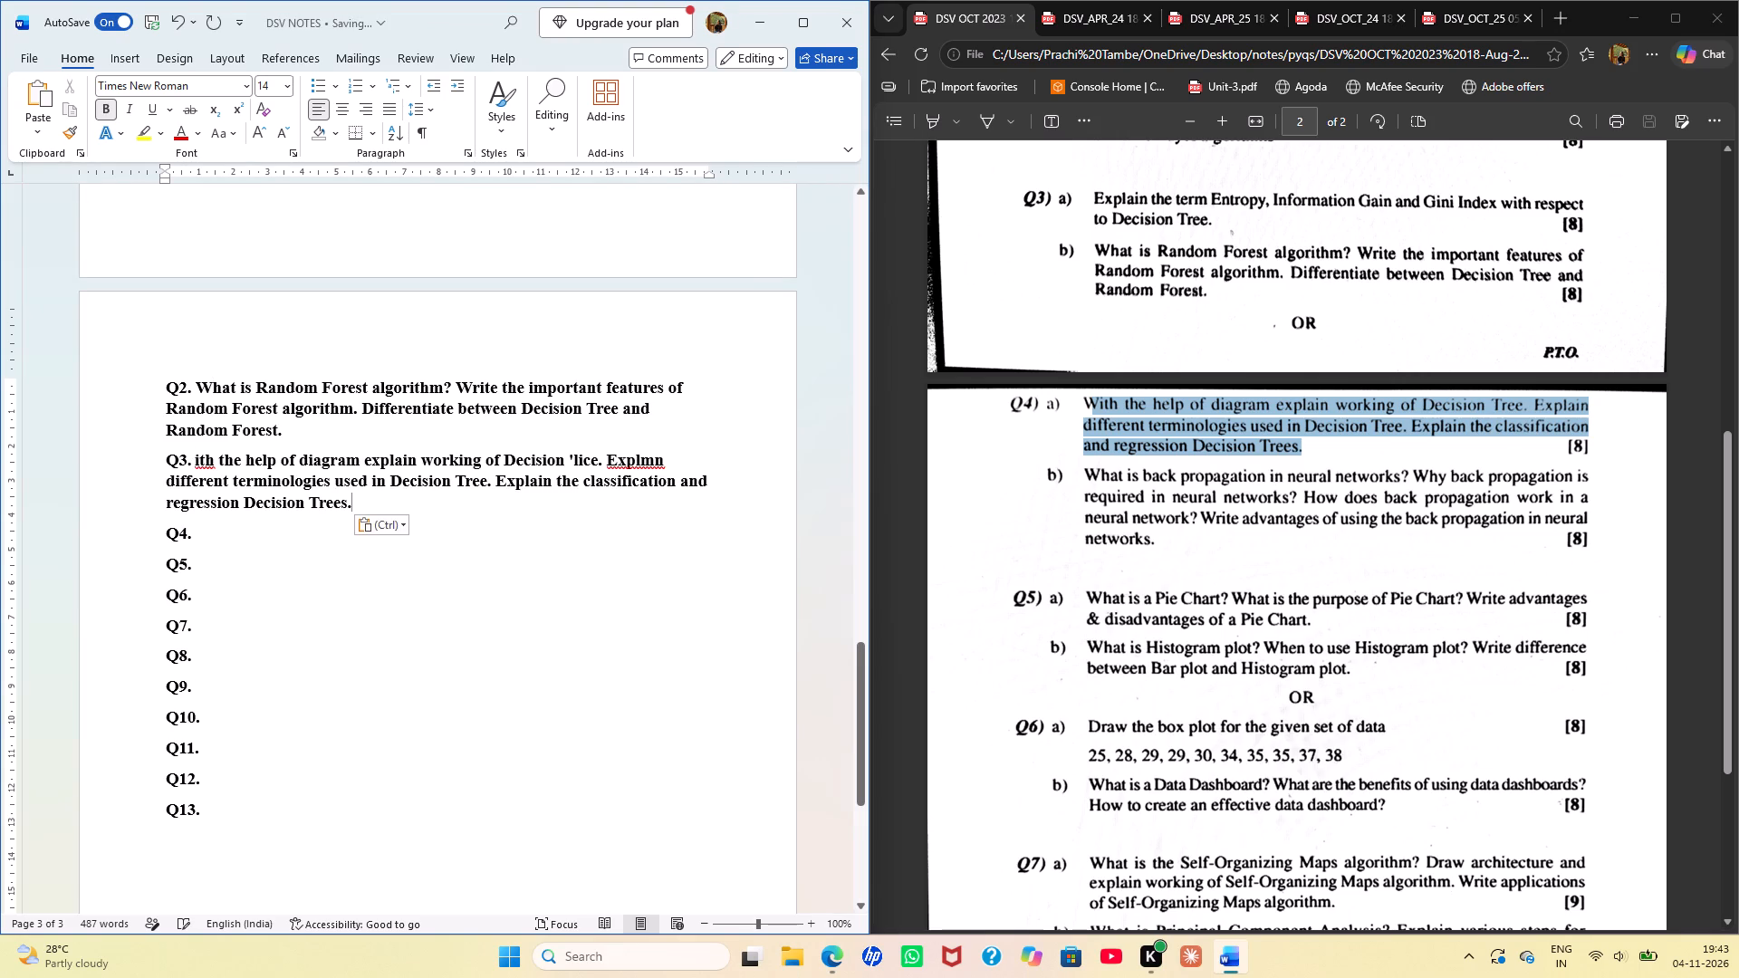
pyautogui.click(197, 463)
pyautogui.press('Left')
pyautogui.press('w')
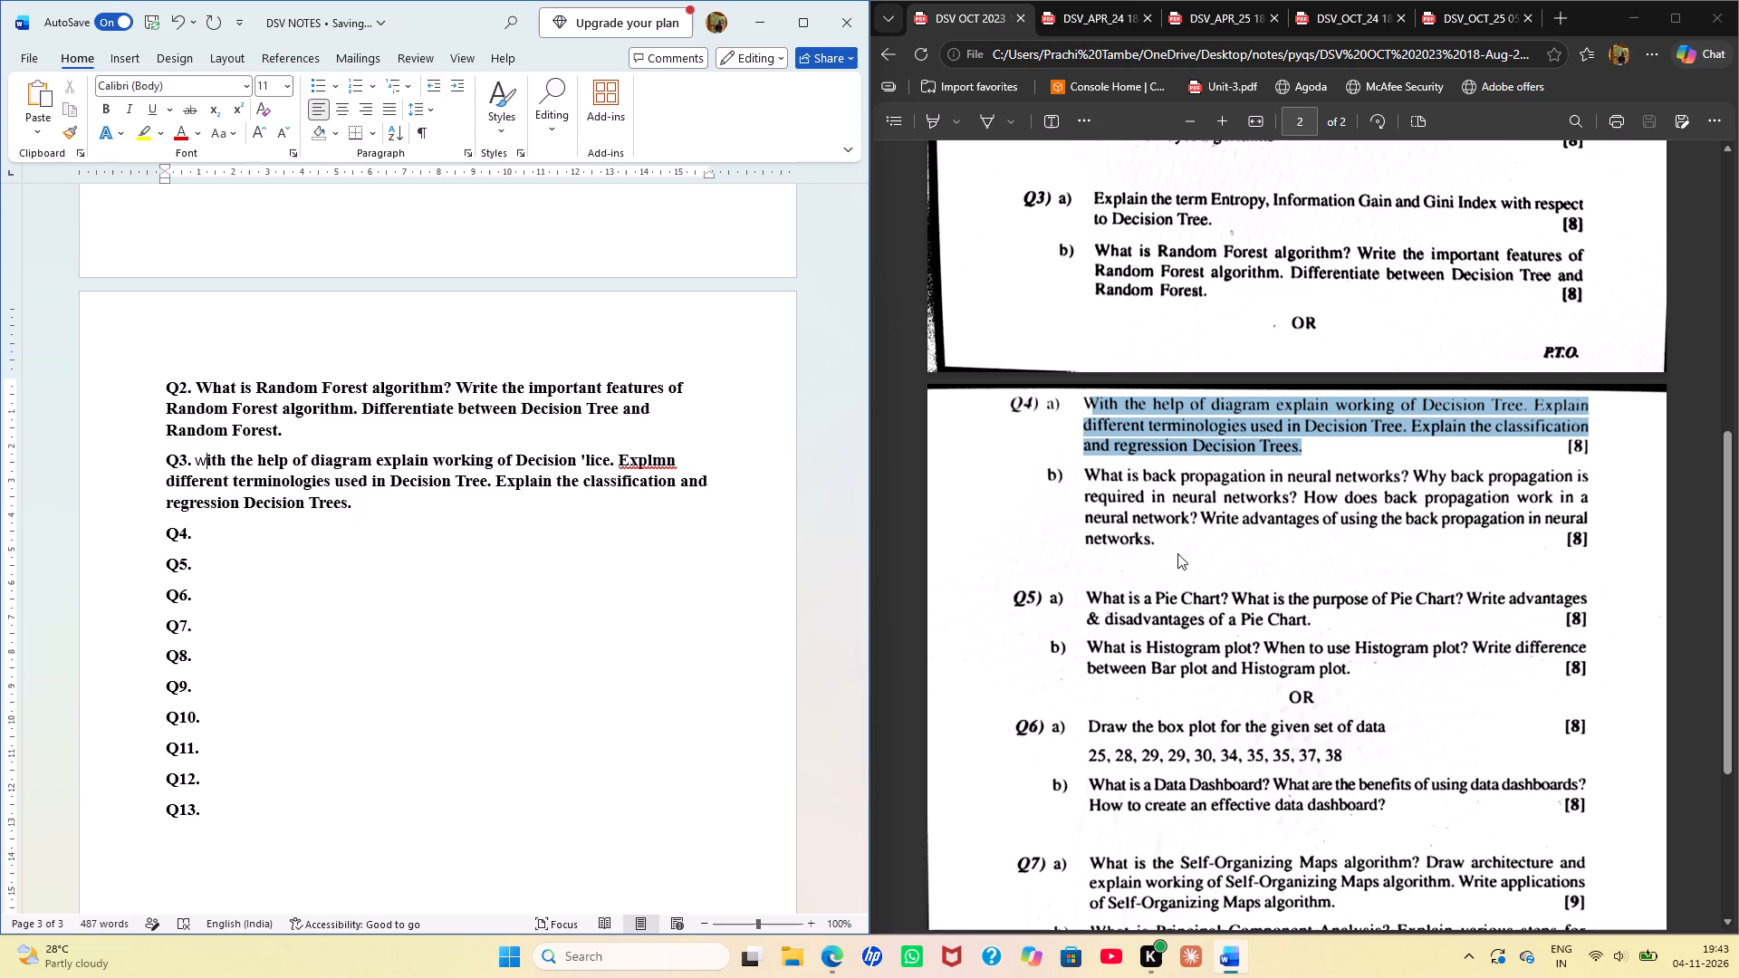
# Copy the back propagation question Q4 b) from the October 2023 paper into the Q4. line.
pyautogui.moveTo(1156, 537); pyautogui.dragTo(1091, 483)
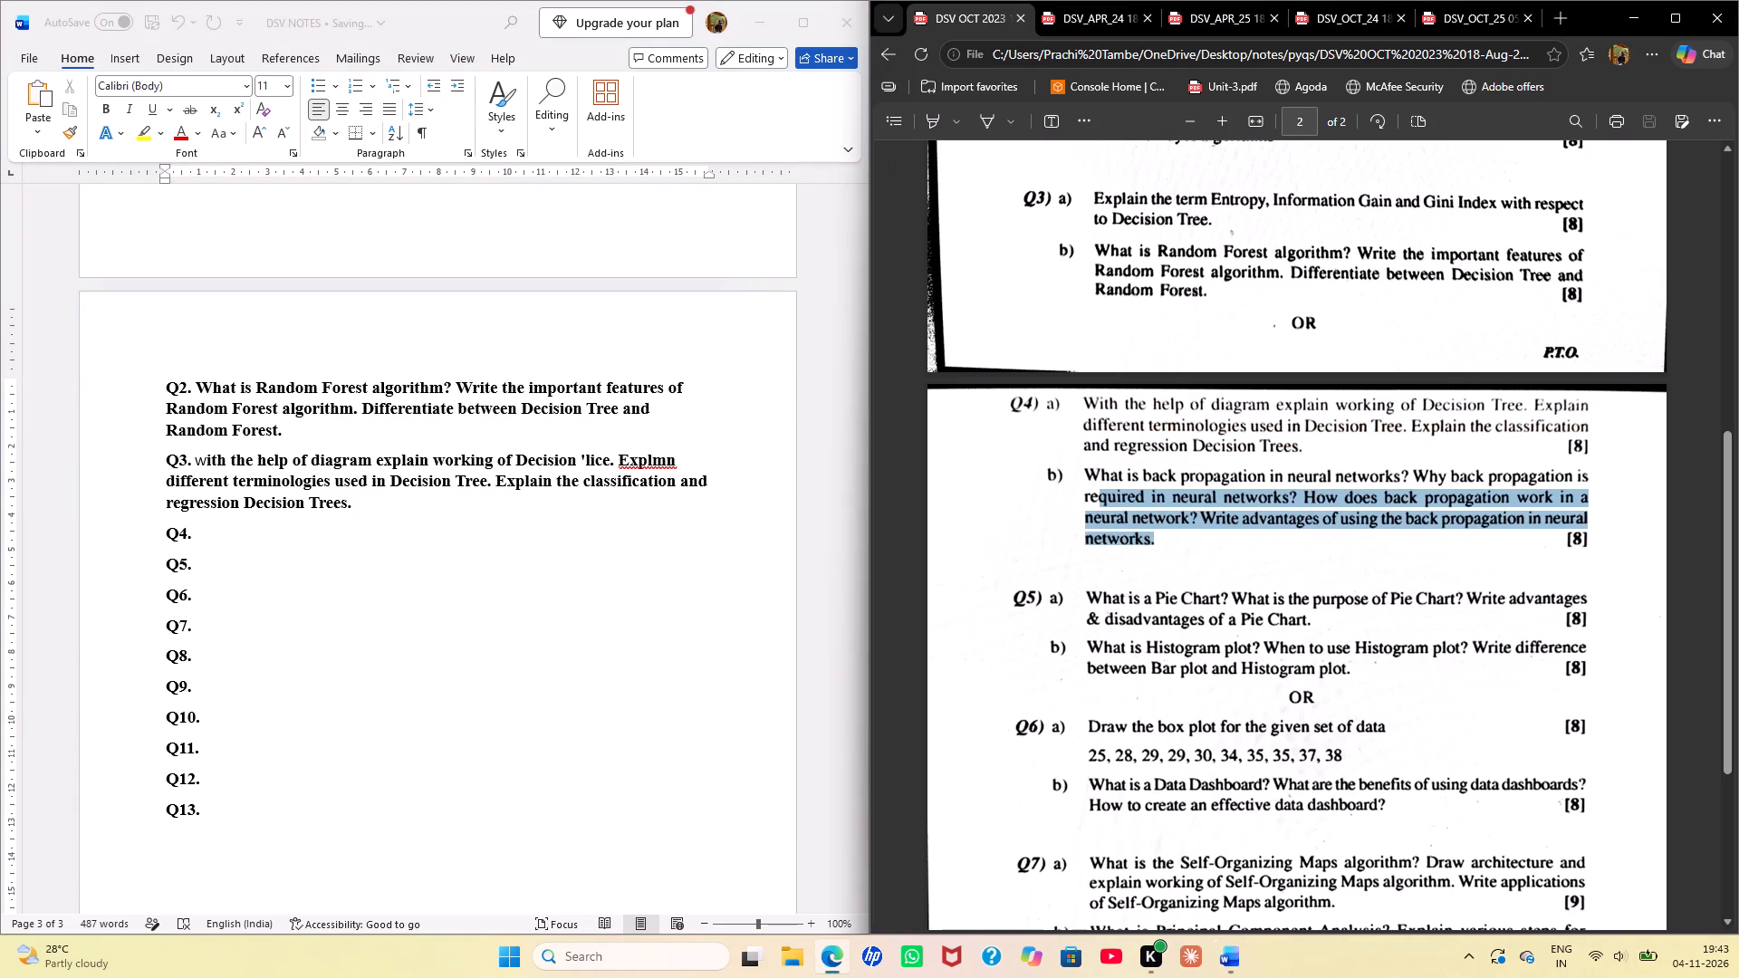
pyautogui.moveTo(1091, 483); pyautogui.dragTo(1074, 471)
pyautogui.hotkey('ctrl', 'c')
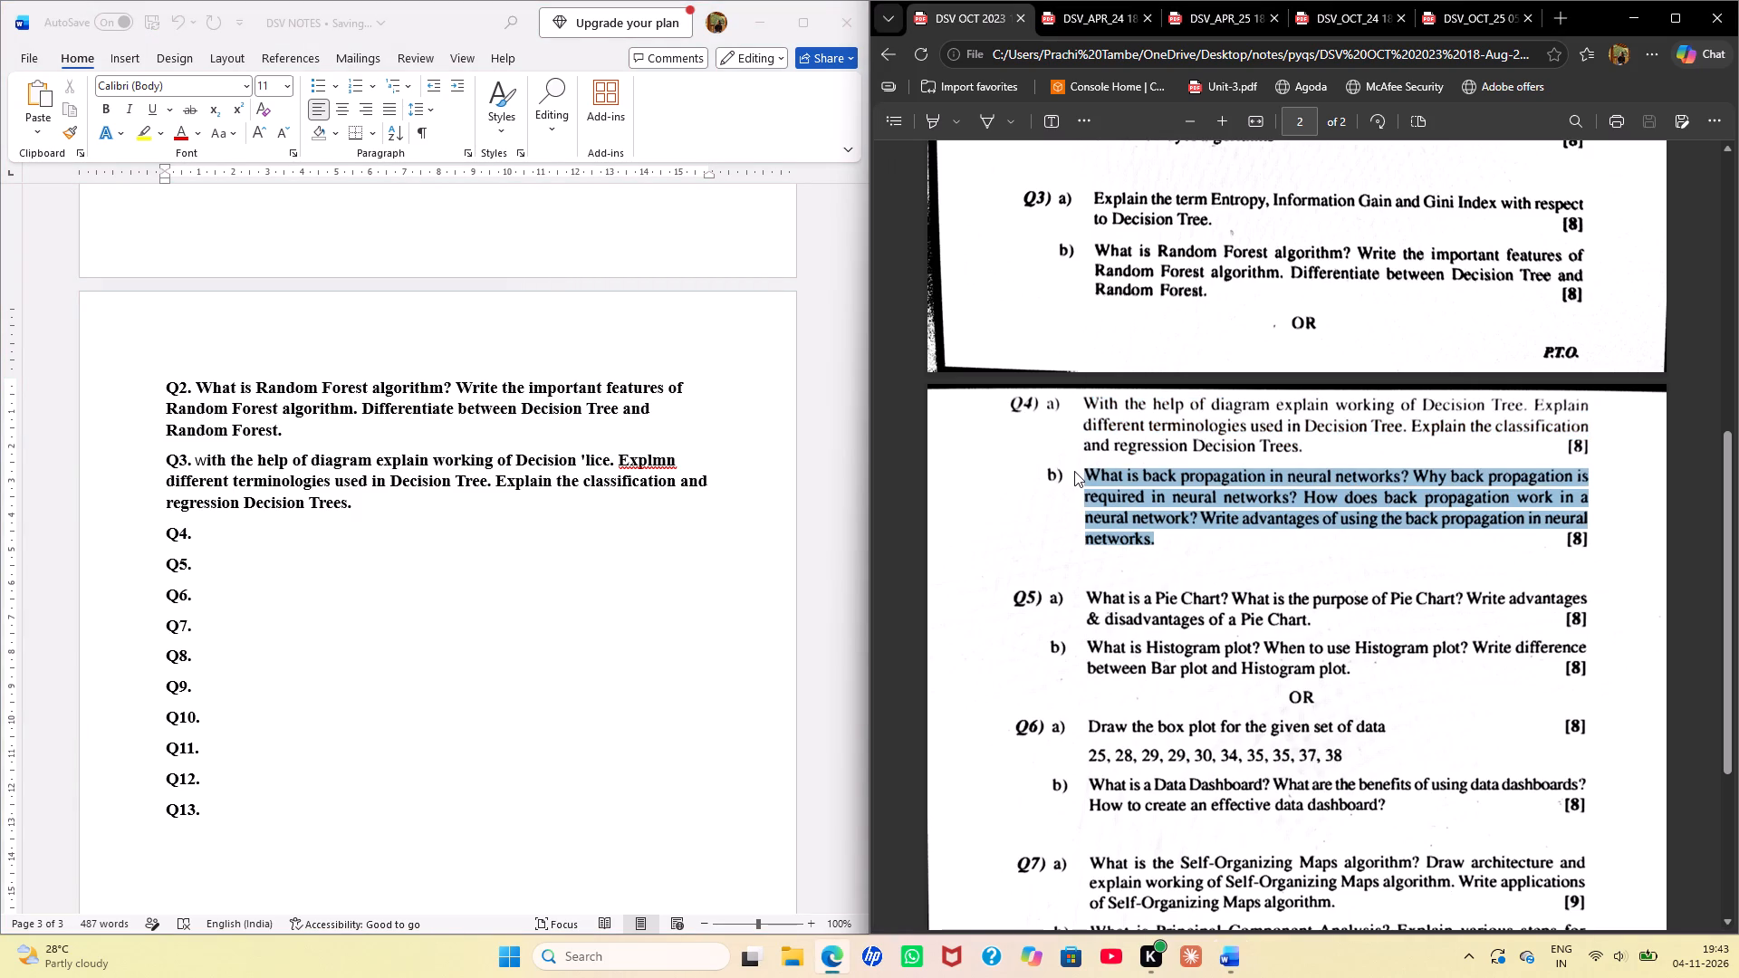
pyautogui.moveTo(197, 532); pyautogui.dragTo(202, 542)
pyautogui.click(202, 542)
pyautogui.press('space')
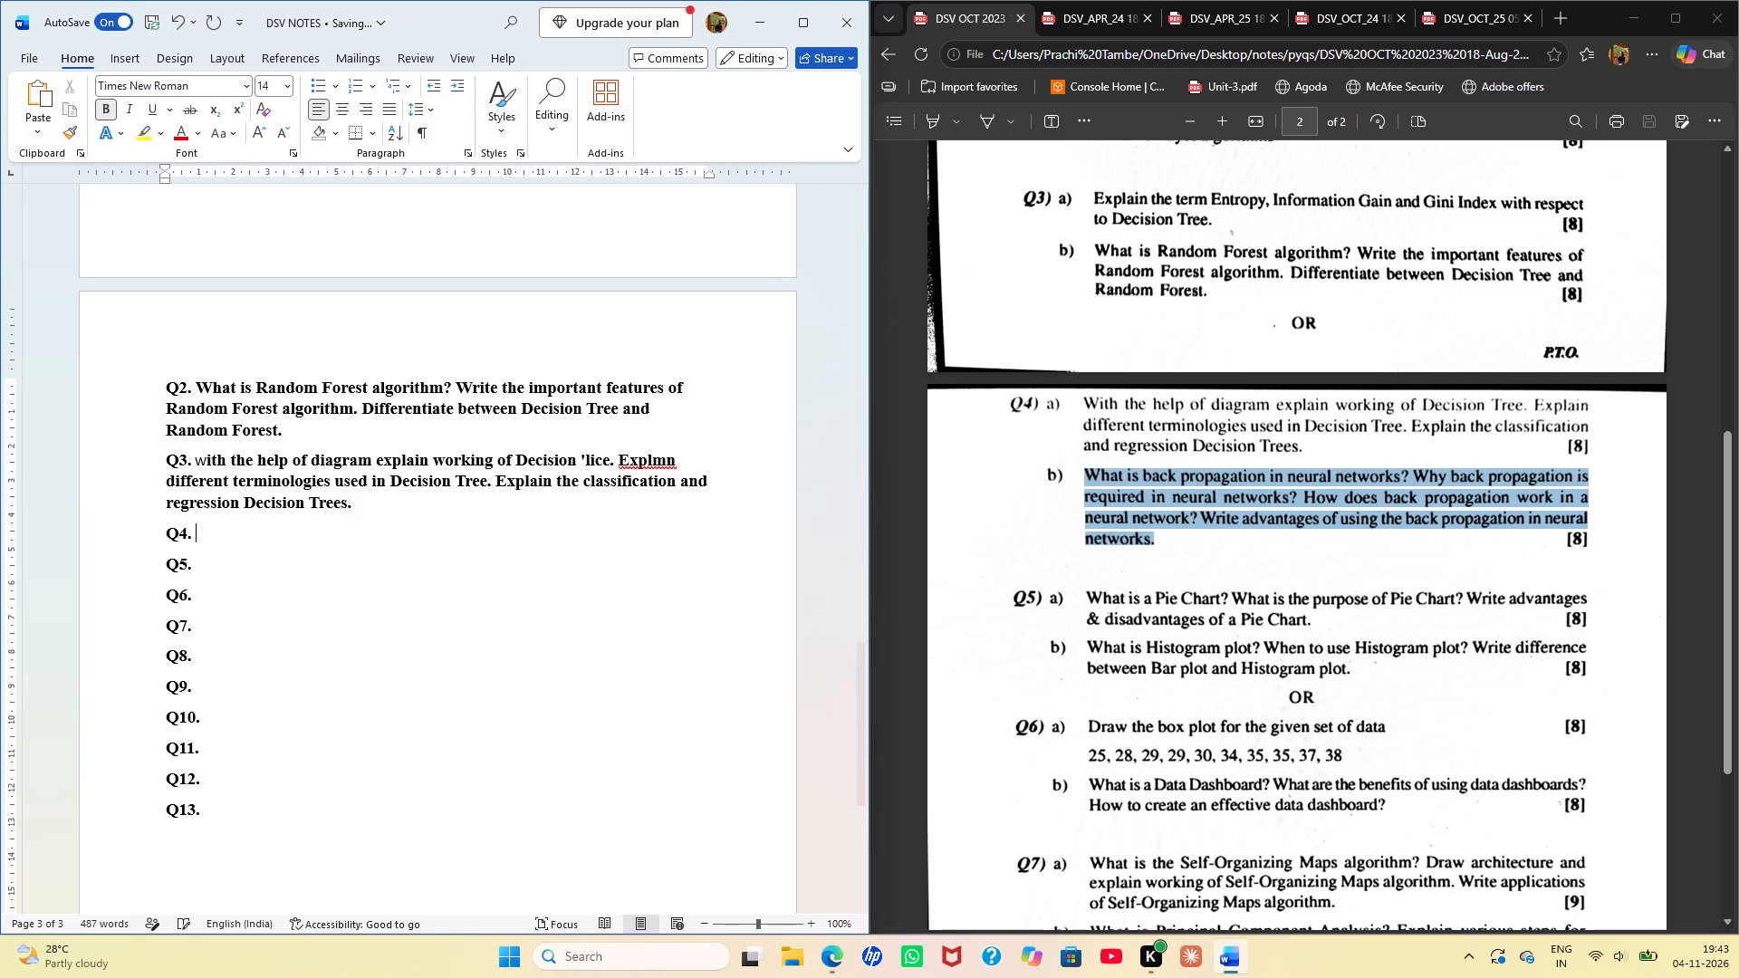
pyautogui.hotkey('ctrl', 'v')
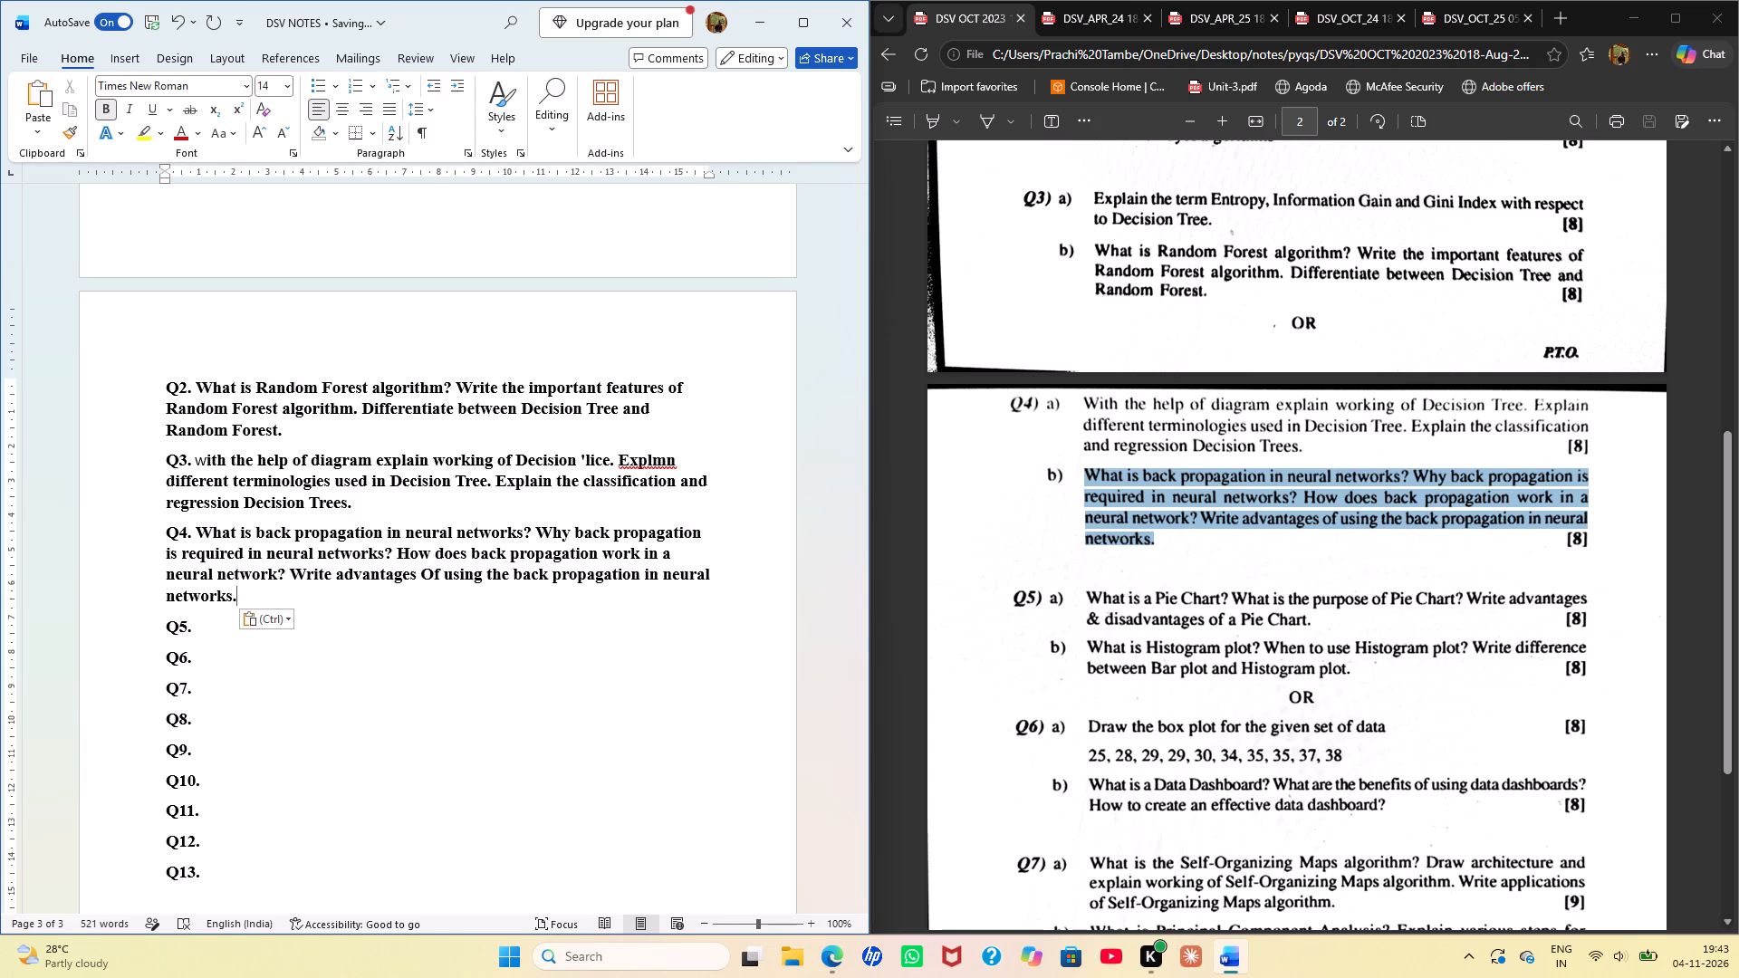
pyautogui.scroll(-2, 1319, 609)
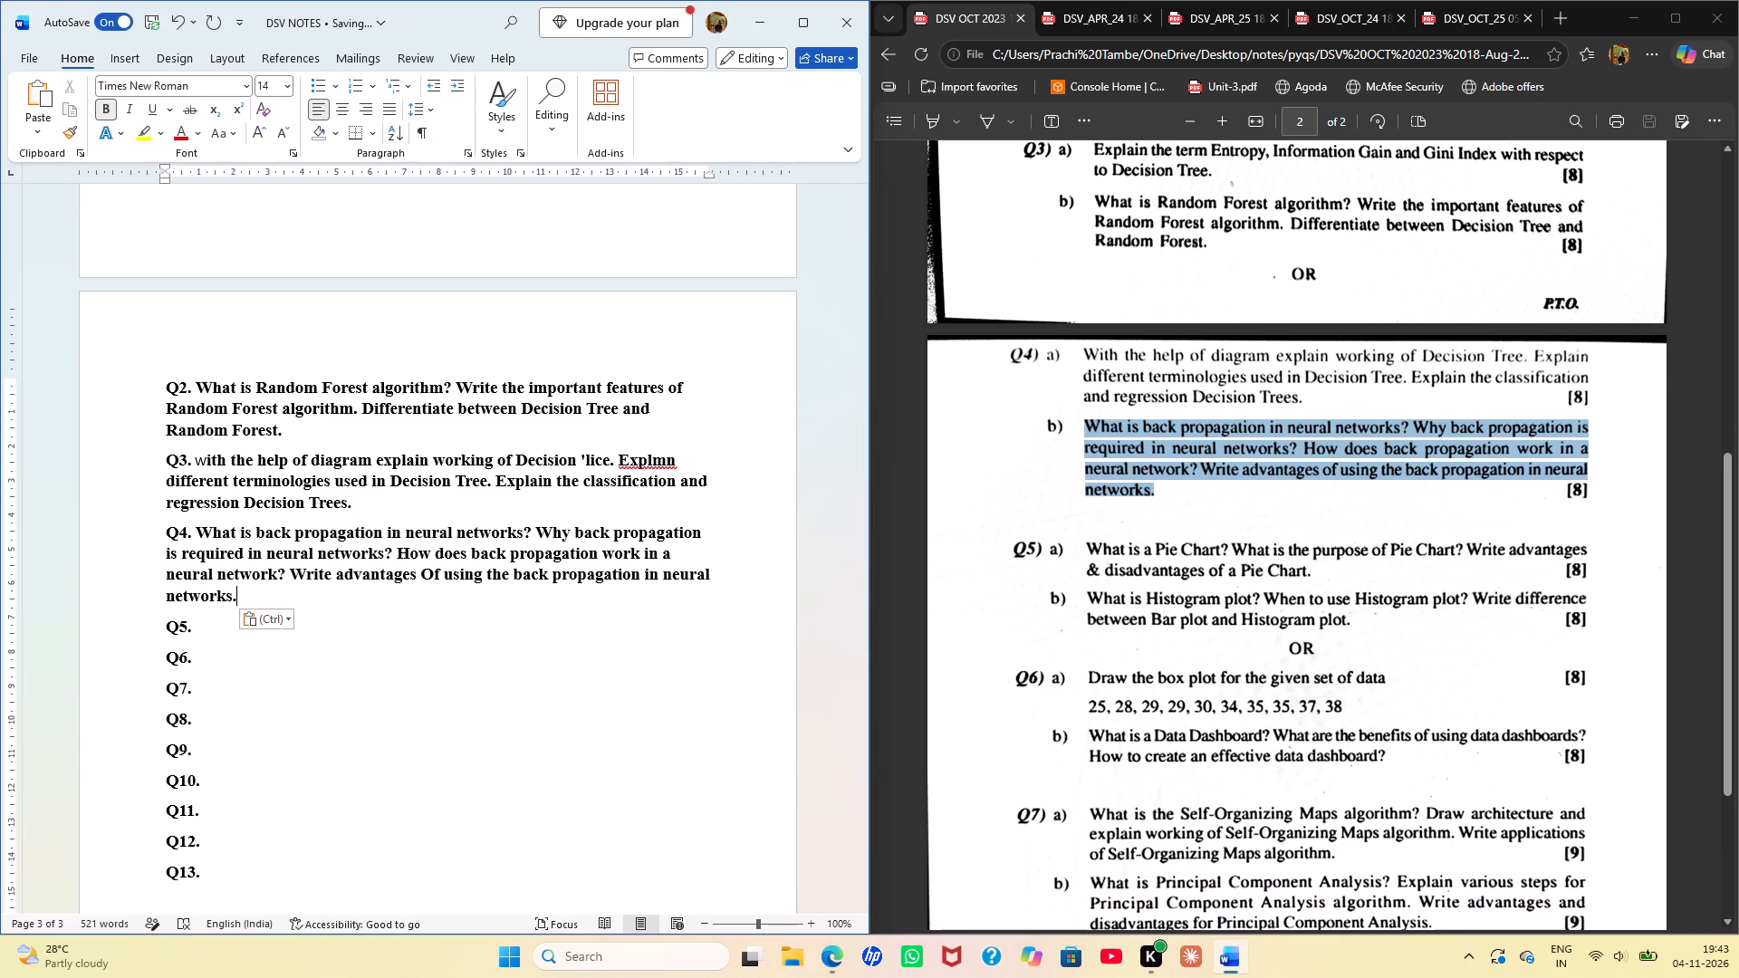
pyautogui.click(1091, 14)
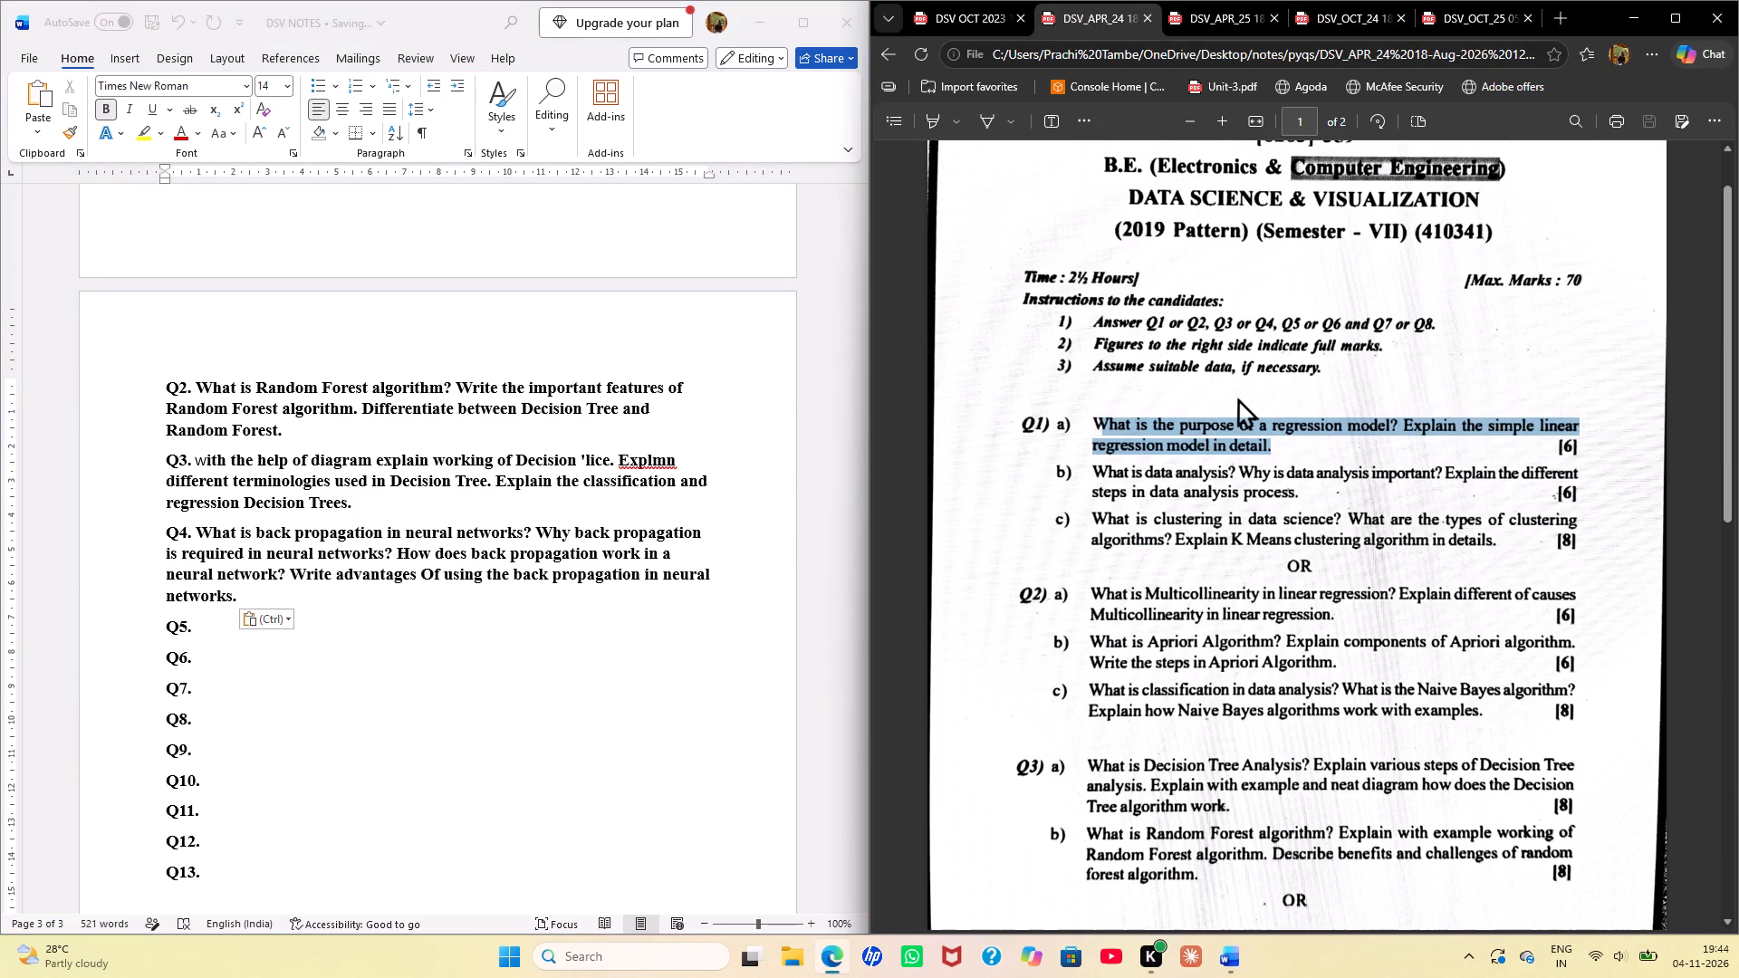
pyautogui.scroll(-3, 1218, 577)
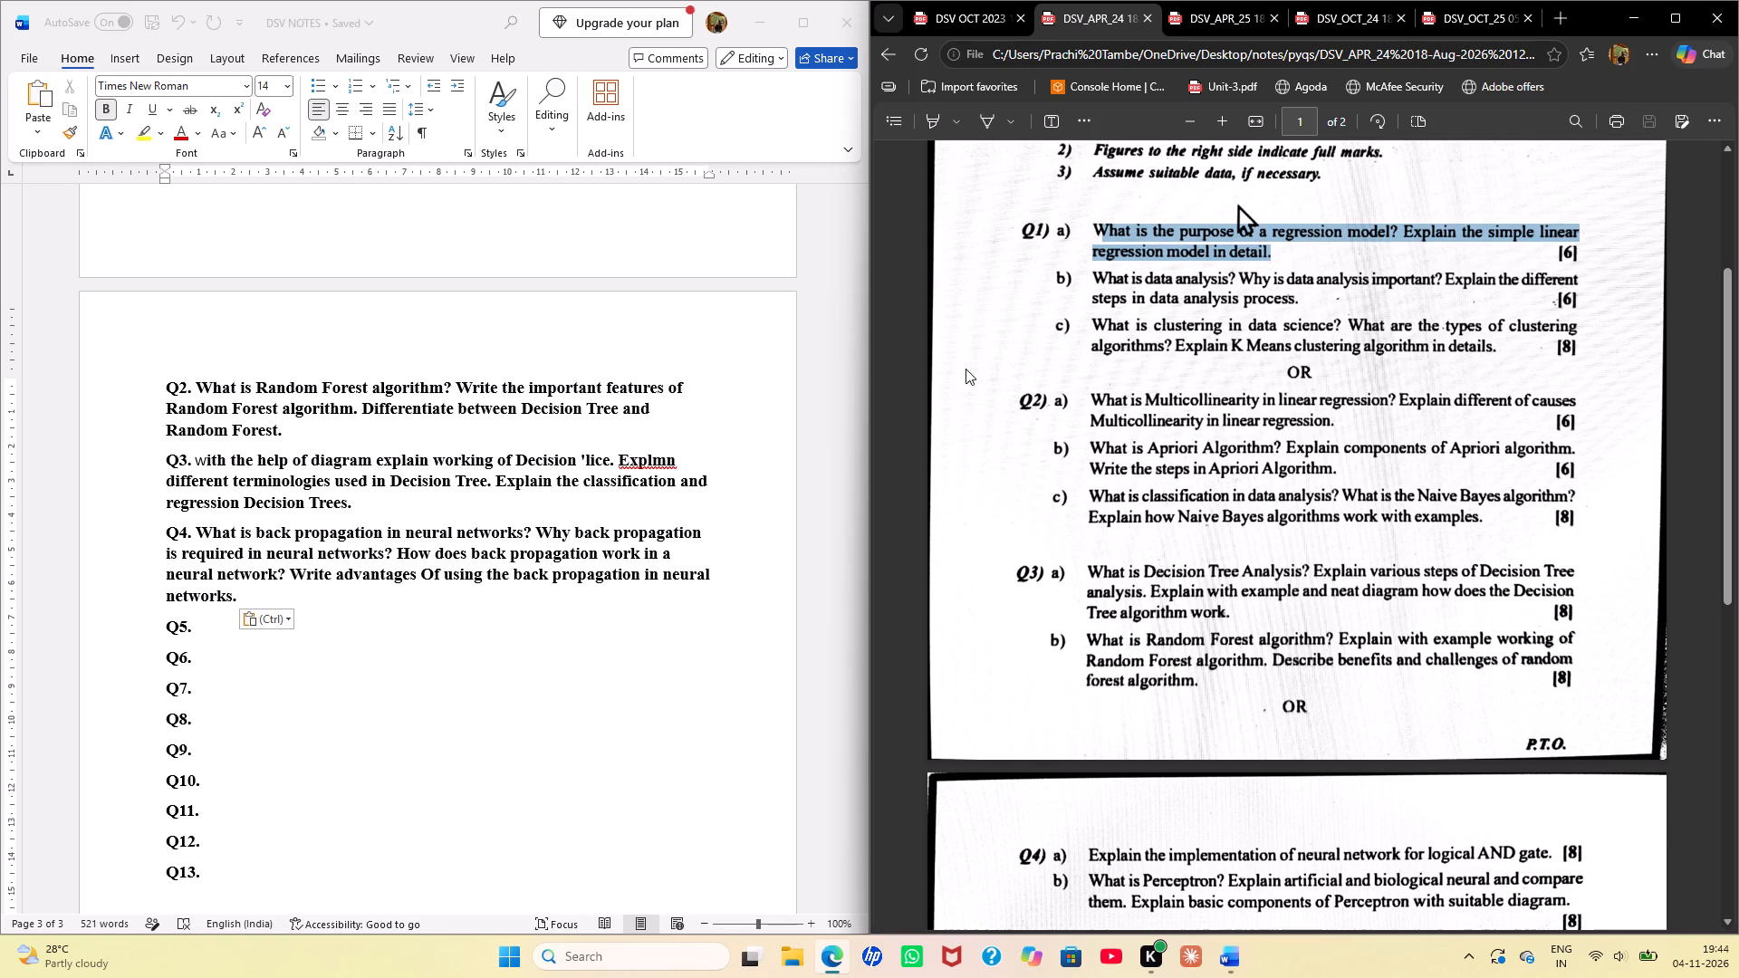
# Using the October 2023 paper as reference, replace the garbled word after "Decision" in the Q3. line of the notes with "TREE".
pyautogui.click(984, 13)
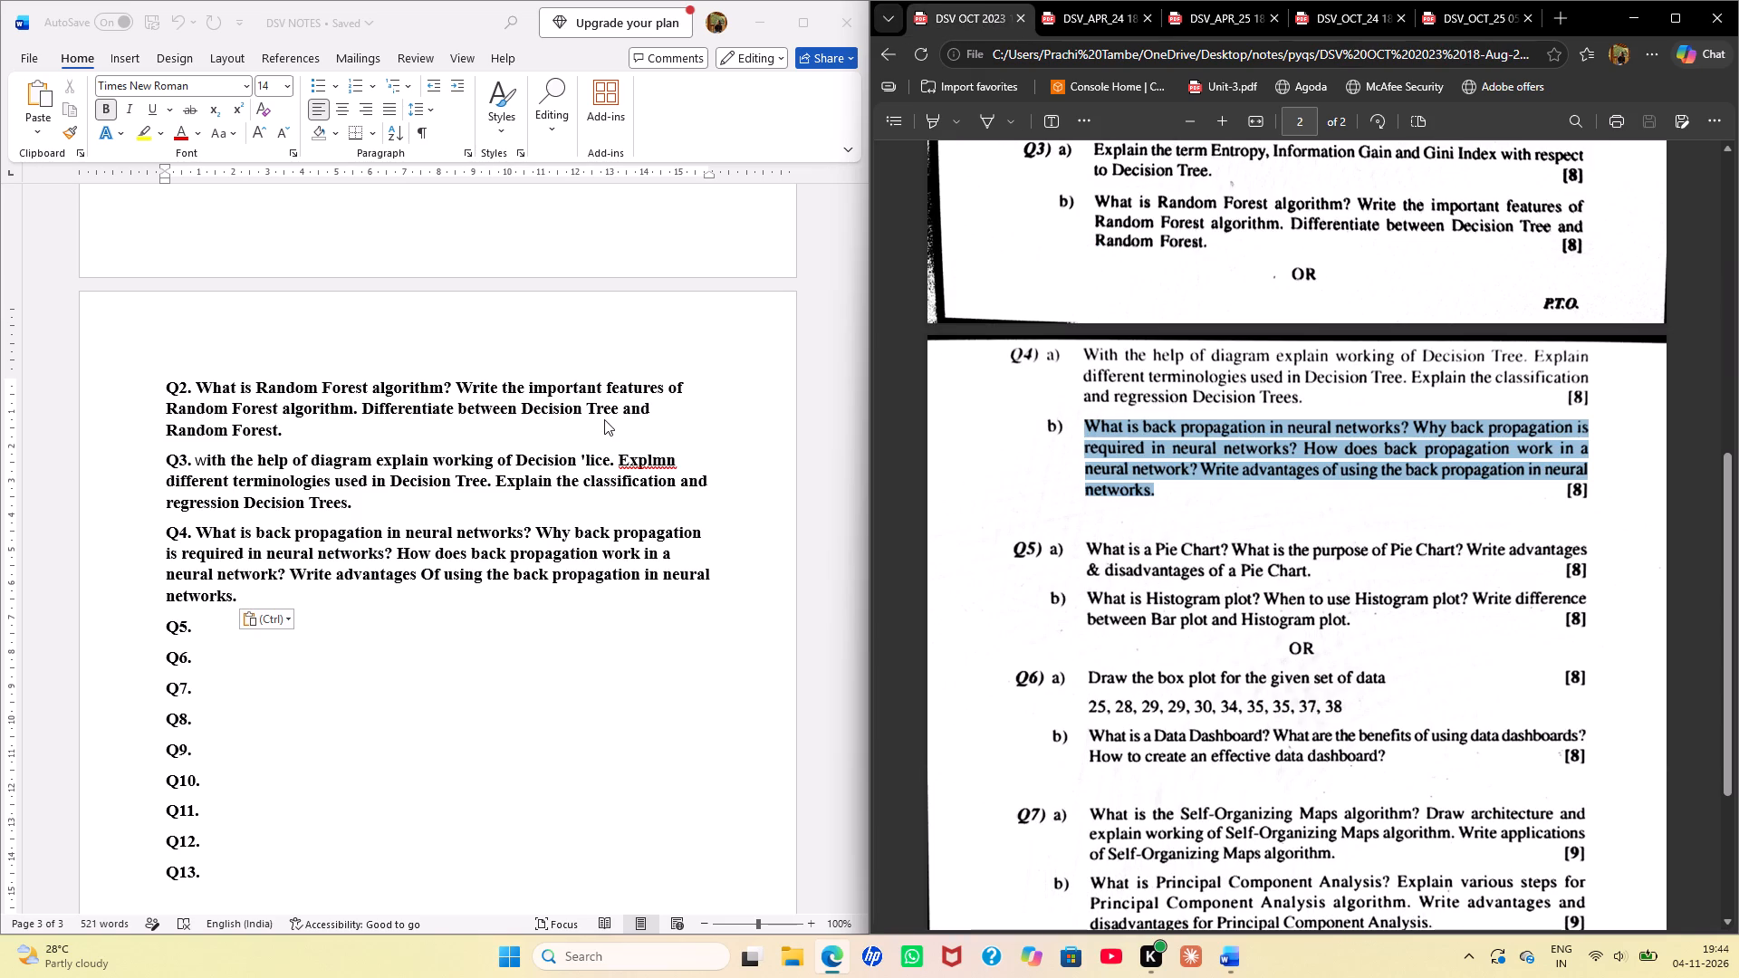
pyautogui.click(609, 457)
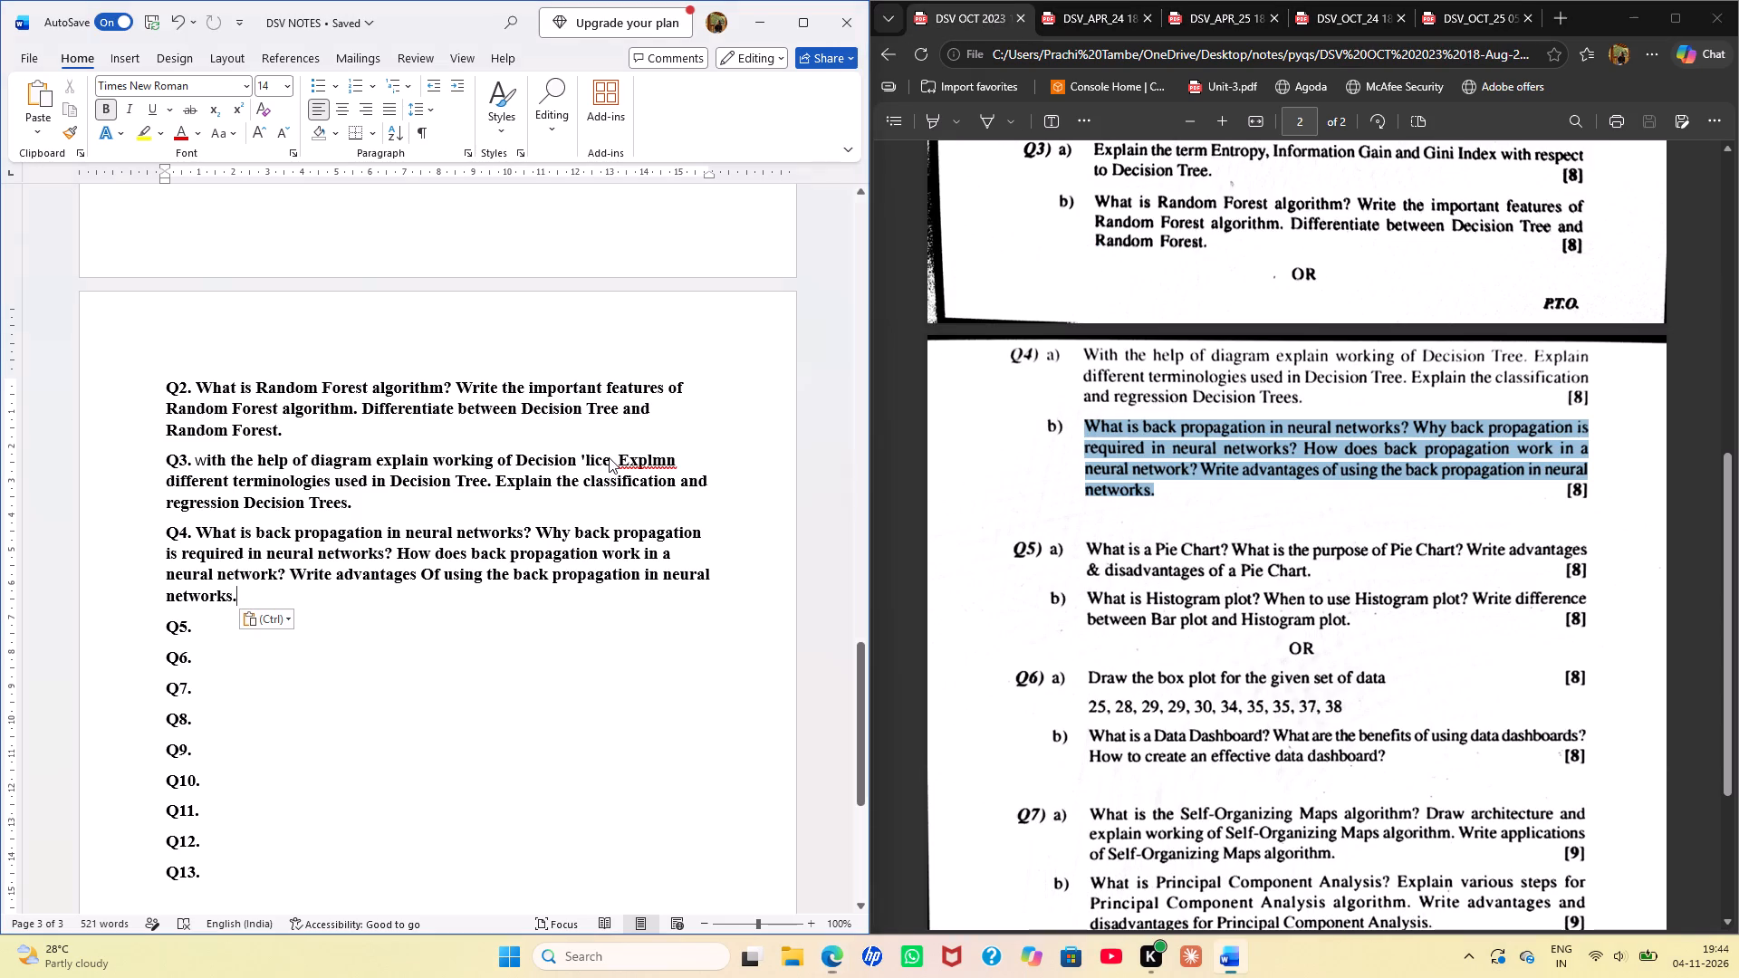
pyautogui.click(601, 459)
pyautogui.press('BackSpace')
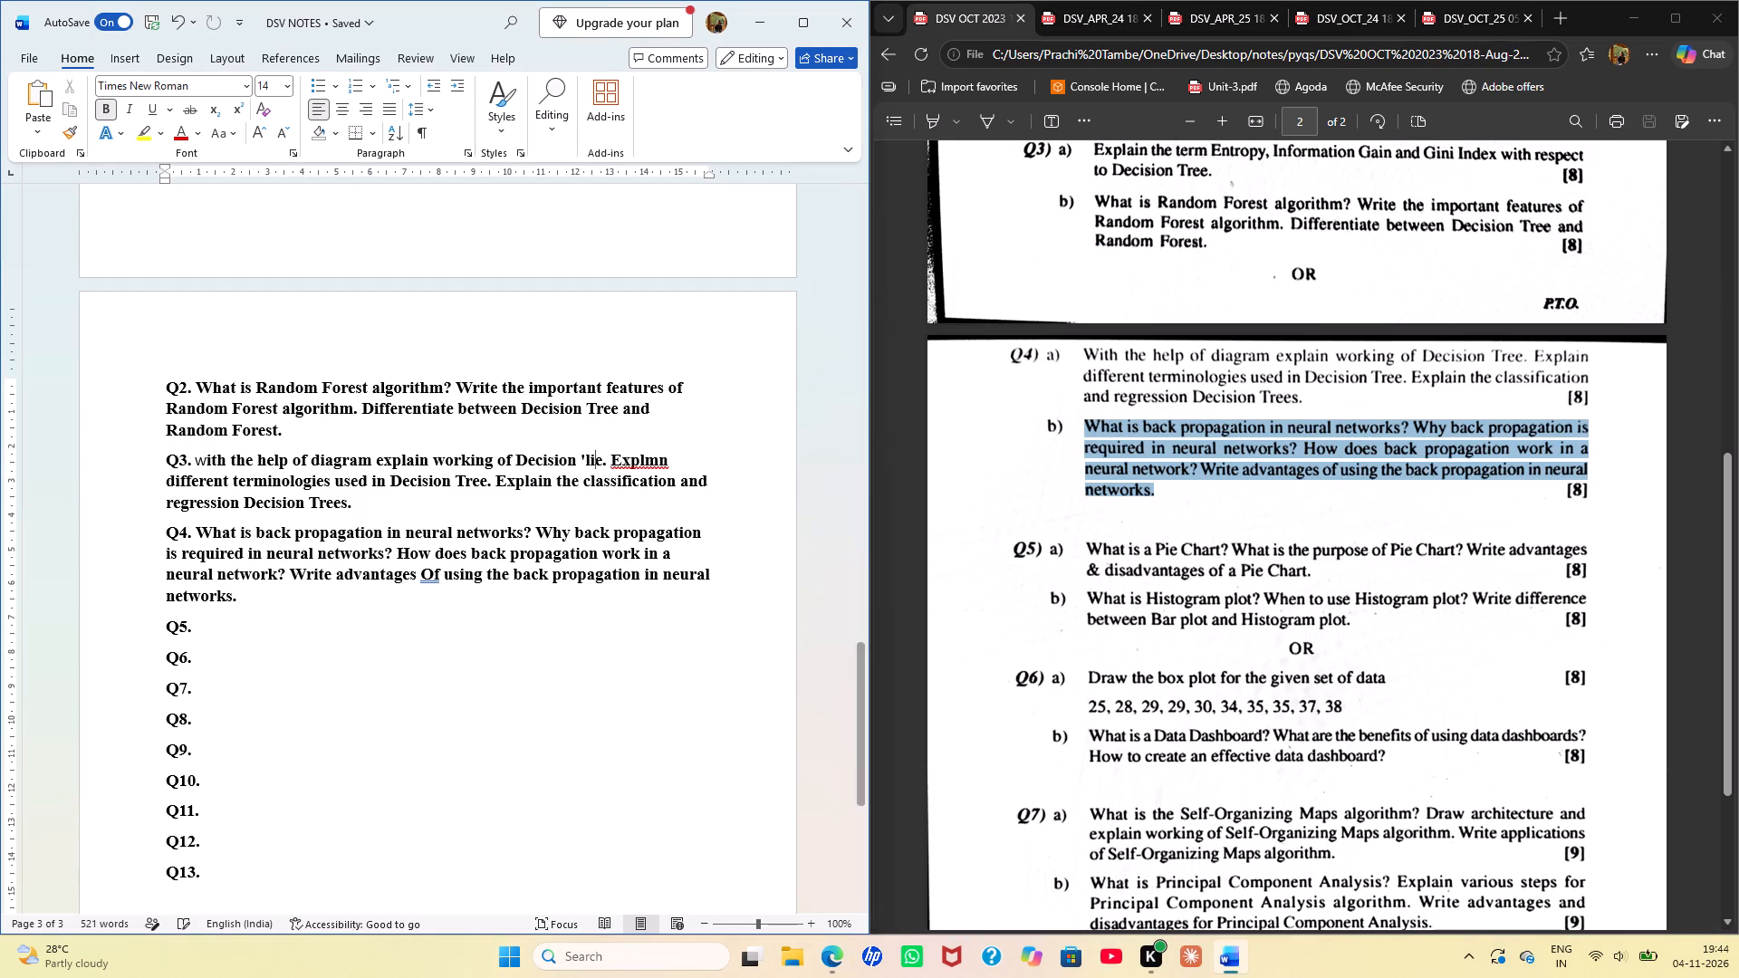
pyautogui.press('BackSpace')
pyautogui.press('BackSpace')
pyautogui.press('BackSpace')
pyautogui.write('TREE')
pyautogui.press('Right')
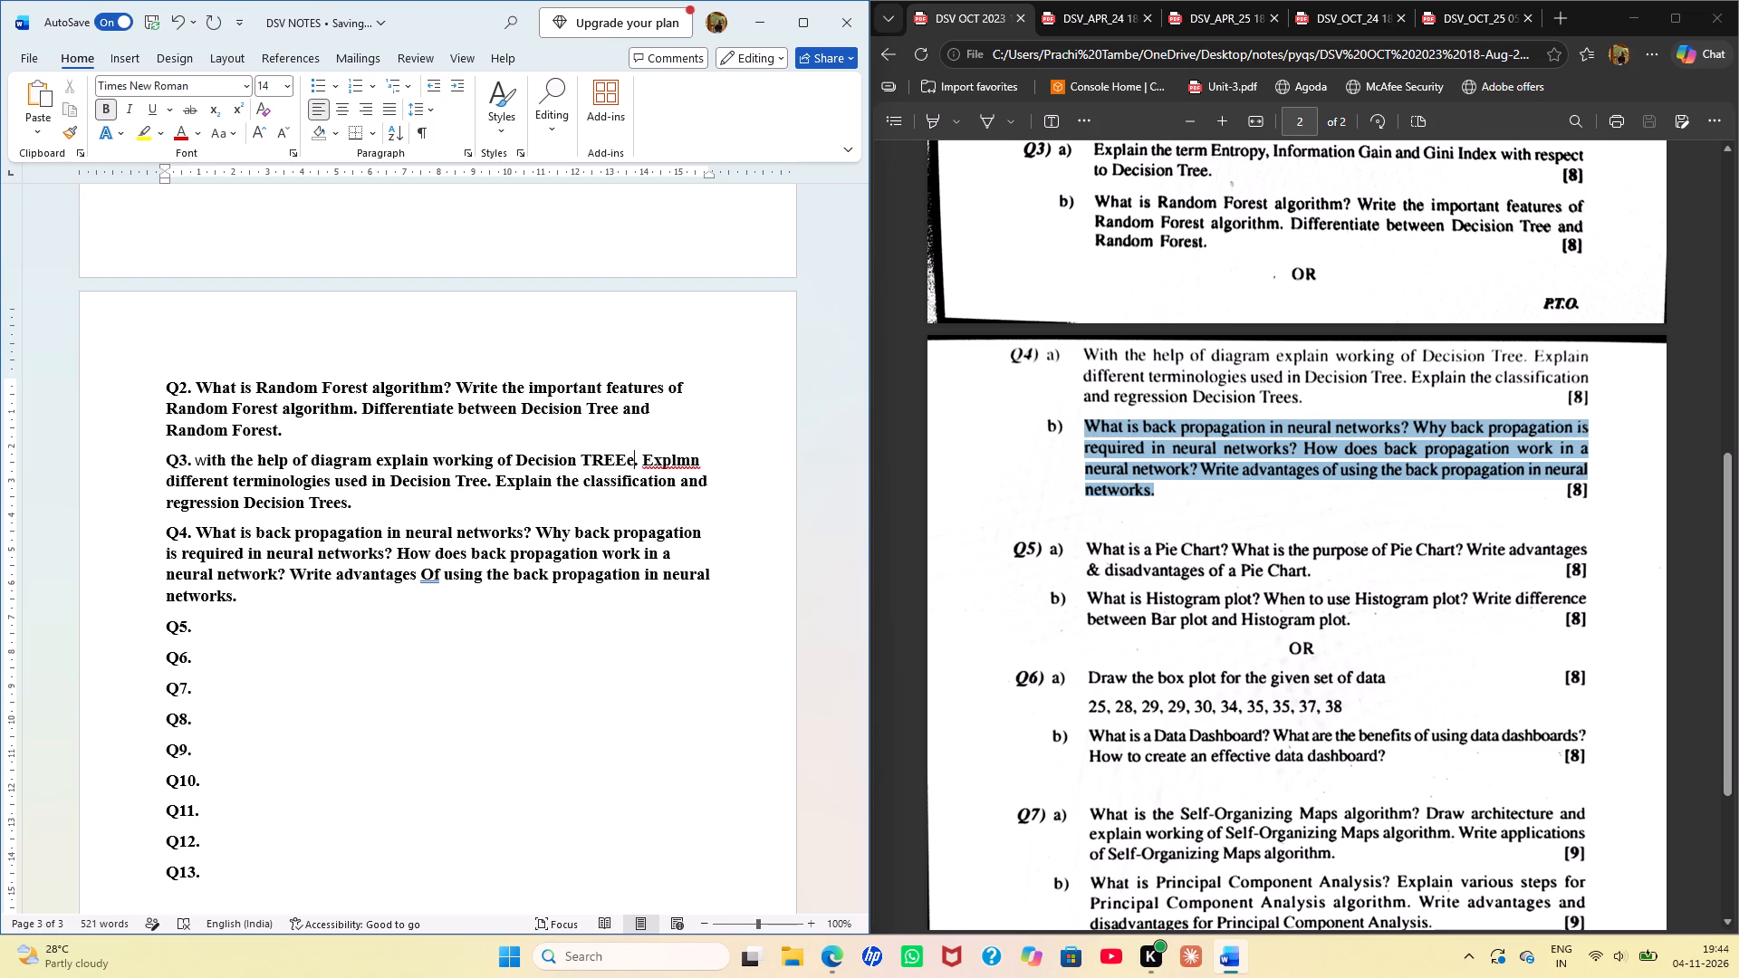
pyautogui.press('\\')
pyautogui.press('BackSpace')
pyautogui.press('BackSpace')
# Correct the misspelled word at the end of the Q3. question's first line in the notes to "Explain".
pyautogui.click(694, 463)
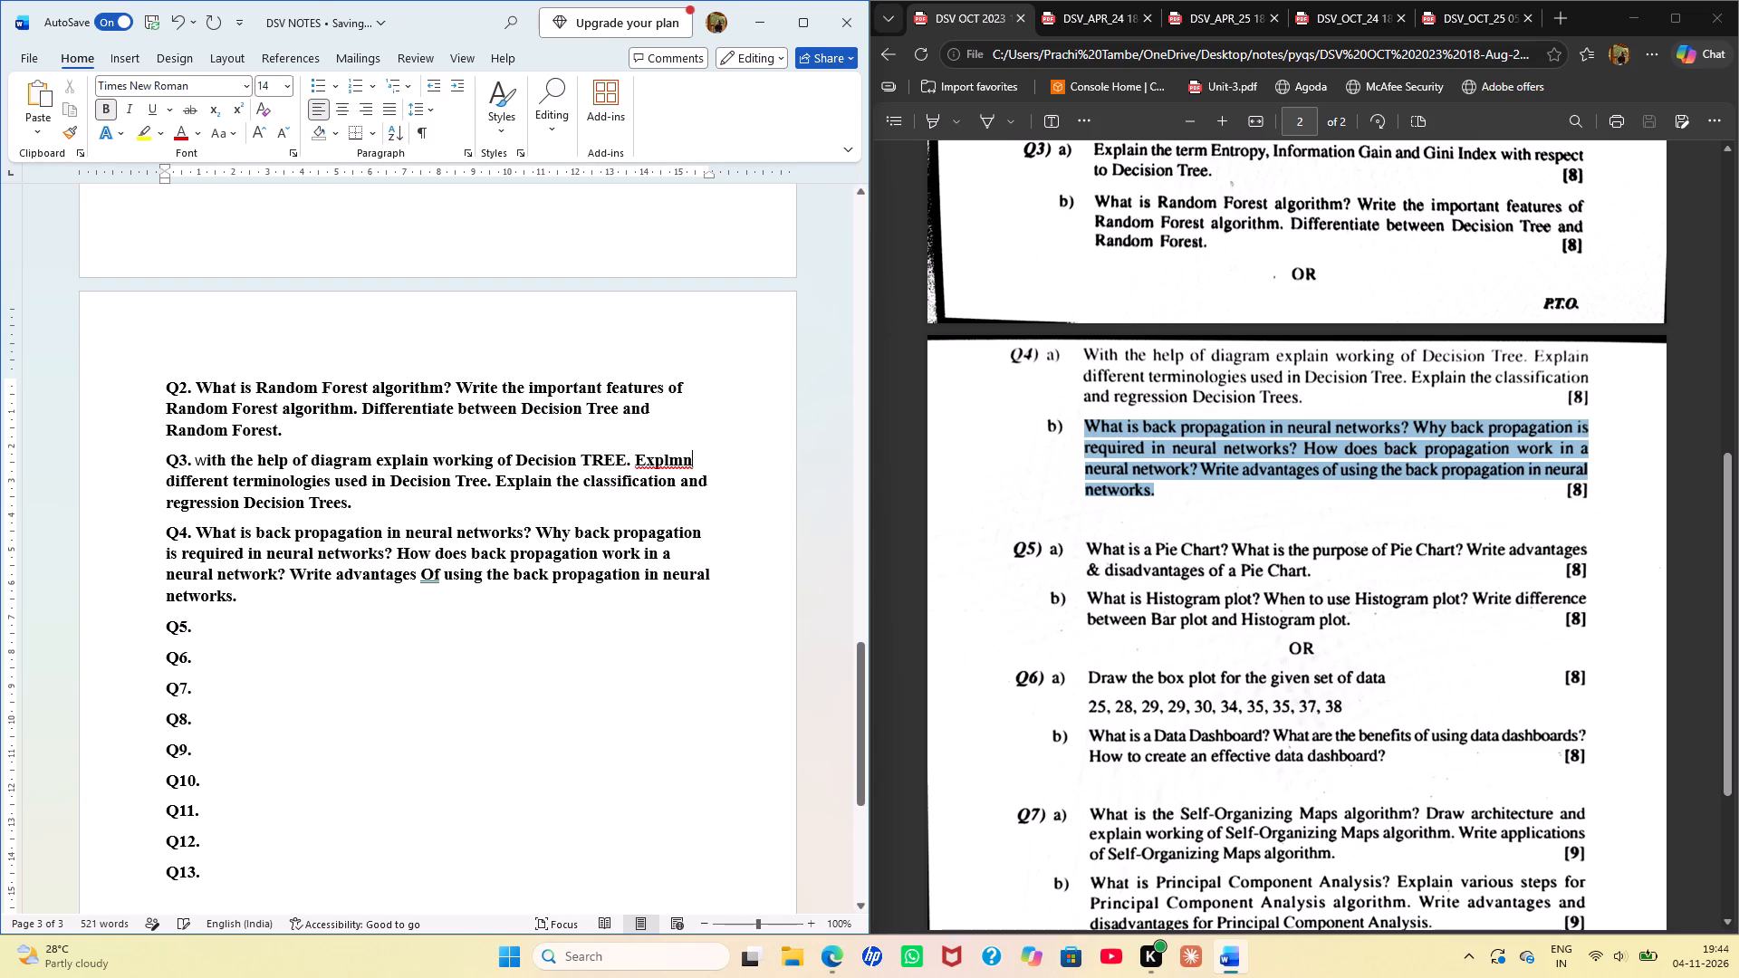
pyautogui.press('BackSpace')
pyautogui.press('BackSpace')
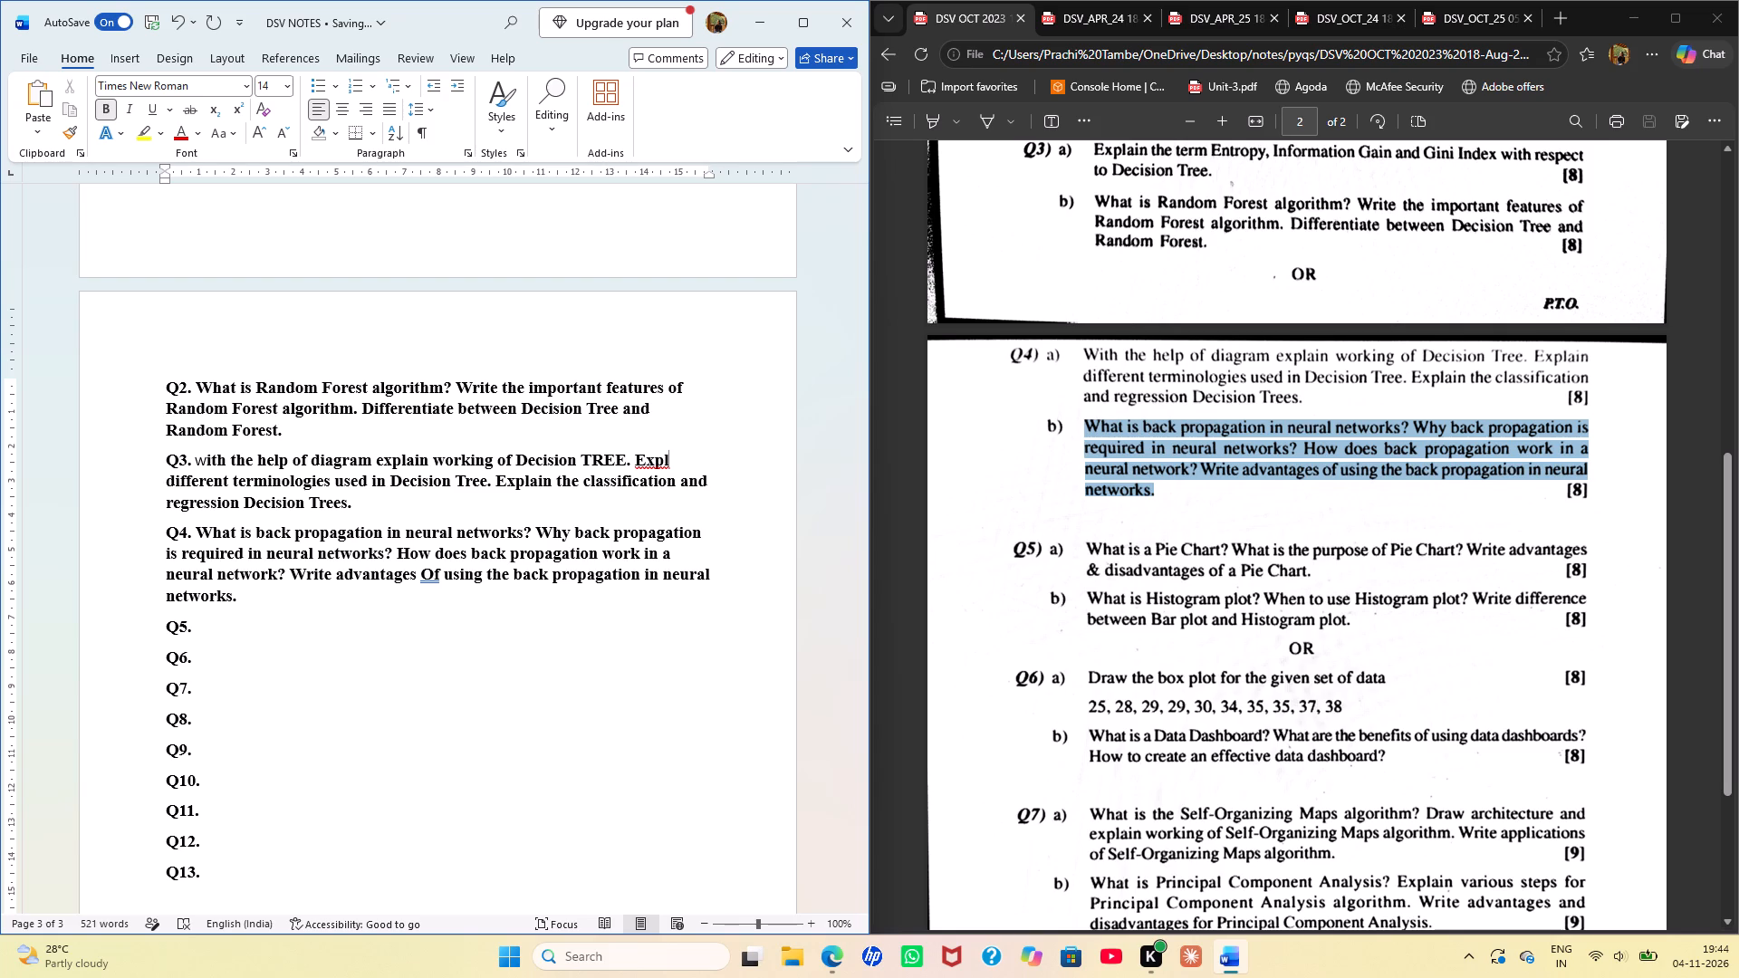
pyautogui.write('AIN')
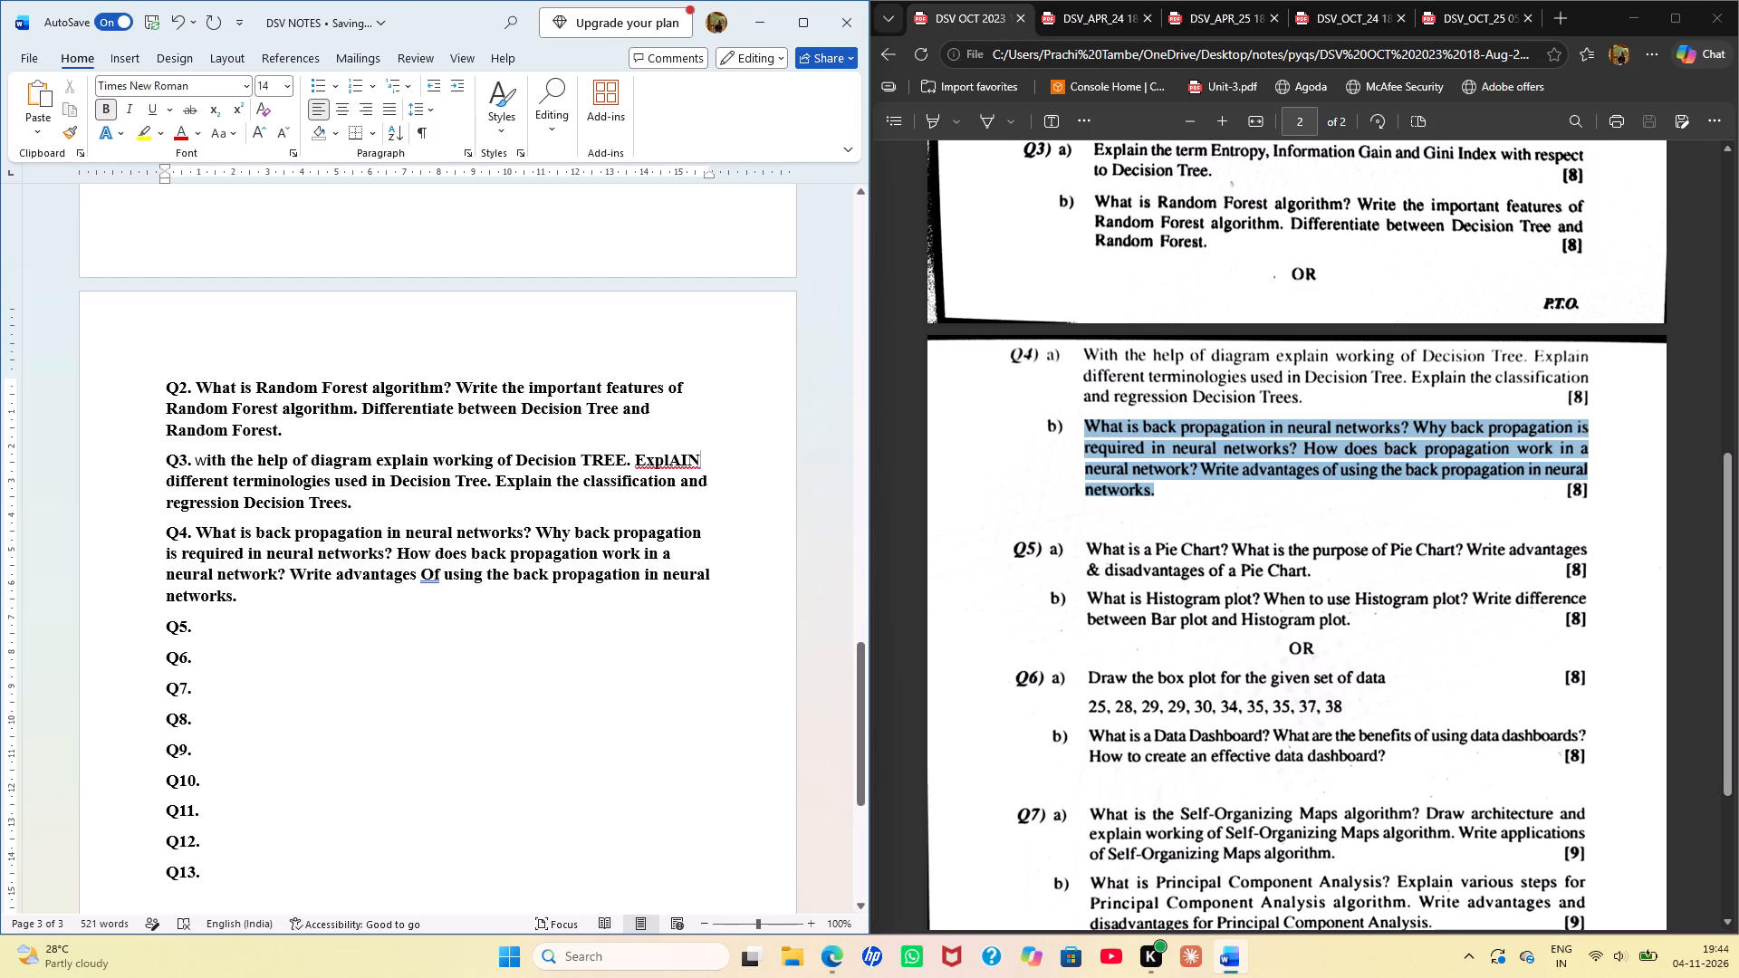
pyautogui.press('BackSpace')
pyautogui.press('BackSpace')
pyautogui.press('BackSpace')
pyautogui.press('BackSpace')
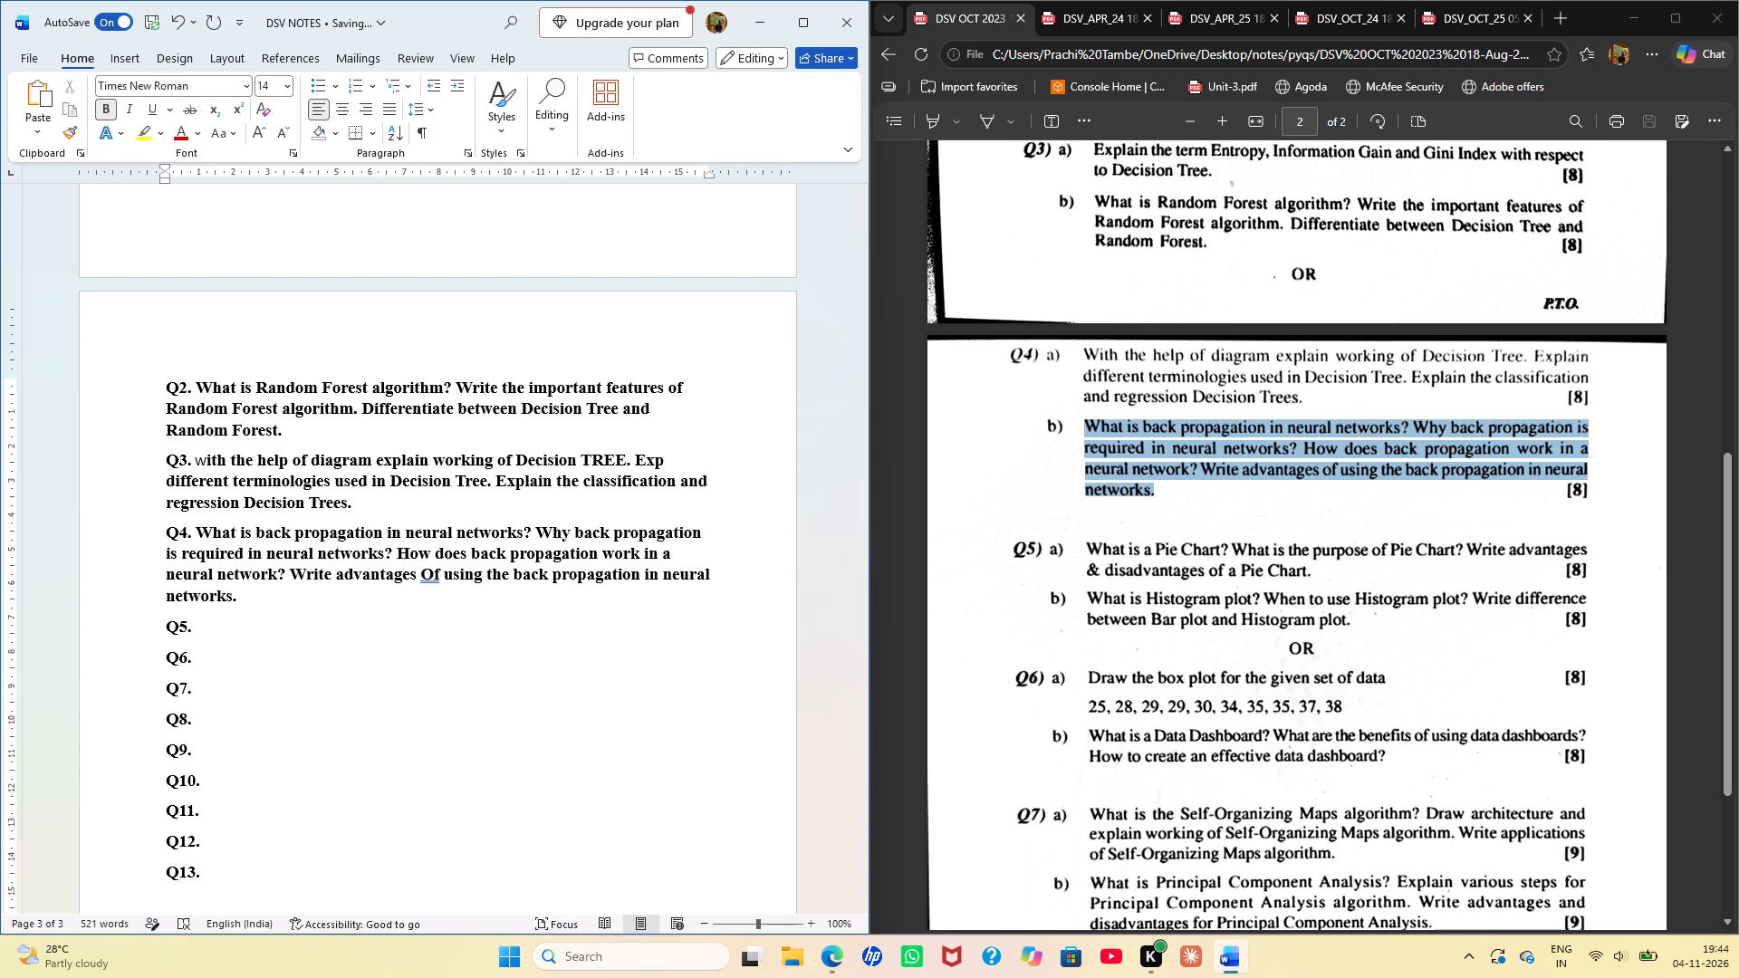
pyautogui.write('lain')
# Copy the Decision Tree Analysis question, Q3 a) of the April 2024 paper, into the Q5. line of the notes.
pyautogui.scroll(-1, 1185, 517)
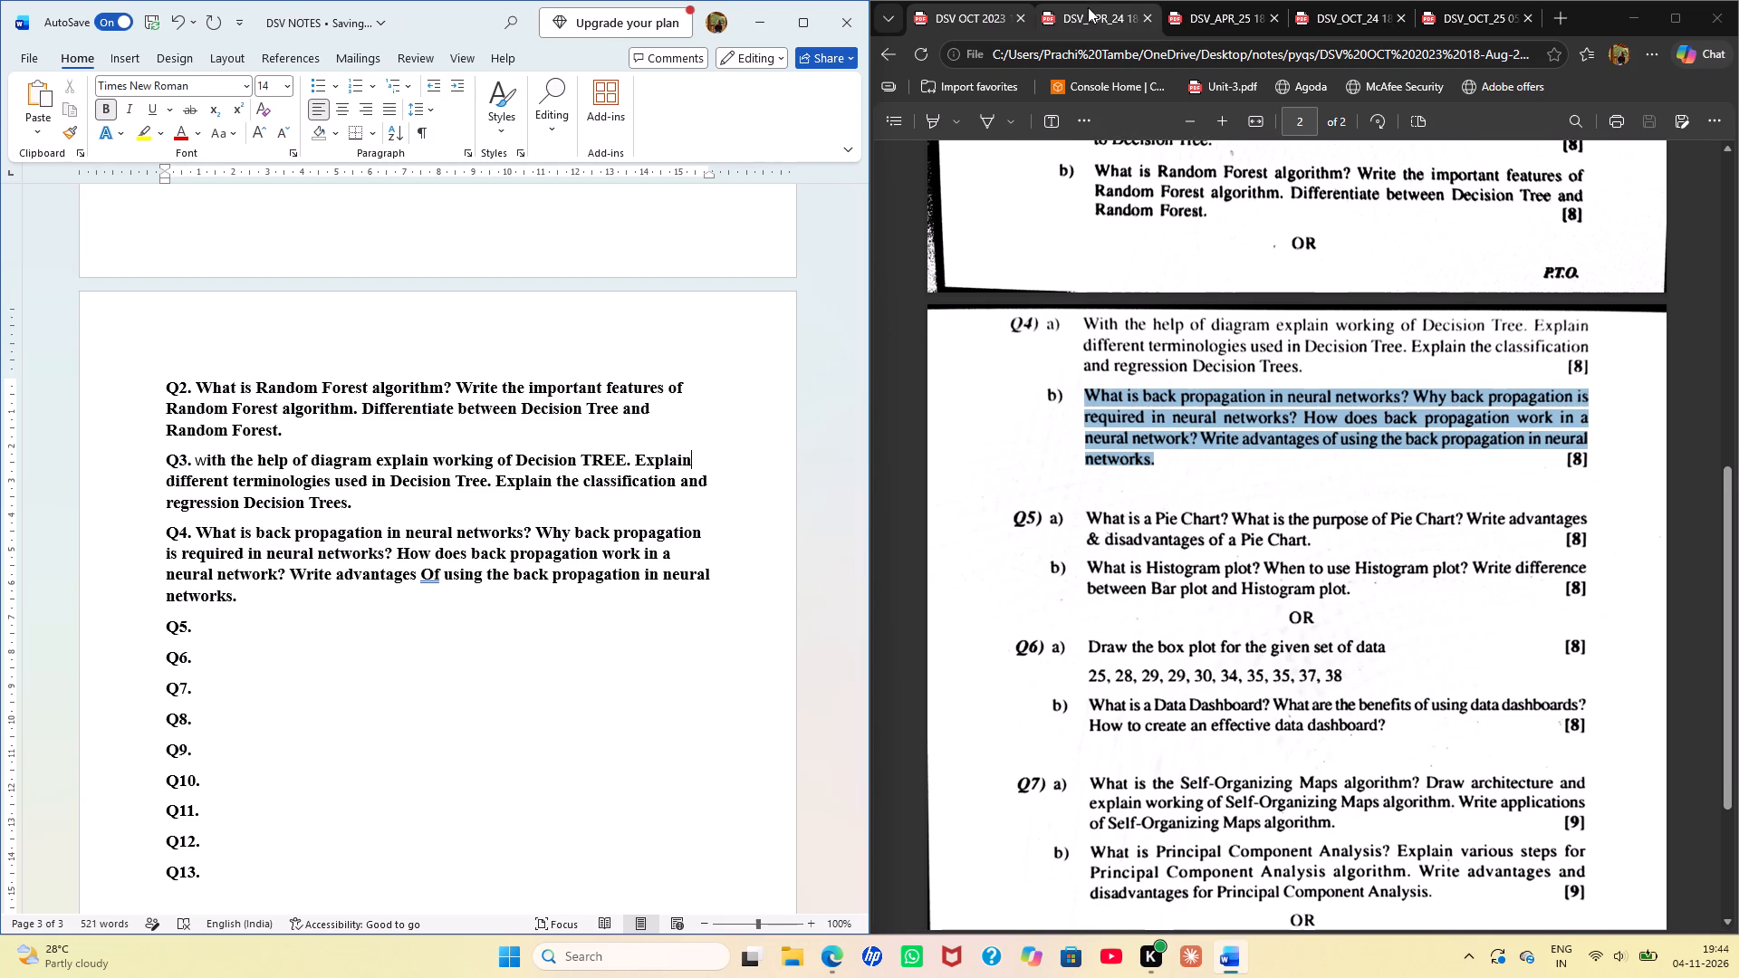
pyautogui.click(1088, 14)
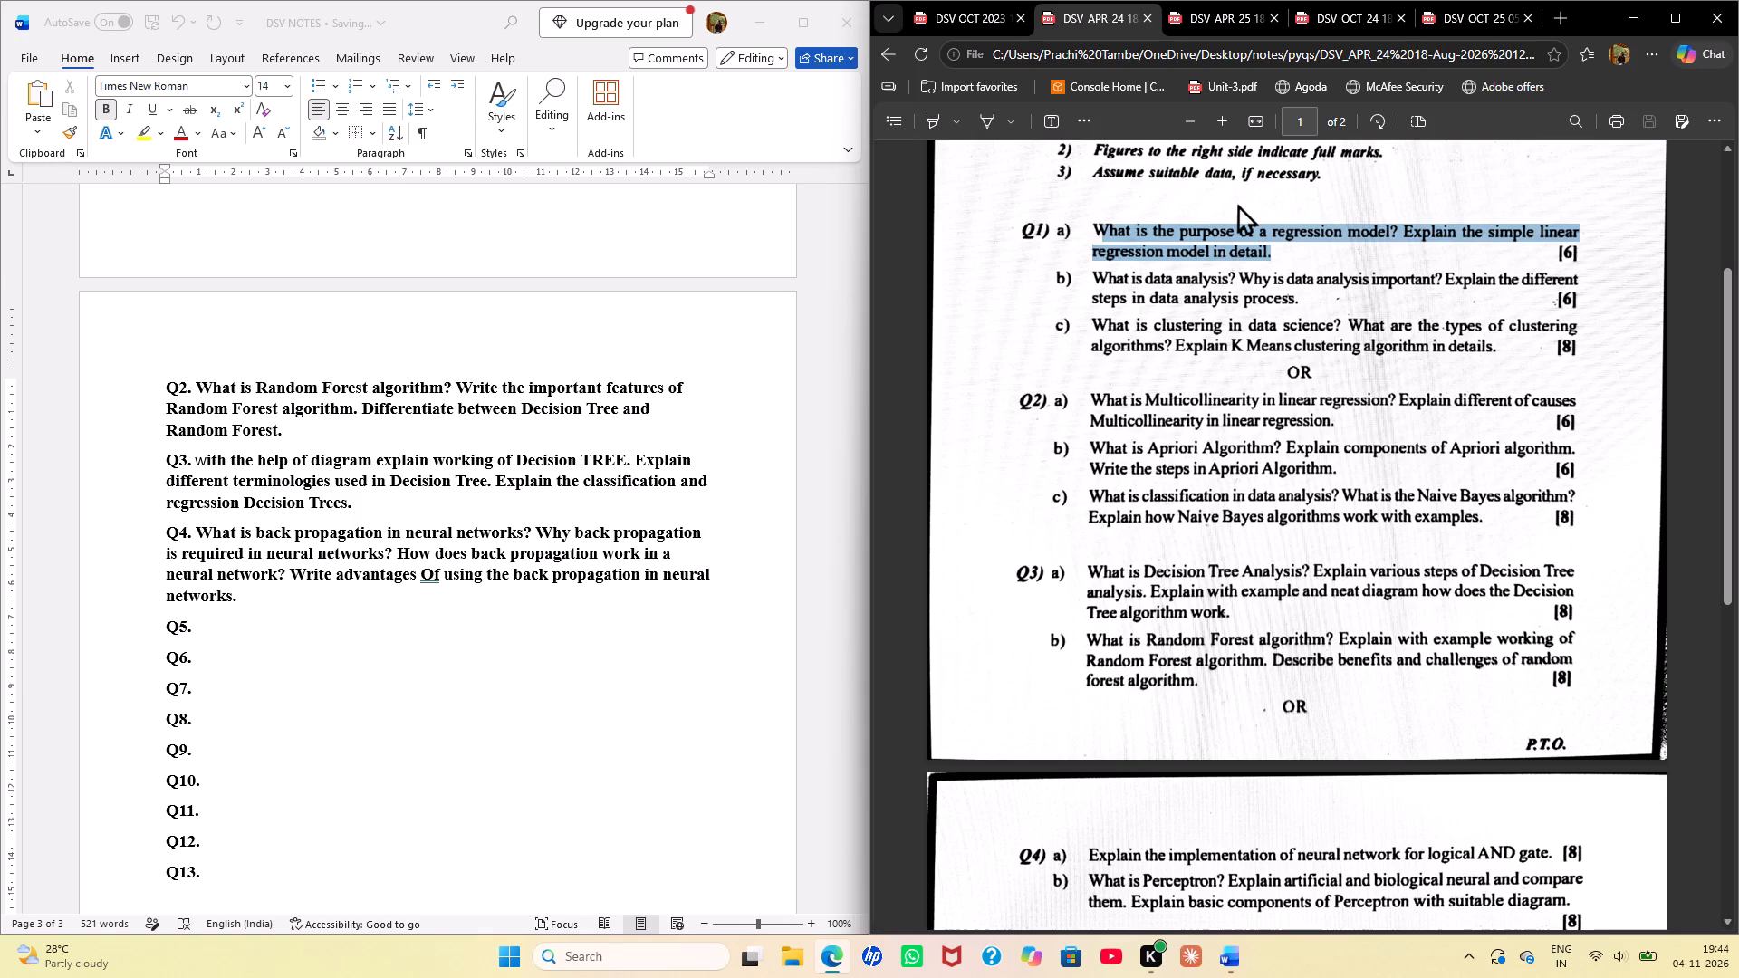
pyautogui.scroll(-2, 1194, 438)
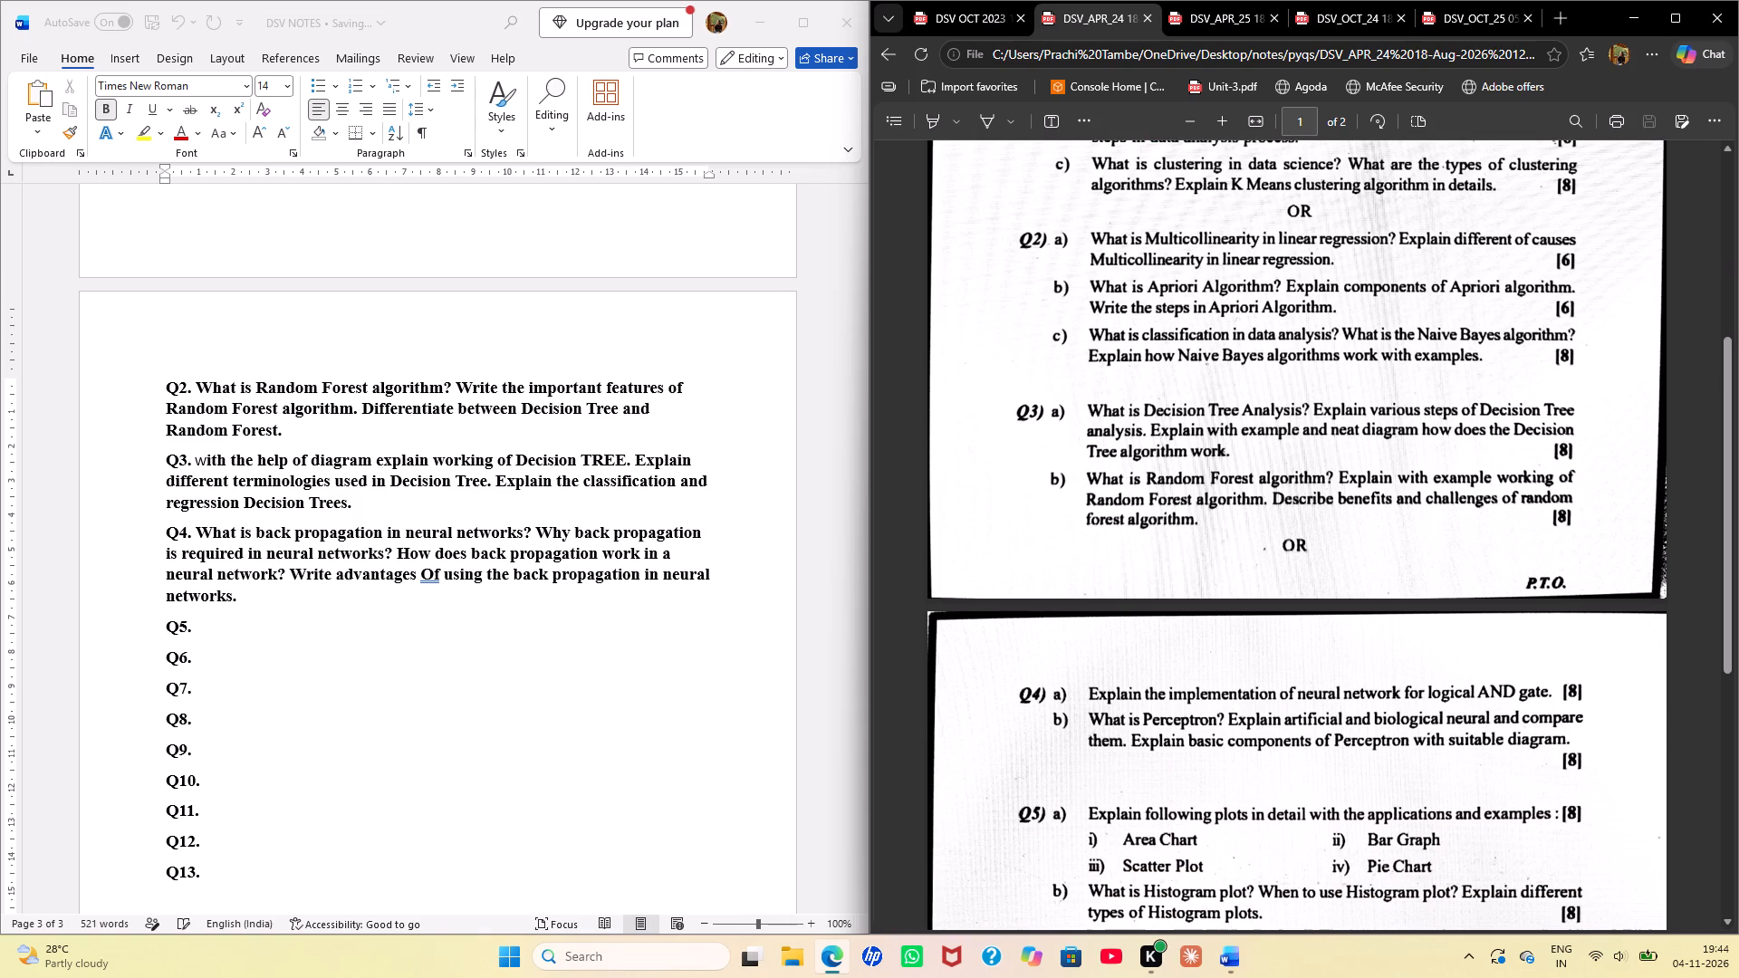
pyautogui.moveTo(1233, 445); pyautogui.dragTo(1164, 431)
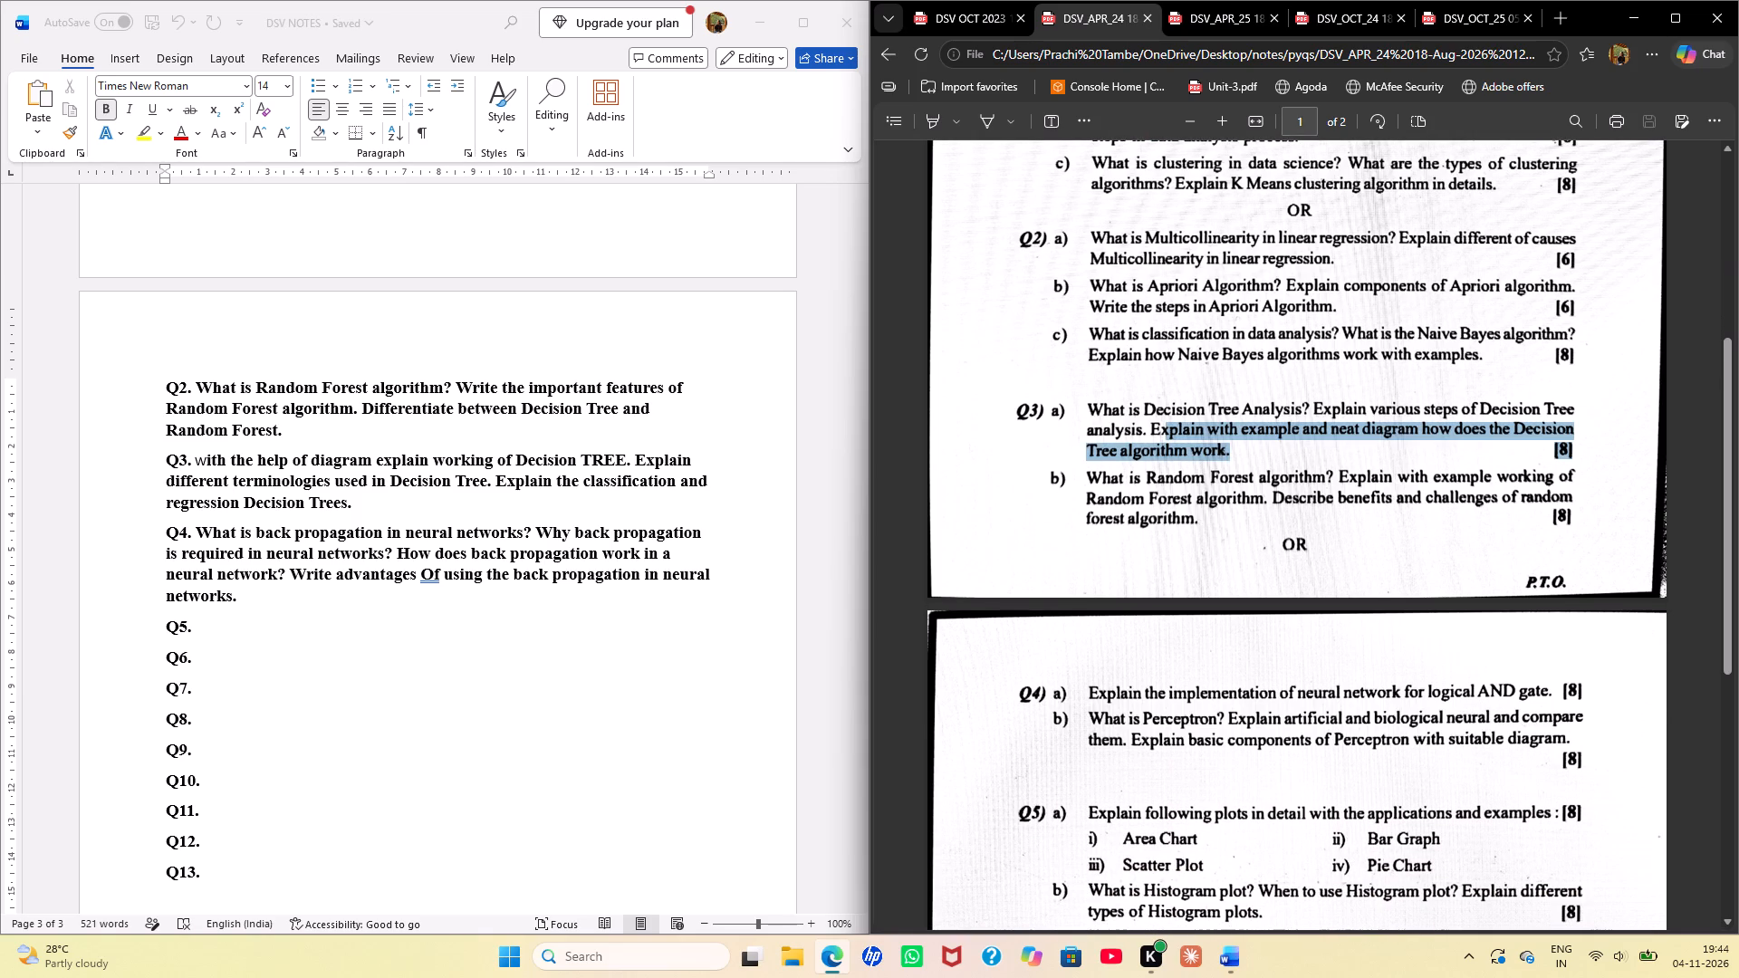
pyautogui.moveTo(1164, 431); pyautogui.dragTo(1112, 408)
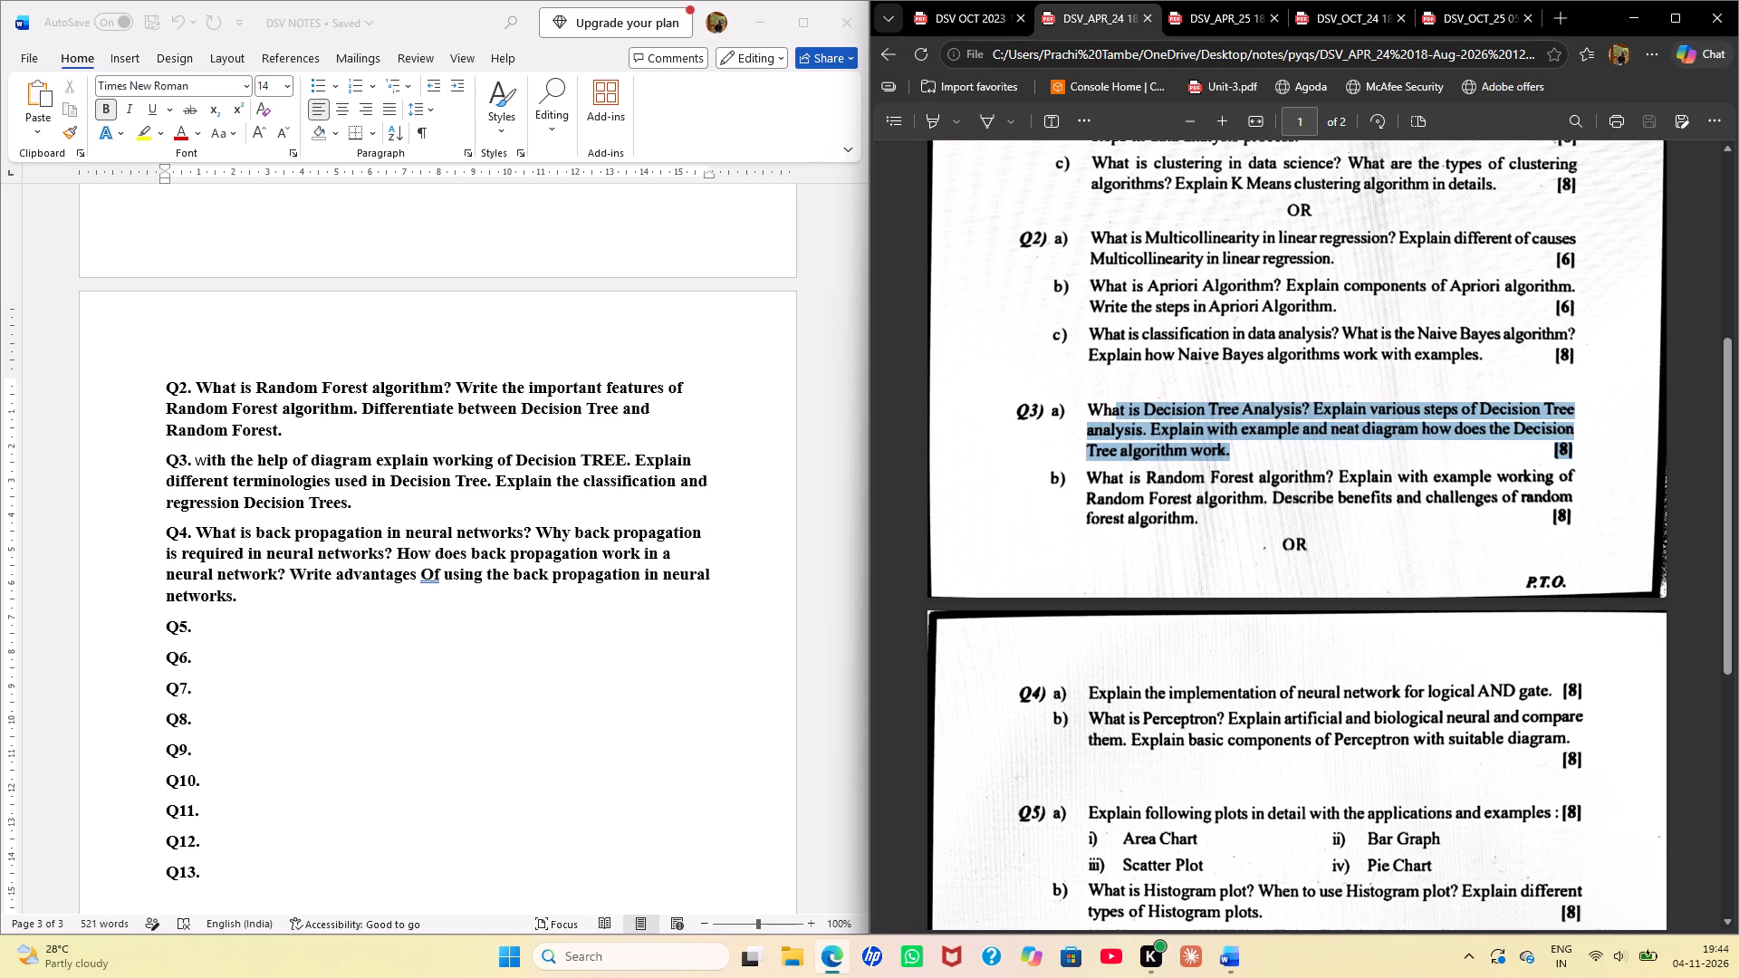
pyautogui.moveTo(1112, 408); pyautogui.dragTo(1076, 411)
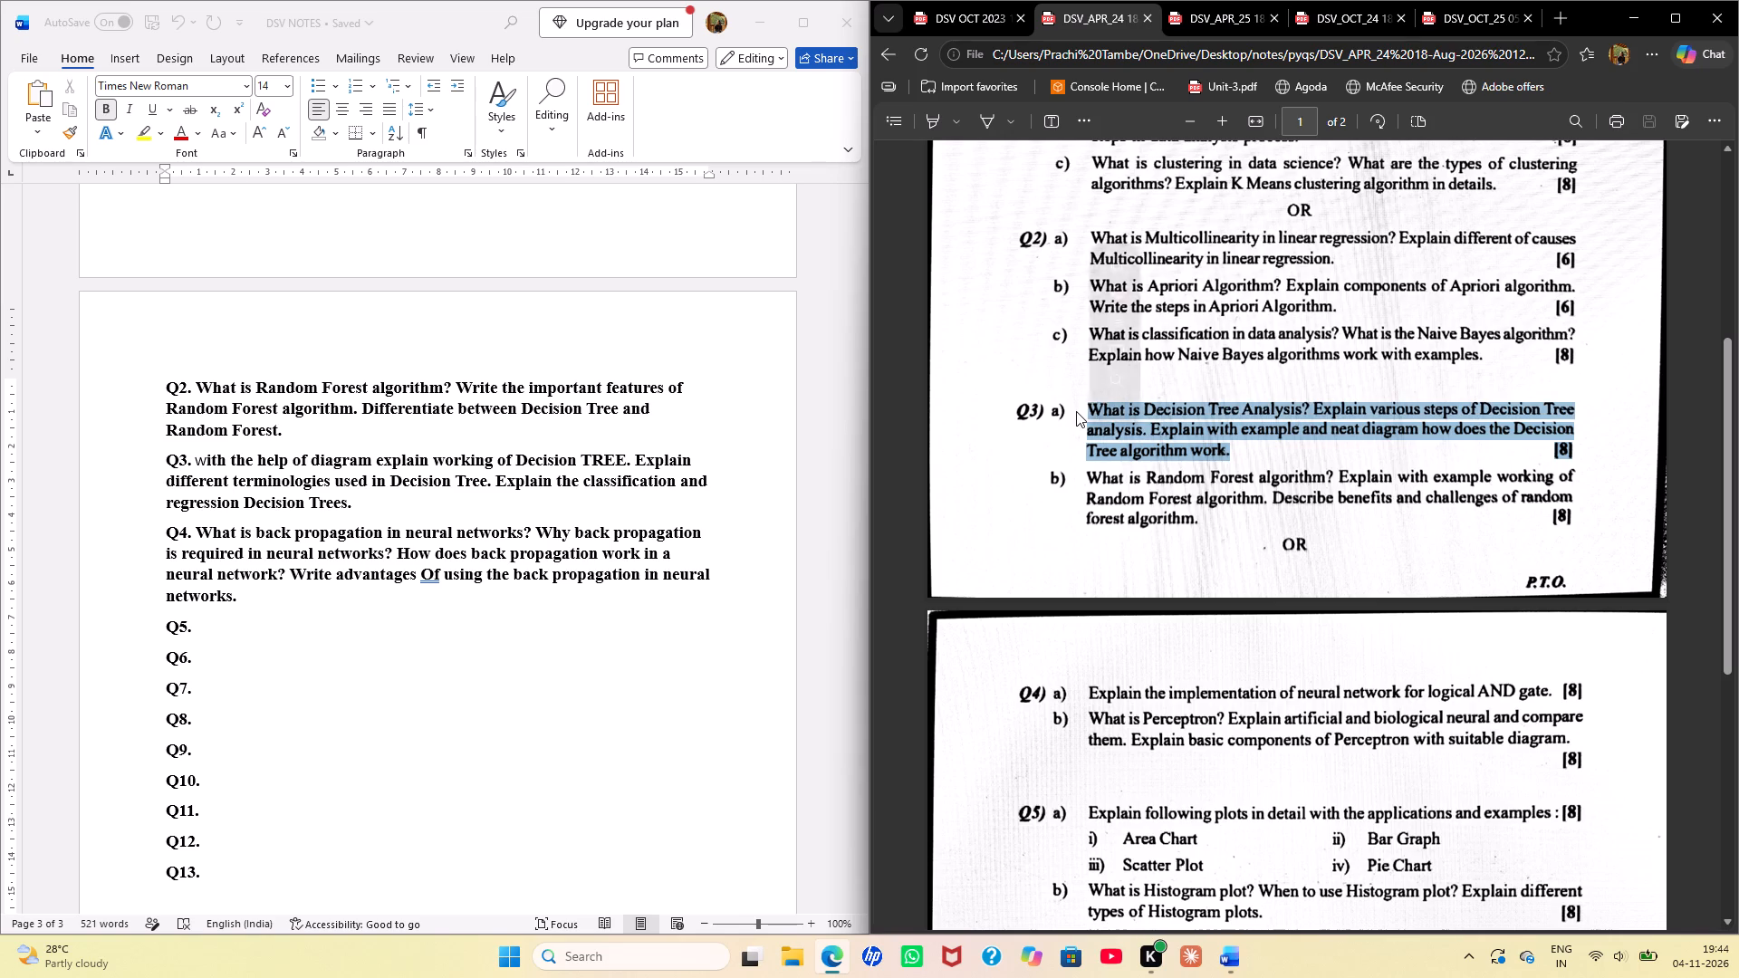
pyautogui.hotkey('ctrl', 'c')
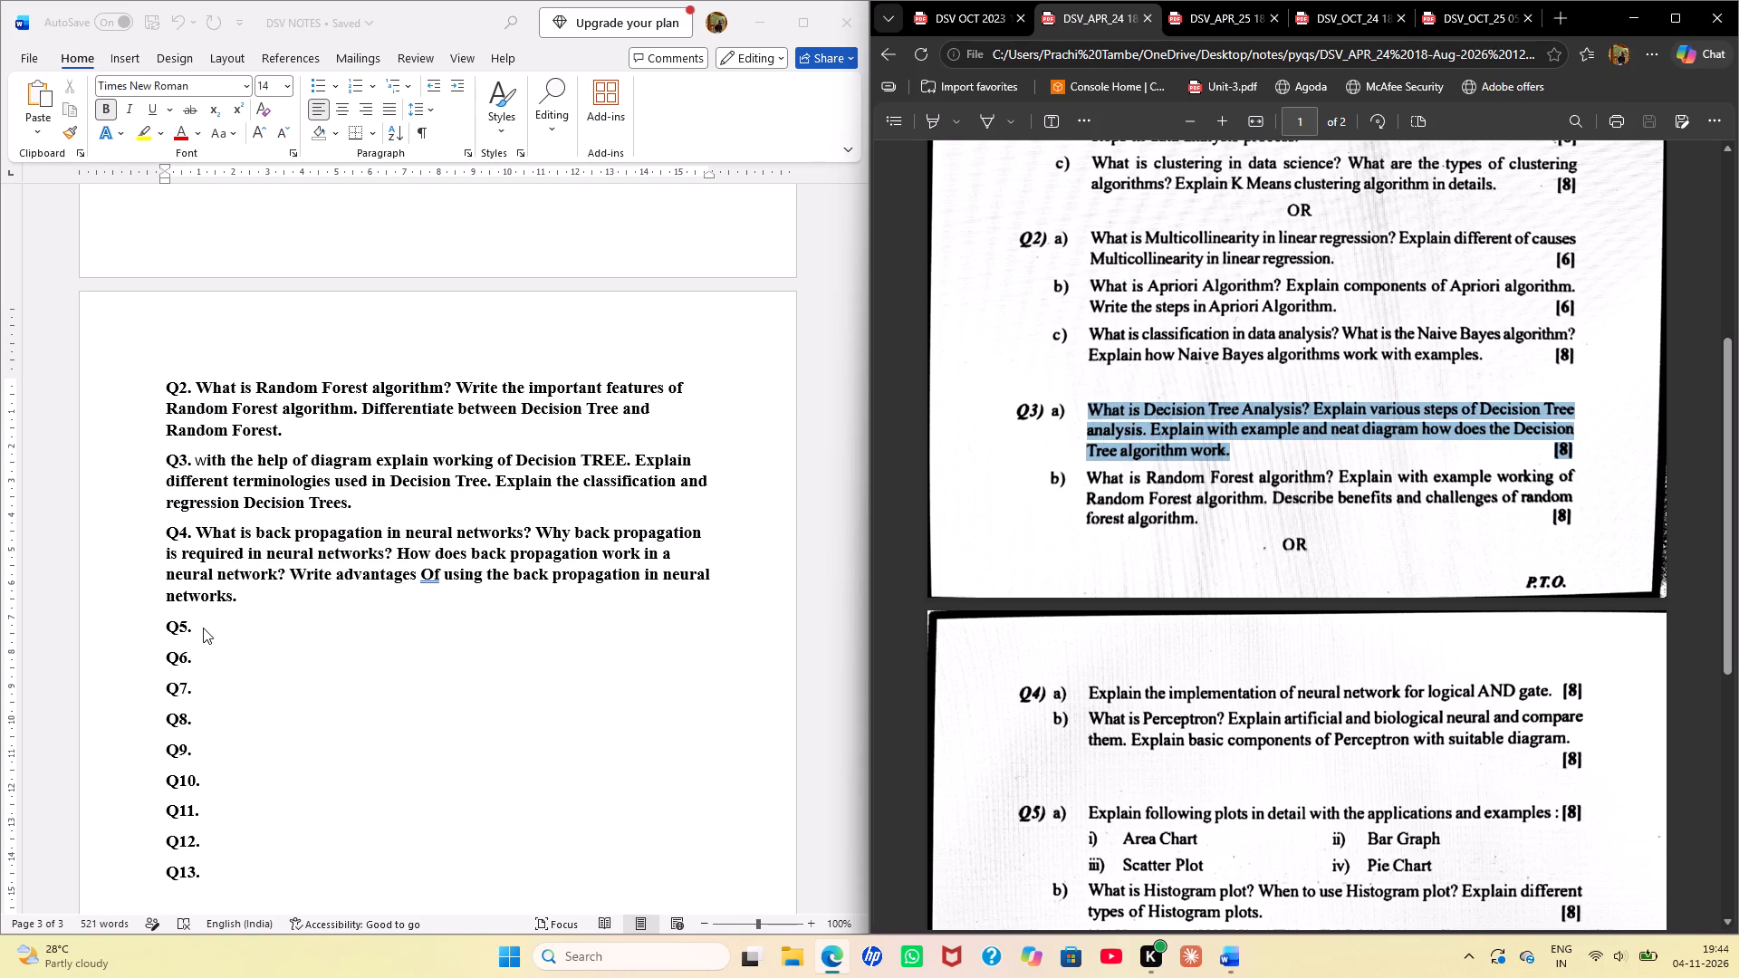
pyautogui.click(206, 628)
pyautogui.click(203, 628)
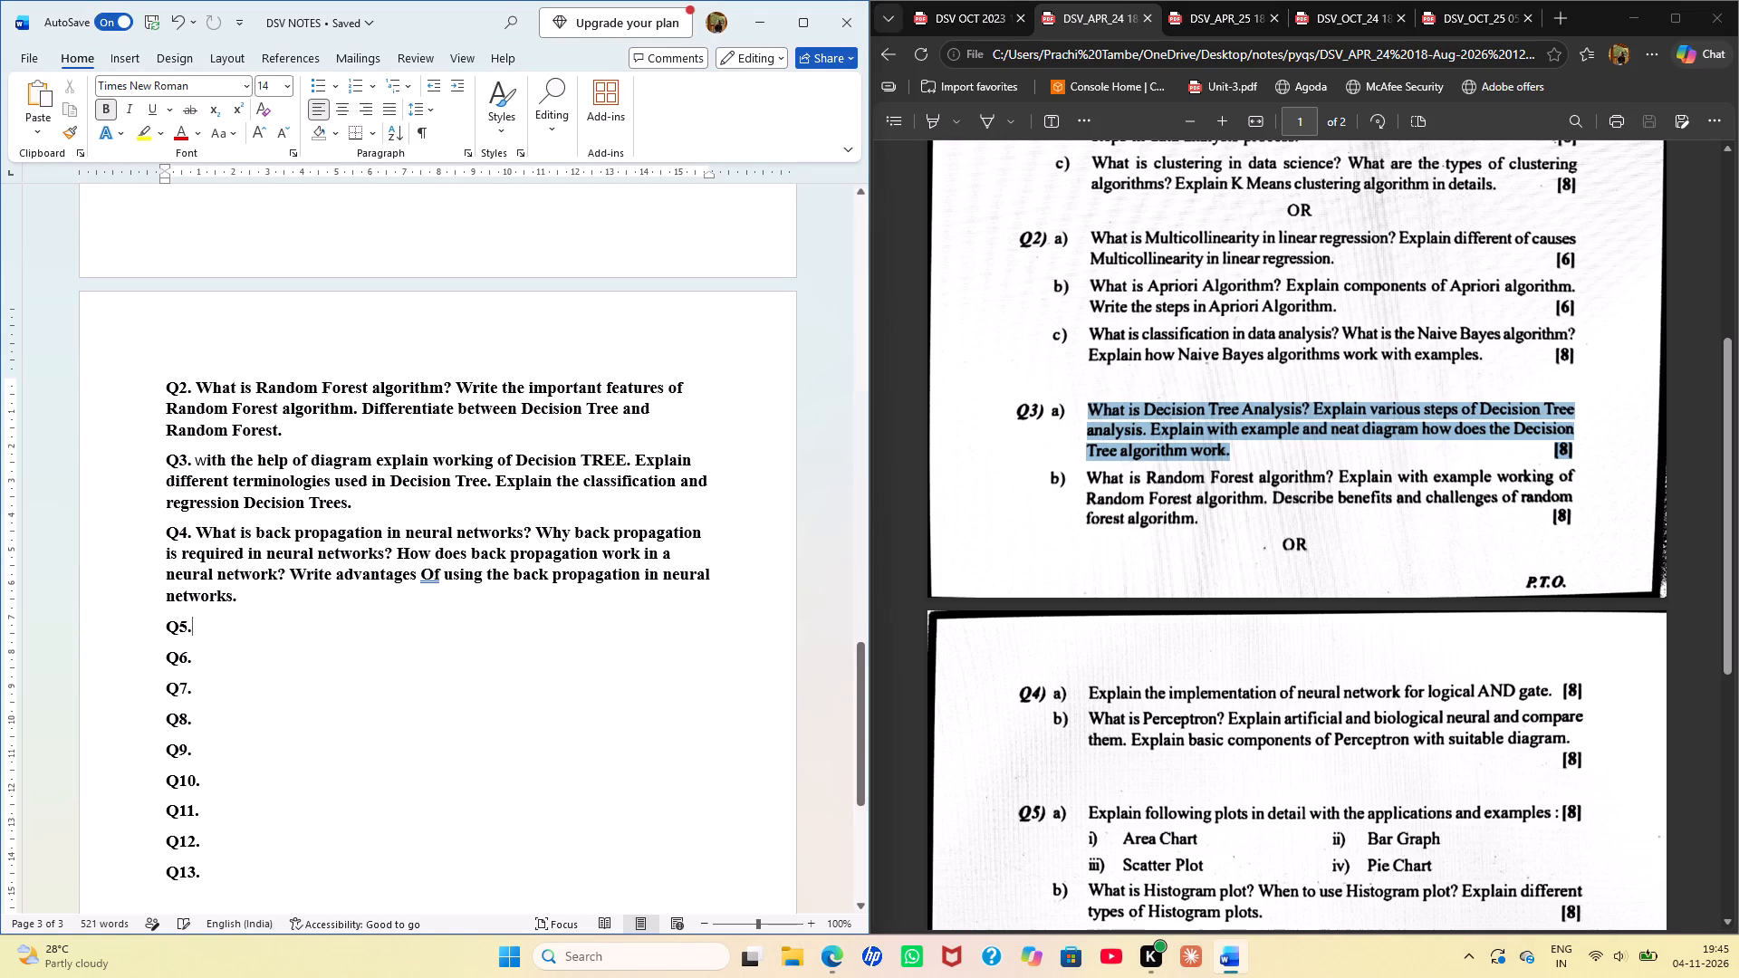
pyautogui.press('space')
pyautogui.hotkey('ctrl', 'v')
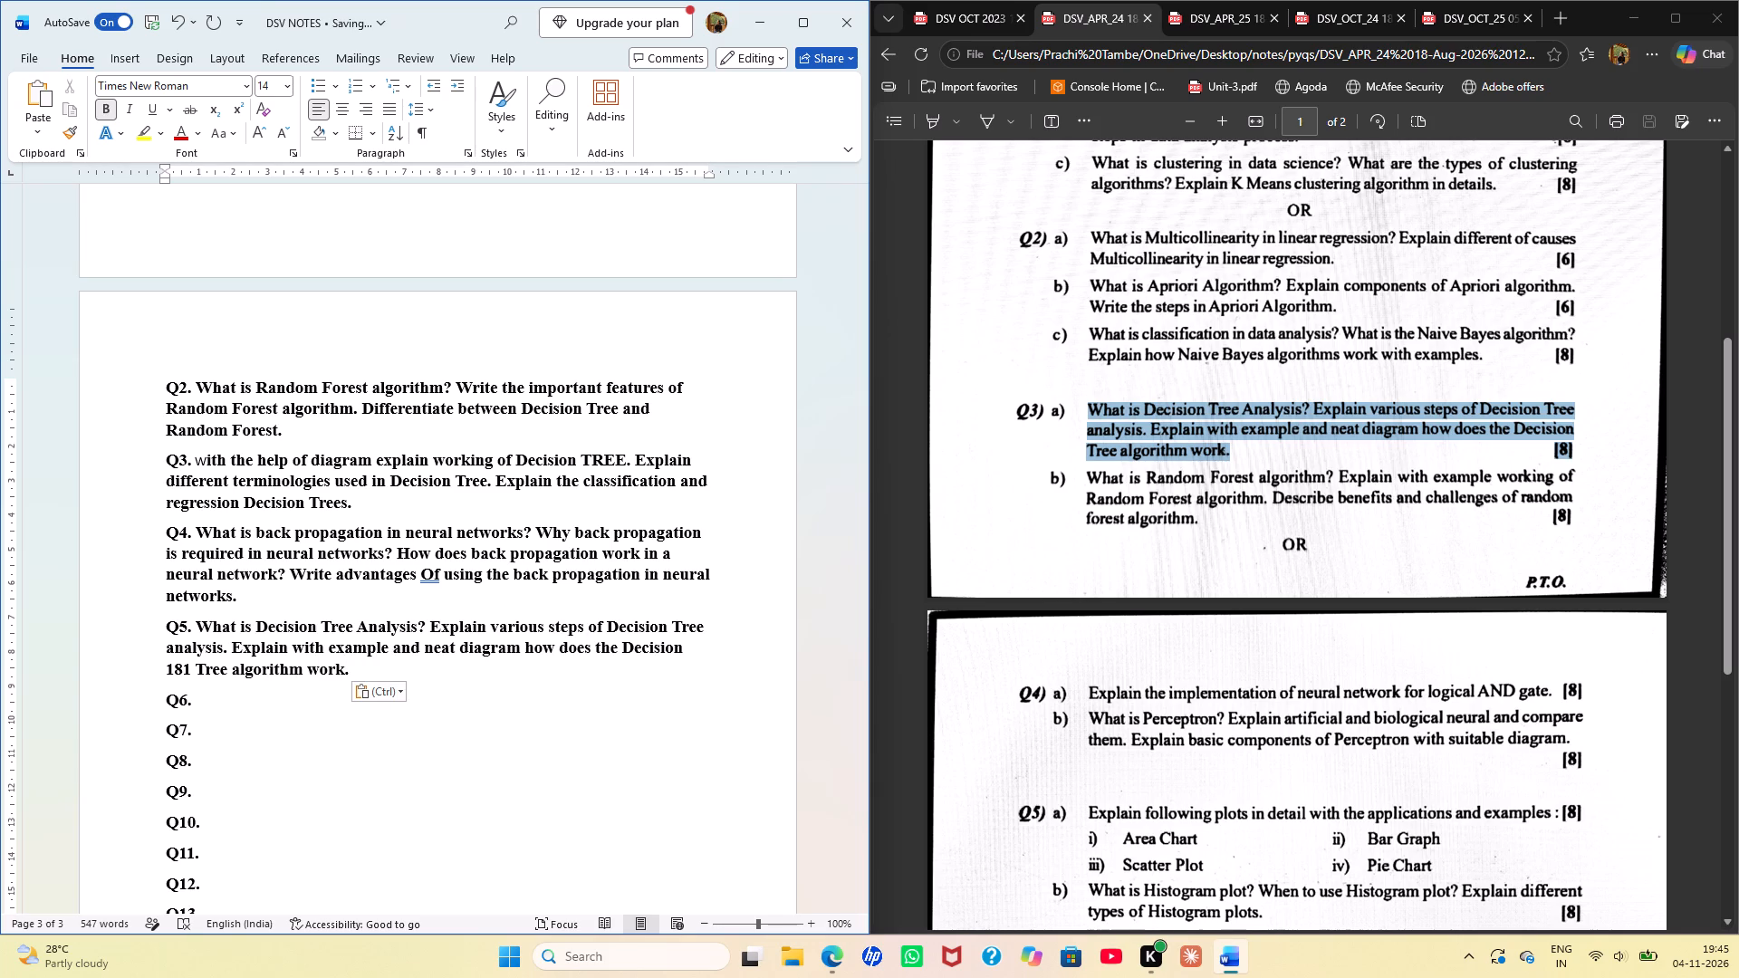
# Remove the stray "181" before "Tree algorithm work" in the Q5. question.
pyautogui.click(193, 675)
pyautogui.press('BackSpace')
pyautogui.press('BackSpace')
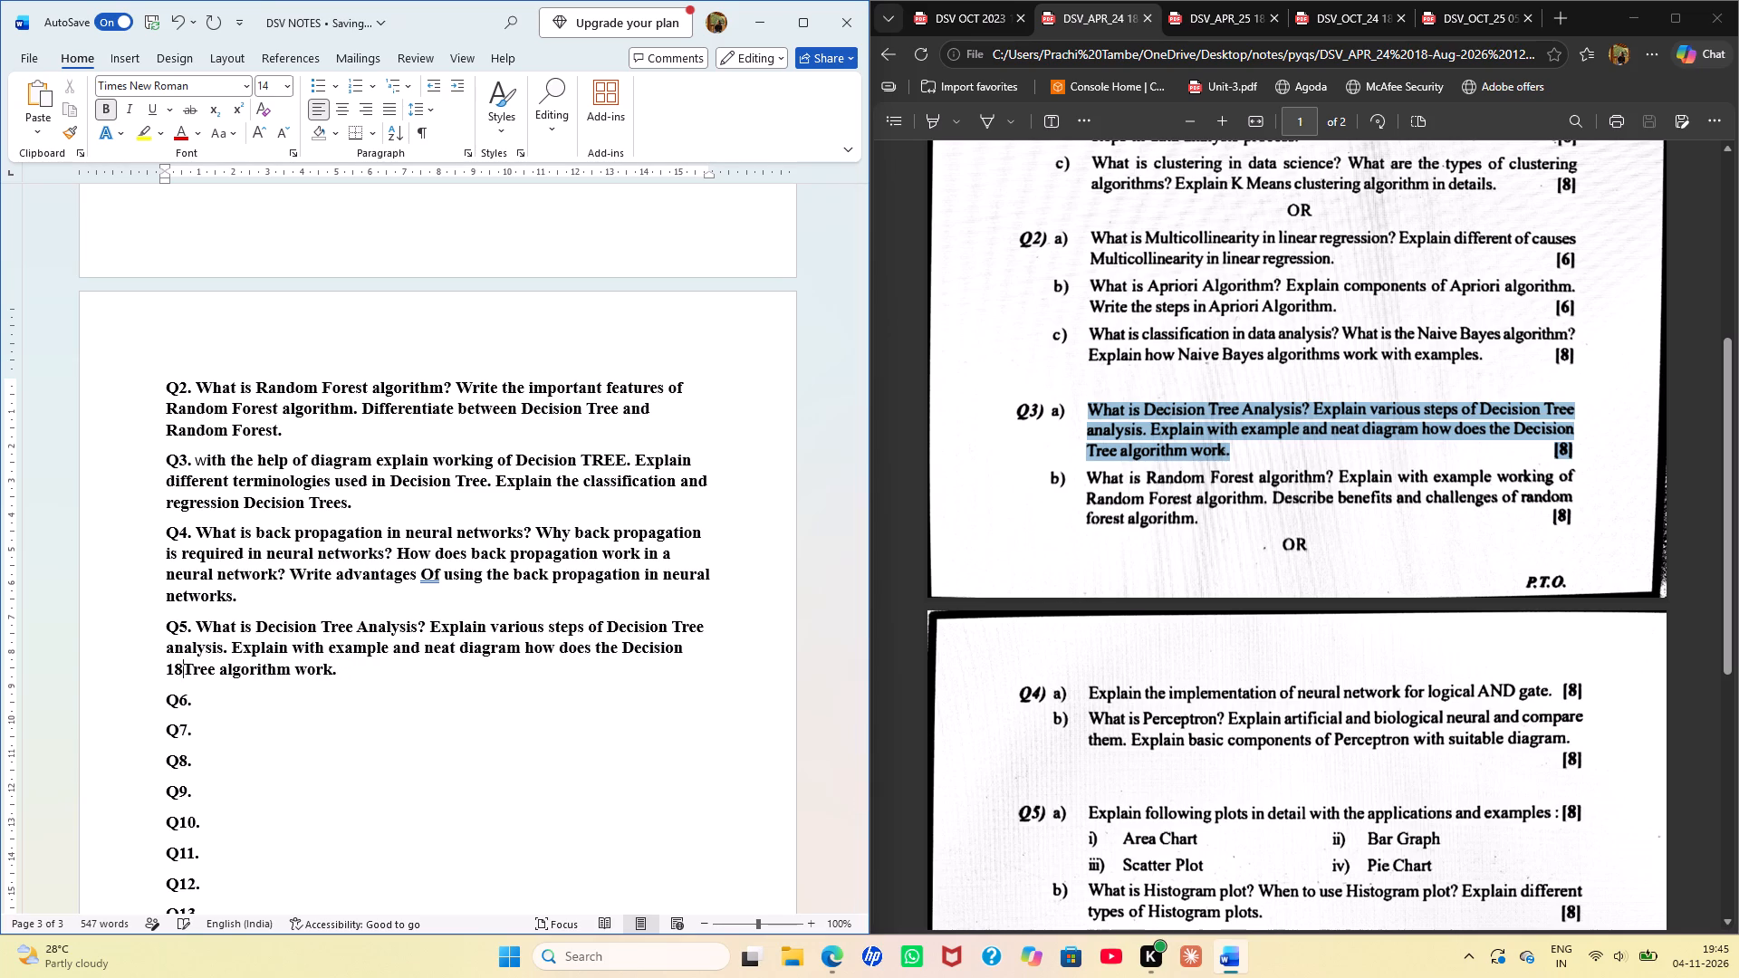
pyautogui.press('BackSpace')
pyautogui.press('BackSpace')
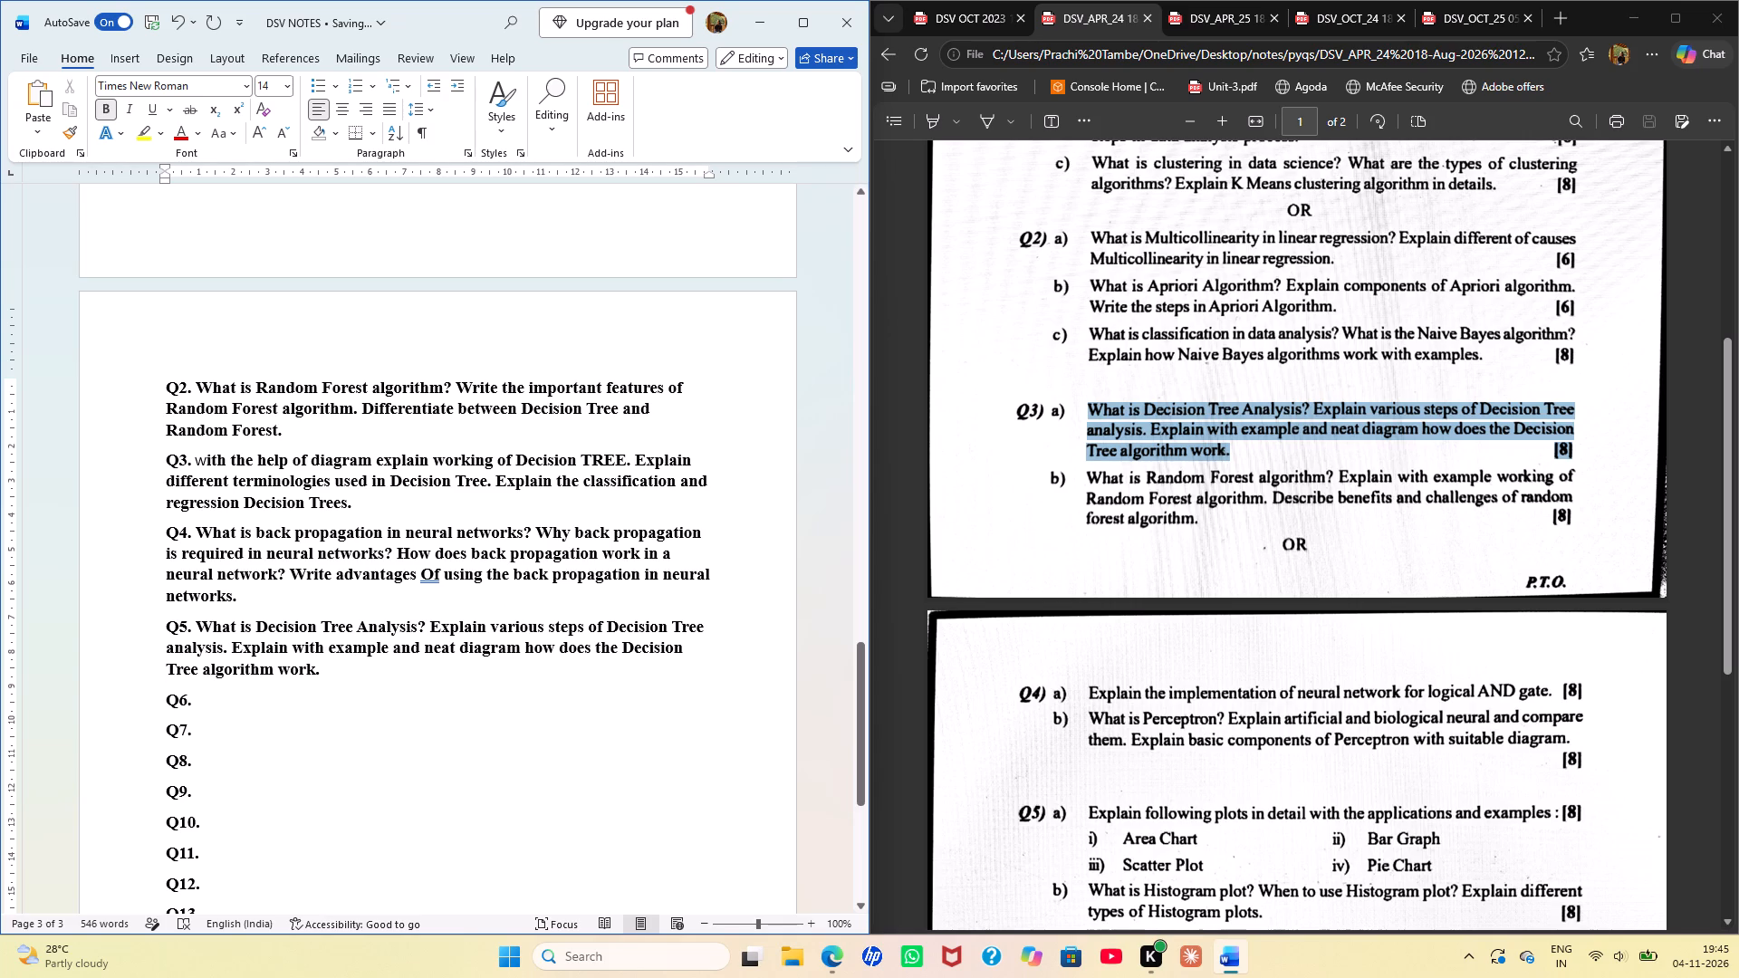
# Copy the Random Forest question Q3 b) from the April 2024 paper into the Q6. line and restore its missing initial "W".
pyautogui.click(1201, 522)
pyautogui.click(1201, 522)
pyautogui.moveTo(1201, 522); pyautogui.dragTo(1164, 511)
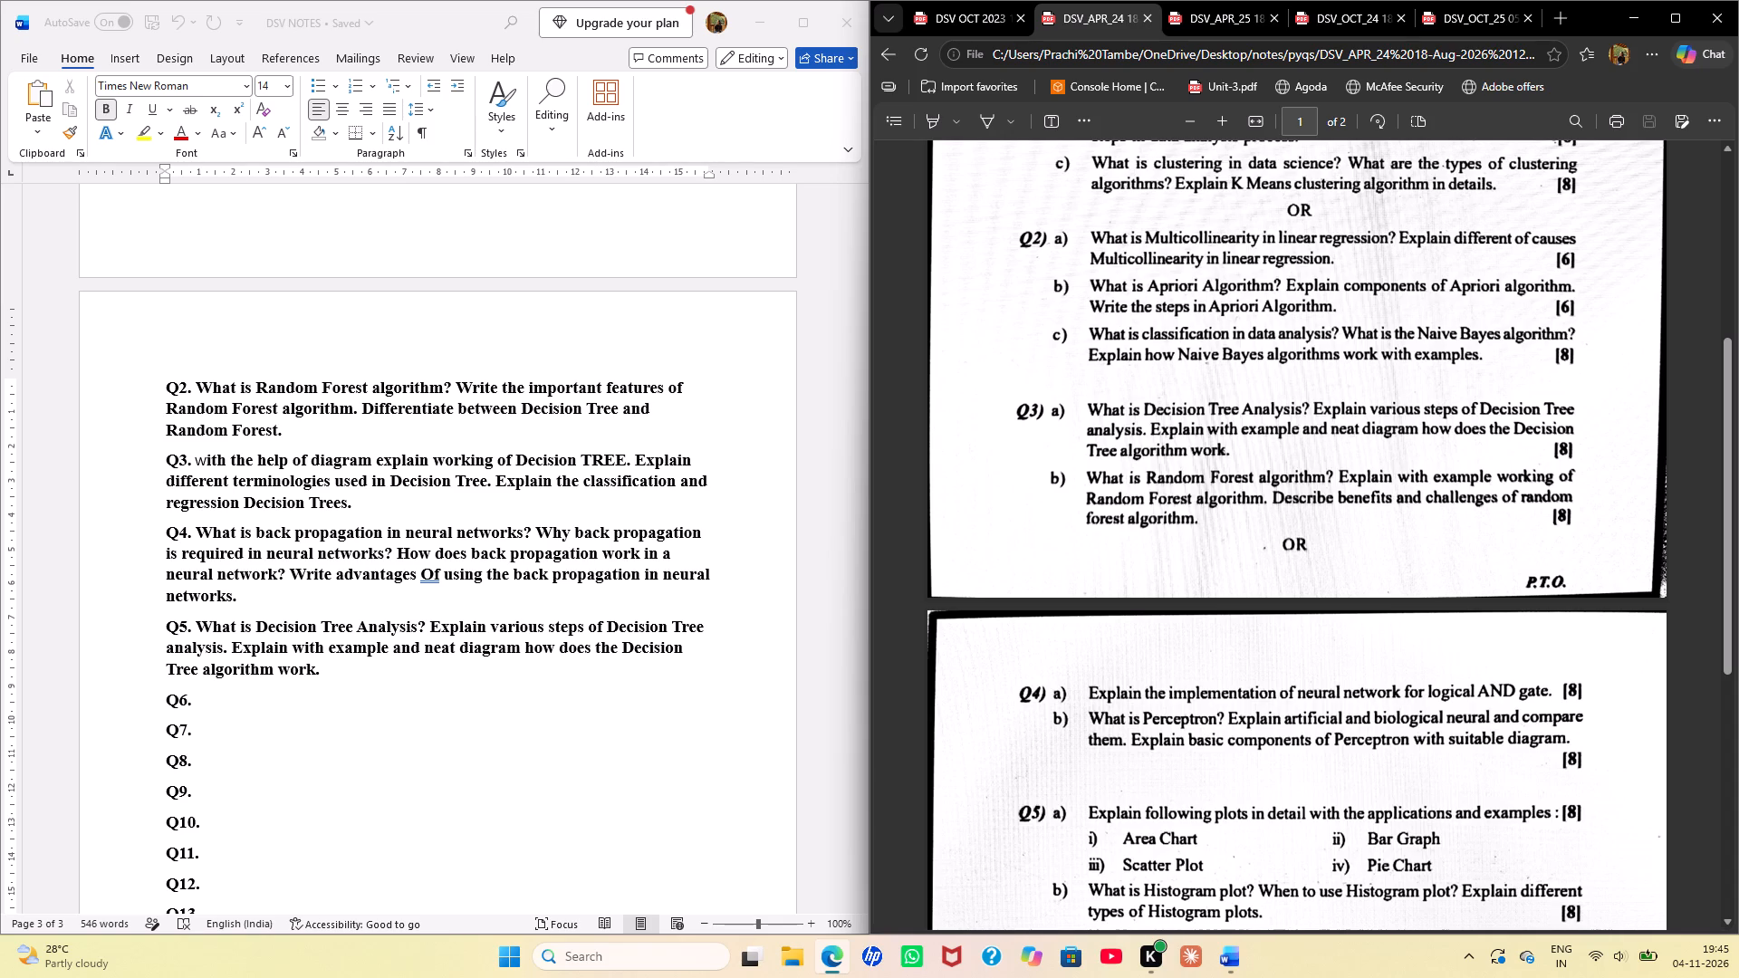
pyautogui.moveTo(1206, 522); pyautogui.dragTo(1085, 478)
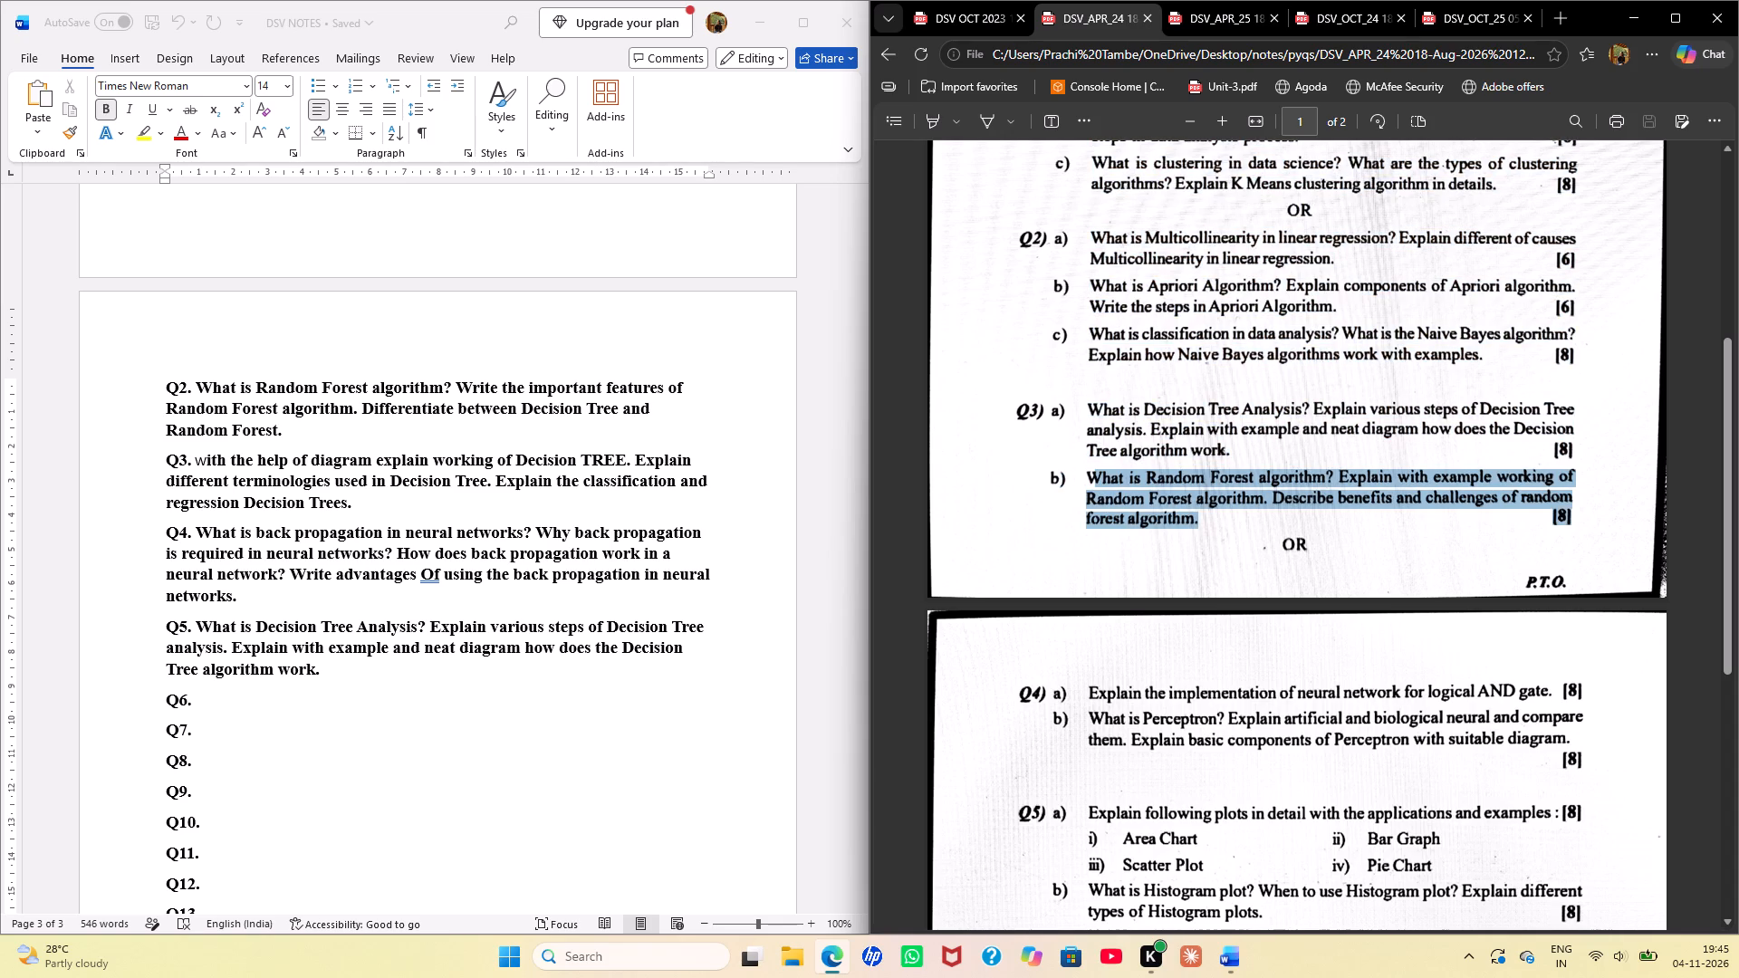
pyautogui.moveTo(1085, 478); pyautogui.dragTo(1081, 476)
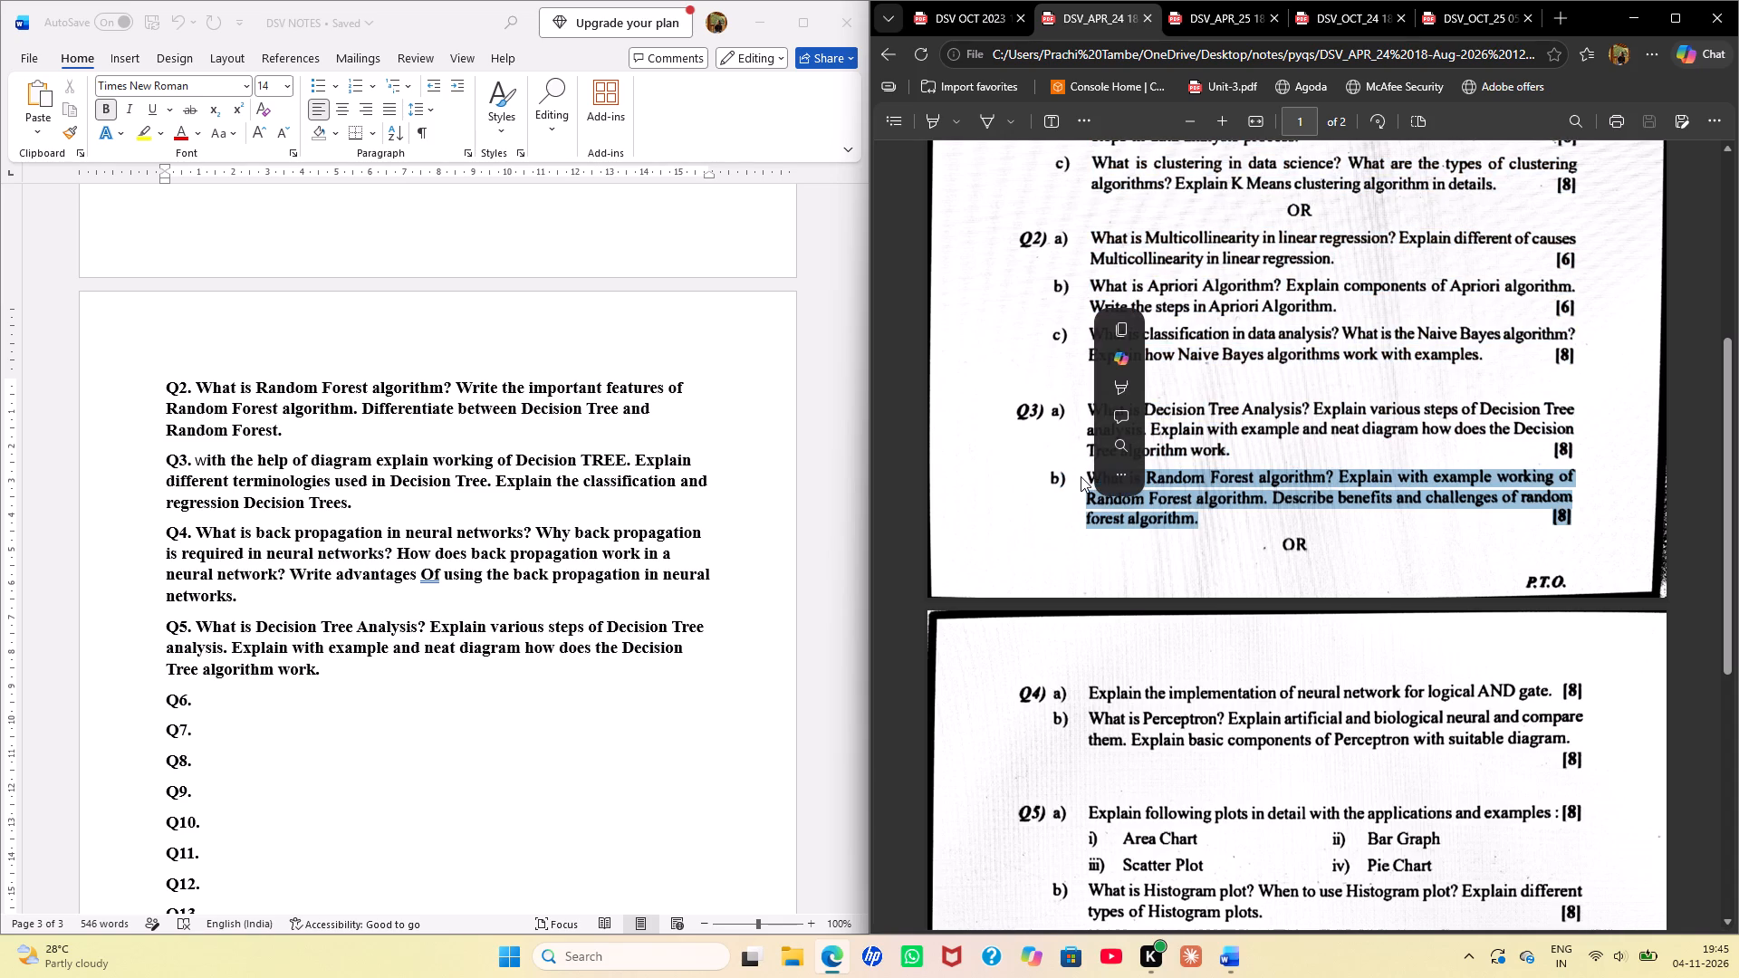
pyautogui.hotkey('ctrl', 'c')
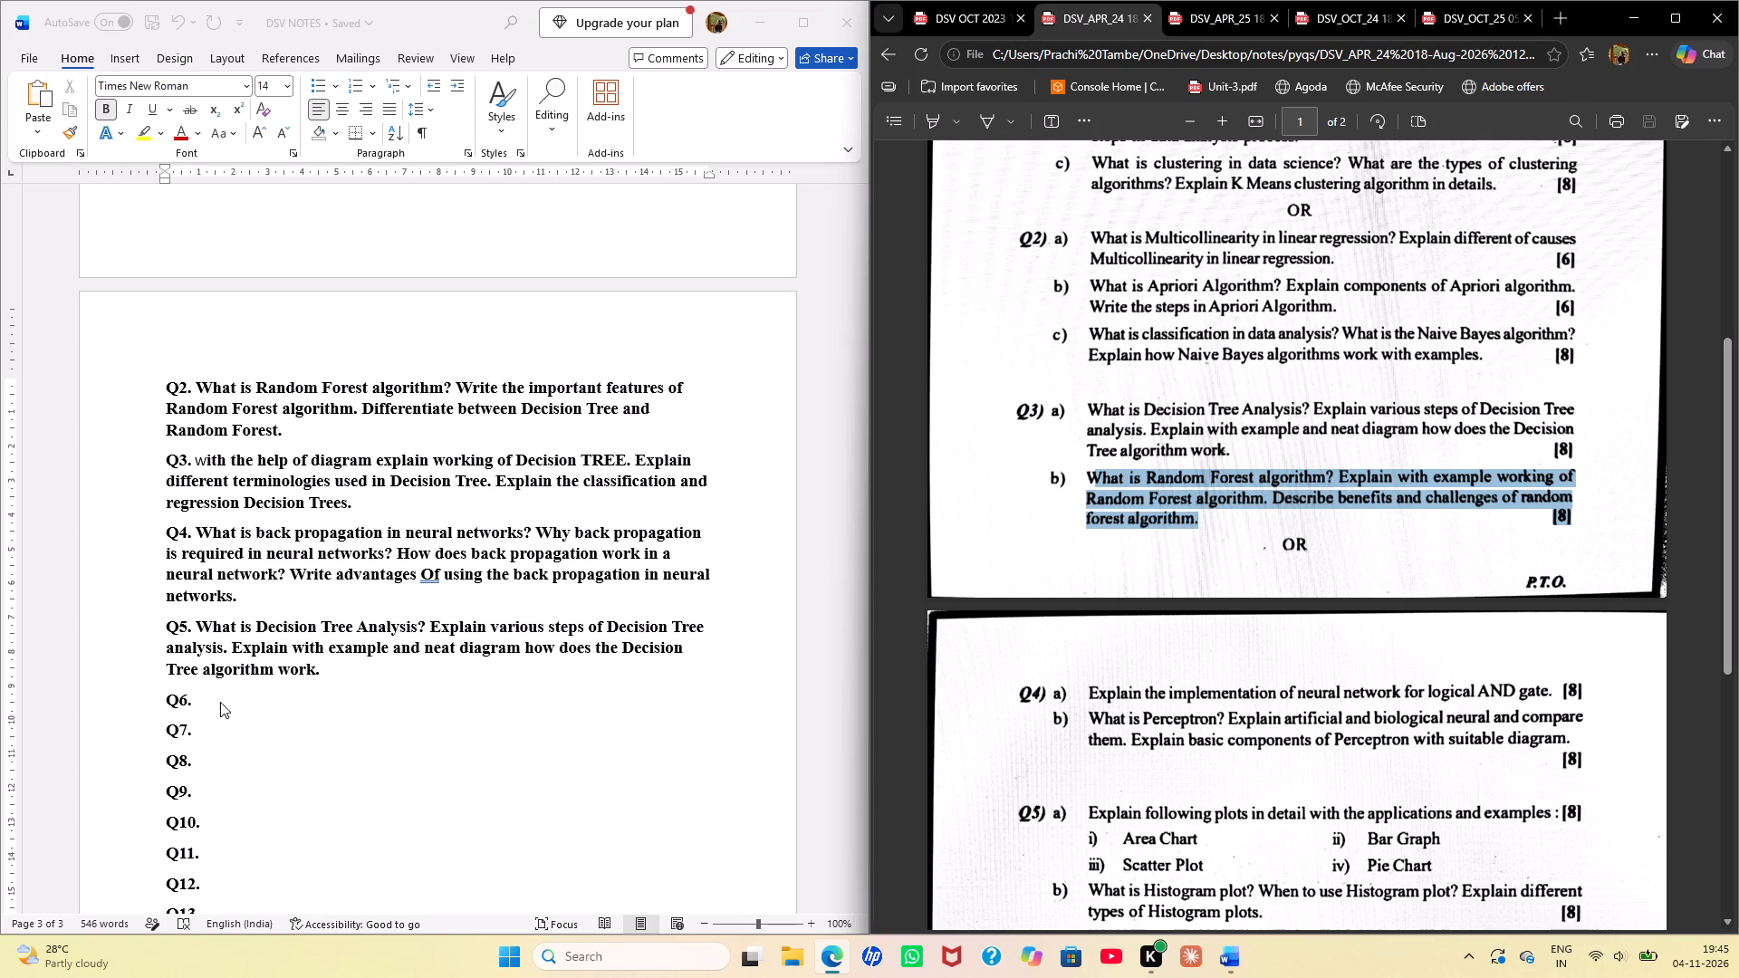
pyautogui.click(204, 705)
pyautogui.click(205, 702)
pyautogui.press('space')
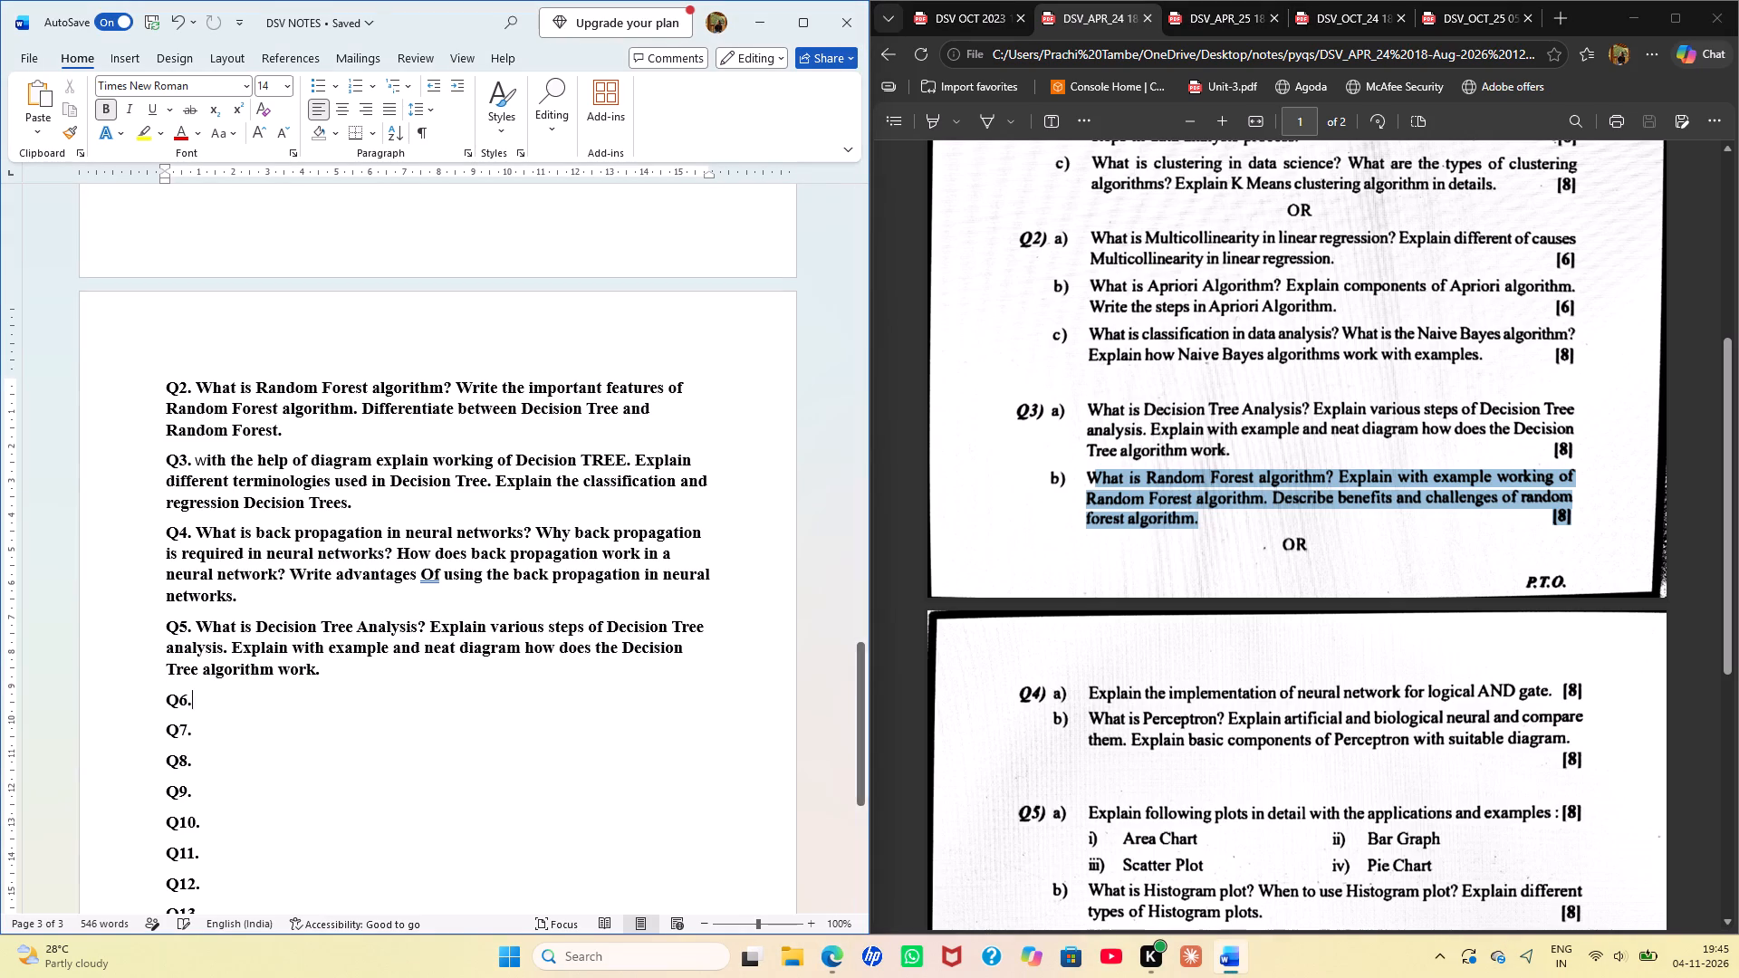
pyautogui.hotkey('ctrl', 'v')
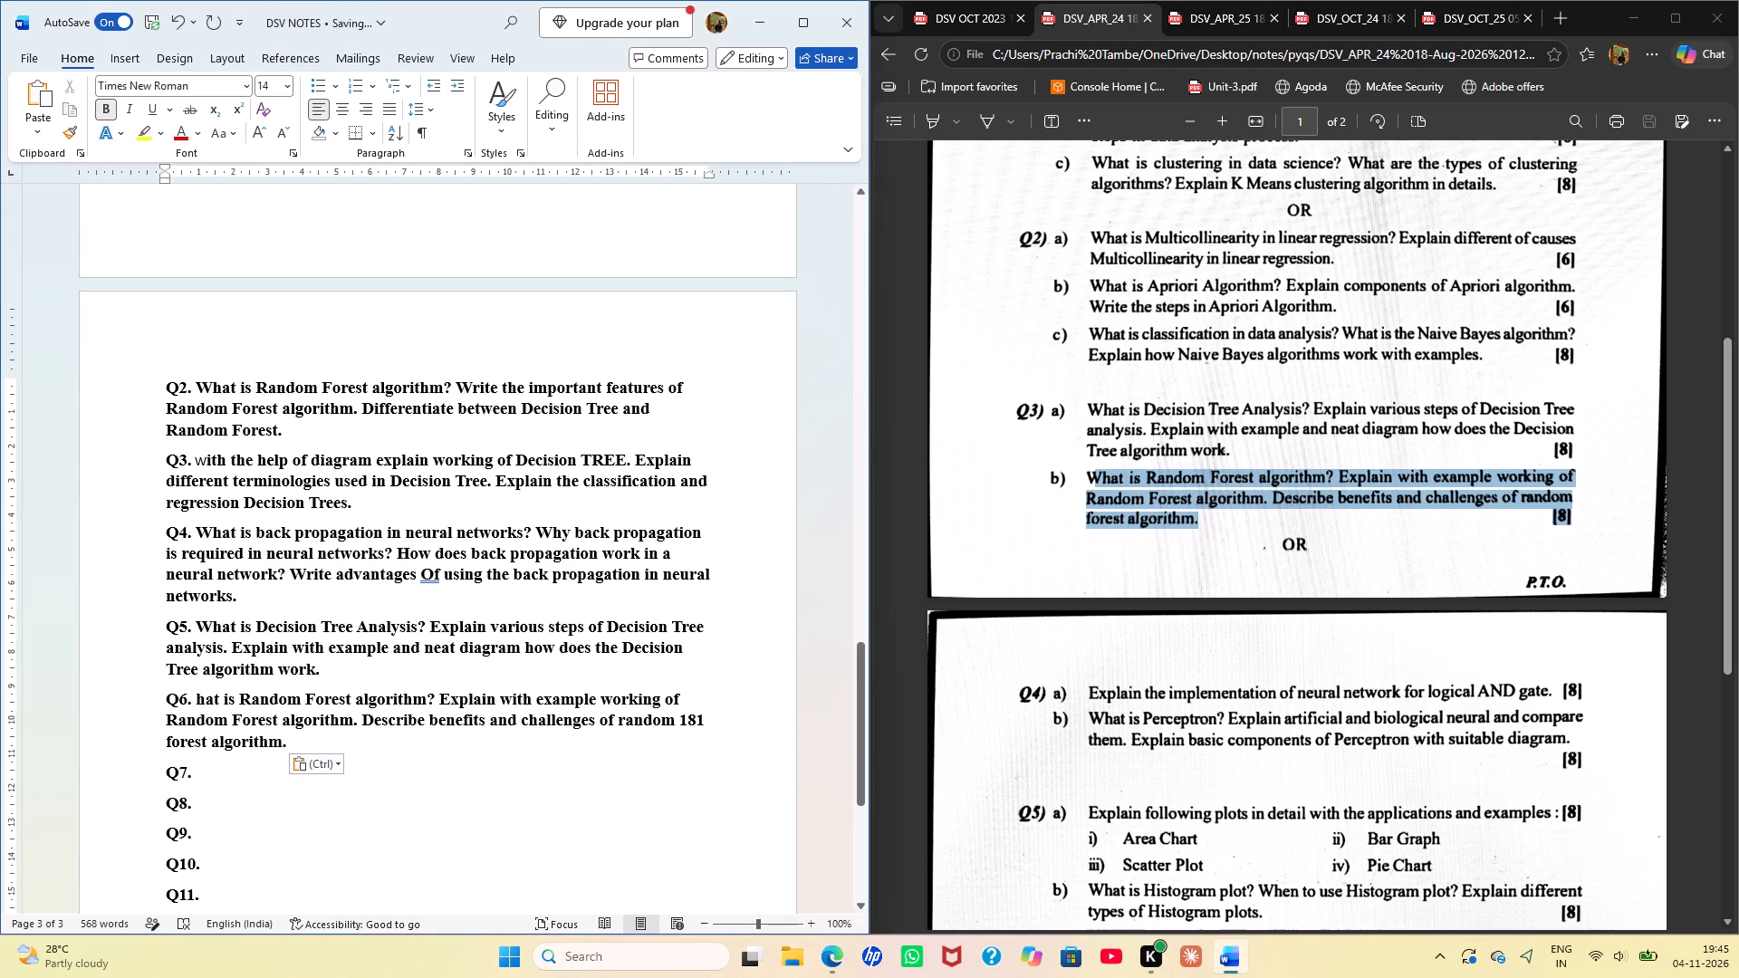
pyautogui.click(195, 701)
pyautogui.hotkey('shift', 'w')
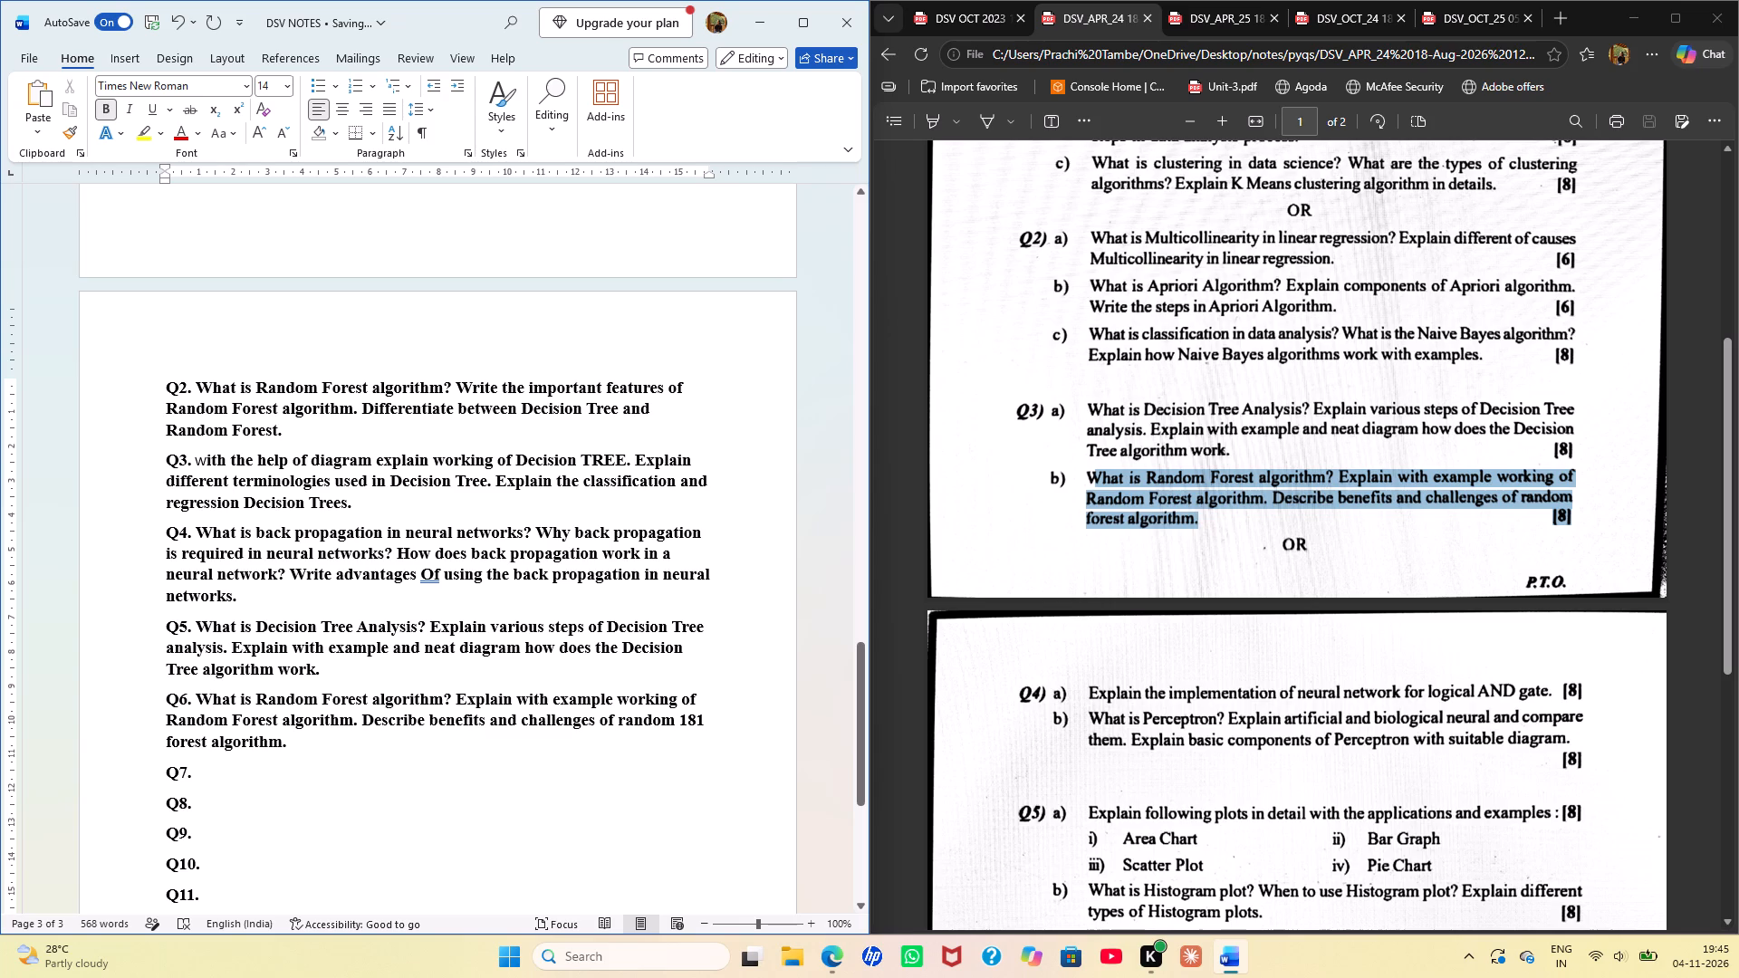
# Remove the stray "181" after "challenges of random" in the Q6. question.
pyautogui.click(716, 723)
pyautogui.press('BackSpace')
pyautogui.press('BackSpace')
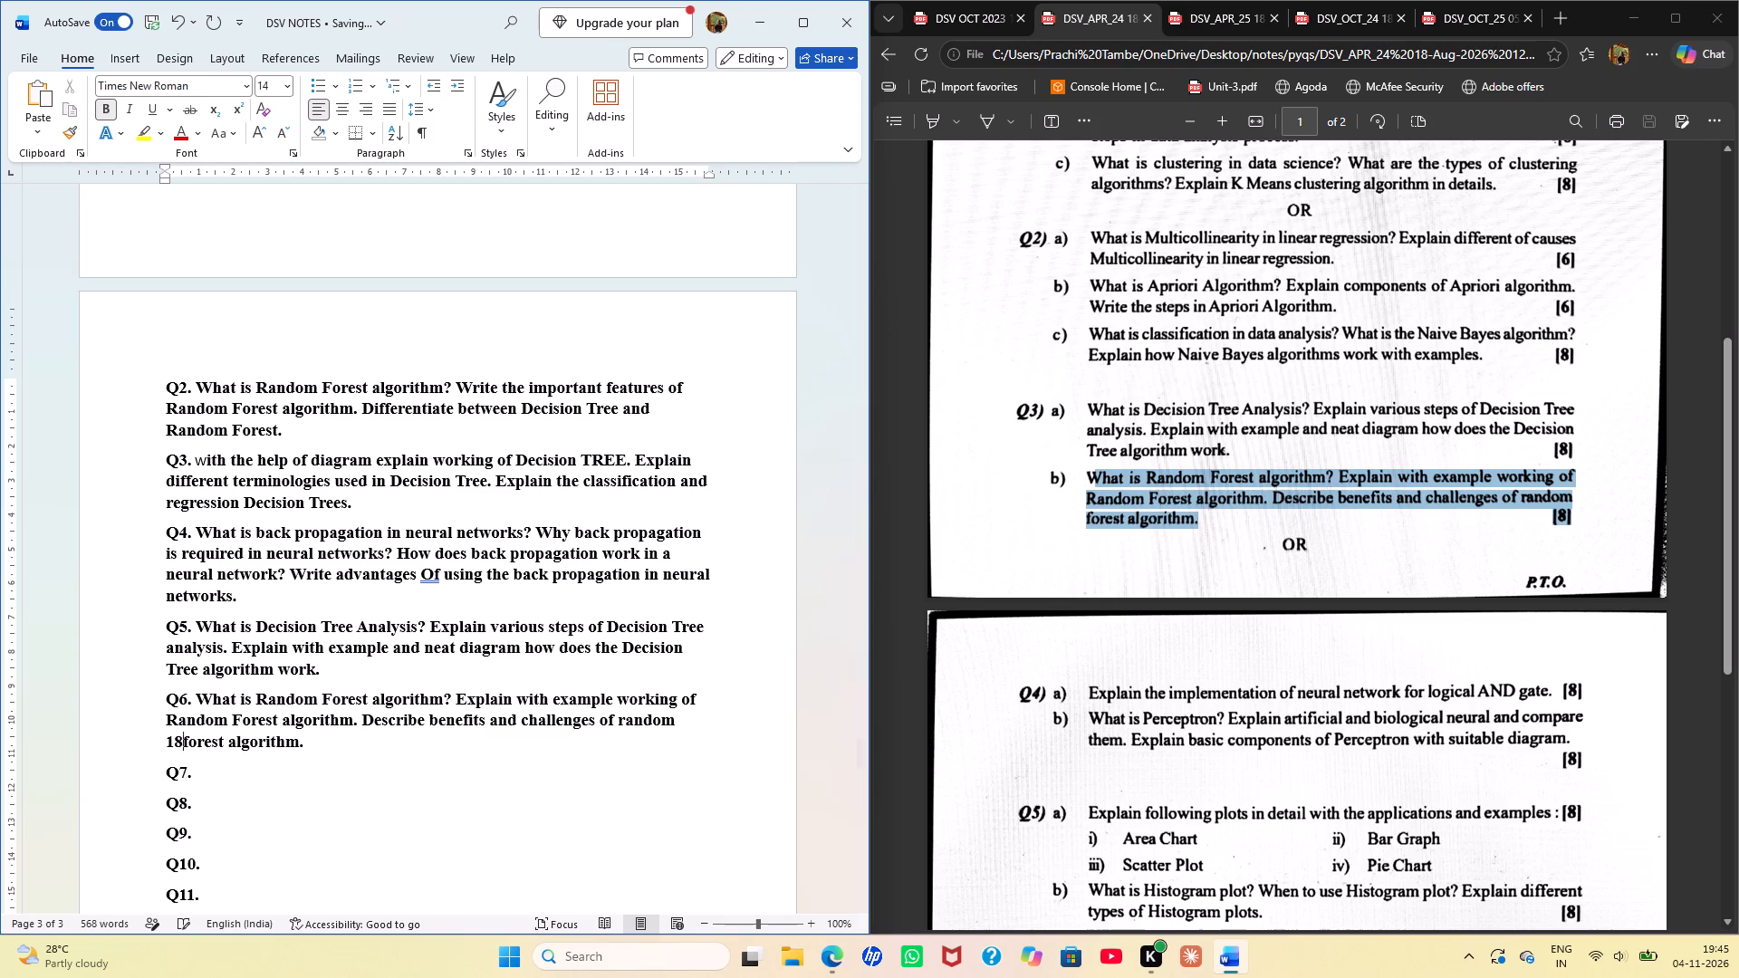
pyautogui.press('BackSpace')
pyautogui.press('BackSpace')
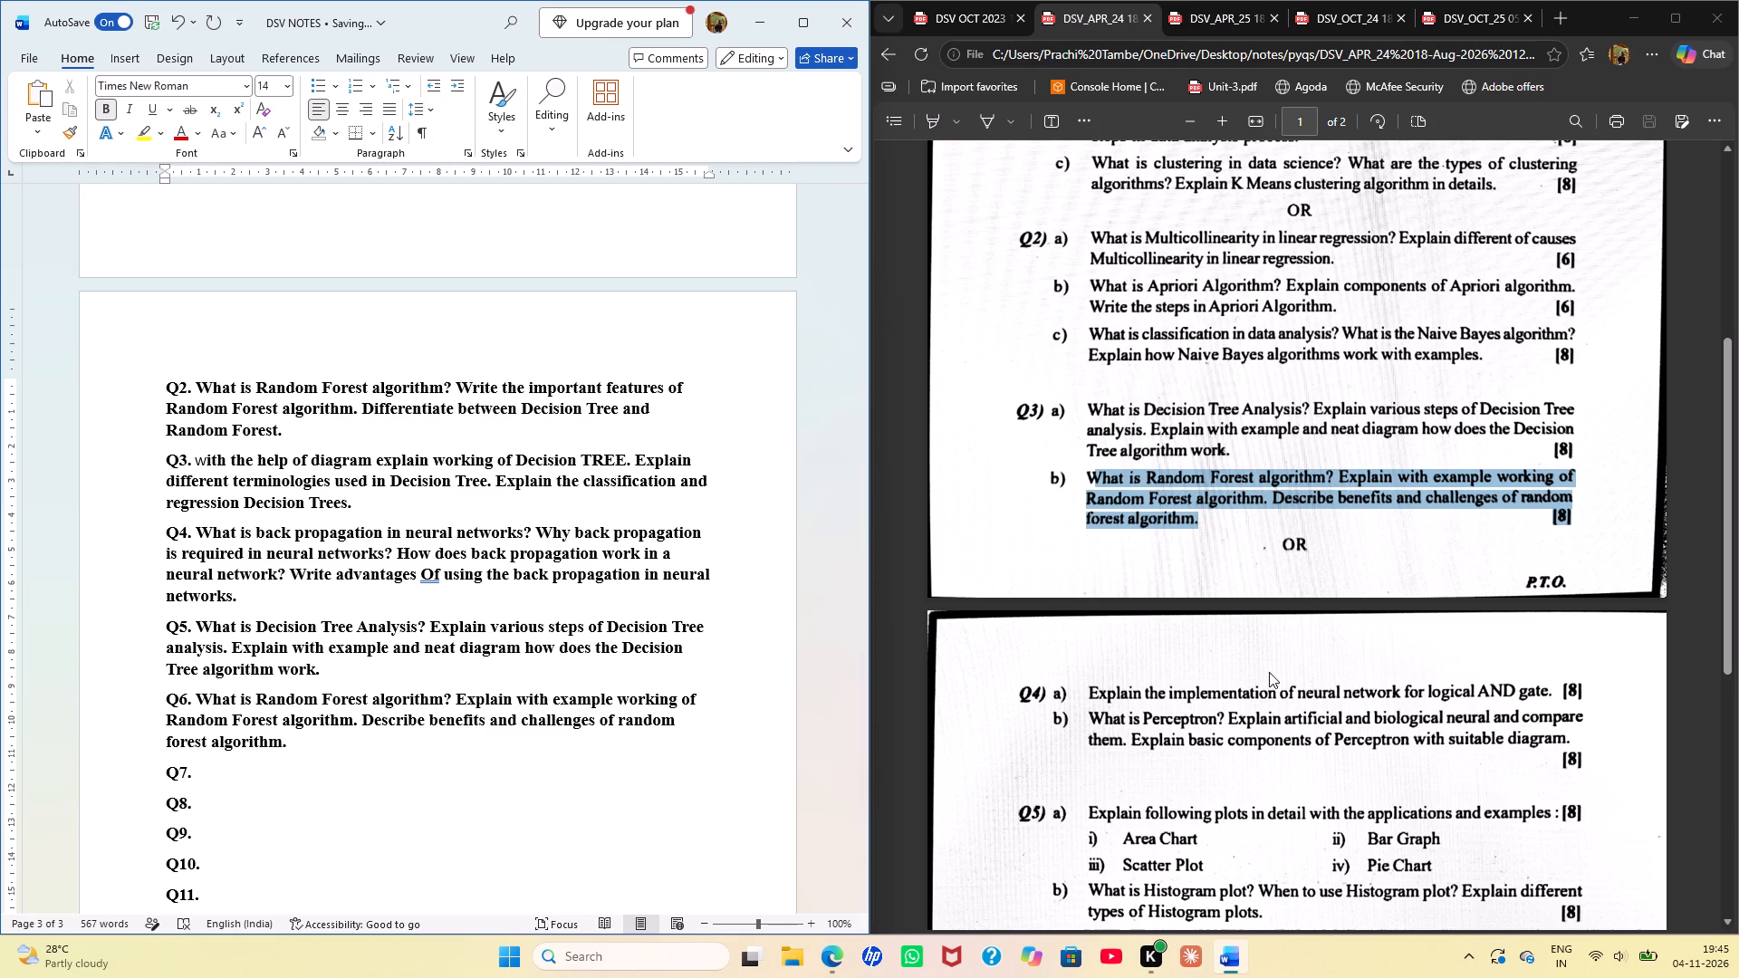
# Copy the logical AND gate neural network question, Q4 a) of the April 2024 paper, into the Q7. line.
pyautogui.scroll(-2, 1349, 672)
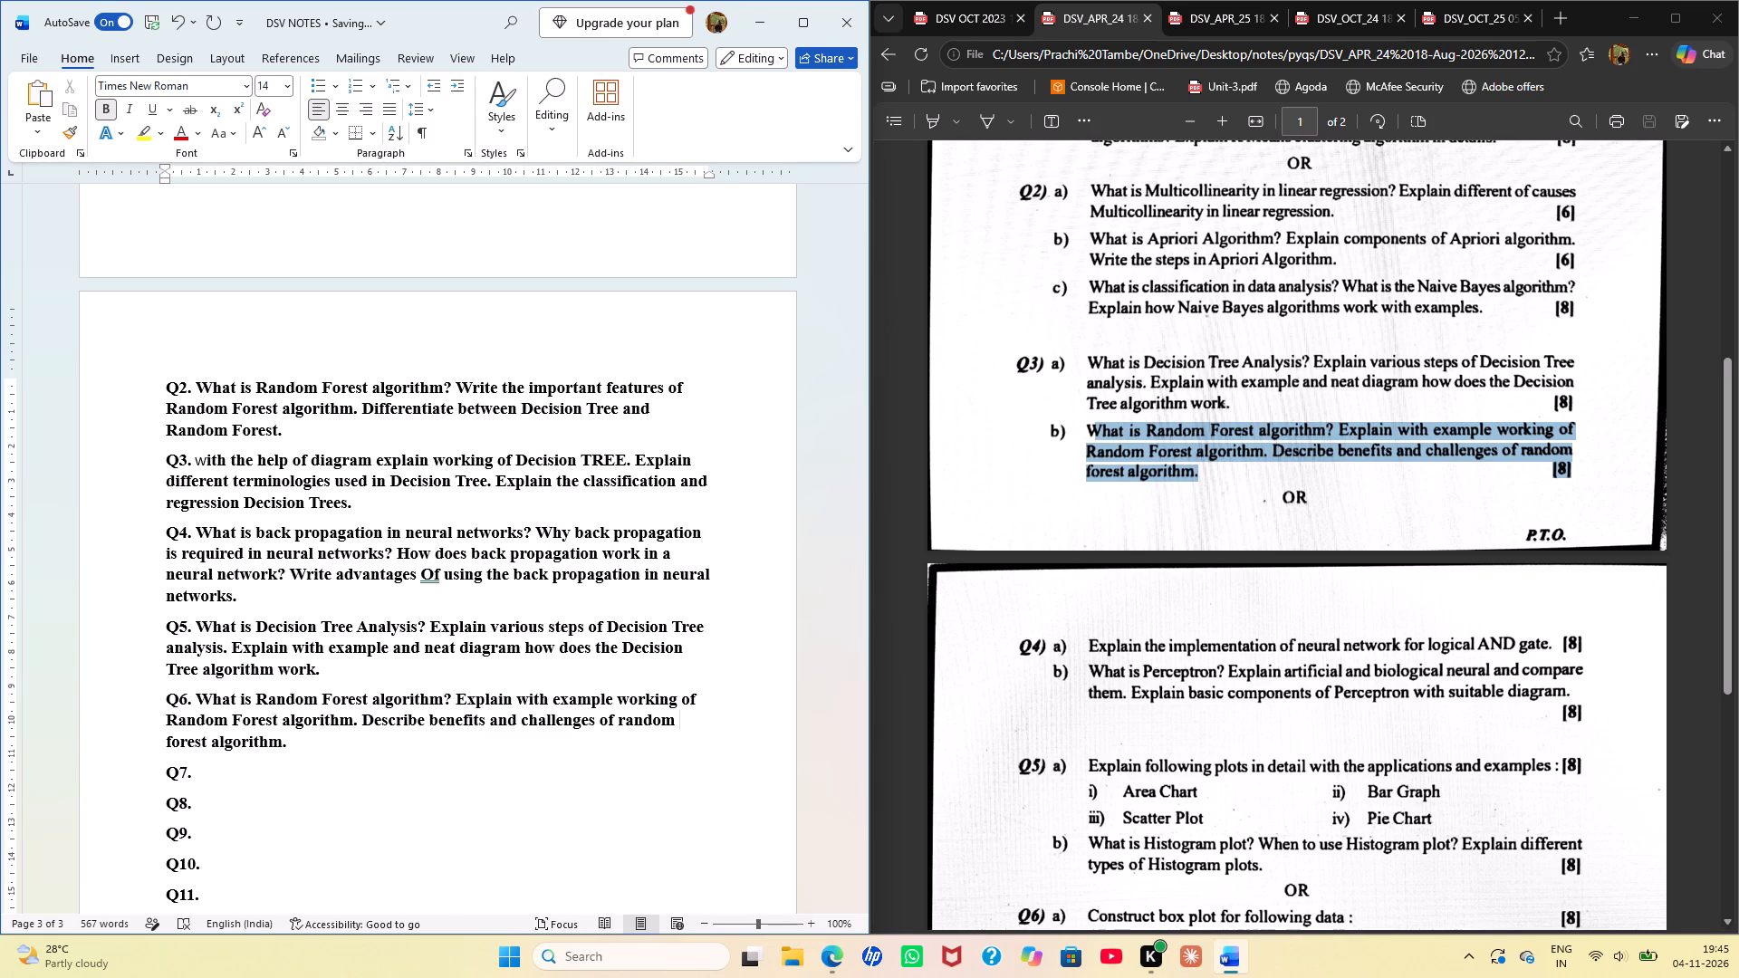
pyautogui.moveTo(1554, 642); pyautogui.dragTo(1084, 648)
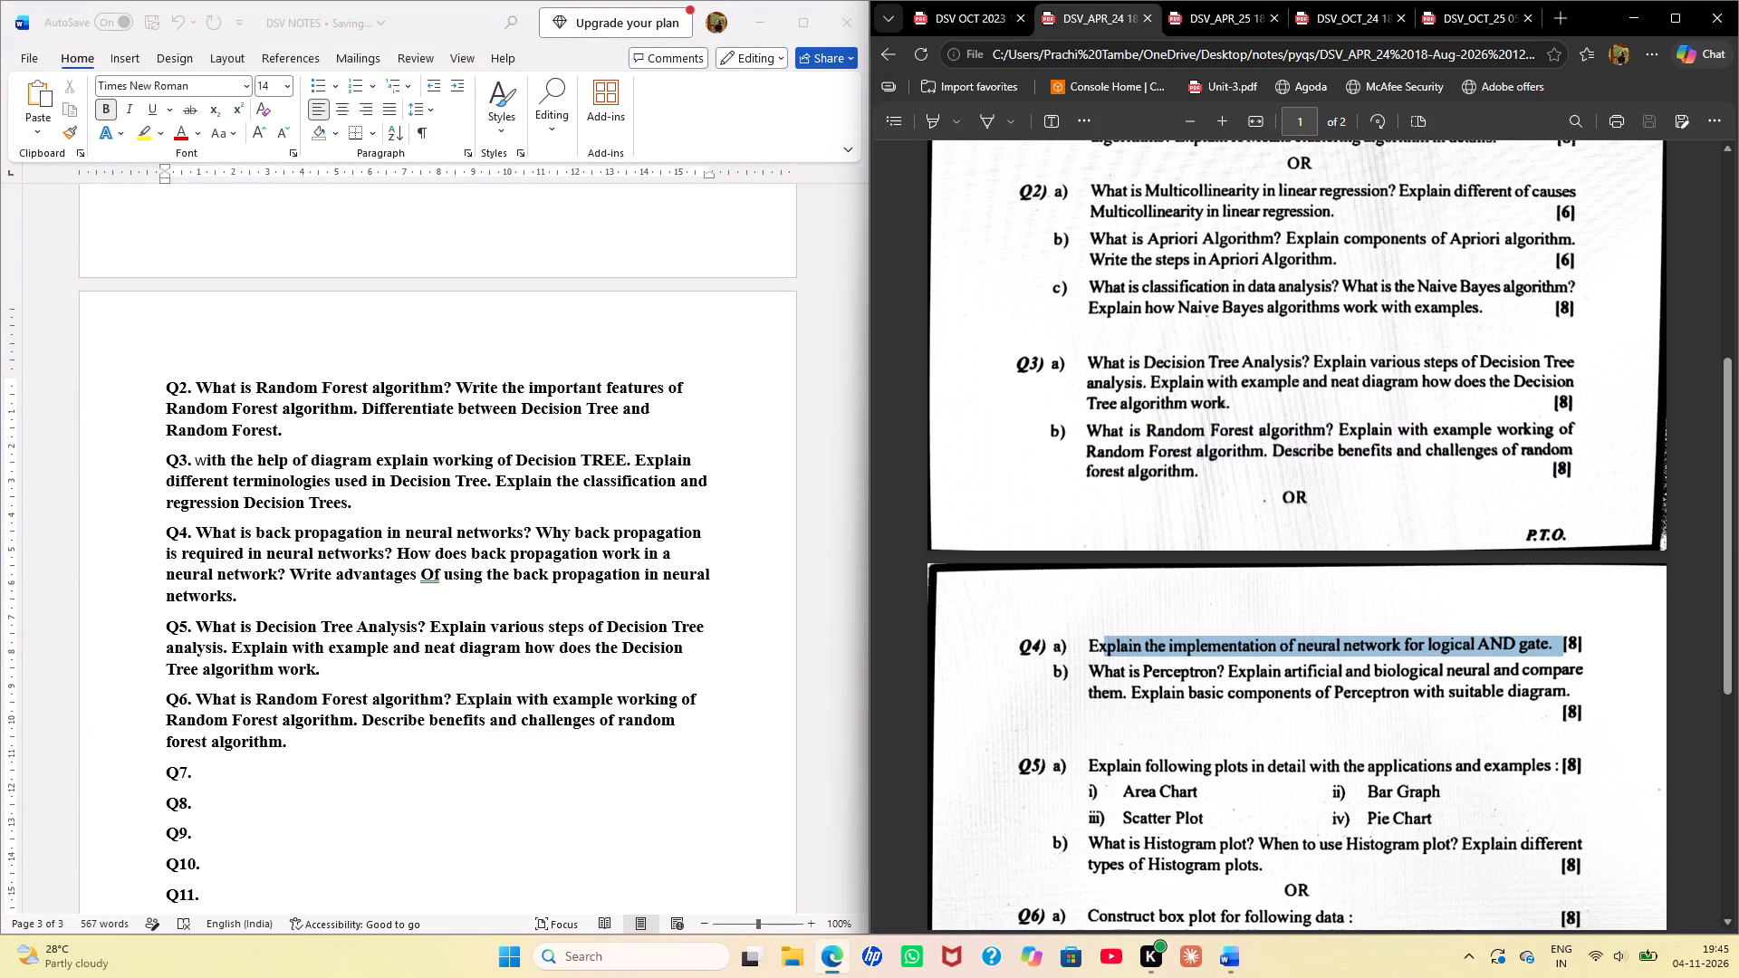
pyautogui.moveTo(1084, 648); pyautogui.dragTo(1090, 648)
pyautogui.click(1090, 648)
pyautogui.moveTo(1090, 647); pyautogui.dragTo(1249, 657)
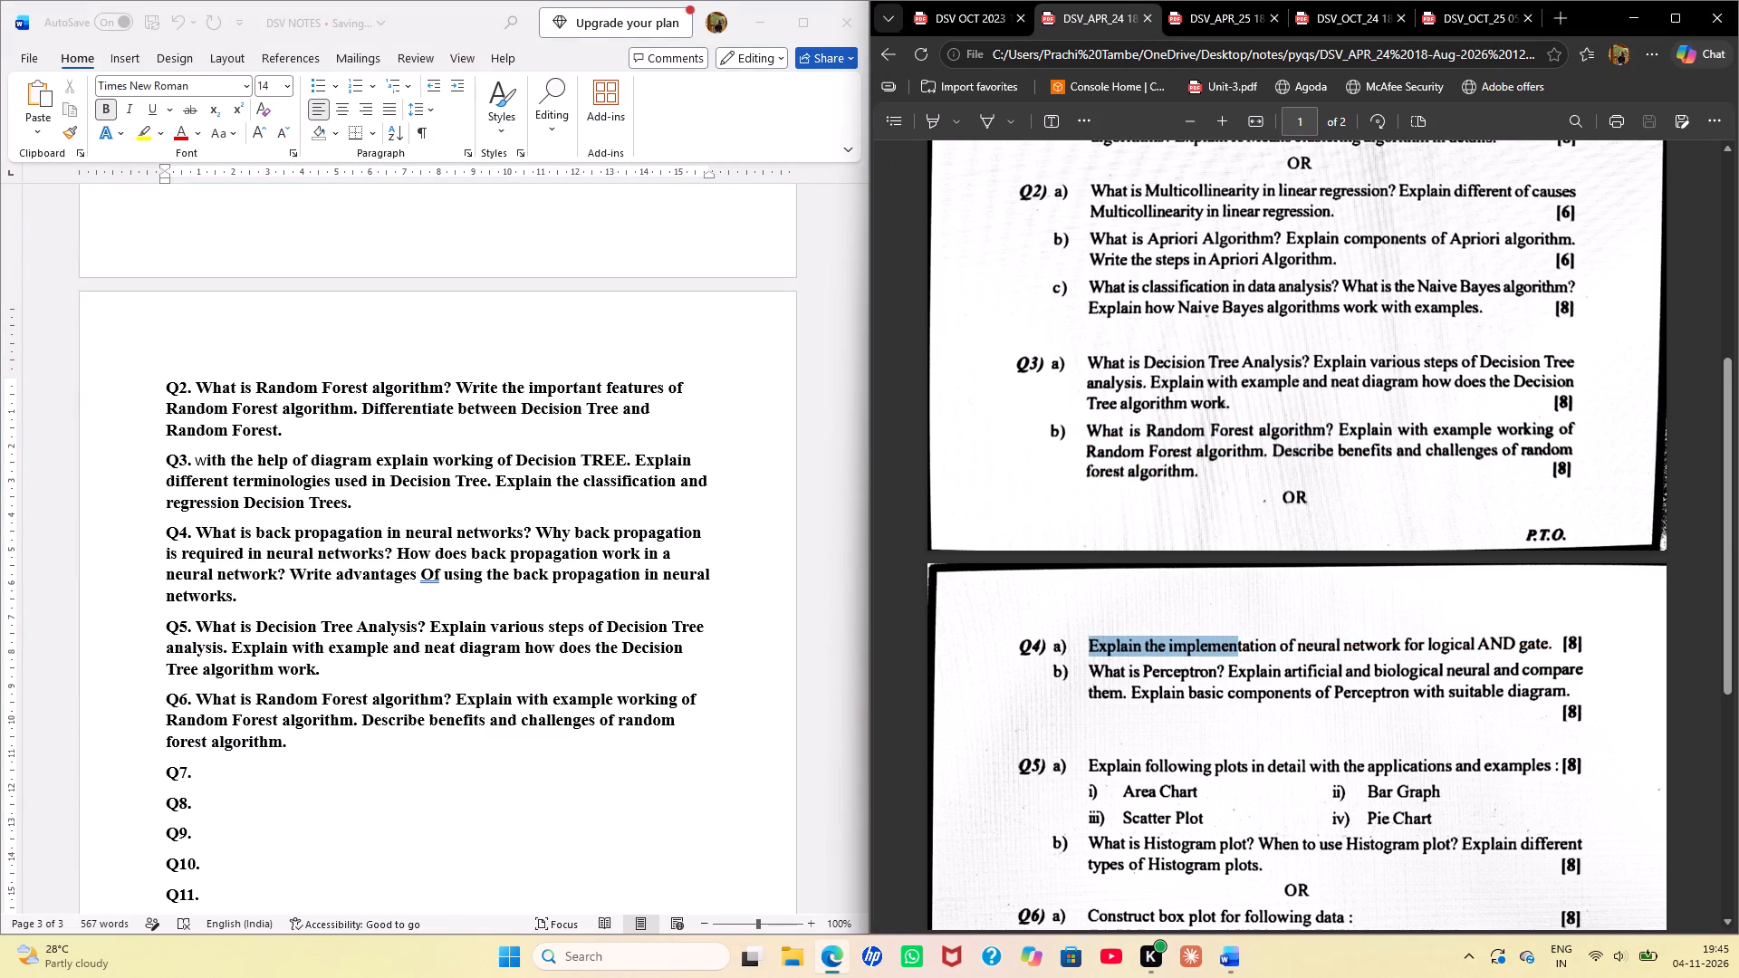
pyautogui.moveTo(1249, 657); pyautogui.dragTo(1548, 644)
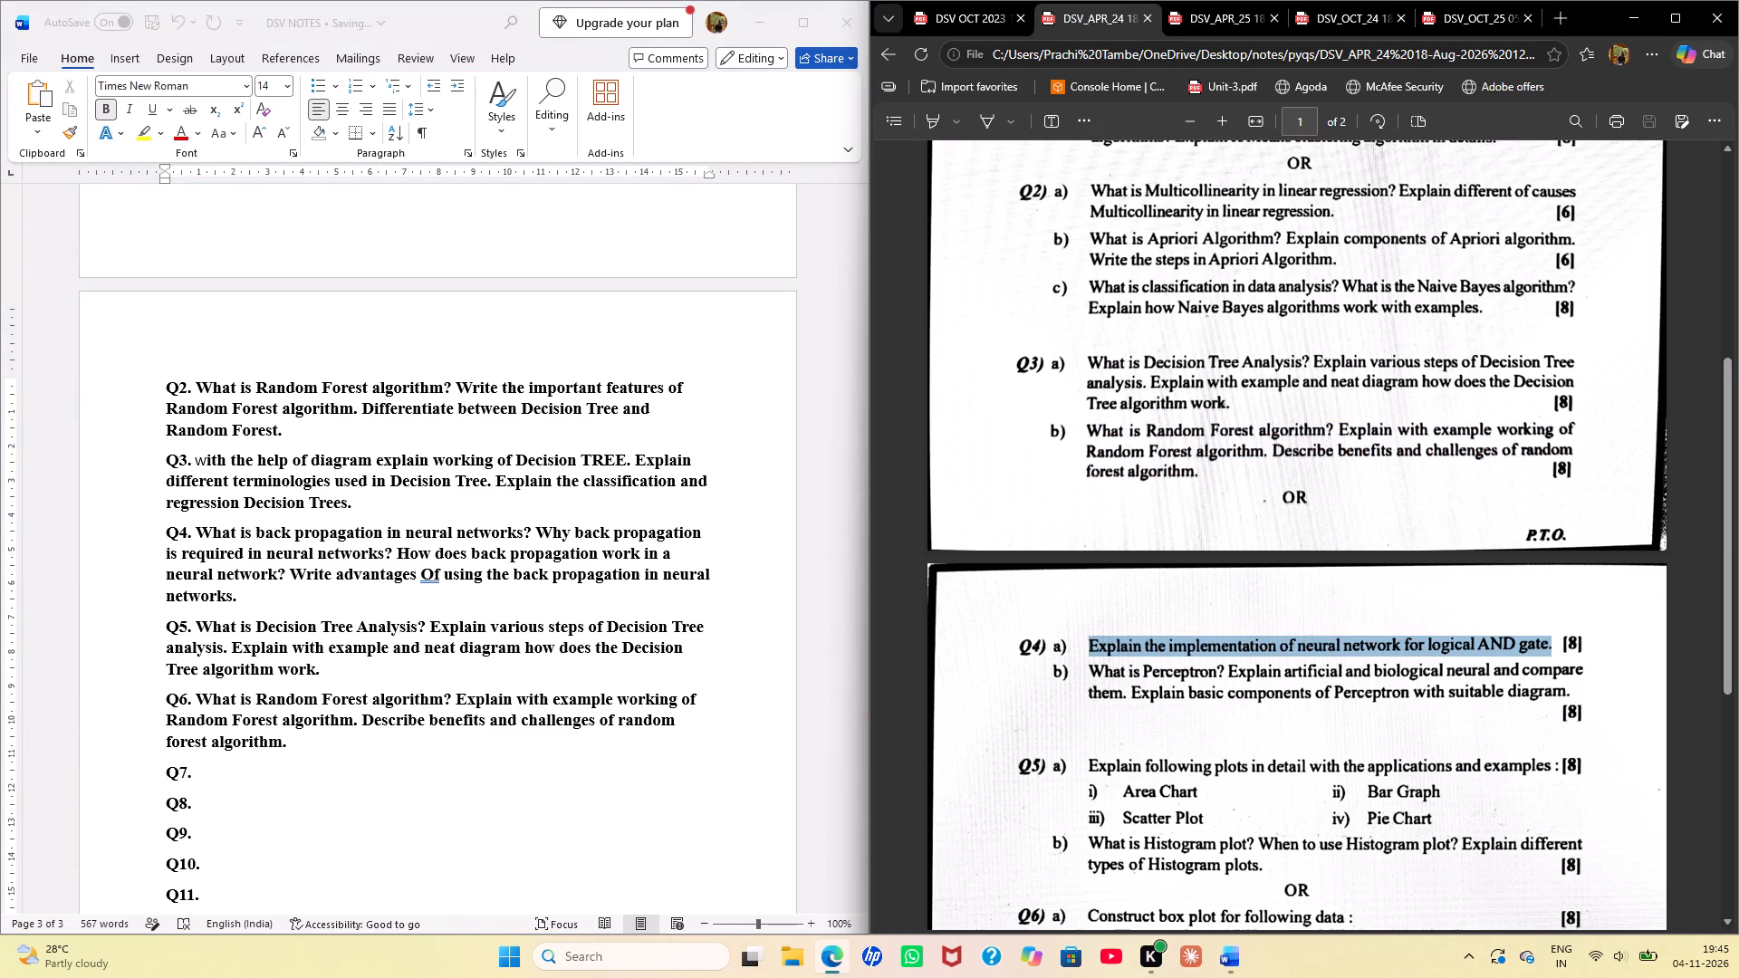
pyautogui.hotkey('ctrl', 'c')
pyautogui.click(203, 764)
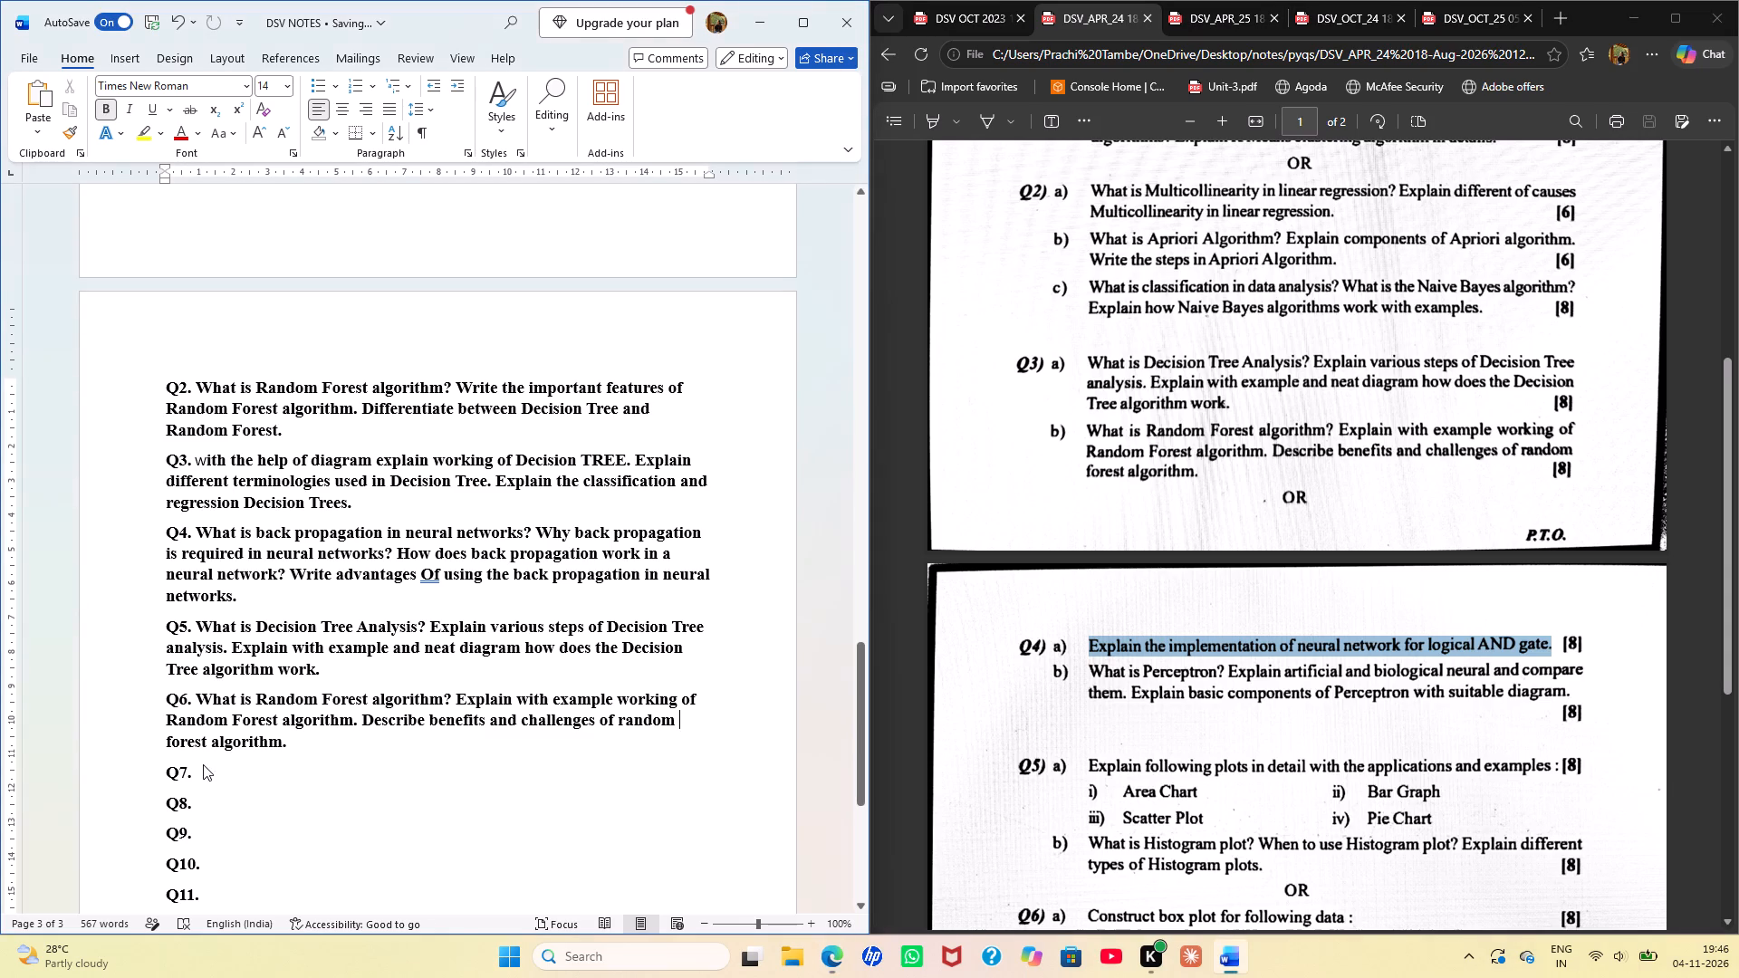
pyautogui.click(204, 771)
pyautogui.press('space')
pyautogui.hotkey('ctrl', 'v')
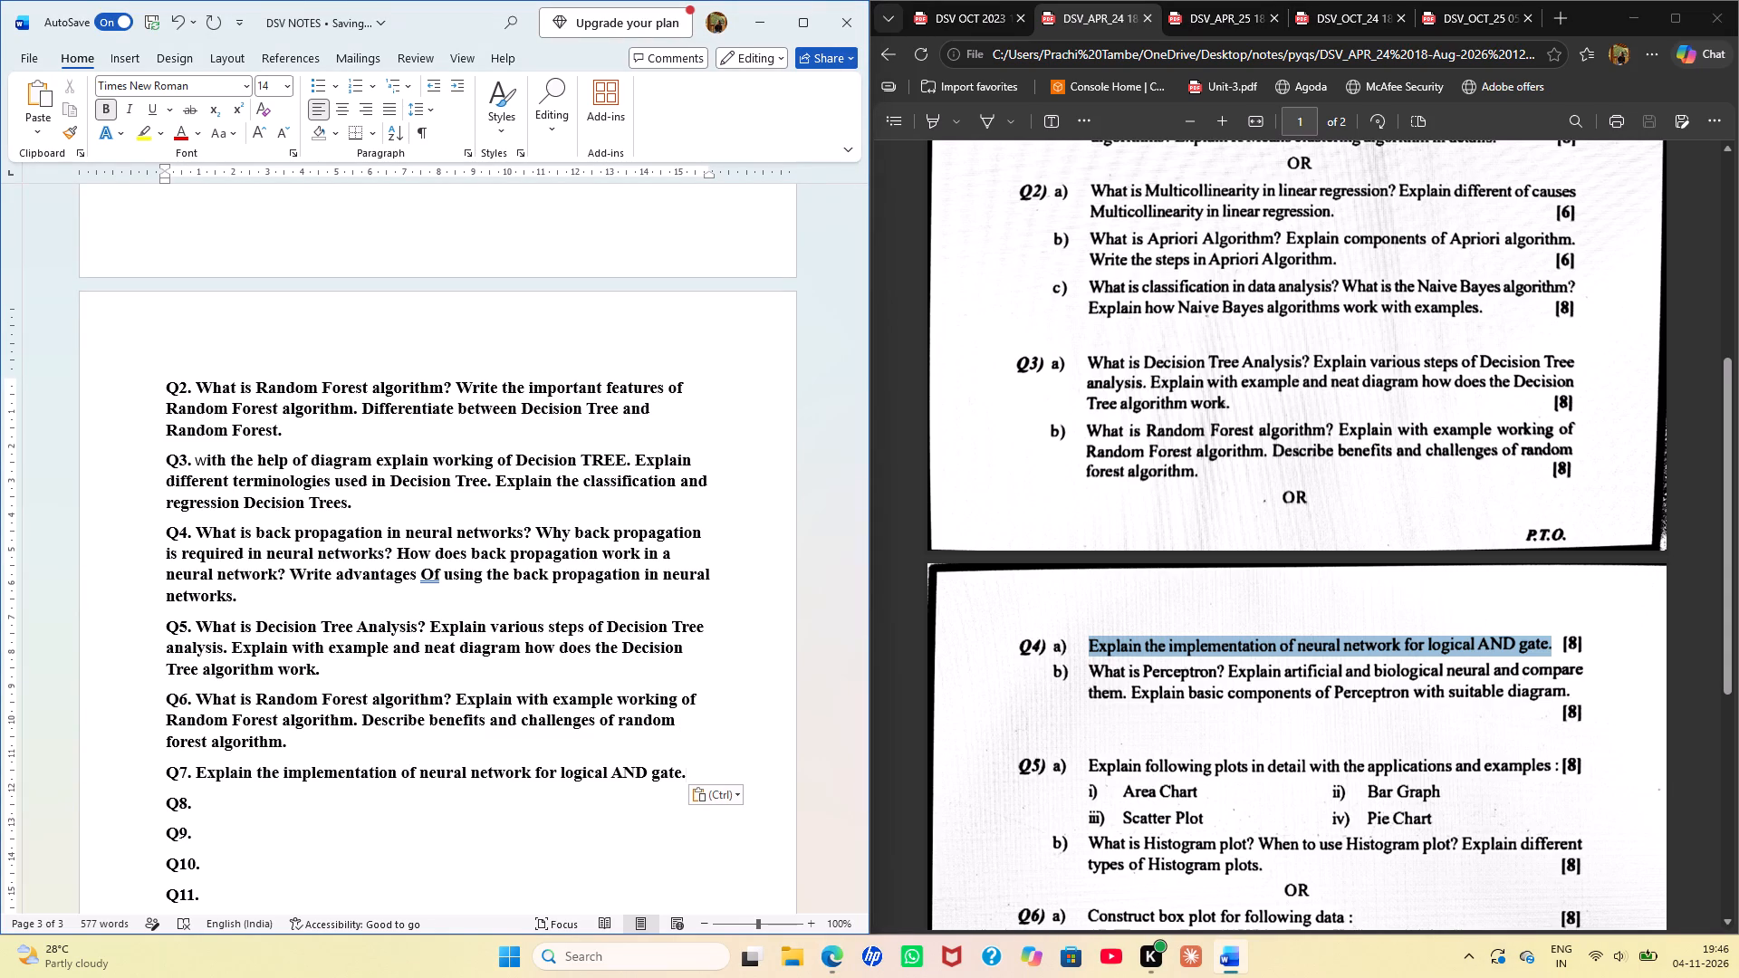
# Copy the Perceptron question Q4 b) from the April 2024 paper into the Q8. line, supplying its missing initial "w".
pyautogui.moveTo(1571, 695); pyautogui.dragTo(1087, 680)
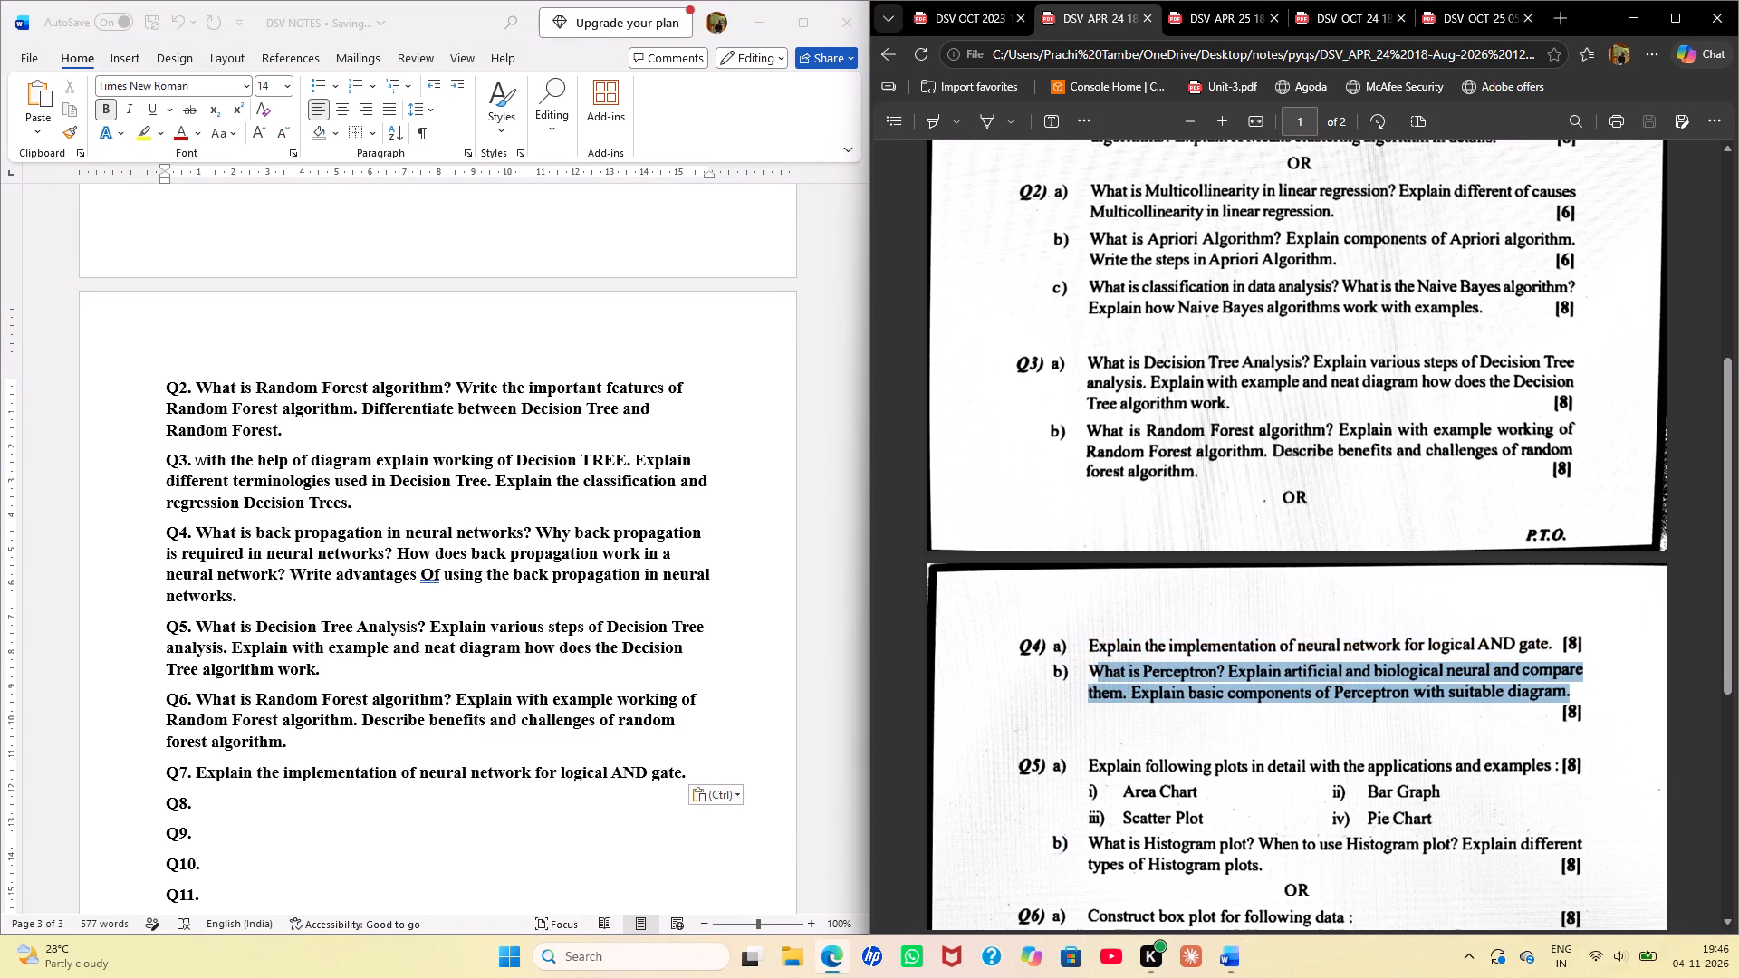
pyautogui.moveTo(1087, 680); pyautogui.dragTo(1087, 667)
pyautogui.hotkey('ctrl', 'c')
pyautogui.click(202, 801)
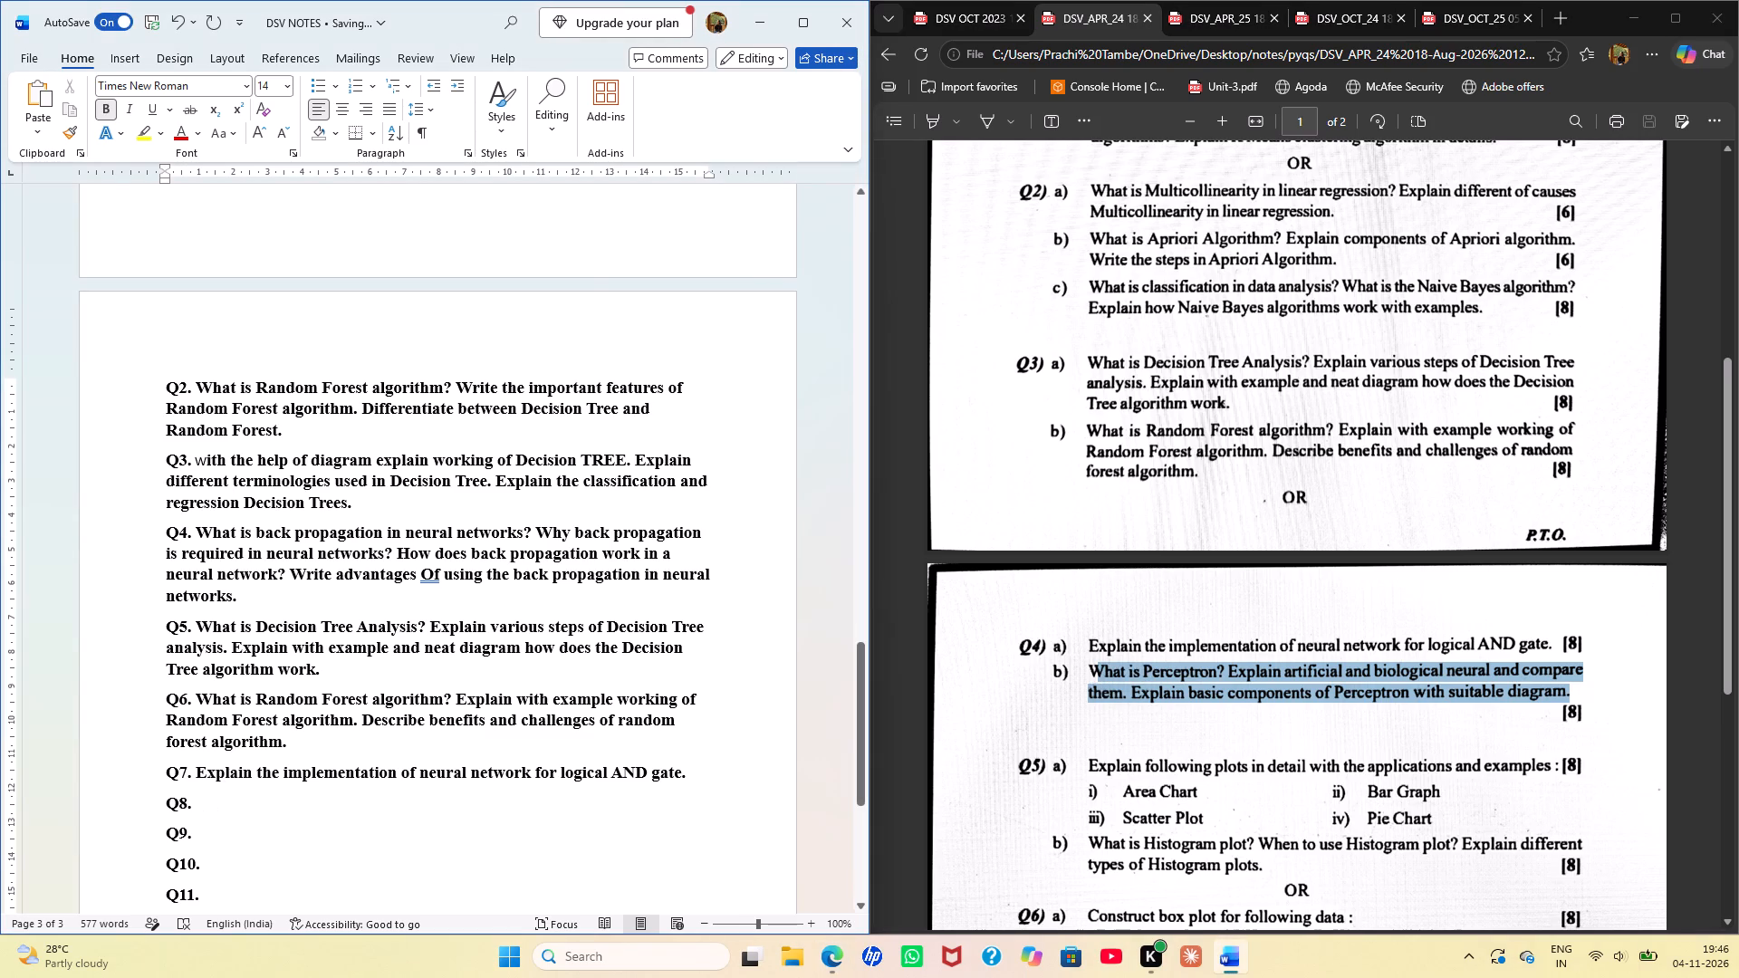
pyautogui.click(193, 801)
pyautogui.press('space')
pyautogui.write('w')
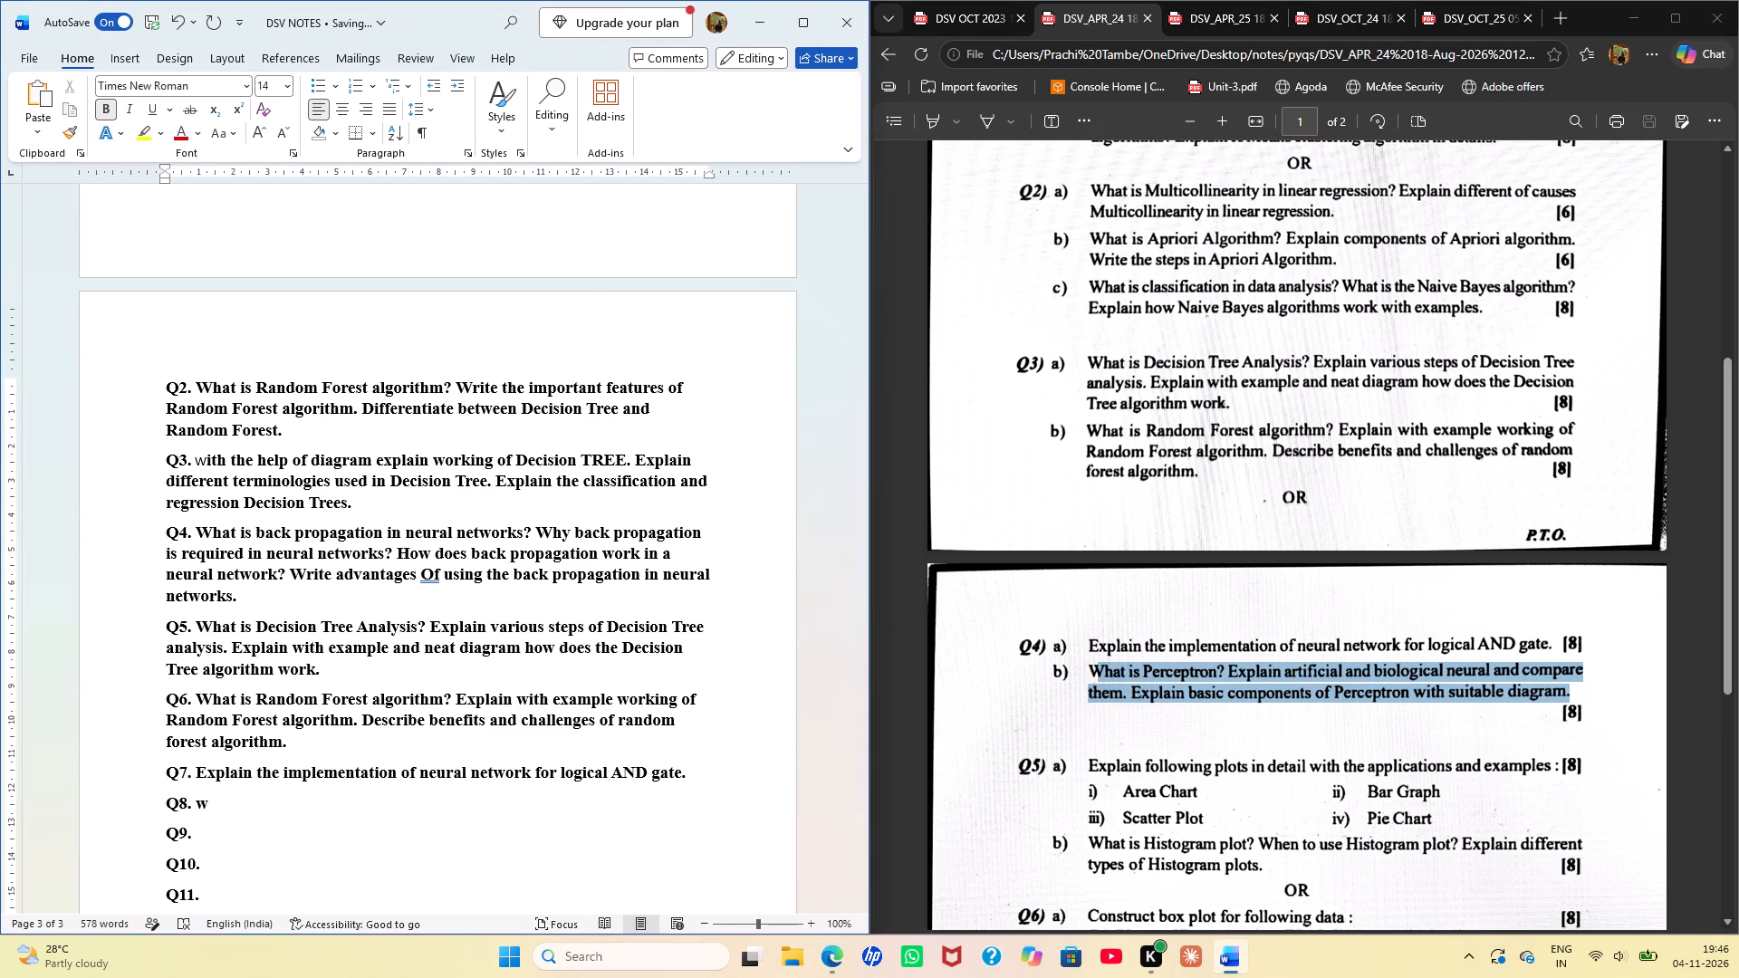
pyautogui.hotkey('ctrl', 'v')
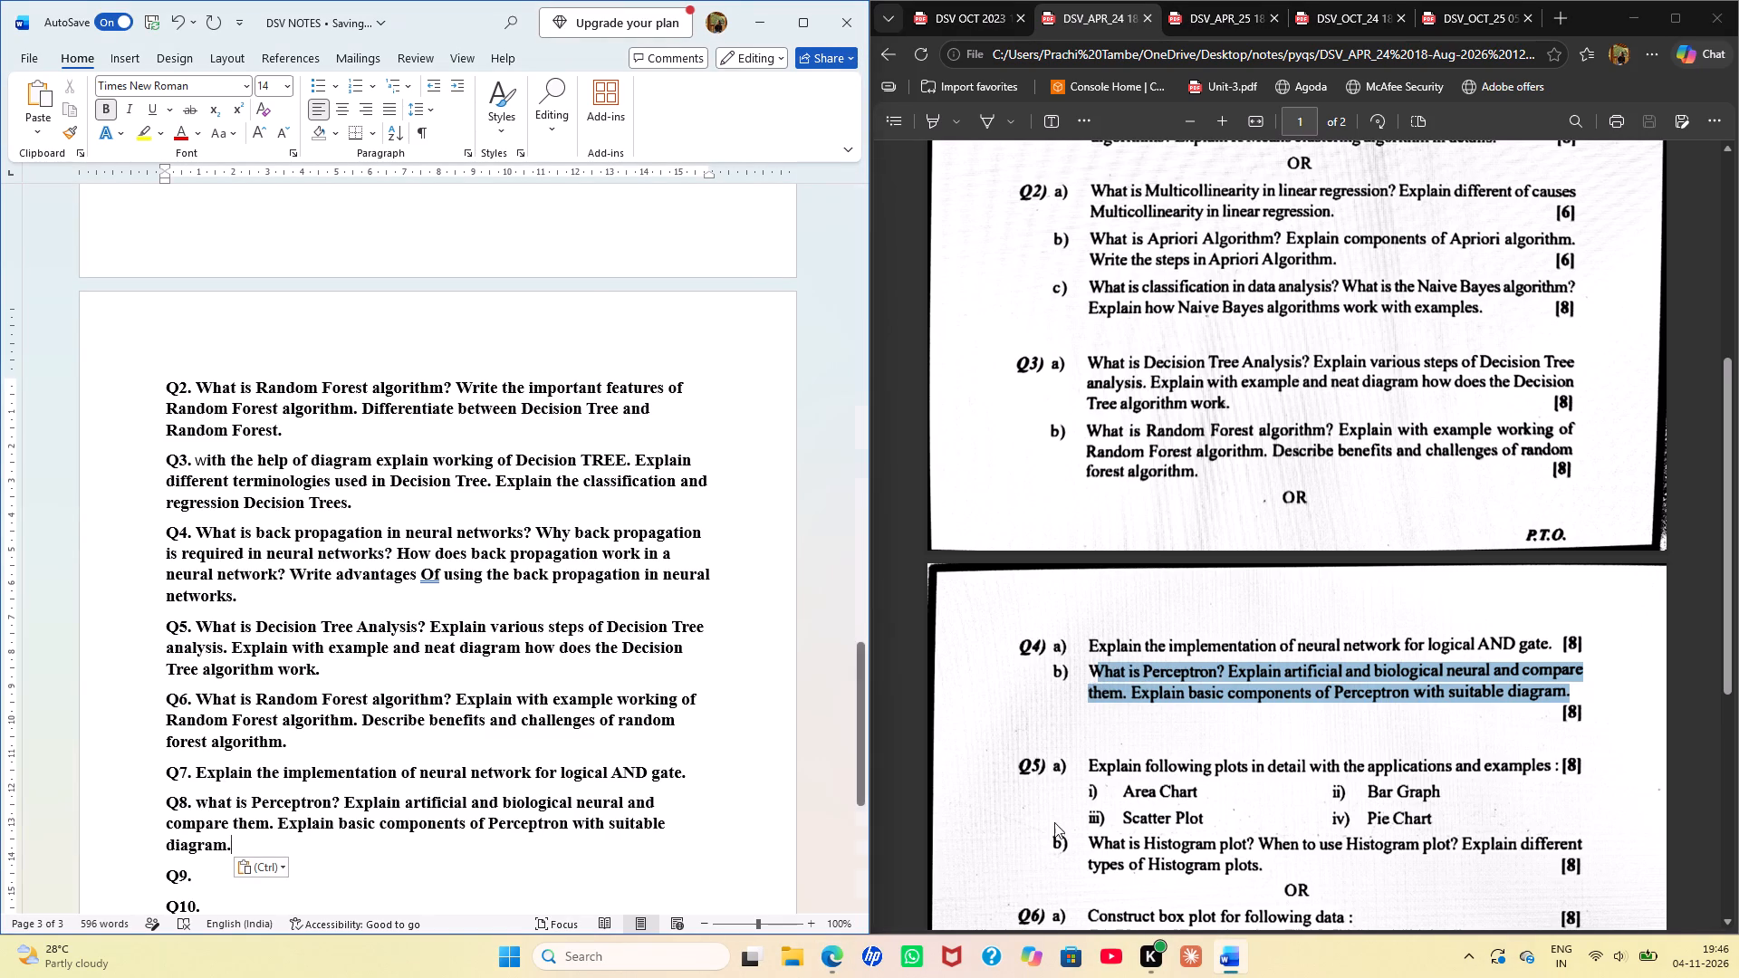
# Switch to the April 2025 paper and bring its Q3 and Q4 questions into view.
pyautogui.scroll(-2, 1255, 827)
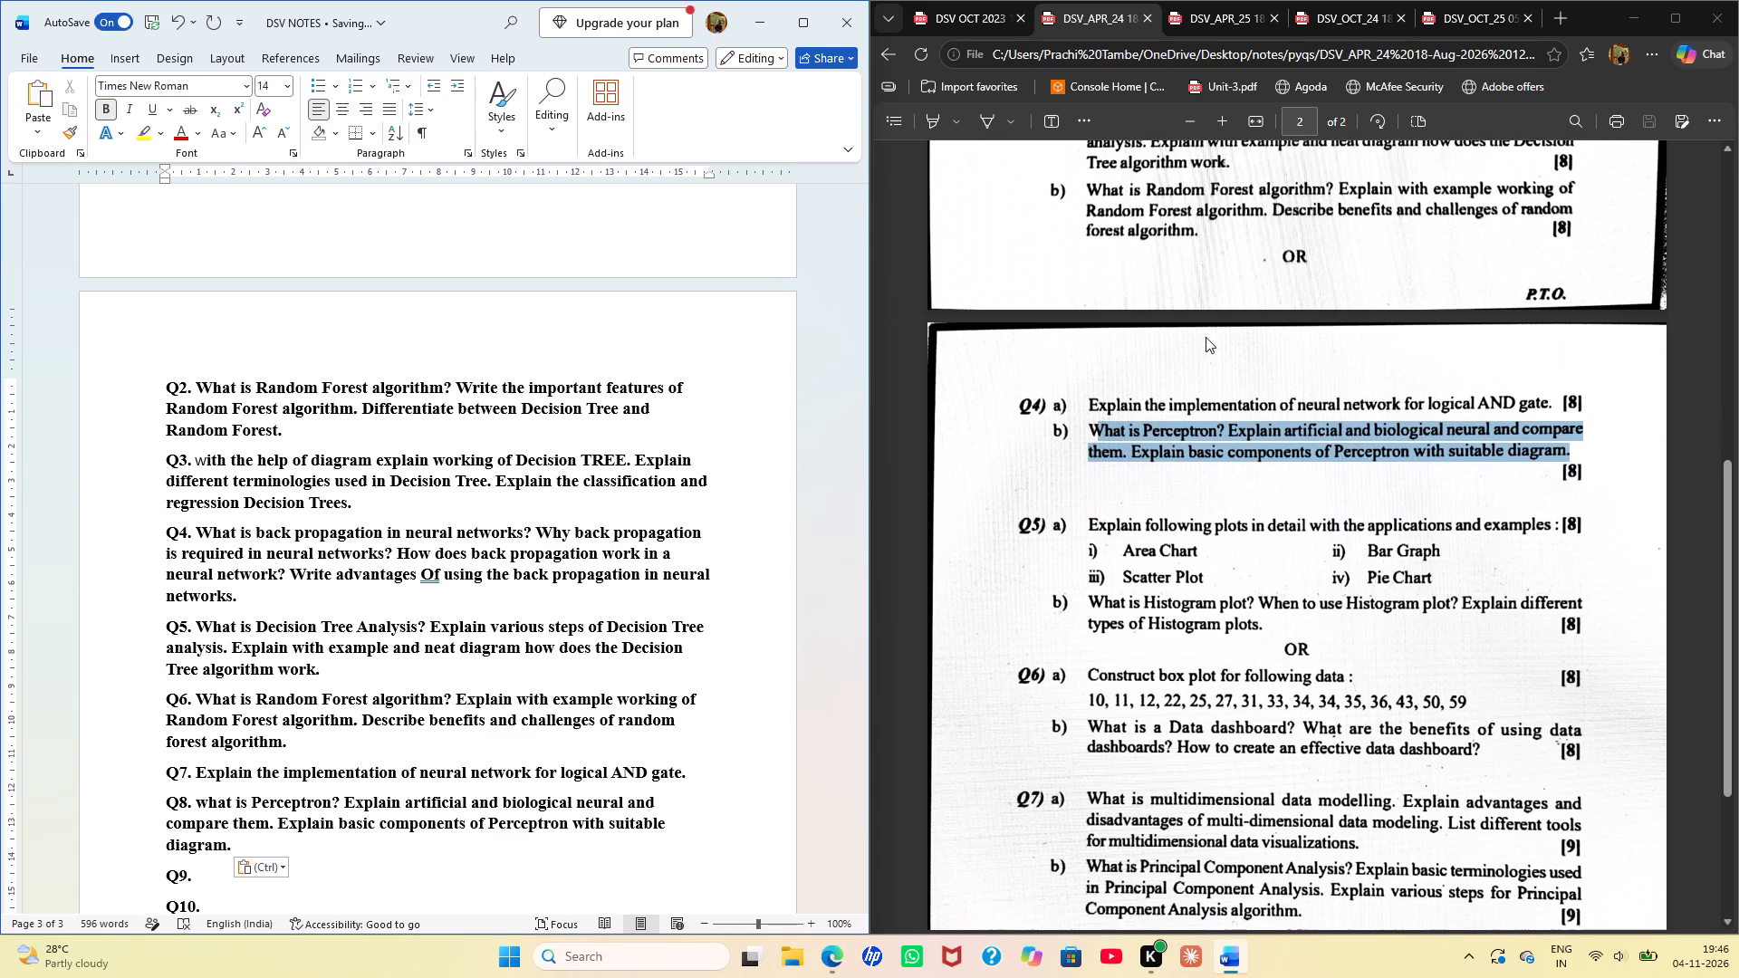
pyautogui.click(1206, 5)
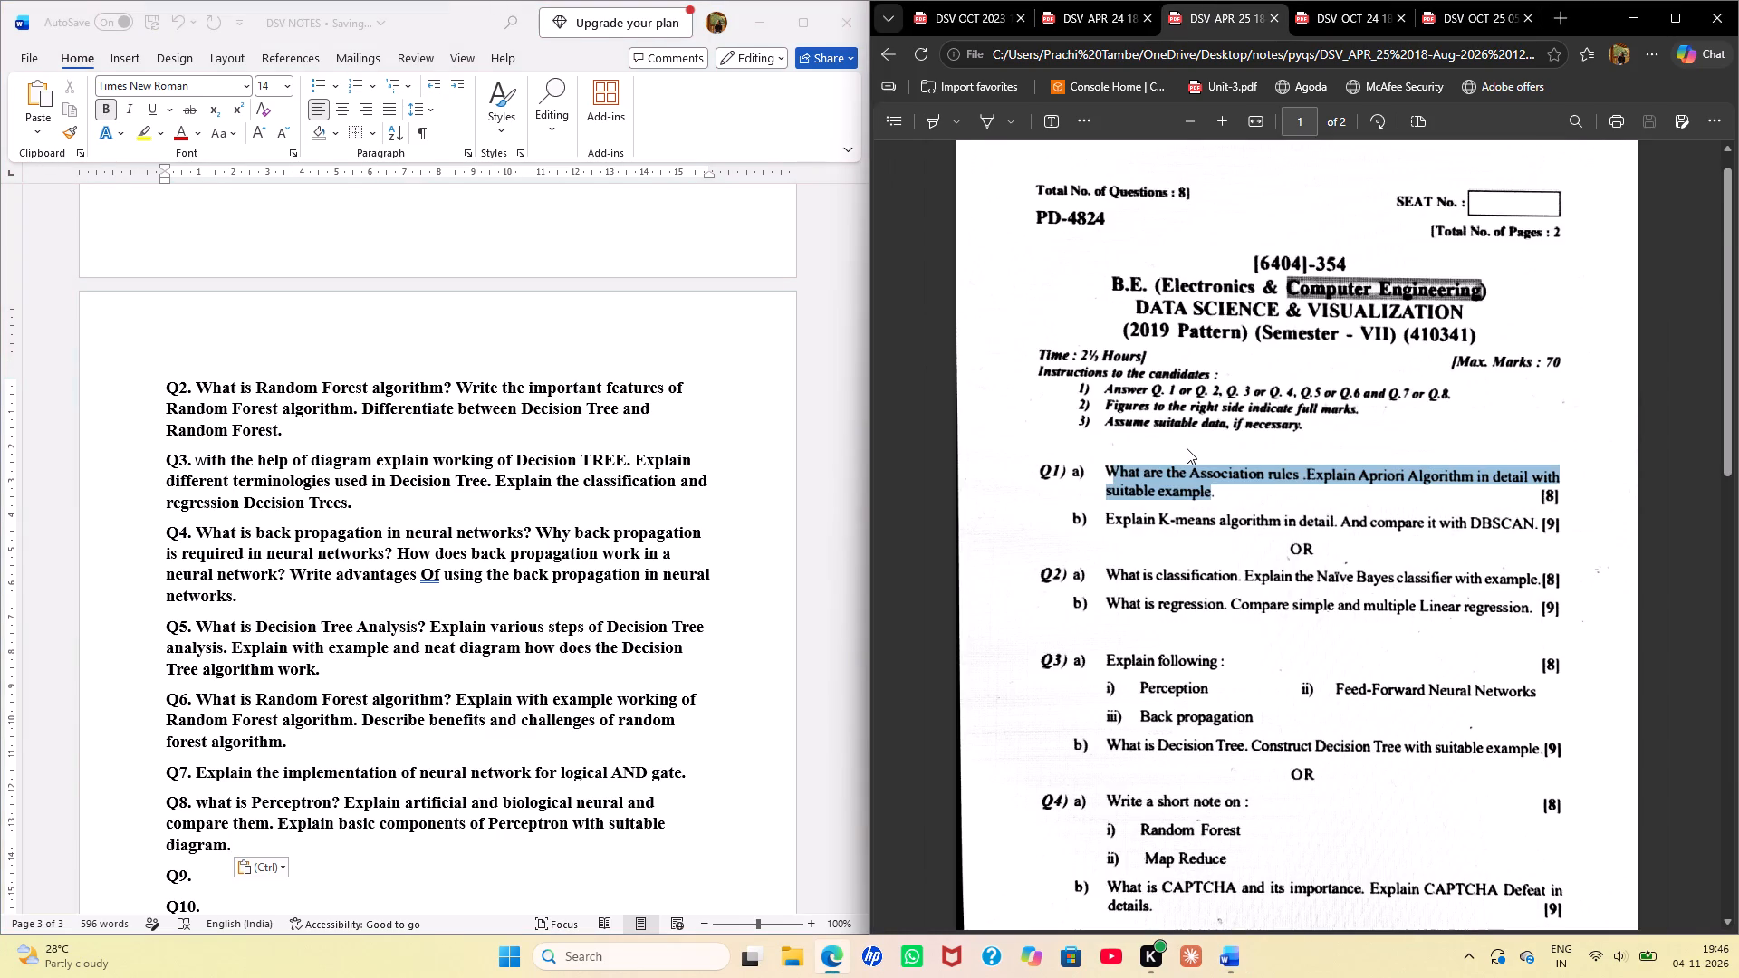
pyautogui.scroll(-3, 1187, 448)
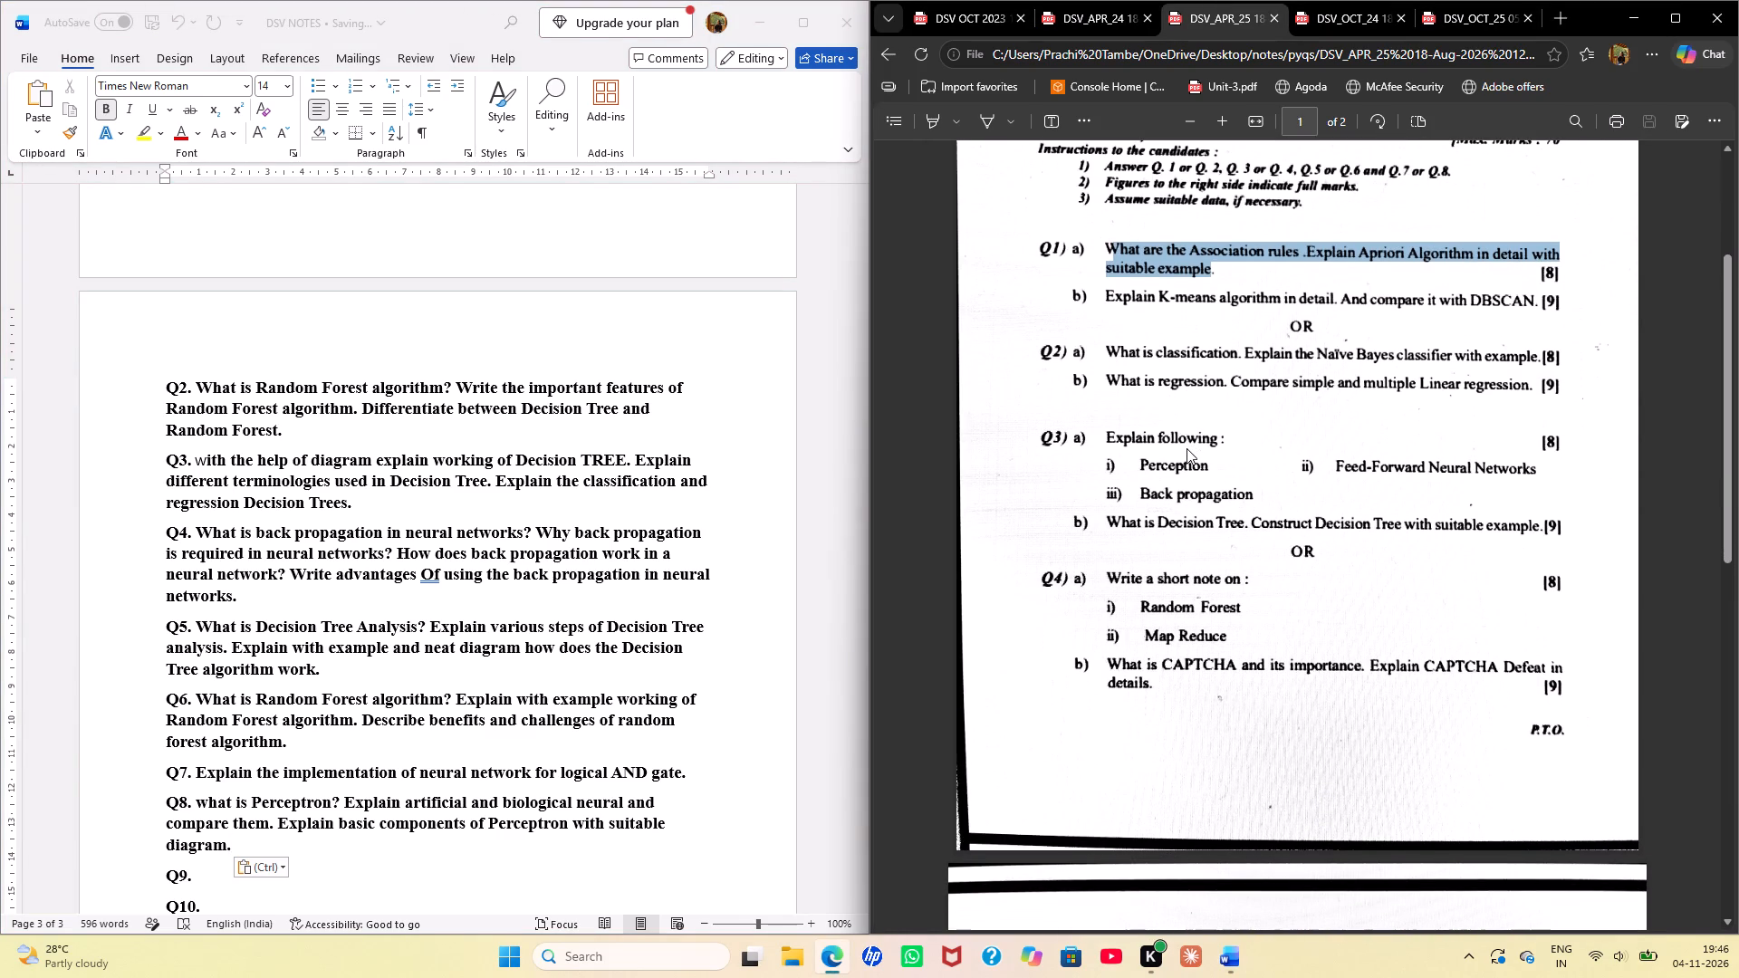
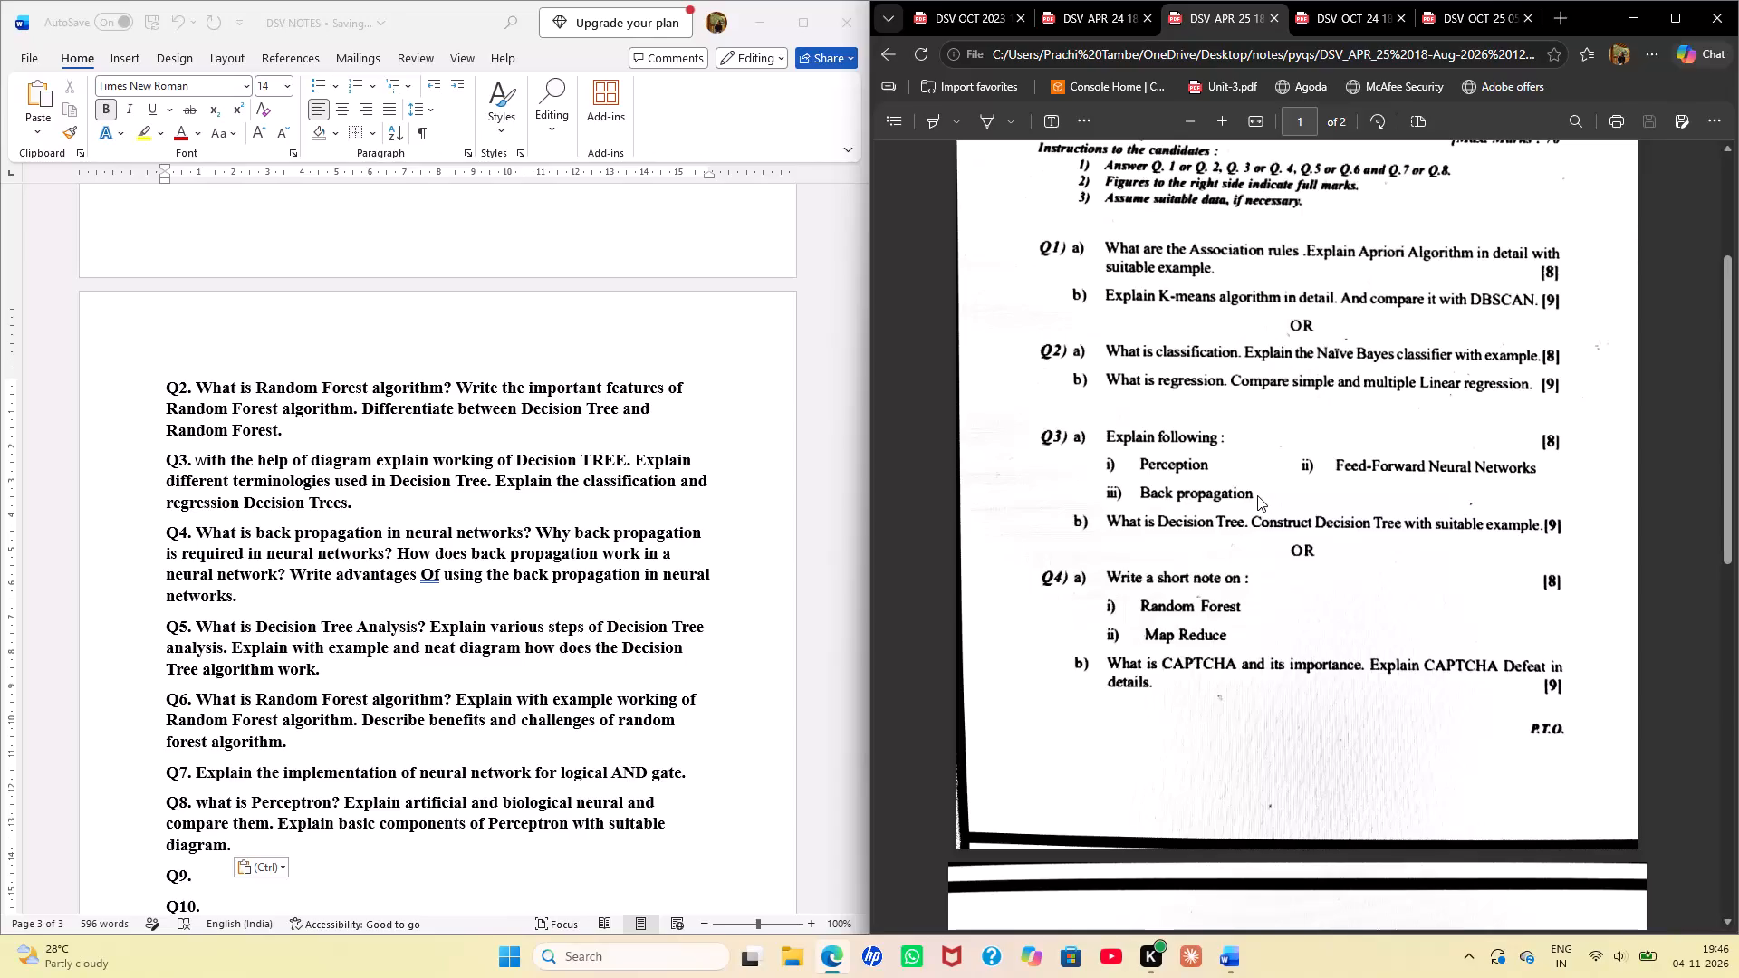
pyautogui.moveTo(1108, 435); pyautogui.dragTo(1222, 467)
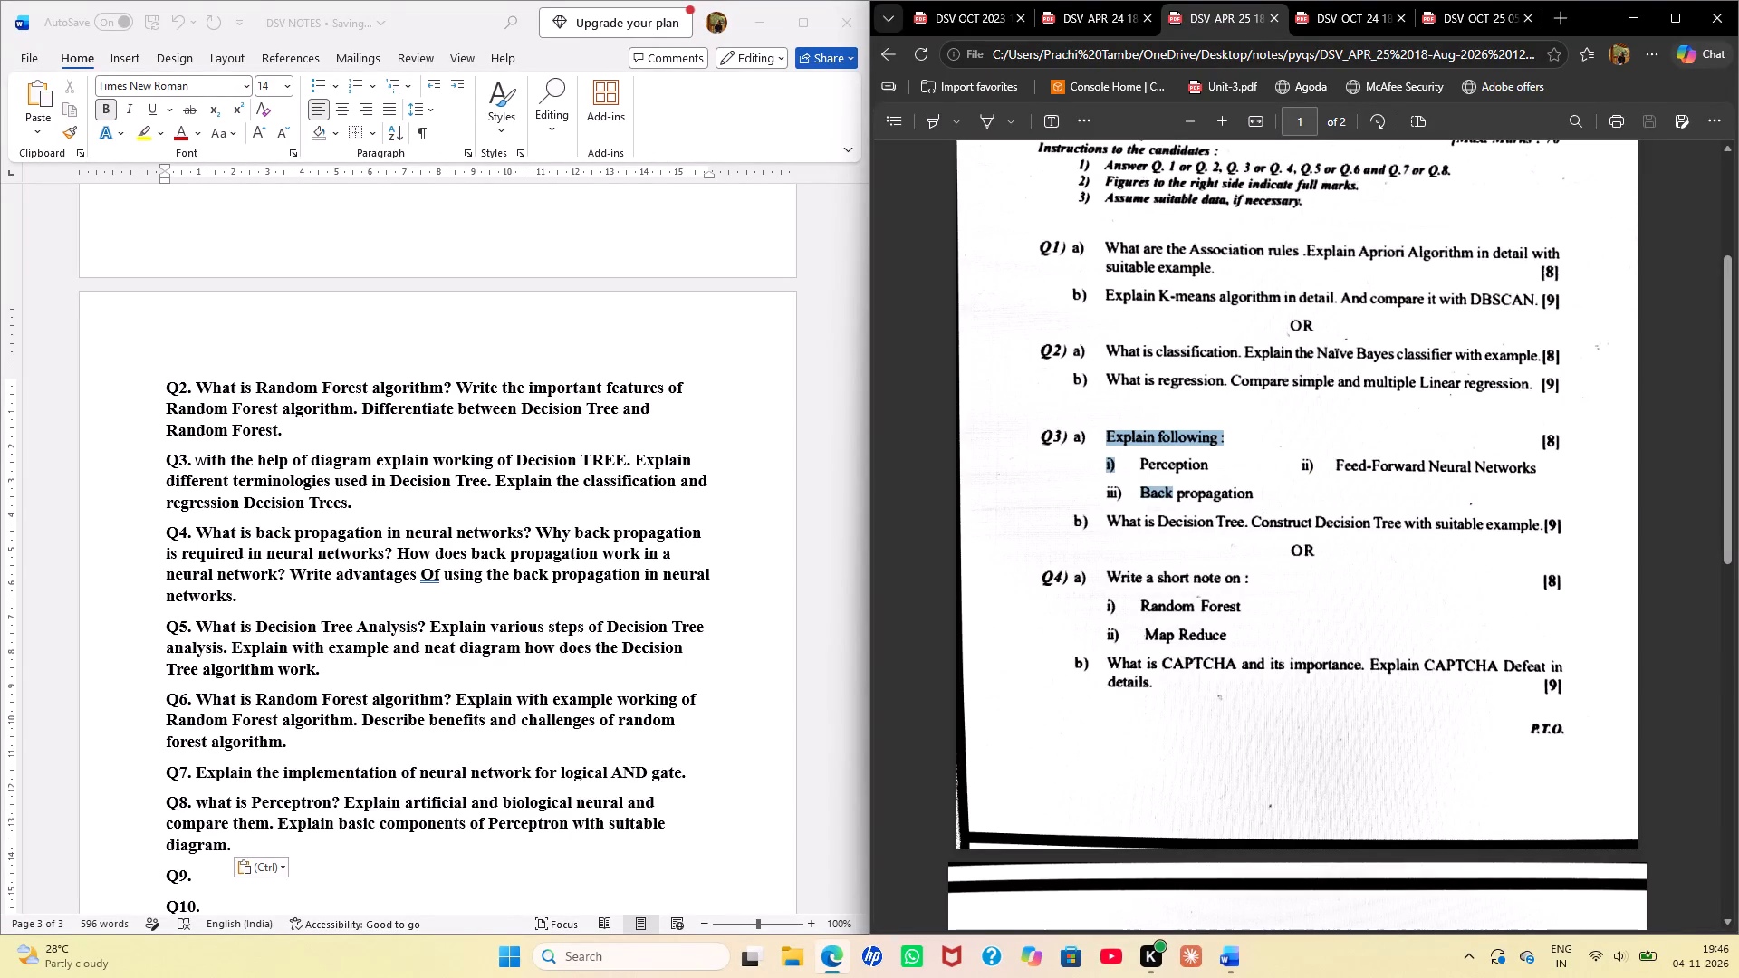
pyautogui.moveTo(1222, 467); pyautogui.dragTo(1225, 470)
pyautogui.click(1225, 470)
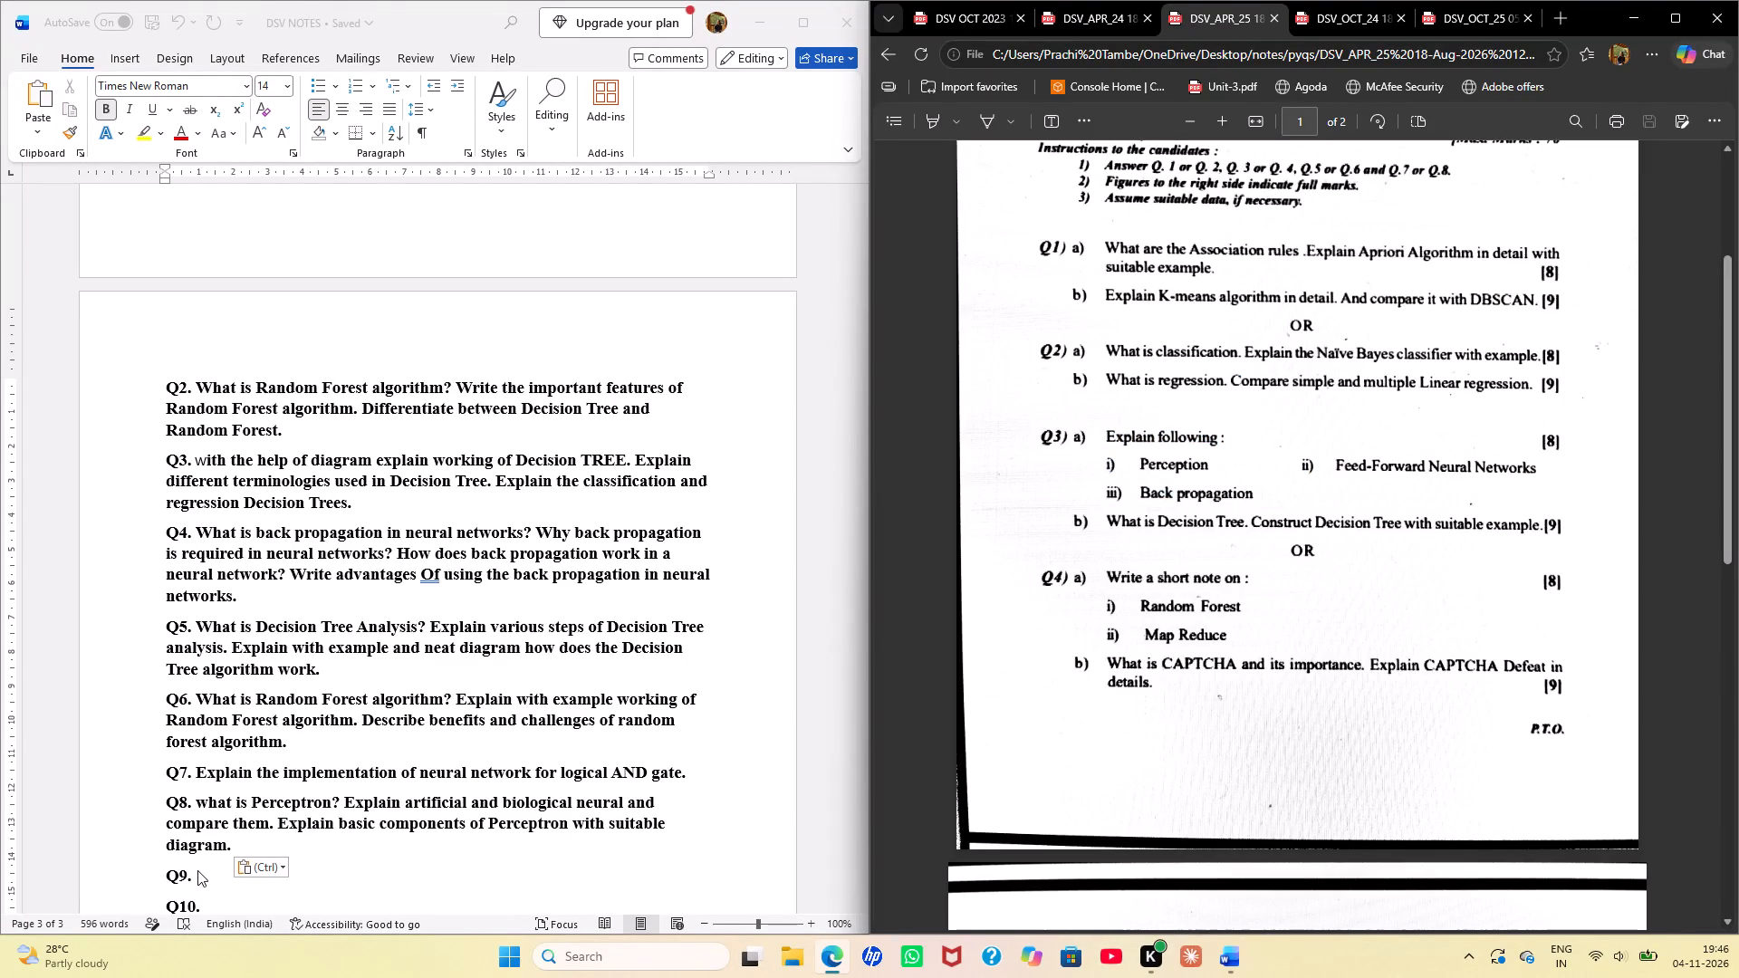
# Begin the Q9. line with "Explain following", from Q3 a) of the April 2025 paper.
pyautogui.click(197, 870)
pyautogui.click(199, 872)
pyautogui.press('space')
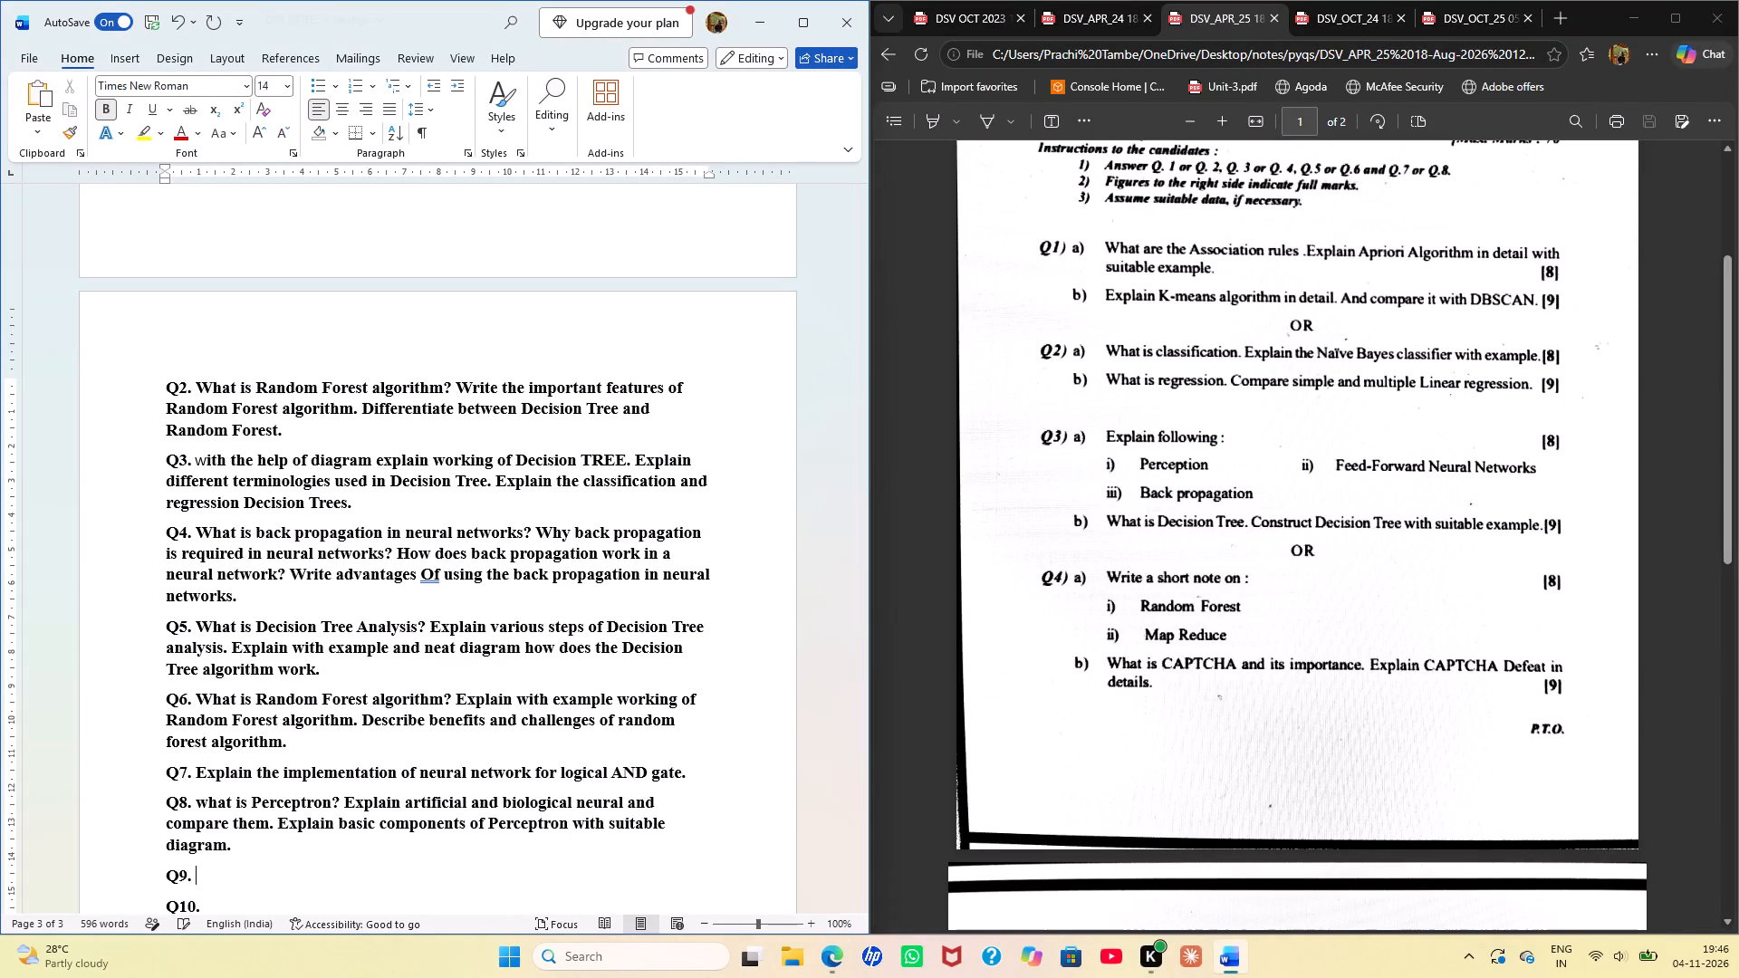
pyautogui.write('exaplin')
pyautogui.press('space')
pyautogui.press('BackSpace')
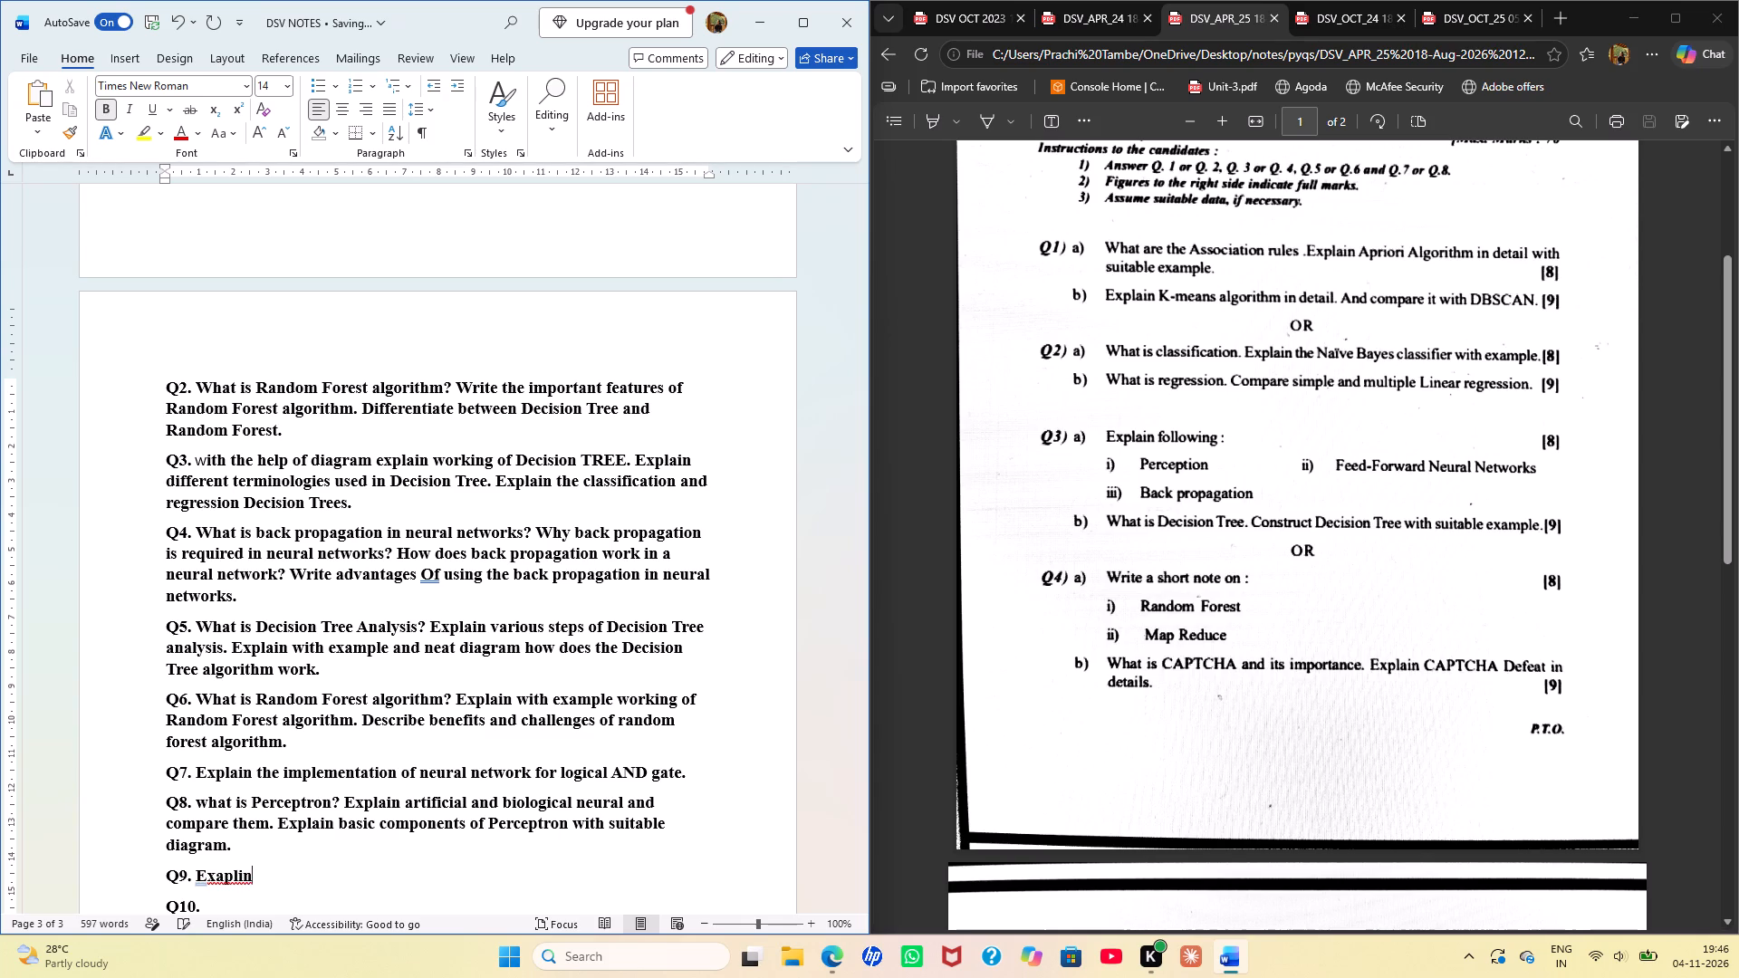
pyautogui.press('BackSpace')
pyautogui.press('BackSpace')
pyautogui.press('BackSpace')
pyautogui.write('lain')
pyautogui.press('space')
pyautogui.press('BackSpace')
pyautogui.press('BackSpace')
pyautogui.press('BackSpace')
pyautogui.press('BackSpace')
pyautogui.press('BackSpace')
pyautogui.press('BackSpace')
pyautogui.press('BackSpace')
pyautogui.write('plain')
pyautogui.press('space')
pyautogui.write('following')
pyautogui.press('space')
# Add the first item, "1) perception", after "Explain following" in the Q9. line.
pyautogui.press('1')
pyautogui.hotkey('shift', ')')
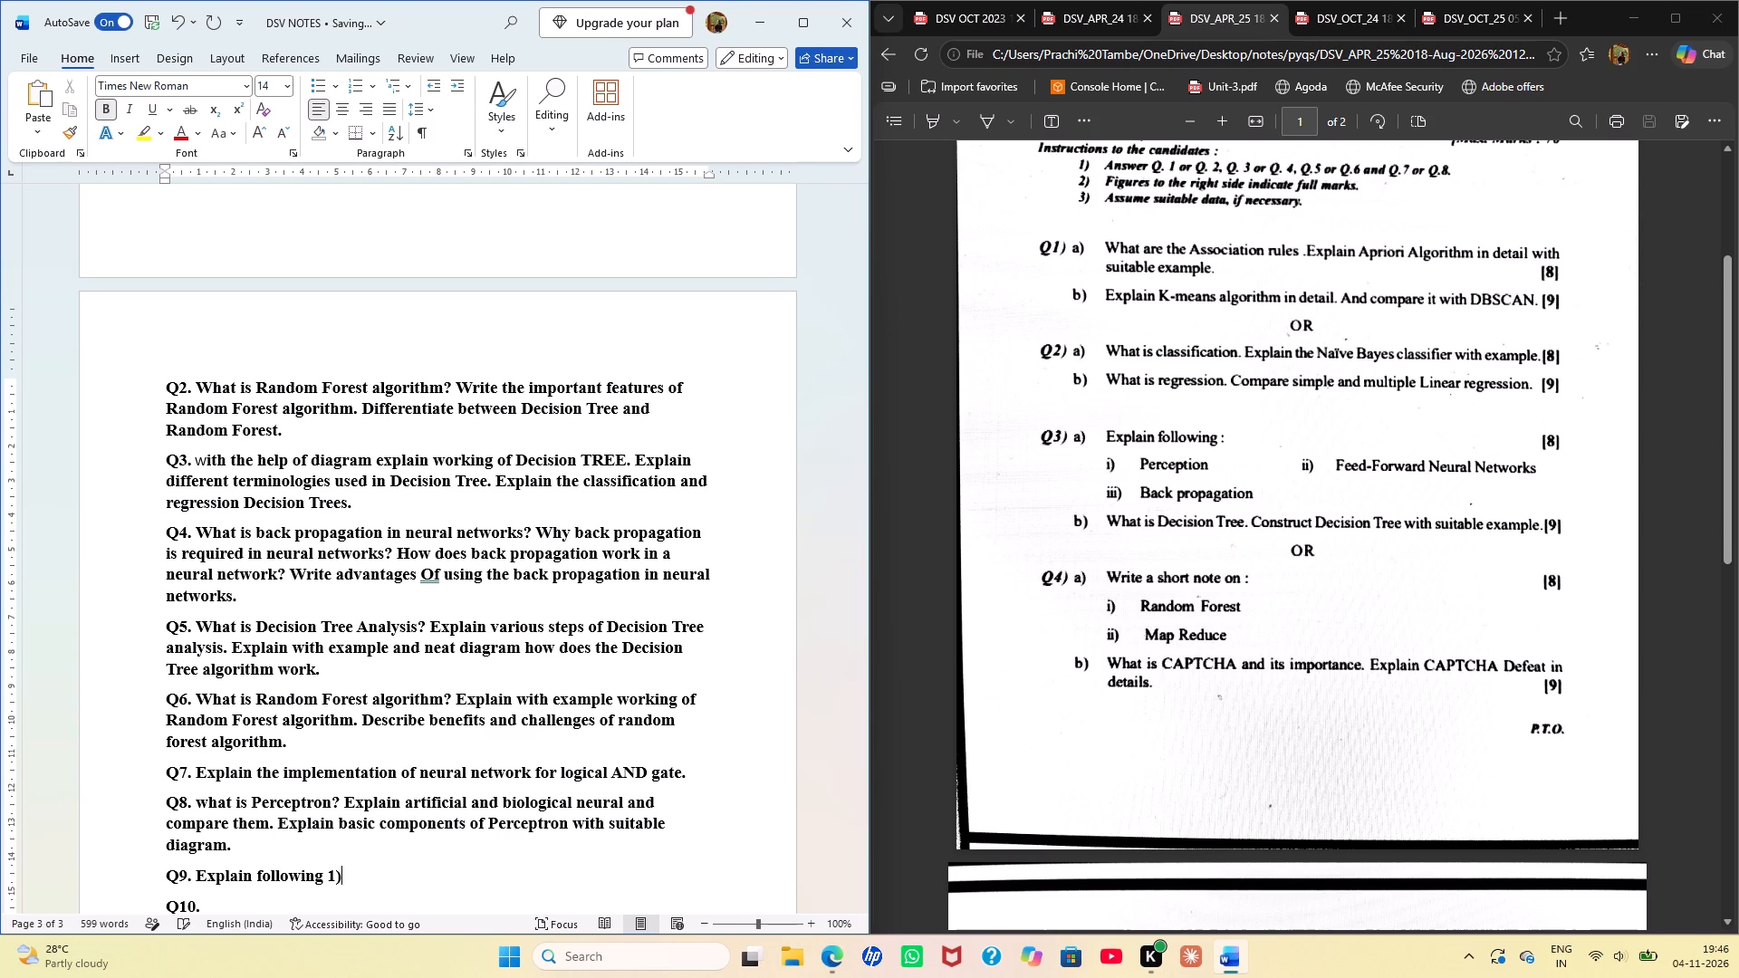
pyautogui.press('space')
pyautogui.write('pre')
pyautogui.write('cer')
pyautogui.write('ption')
pyautogui.press('space')
# Add the second item, "2)feed forward neural networks", after "perception" in the Q9. line.
pyautogui.press('2')
pyautogui.hotkey('shift', ')')
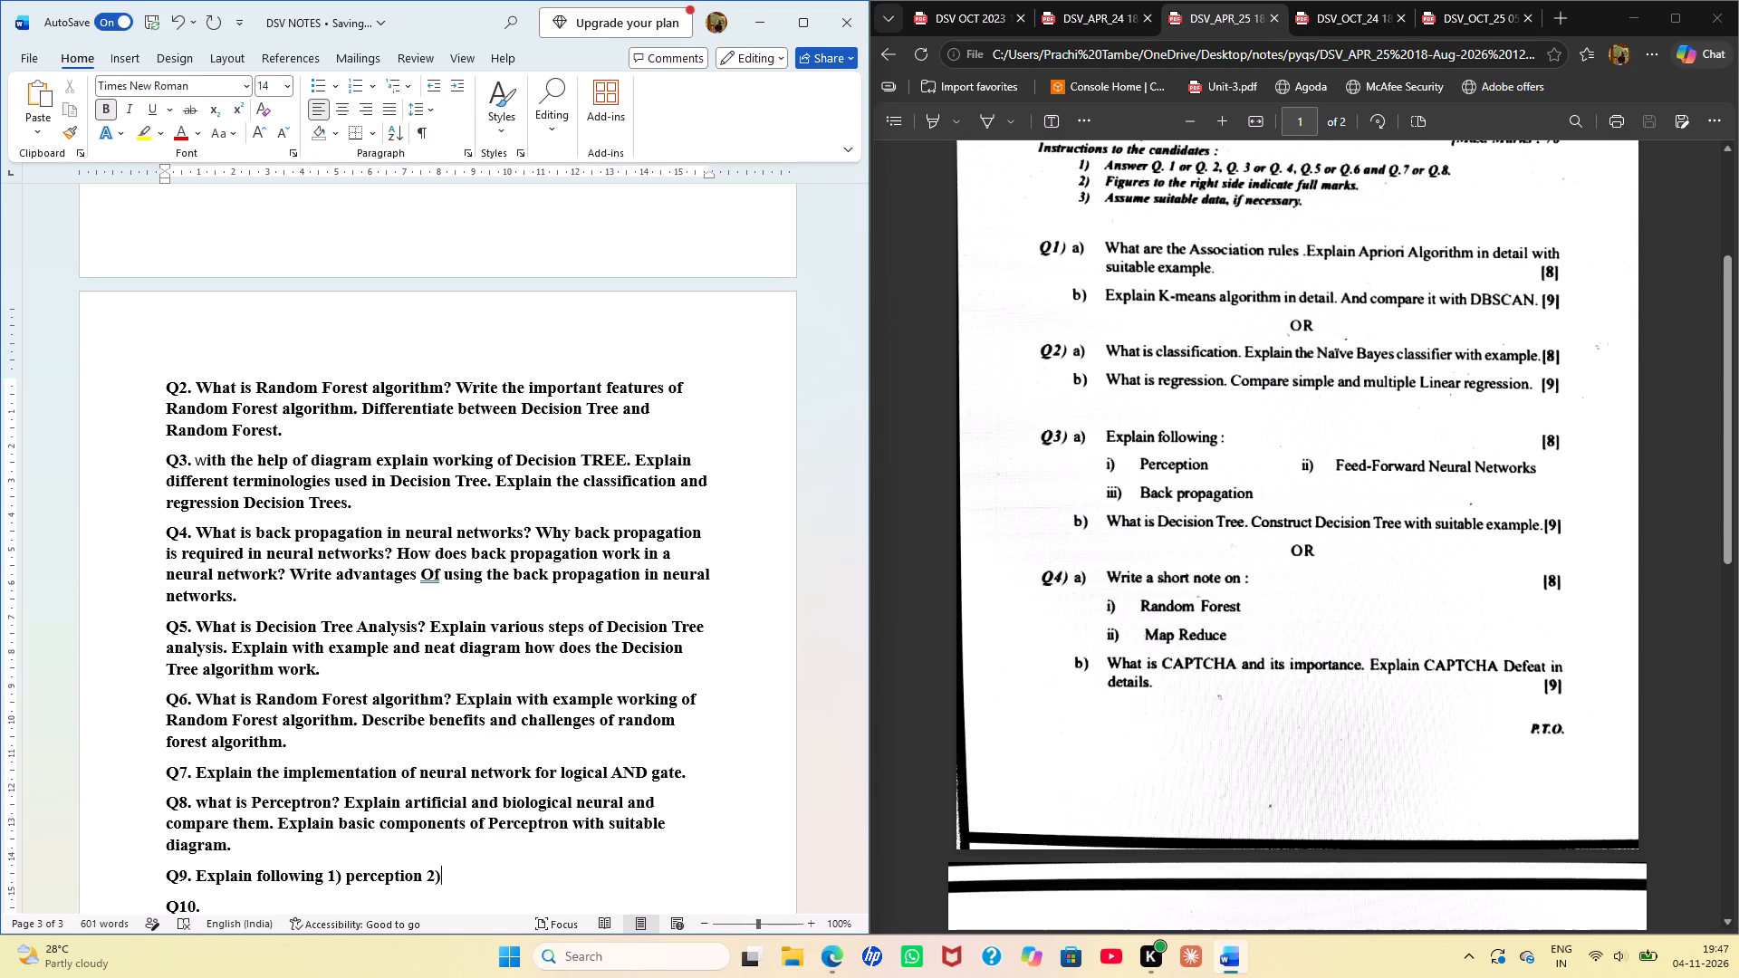
pyautogui.write('fedd')
pyautogui.press('BackSpace')
pyautogui.press('BackSpace')
pyautogui.write('ed')
pyautogui.press('space')
pyautogui.write('forward')
pyautogui.press('space')
pyautogui.write('neural')
pyautogui.press('space')
pyautogui.write('net')
pyautogui.write('work')
pyautogui.press('s')
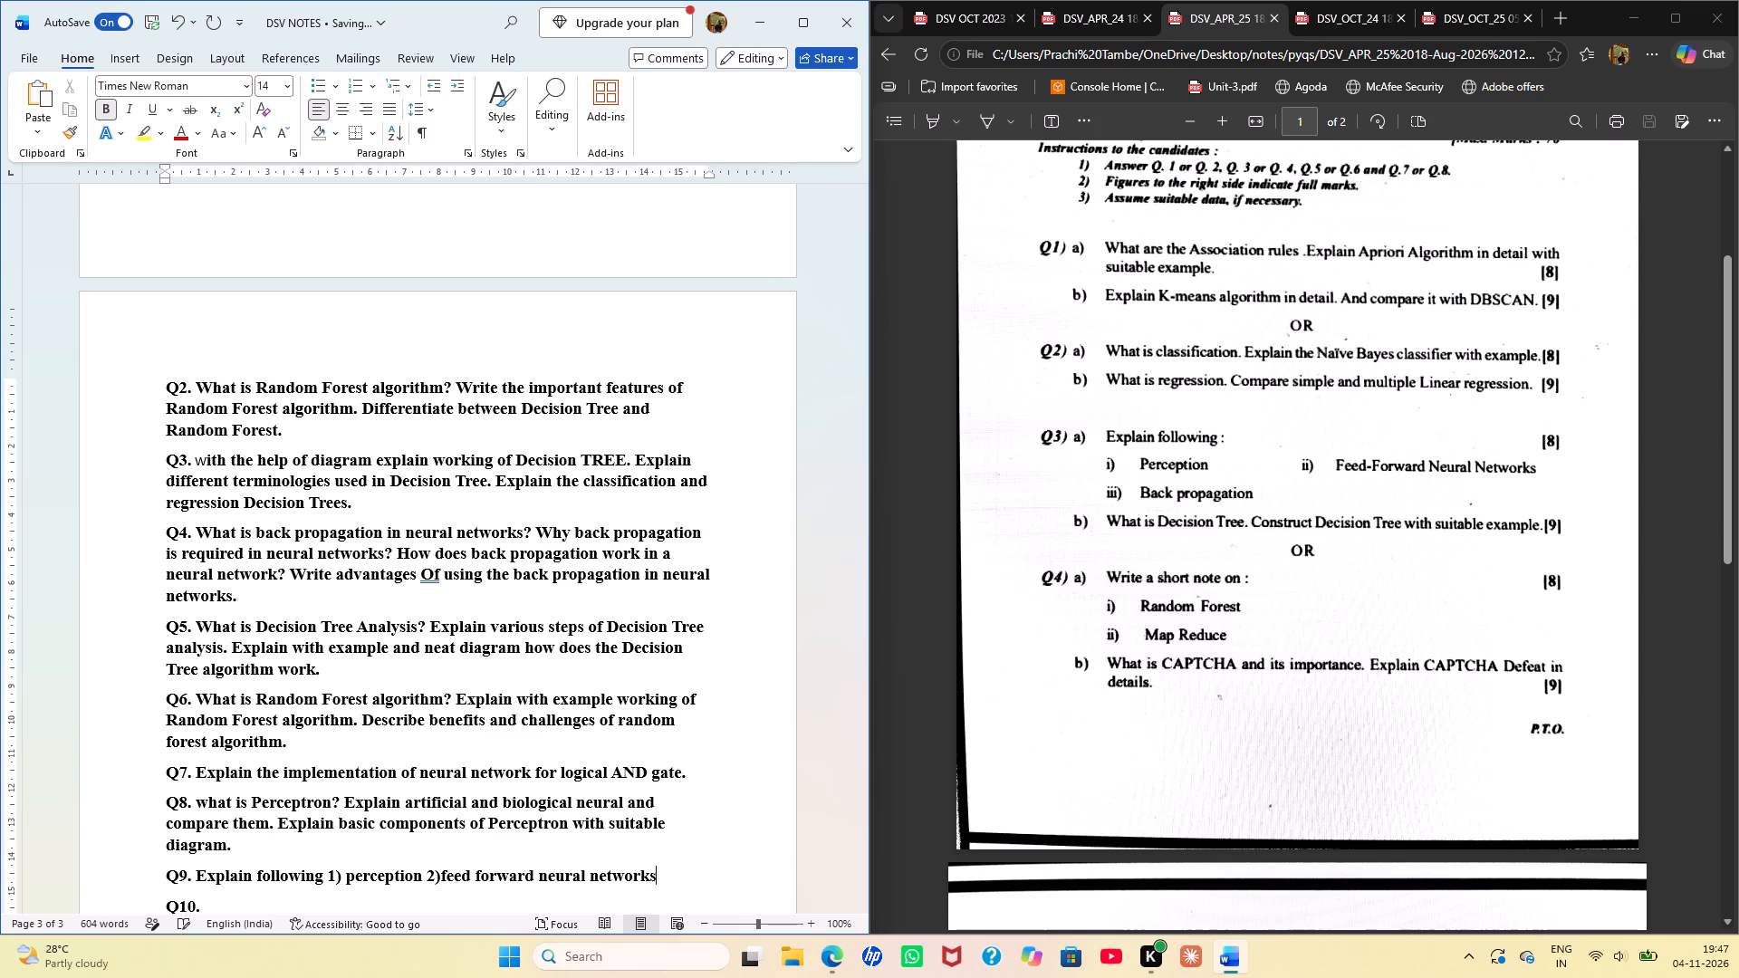
# Add the third item, "3)black propagation", at the end of the Q9. question.
pyautogui.press('space')
pyautogui.write('3)')
pyautogui.write('black')
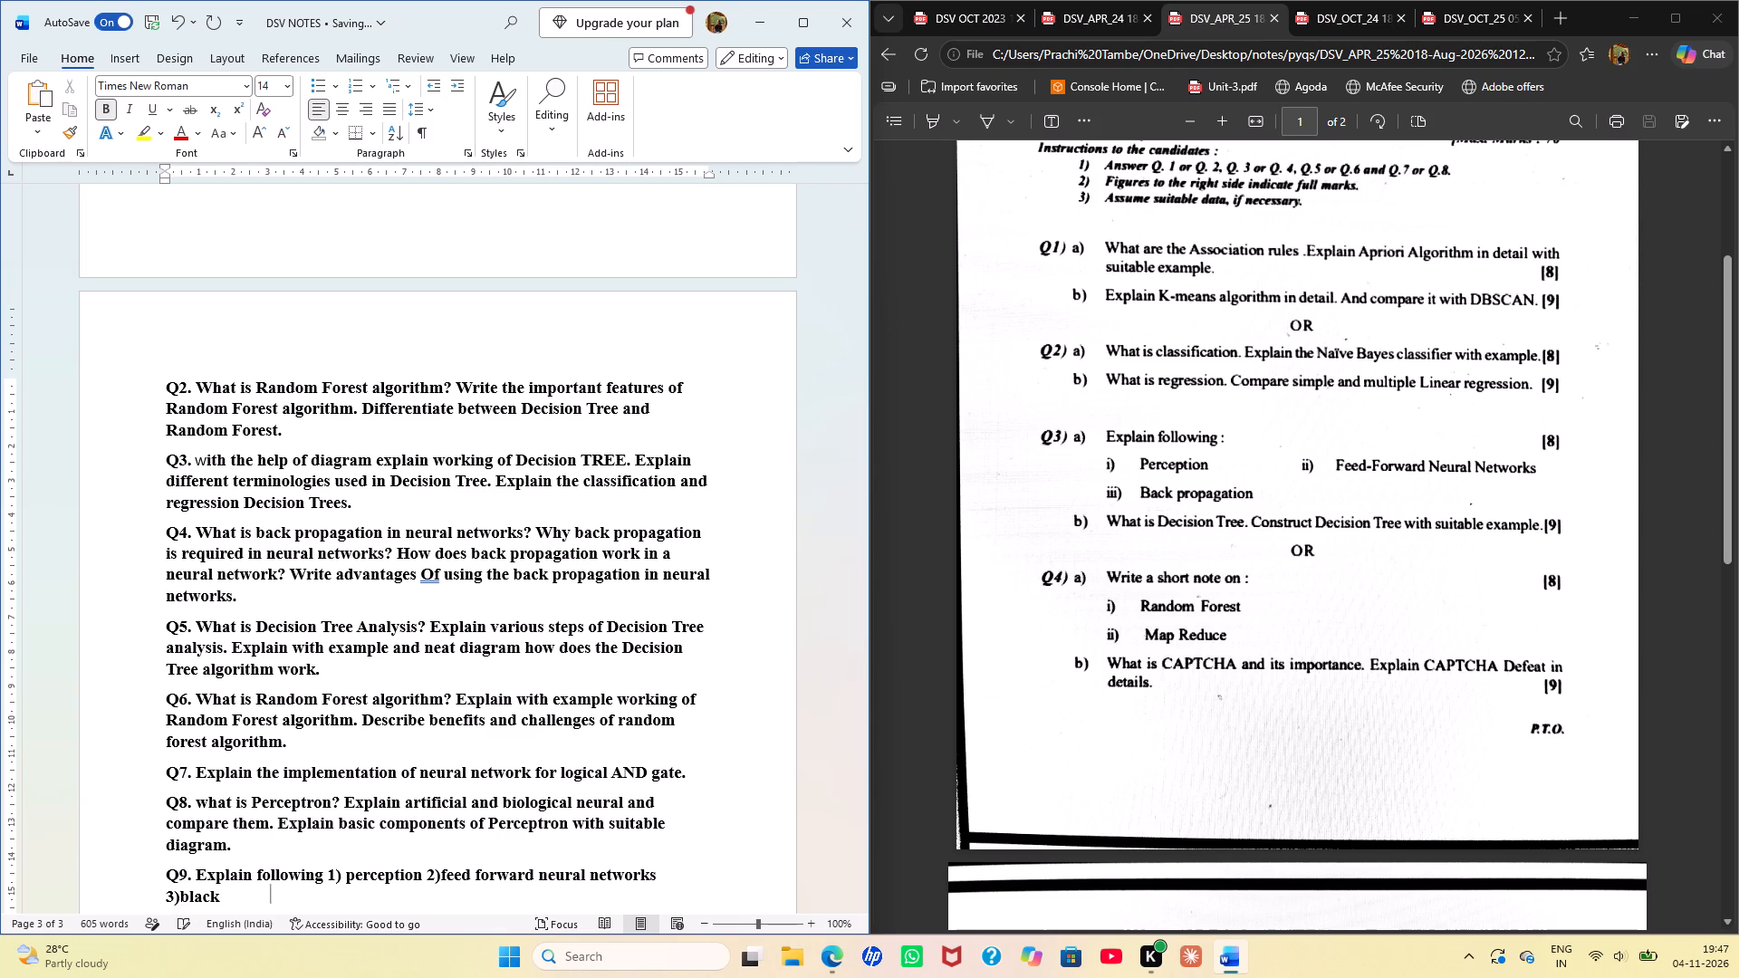
pyautogui.press('space')
pyautogui.write('pro')
pyautogui.write('pagation')
# Copy the Decision Tree construction question, Q3 b) of the April 2025 paper, into the Q10. line.
pyautogui.scroll(-1, 199, 872)
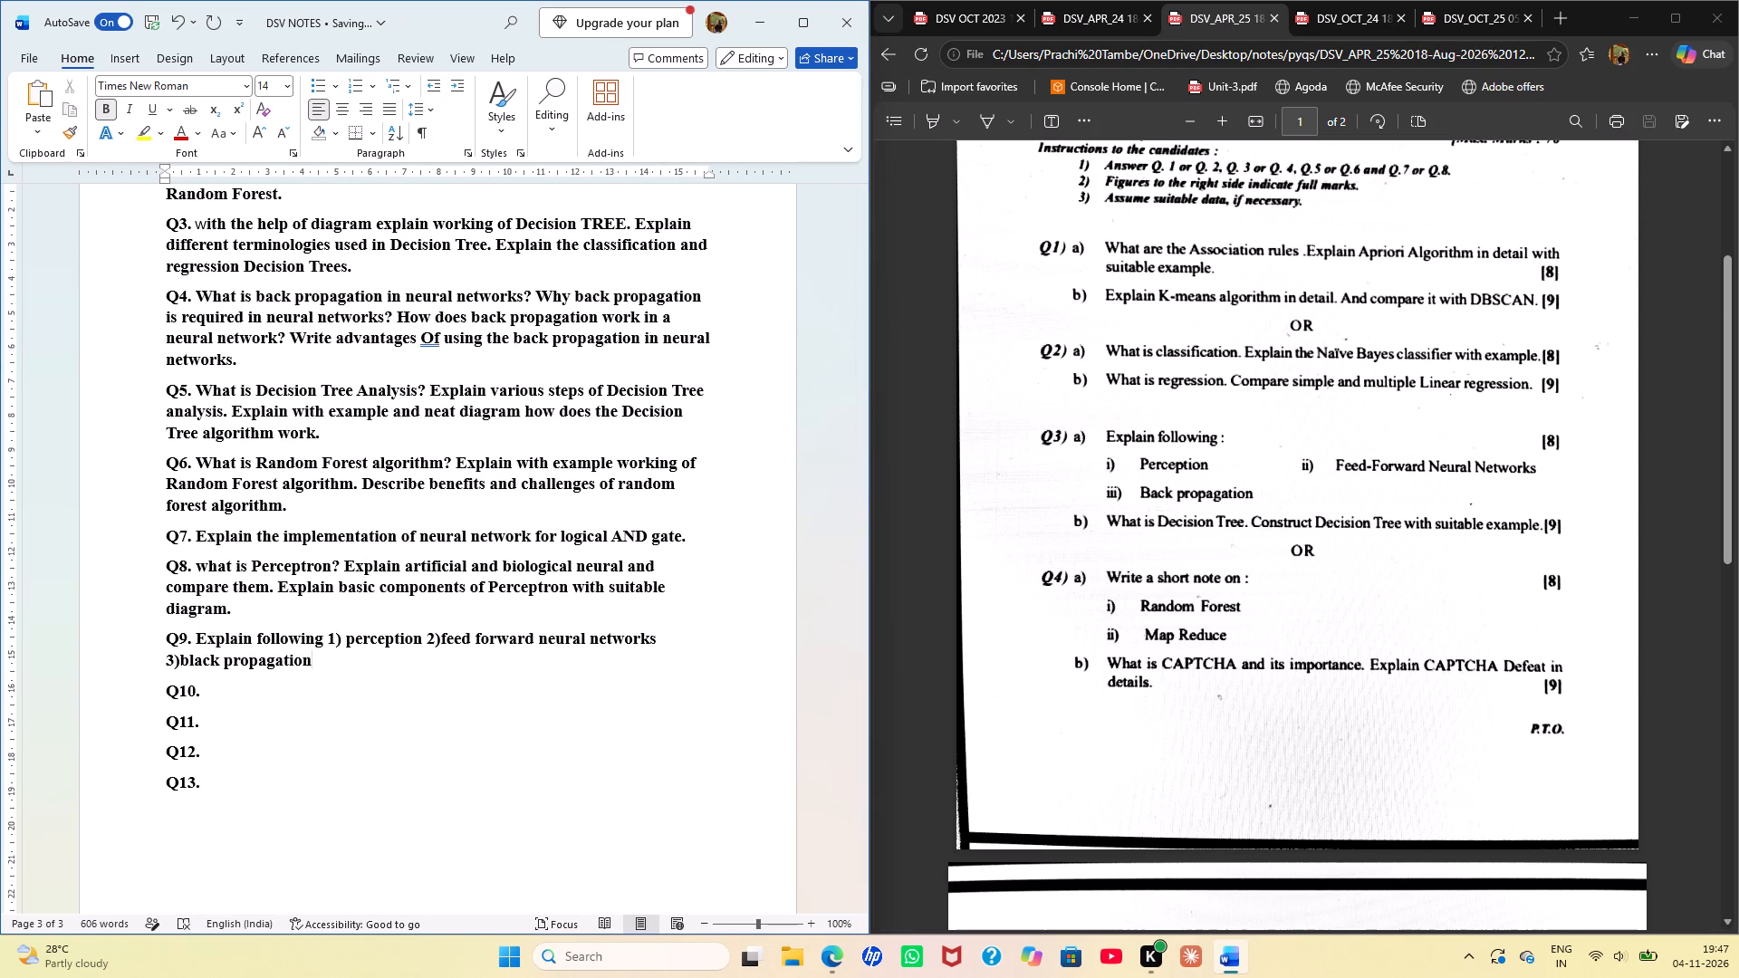
pyautogui.moveTo(1101, 513); pyautogui.dragTo(1450, 538)
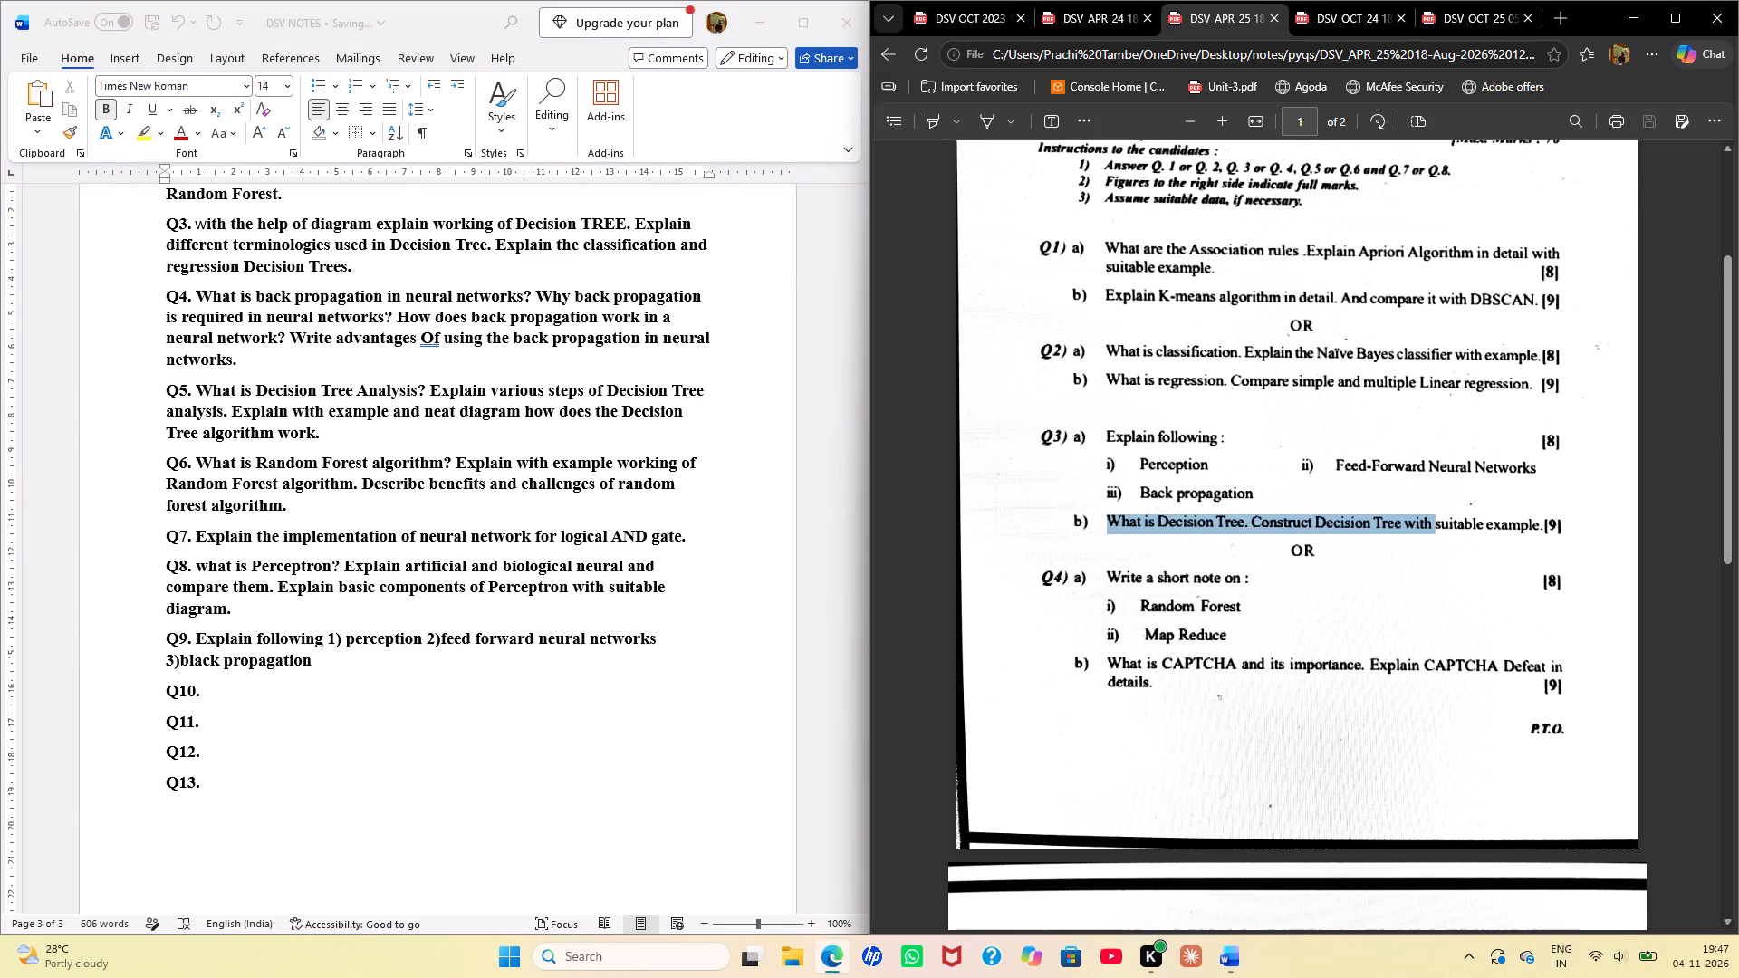
pyautogui.moveTo(1450, 538); pyautogui.dragTo(1539, 526)
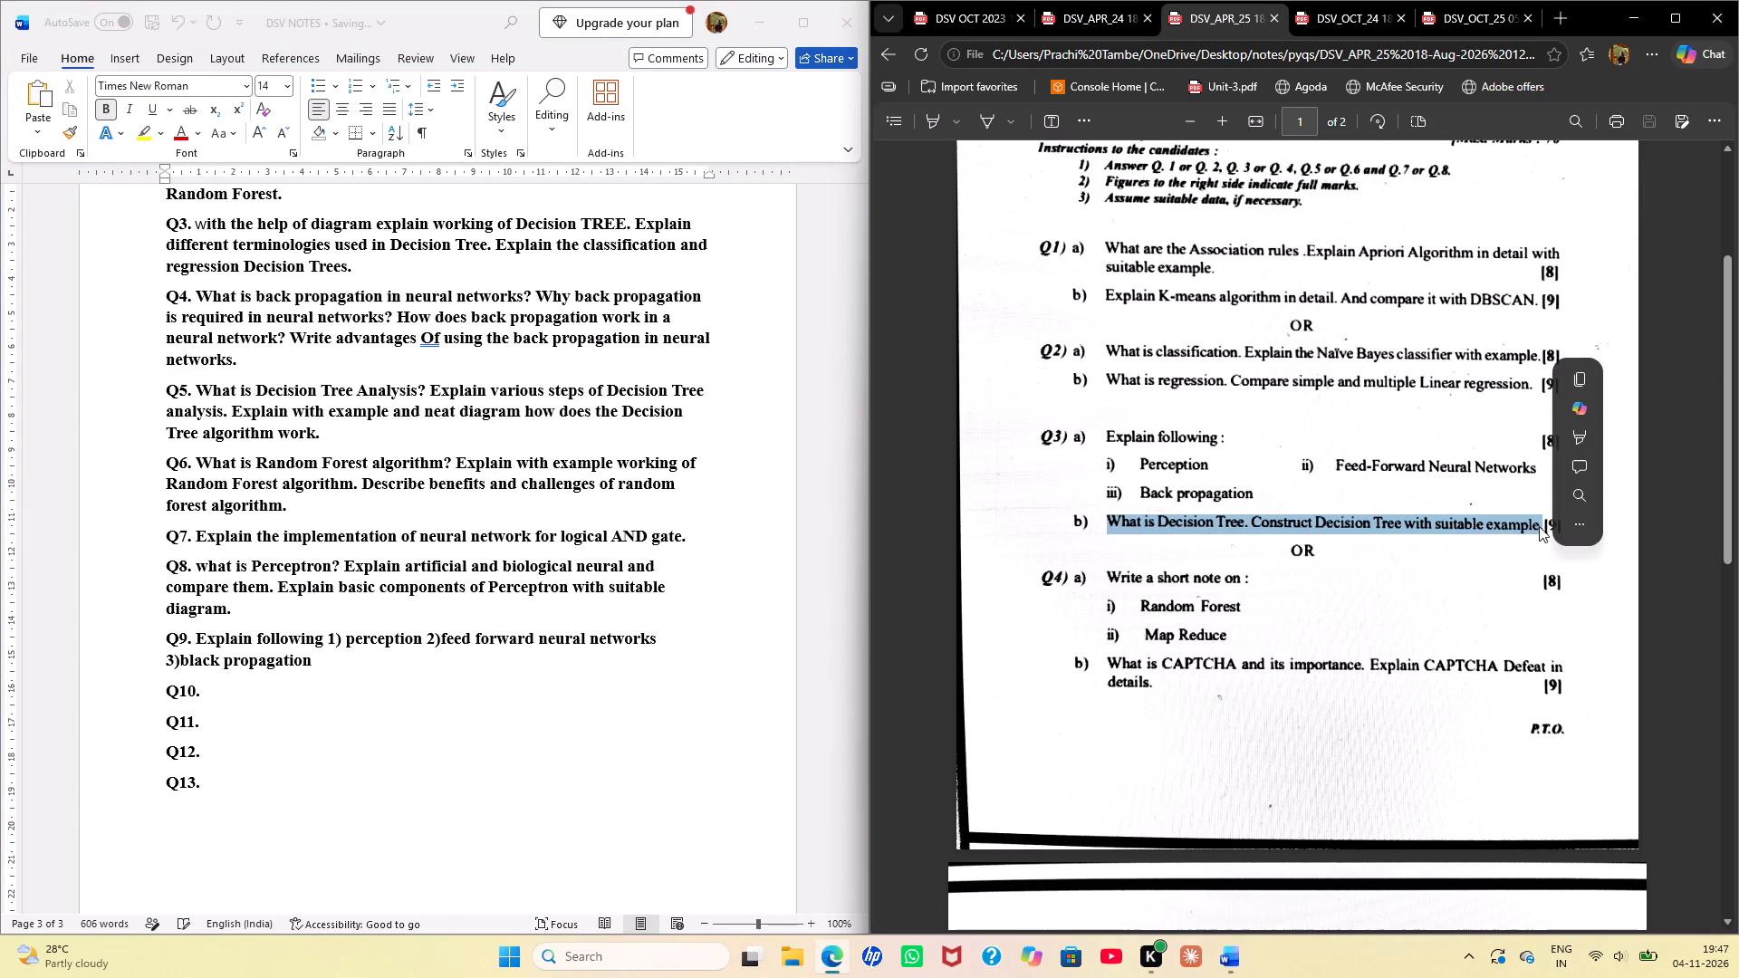
pyautogui.hotkey('ctrl', 'c')
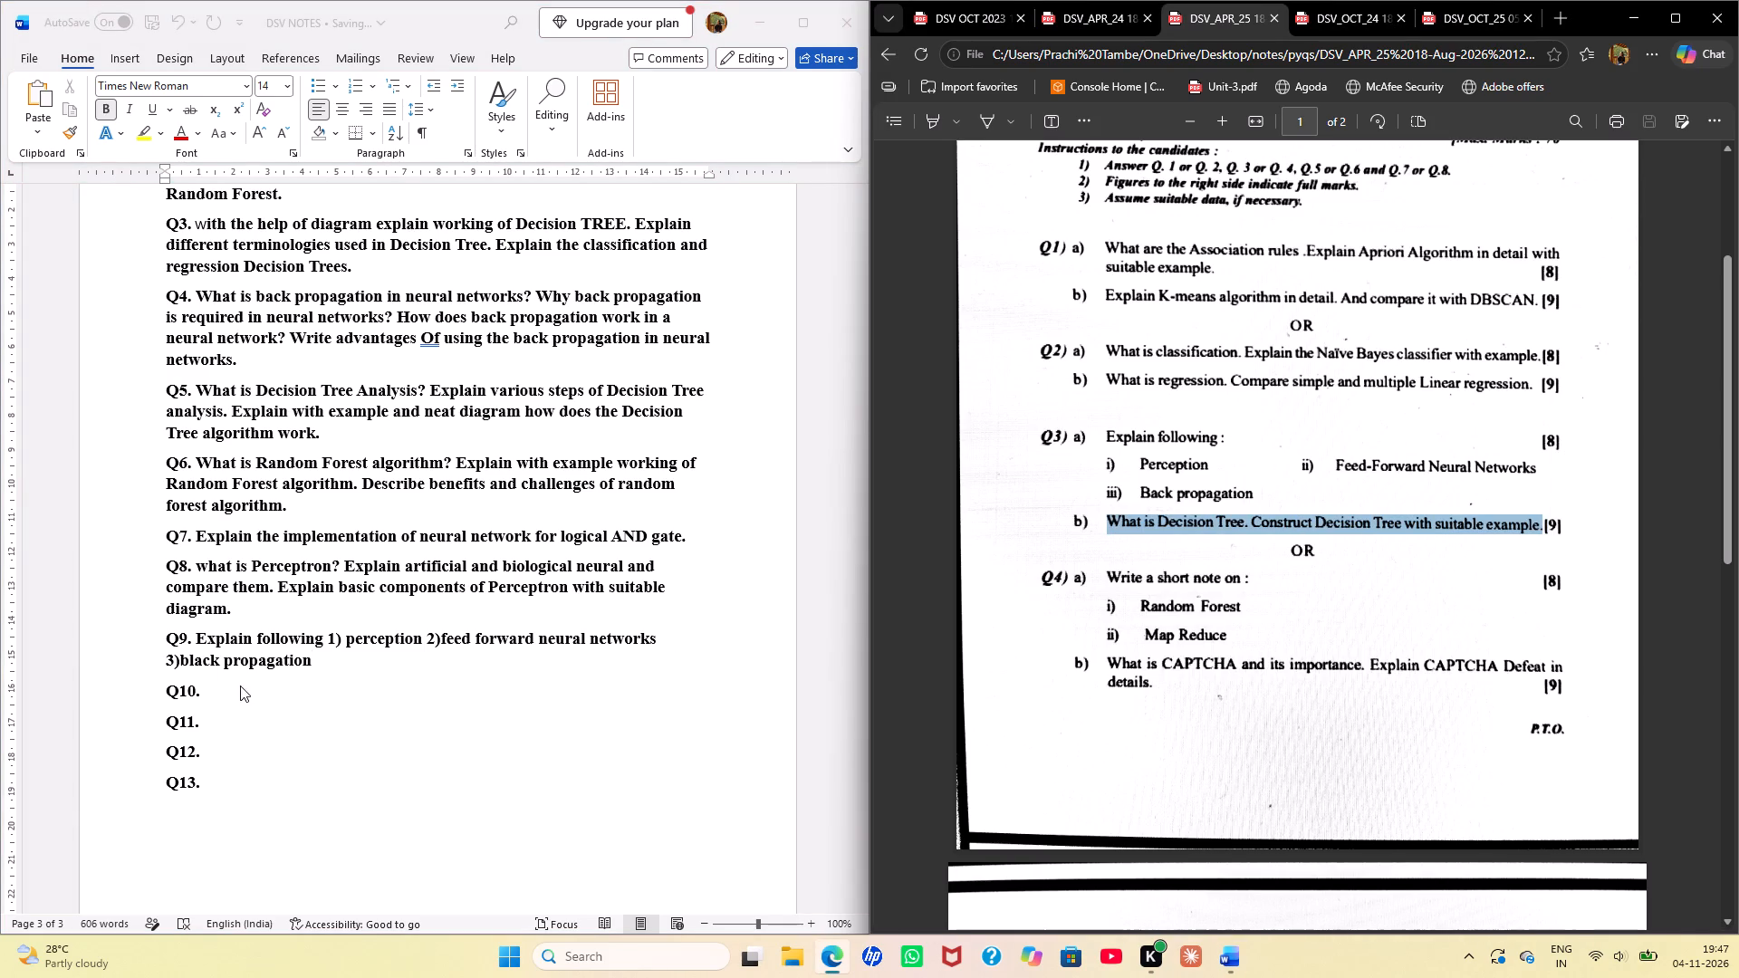
pyautogui.click(212, 688)
pyautogui.click(207, 690)
pyautogui.press('space')
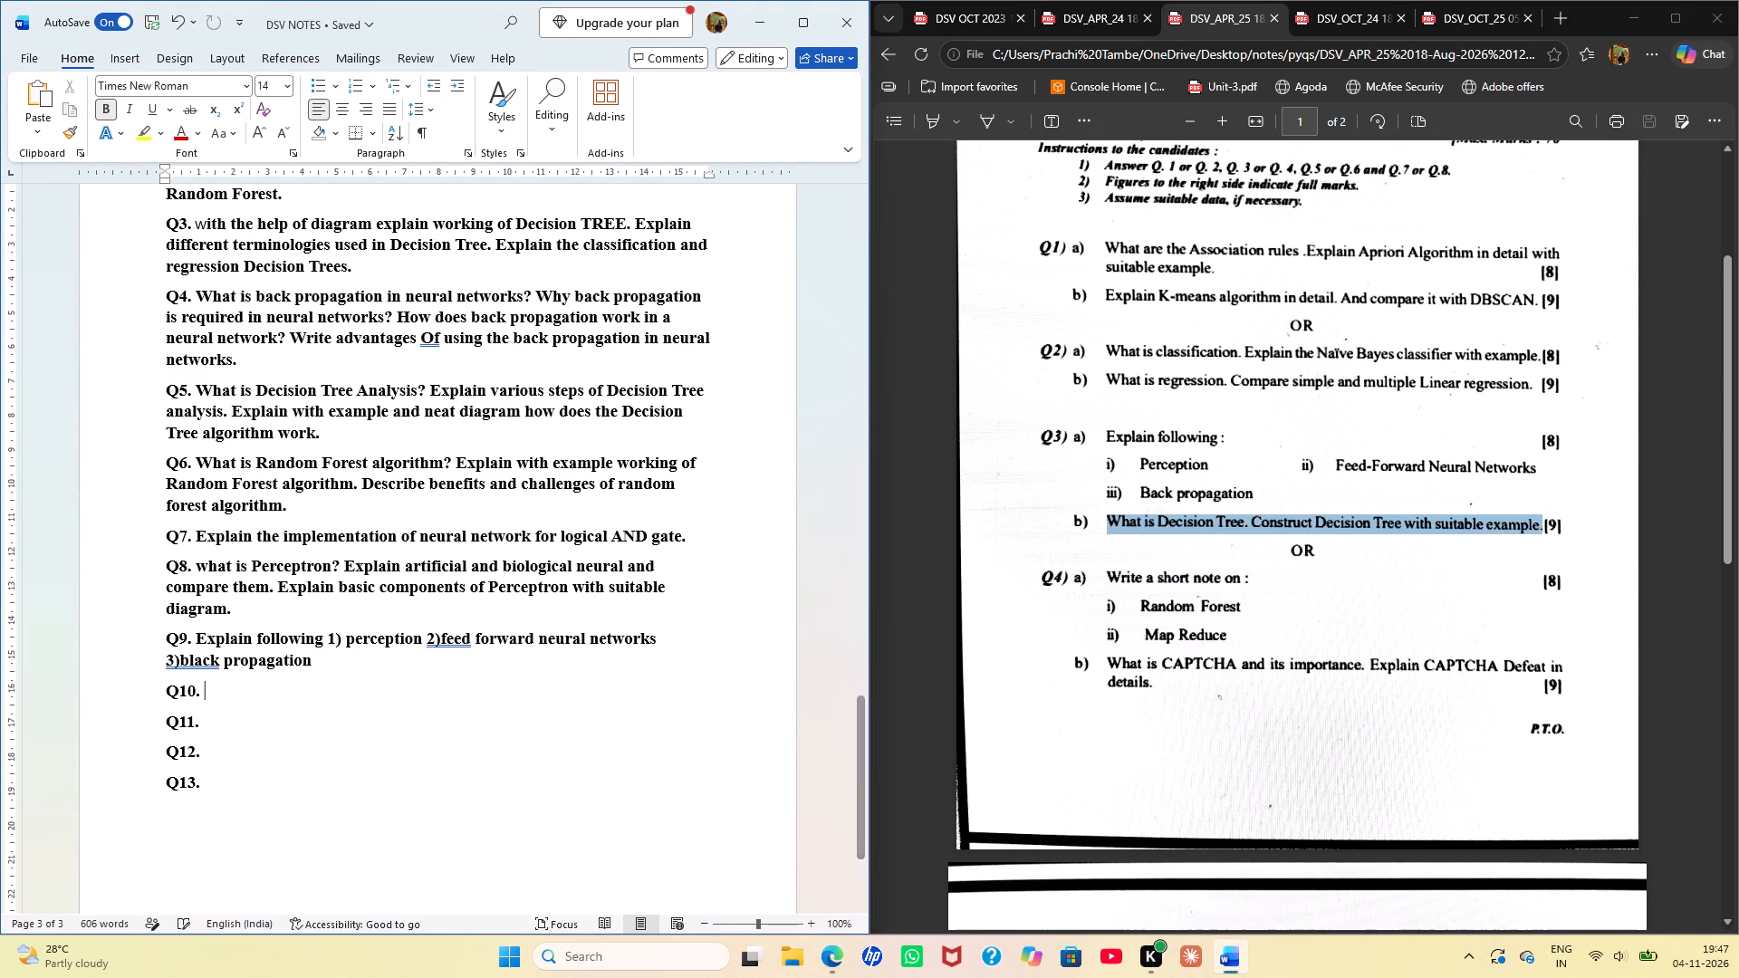
pyautogui.hotkey('ctrl', 'v')
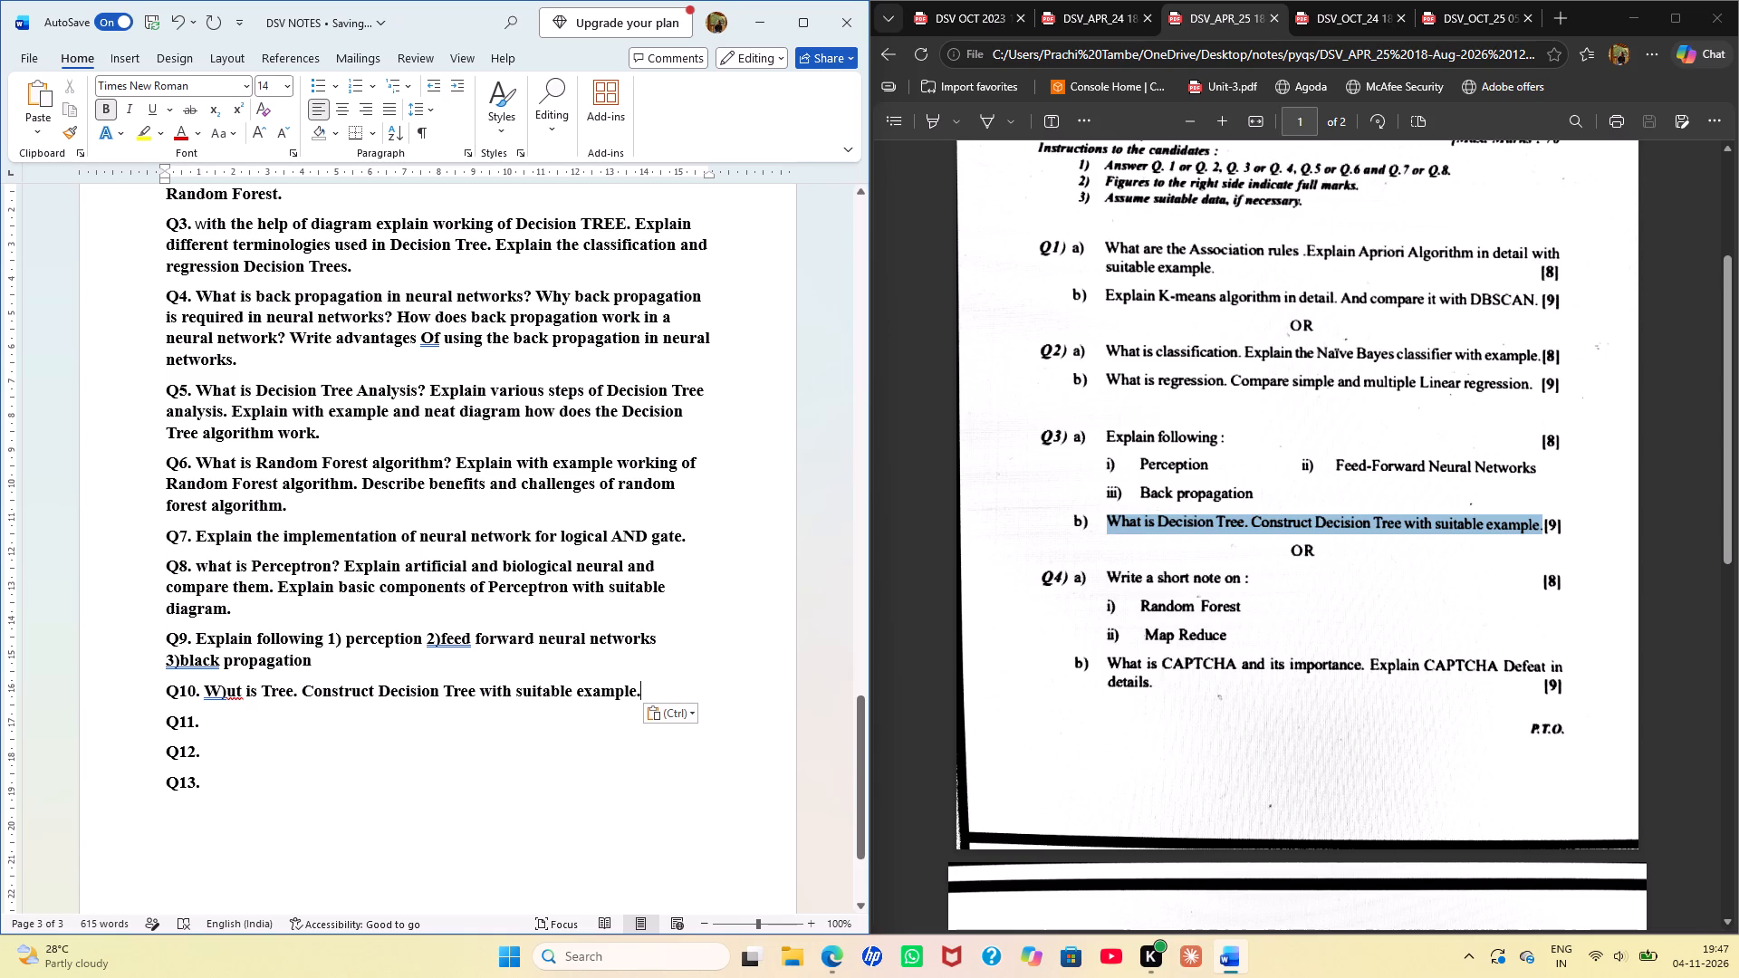
# Correct the garbled first word of the Q10. question to "What".
pyautogui.click(229, 692)
pyautogui.press('BackSpace')
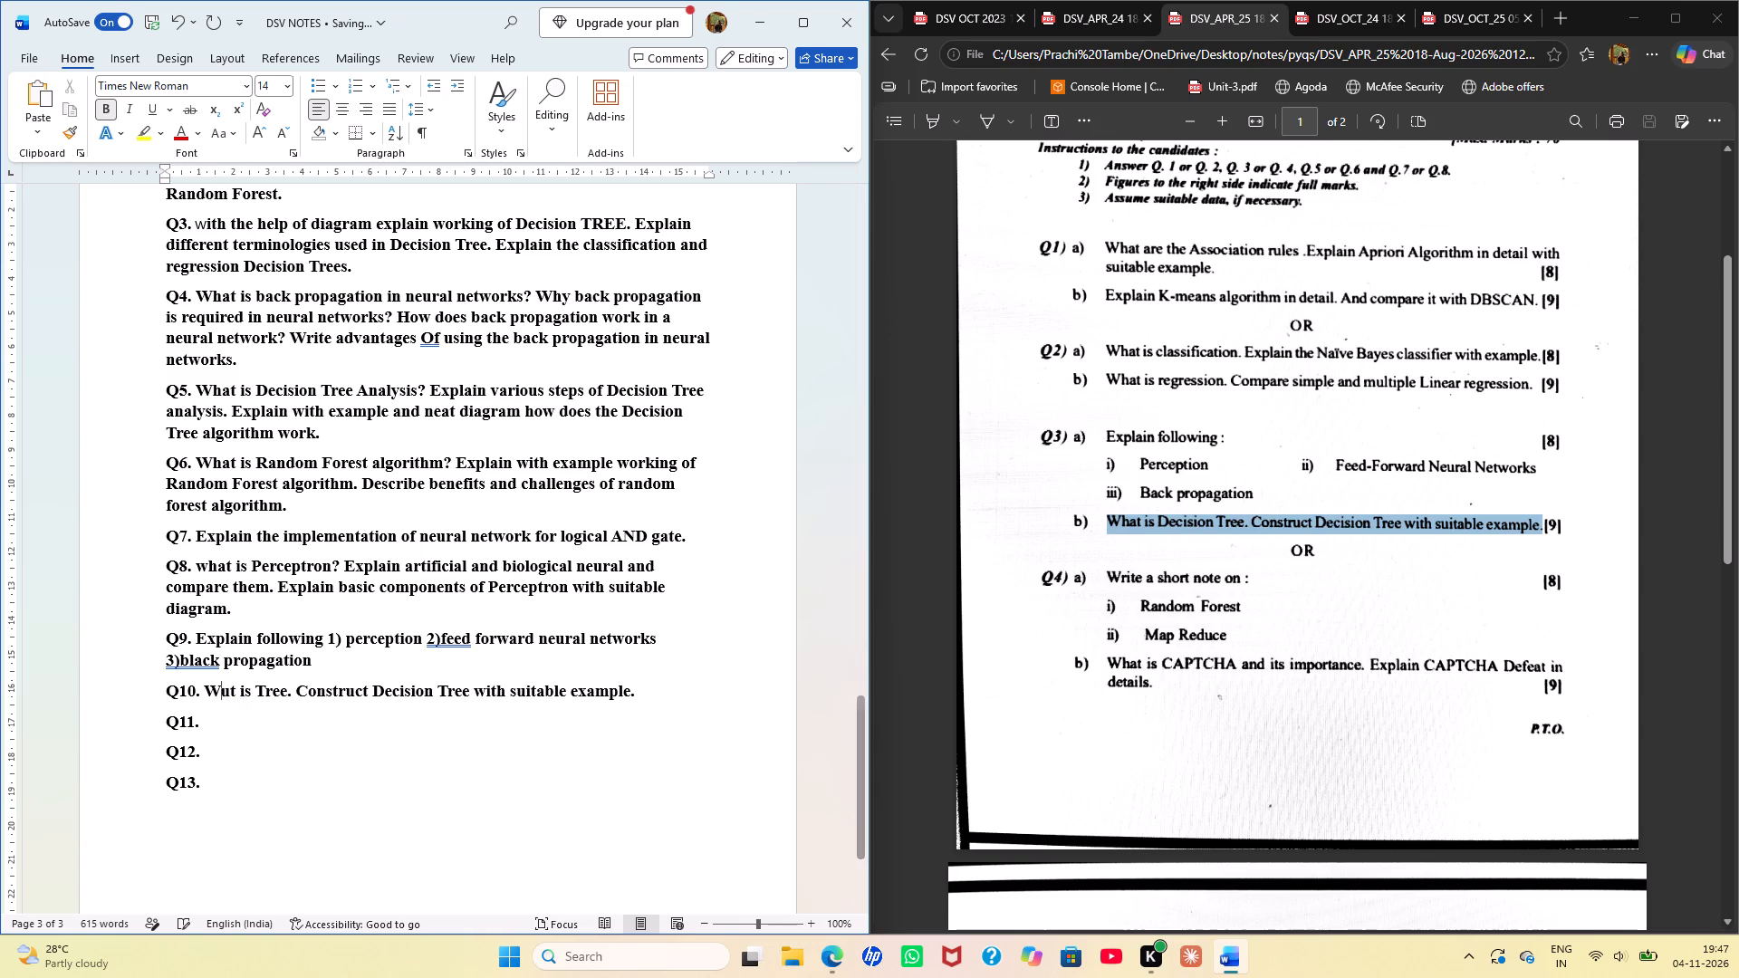
pyautogui.press('Right')
pyautogui.press('BackSpace')
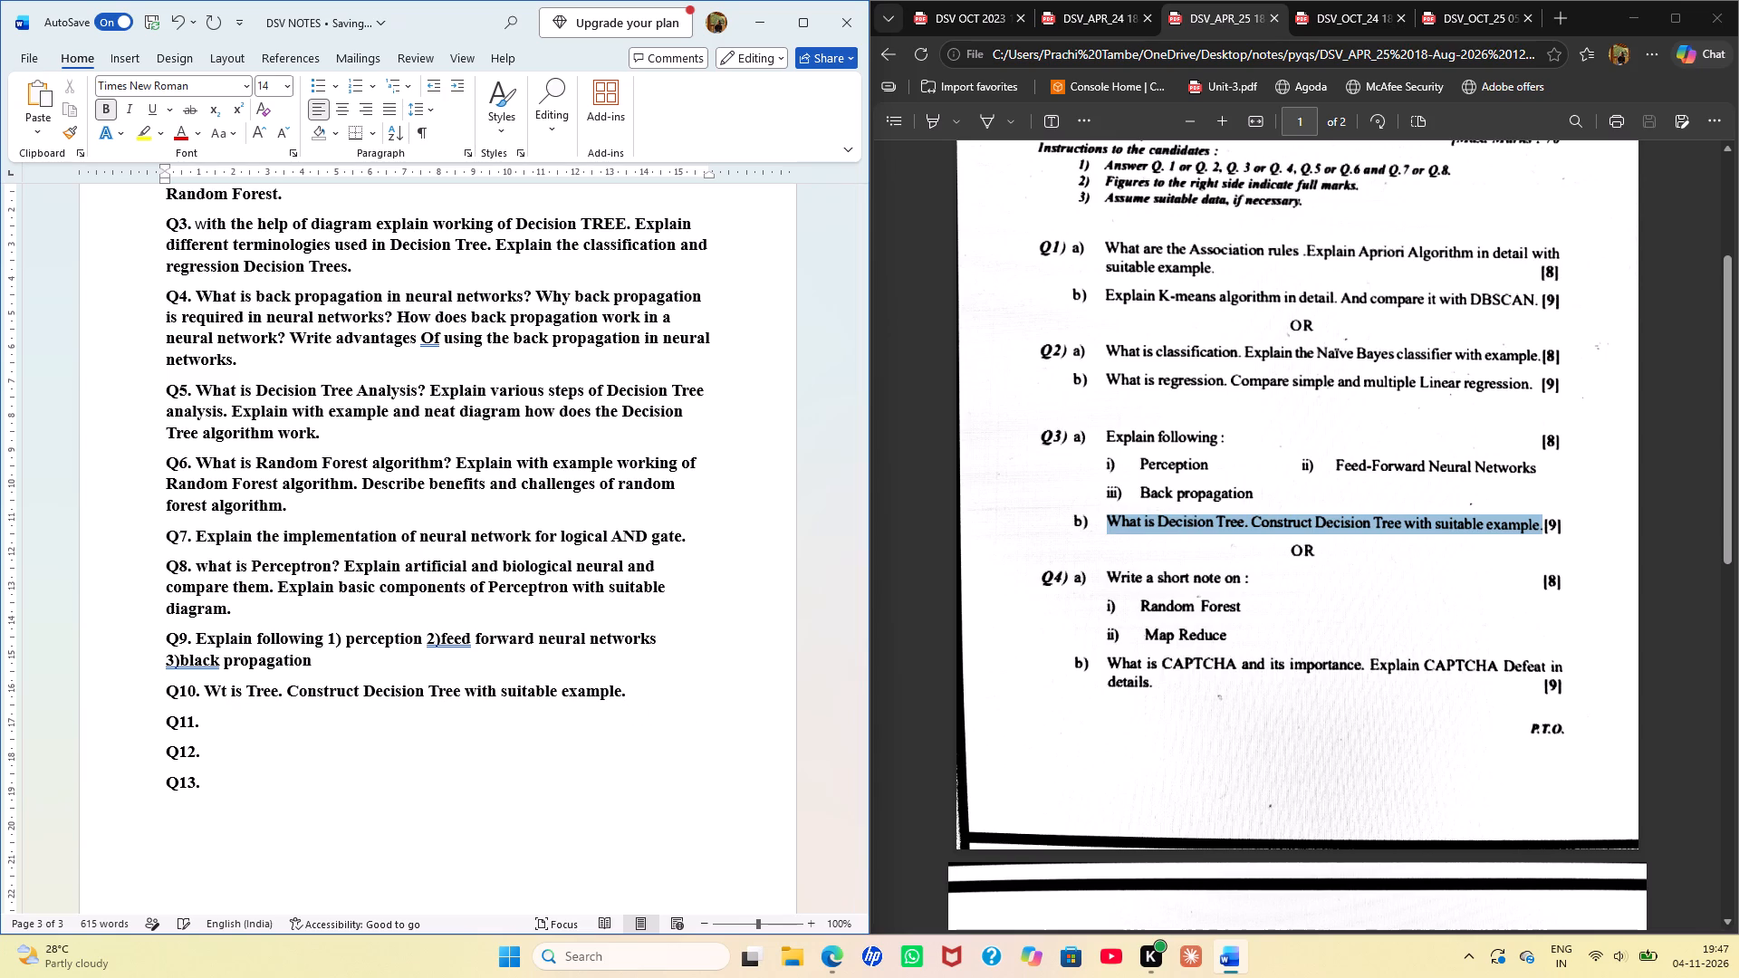
pyautogui.write('ha')
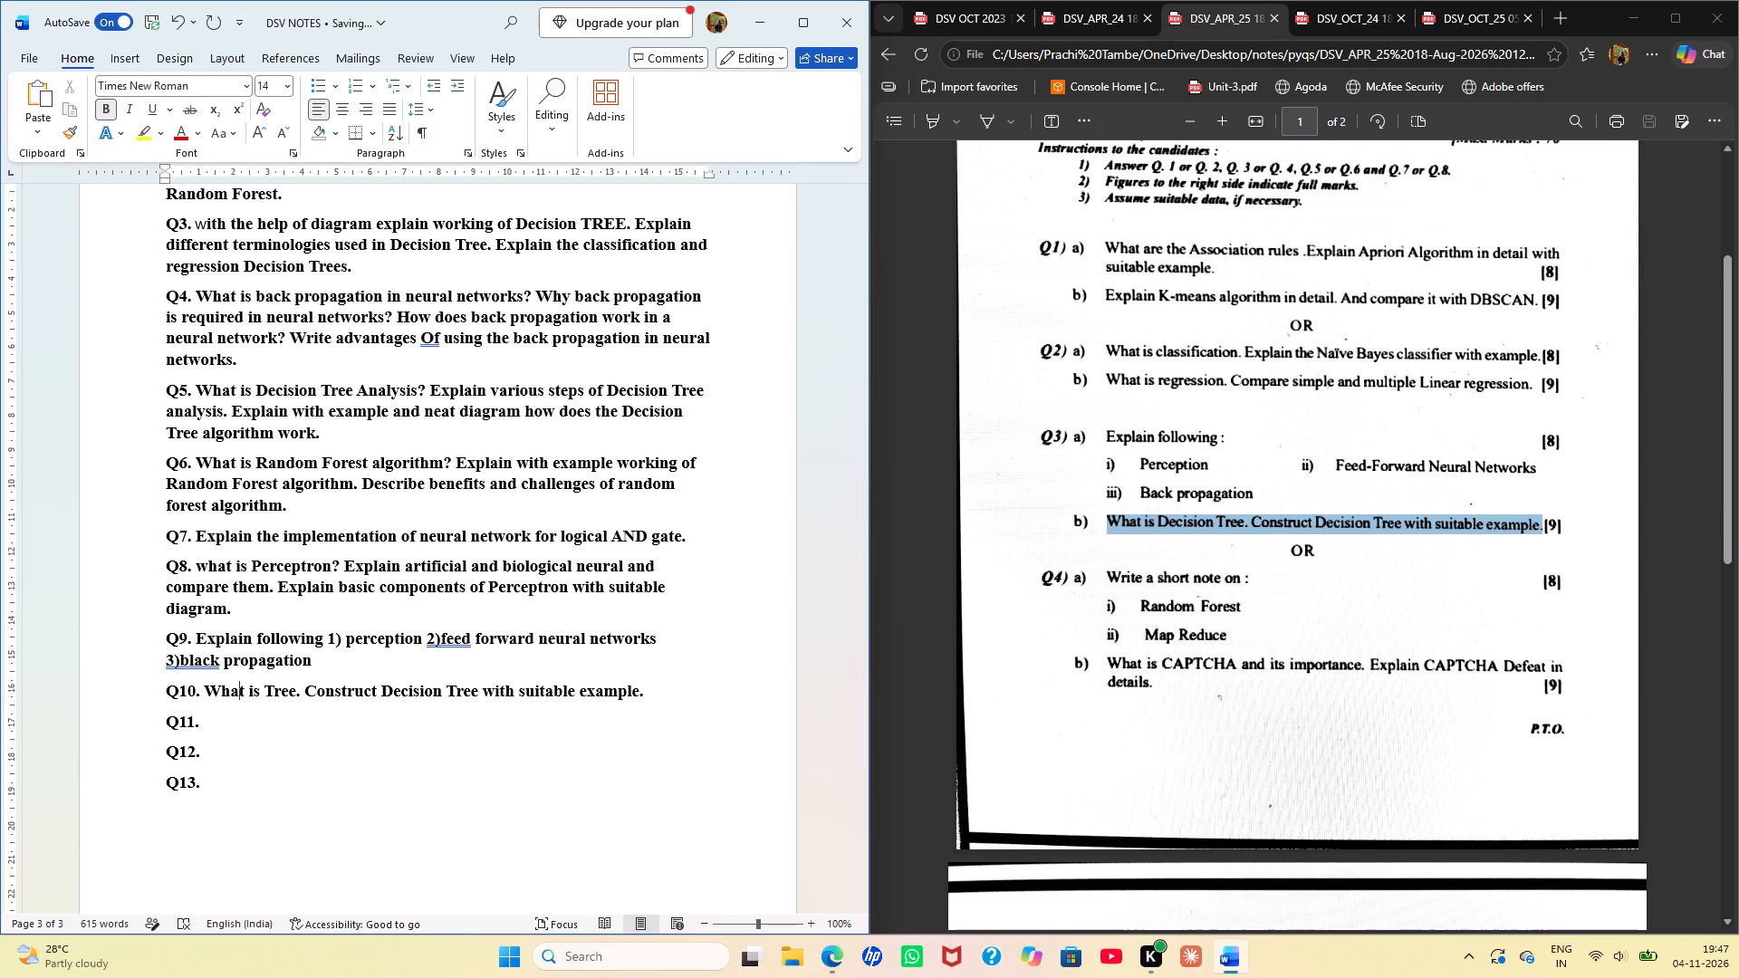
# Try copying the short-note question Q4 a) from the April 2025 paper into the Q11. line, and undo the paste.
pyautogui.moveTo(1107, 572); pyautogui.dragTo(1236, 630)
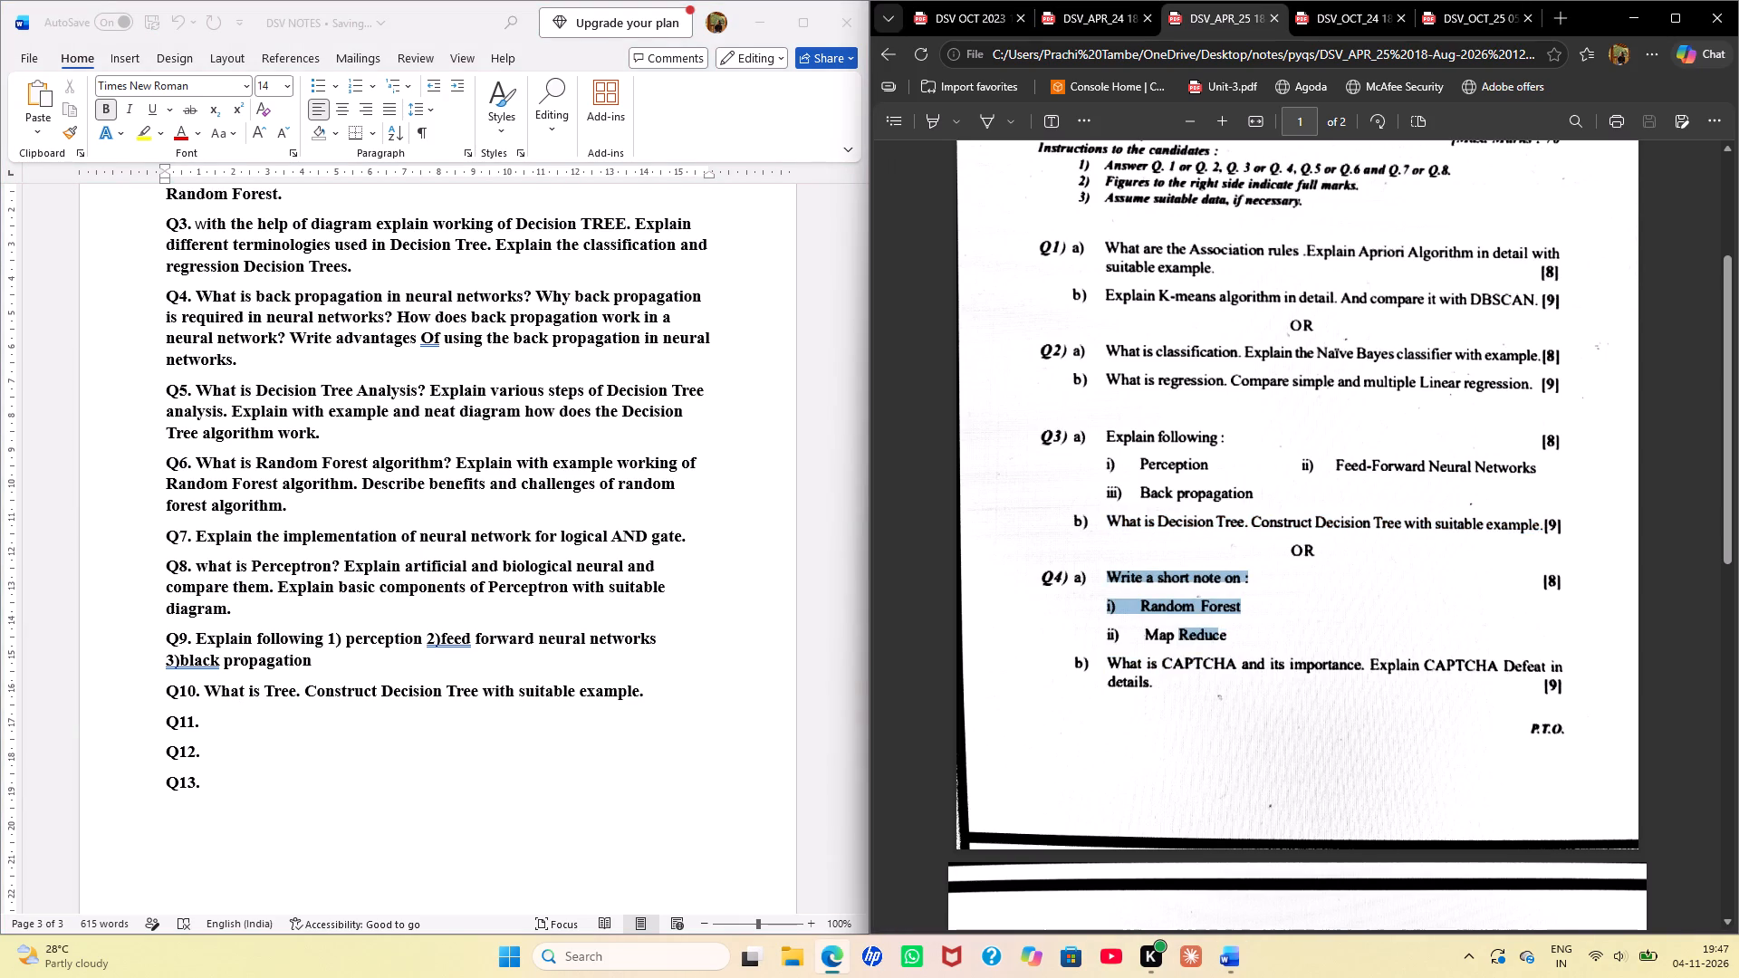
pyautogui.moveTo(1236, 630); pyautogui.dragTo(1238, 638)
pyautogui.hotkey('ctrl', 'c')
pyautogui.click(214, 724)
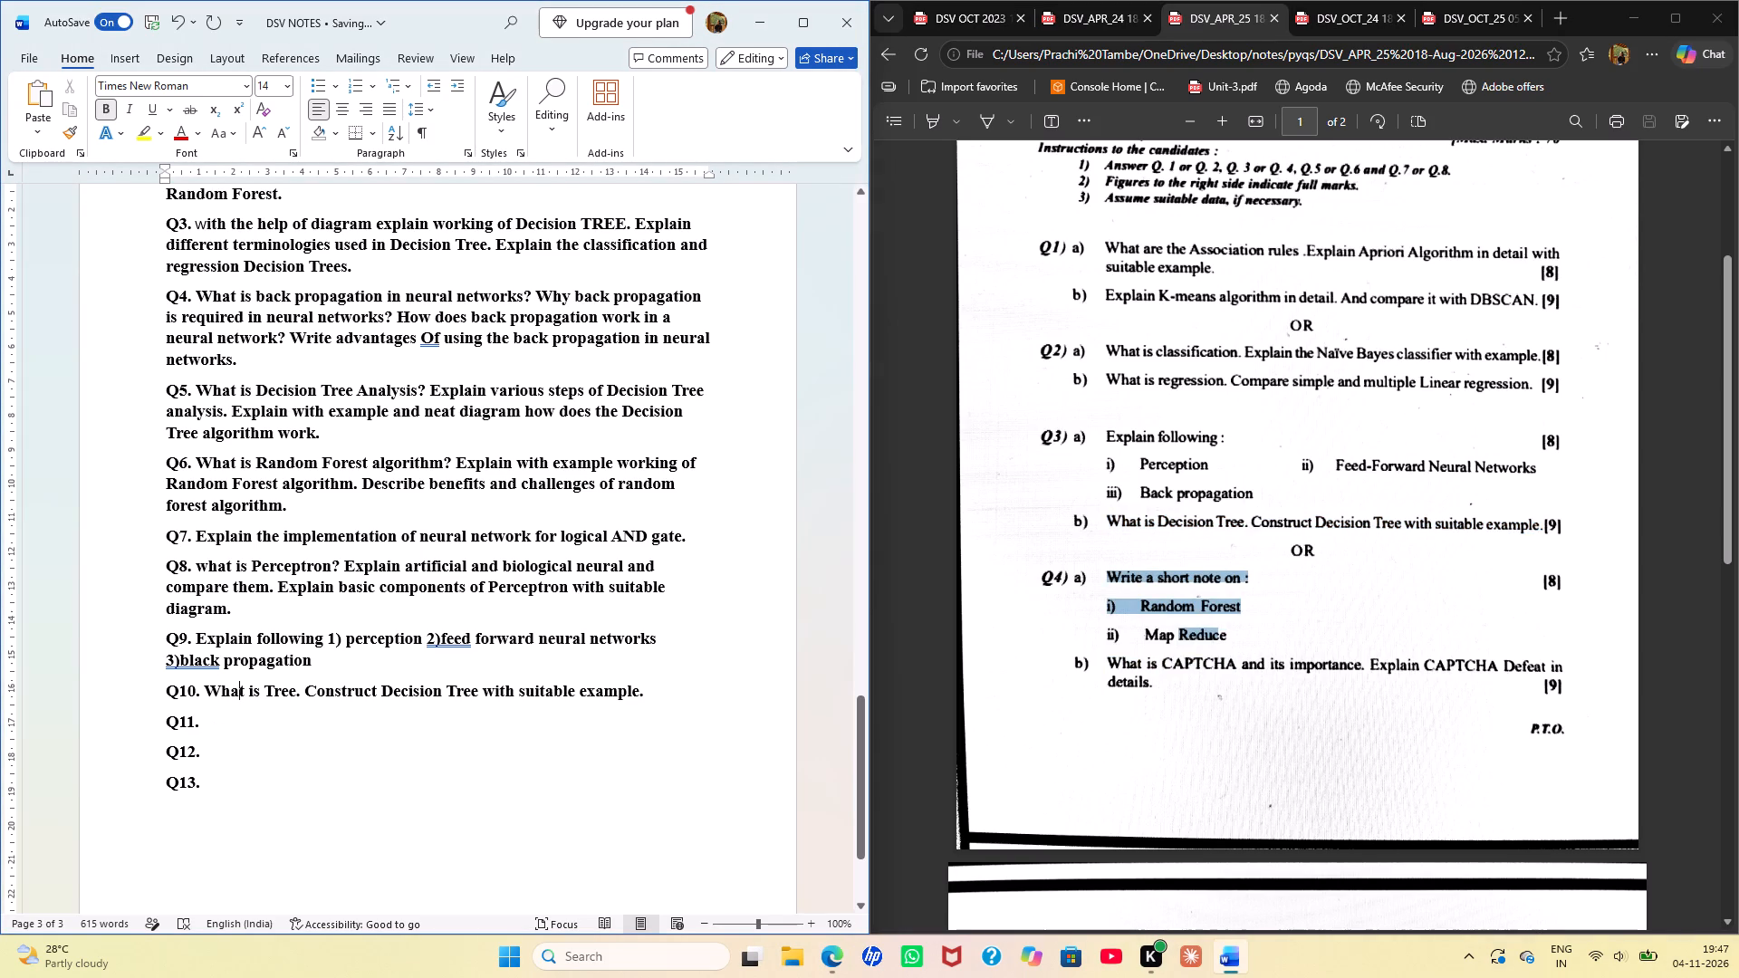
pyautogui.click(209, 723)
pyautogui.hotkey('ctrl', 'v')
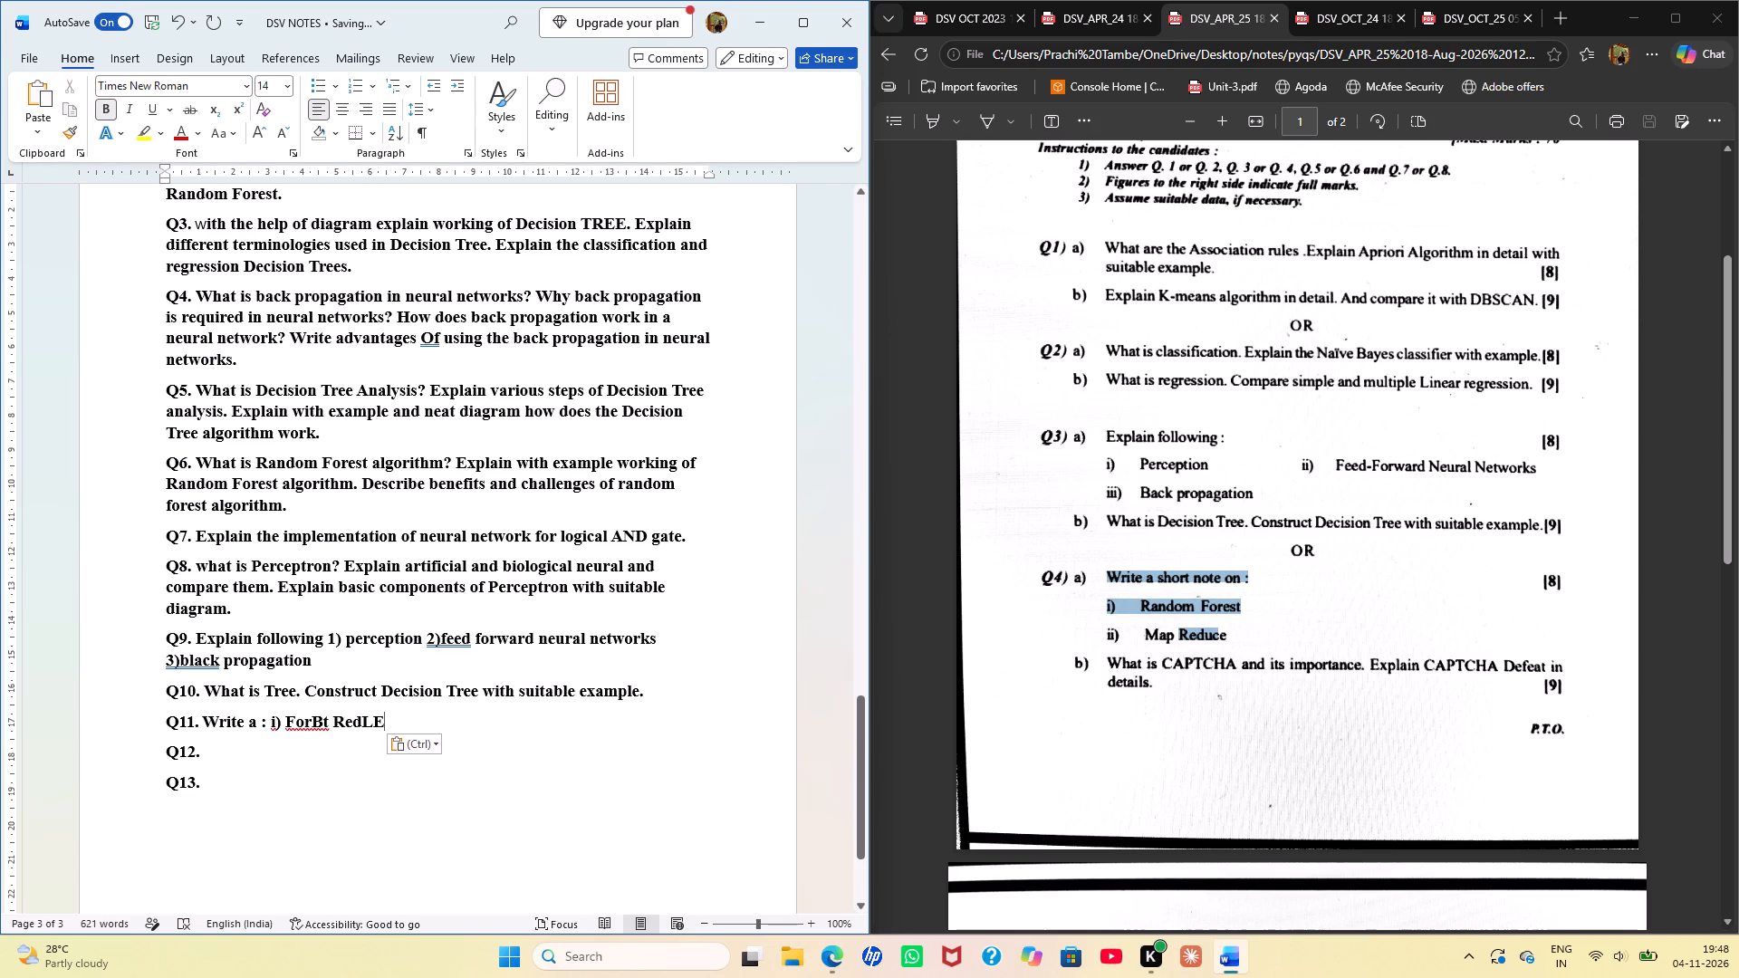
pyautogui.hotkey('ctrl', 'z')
# Begin the Q11. line with "Write a short note on", from Q4 a) of the April 2025 paper.
pyautogui.press('space')
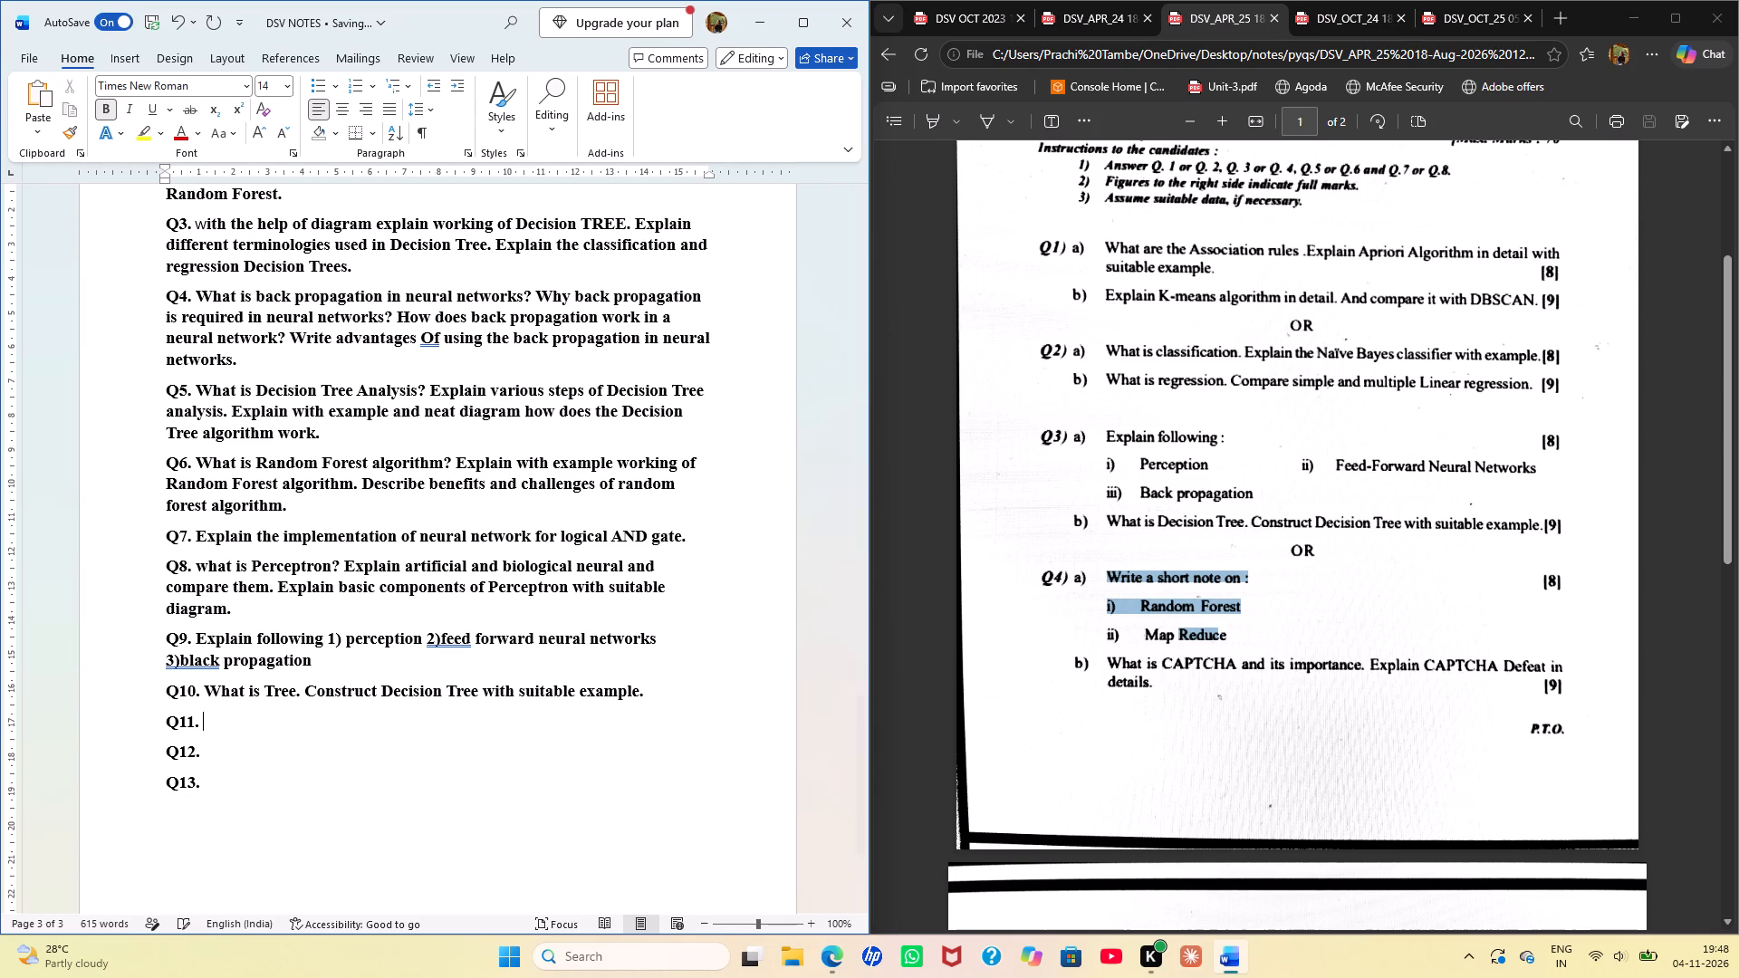
pyautogui.write('wha')
pyautogui.press('BackSpace')
pyautogui.press('BackSpace')
pyautogui.press('BackSpace')
pyautogui.write('we')
pyautogui.press('BackSpace')
pyautogui.write('rite a short note on')
# Complete the Q11. short-note question with the items "1) random forest 2) map reduce".
pyautogui.press('space')
pyautogui.write('1)')
pyautogui.press('space')
pyautogui.write('random forest')
pyautogui.press('space')
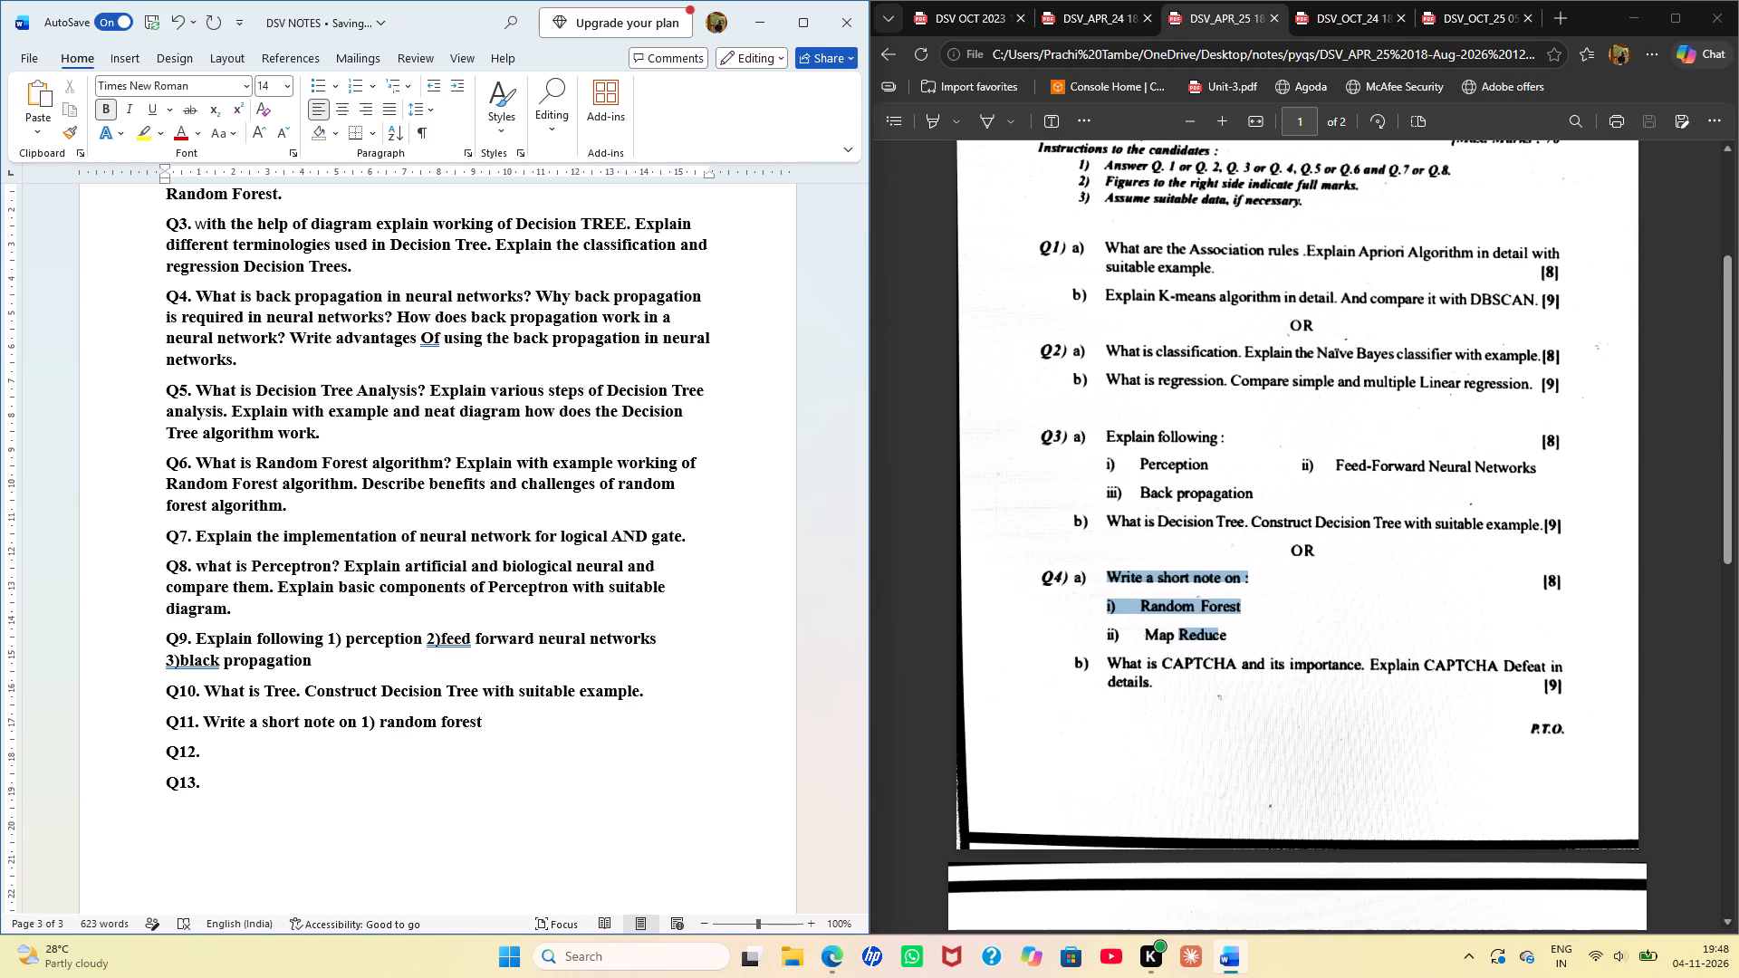
pyautogui.write('2)')
pyautogui.press('space')
pyautogui.write('map redu')
pyautogui.write('ce')
# Copy the CAPTCHA question, Q4 b) of the April 2025 paper, into the Q12. line.
pyautogui.click(1153, 687)
pyautogui.moveTo(1153, 687); pyautogui.dragTo(1102, 658)
pyautogui.moveTo(1102, 658); pyautogui.dragTo(1159, 682)
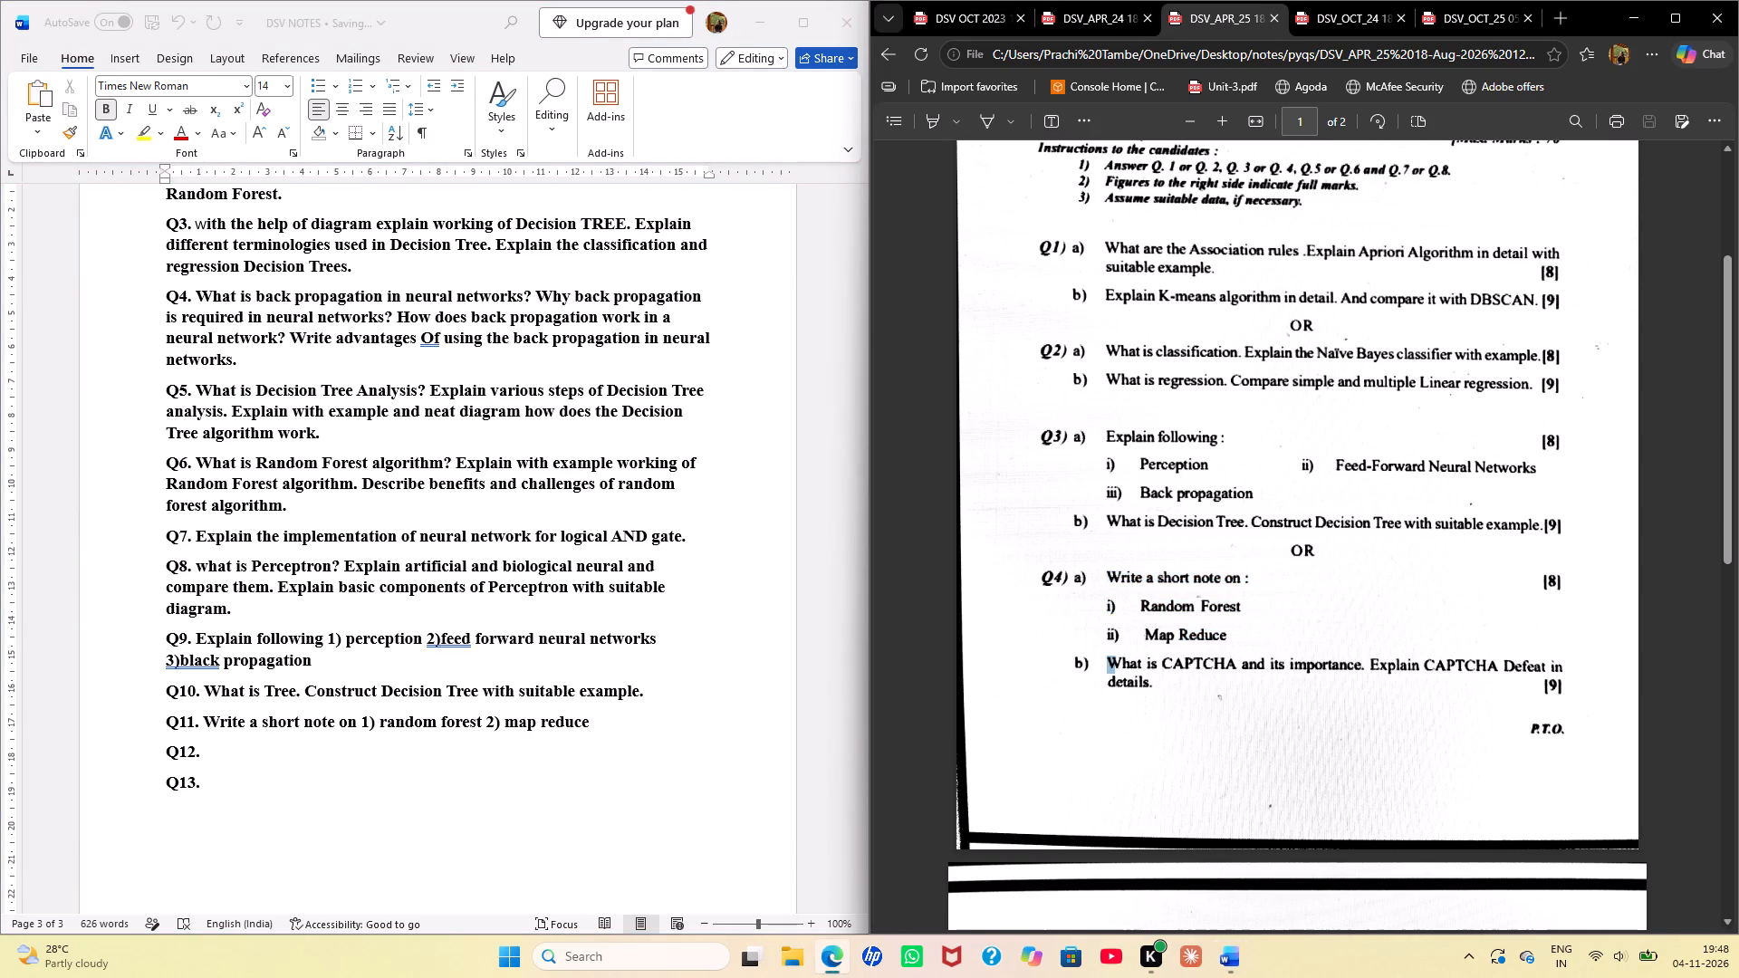
pyautogui.moveTo(1159, 682); pyautogui.dragTo(1169, 690)
pyautogui.hotkey('ctrl', 'c')
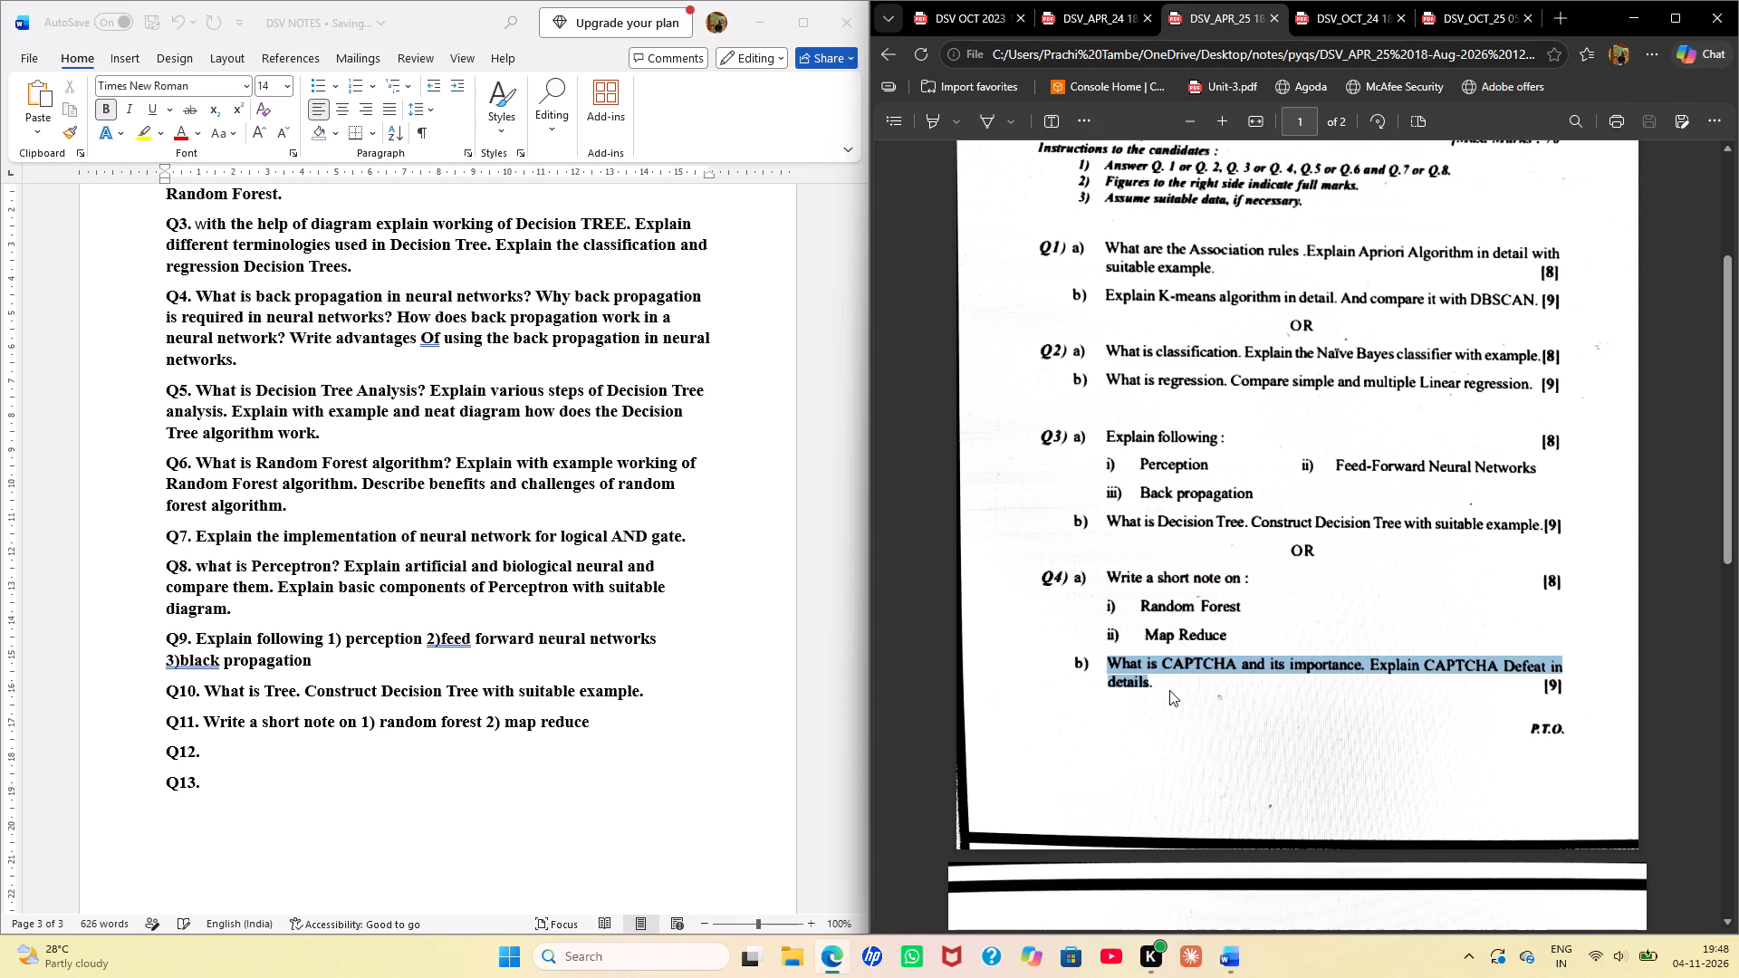
pyautogui.click(208, 754)
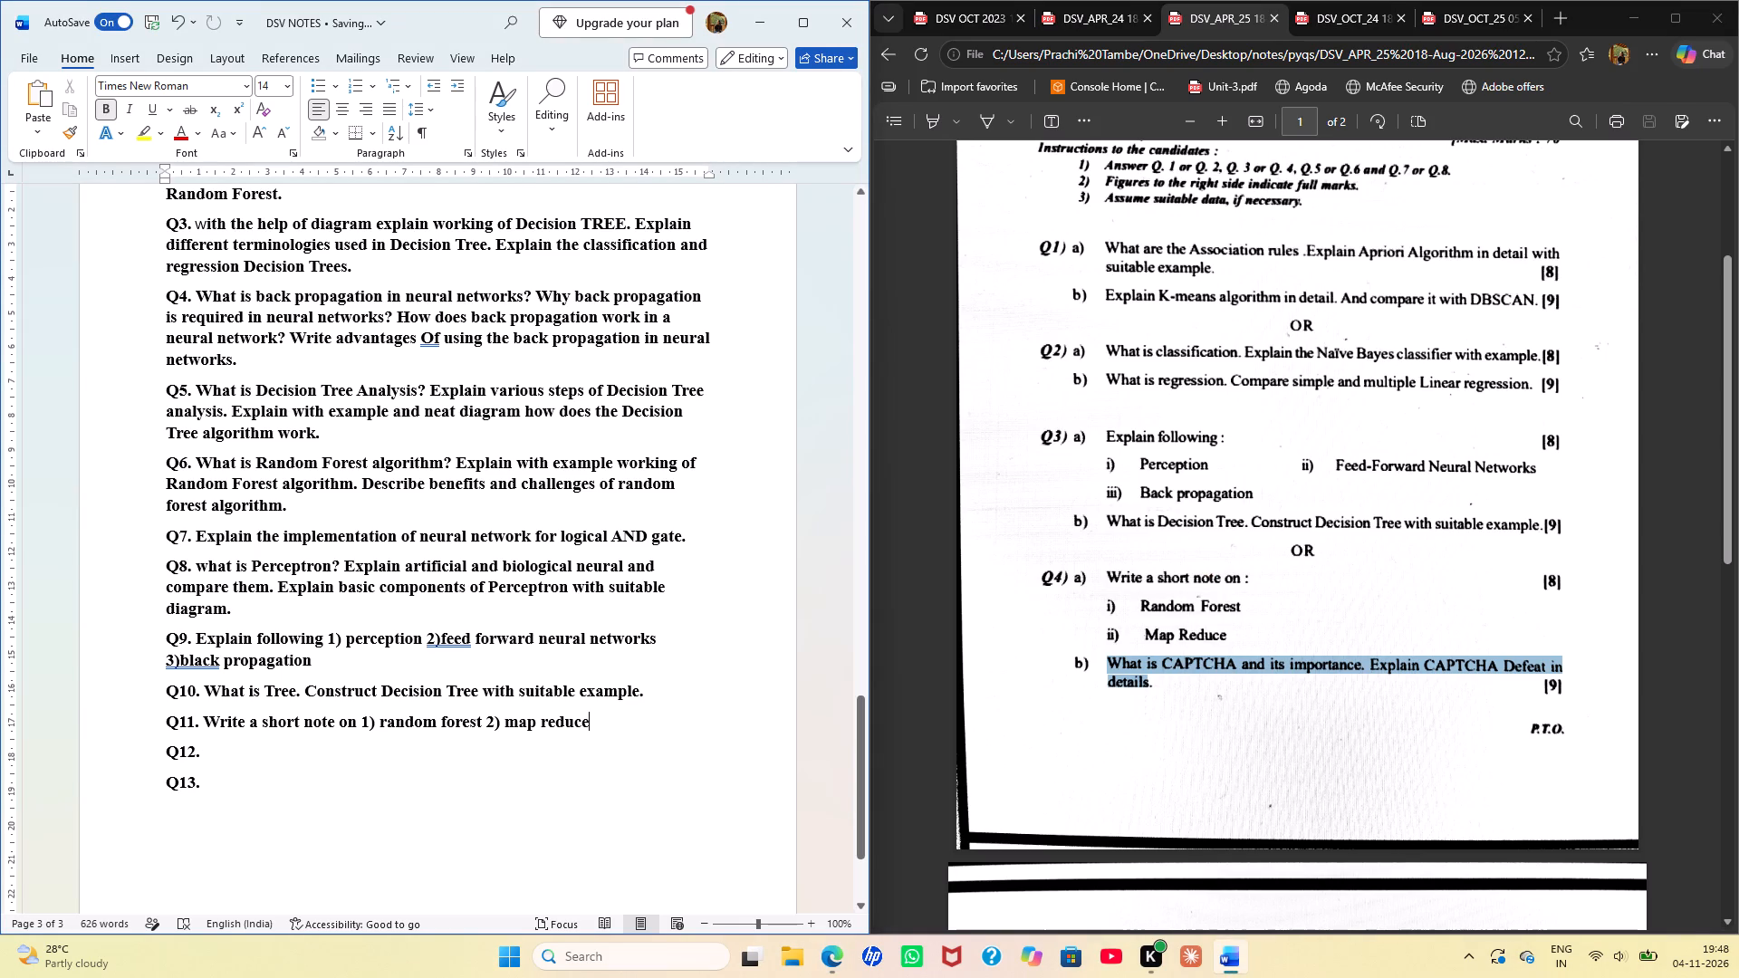
pyautogui.click(208, 753)
pyautogui.press('space')
pyautogui.hotkey('ctrl', 'v')
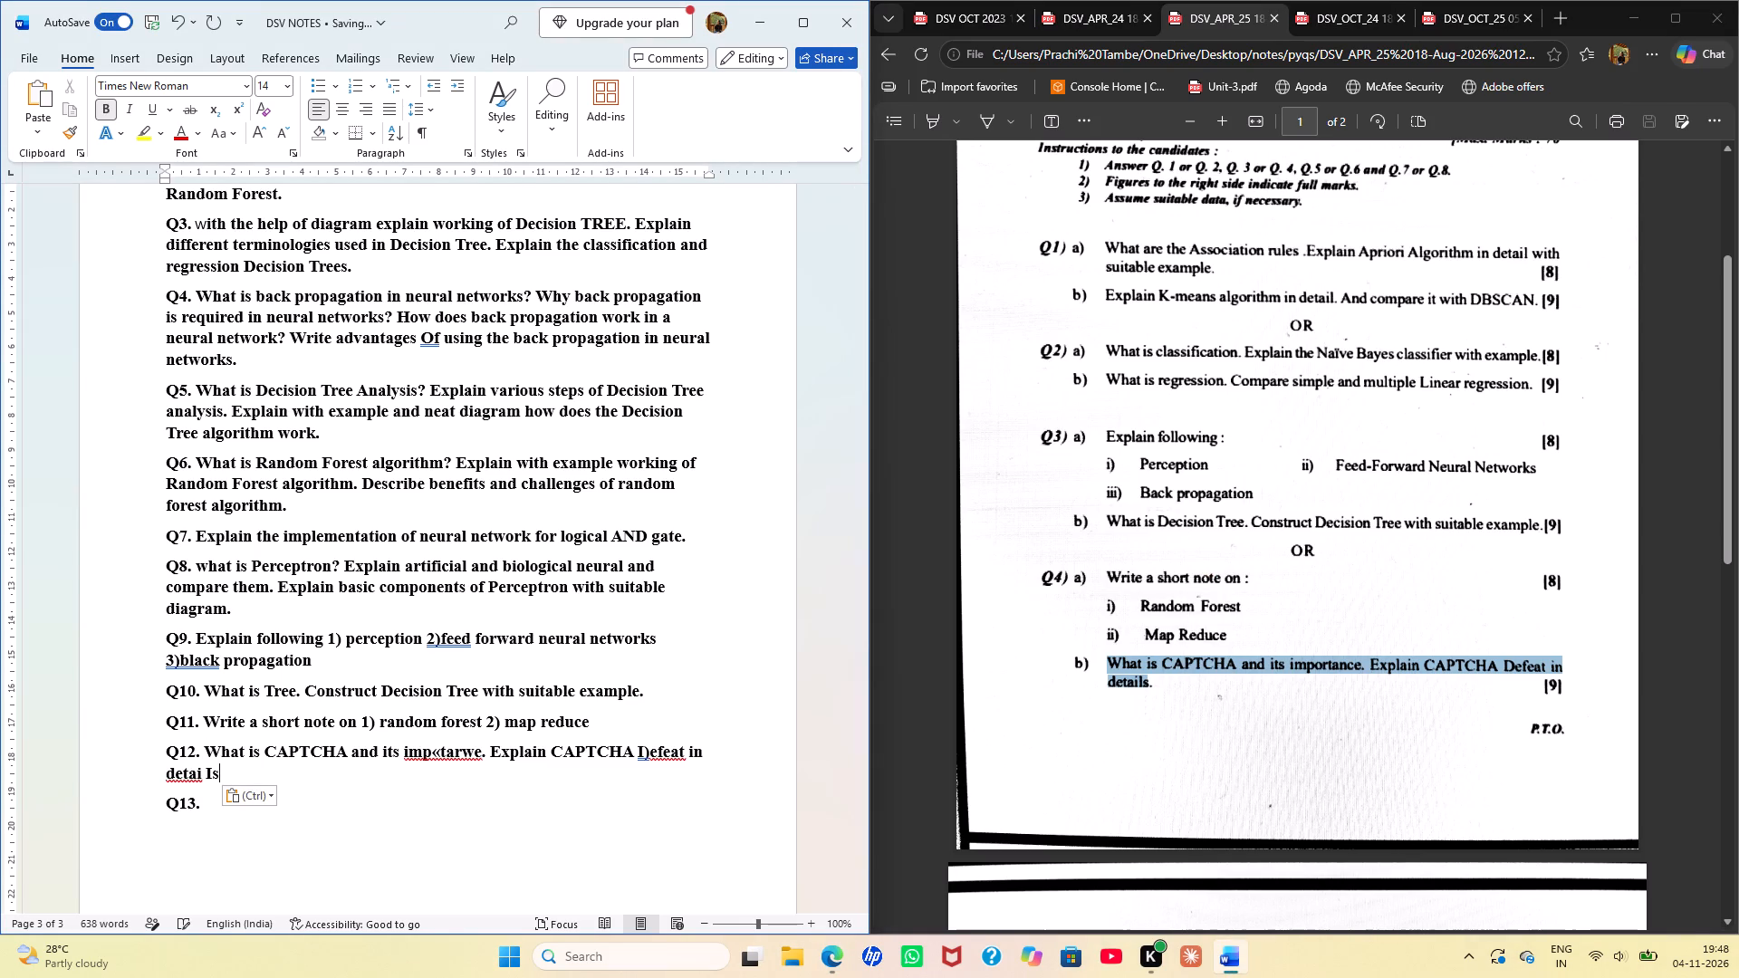
# Correct the garbled words in the Q12. question to "details" and "defeat".
pyautogui.press('BackSpace')
pyautogui.press('BackSpace')
pyautogui.press('BackSpace')
pyautogui.write('ls')
pyautogui.scroll(-1, 208, 753)
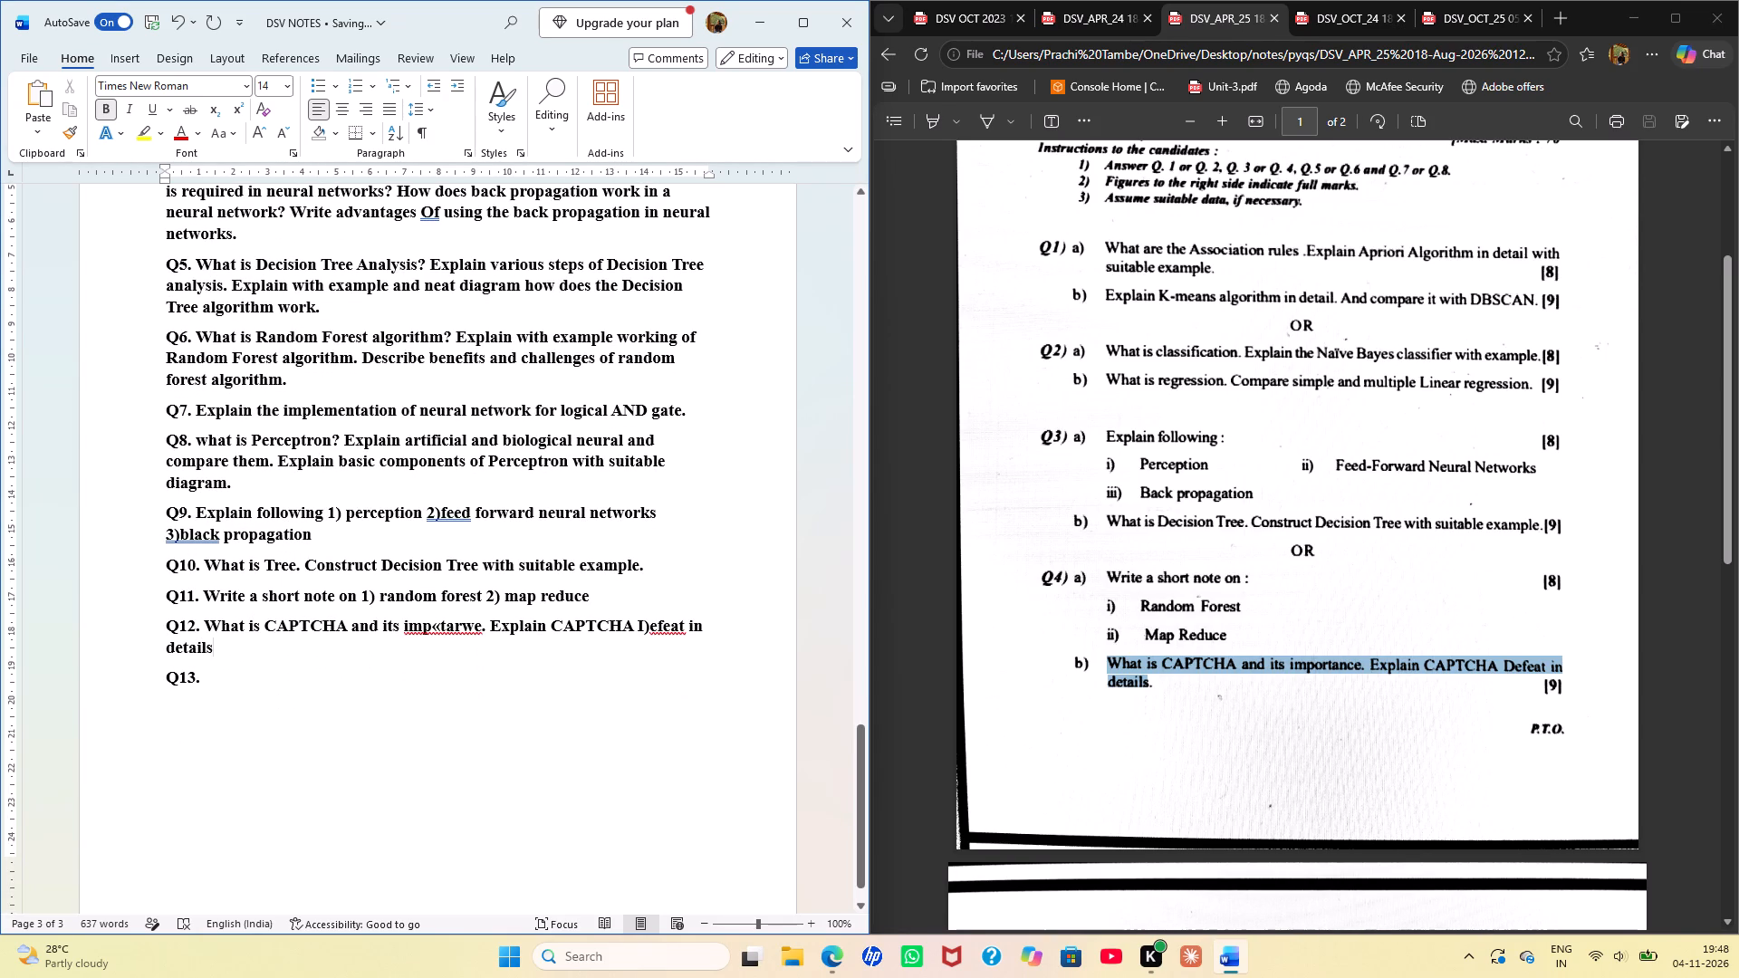
pyautogui.click(649, 628)
pyautogui.press('BackSpace')
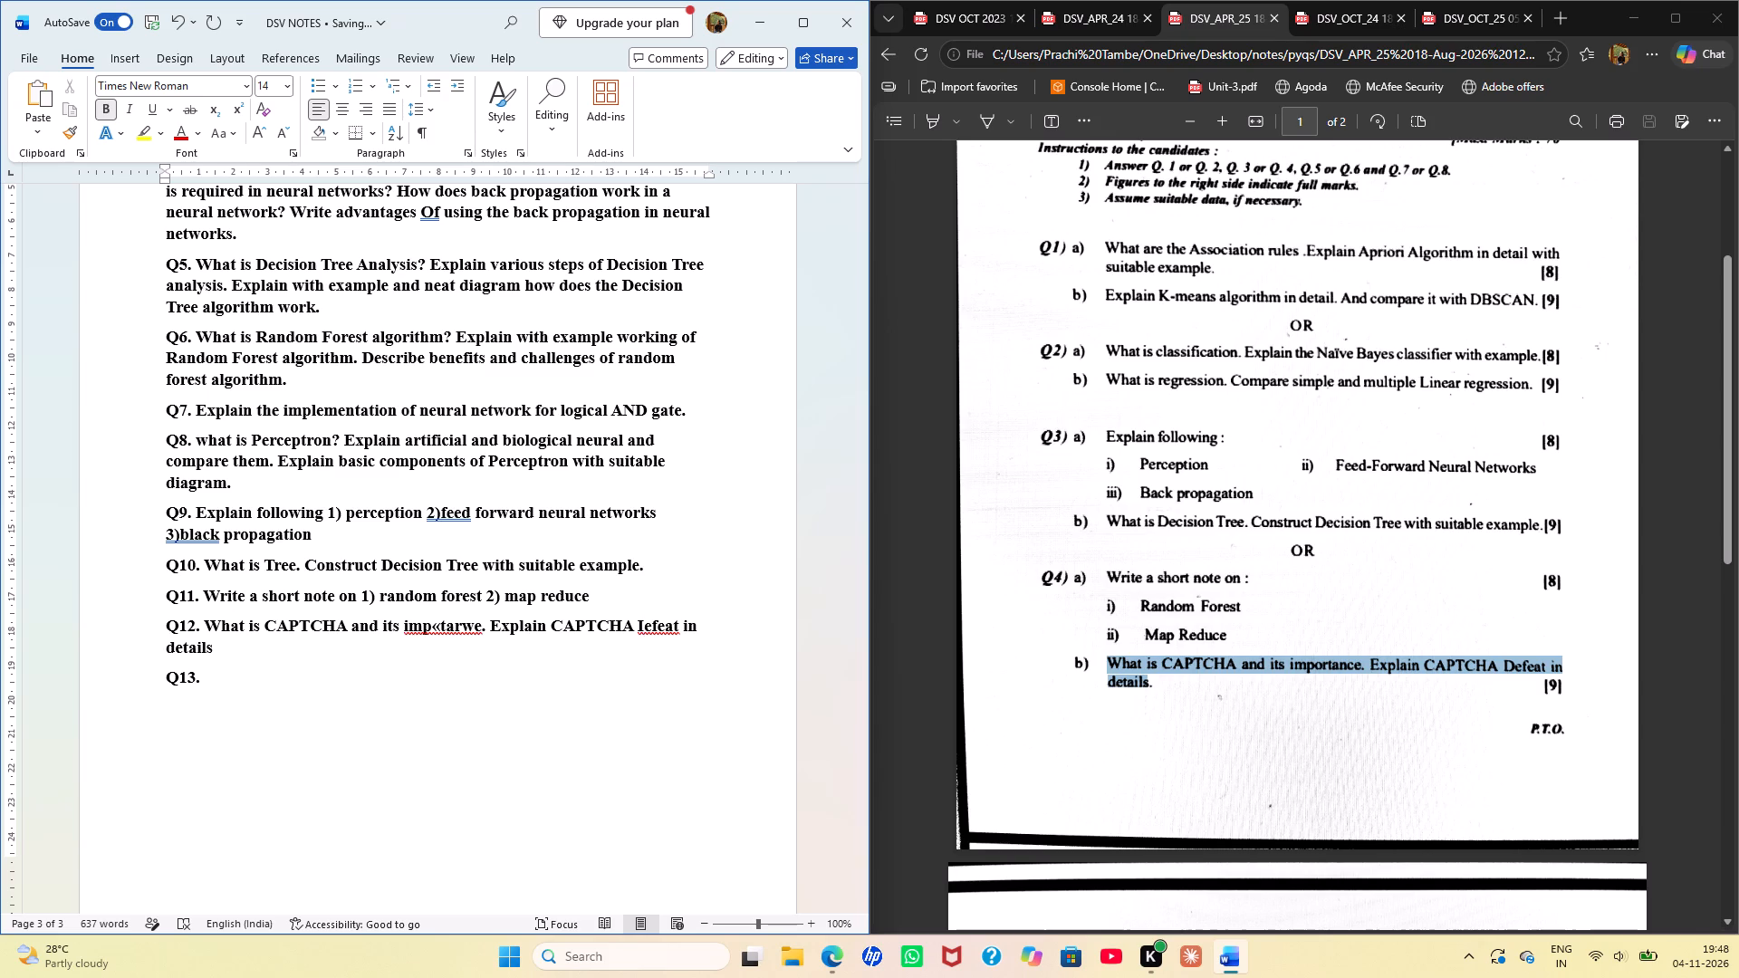
pyautogui.press('BackSpace')
pyautogui.press('d')
# Correct the misread word after "its" in the Q12. question to "importance".
pyautogui.click(444, 625)
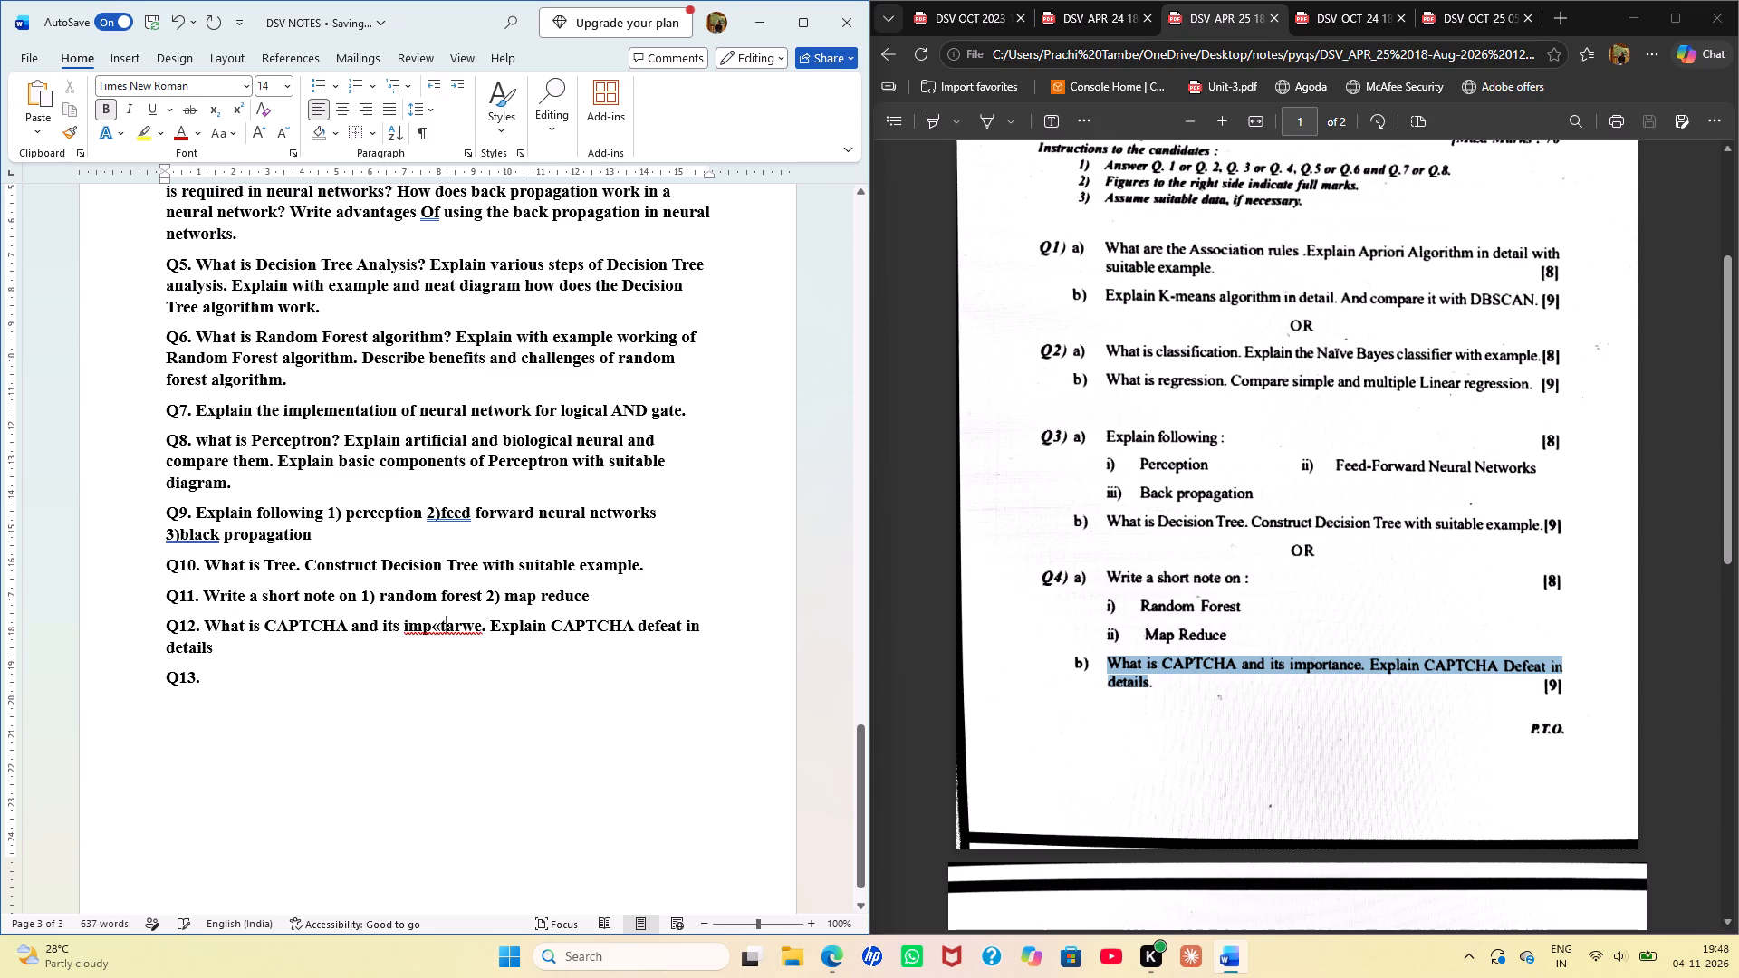
pyautogui.click(456, 630)
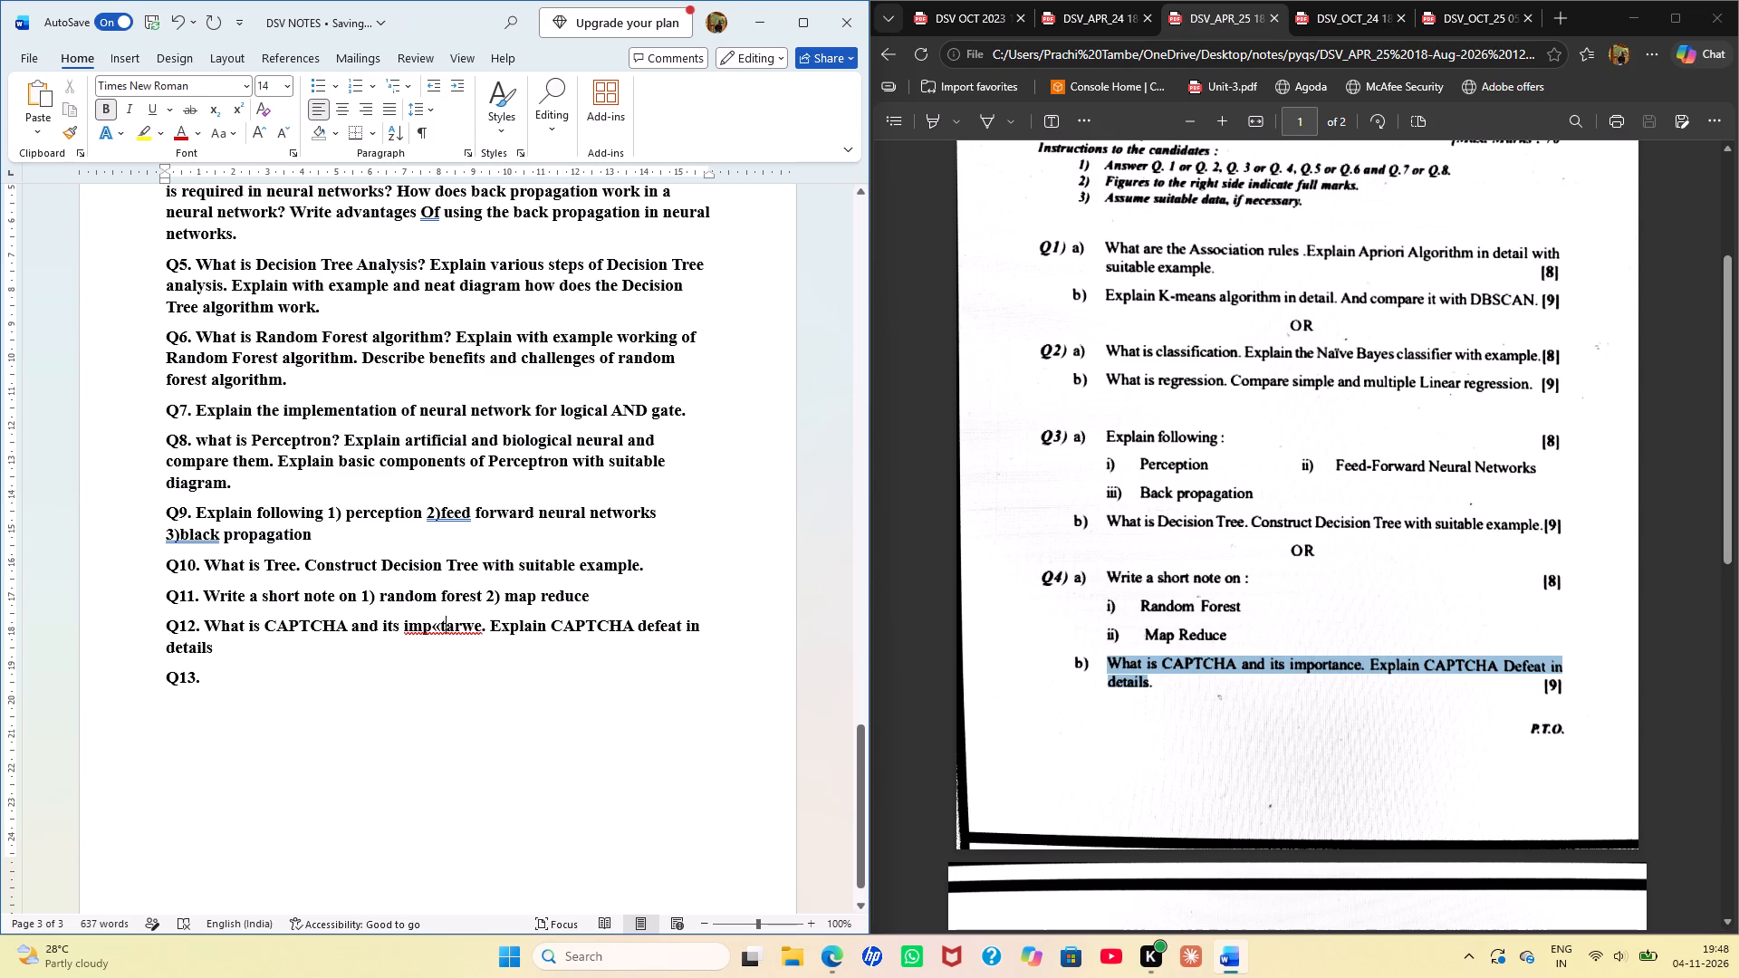
pyautogui.rightClick(456, 630)
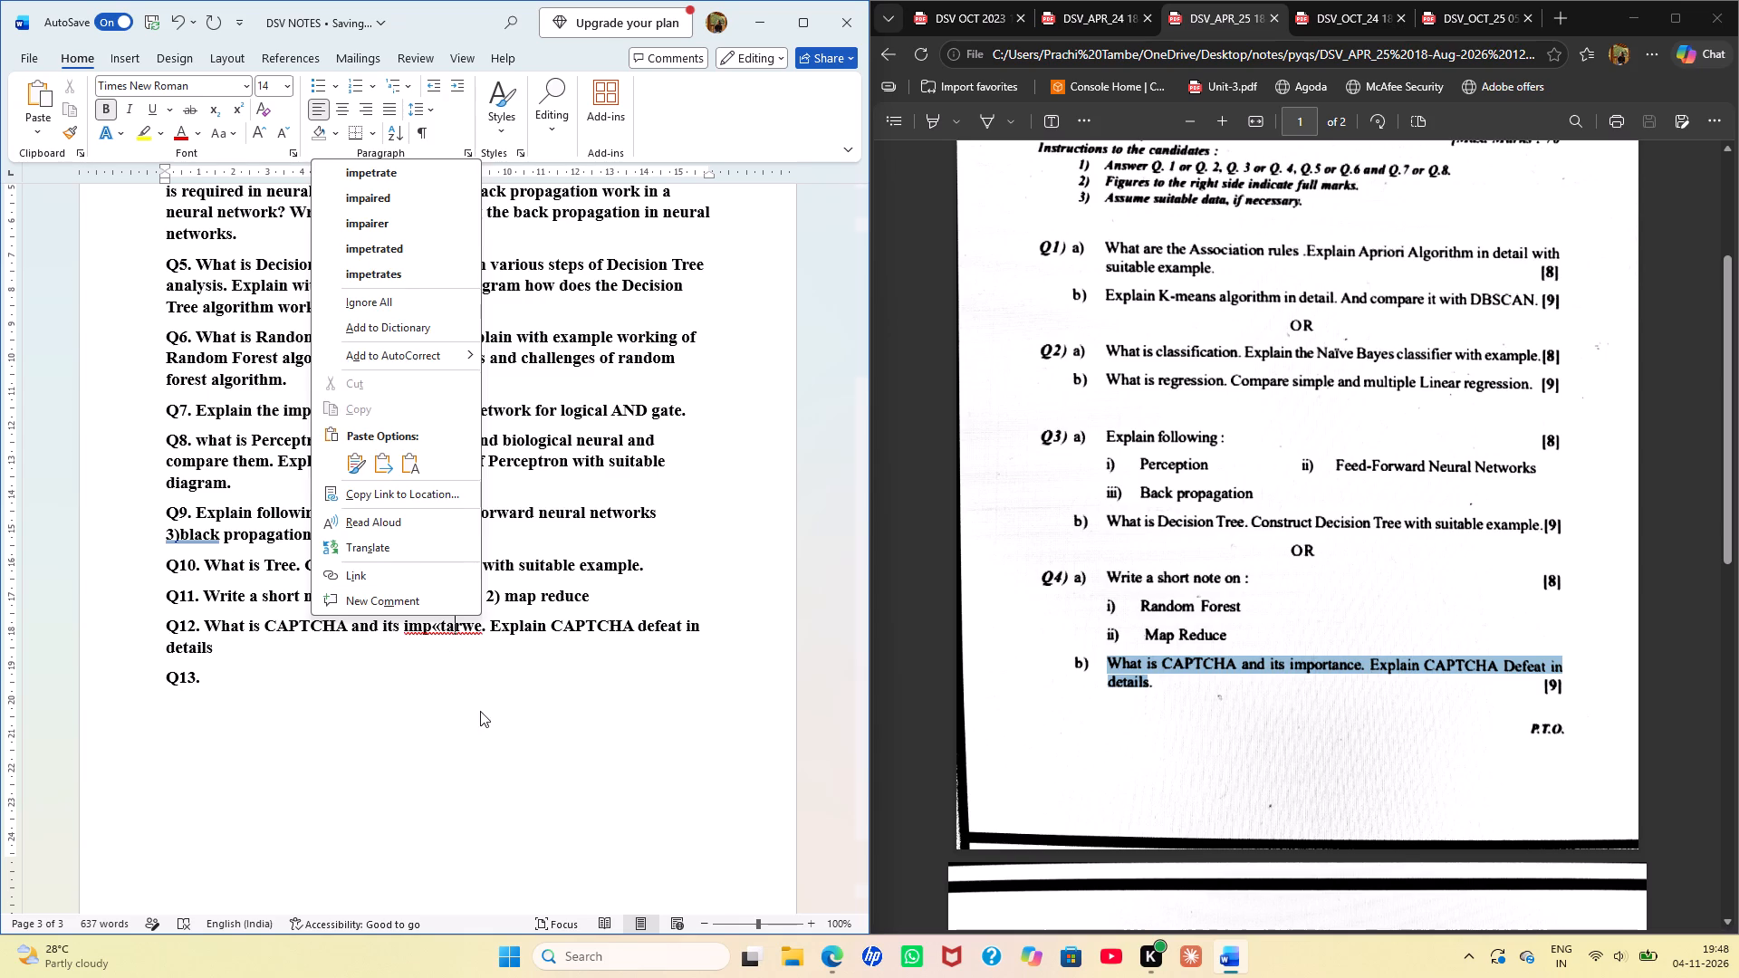
pyautogui.moveTo(480, 711); pyautogui.dragTo(442, 627)
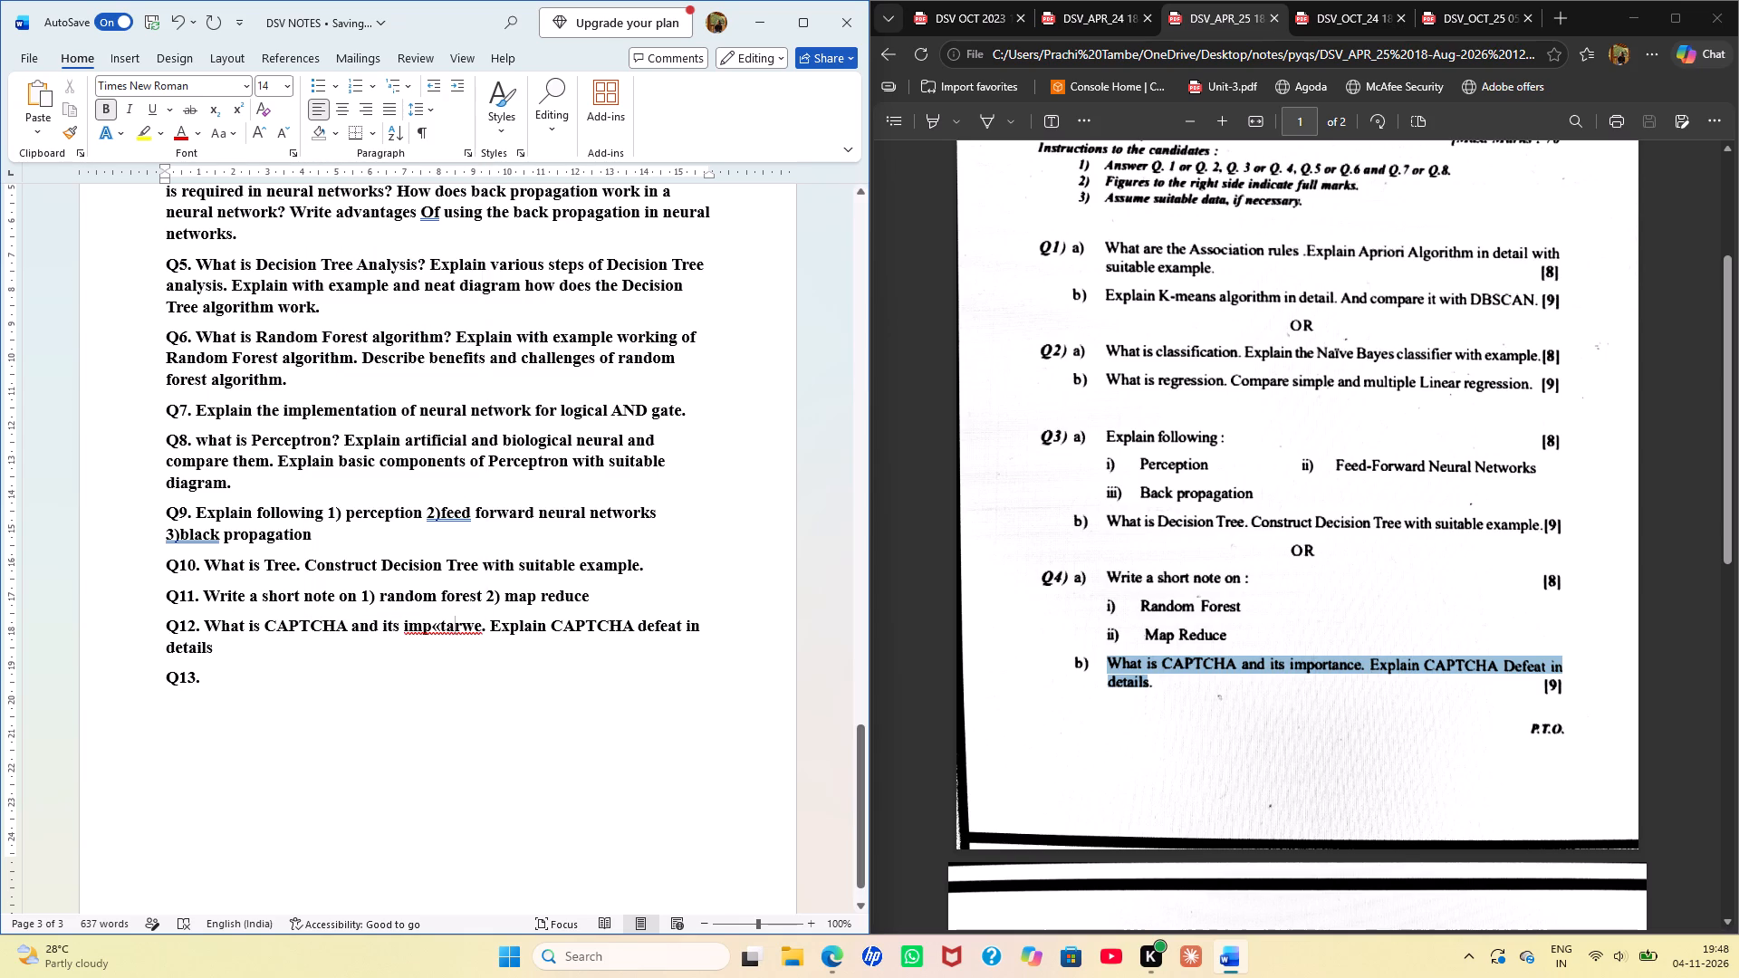
pyautogui.click(439, 627)
pyautogui.press('BackSpace')
pyautogui.press('o')
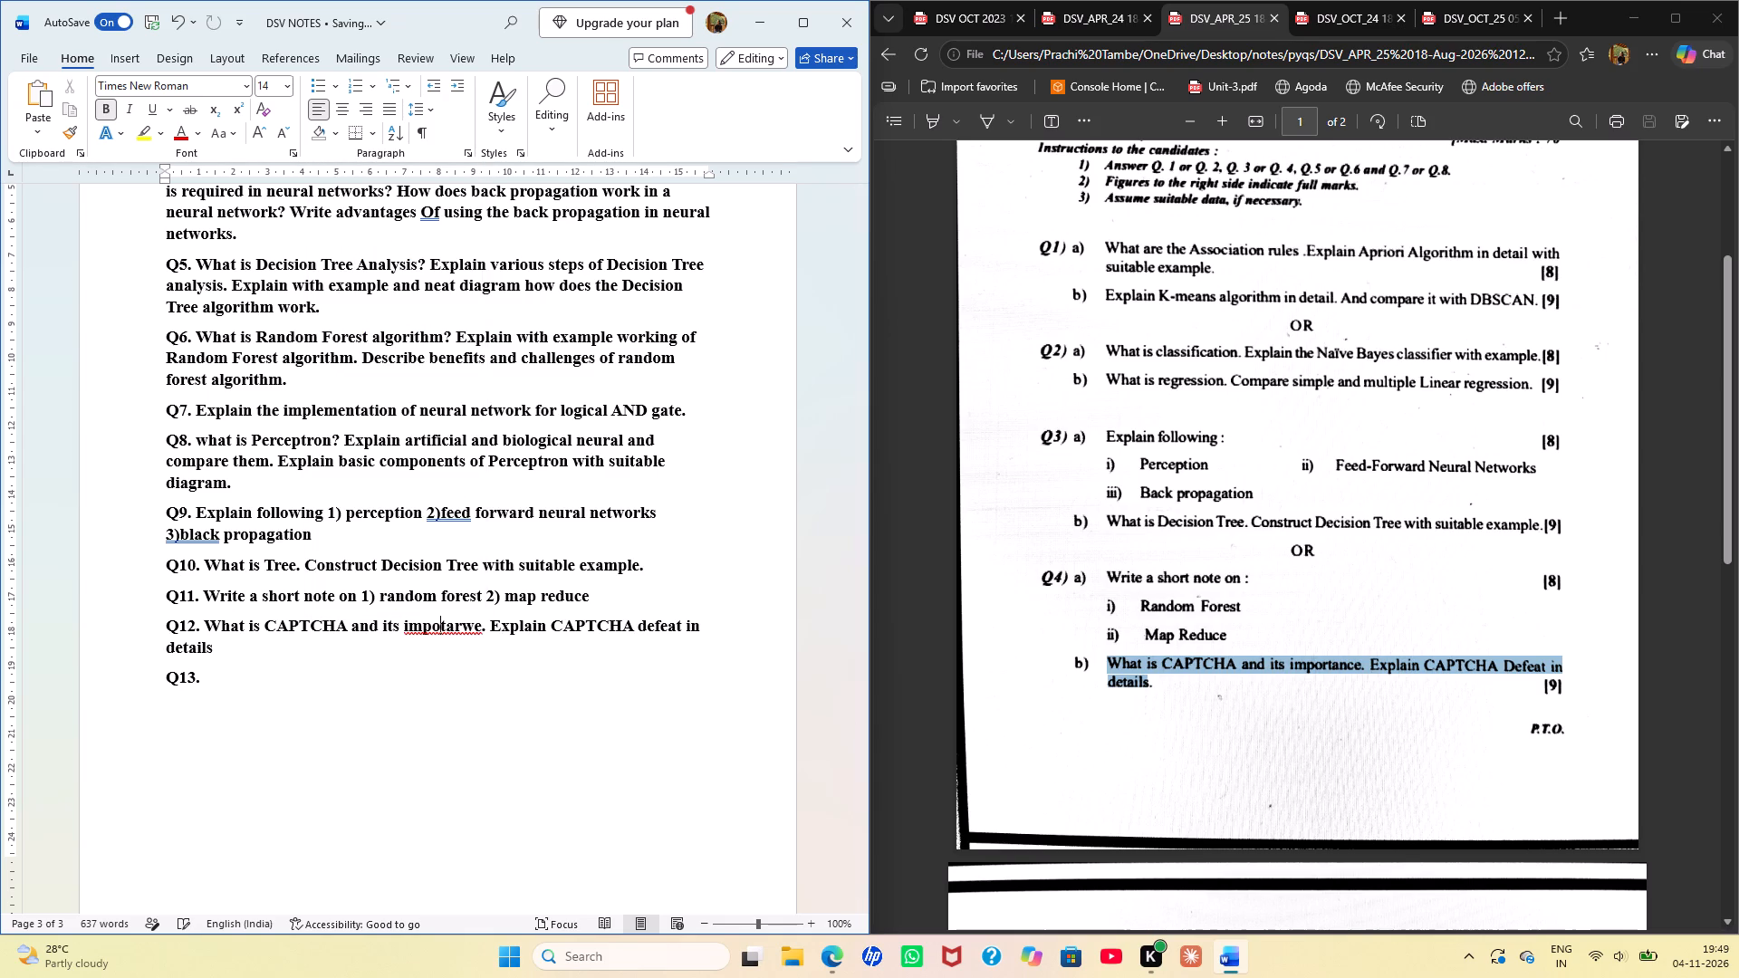
pyautogui.press('r')
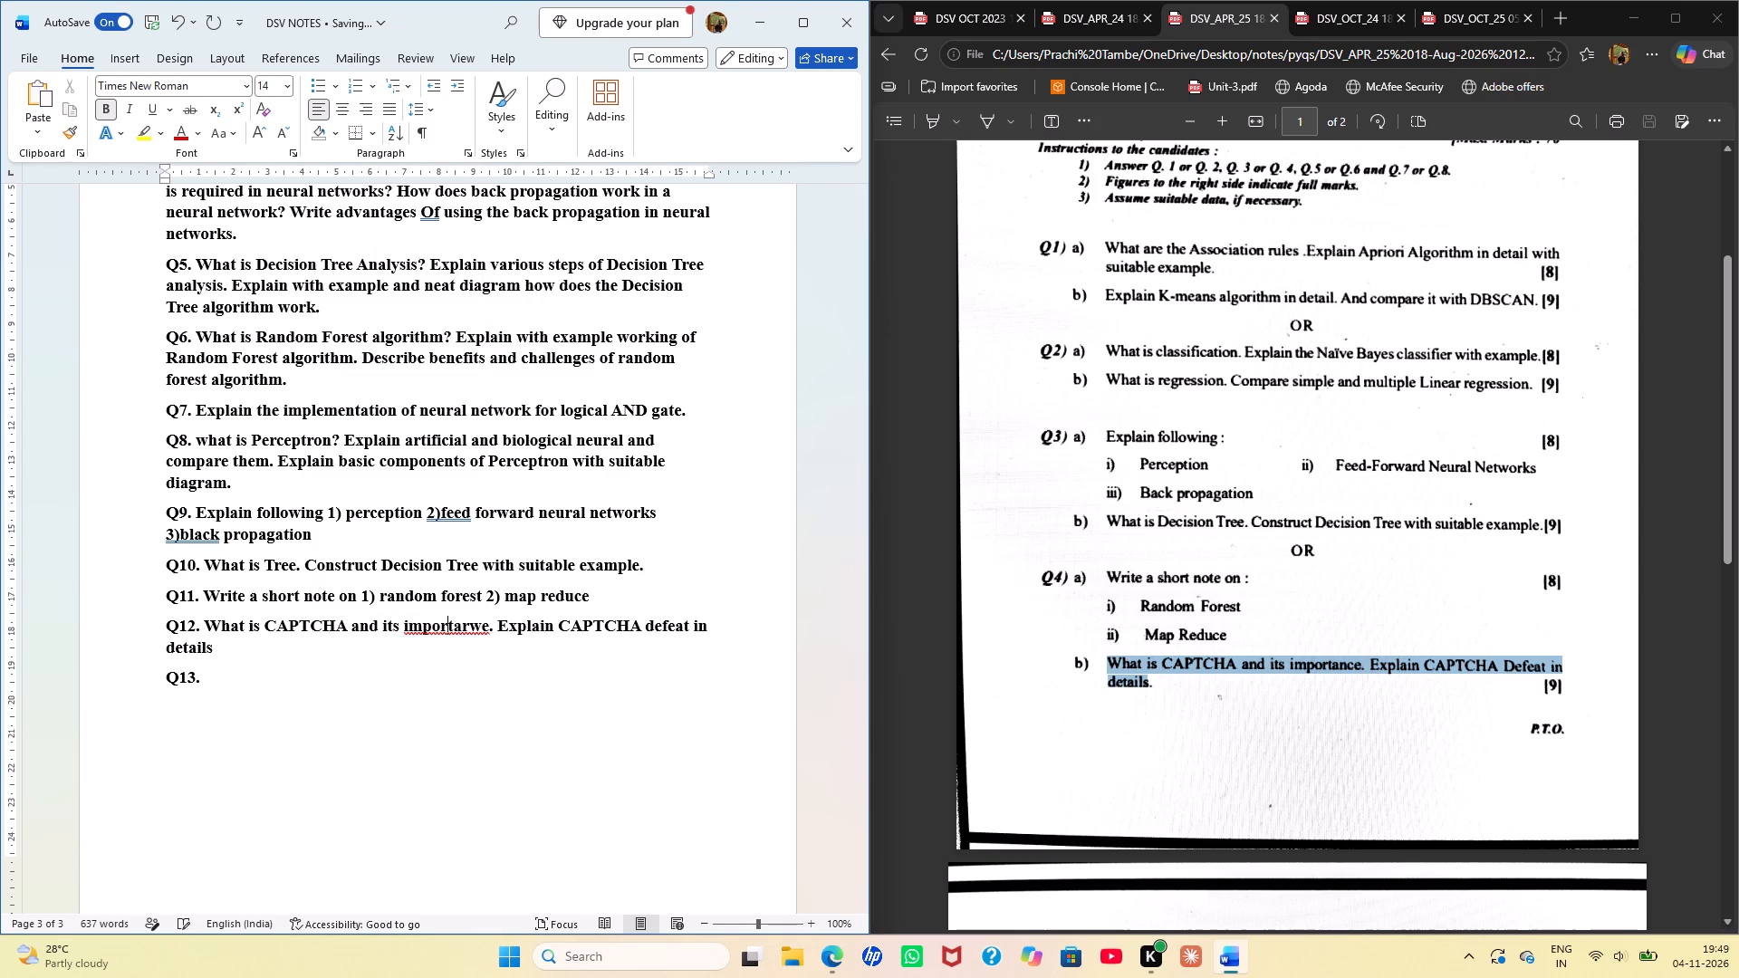
pyautogui.click(469, 633)
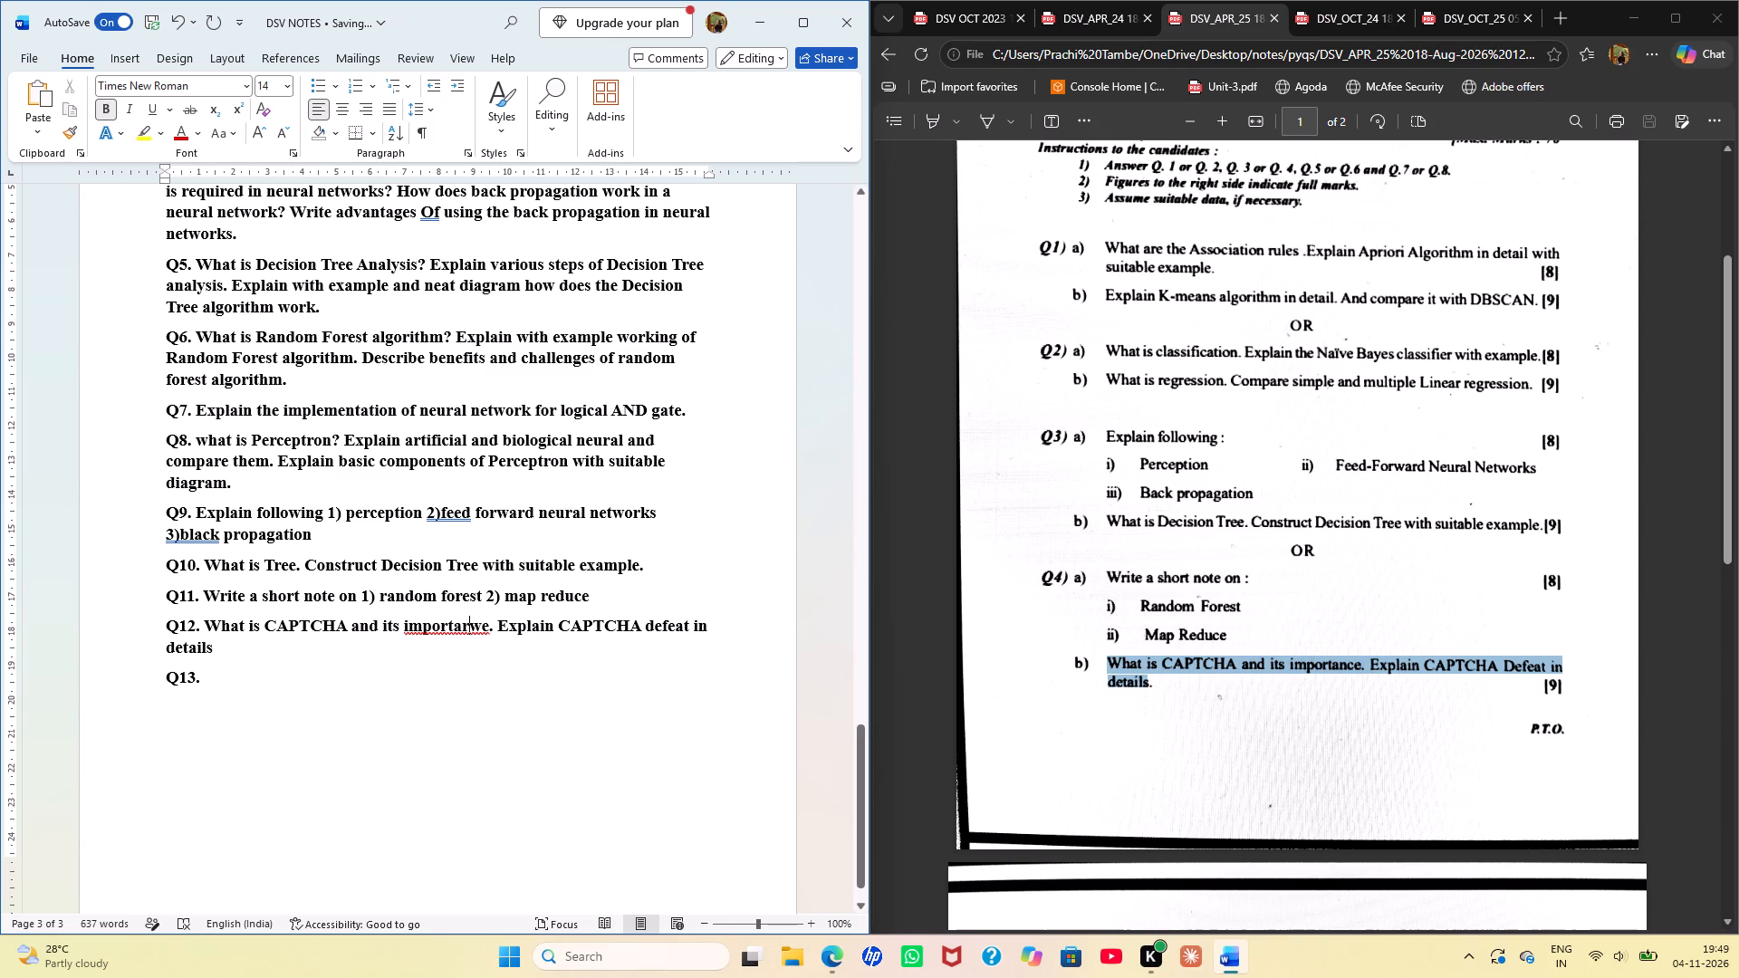
pyautogui.press('Right')
pyautogui.press('\\')
pyautogui.press('BackSpace')
pyautogui.press('BackSpace')
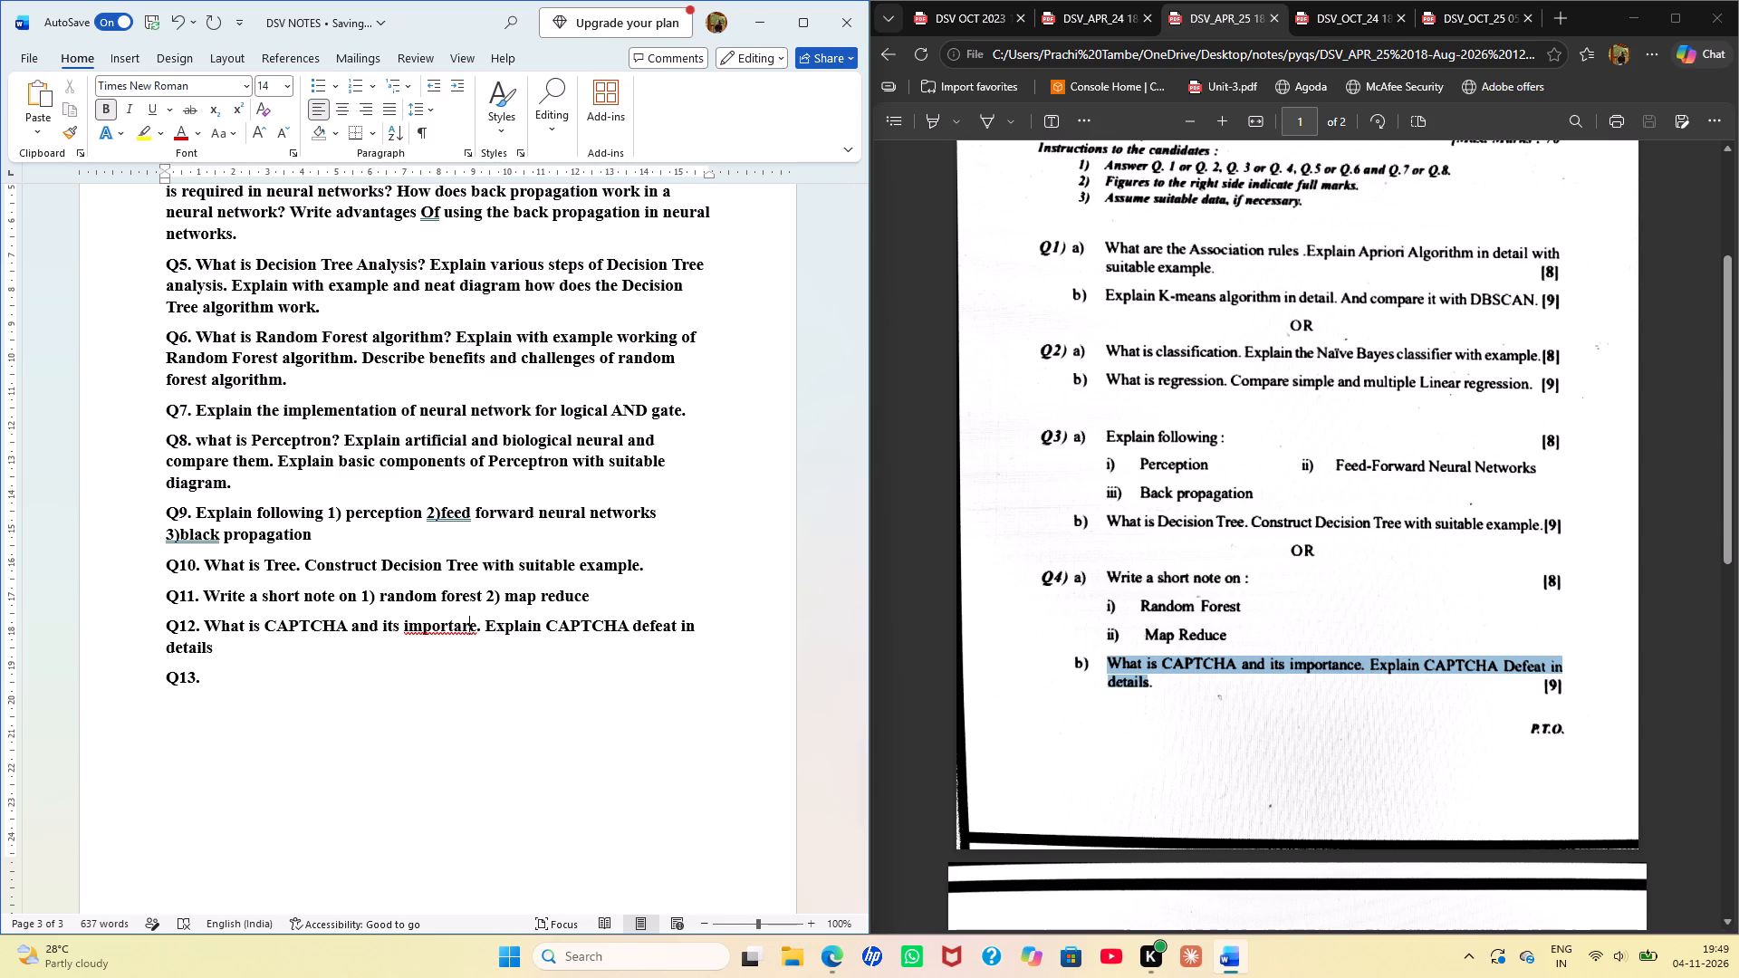
pyautogui.press('BackSpace')
pyautogui.write('nc')
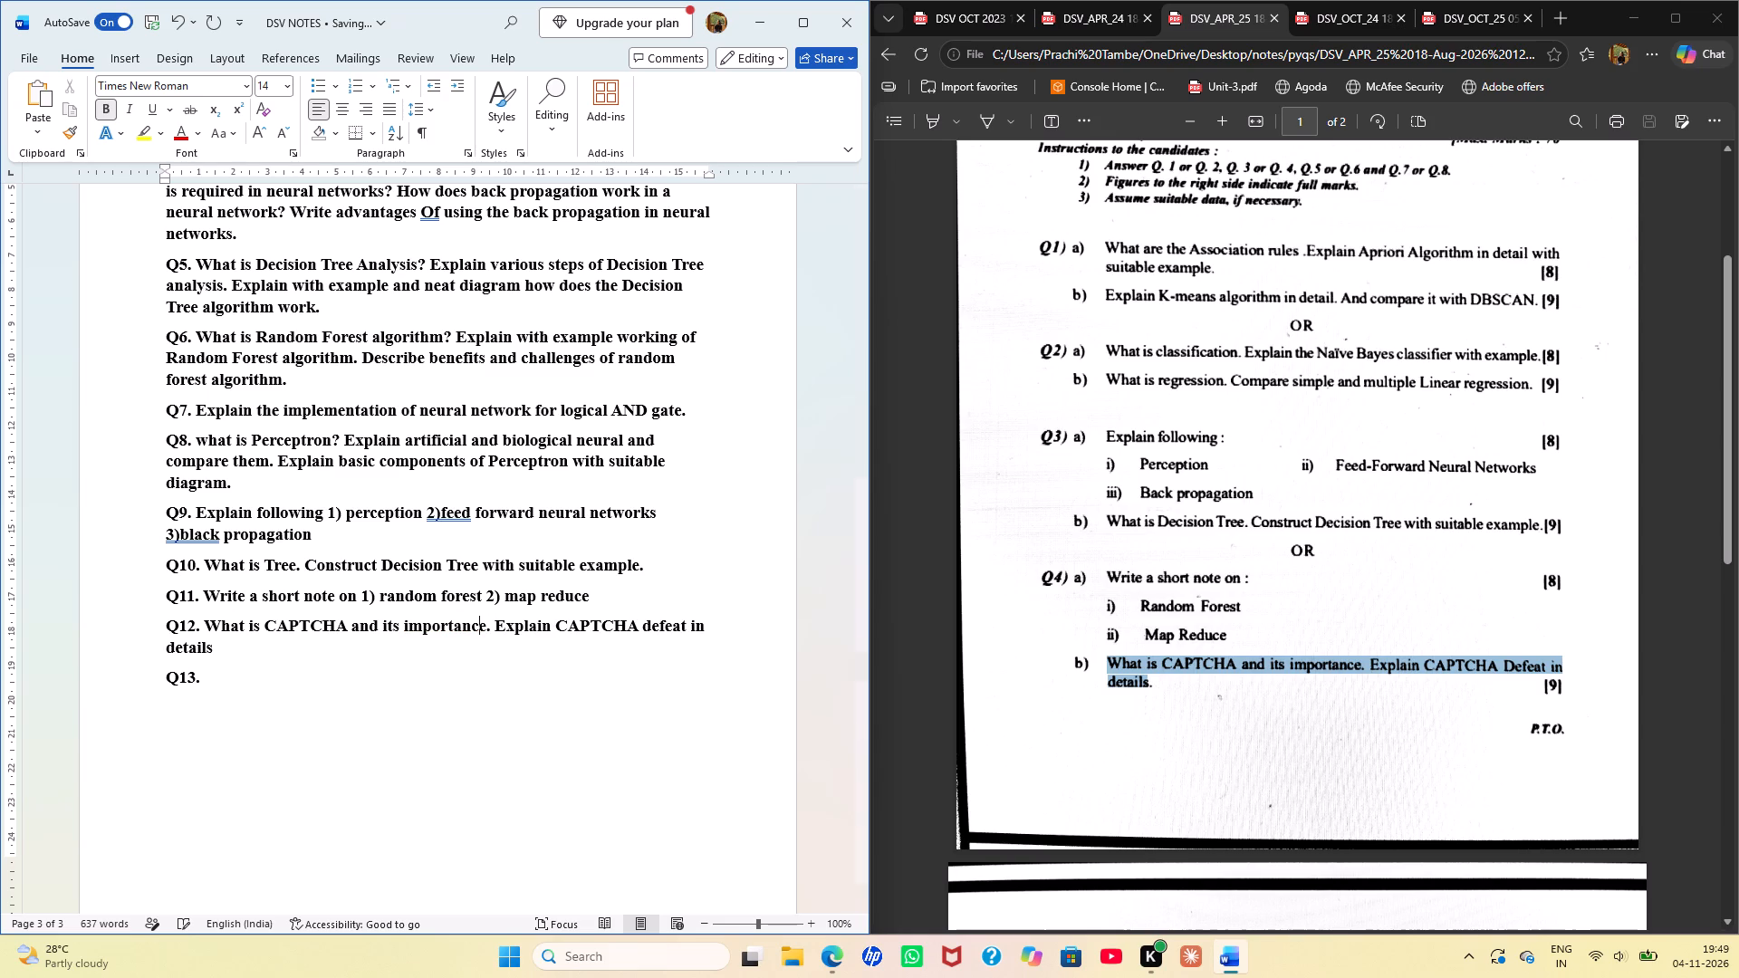
# Copy the question on Entropy in Decision Tree, Q3 a) of the October 2024 paper, into the Q13. line.
pyautogui.scroll(-1, 1241, 639)
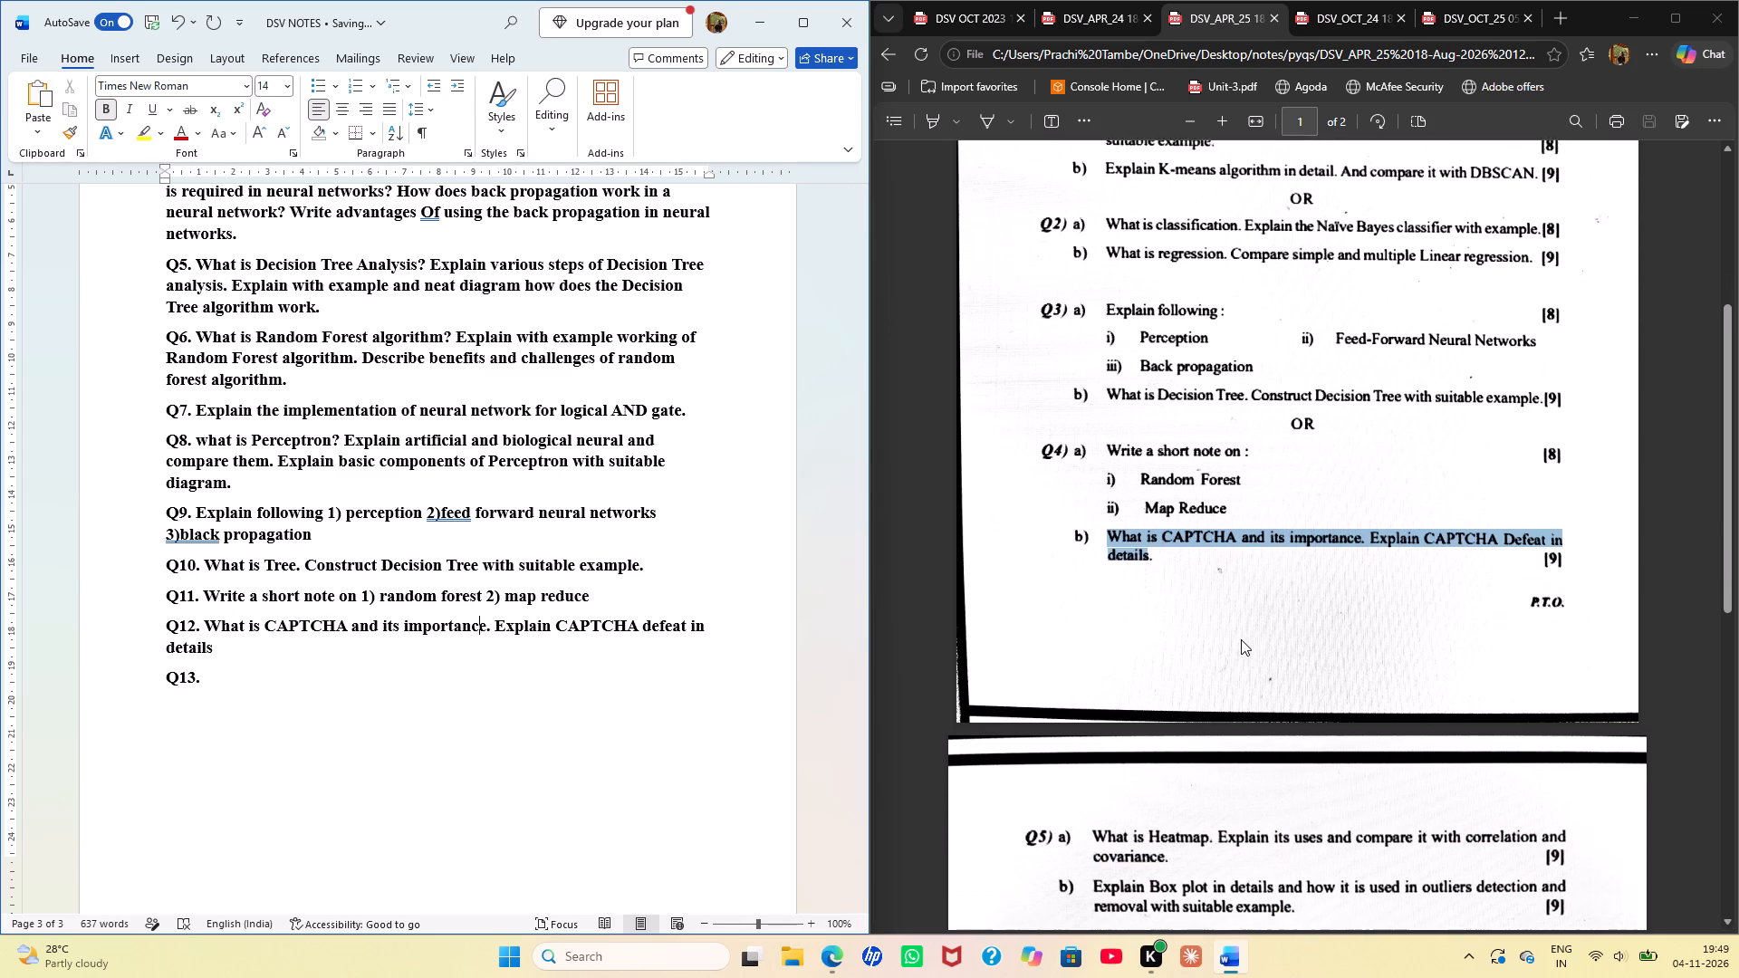
pyautogui.scroll(-1, 1241, 639)
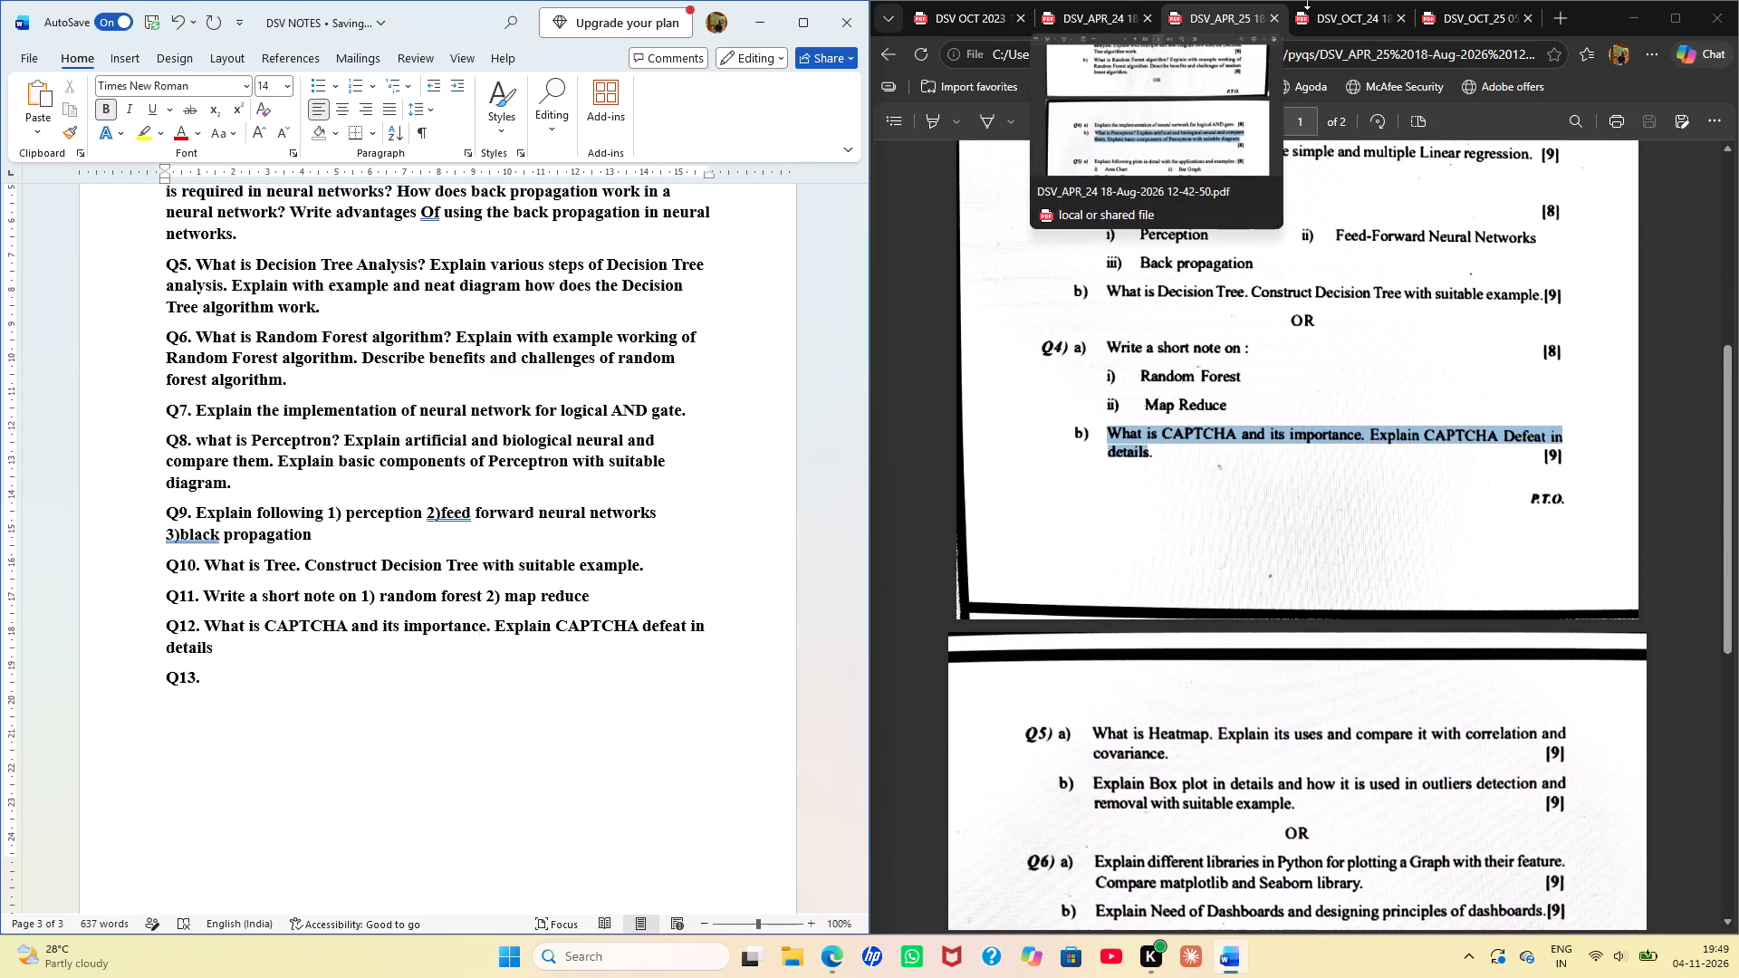
pyautogui.click(1225, 18)
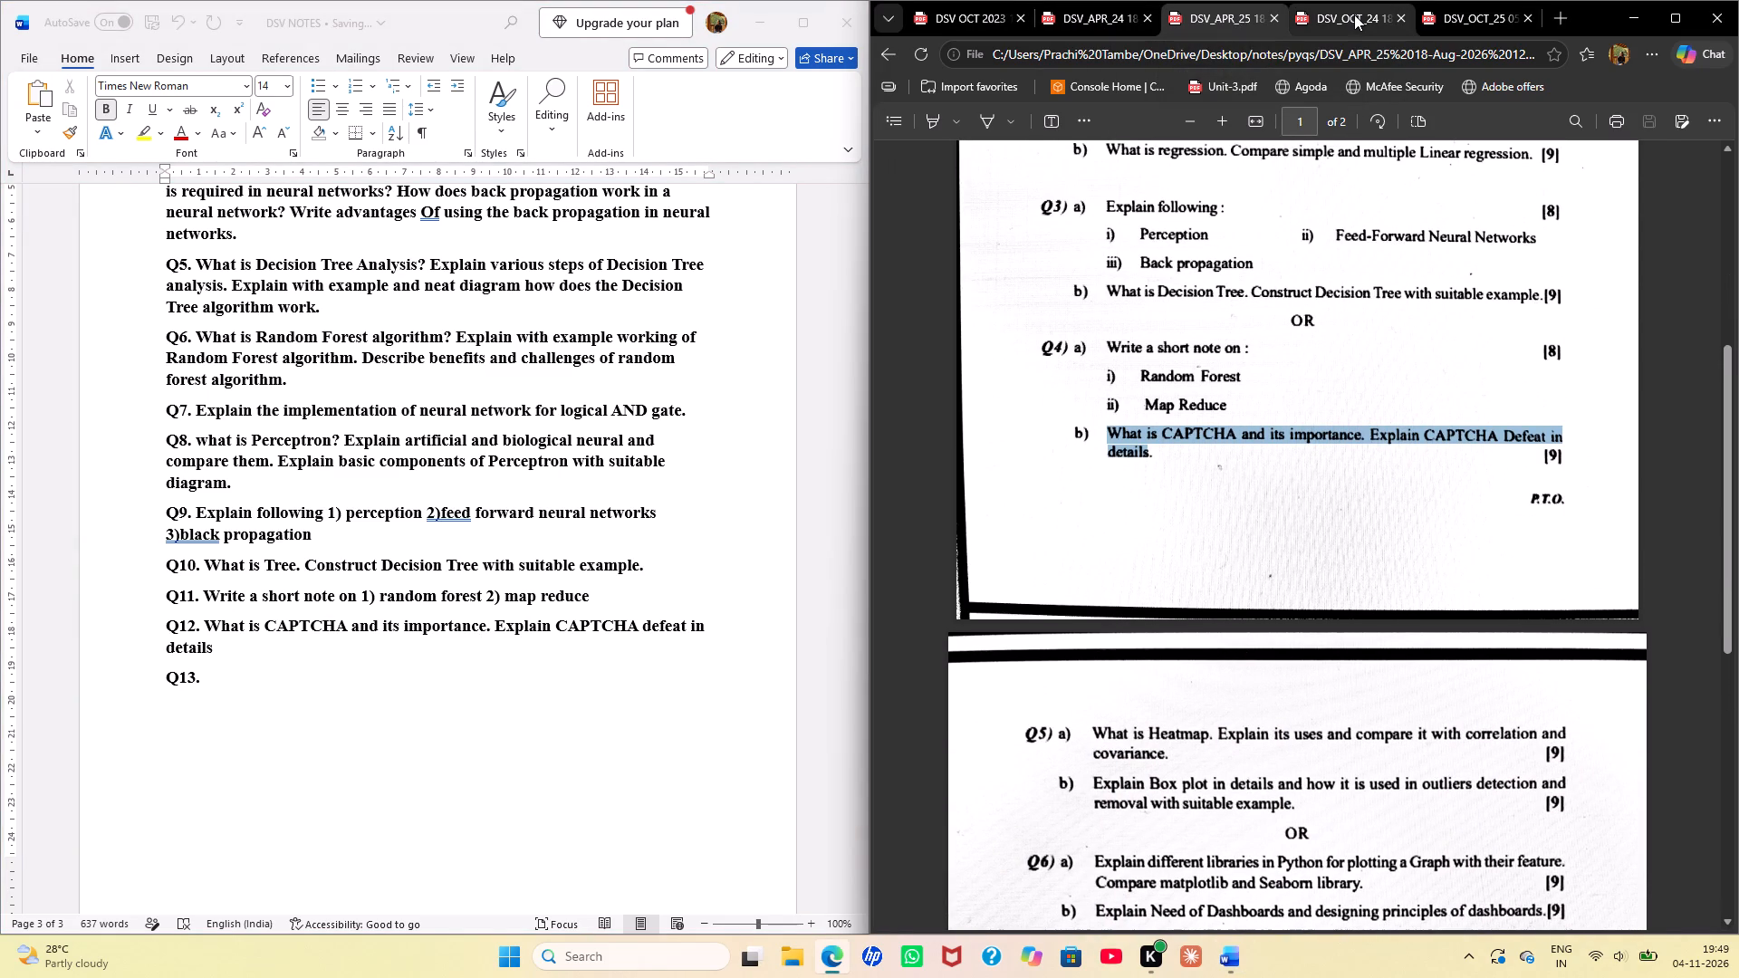
pyautogui.click(1354, 14)
pyautogui.scroll(-3, 1223, 508)
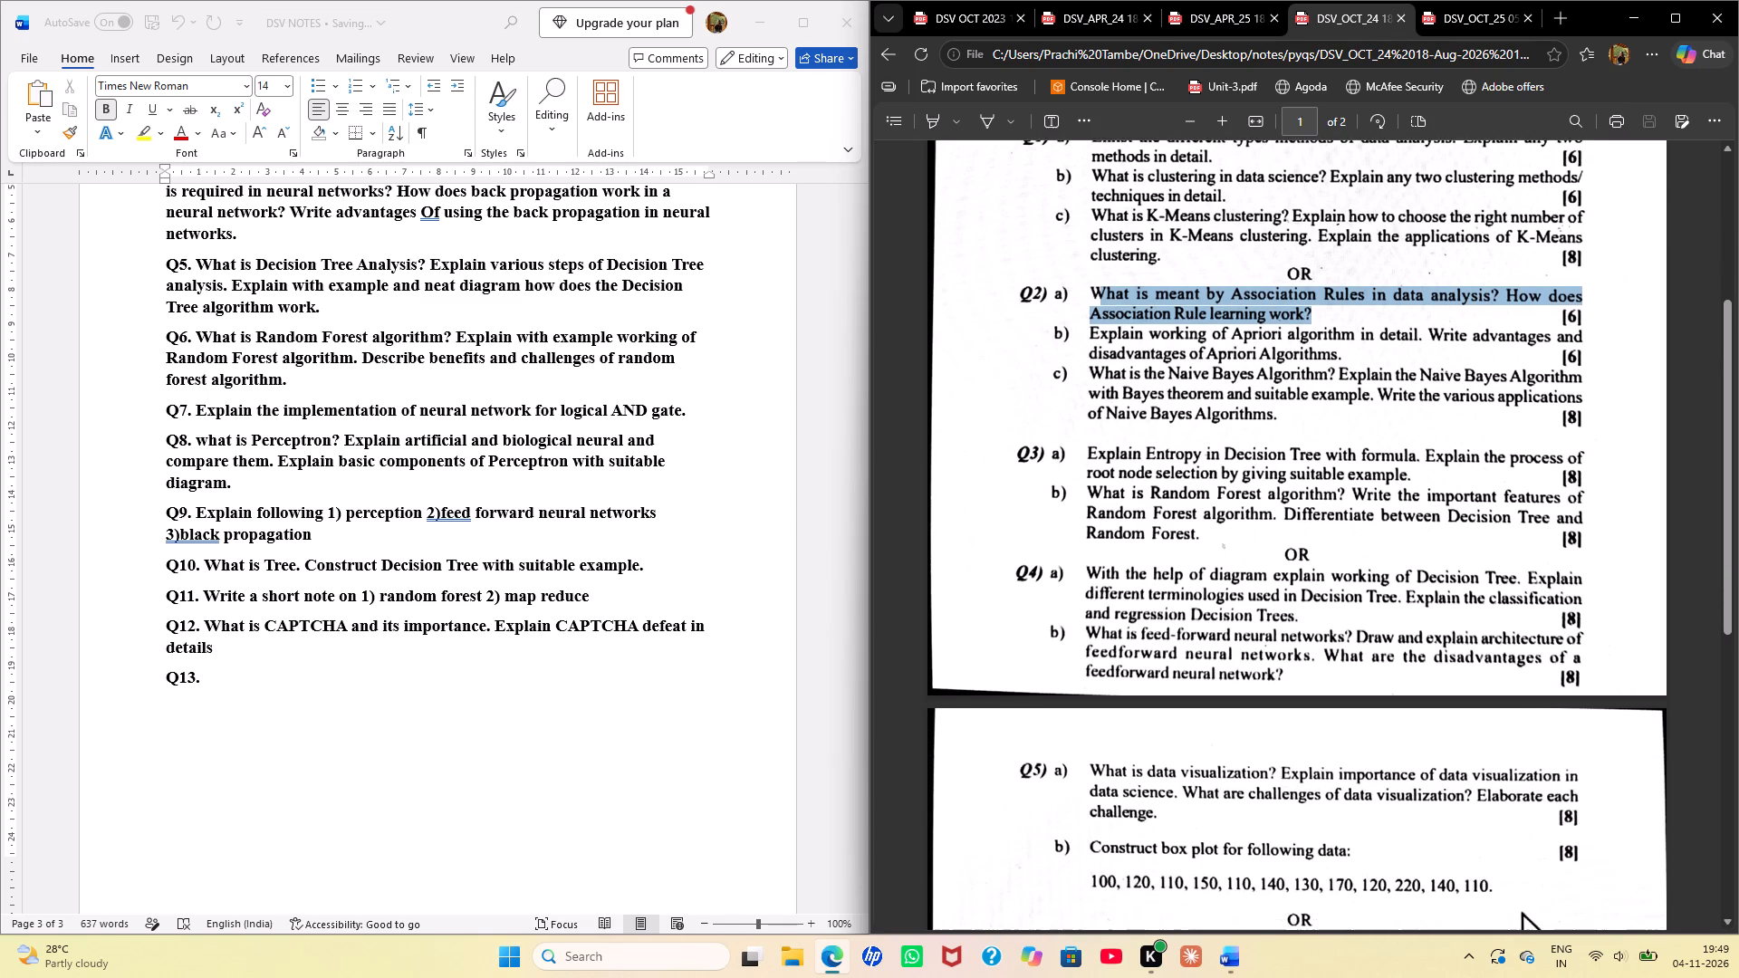
pyautogui.scroll(-1, 1223, 508)
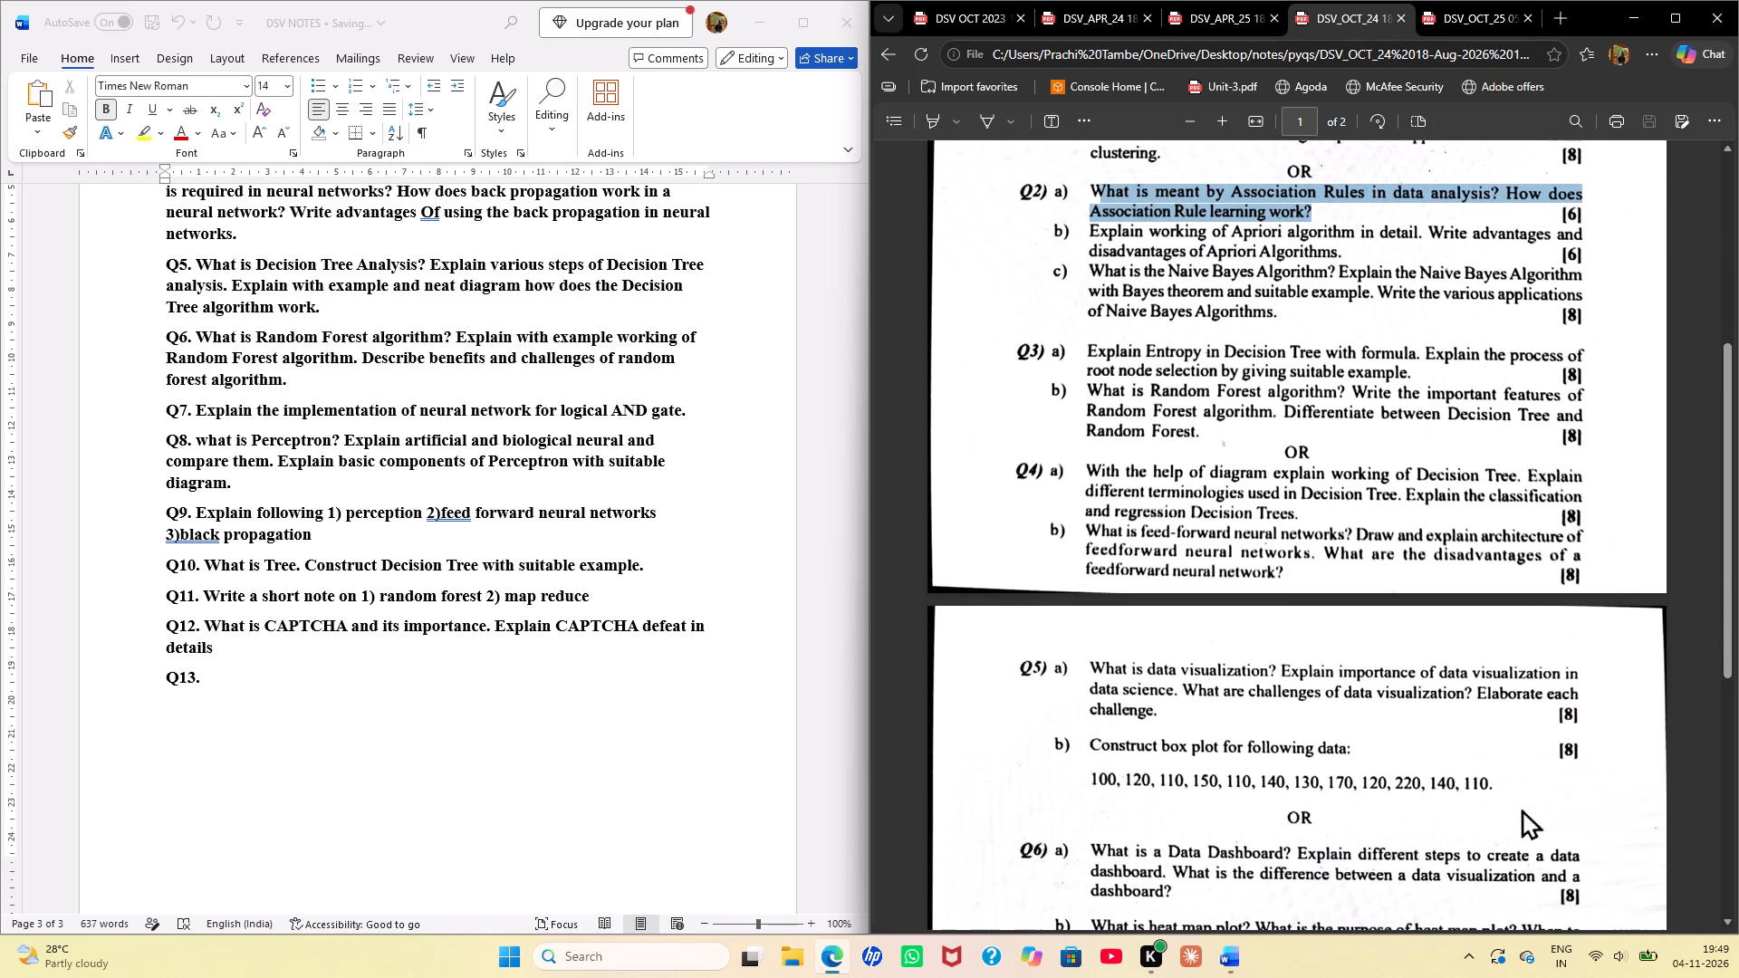
pyautogui.scroll(1, 292, 580)
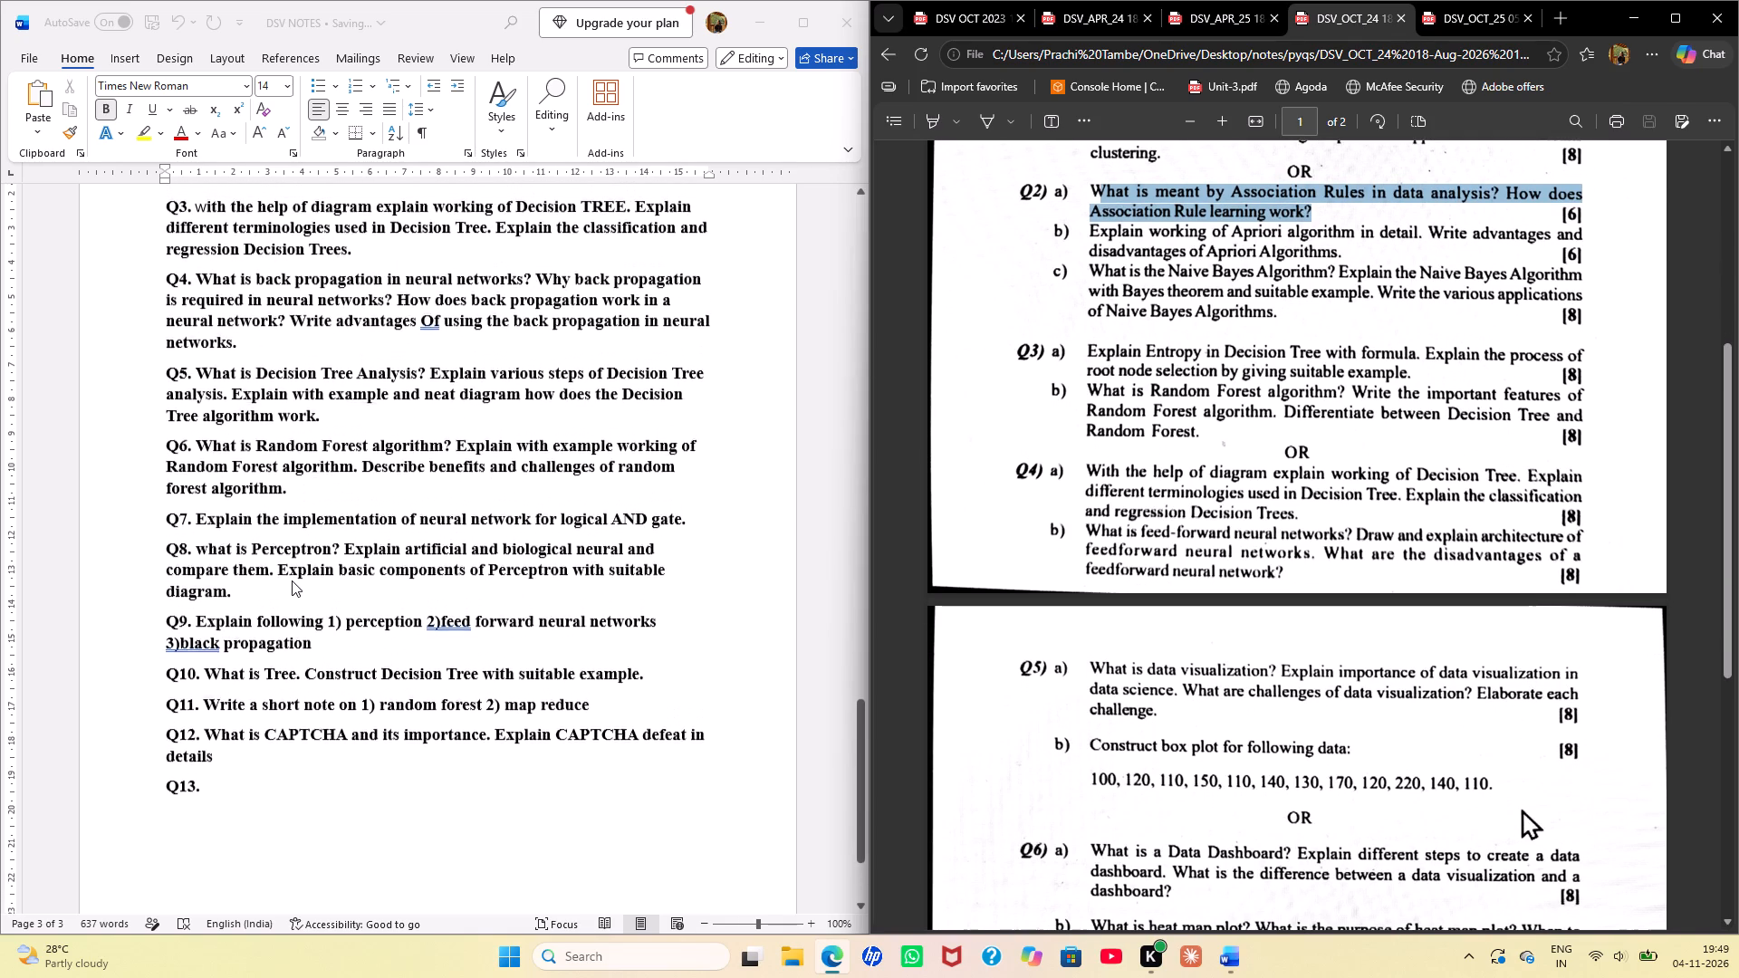
pyautogui.scroll(1, 292, 580)
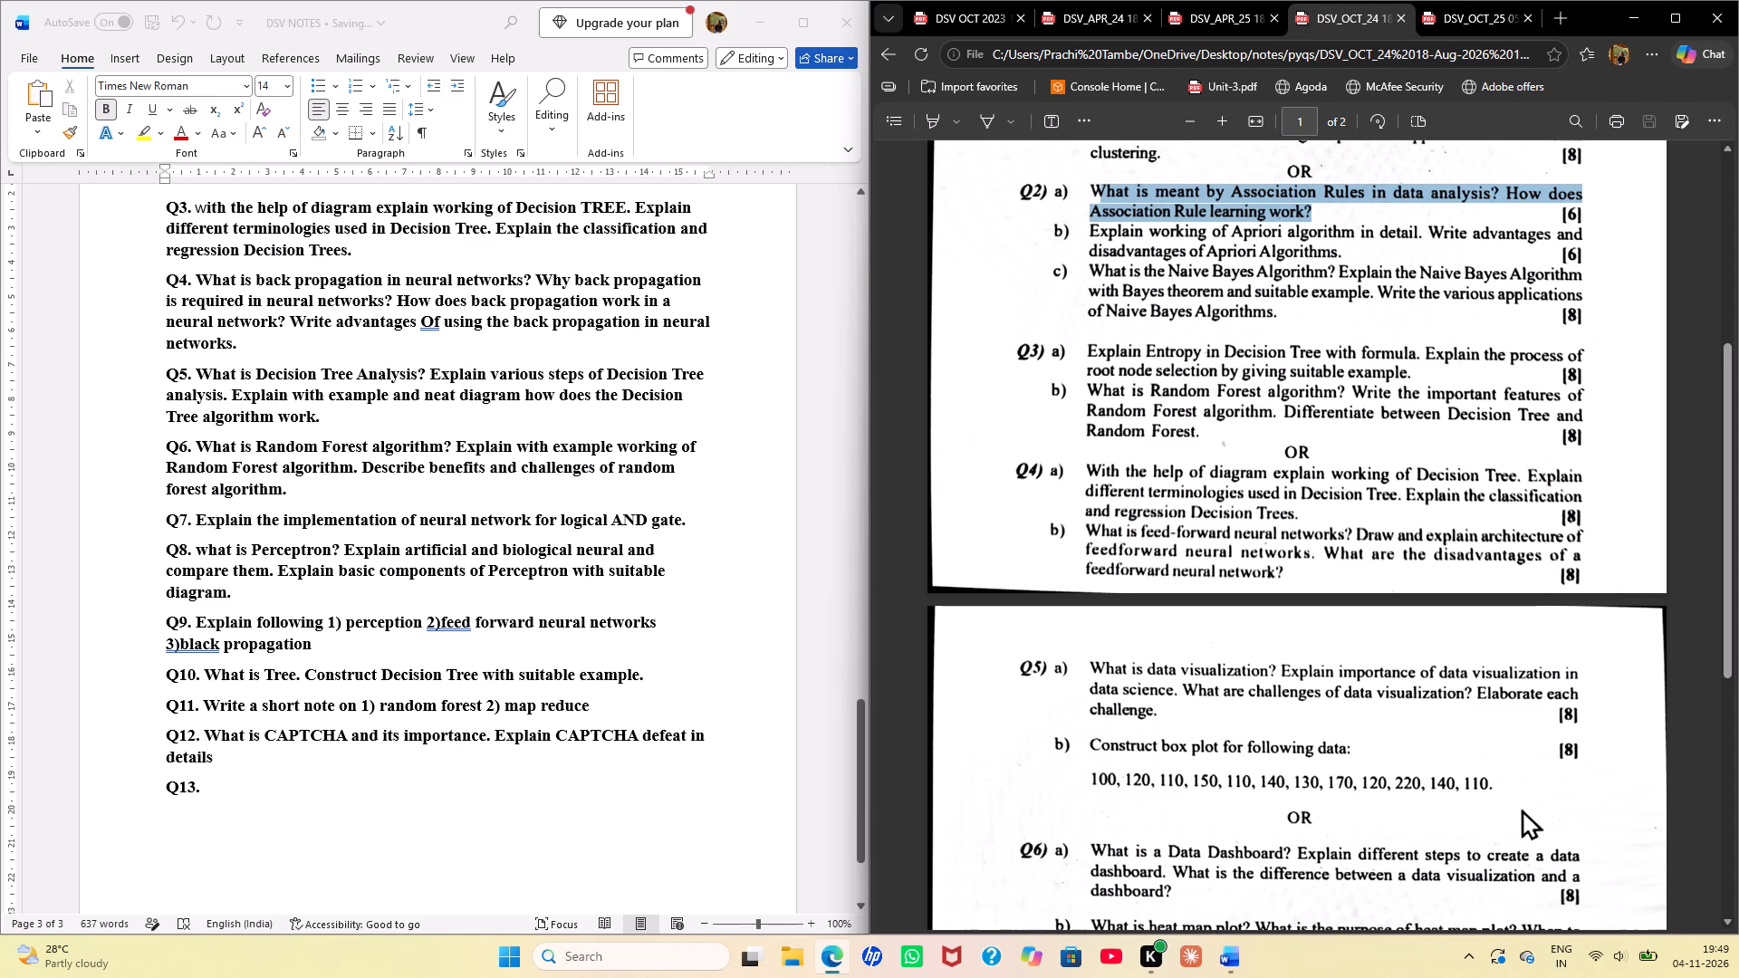
pyautogui.scroll(-1, 1096, 459)
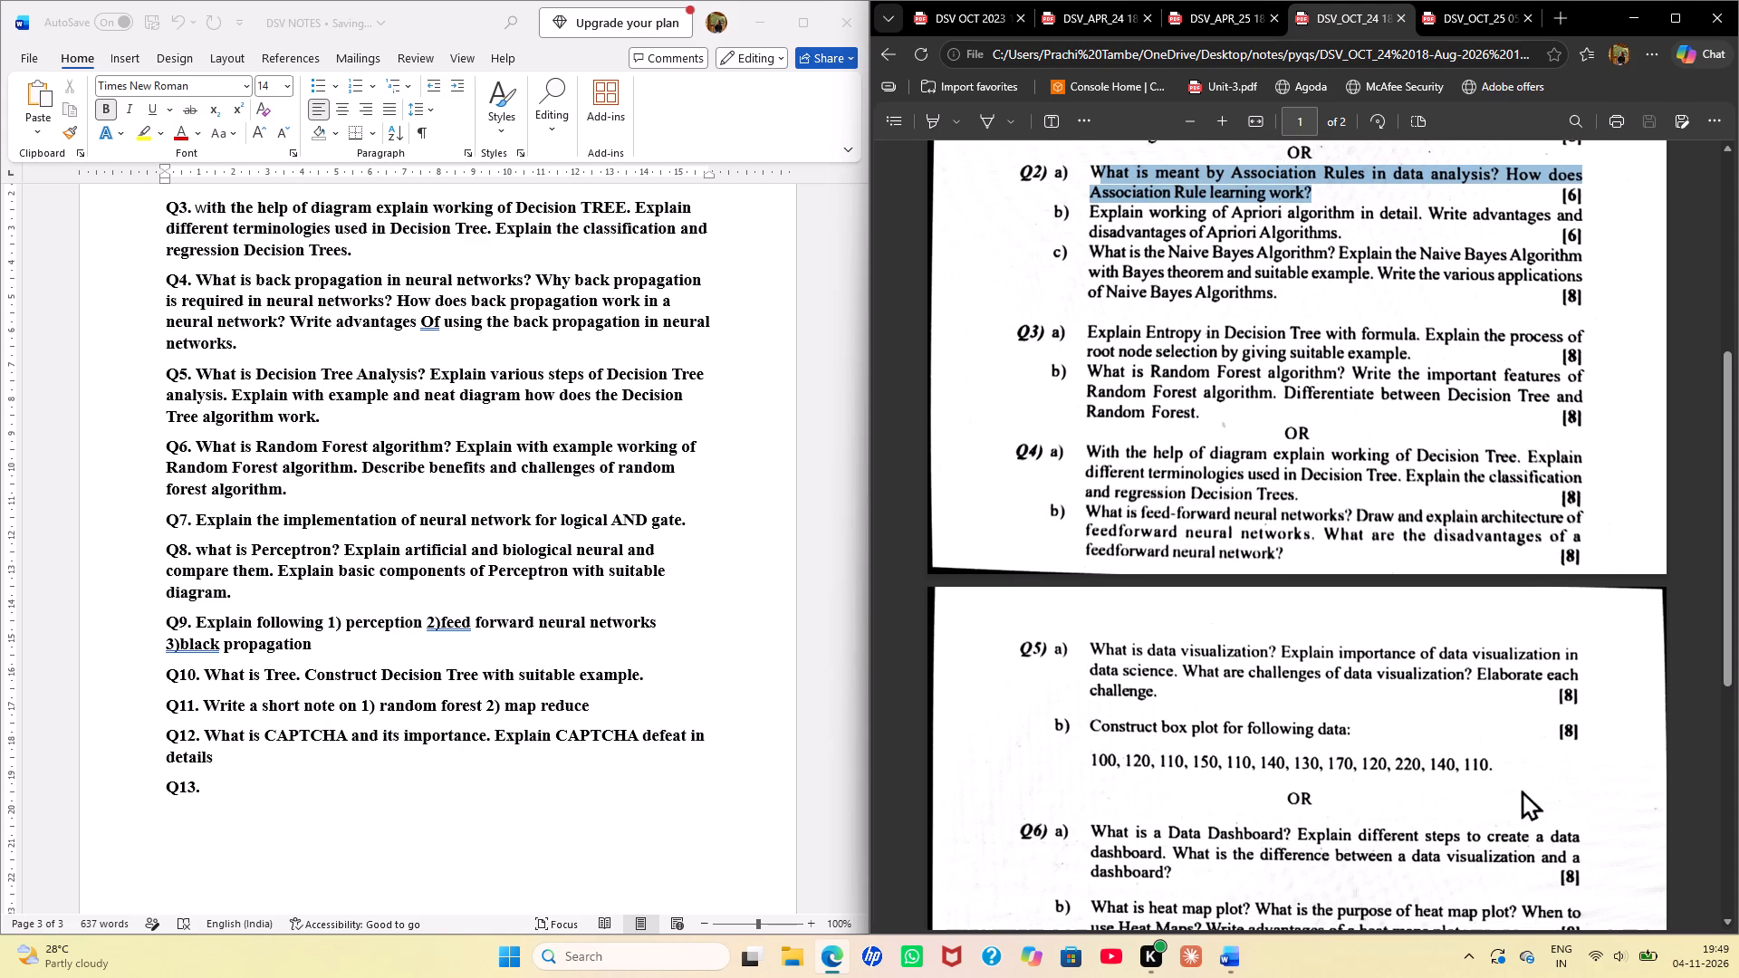
pyautogui.scroll(-1, 1096, 459)
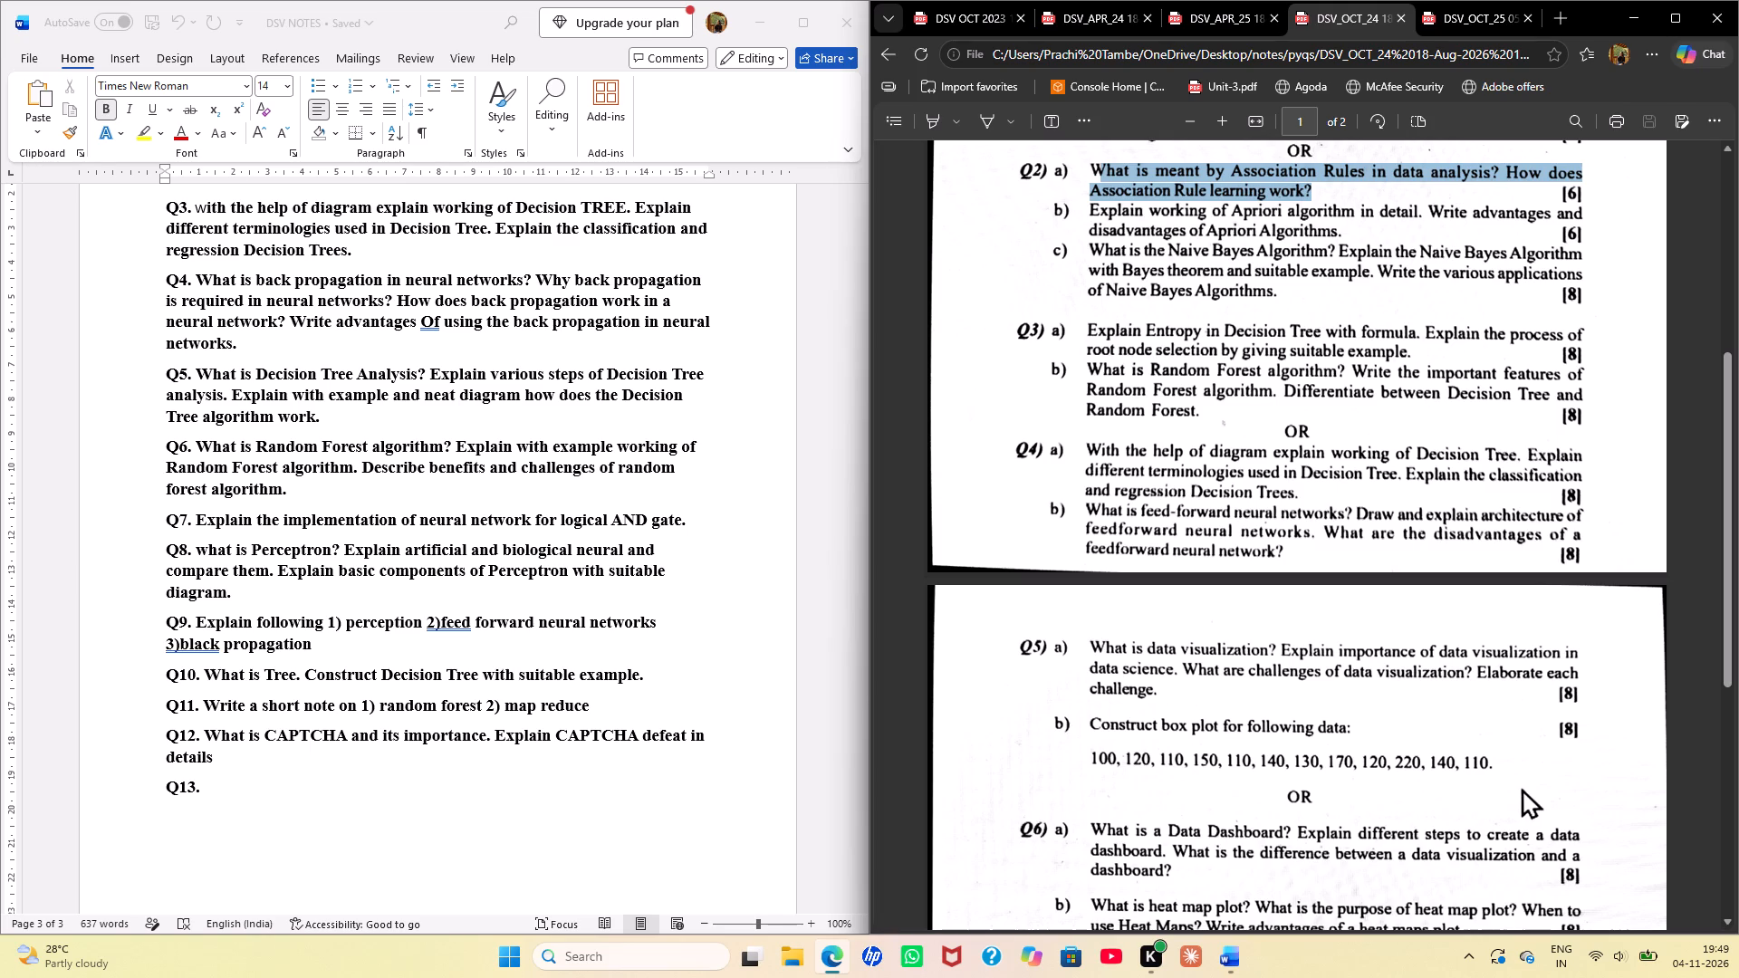
pyautogui.moveTo(1086, 324); pyautogui.dragTo(1414, 350)
pyautogui.hotkey('ctrl', 'c')
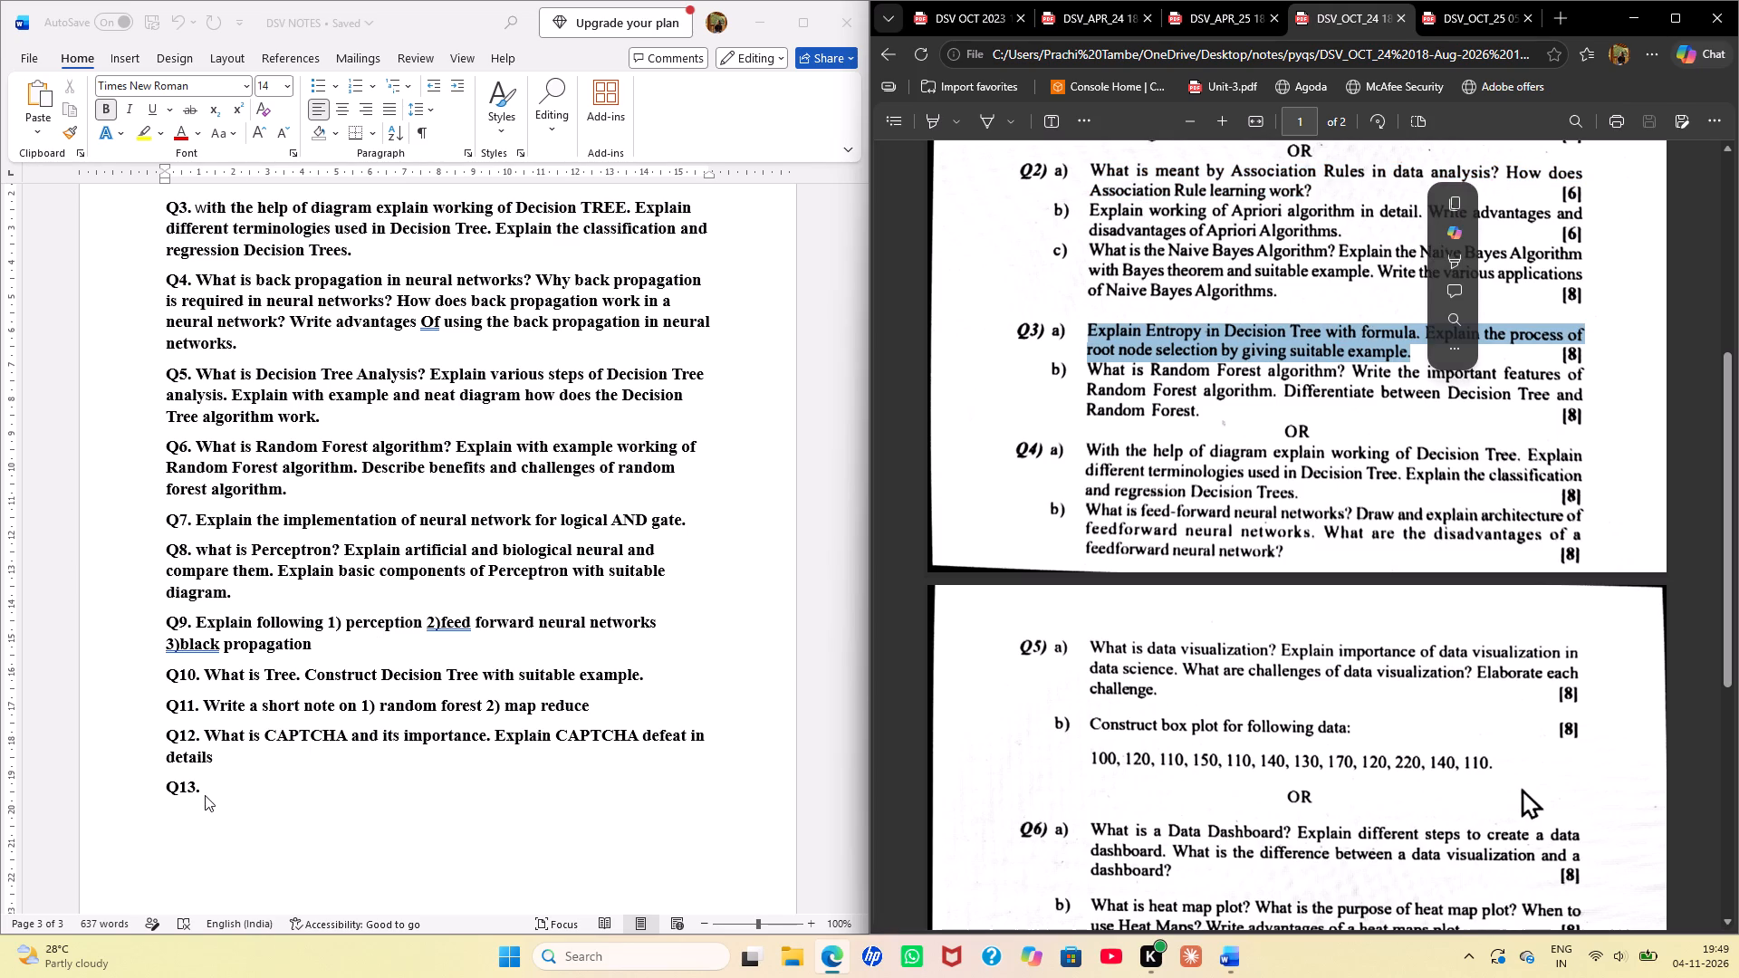
pyautogui.click(208, 794)
pyautogui.click(215, 791)
pyautogui.press('space')
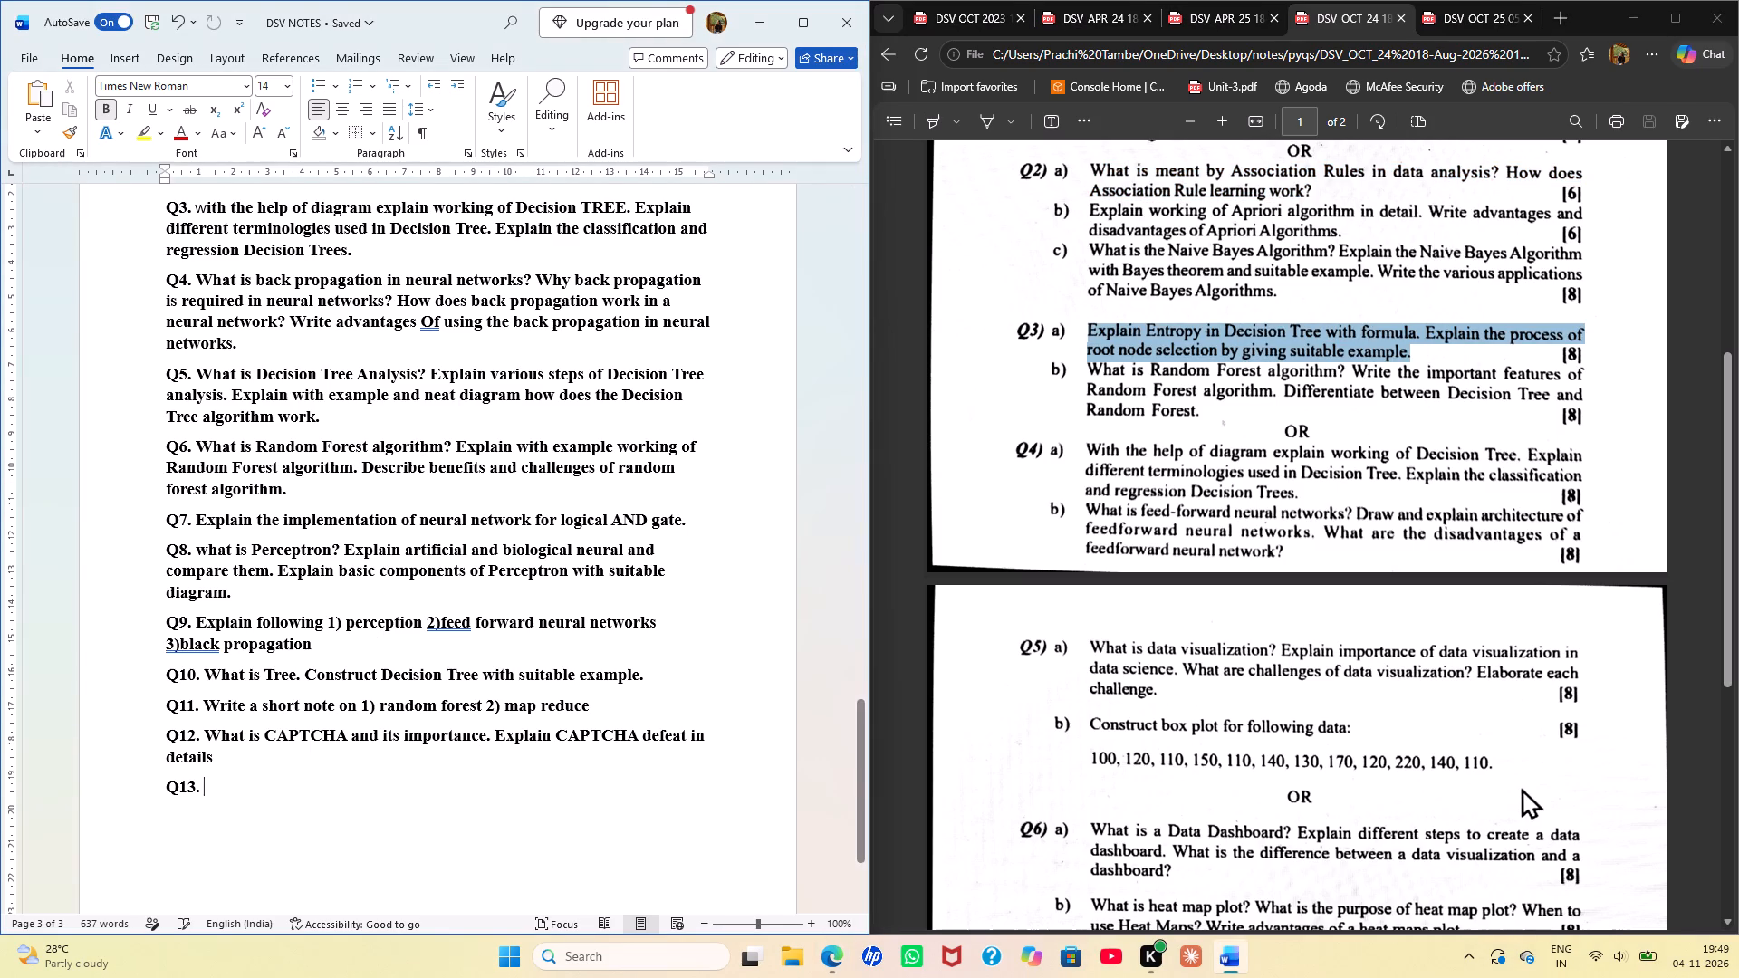
pyautogui.hotkey('ctrl', 'v')
# Add empty numbered question lines Q14. to Q21. below the Q13. question, each on its own line.
pyautogui.scroll(-1, 215, 791)
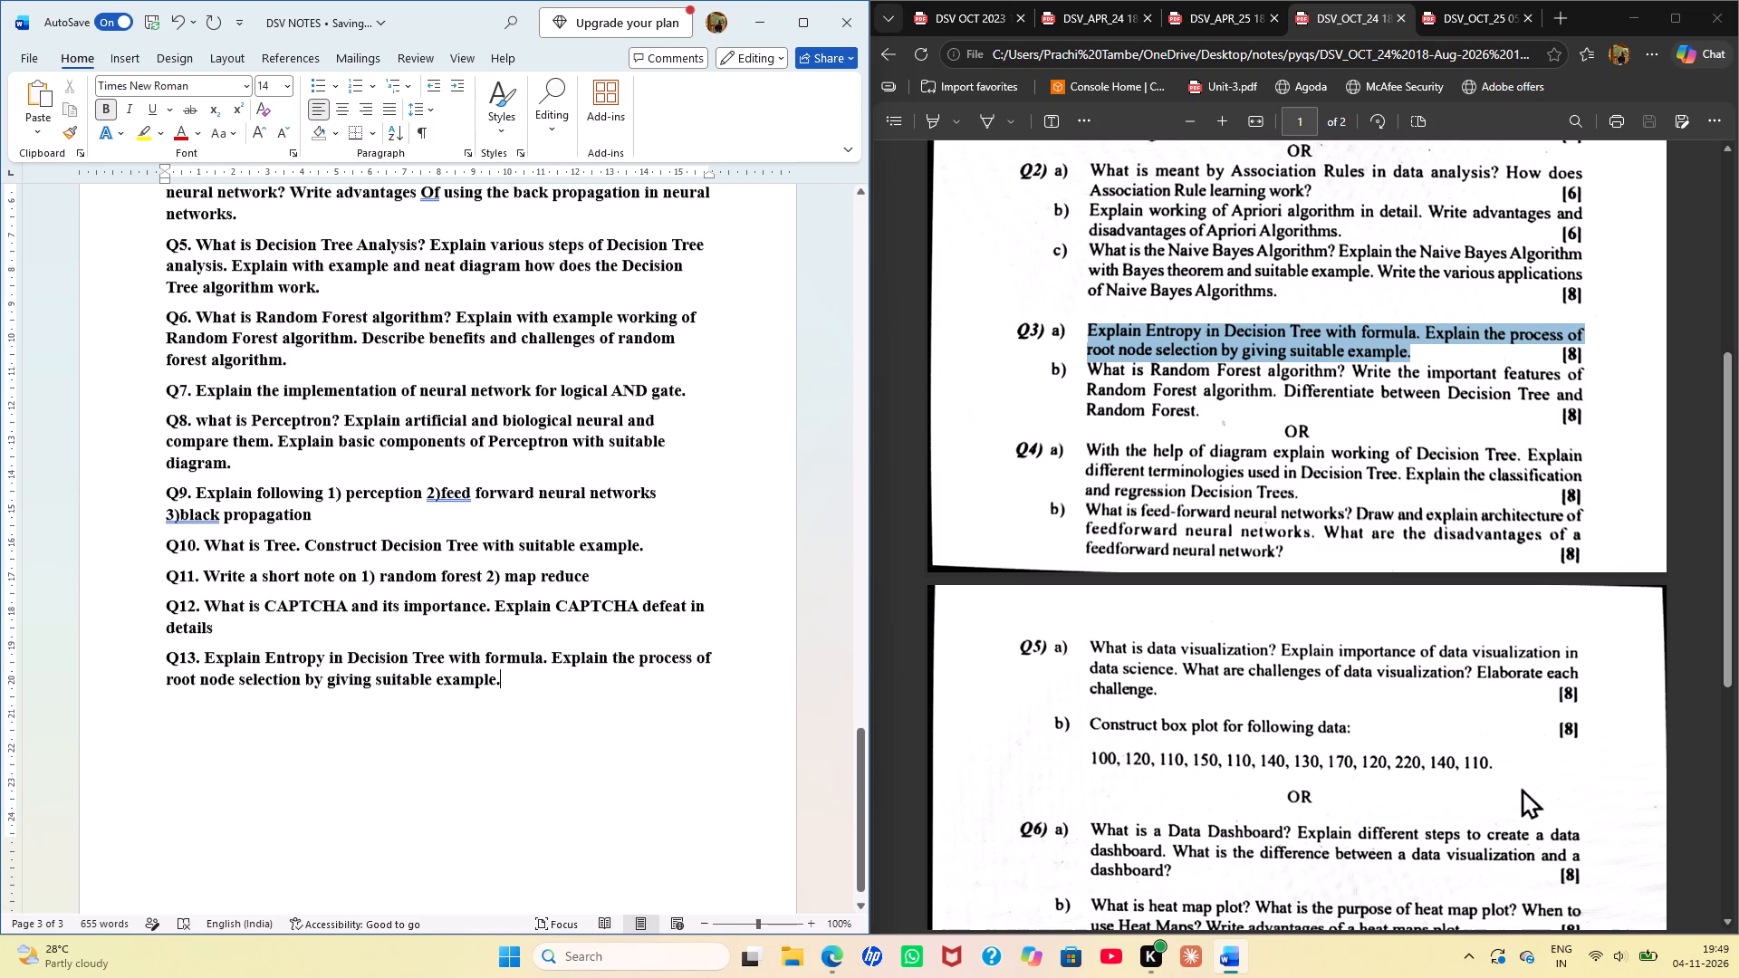
pyautogui.scroll(-1, 215, 791)
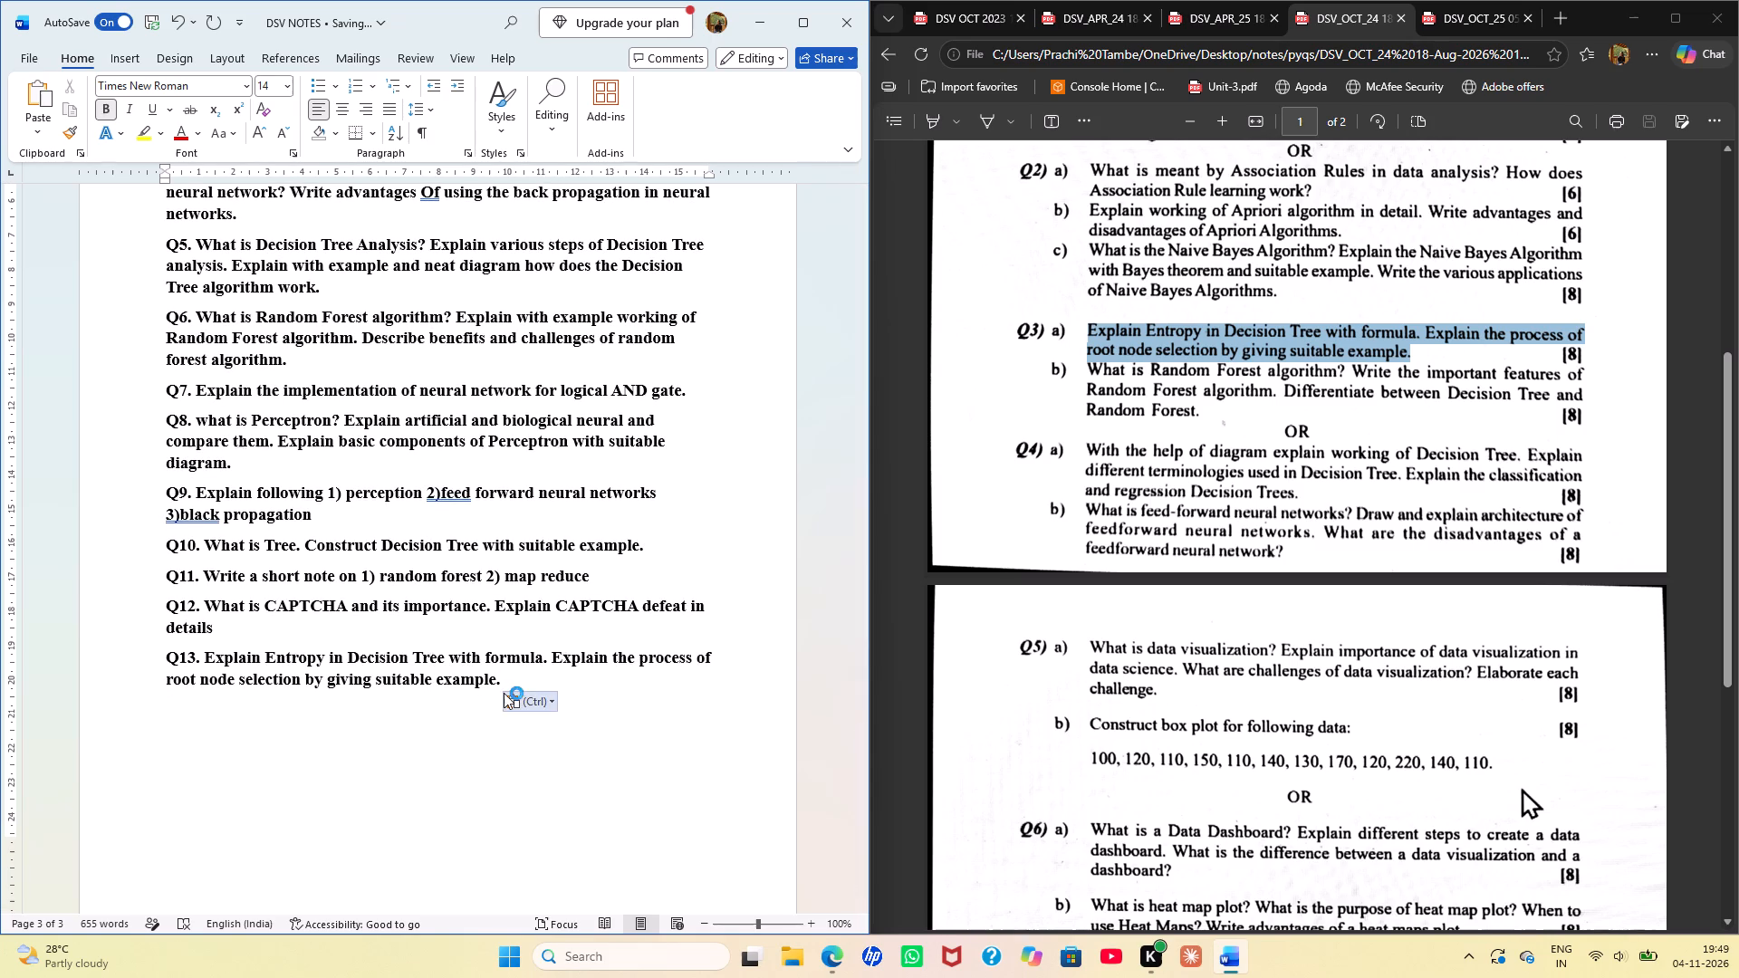
pyautogui.press('Return')
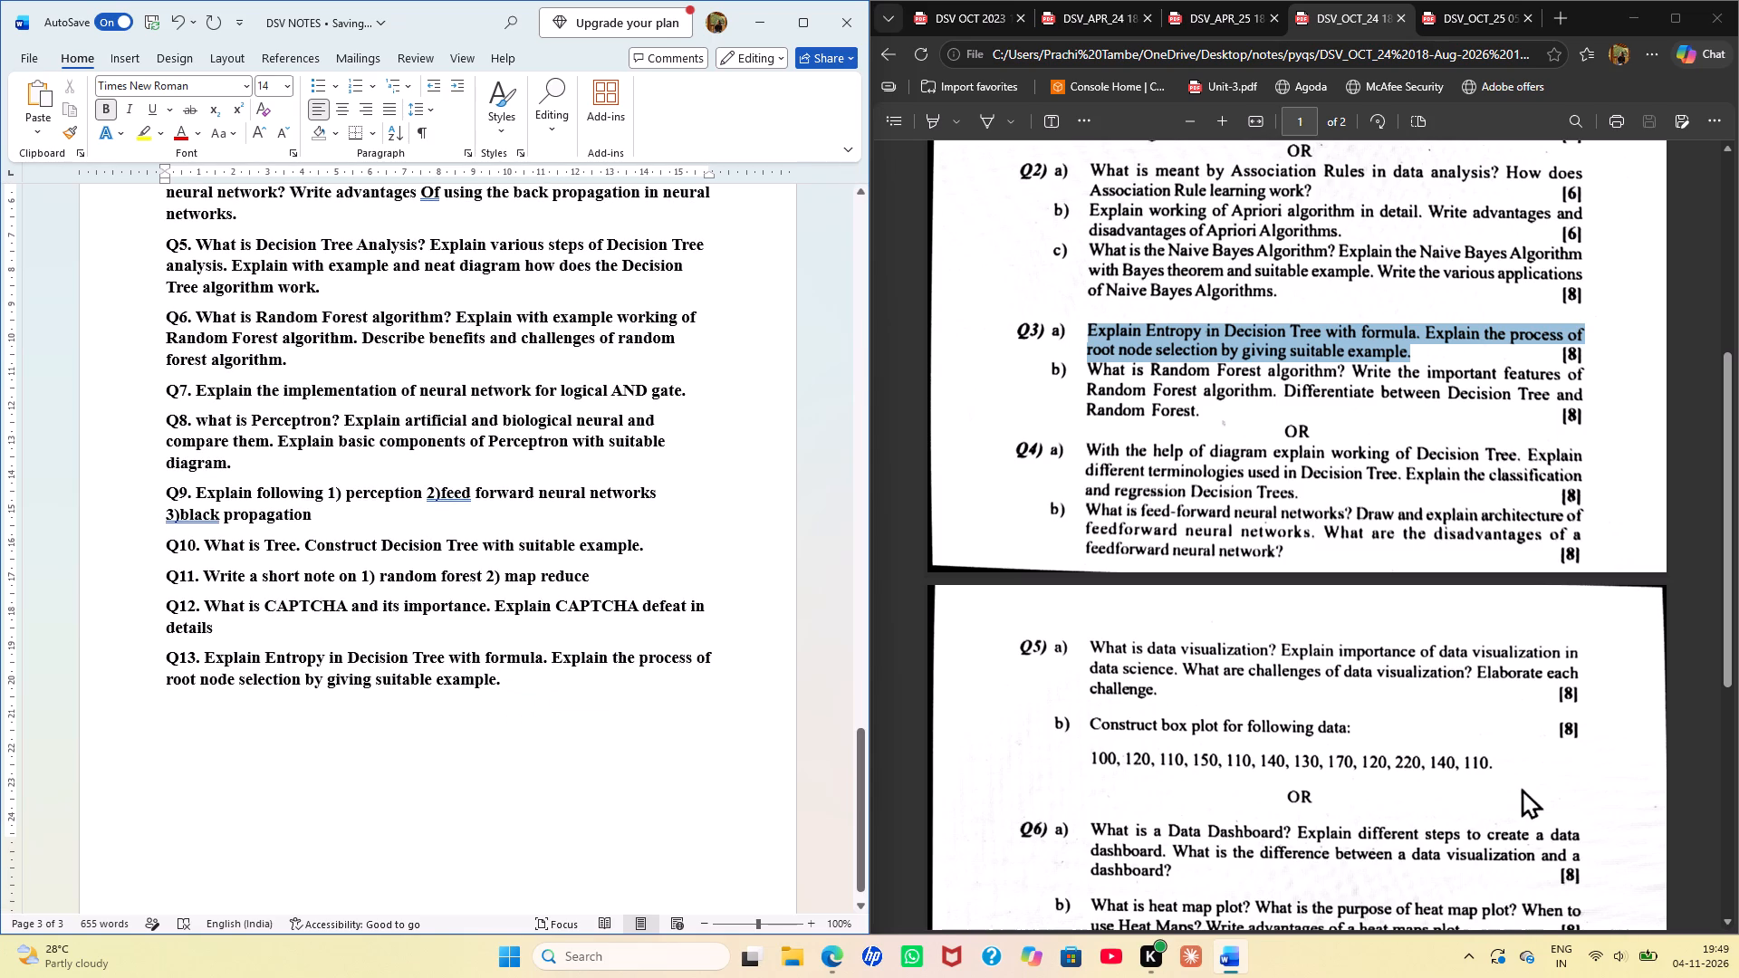
pyautogui.write('Q1')
pyautogui.write('4.')
pyautogui.press('Return')
pyautogui.write('Q15.')
pyautogui.press('Return')
pyautogui.write('Q1')
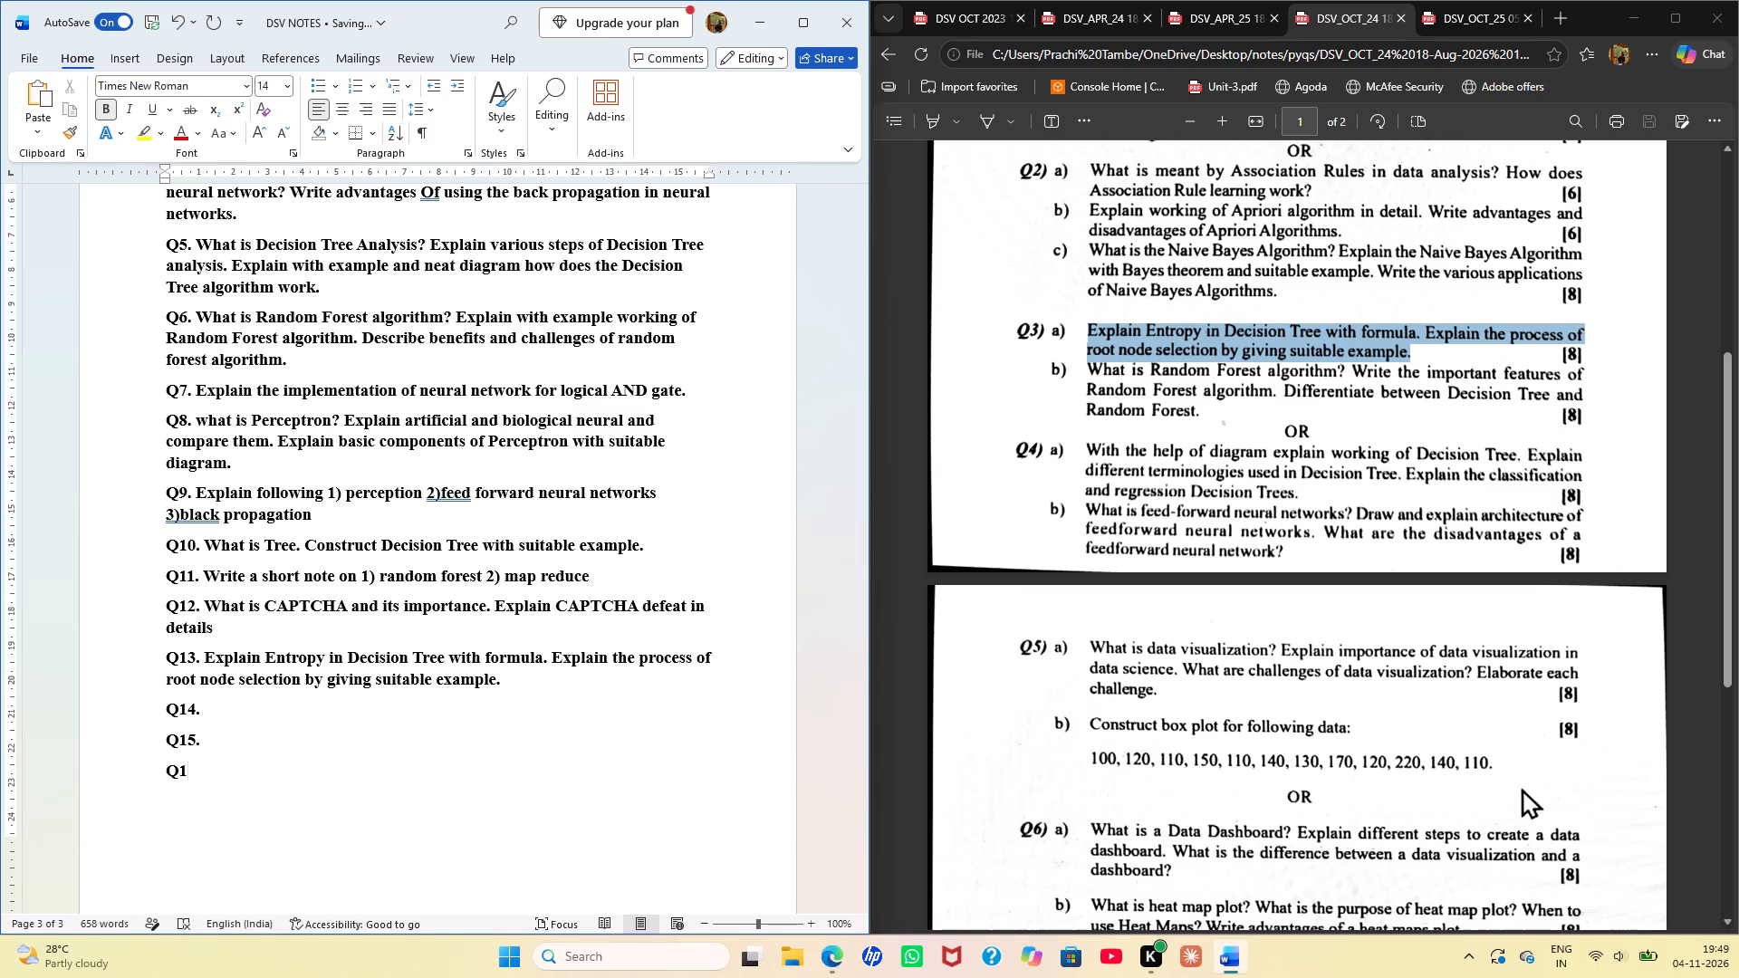
pyautogui.write('6.')
pyautogui.press('Return')
pyautogui.write('Q17.')
pyautogui.press('Return')
pyautogui.write('Q18.')
pyautogui.press('Return')
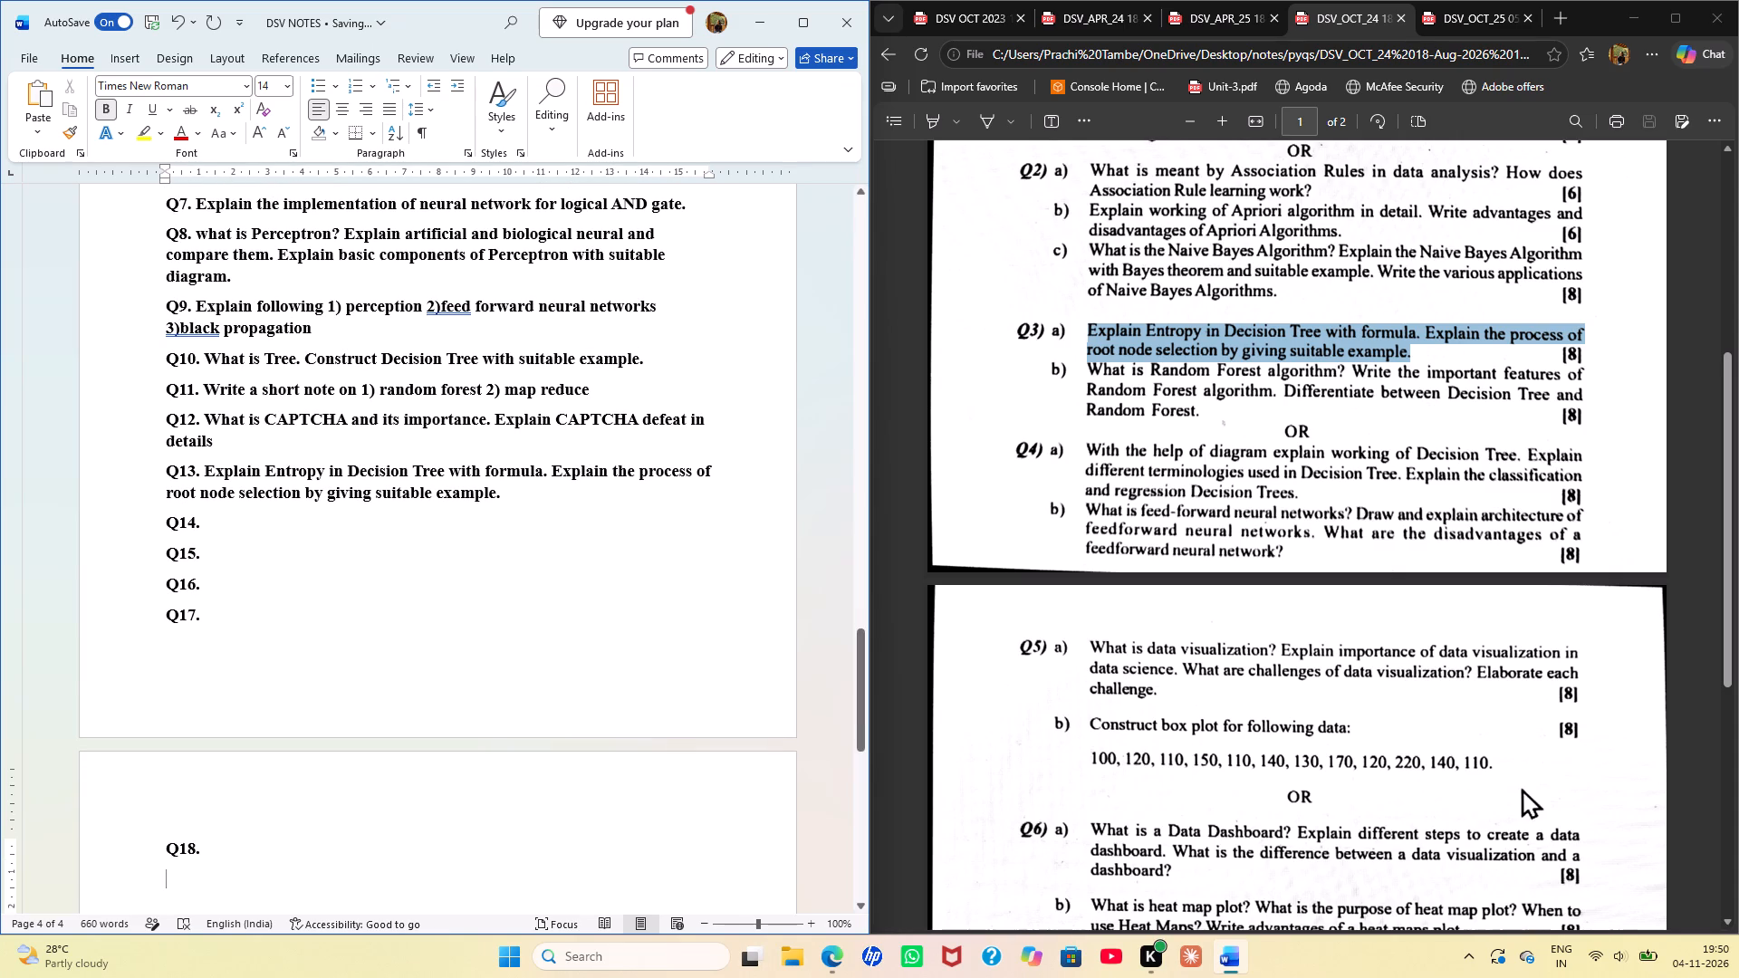
pyautogui.write('Q19.')
pyautogui.press('Return')
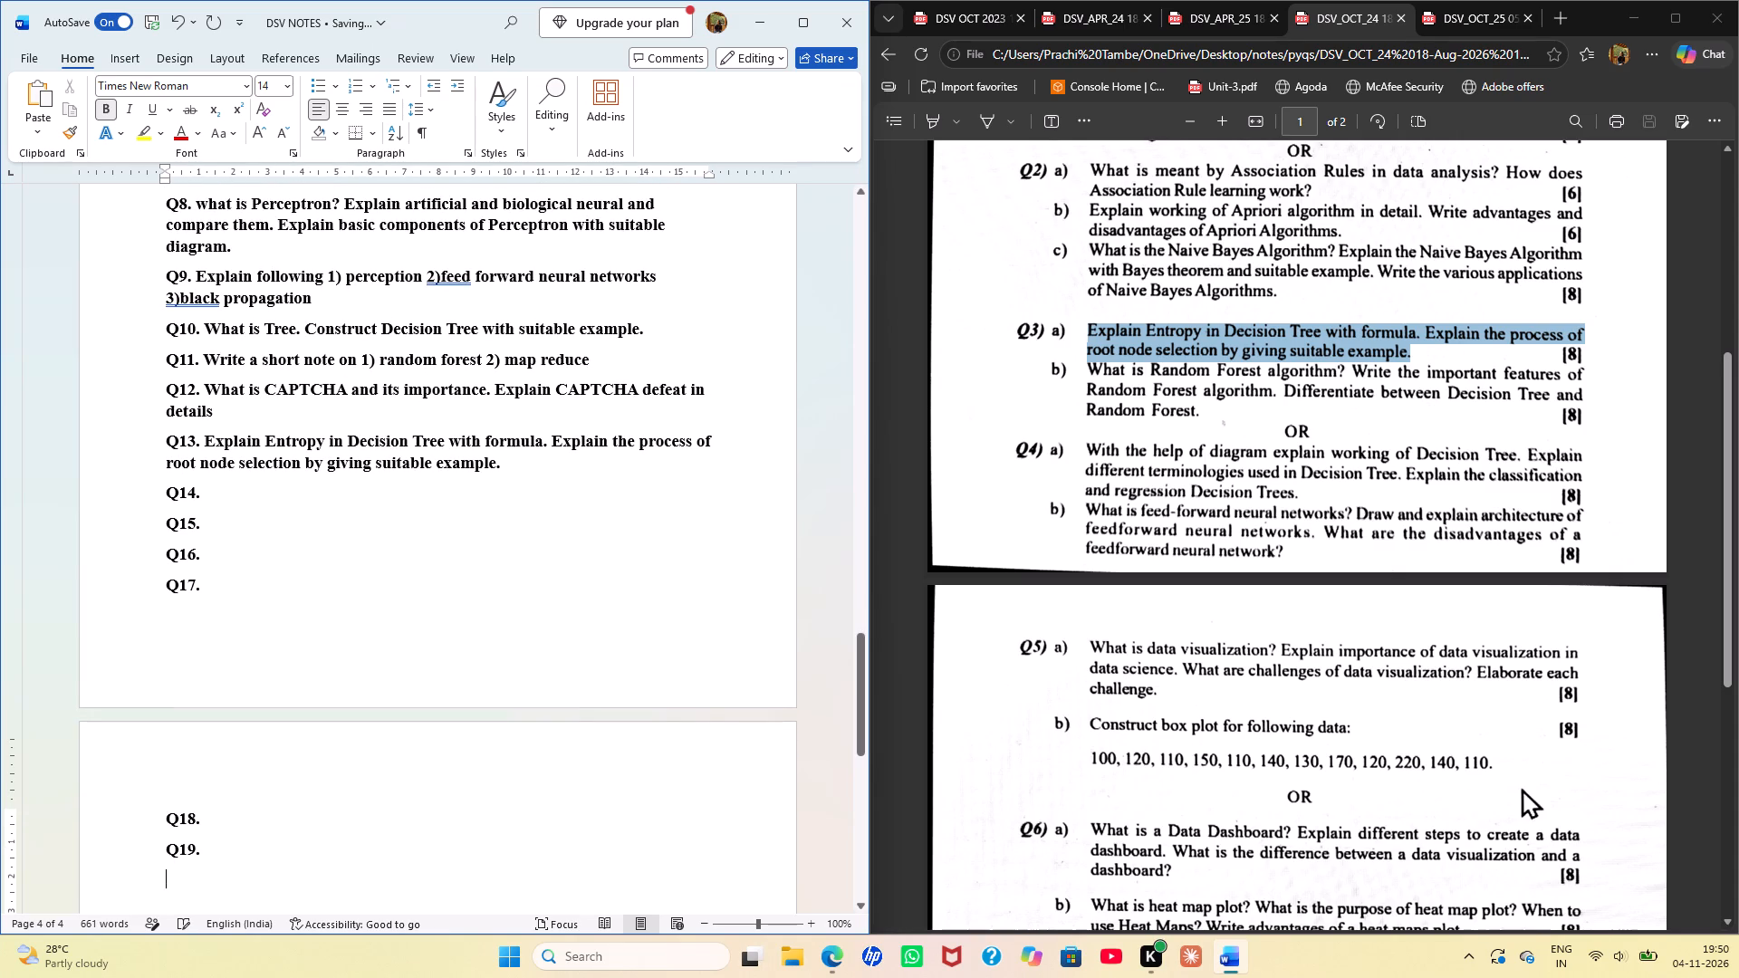
pyautogui.write('Q20.')
pyautogui.press('Return')
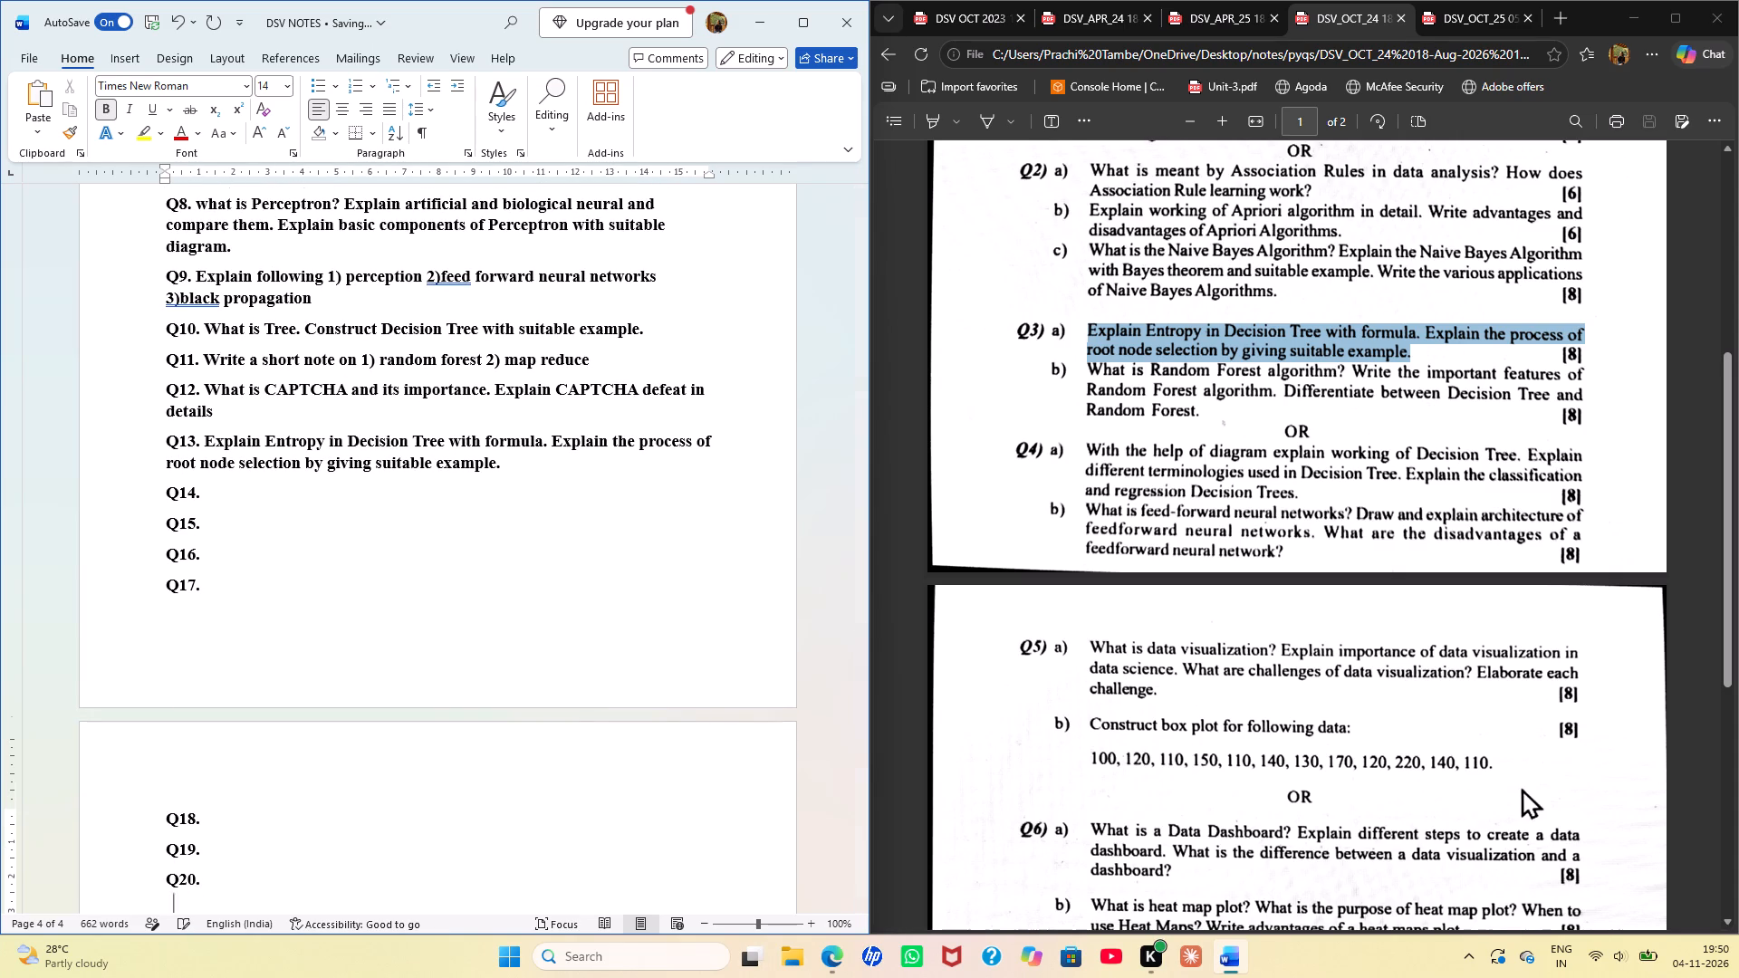
pyautogui.write('Q21.')
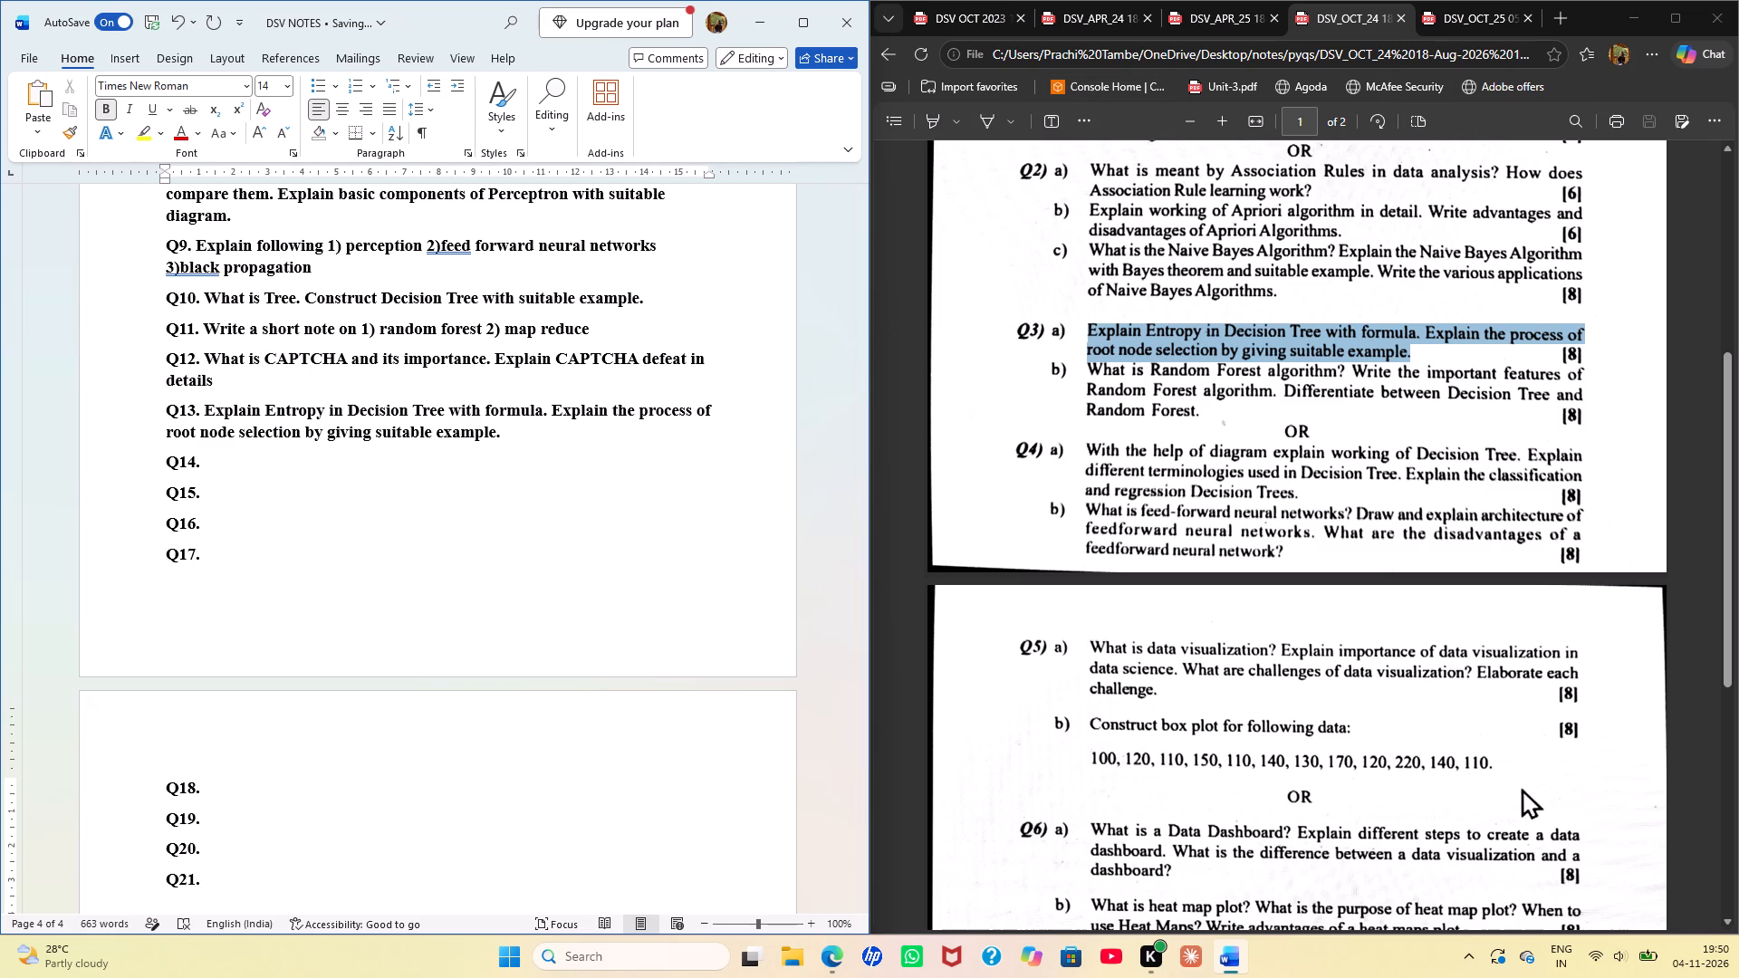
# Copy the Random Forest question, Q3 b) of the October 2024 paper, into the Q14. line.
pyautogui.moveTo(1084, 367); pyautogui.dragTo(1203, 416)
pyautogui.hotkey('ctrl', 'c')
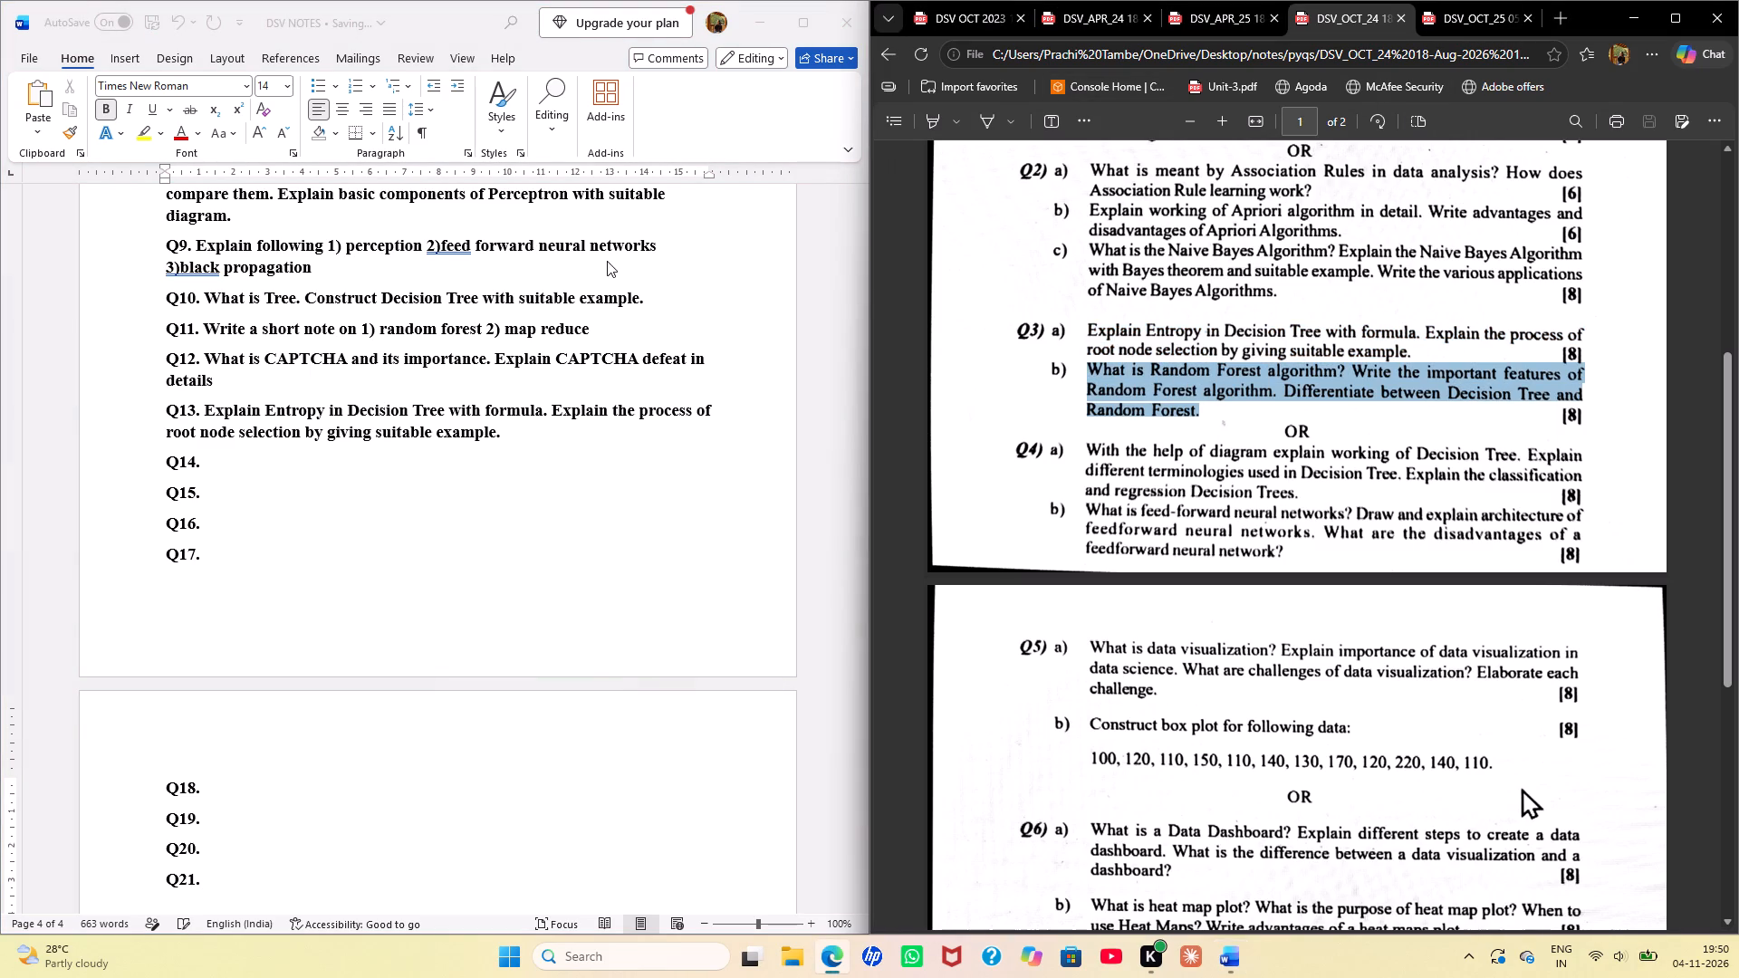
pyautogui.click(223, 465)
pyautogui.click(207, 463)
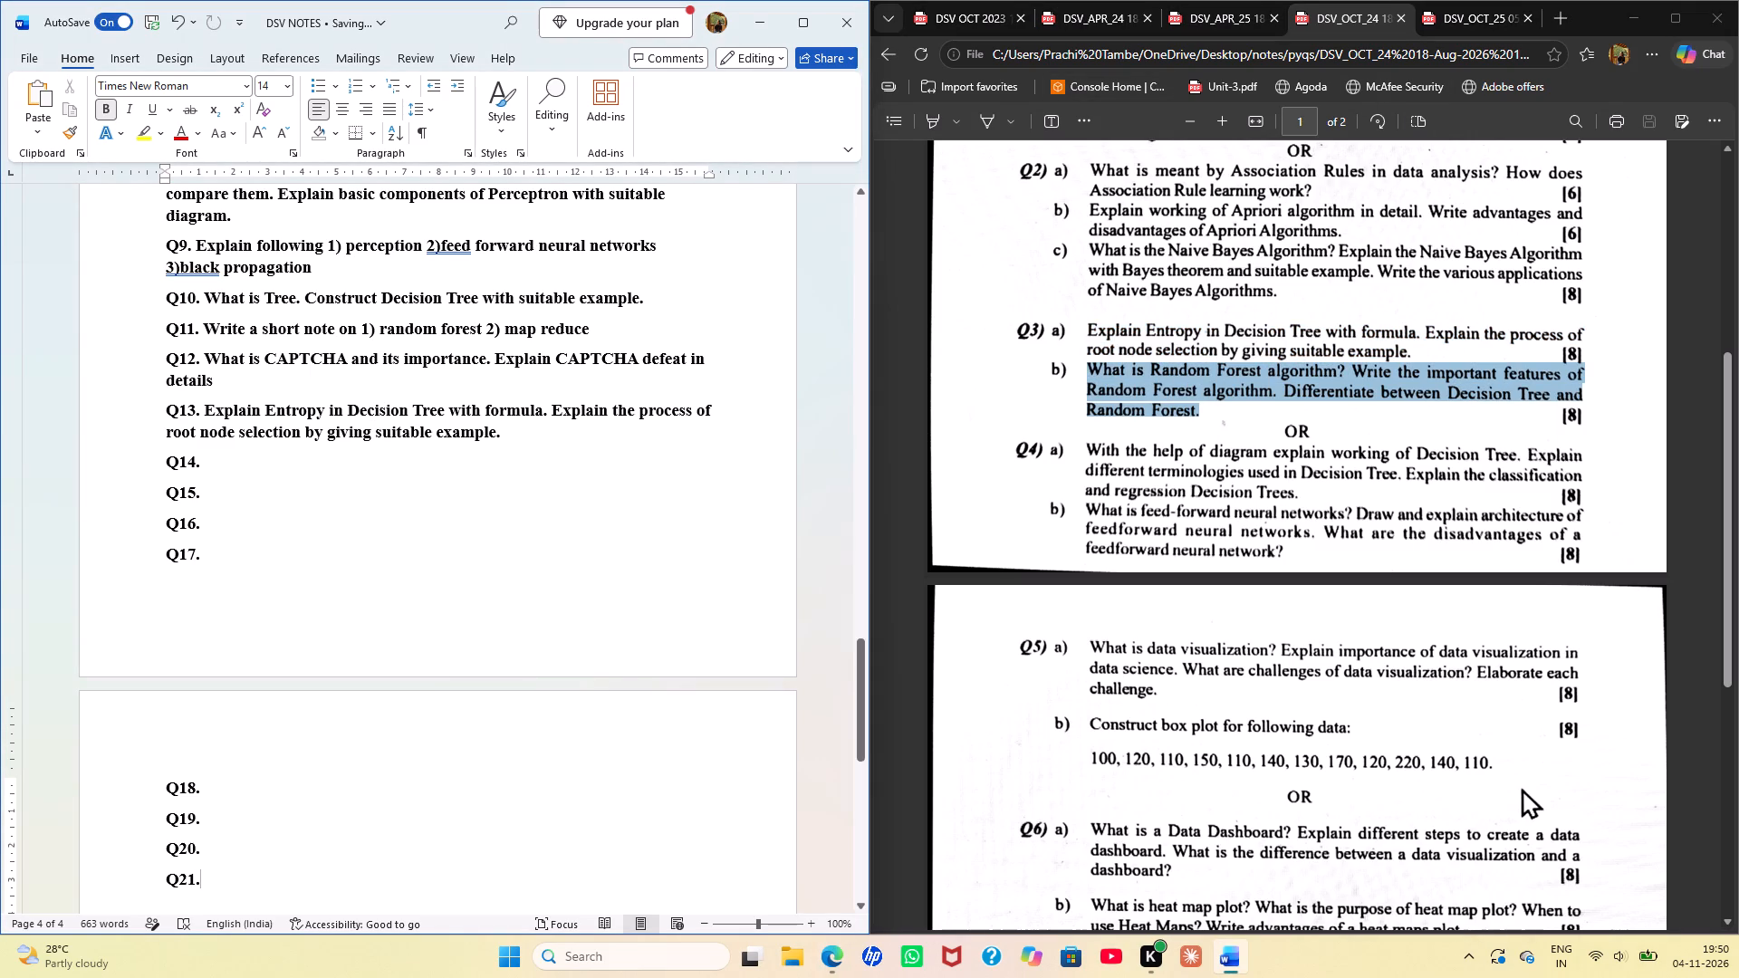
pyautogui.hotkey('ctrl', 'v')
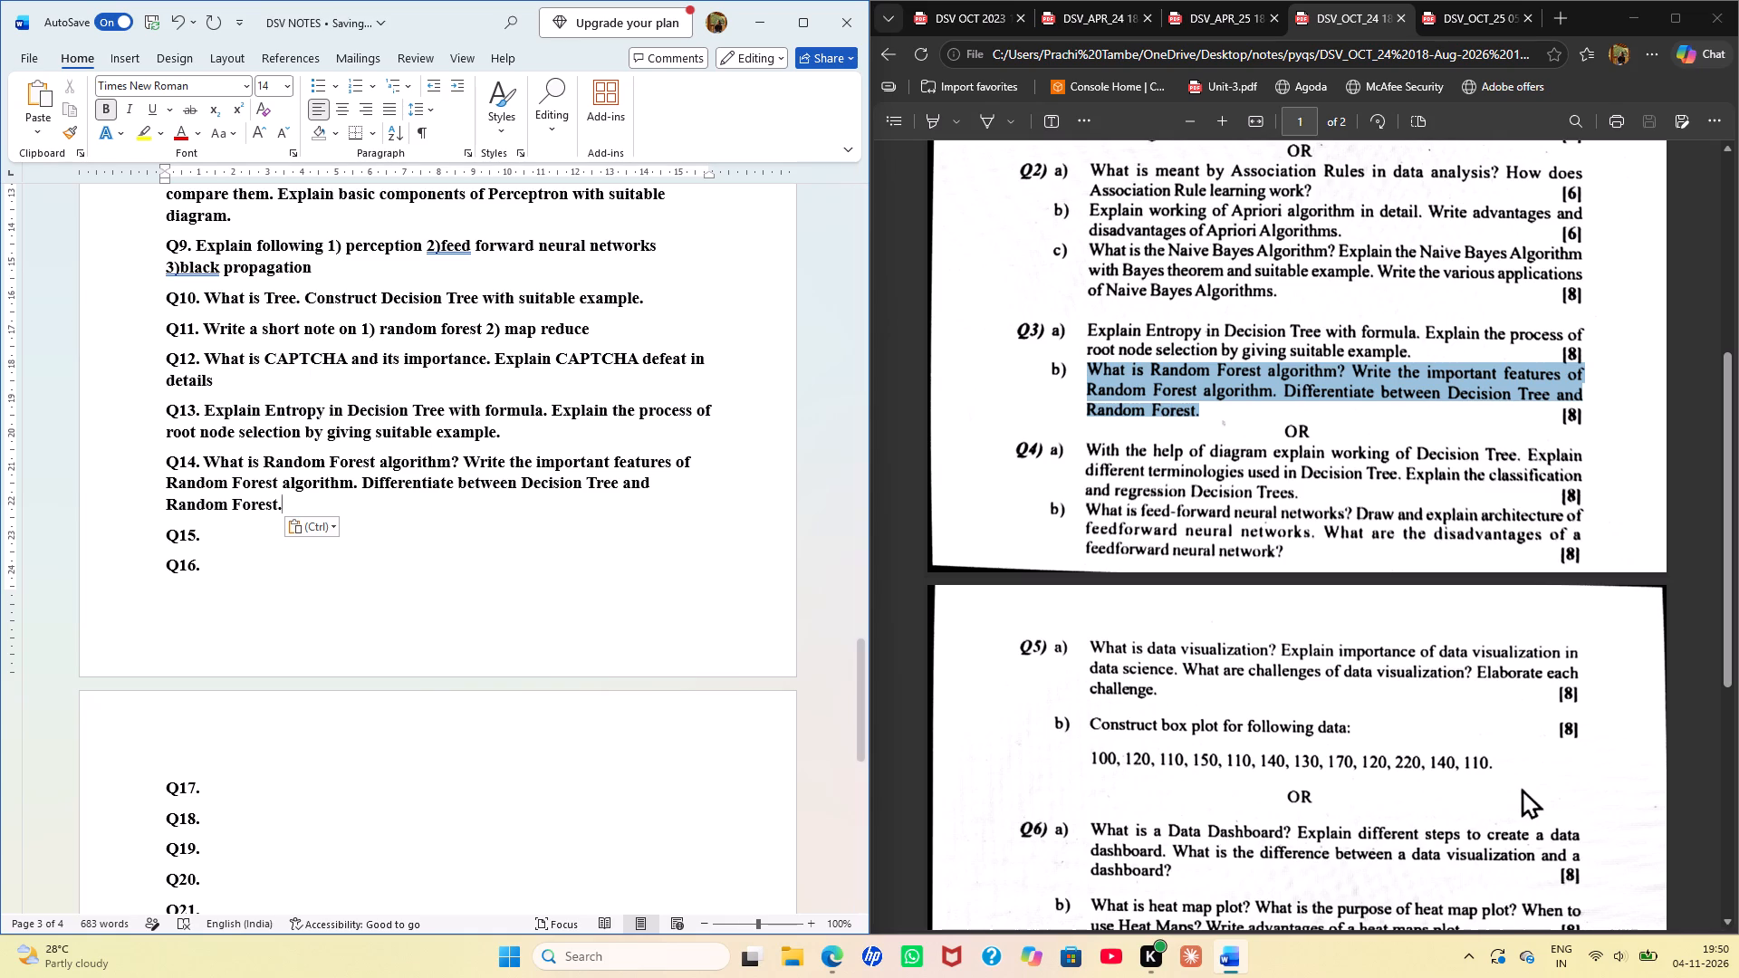
# Select the Decision Tree question, Q4 a) of the October 2024 paper, and check the existing UNIT 4 questions for duplicates.
pyautogui.moveTo(1300, 489); pyautogui.dragTo(1094, 448)
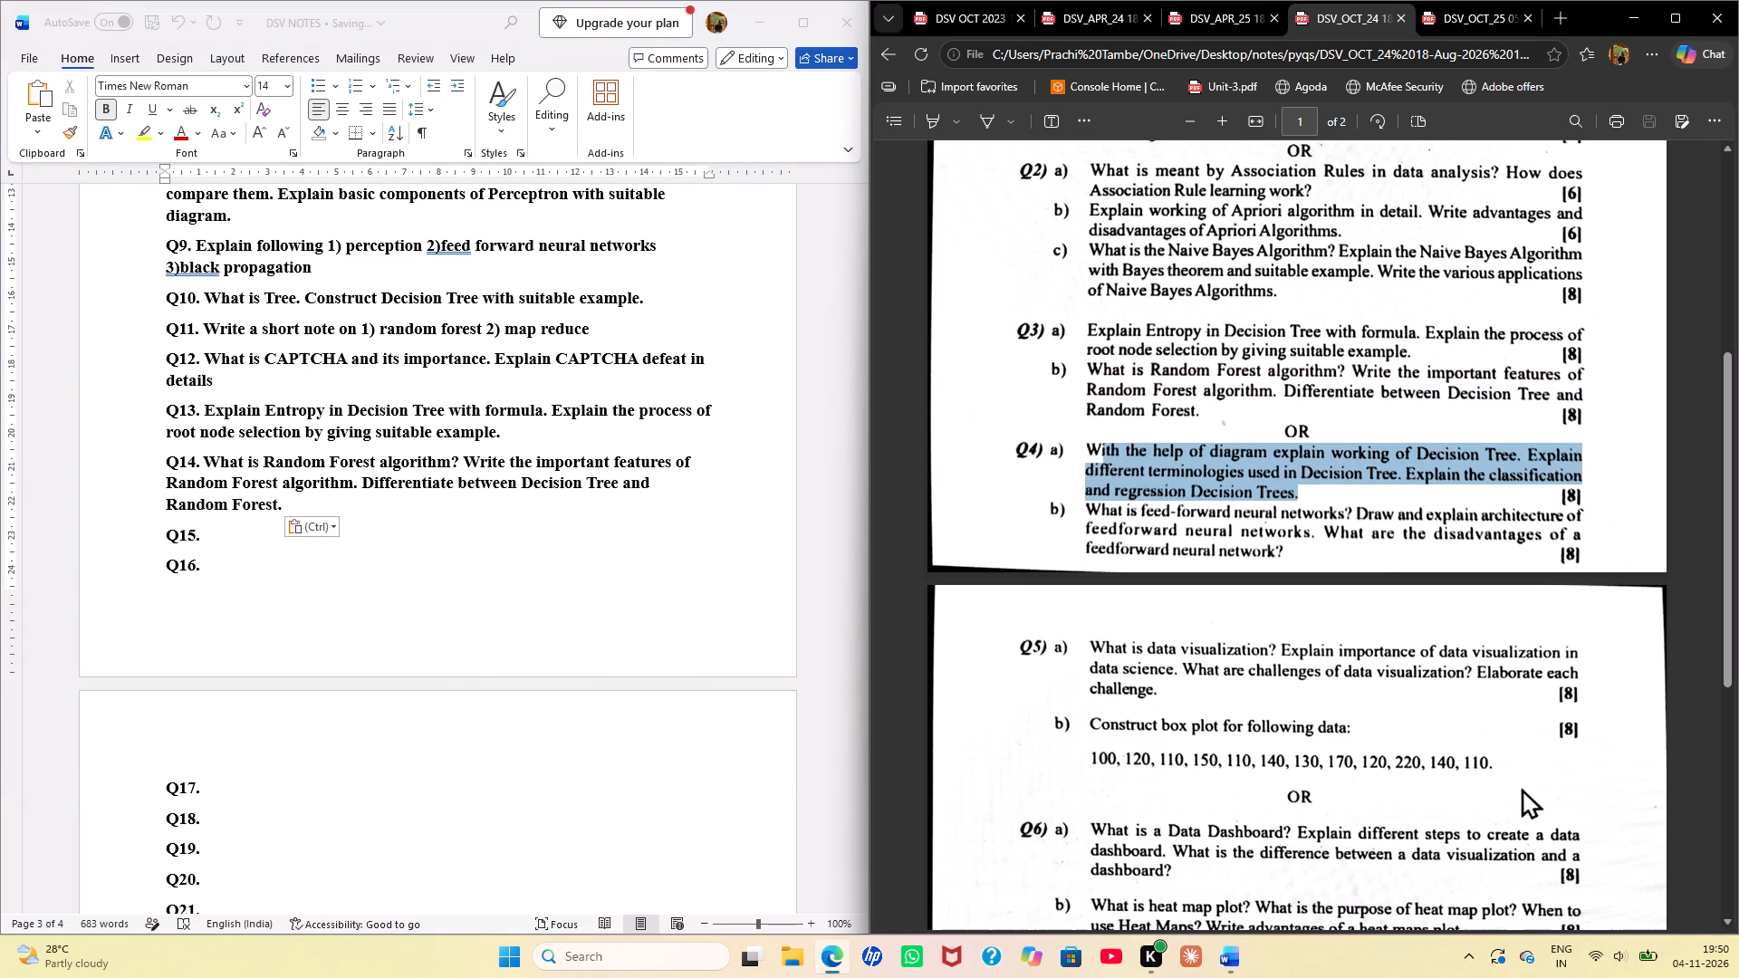
pyautogui.moveTo(1094, 448); pyautogui.dragTo(1080, 446)
pyautogui.moveTo(1080, 446); pyautogui.dragTo(1080, 445)
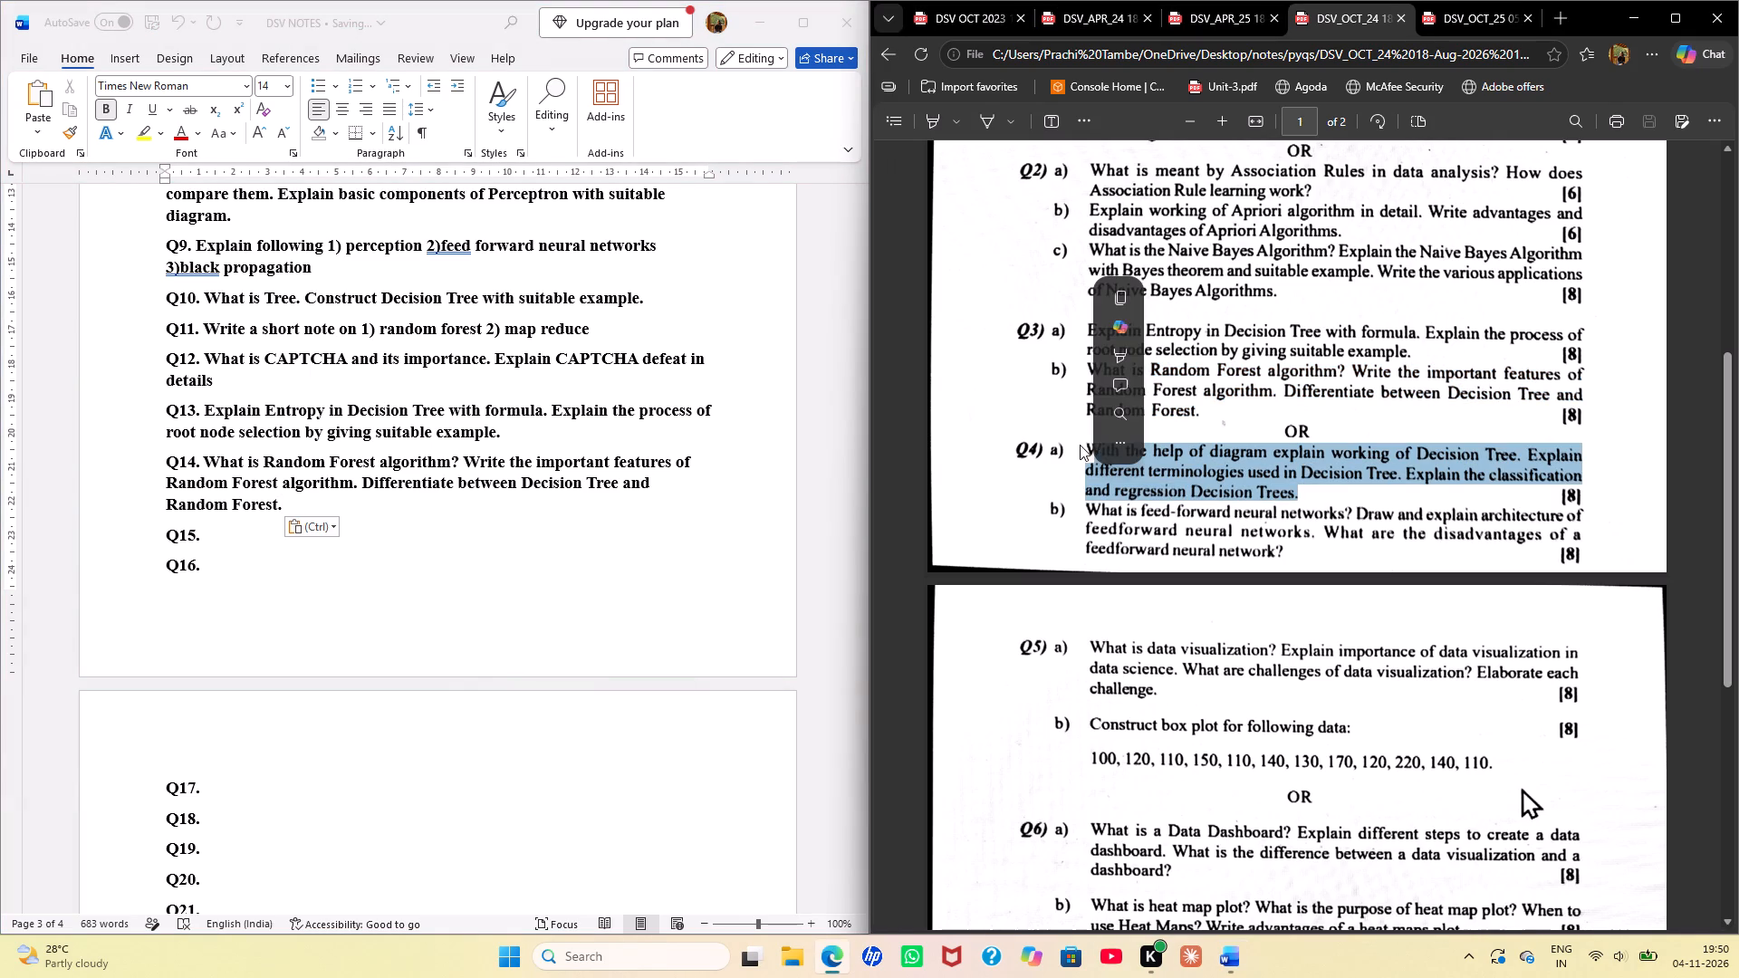
pyautogui.scroll(3, 666, 373)
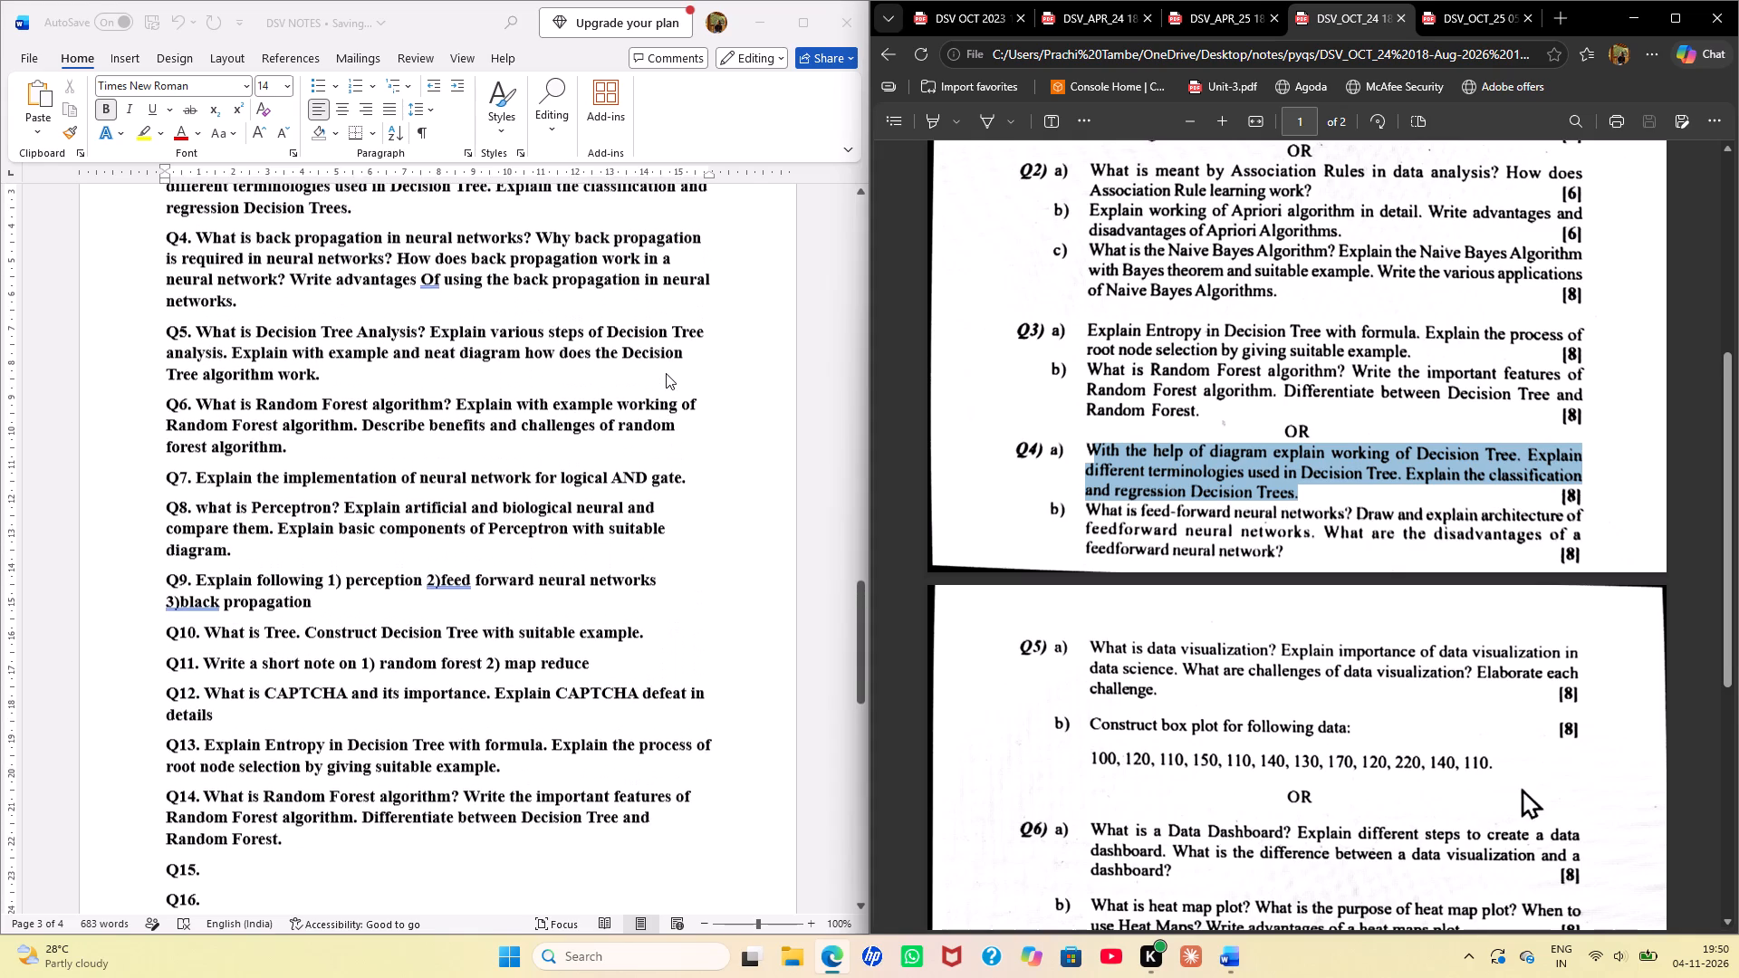
pyautogui.scroll(1, 666, 373)
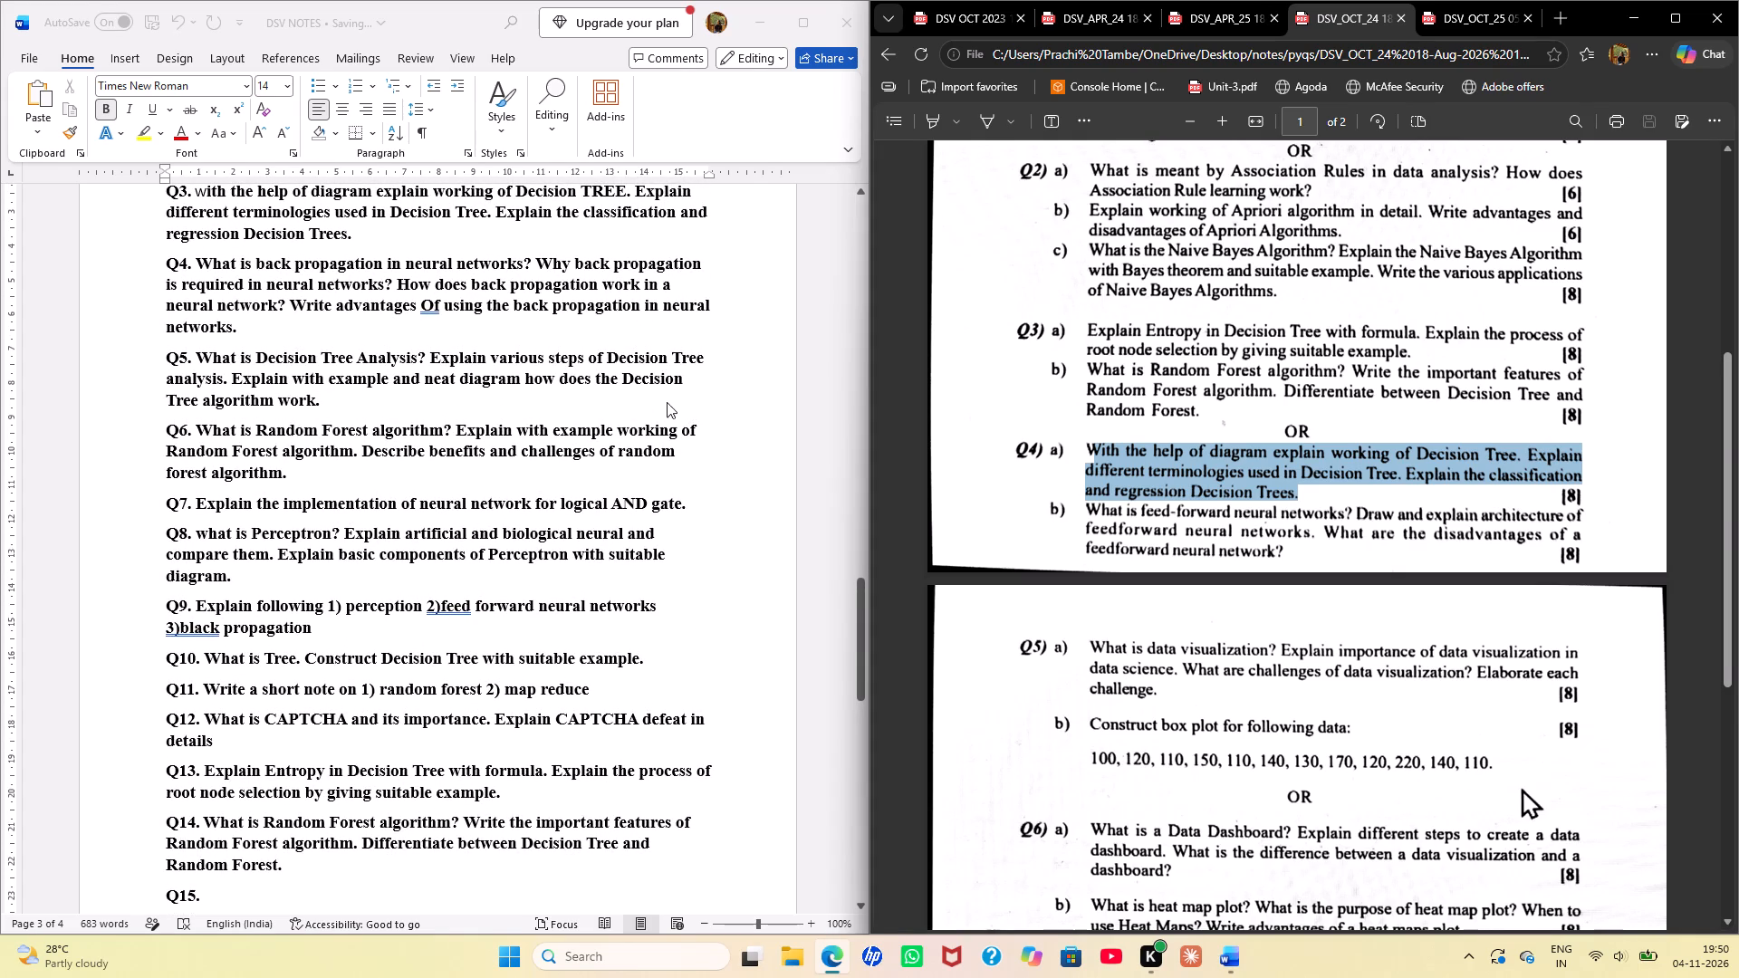
pyautogui.scroll(2, 576, 367)
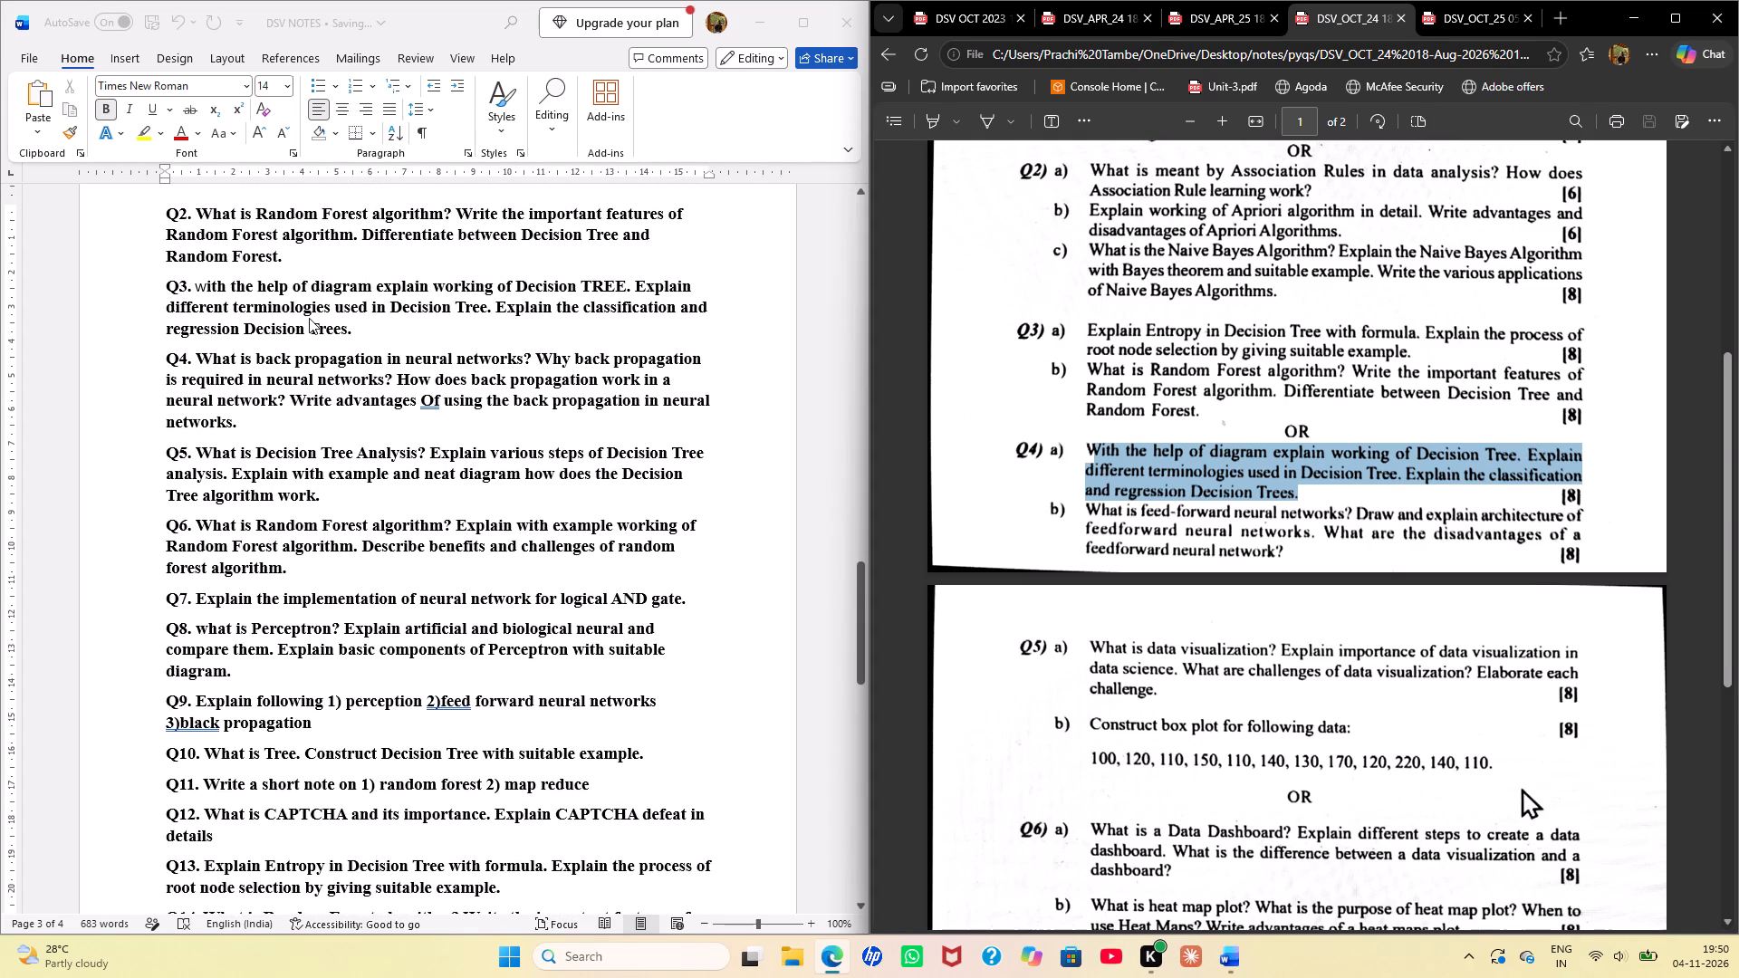
pyautogui.click(1155, 554)
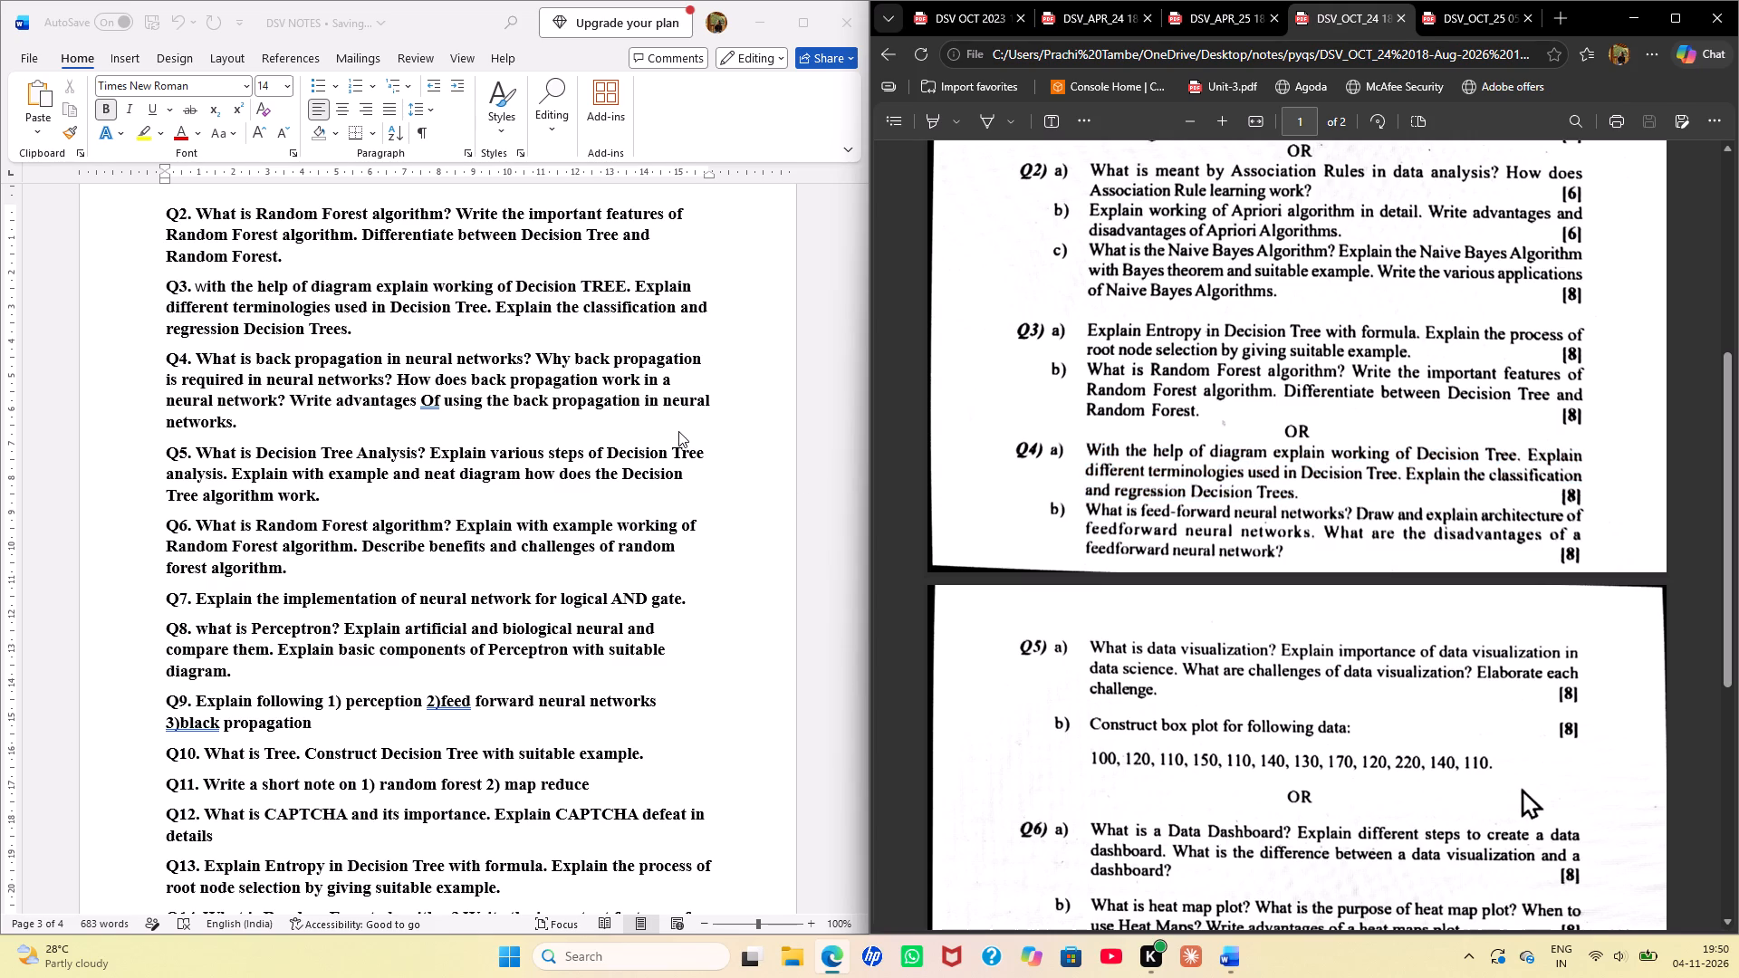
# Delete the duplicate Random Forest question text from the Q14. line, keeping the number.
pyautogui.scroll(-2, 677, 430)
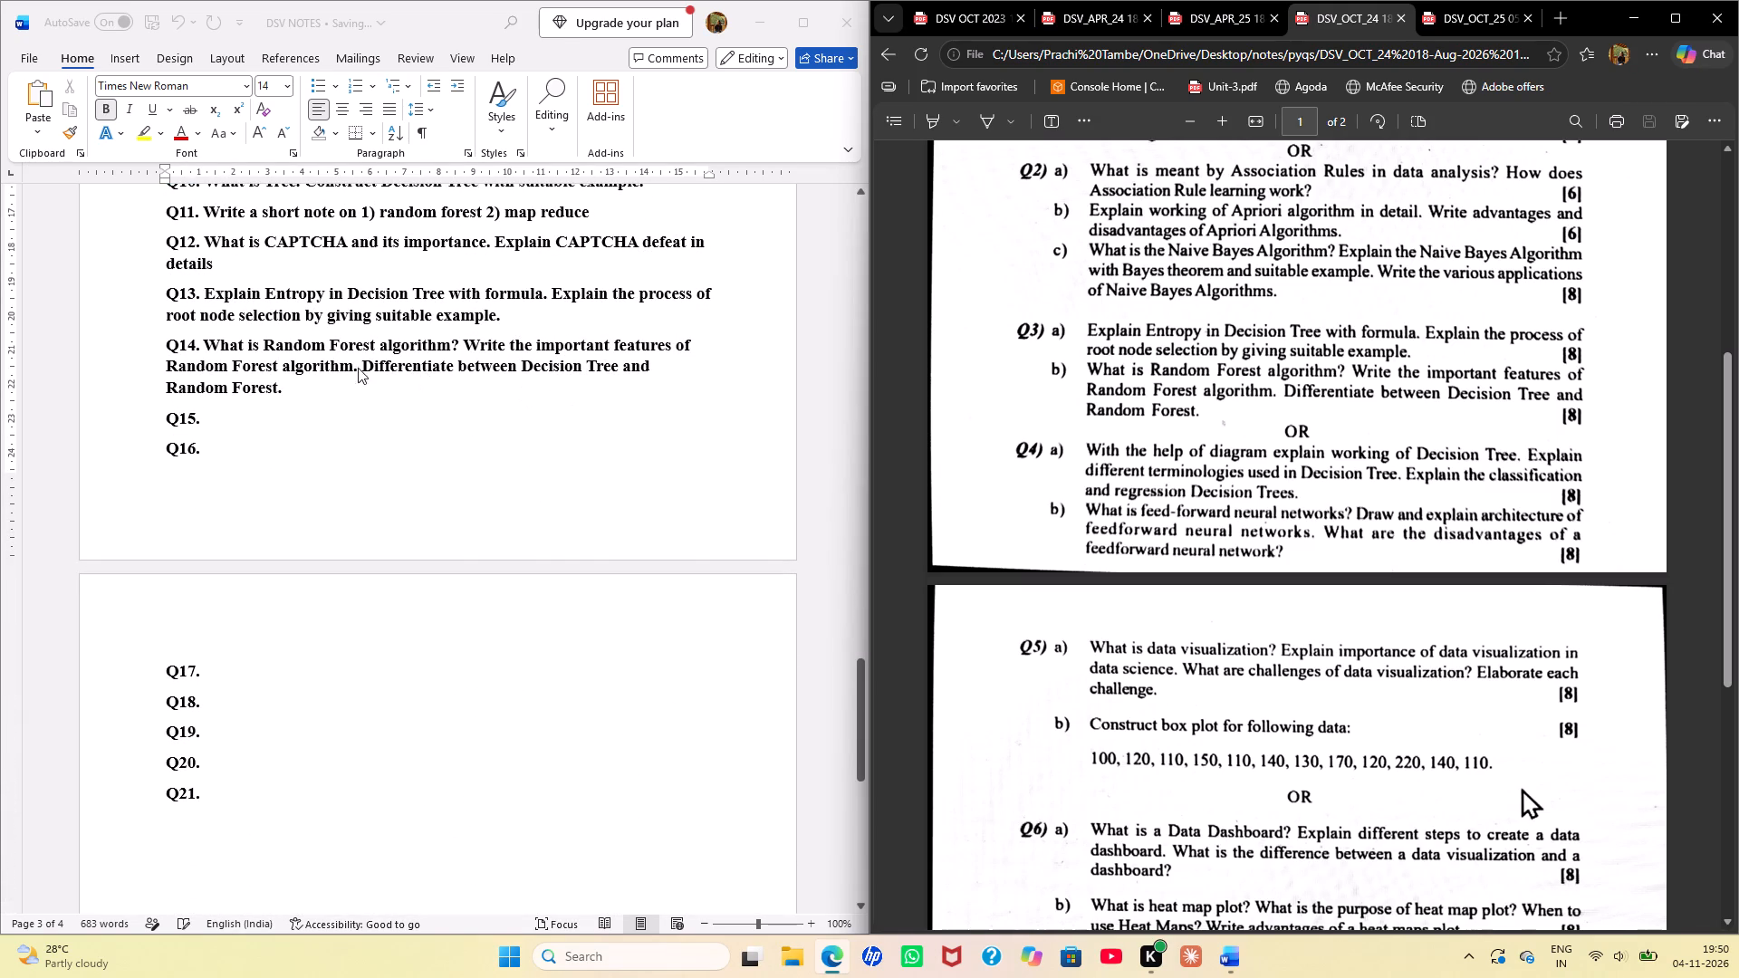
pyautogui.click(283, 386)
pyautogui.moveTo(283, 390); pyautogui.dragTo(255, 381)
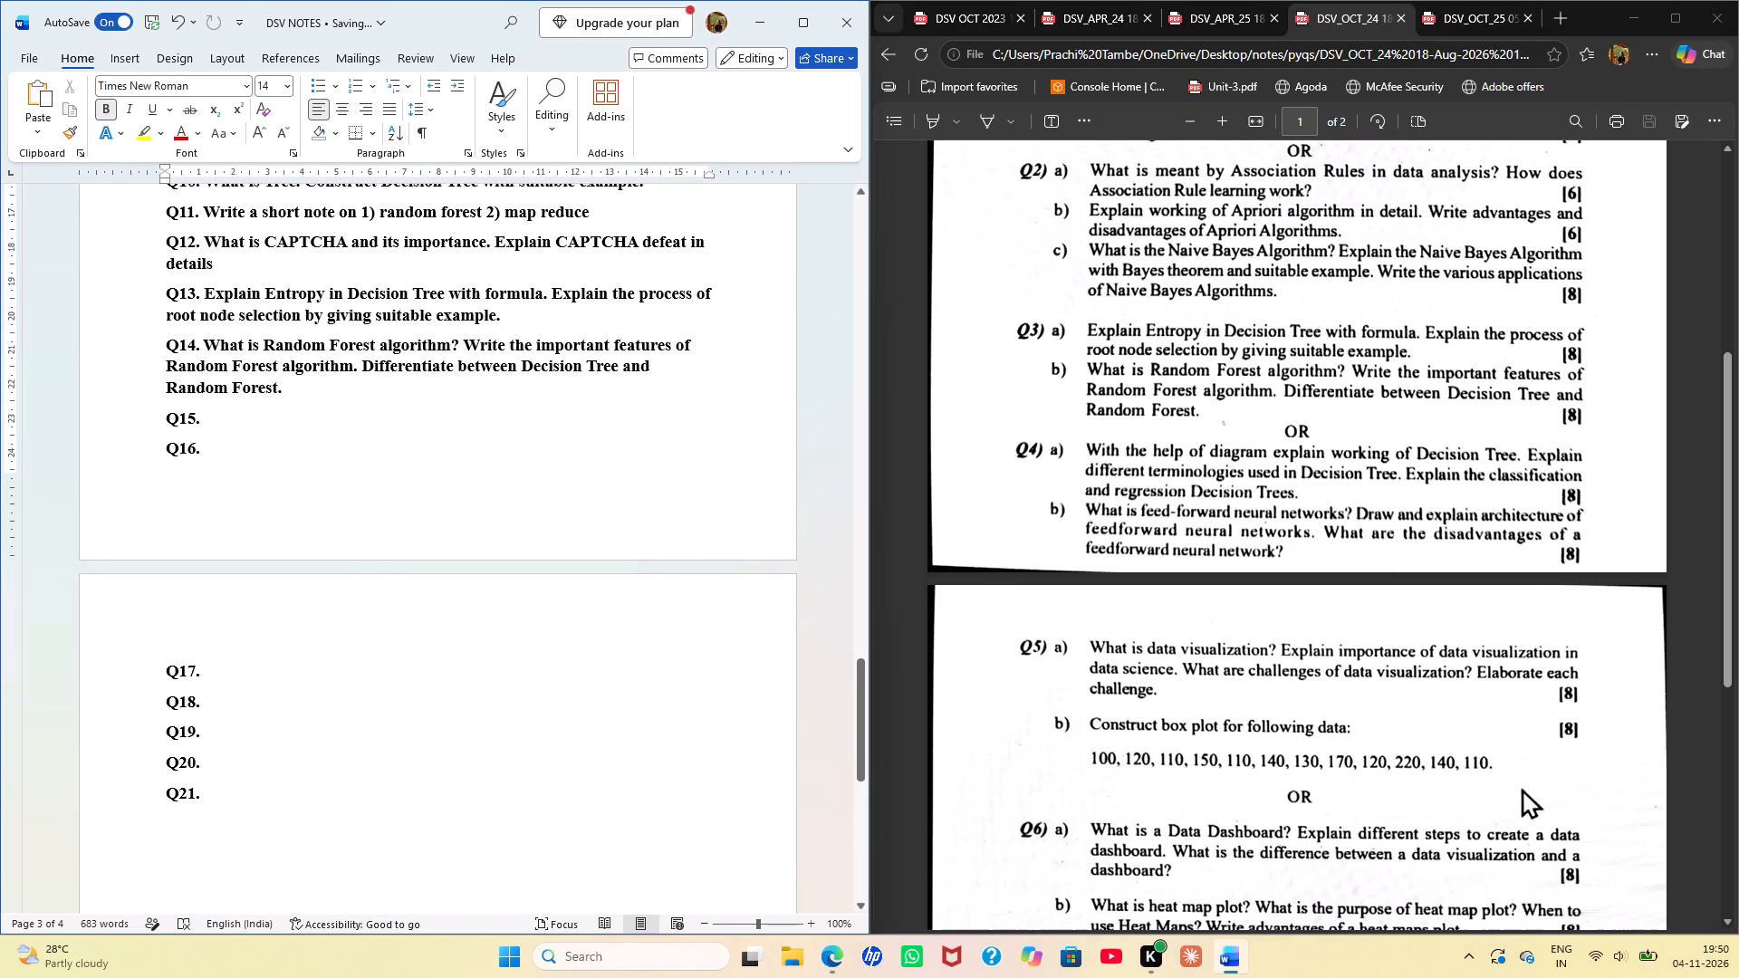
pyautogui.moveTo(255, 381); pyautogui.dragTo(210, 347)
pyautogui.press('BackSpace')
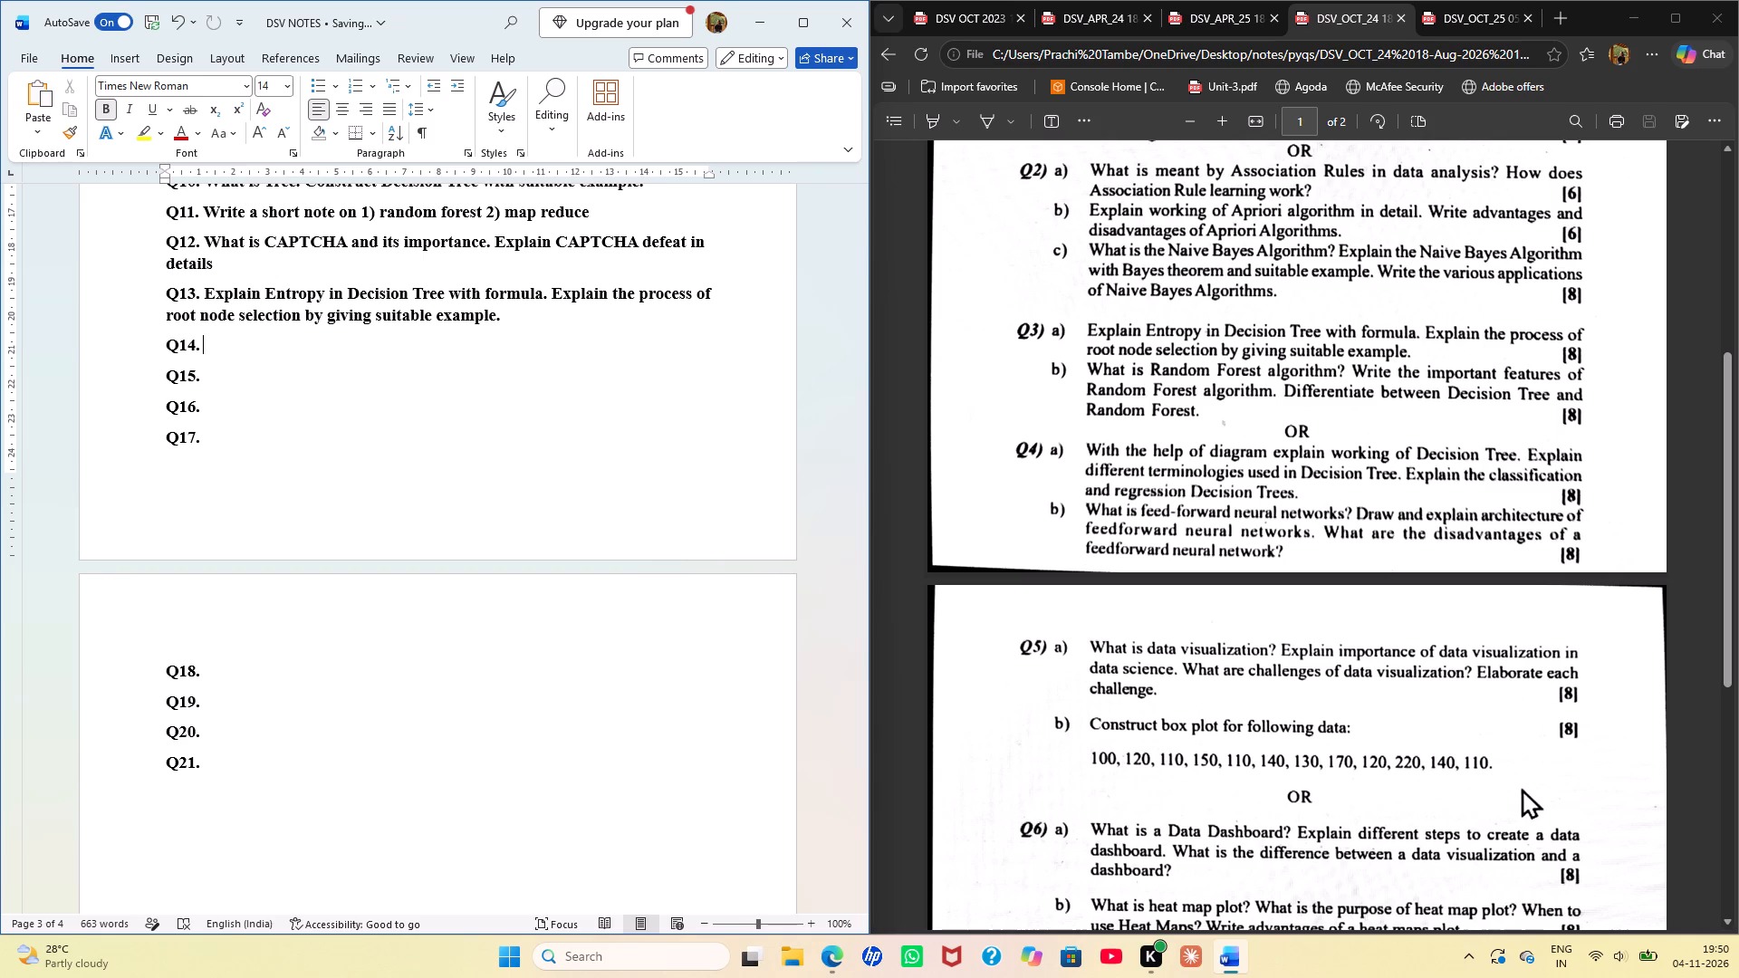
# Check the list for duplicates and copy the feed-forward neural networks question, Q4 b) of the October 2024 paper, into the Q14. line.
pyautogui.scroll(1, 532, 382)
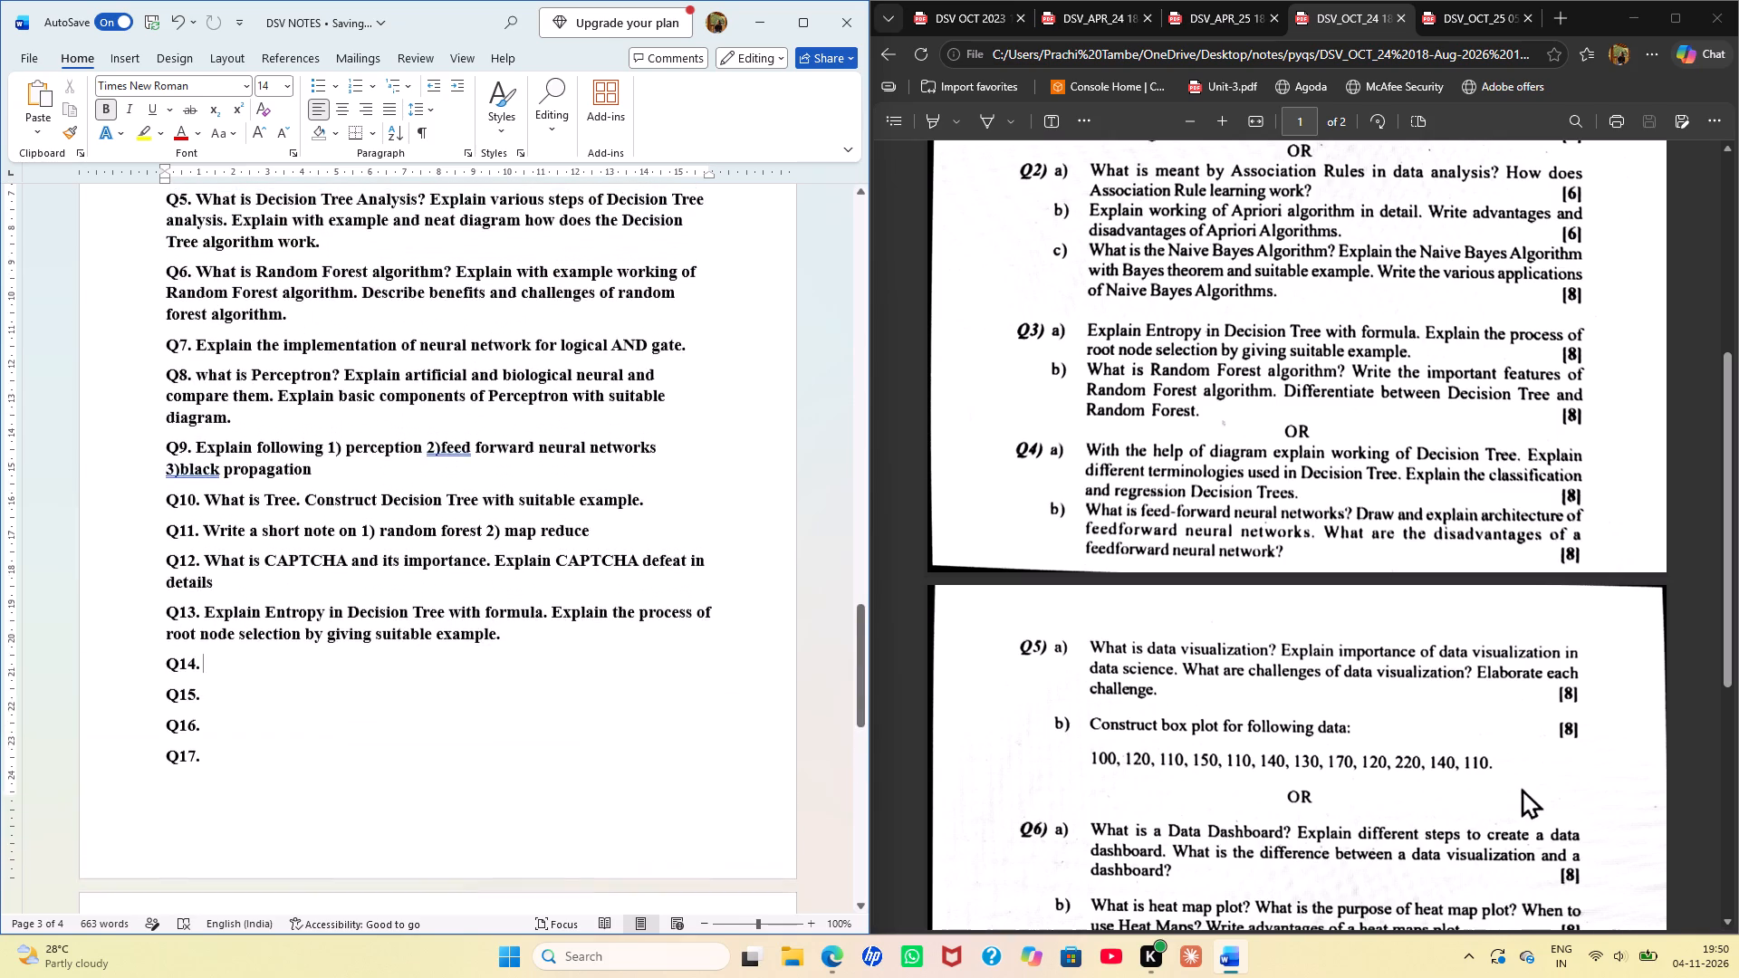
pyautogui.scroll(3, 532, 382)
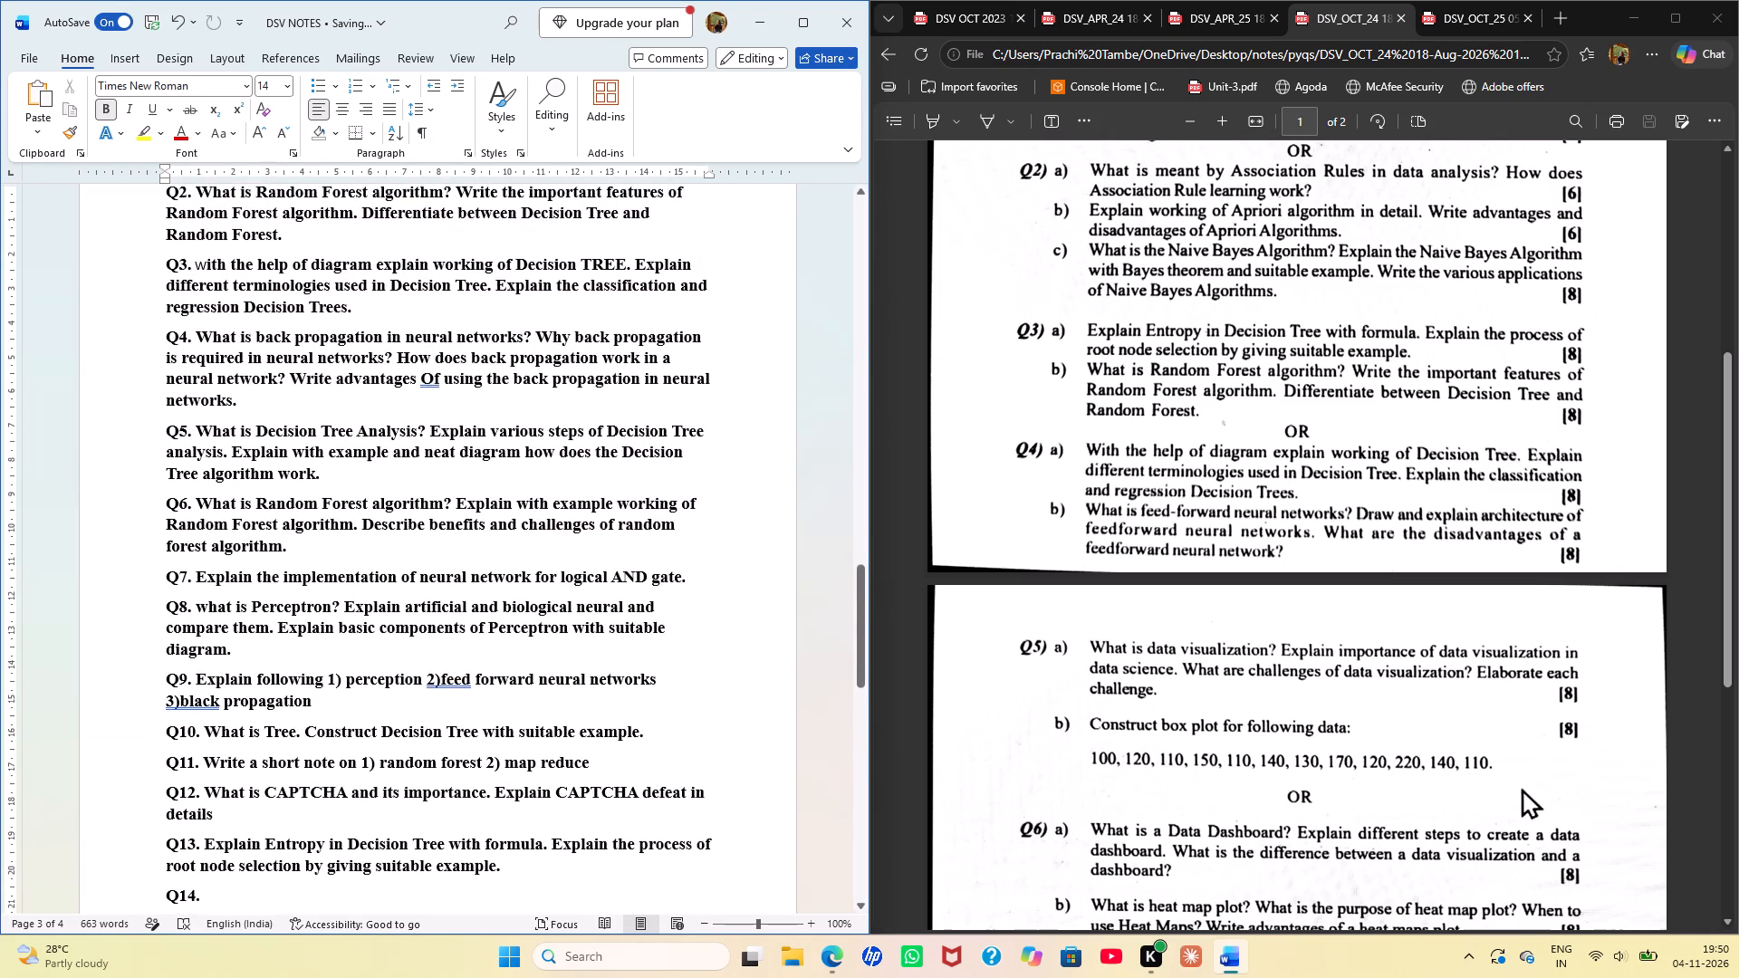
pyautogui.scroll(1, 532, 382)
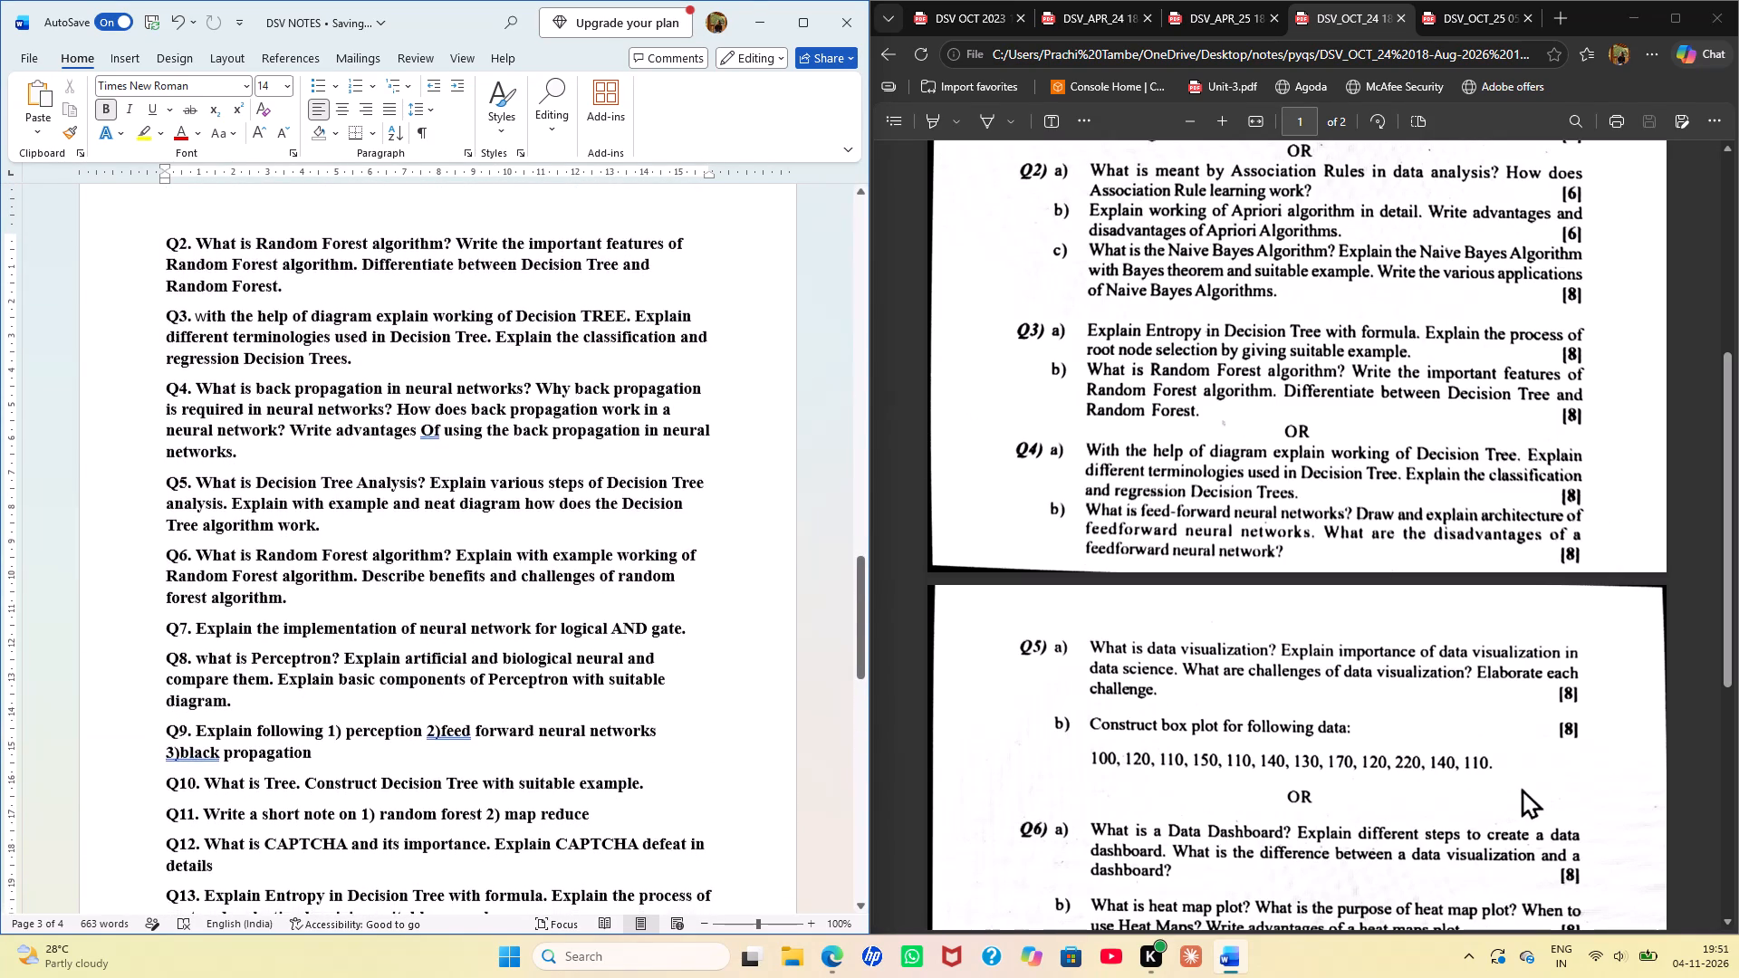
pyautogui.scroll(1, 532, 382)
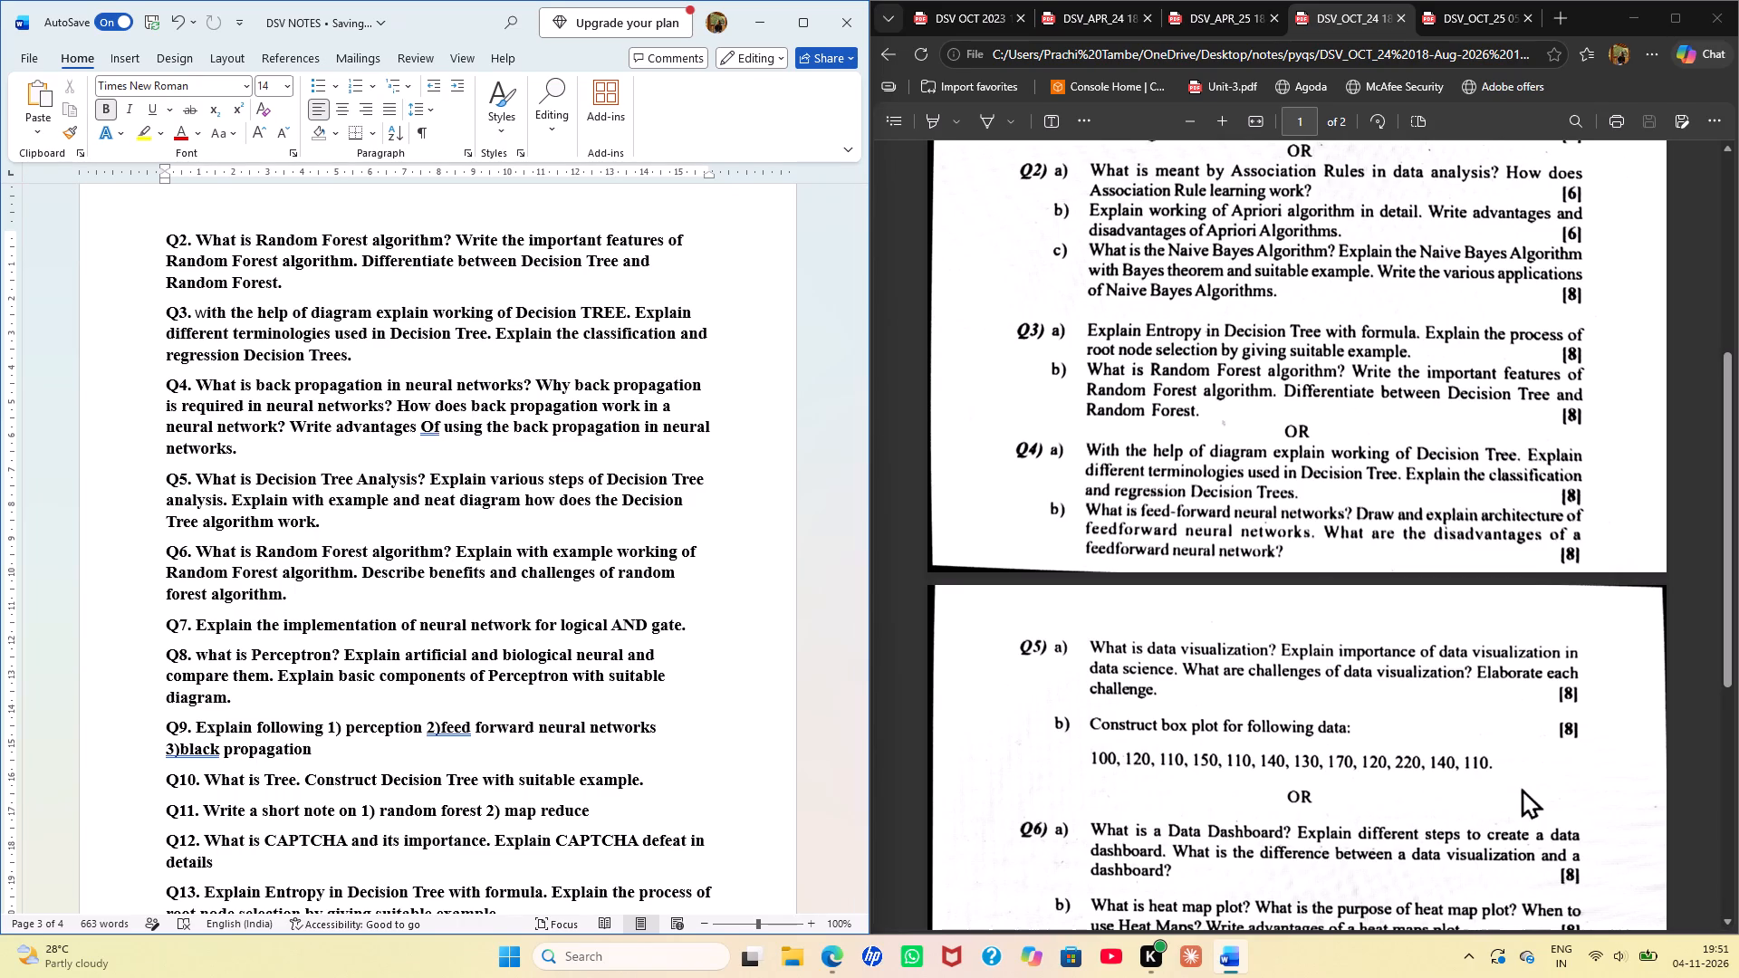
pyautogui.moveTo(1286, 559); pyautogui.dragTo(1204, 525)
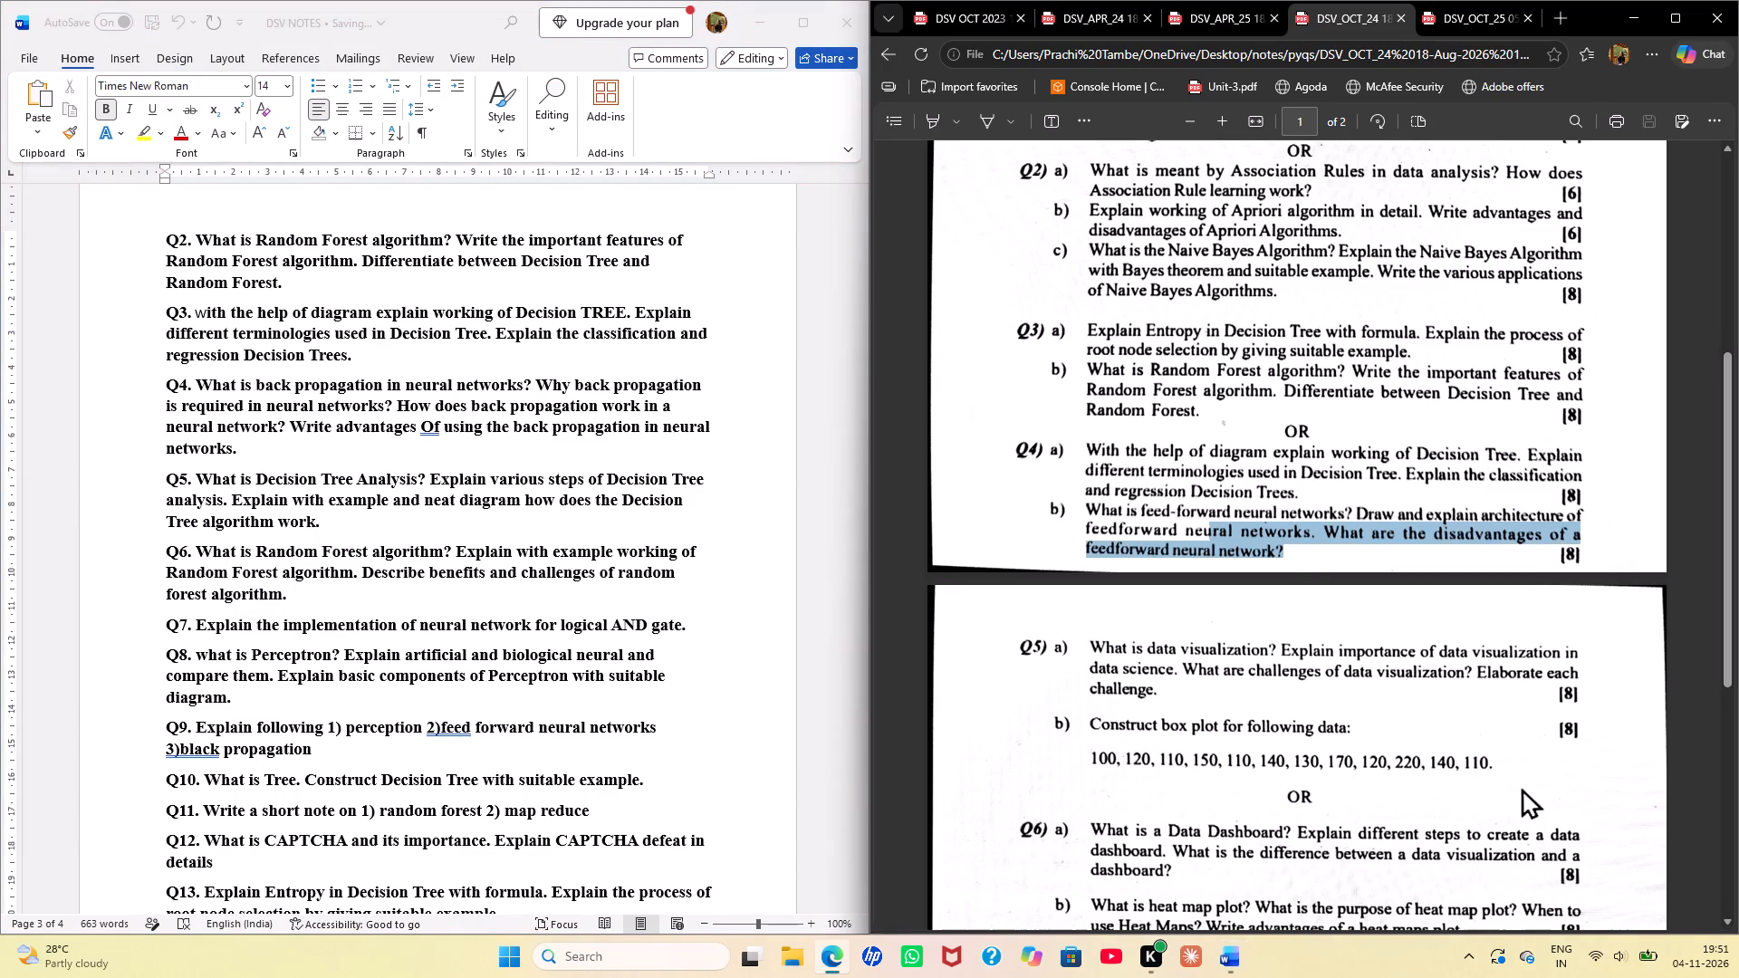
pyautogui.moveTo(1204, 525); pyautogui.dragTo(1080, 503)
pyautogui.hotkey('ctrl', 'c')
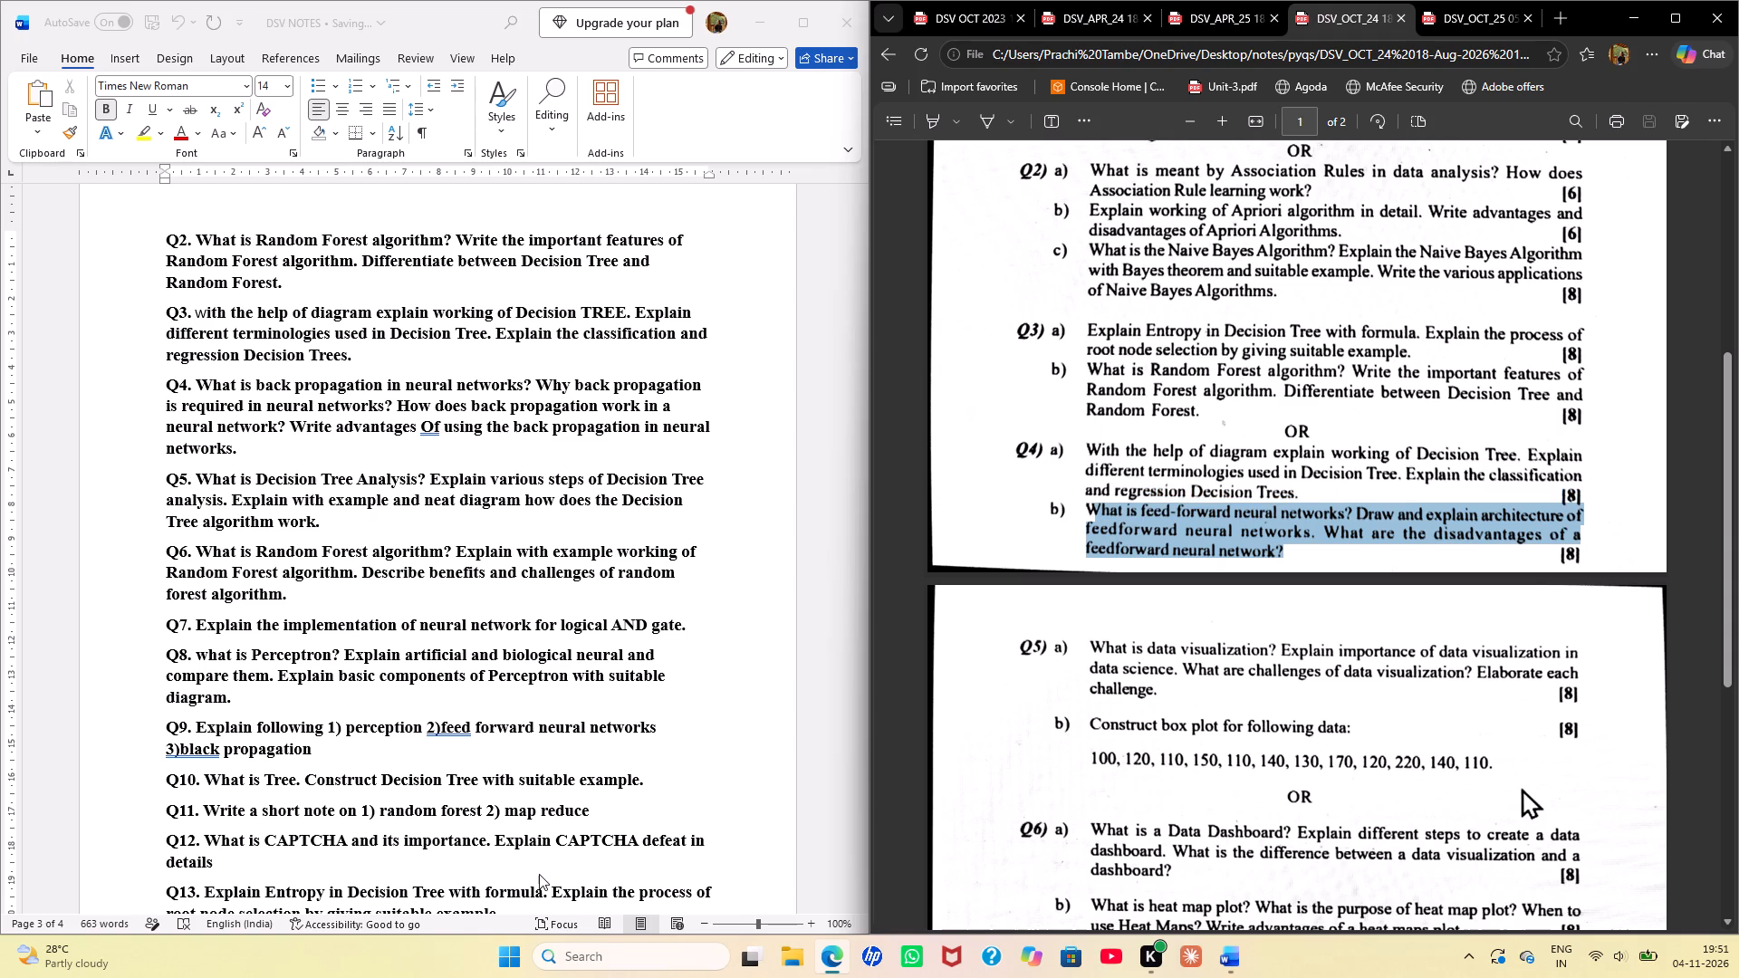
pyautogui.scroll(-1, 539, 874)
pyautogui.click(207, 524)
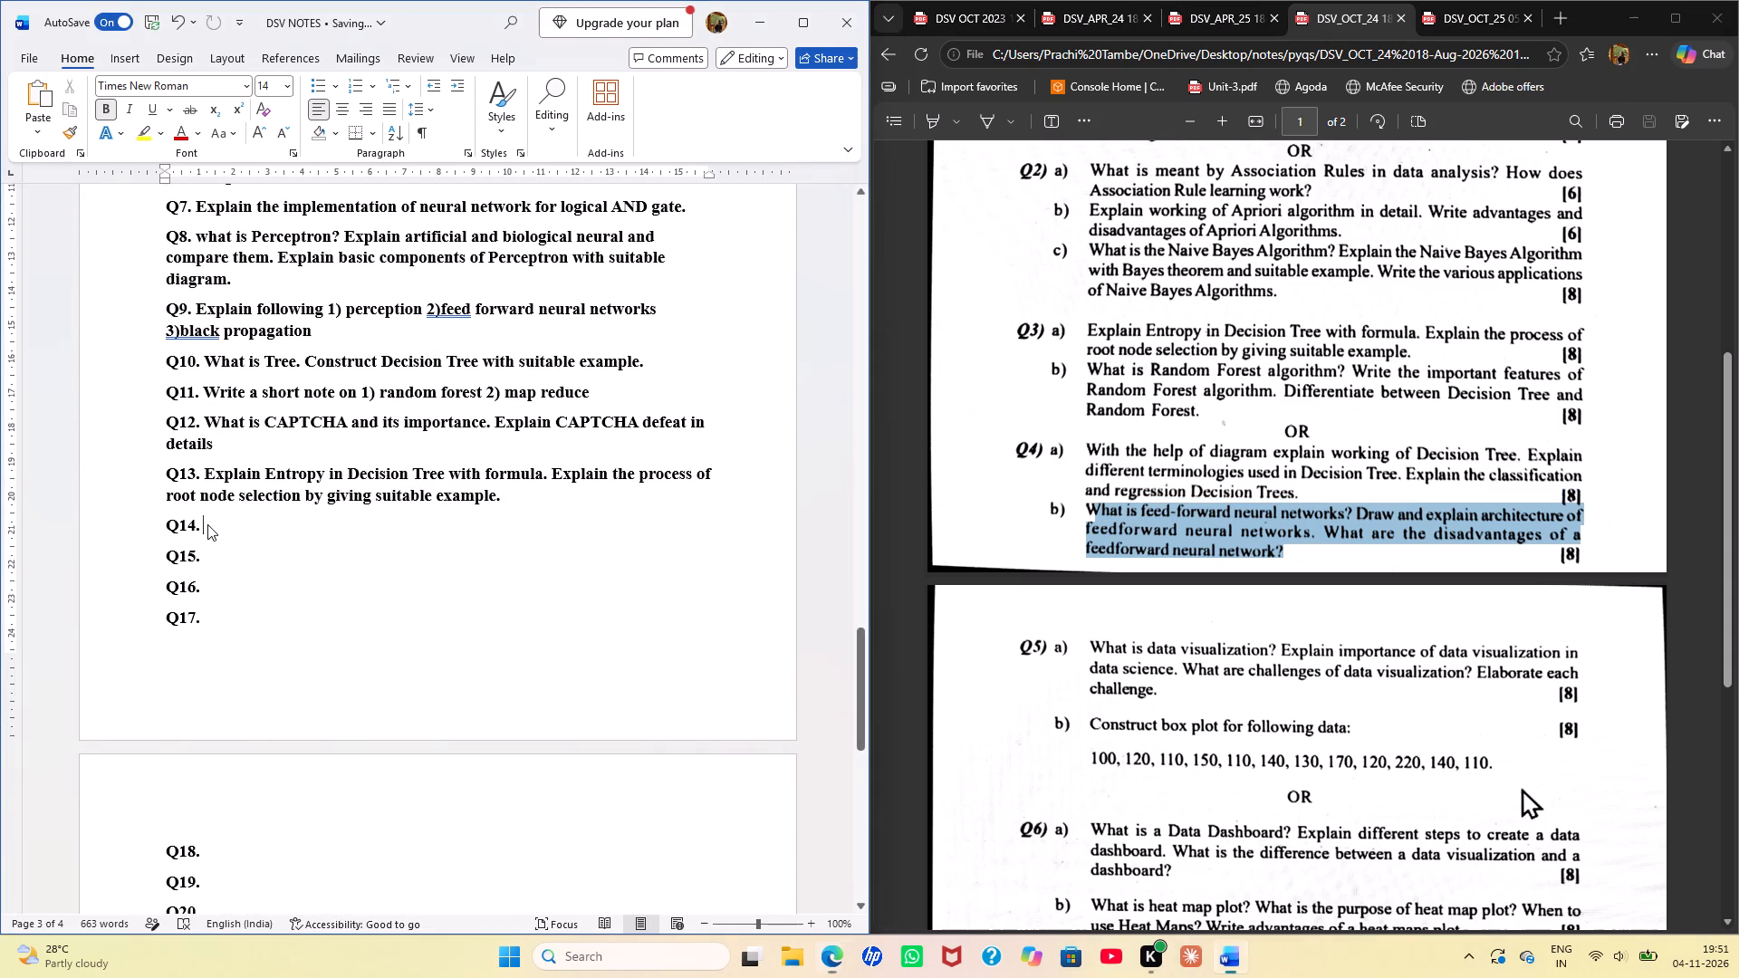
pyautogui.press('w')
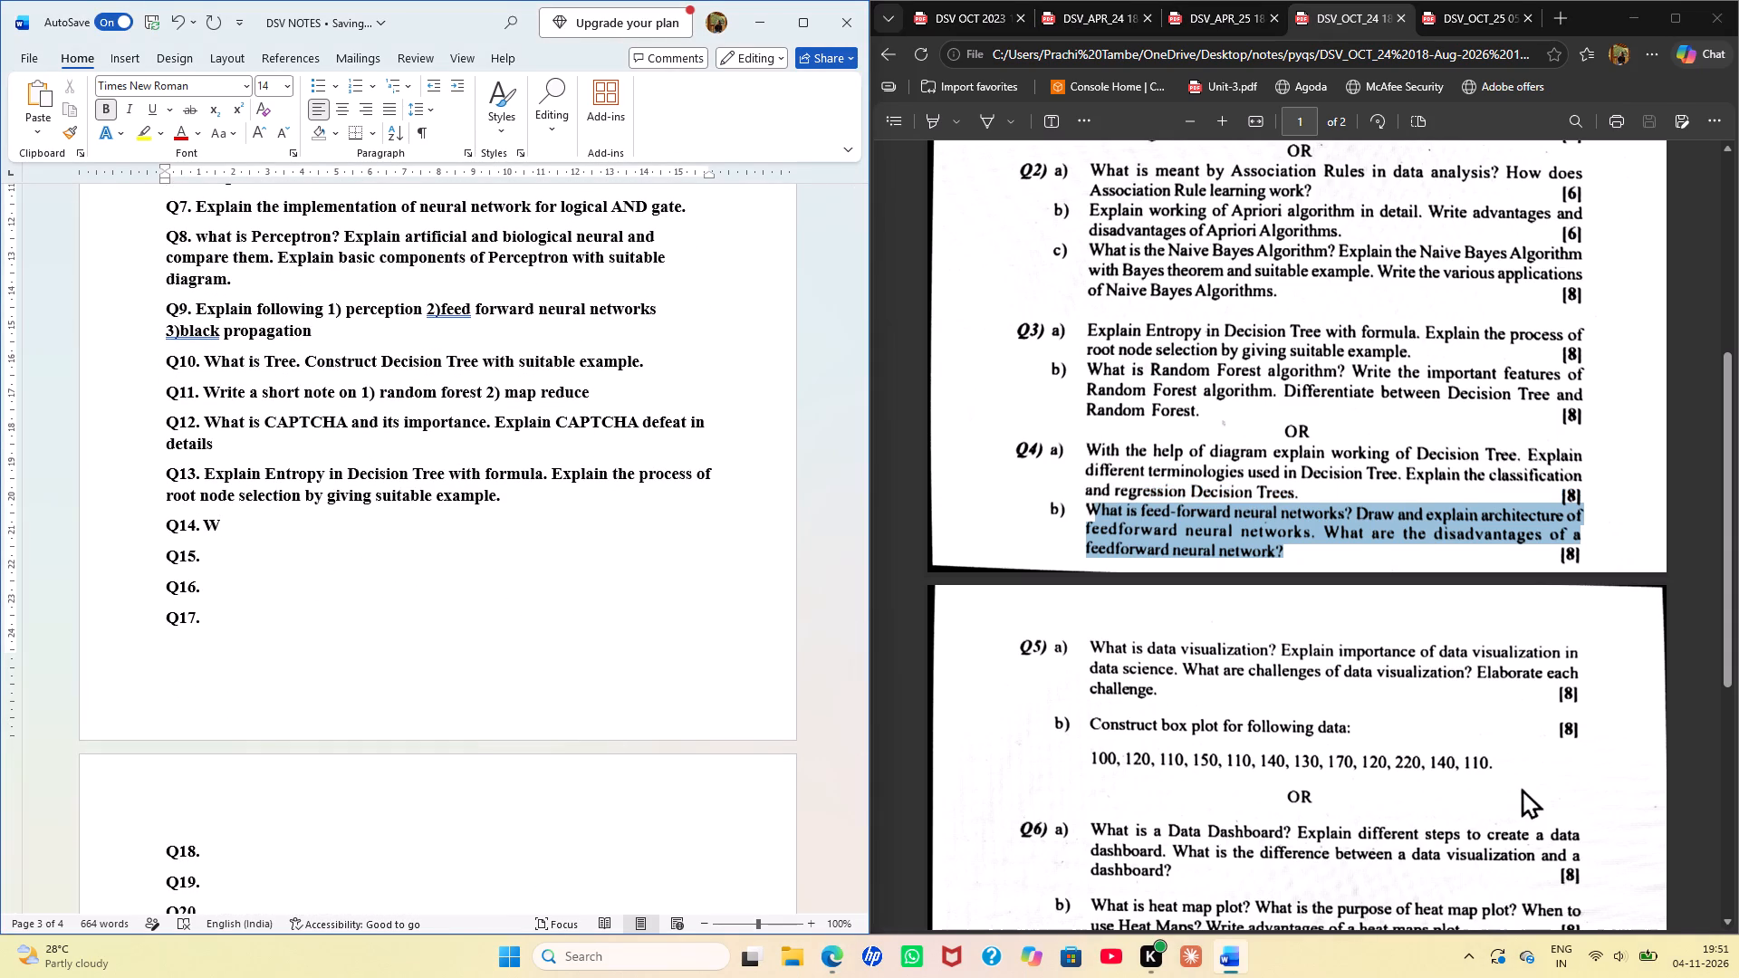
pyautogui.hotkey('ctrl', 'v')
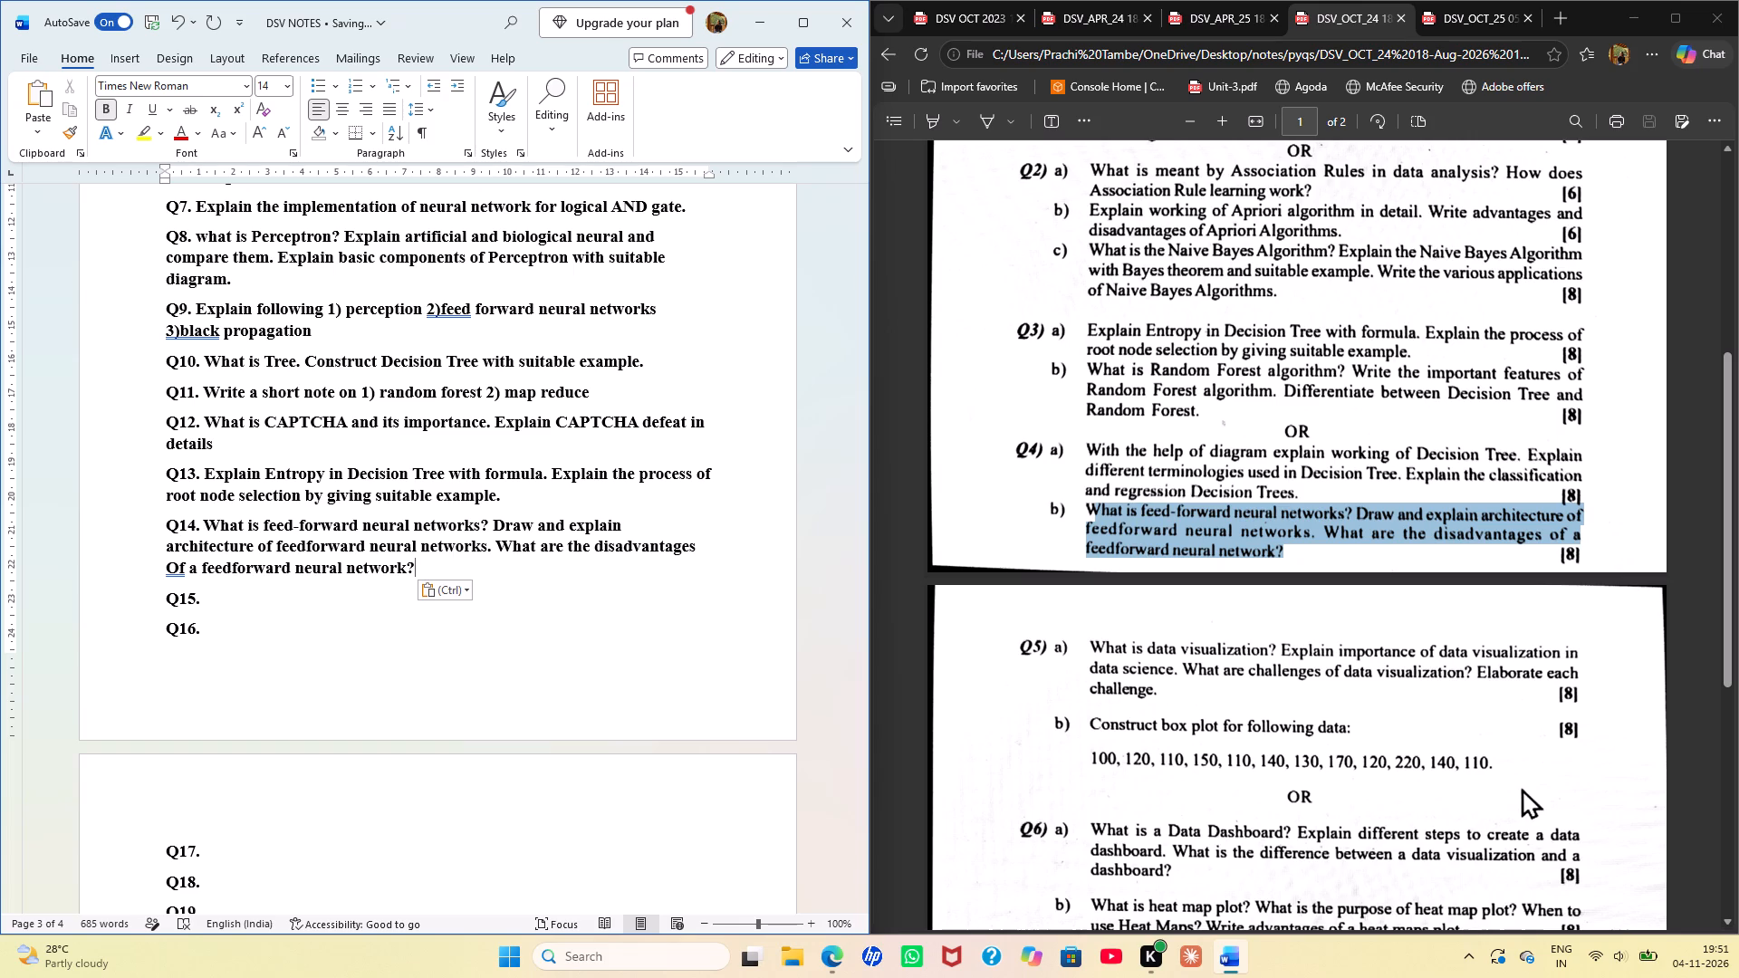
# Switch to the October 2025 paper and go to its Q3 and Q4 questions.
pyautogui.scroll(-1, 1289, 563)
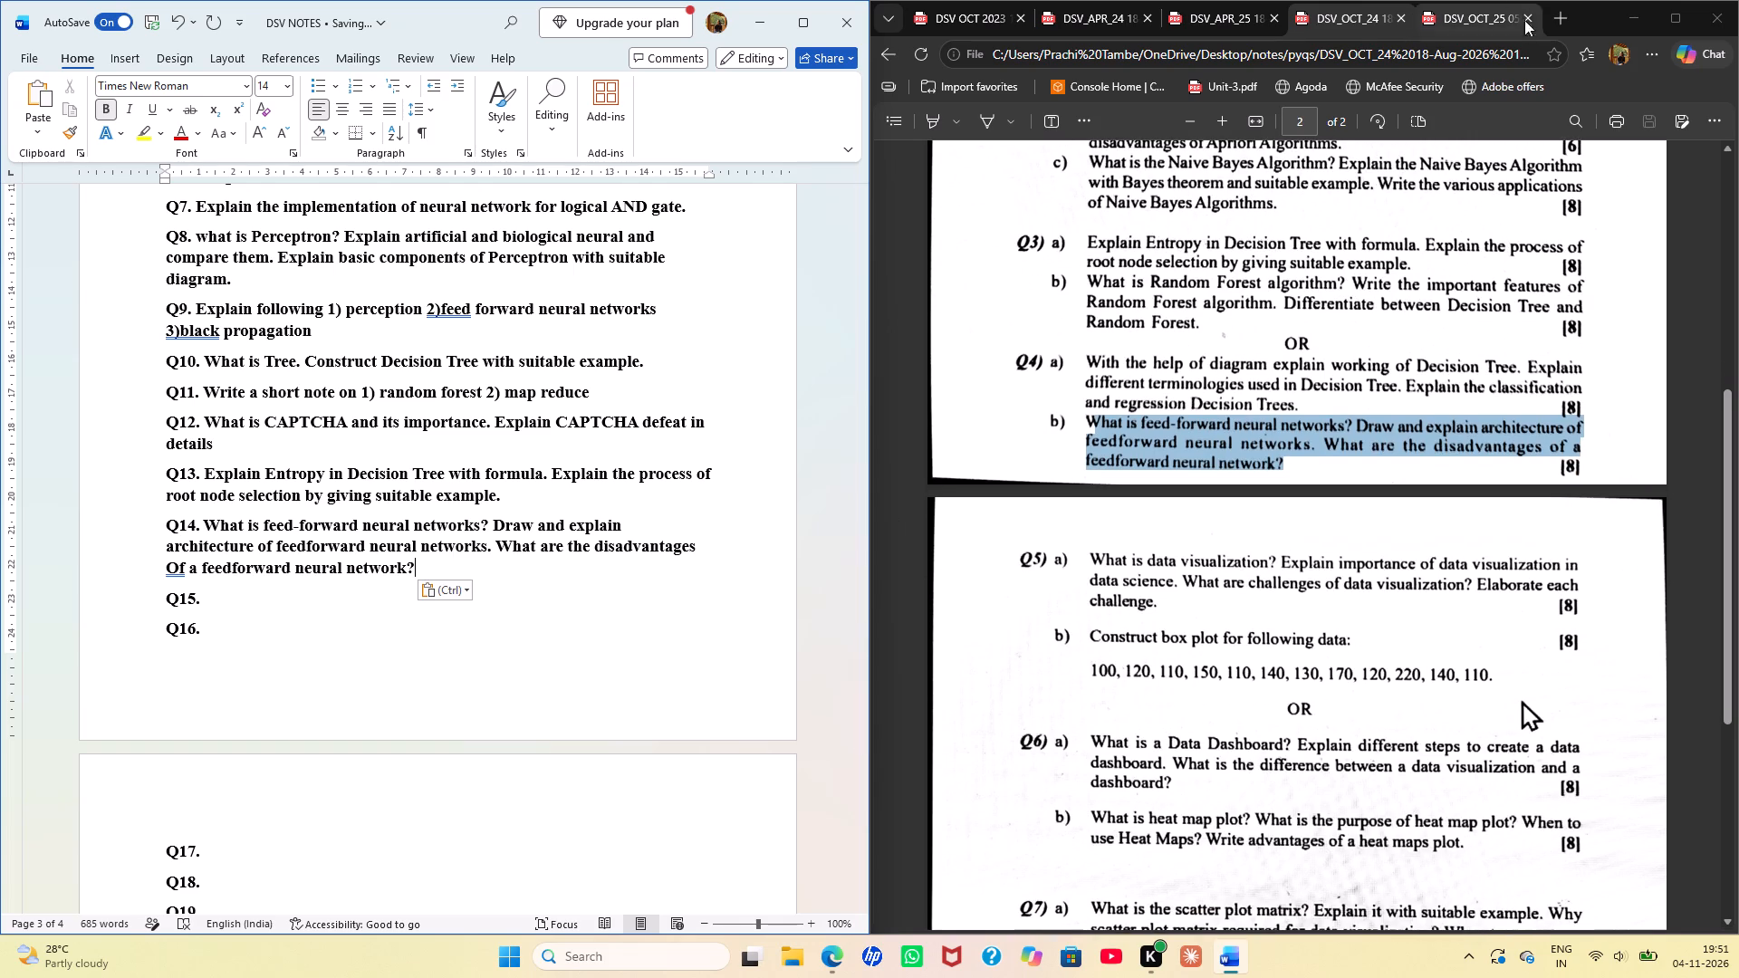
pyautogui.click(1359, 19)
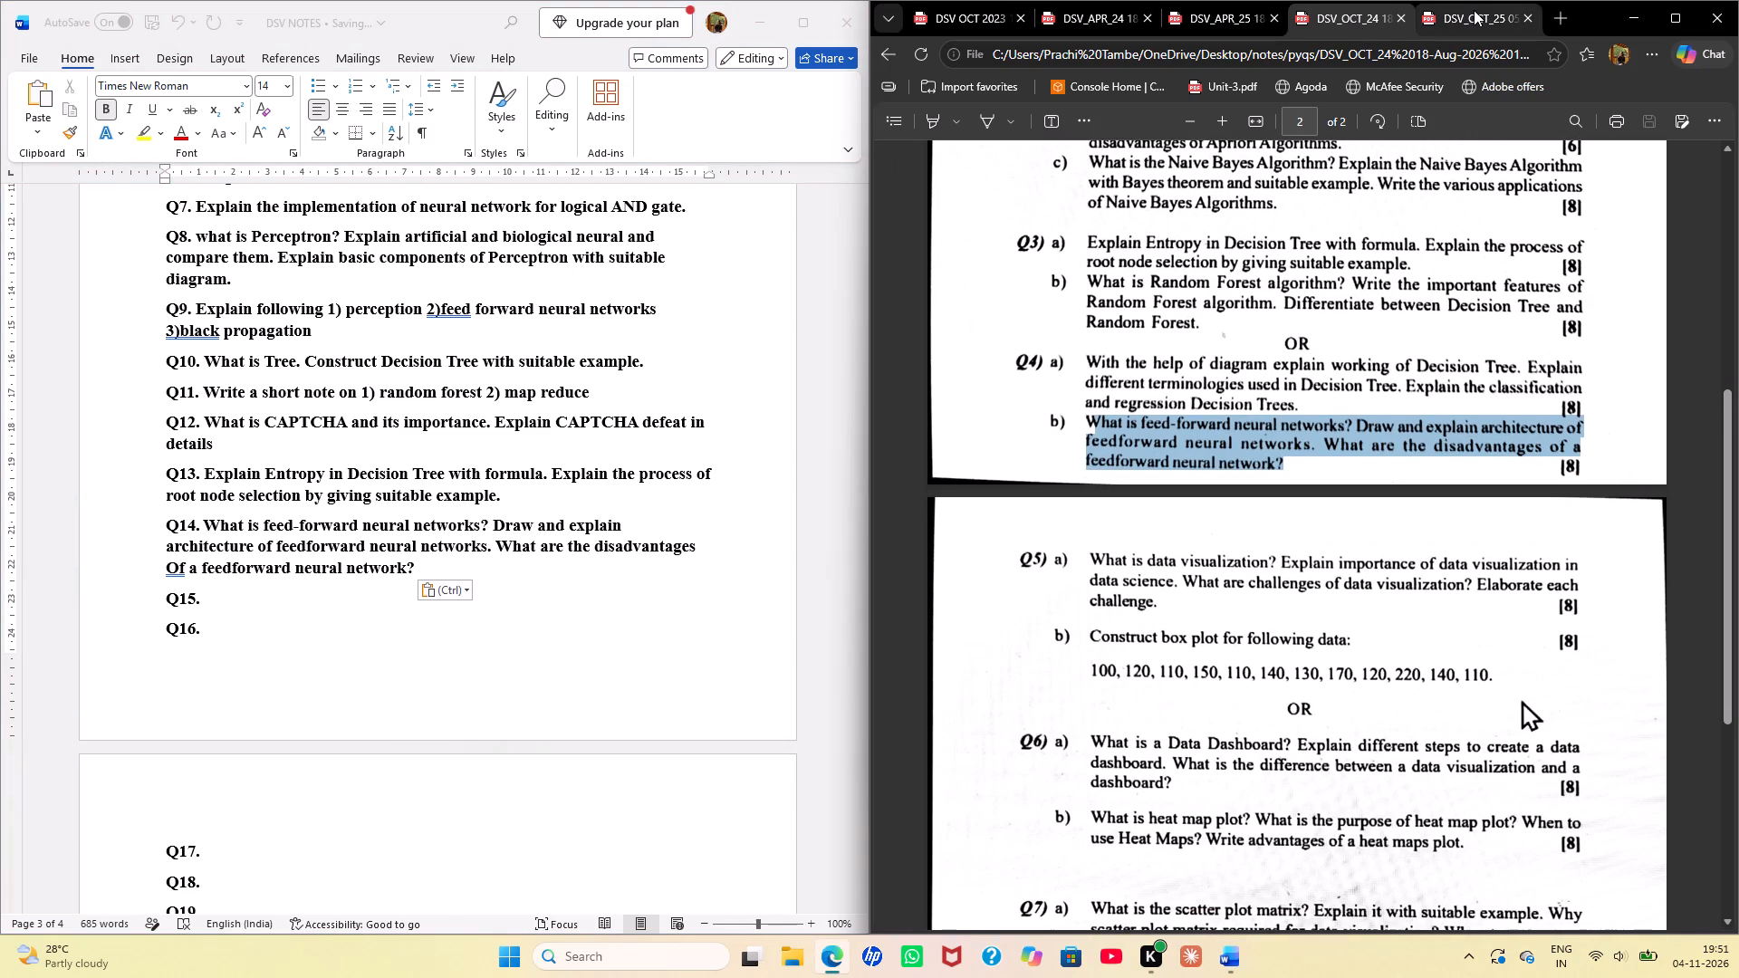
pyautogui.click(1474, 10)
pyautogui.scroll(-3, 1285, 526)
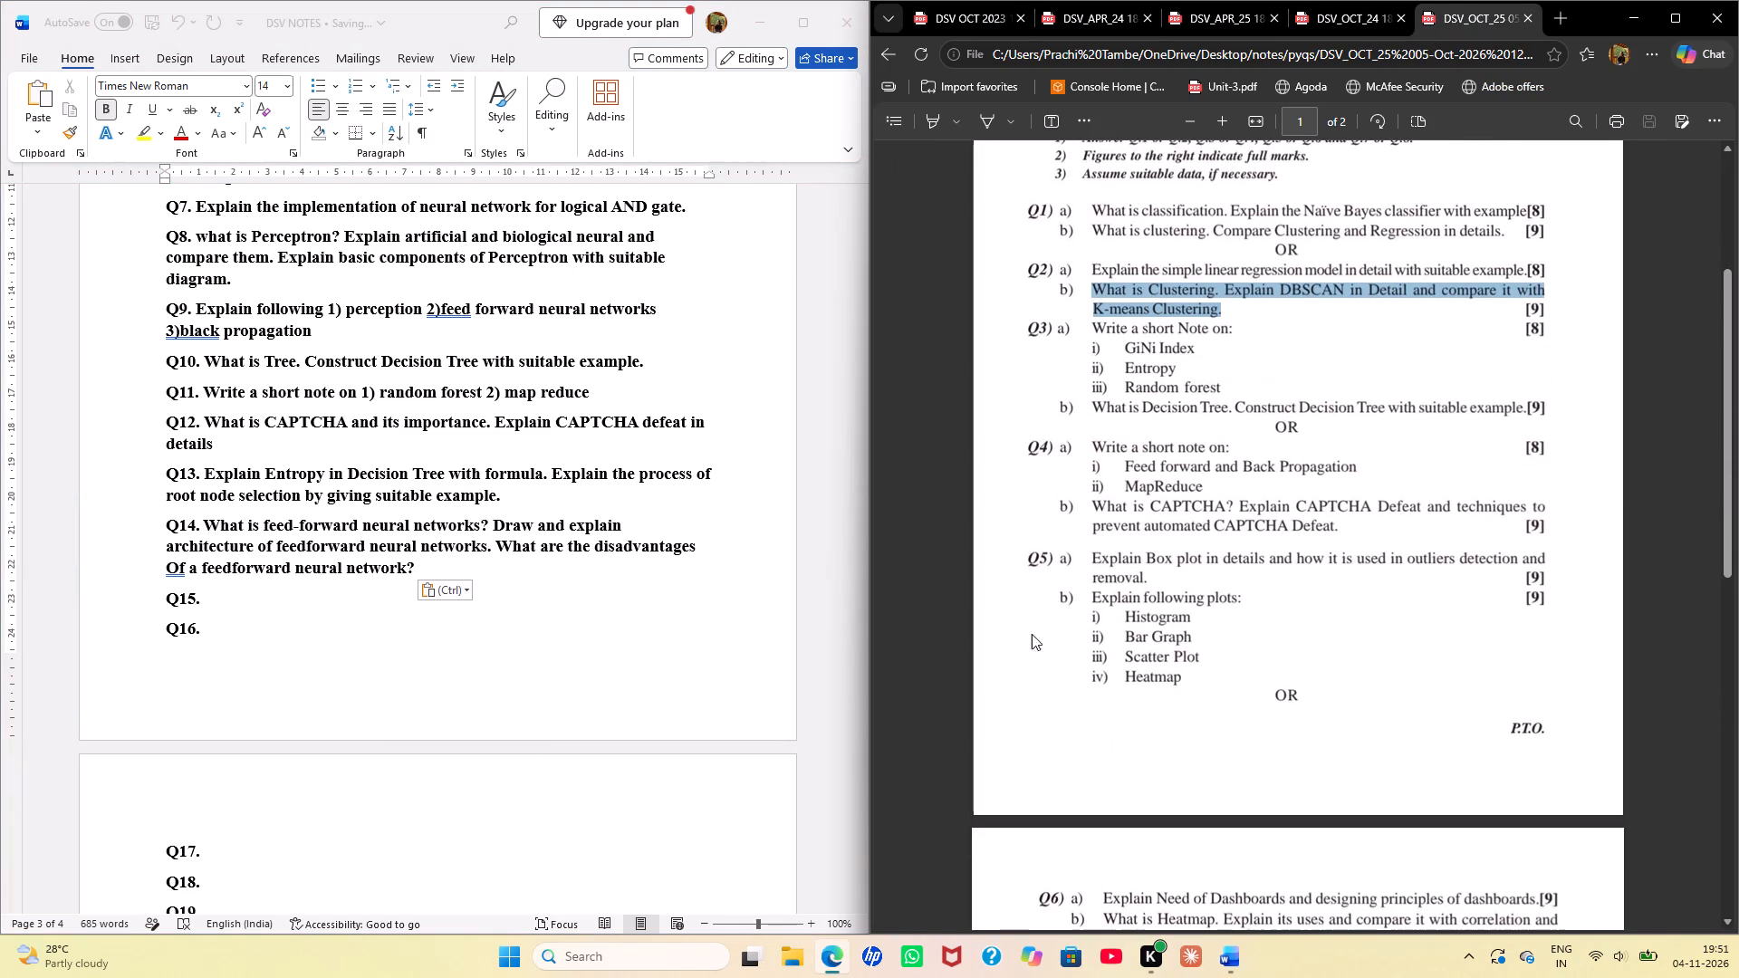
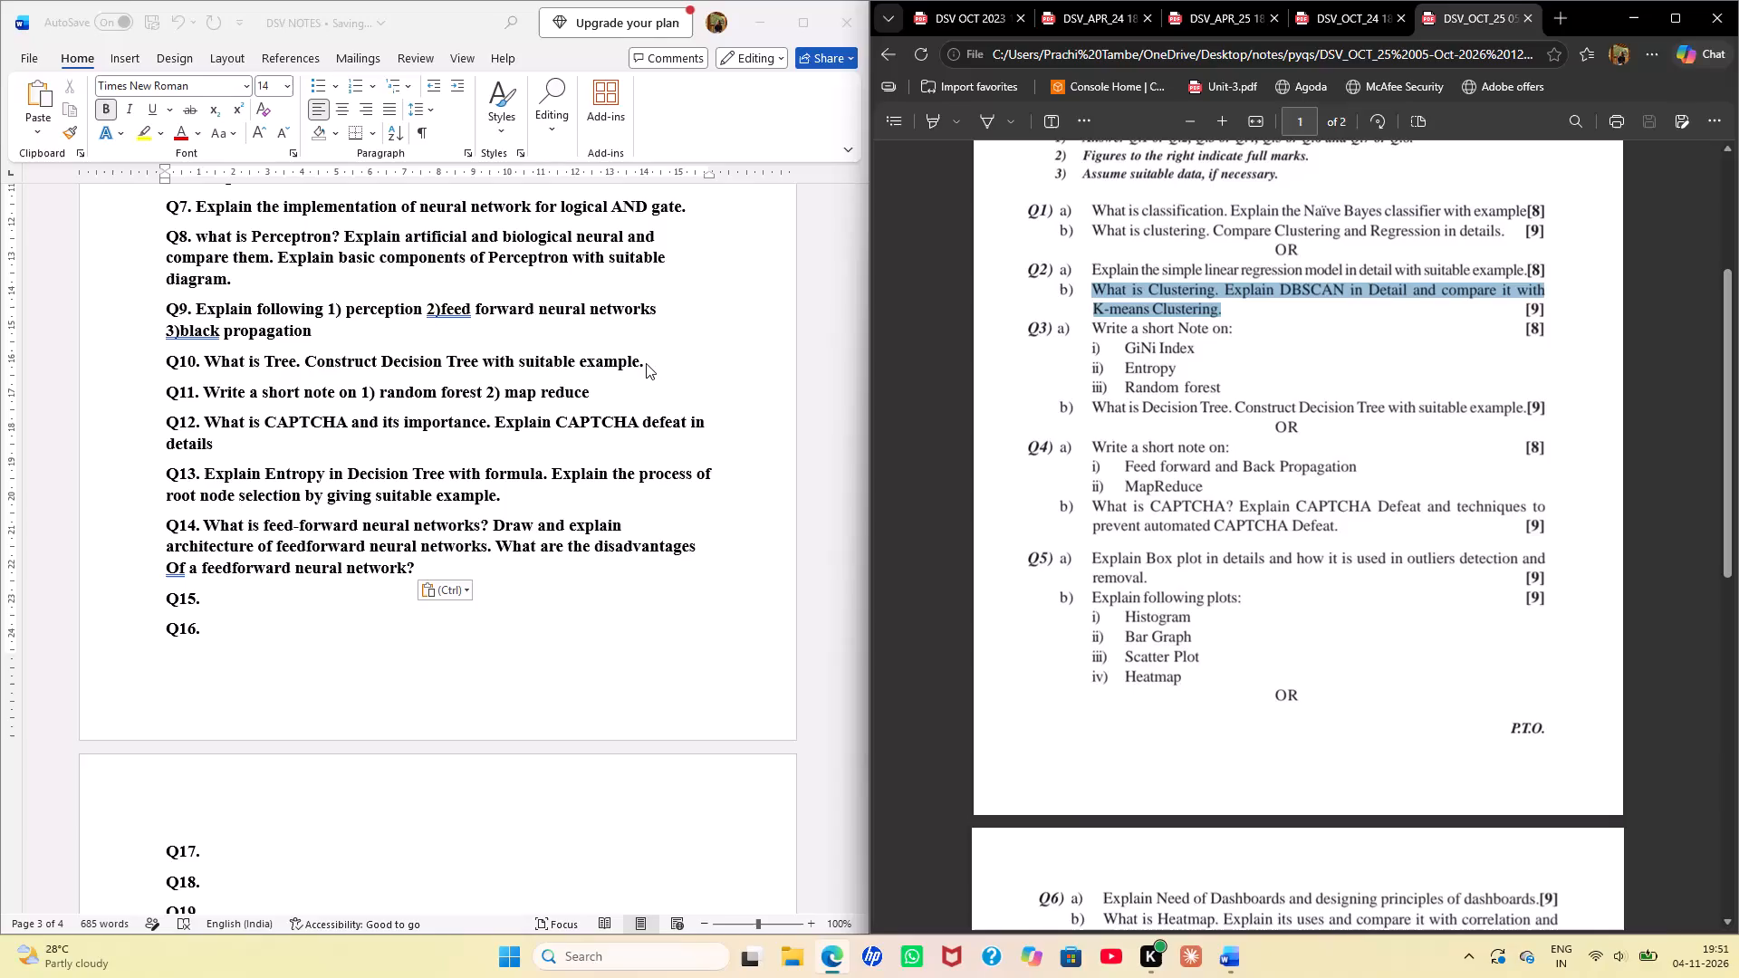
# Add a new indented line numbered 1) directly below the Q11. short-note question in the UNIT 4 list.
pyautogui.scroll(1, 380, 344)
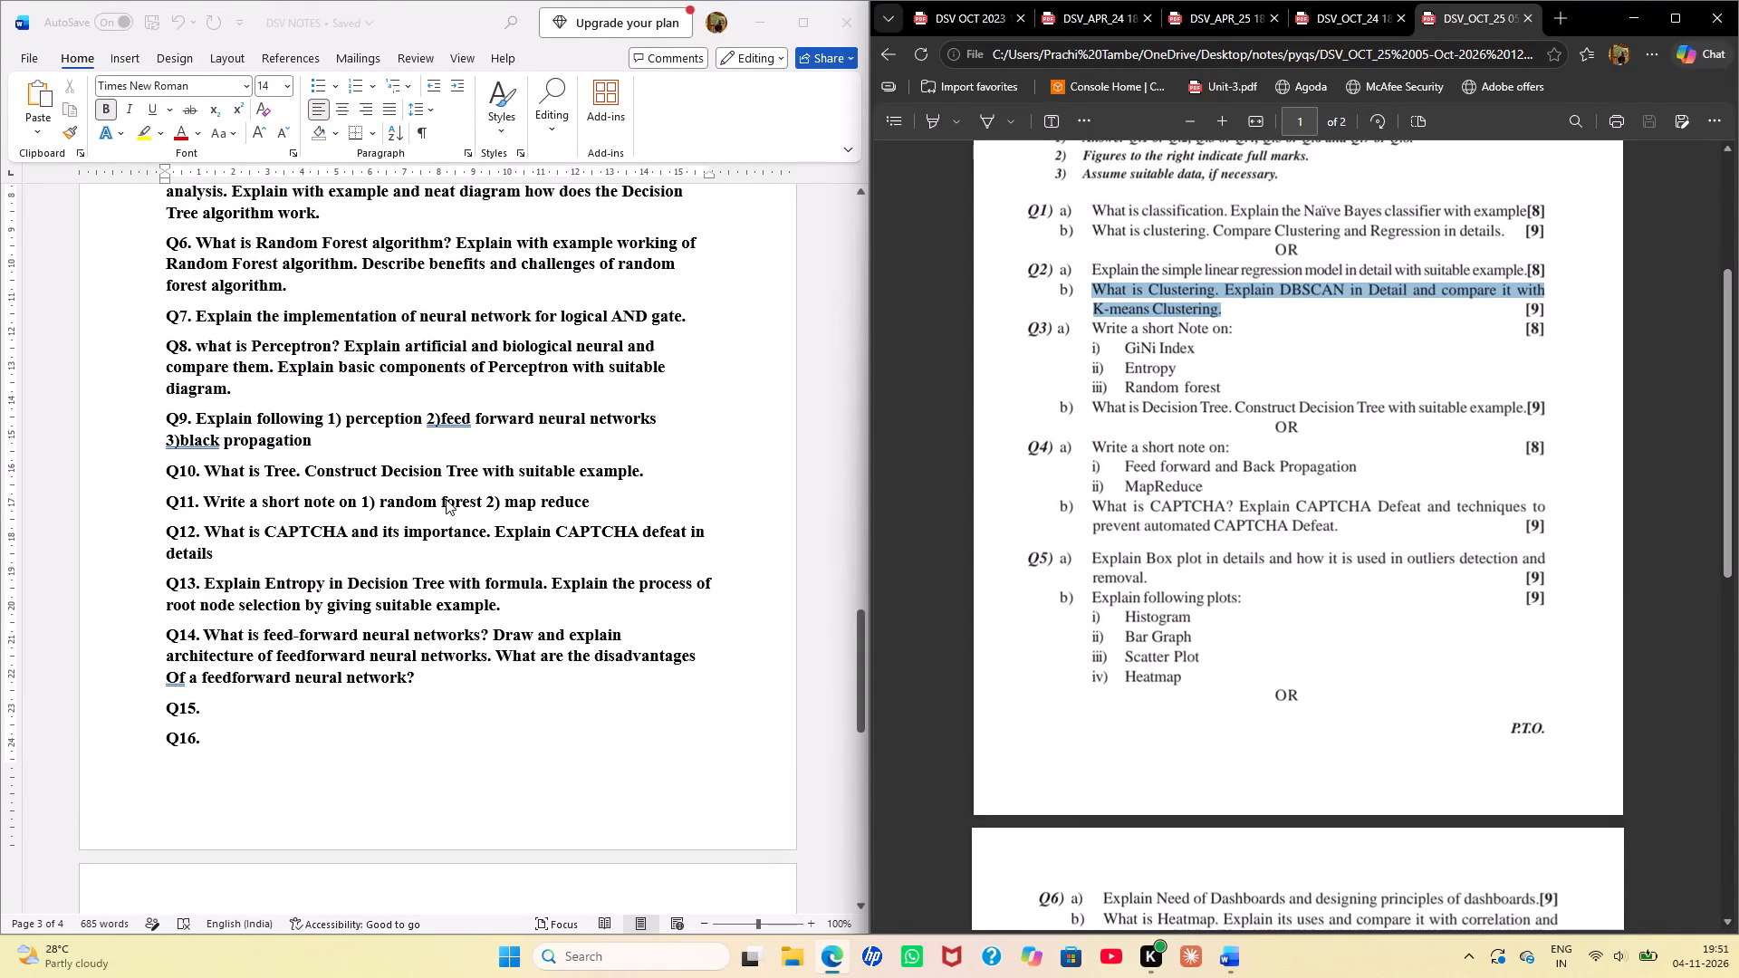
pyautogui.click(594, 503)
pyautogui.click(587, 505)
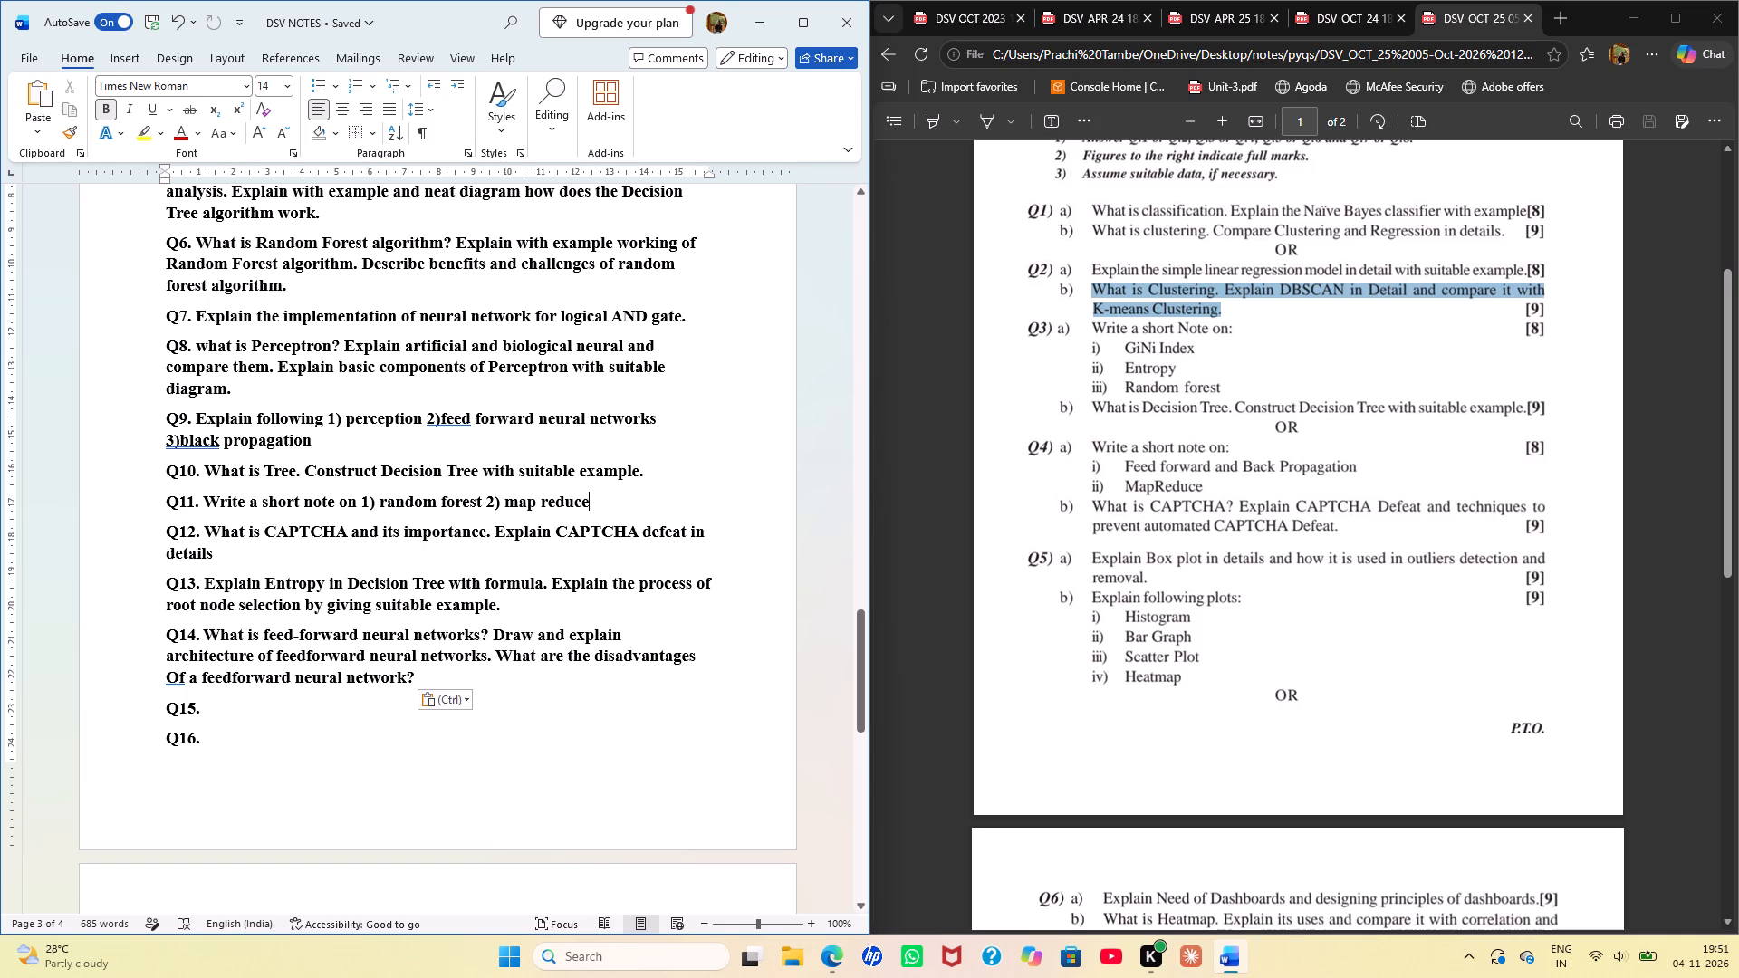
pyautogui.press('space')
pyautogui.press('Return')
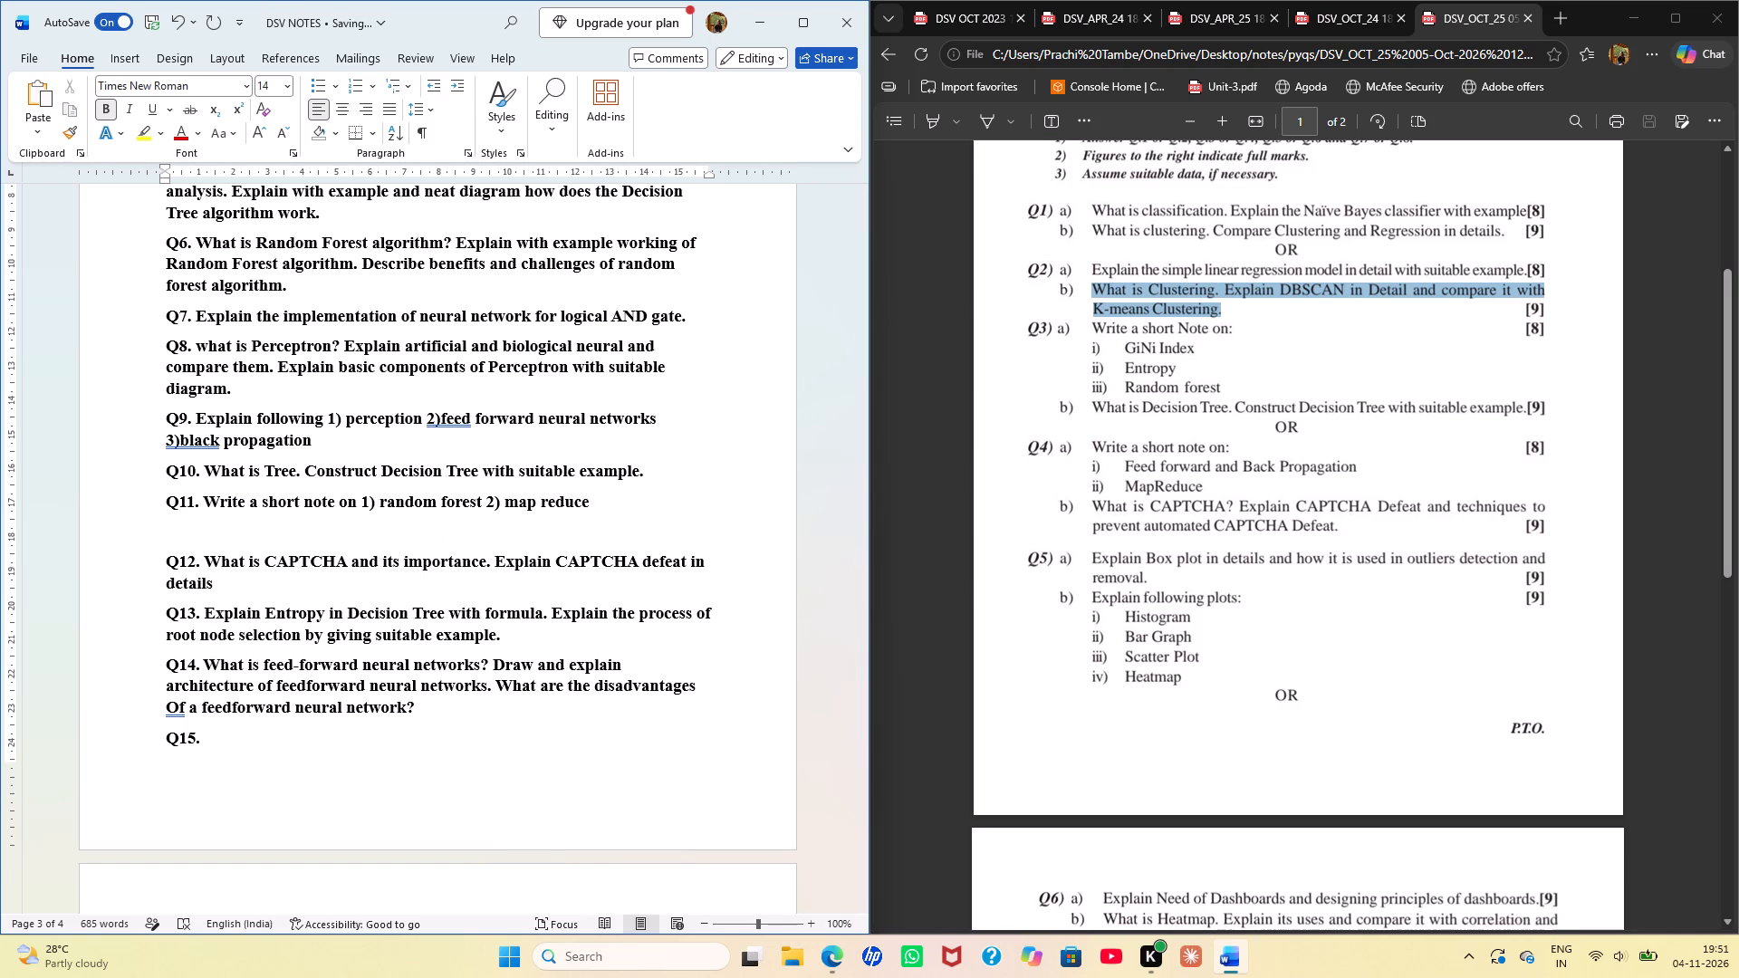
pyautogui.write('1)')
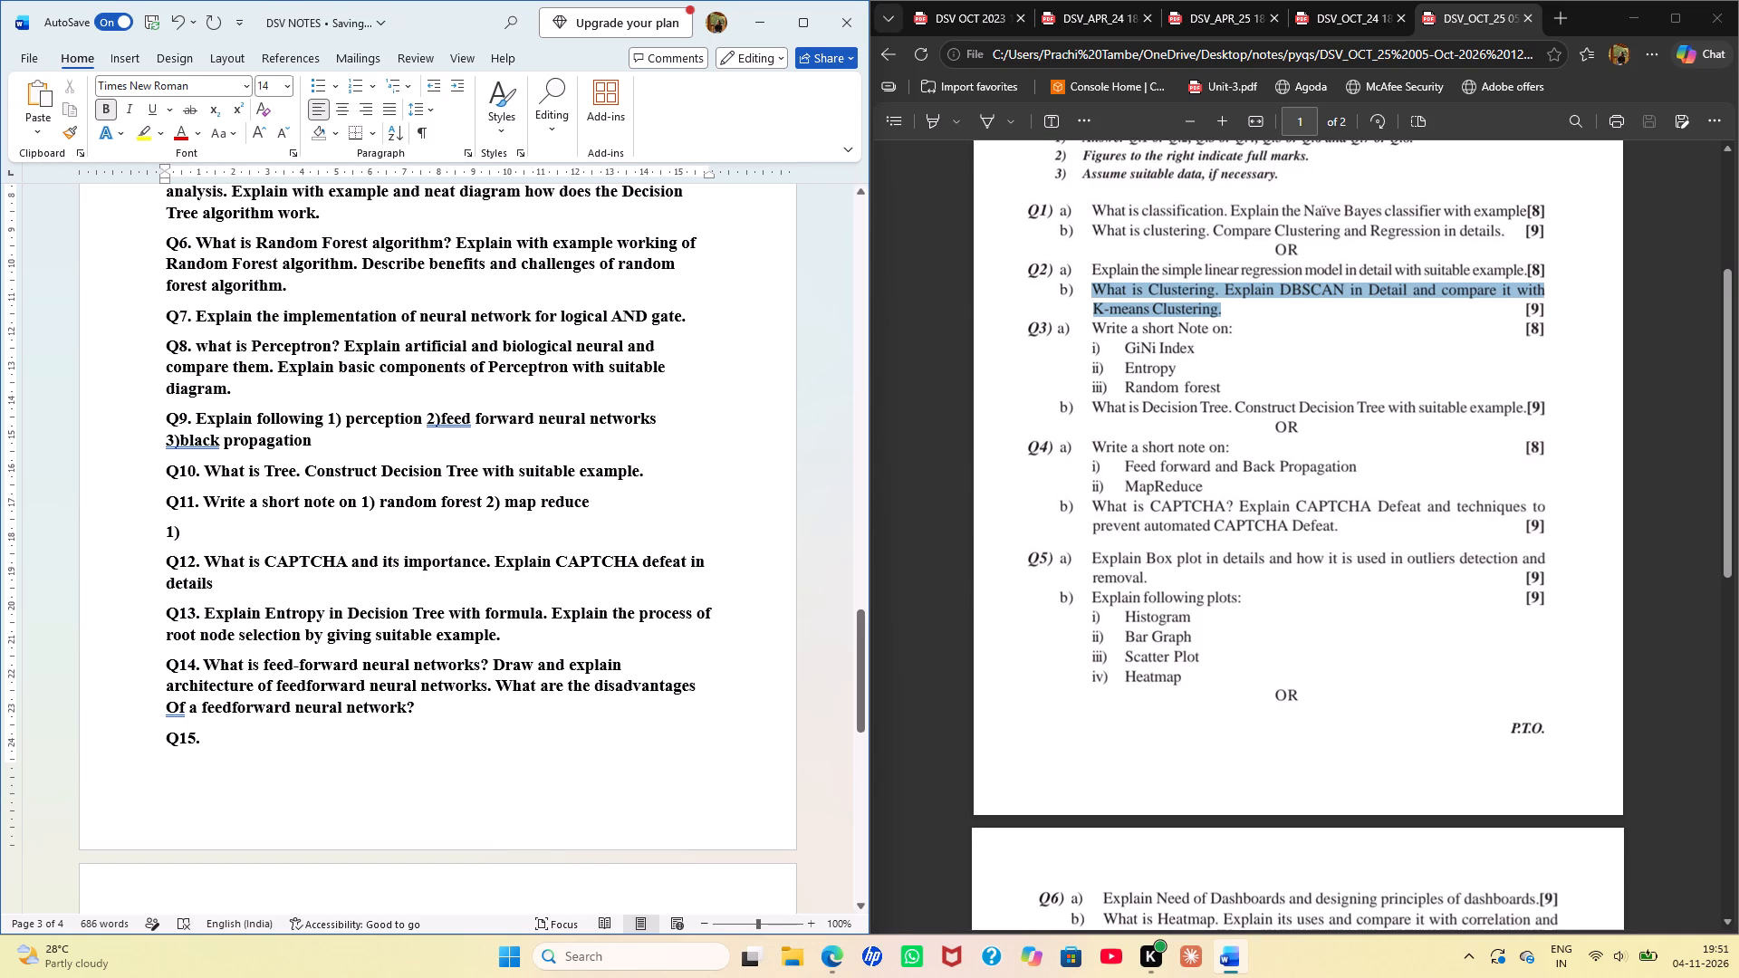
pyautogui.press('Left')
pyautogui.press('Left')
pyautogui.press('space')
pyautogui.press('space')
pyautogui.press('space')
pyautogui.press('space')
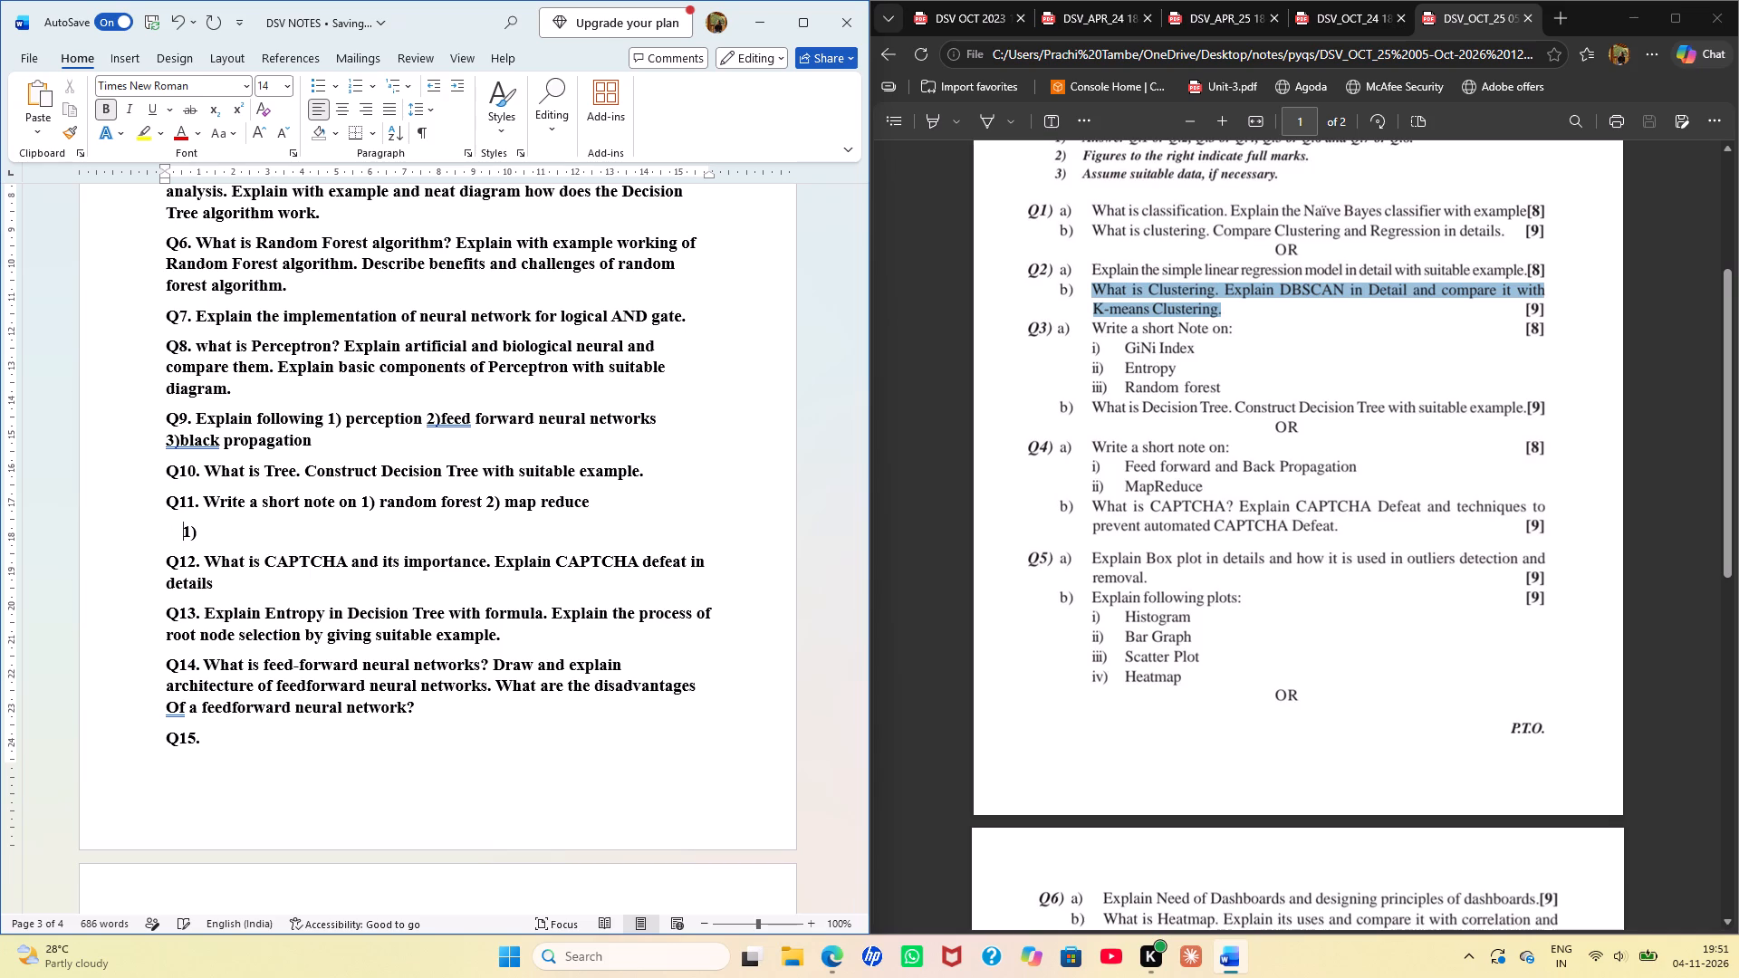
pyautogui.press('Right')
pyautogui.press('Right')
pyautogui.press('Right')
pyautogui.press('Left')
# Enter "Feed forward and back propagation" as the text of item 1) under Q11.
pyautogui.press('space')
pyautogui.write('FEED')
pyautogui.press('space')
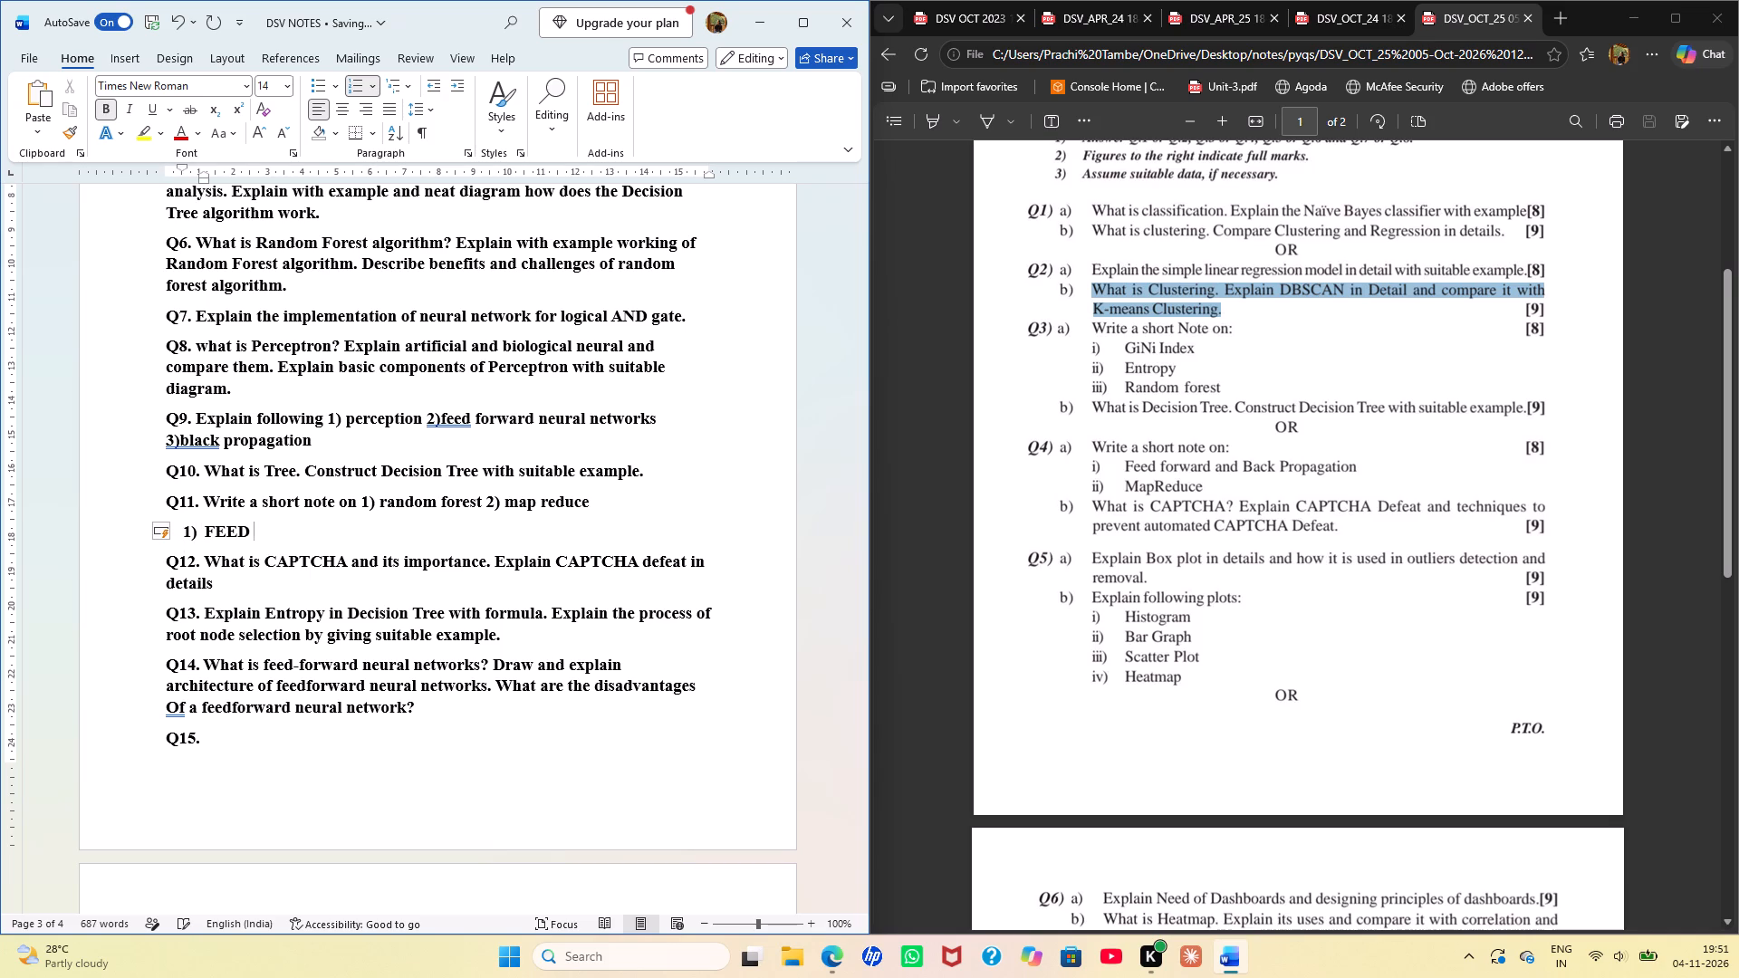
pyautogui.press('BackSpace')
pyautogui.press('BackSpace')
pyautogui.press('BackSpace')
pyautogui.press('BackSpace')
pyautogui.press('BackSpace')
pyautogui.write('feed fore=')
pyautogui.press('BackSpace')
pyautogui.press('BackSpace')
pyautogui.press('BackSpace')
pyautogui.write('rward')
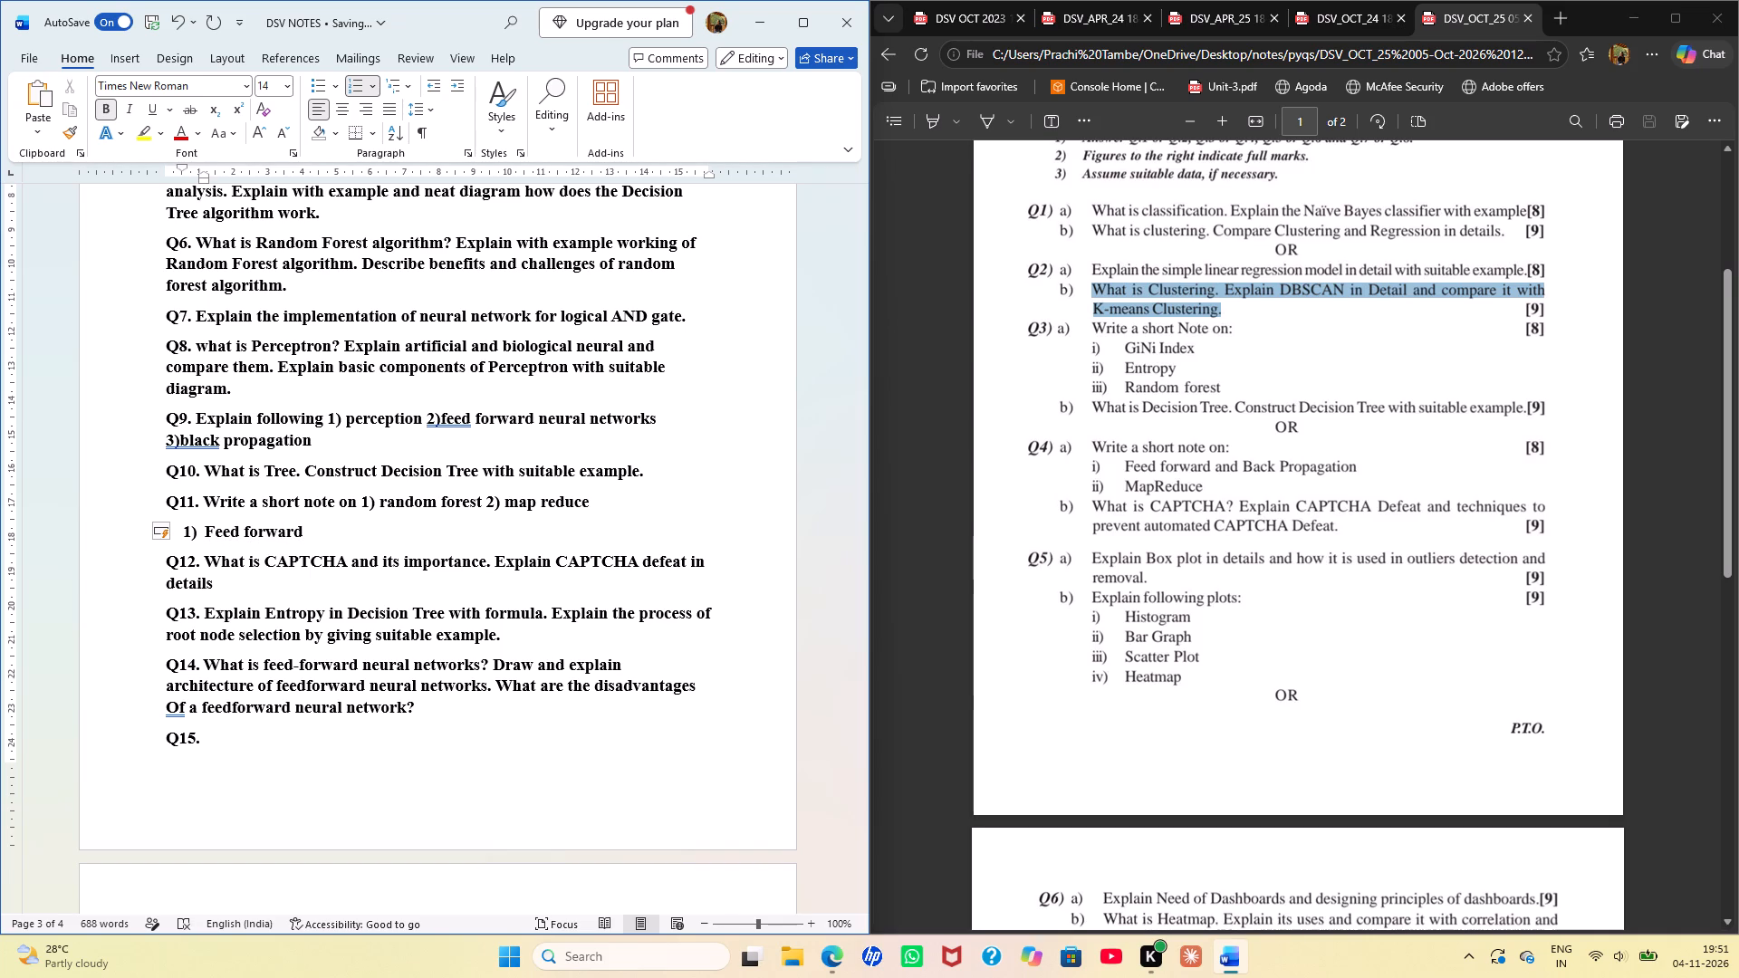
pyautogui.press('space')
pyautogui.write('a')
pyautogui.write('nd')
pyautogui.press('space')
pyautogui.write('back p')
pyautogui.write('rop')
pyautogui.write('agation')
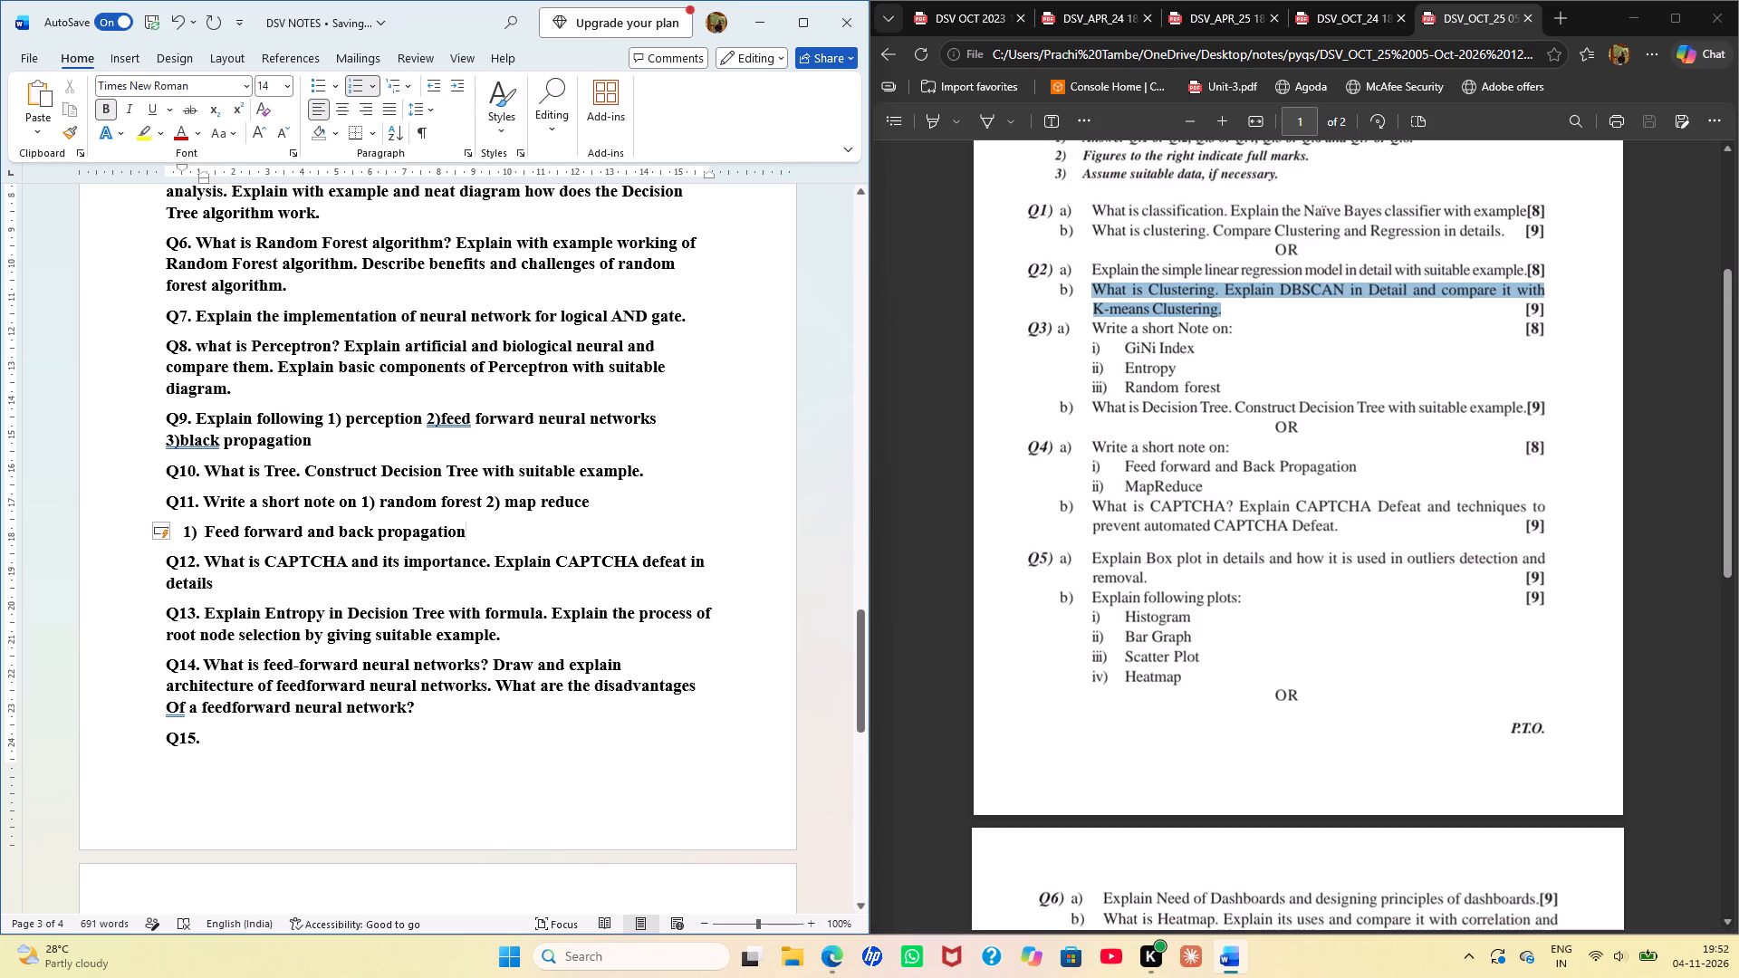
# Copy the short-note question on GiNi Index, Entropy and Random forest, Q3 a) of the October 2025 paper, into the Q15. line.
pyautogui.scroll(-1, 421, 533)
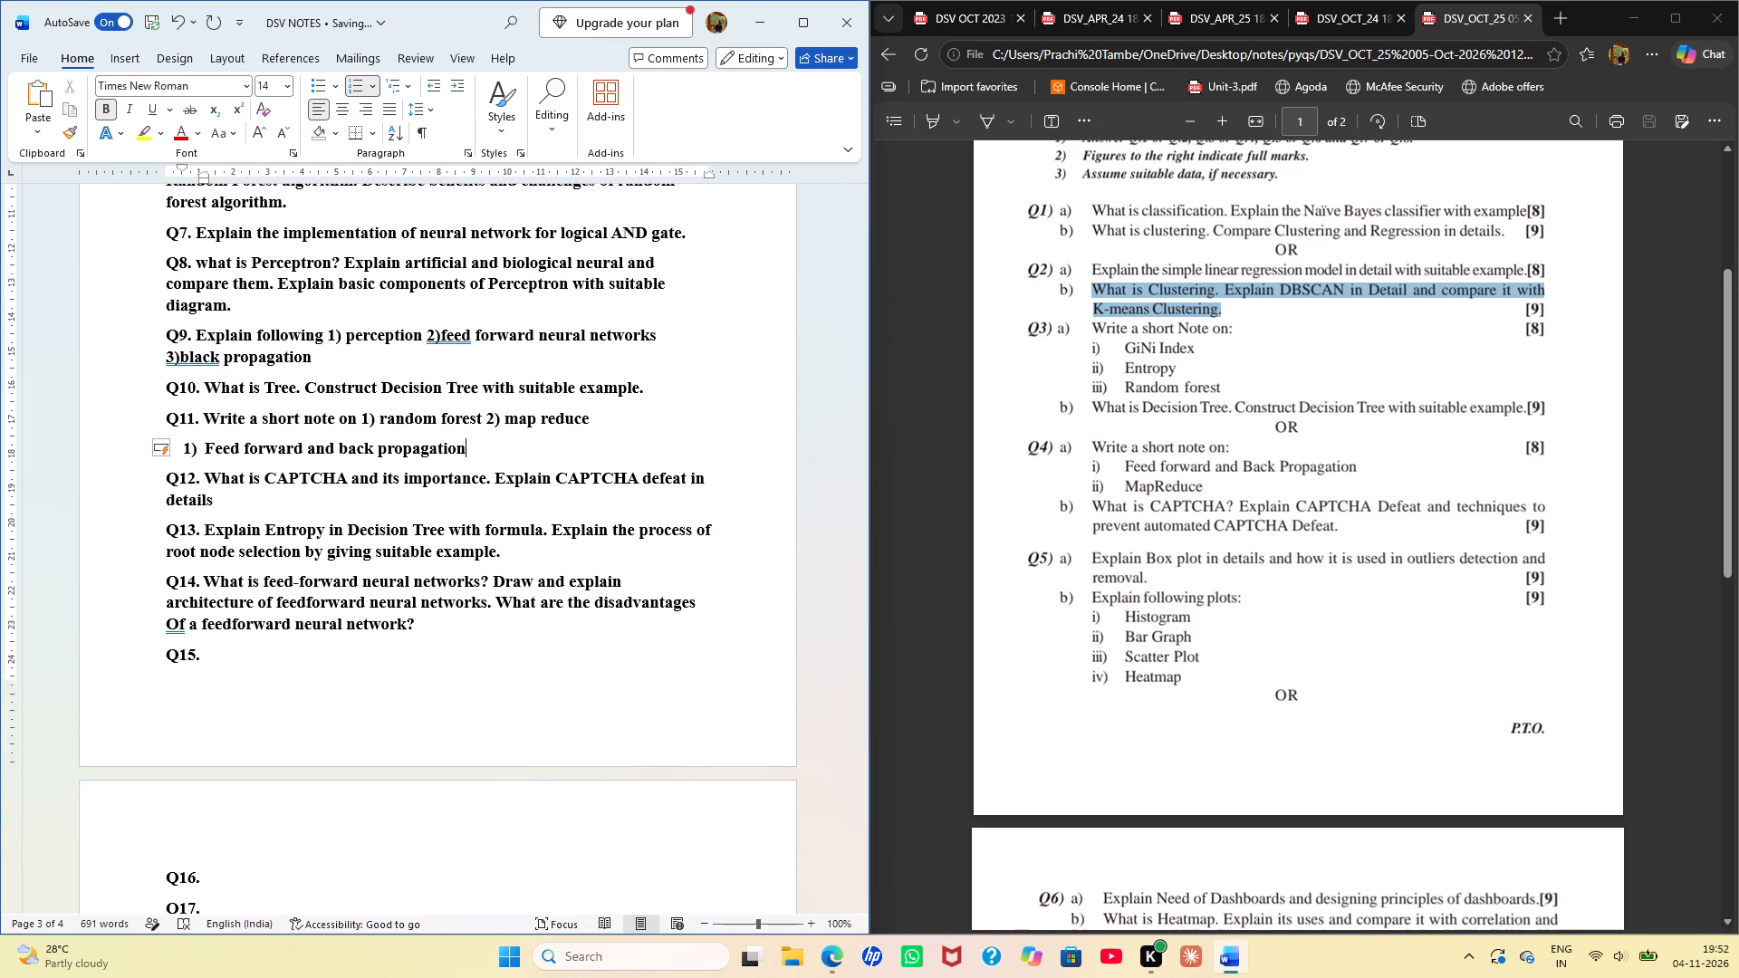
pyautogui.scroll(-1, 1150, 445)
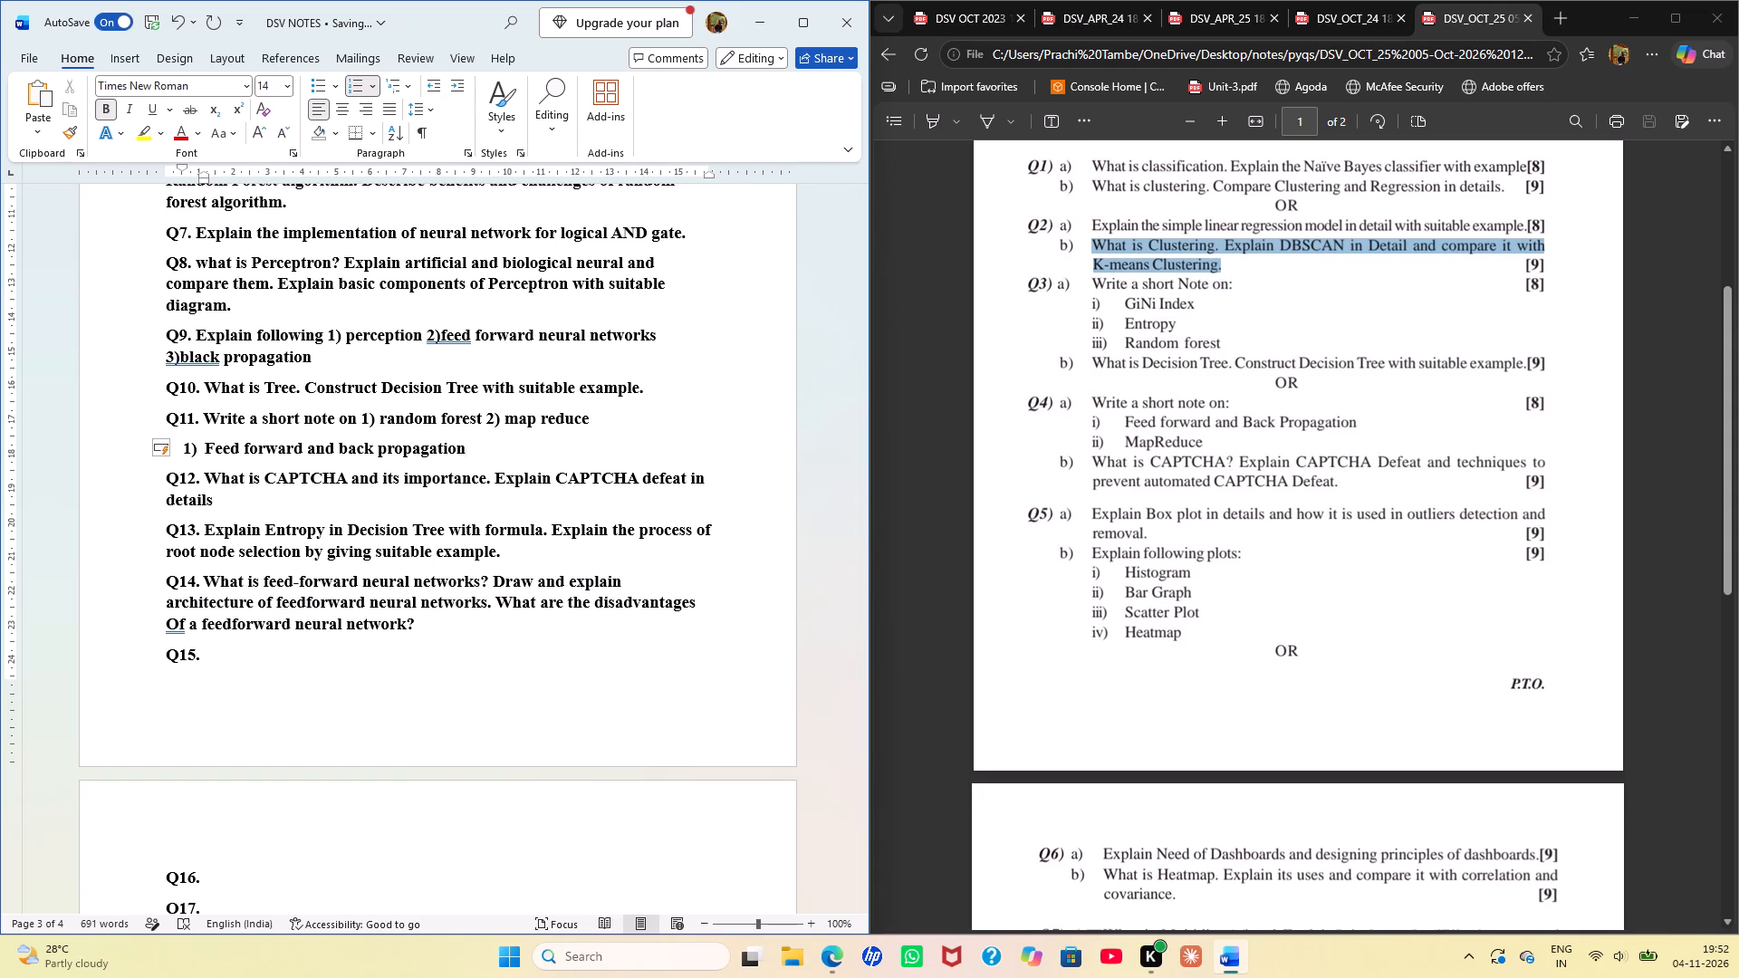
pyautogui.scroll(-1, 1148, 535)
pyautogui.scroll(1, 1148, 535)
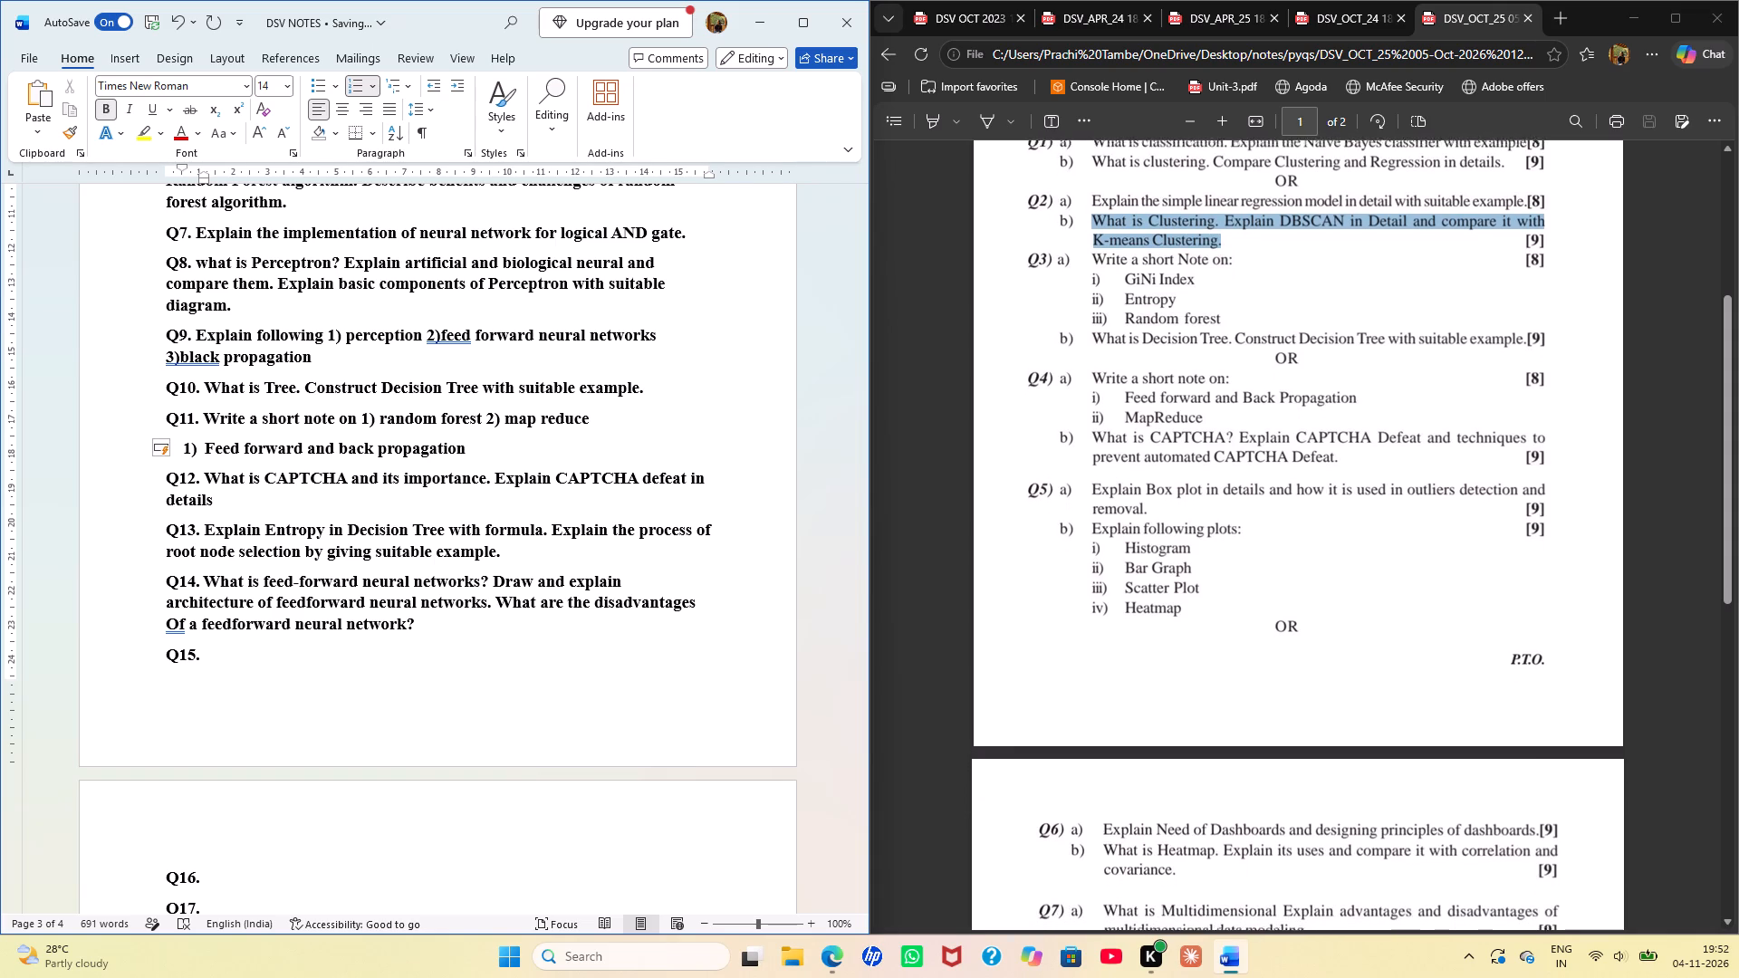
pyautogui.scroll(1, 1148, 535)
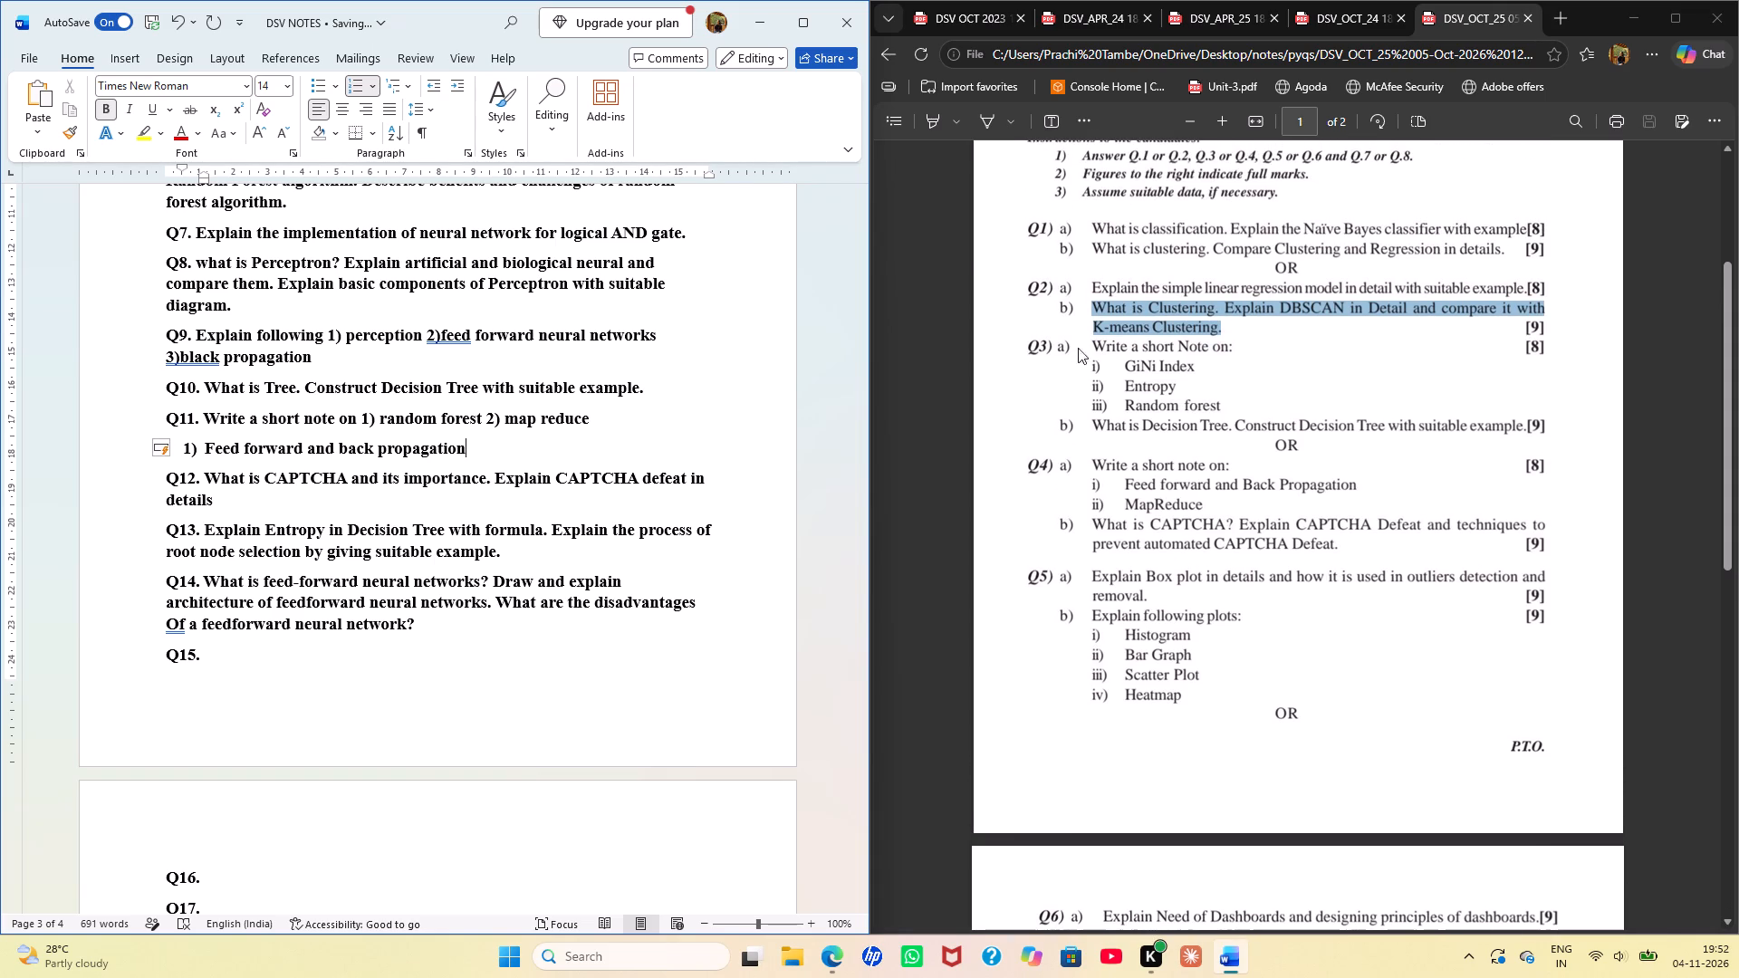
pyautogui.click(1088, 345)
pyautogui.moveTo(1087, 338); pyautogui.dragTo(1231, 414)
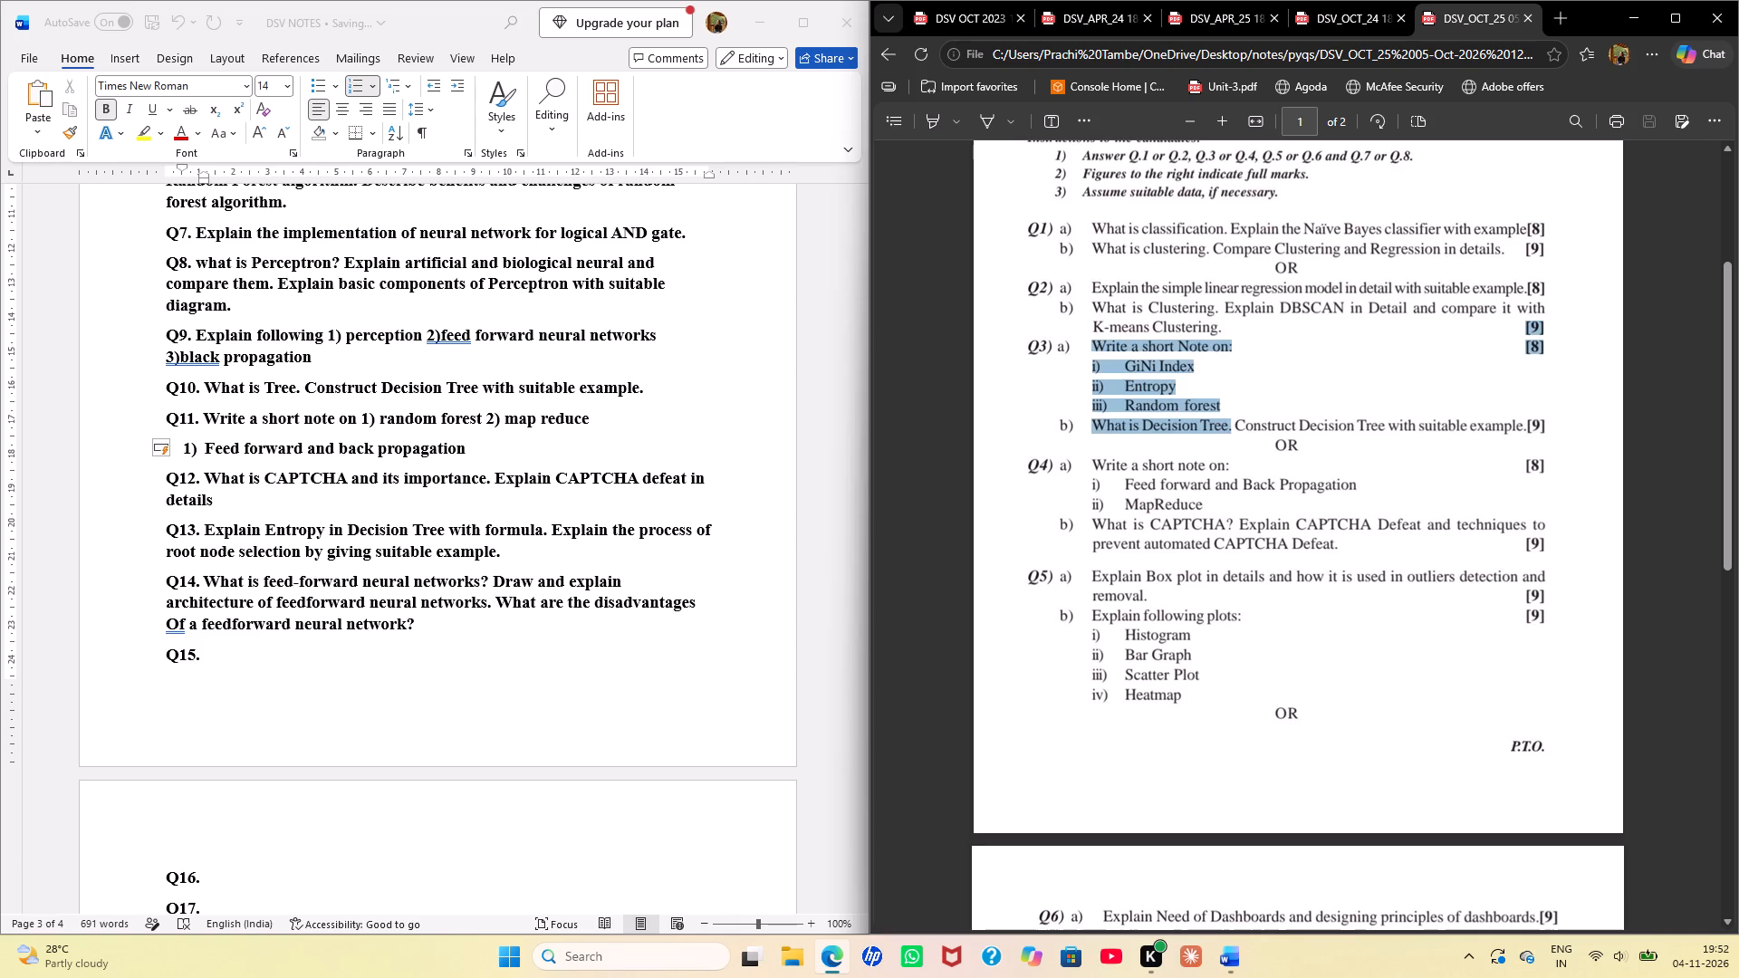
pyautogui.moveTo(1231, 414); pyautogui.dragTo(1231, 410)
pyautogui.moveTo(1231, 410); pyautogui.dragTo(1218, 401)
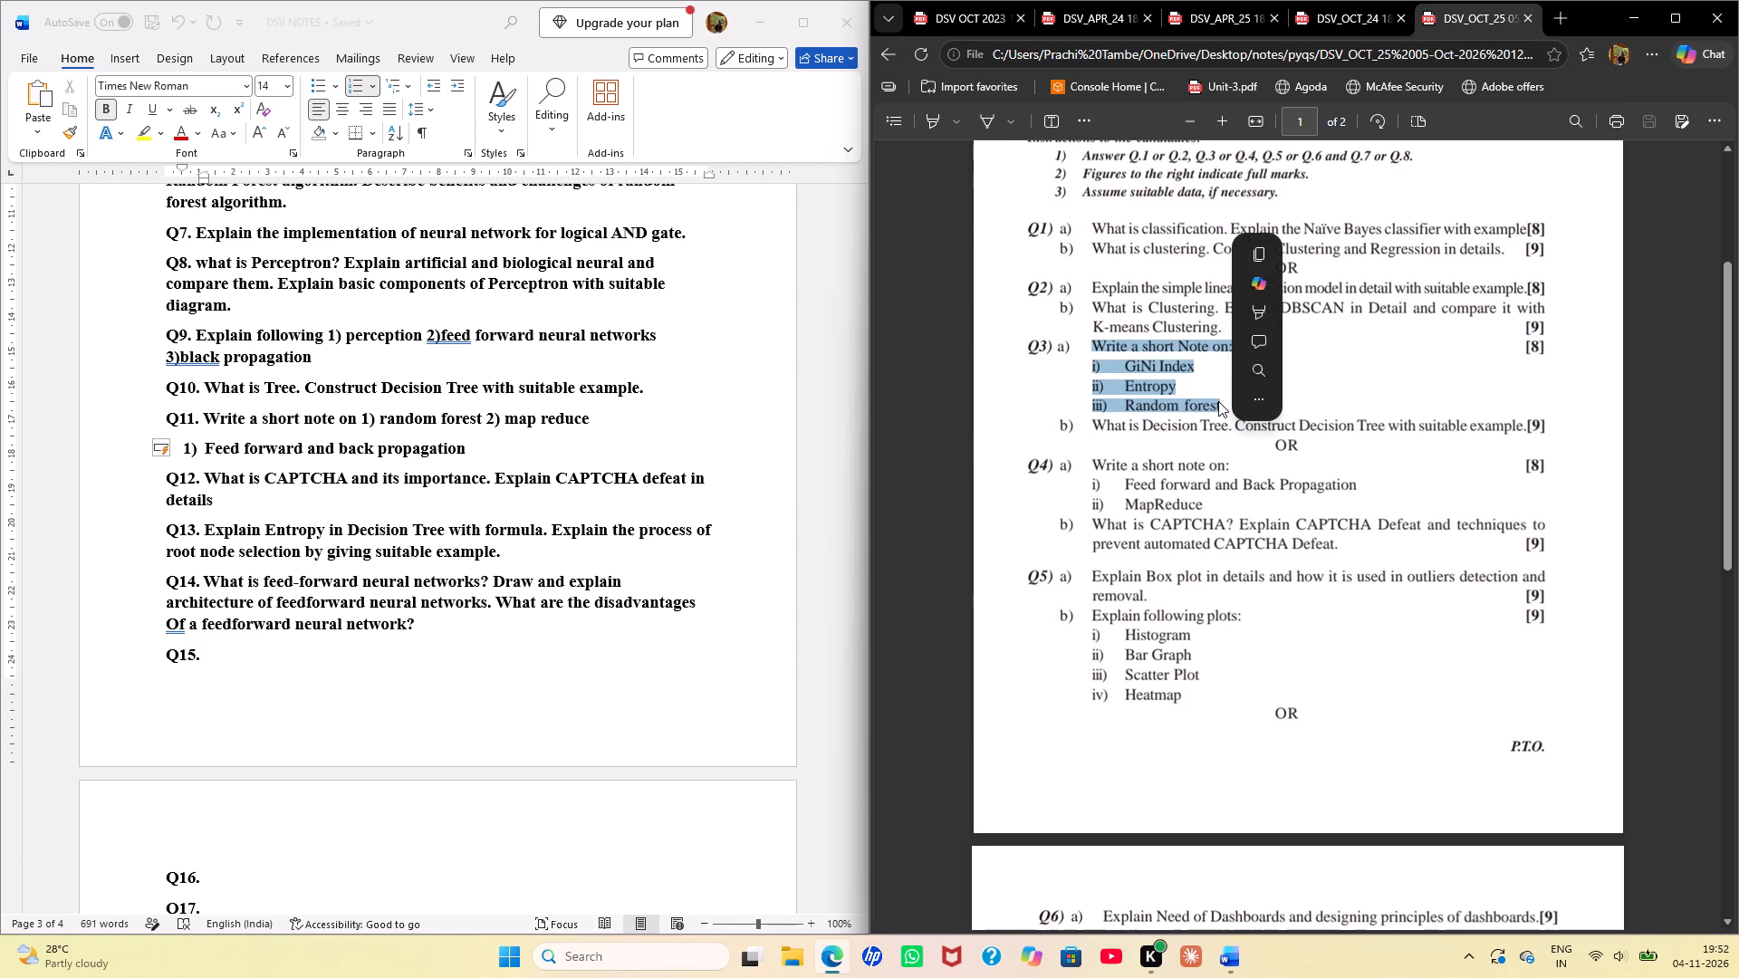
pyautogui.hotkey('ctrl', 'c')
pyautogui.click(208, 659)
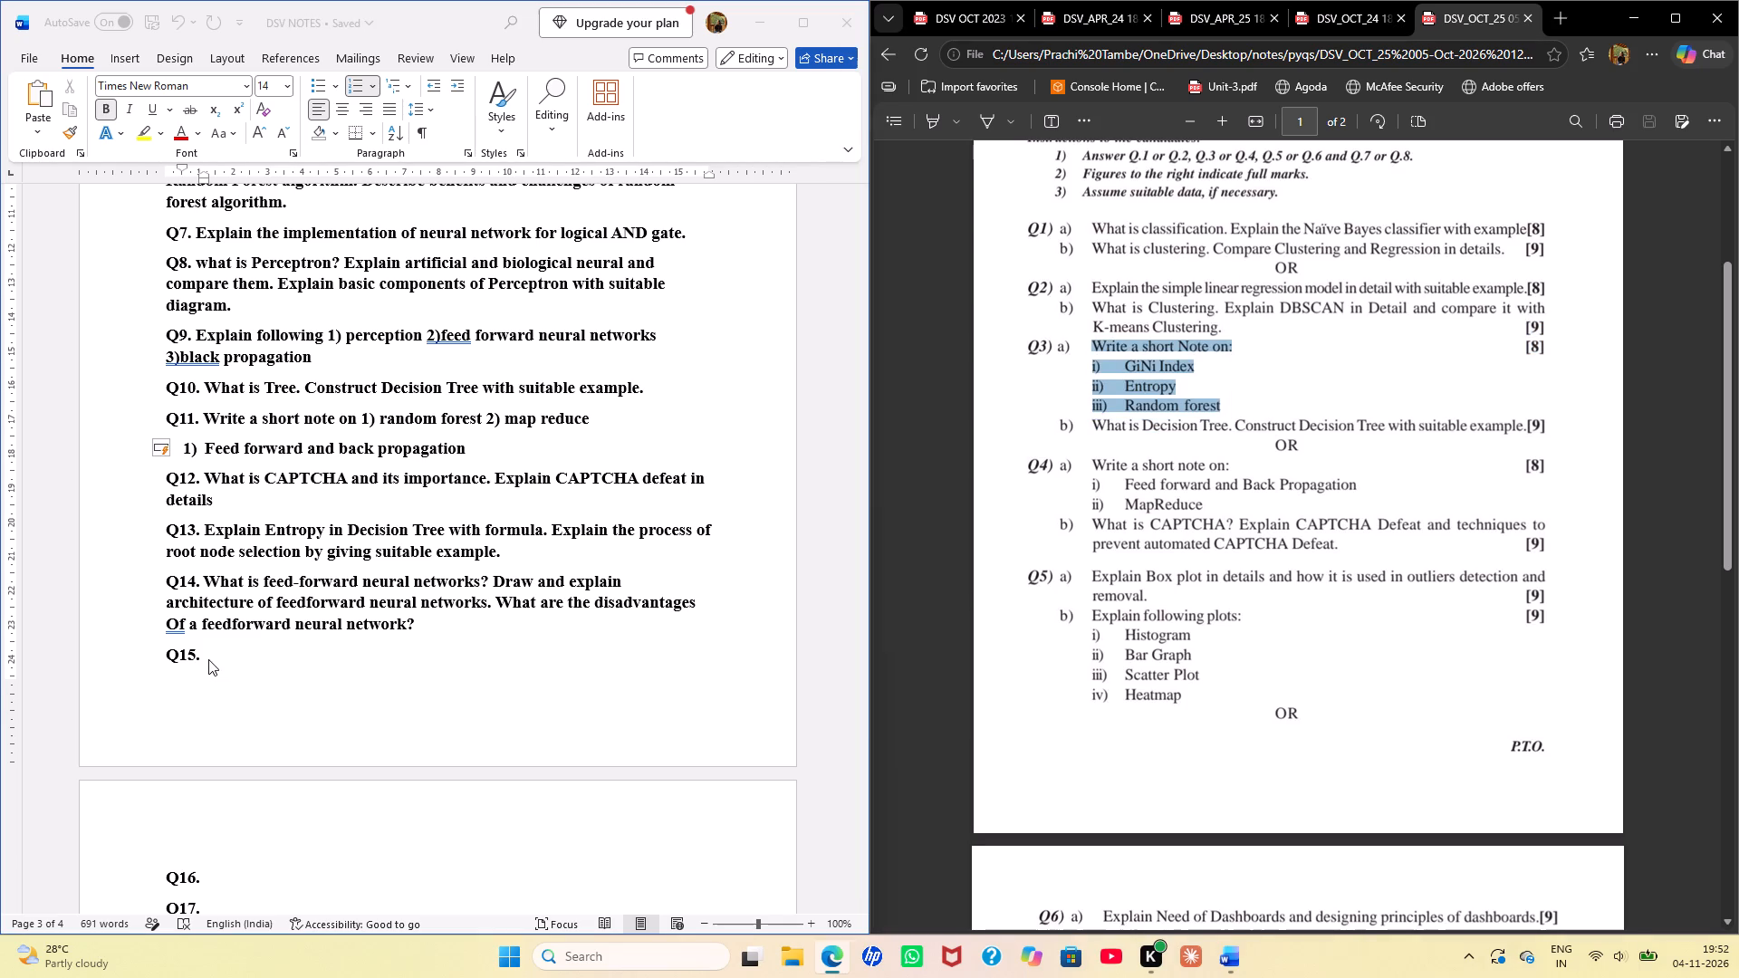
pyautogui.click(207, 656)
pyautogui.press('space')
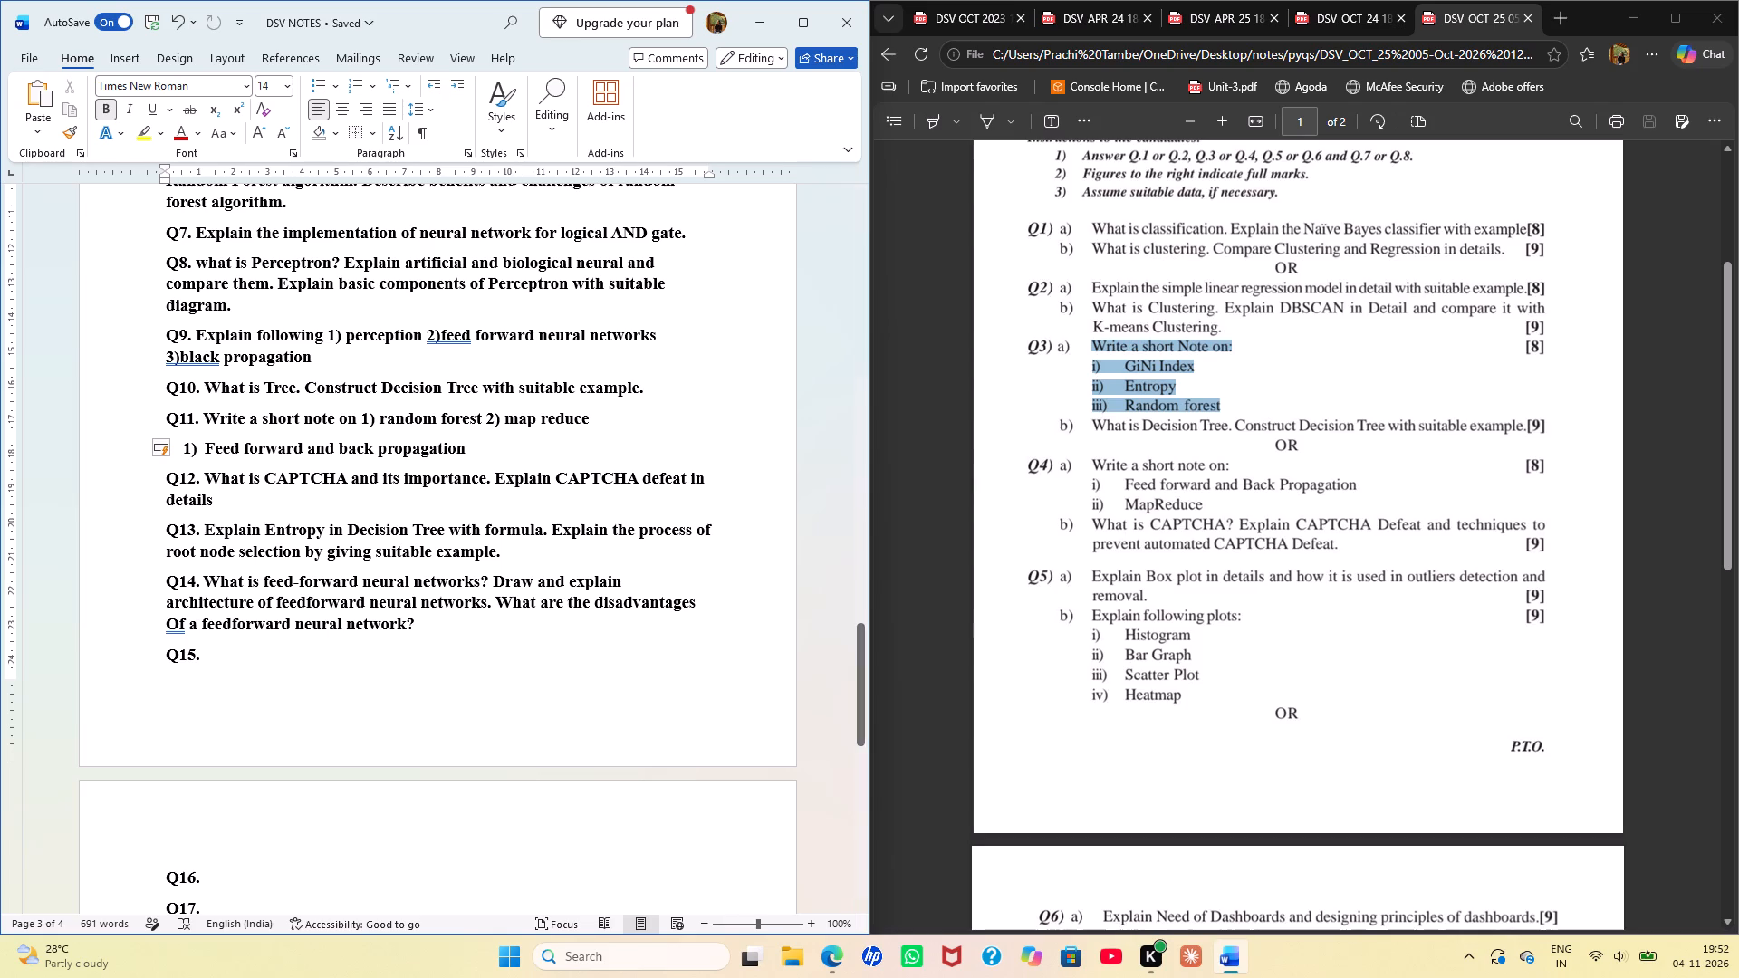
pyautogui.hotkey('ctrl', 'v')
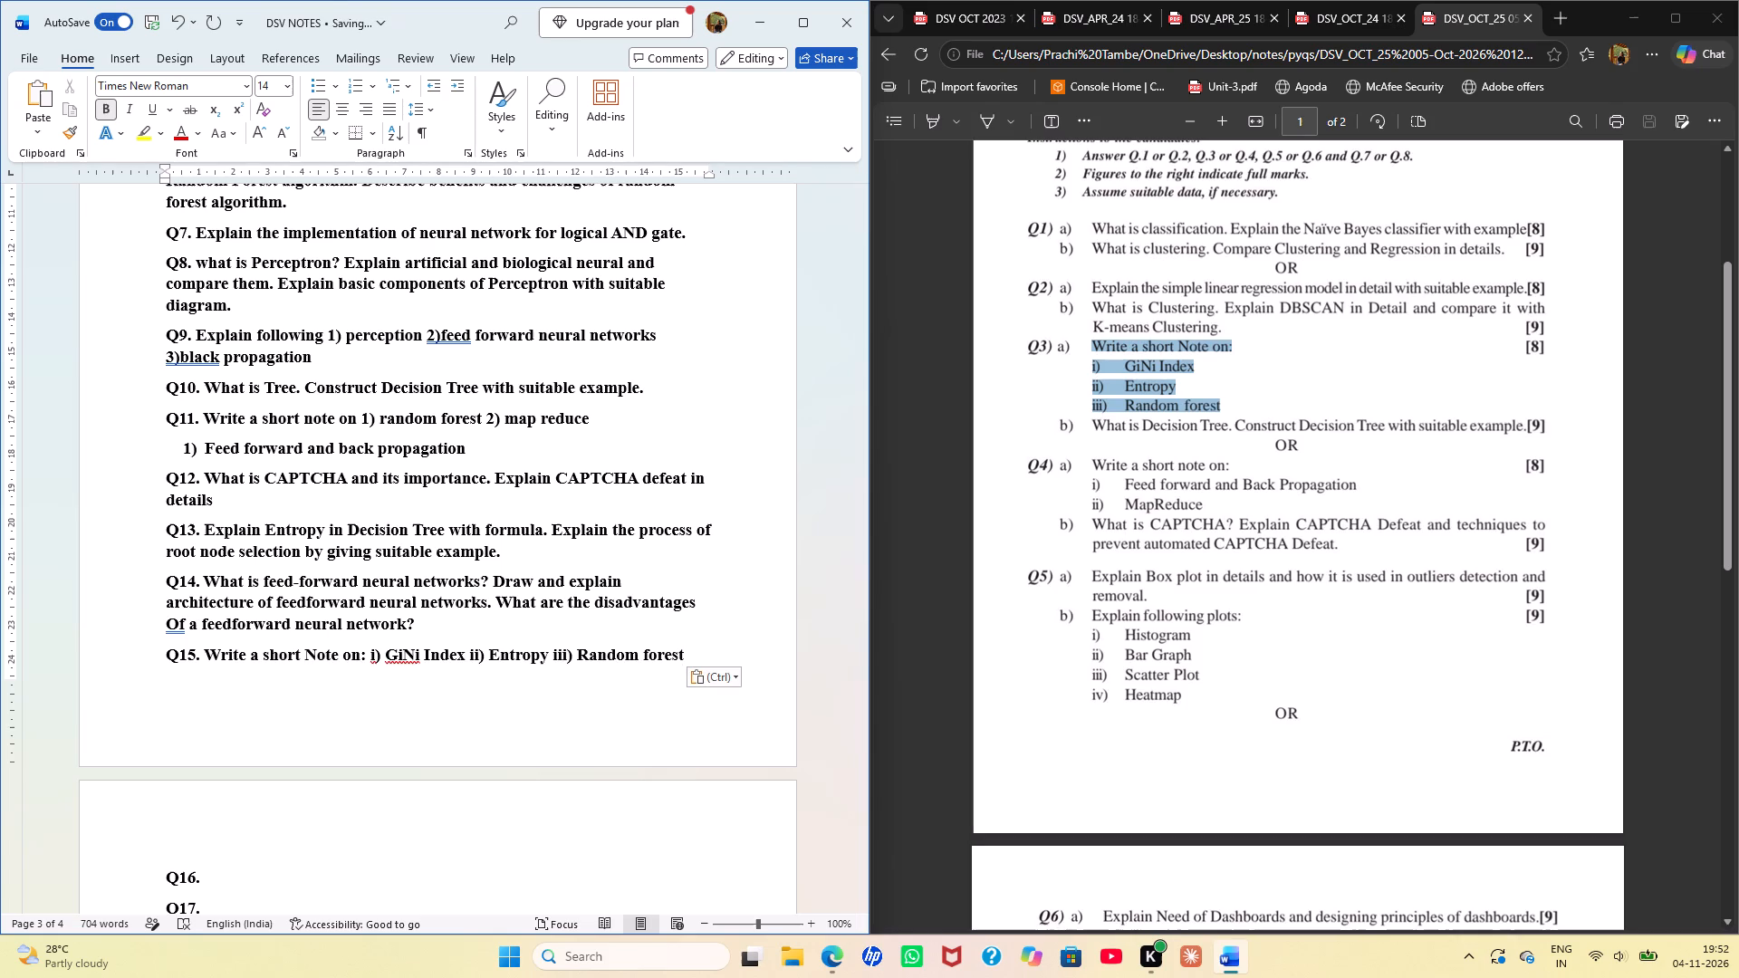
# Copy the Decision Tree question, Q3 b) of the October 2025 paper, into the Q16. line.
pyautogui.hscroll(1, 207, 656)
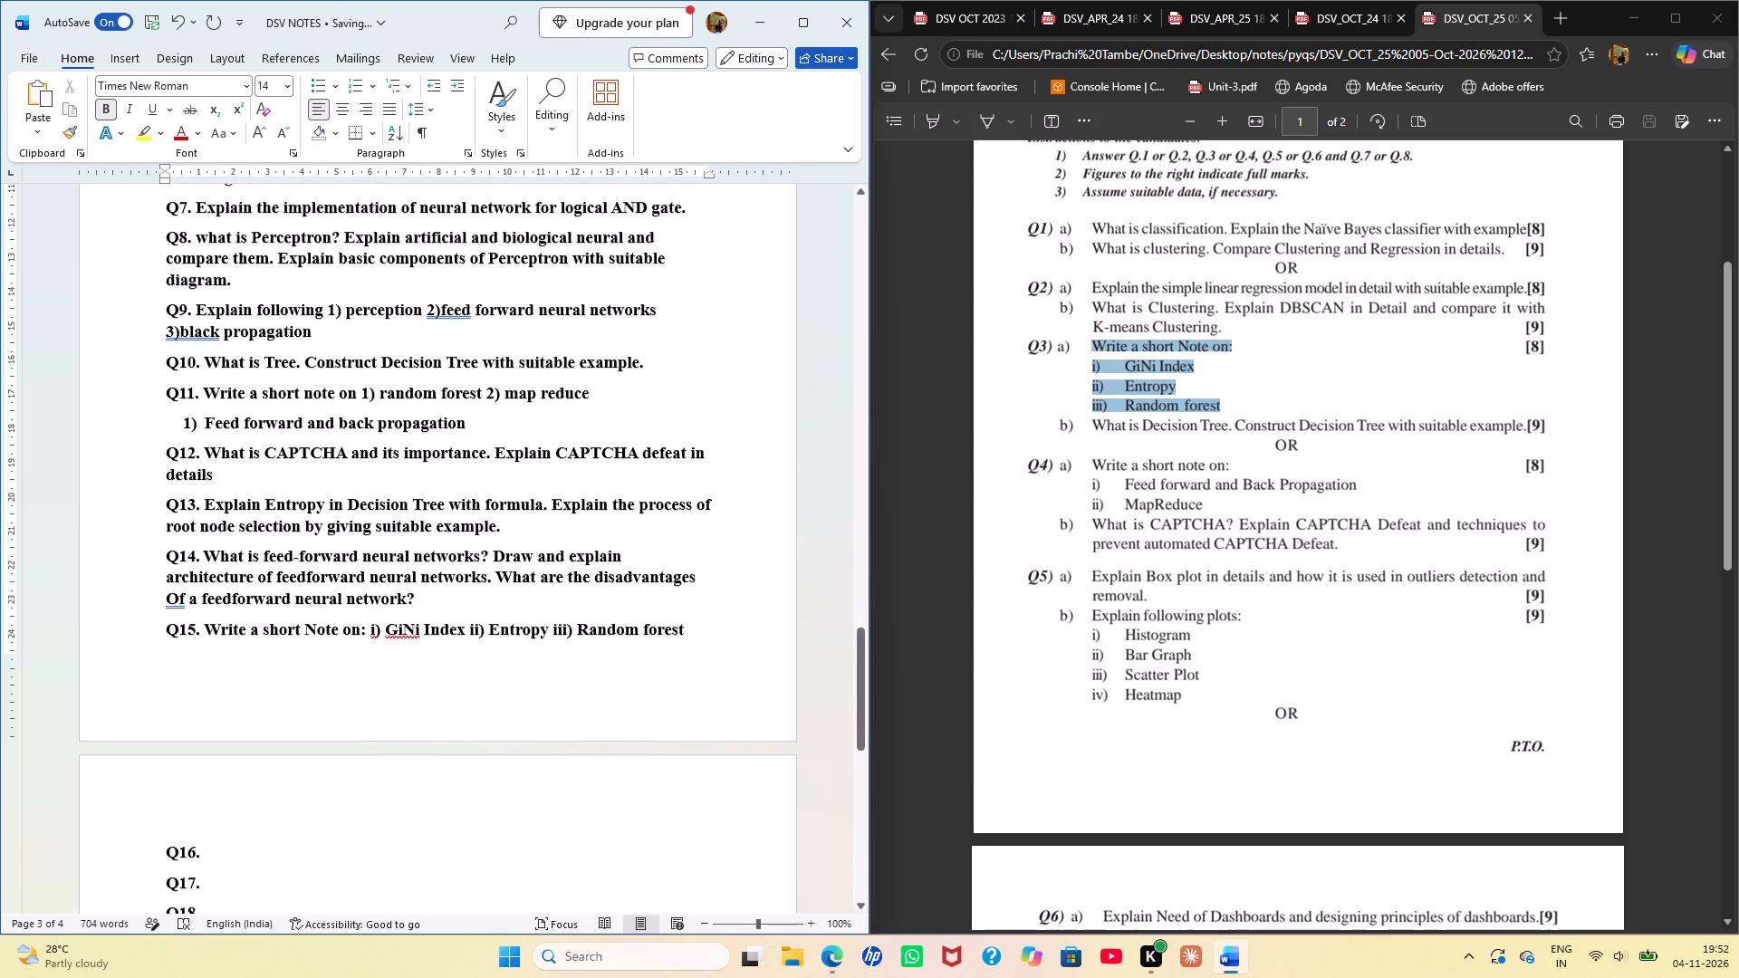
pyautogui.hscroll(1, 207, 656)
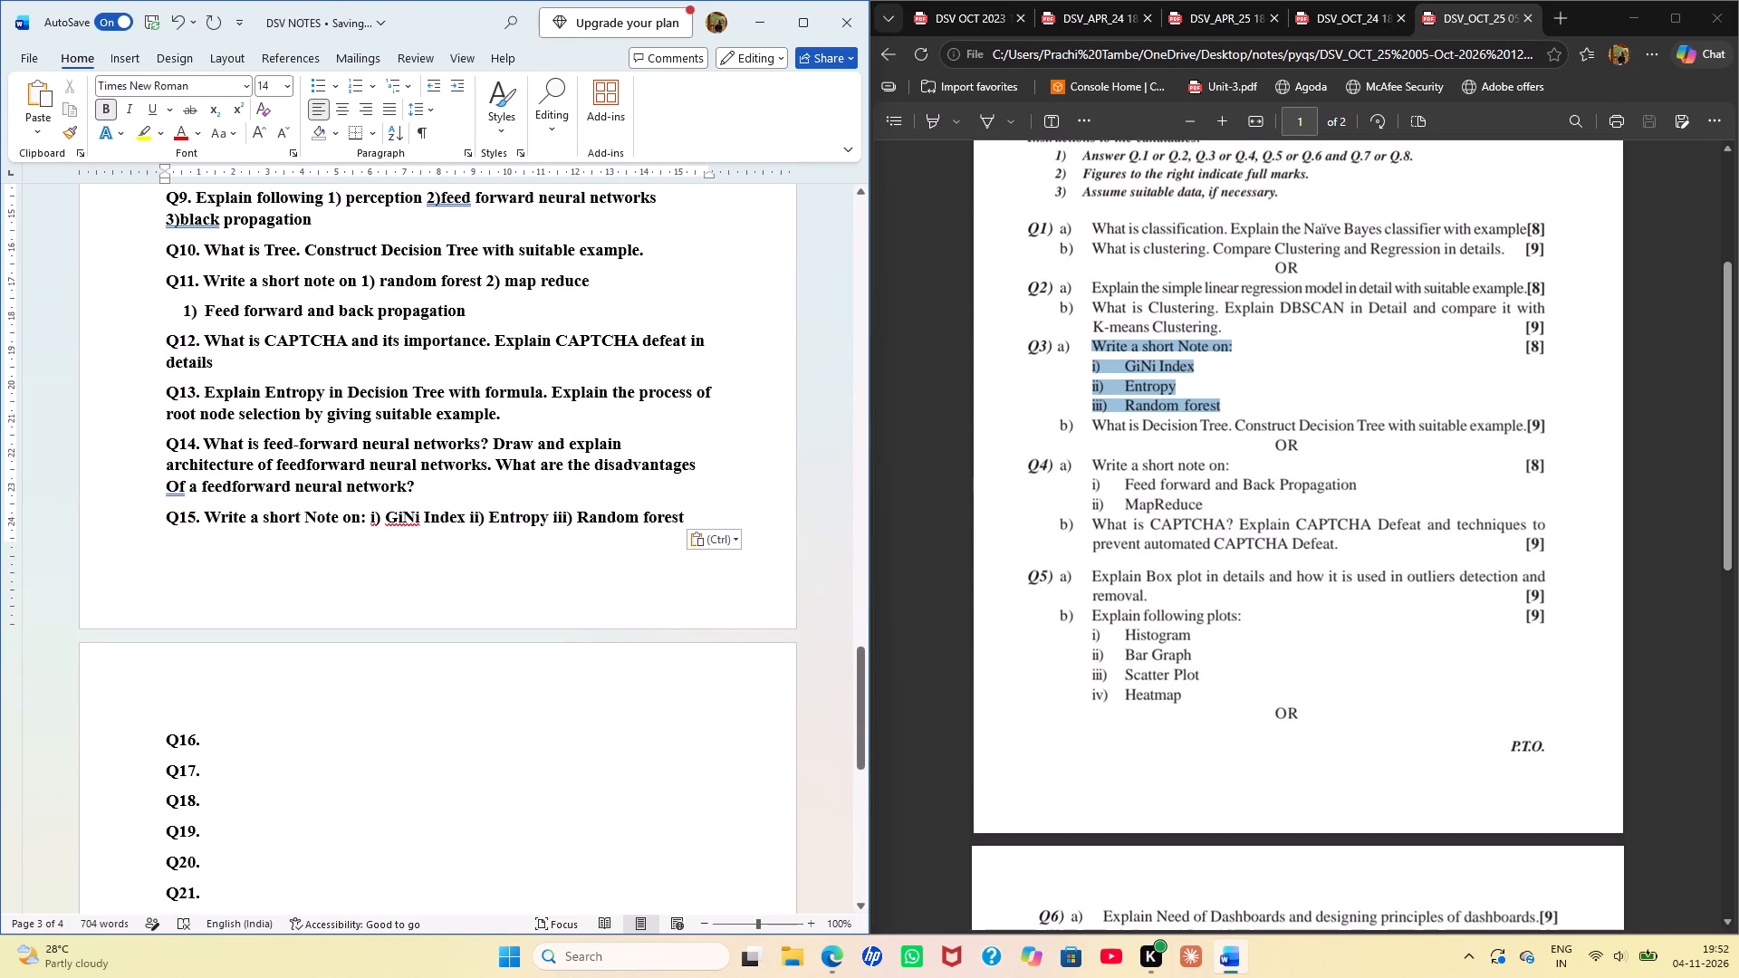
pyautogui.moveTo(1090, 423); pyautogui.dragTo(1435, 414)
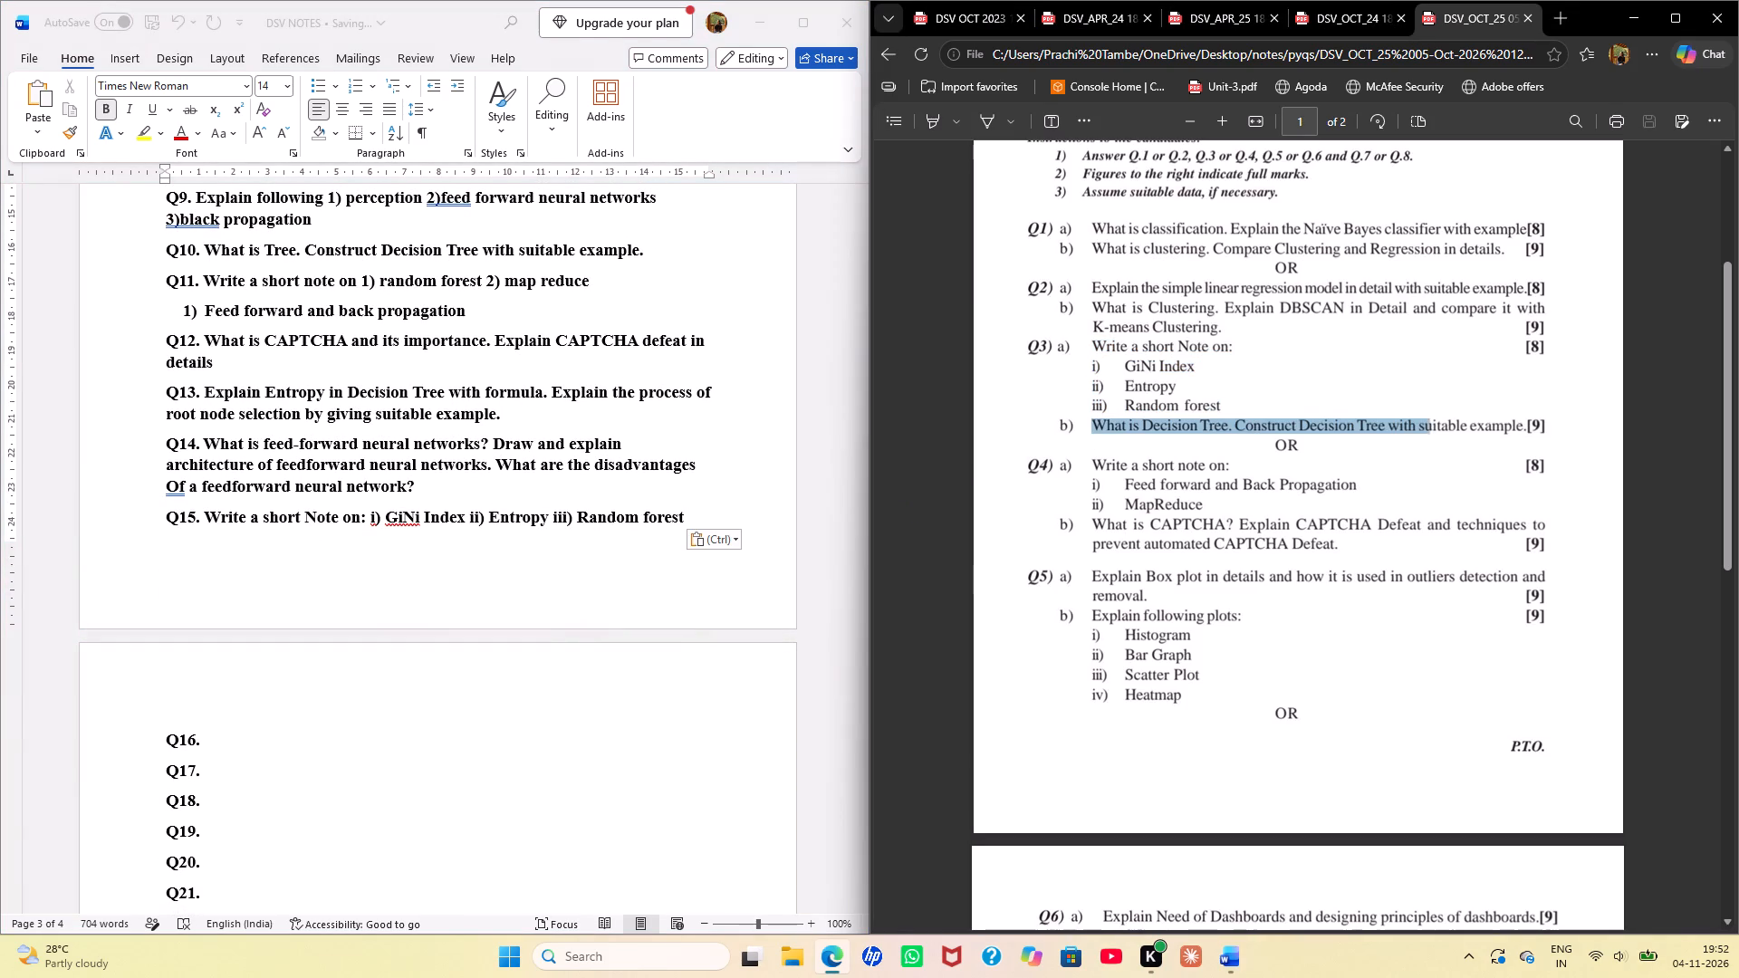
pyautogui.moveTo(1435, 414); pyautogui.dragTo(1523, 423)
pyautogui.hotkey('ctrl', 'c')
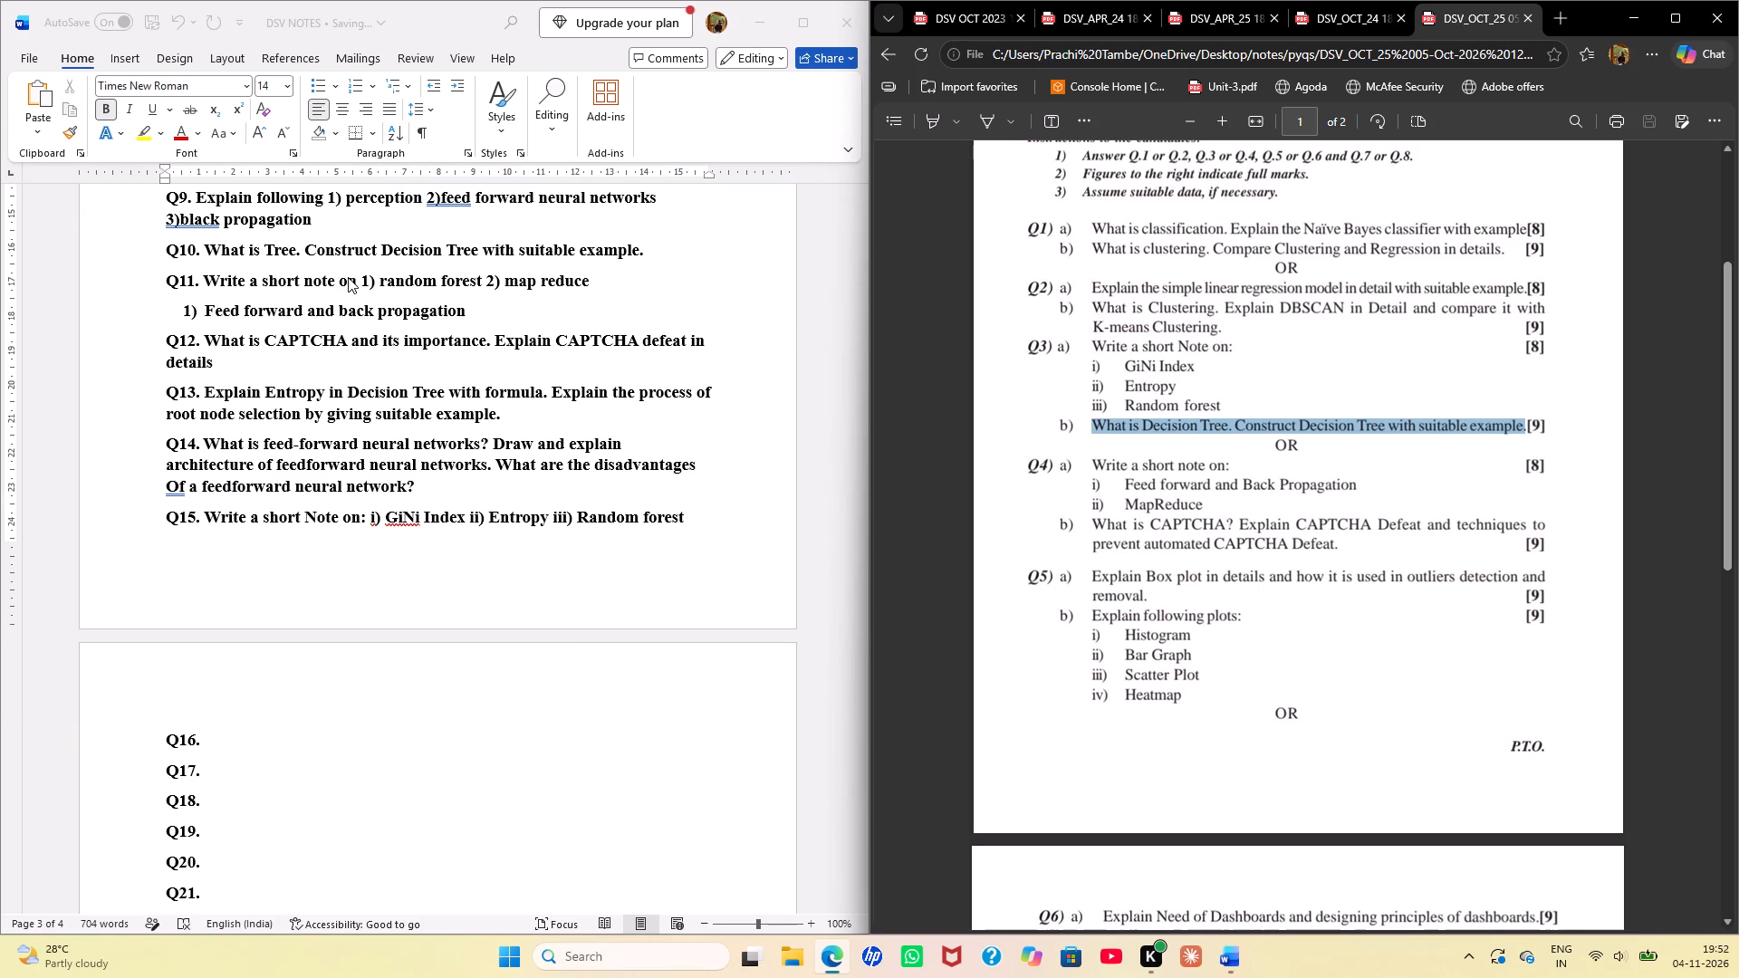
pyautogui.click(205, 735)
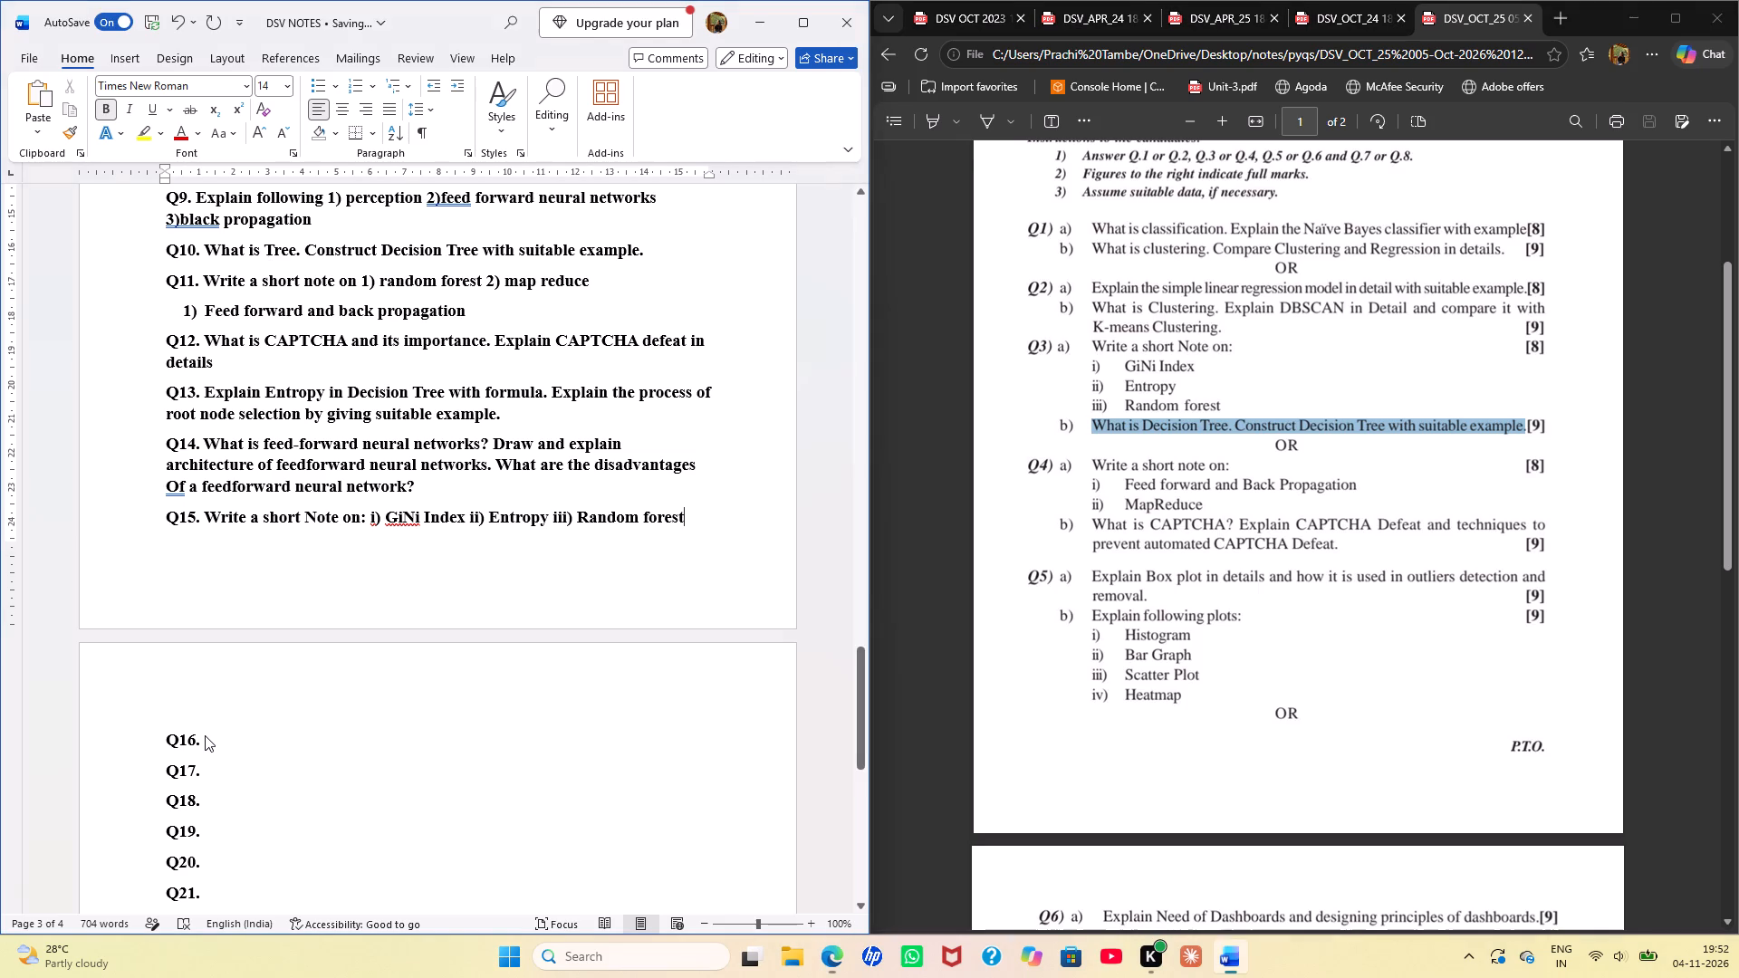
pyautogui.click(206, 739)
pyautogui.hotkey('ctrl', 'v')
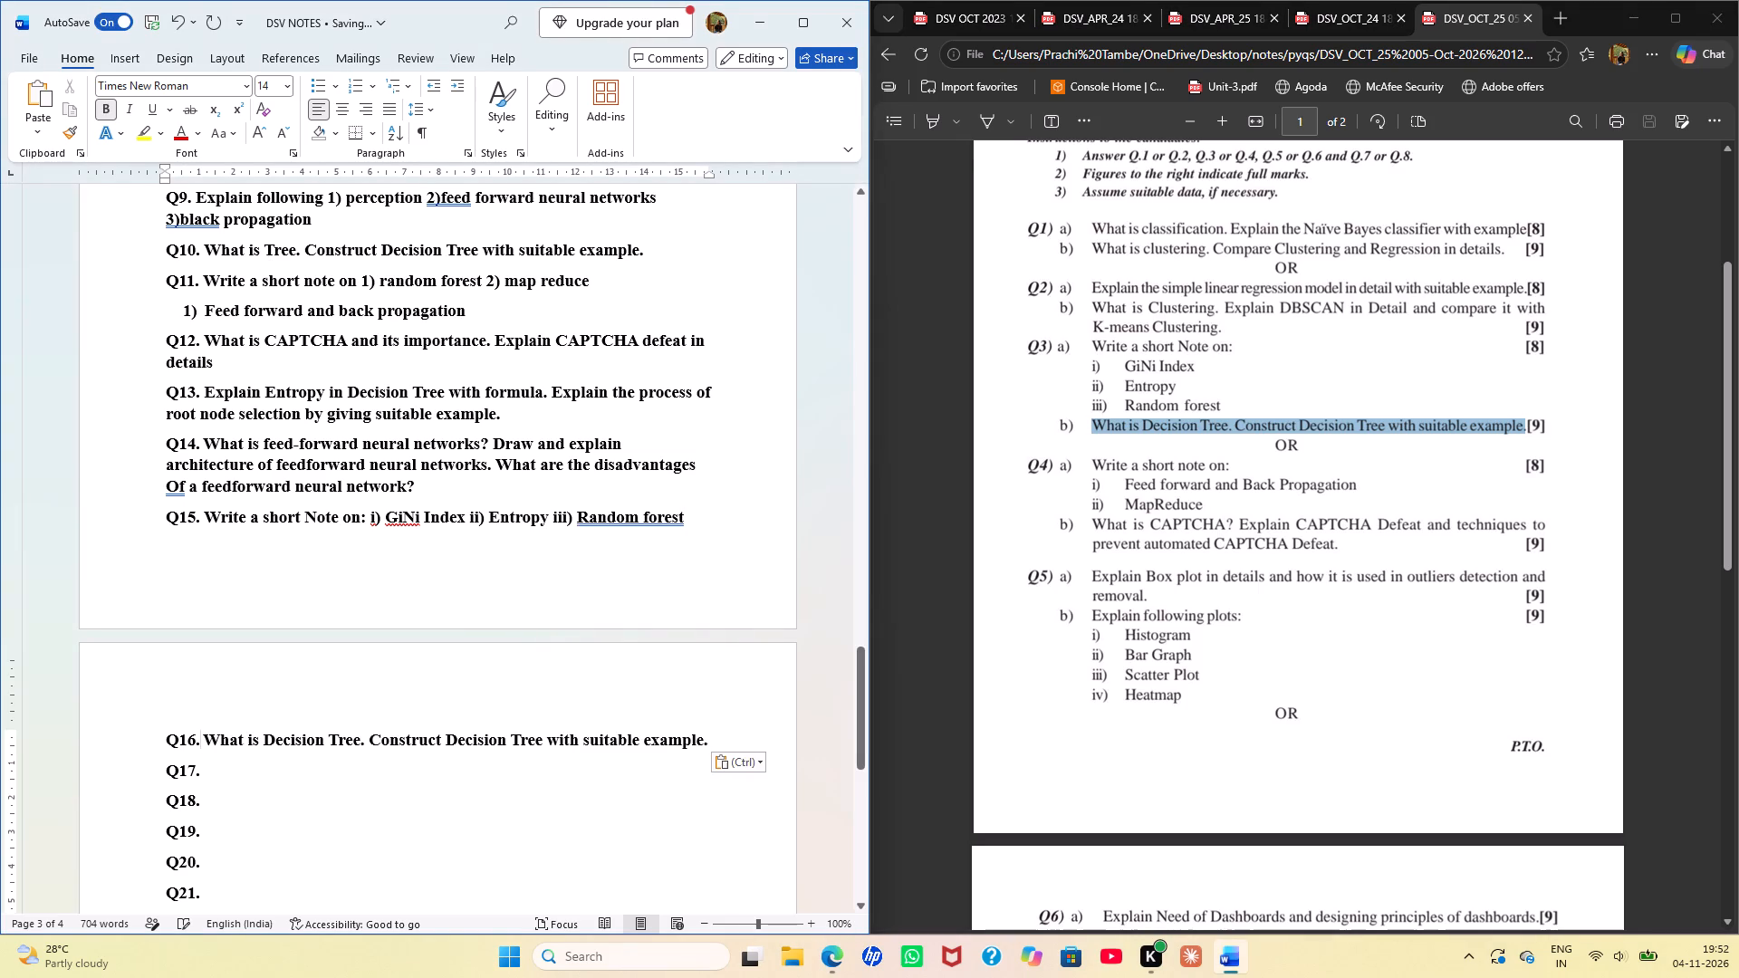
# Check the Decision Tree question in the April 2025 paper, copy the word "Decision" from Q16., and undo the question pasted there.
pyautogui.click(1226, 15)
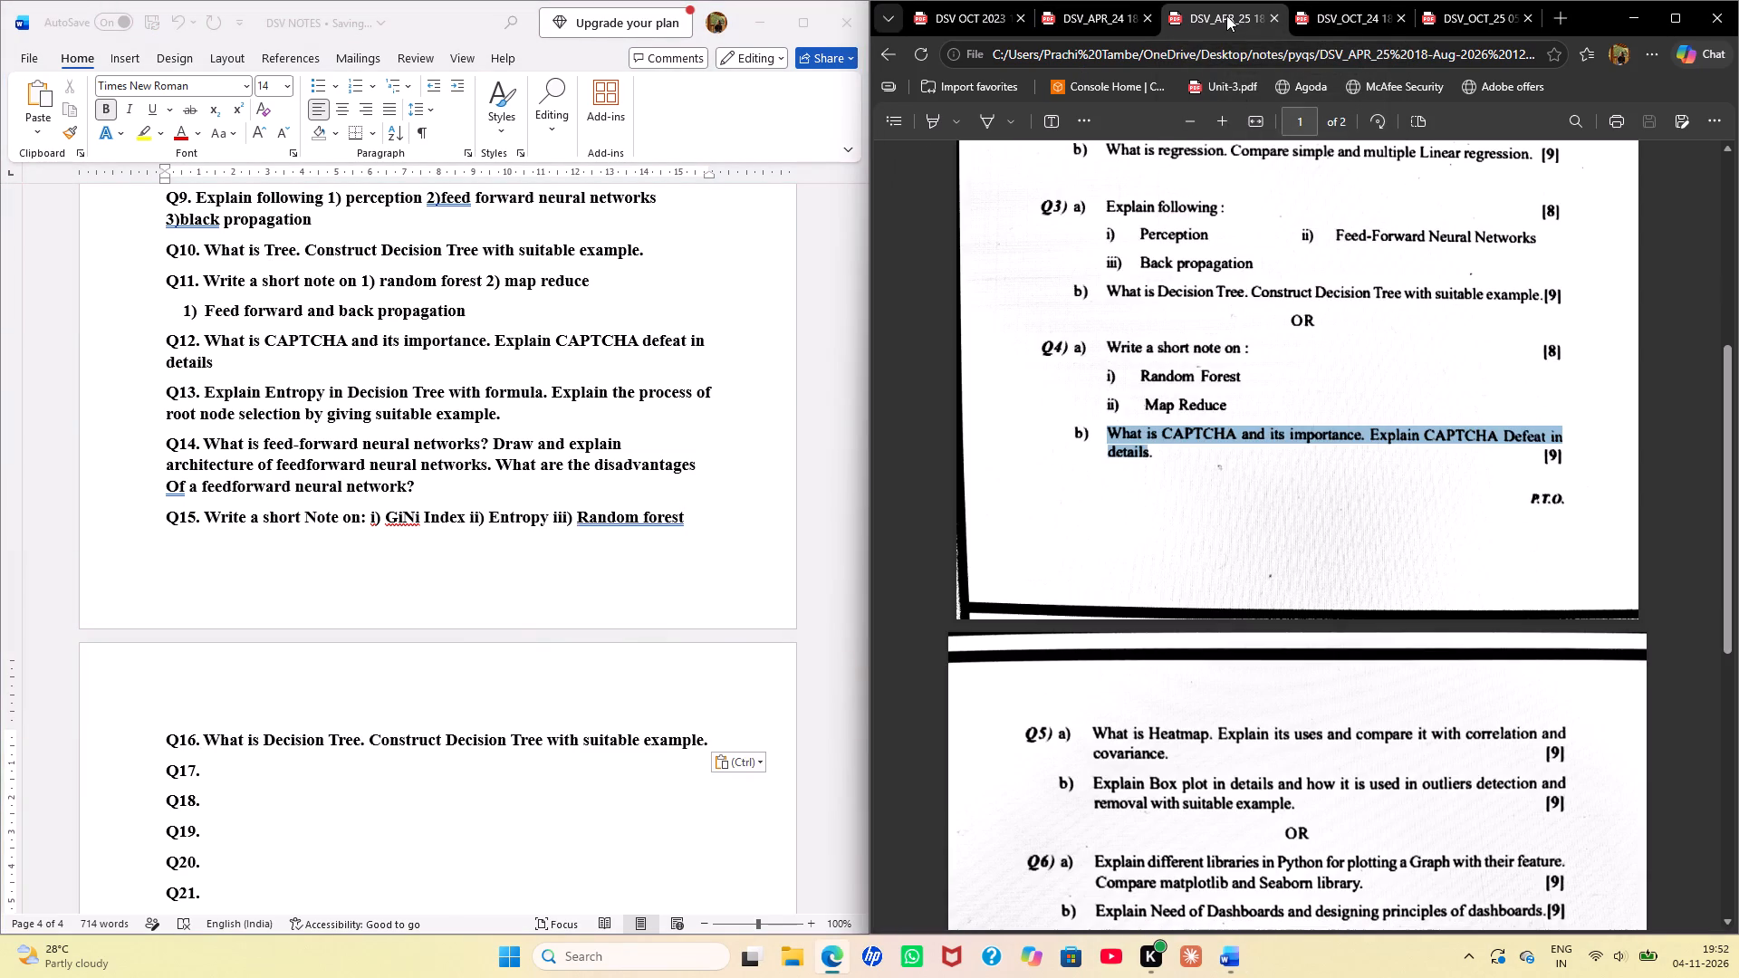
pyautogui.scroll(1, 1204, 396)
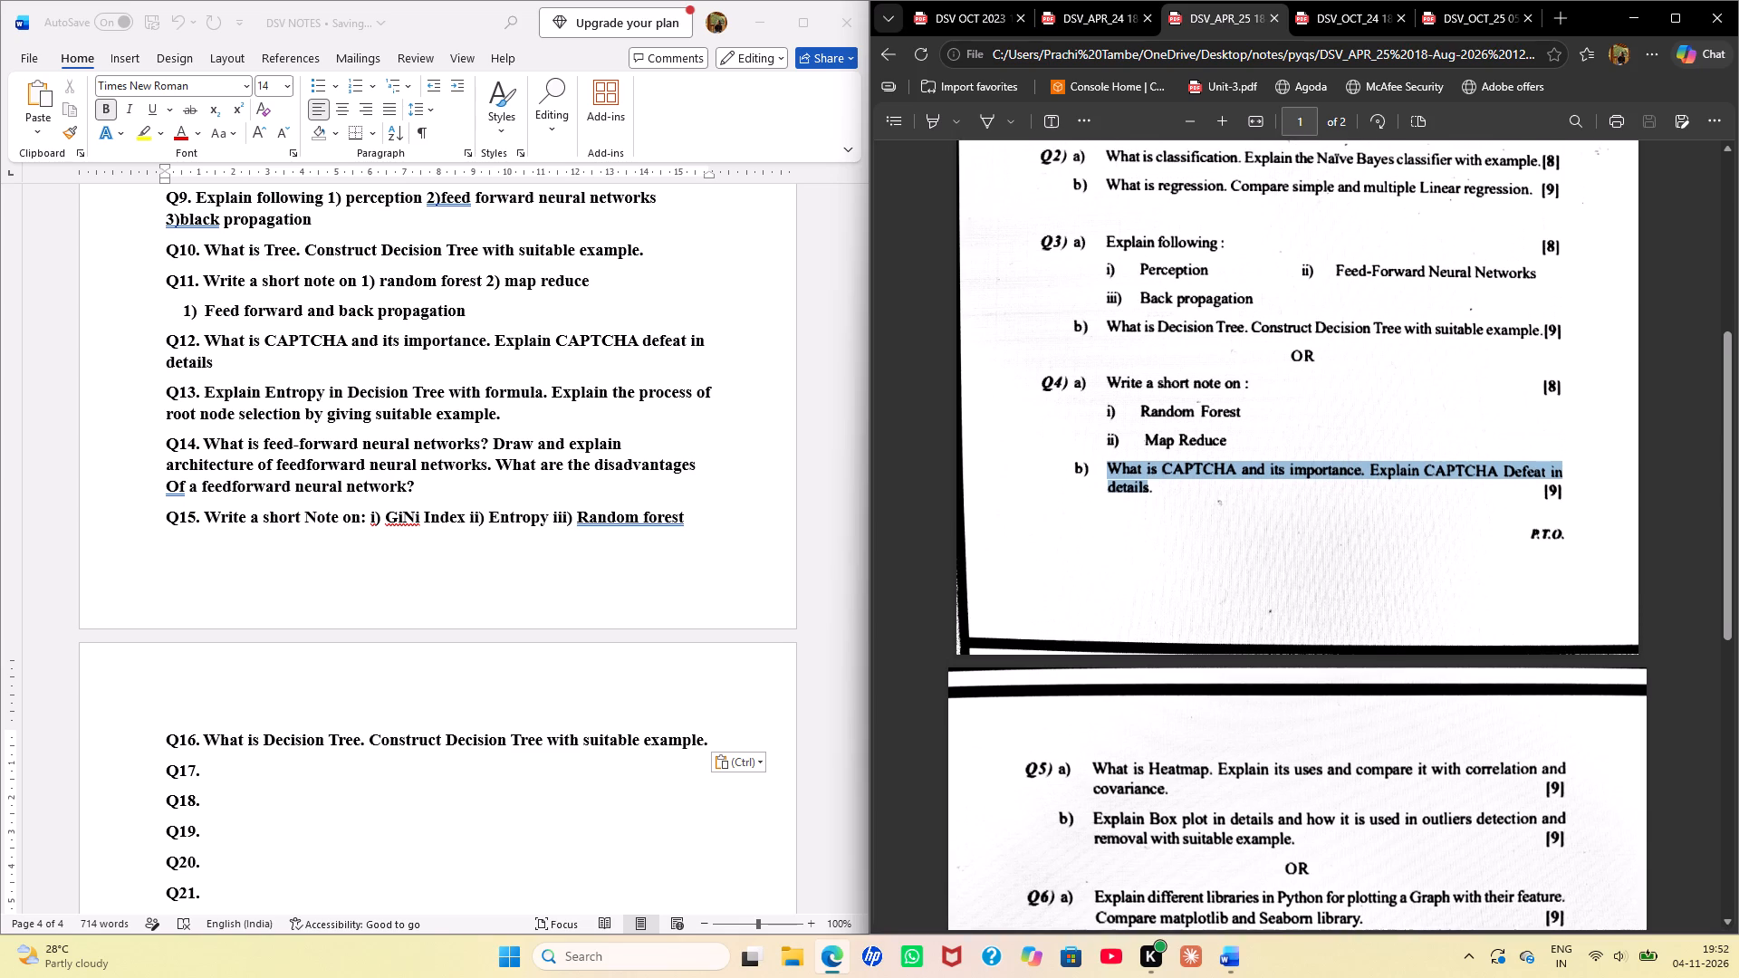
pyautogui.scroll(1, 1204, 396)
pyautogui.scroll(-1, 1204, 396)
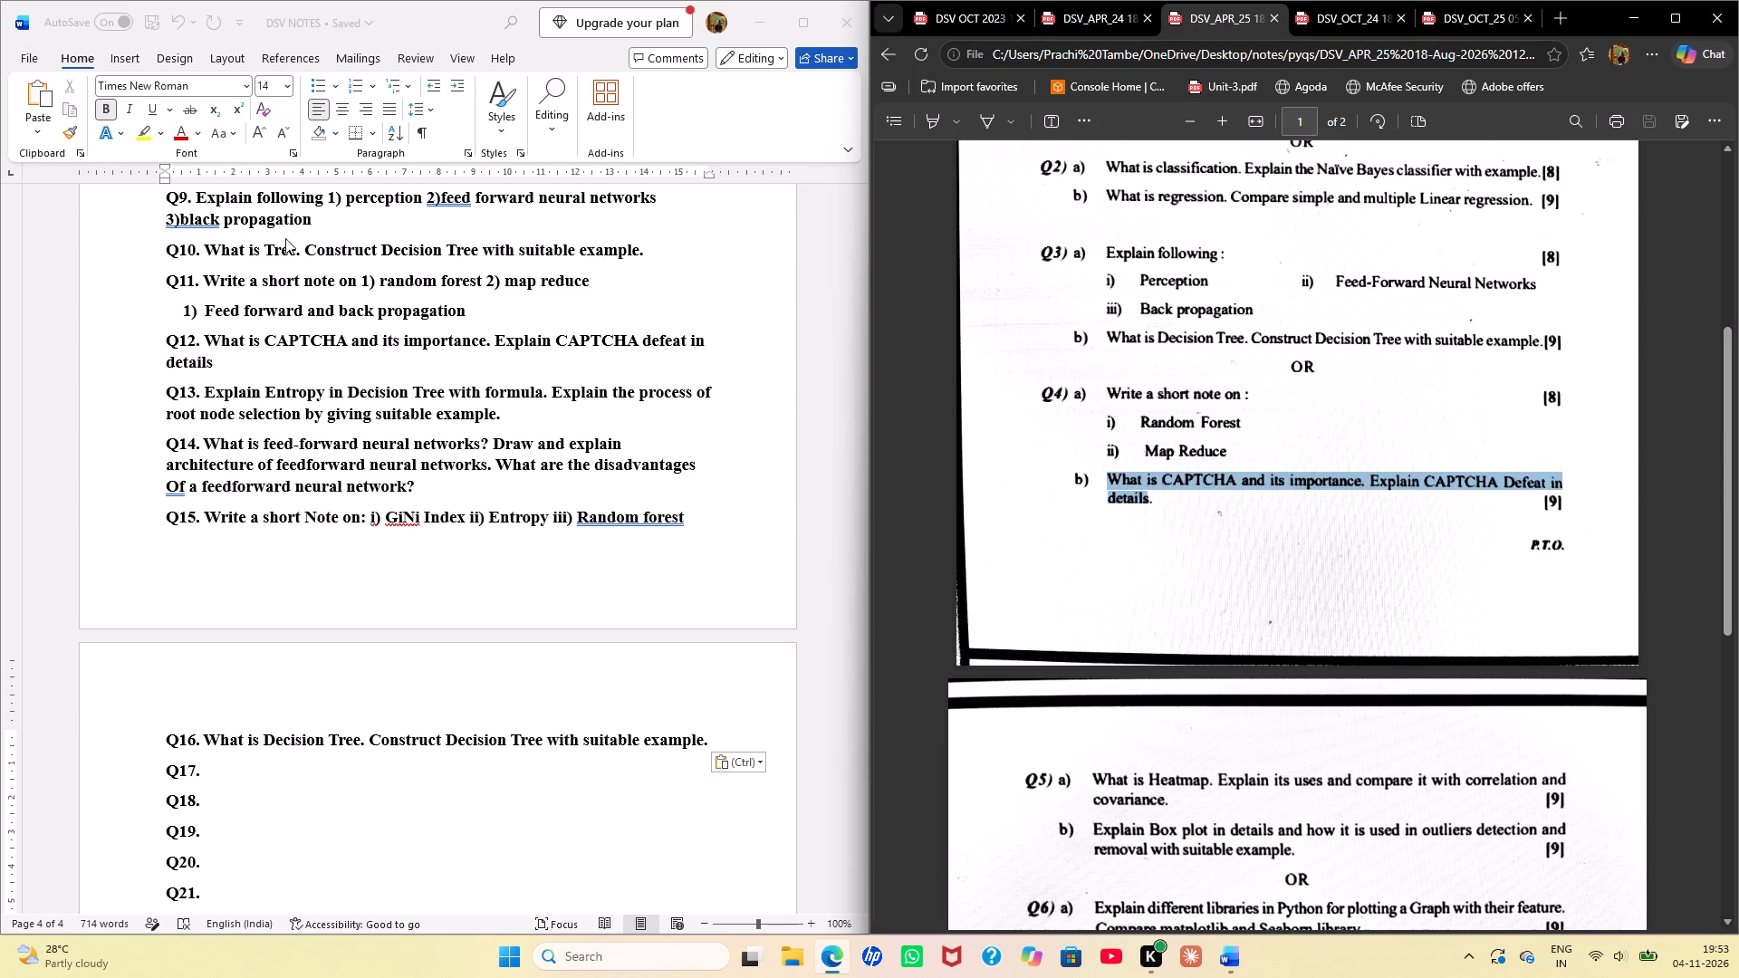
pyautogui.click(329, 739)
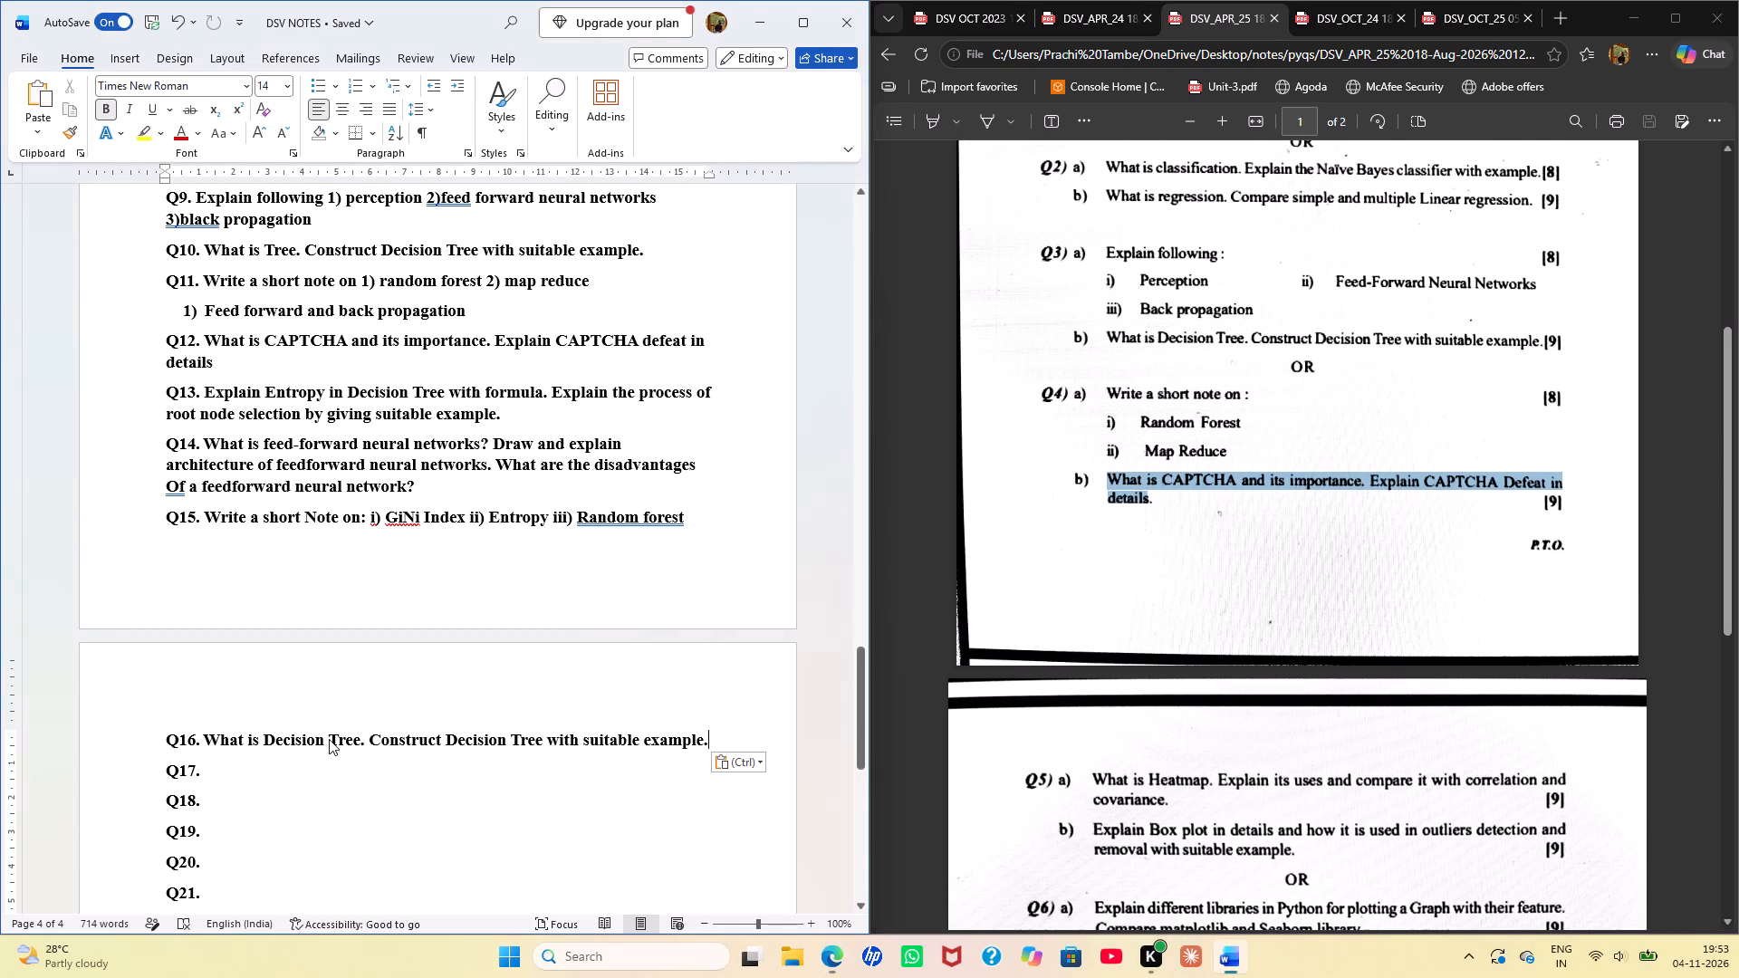
pyautogui.moveTo(327, 739); pyautogui.dragTo(264, 739)
pyautogui.hotkey('ctrl', 'c')
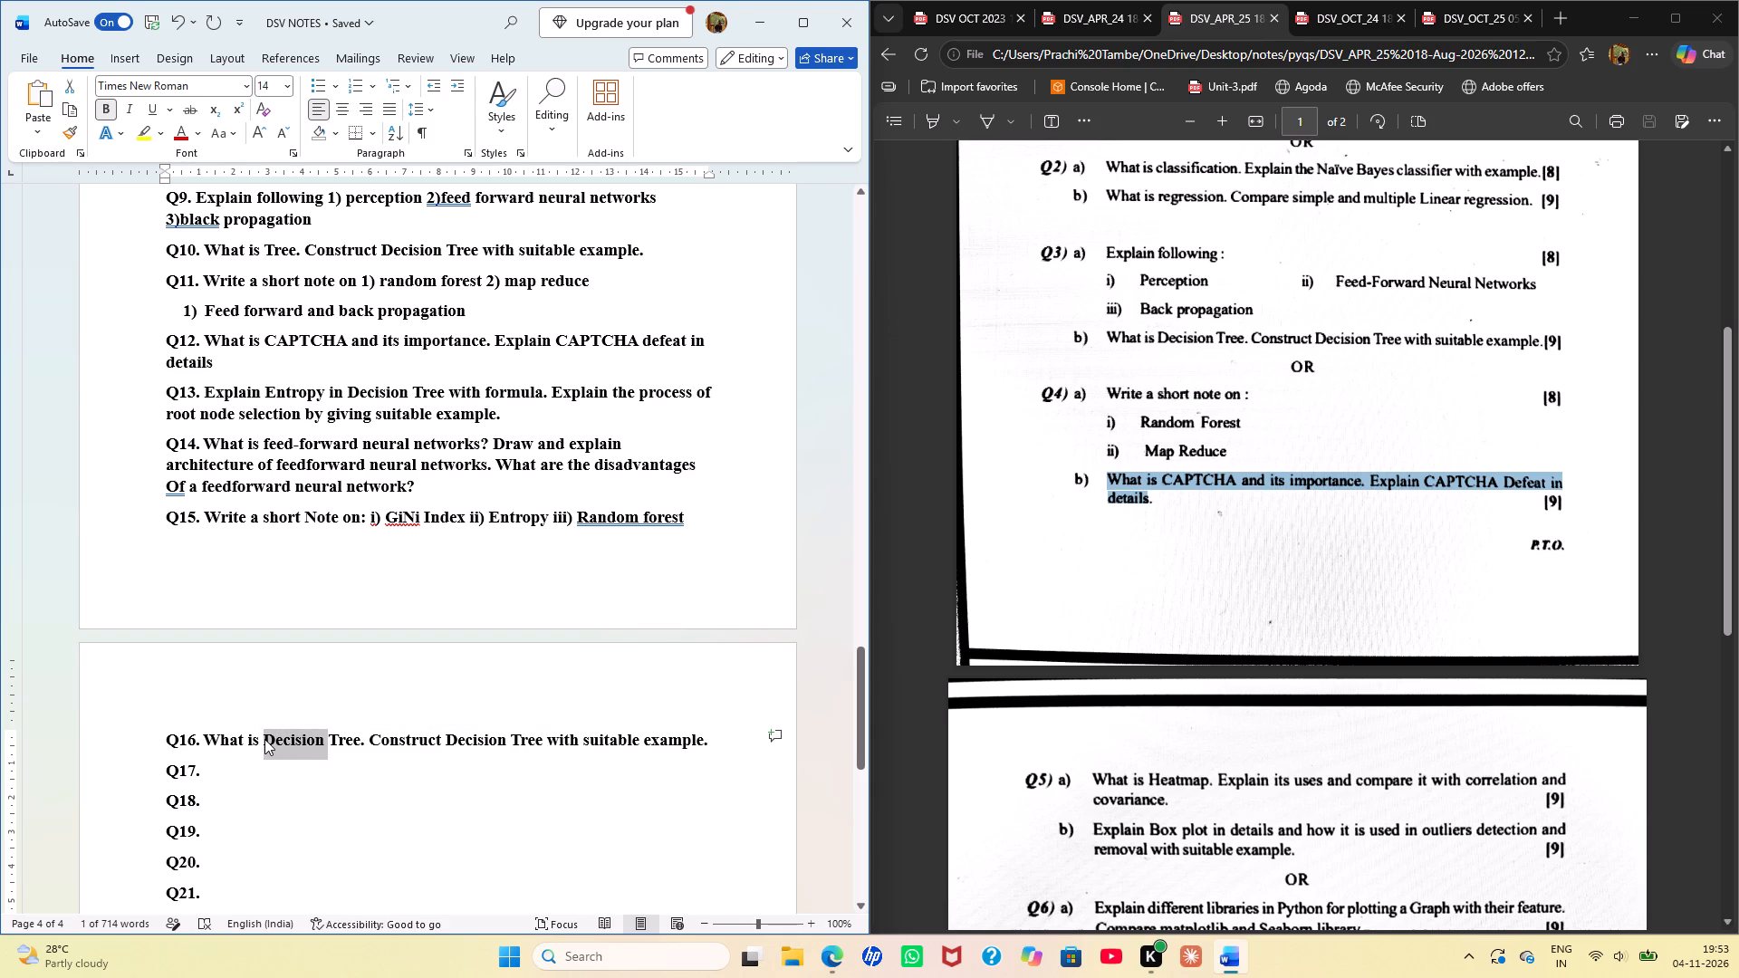
pyautogui.hotkey('ctrl', 'z')
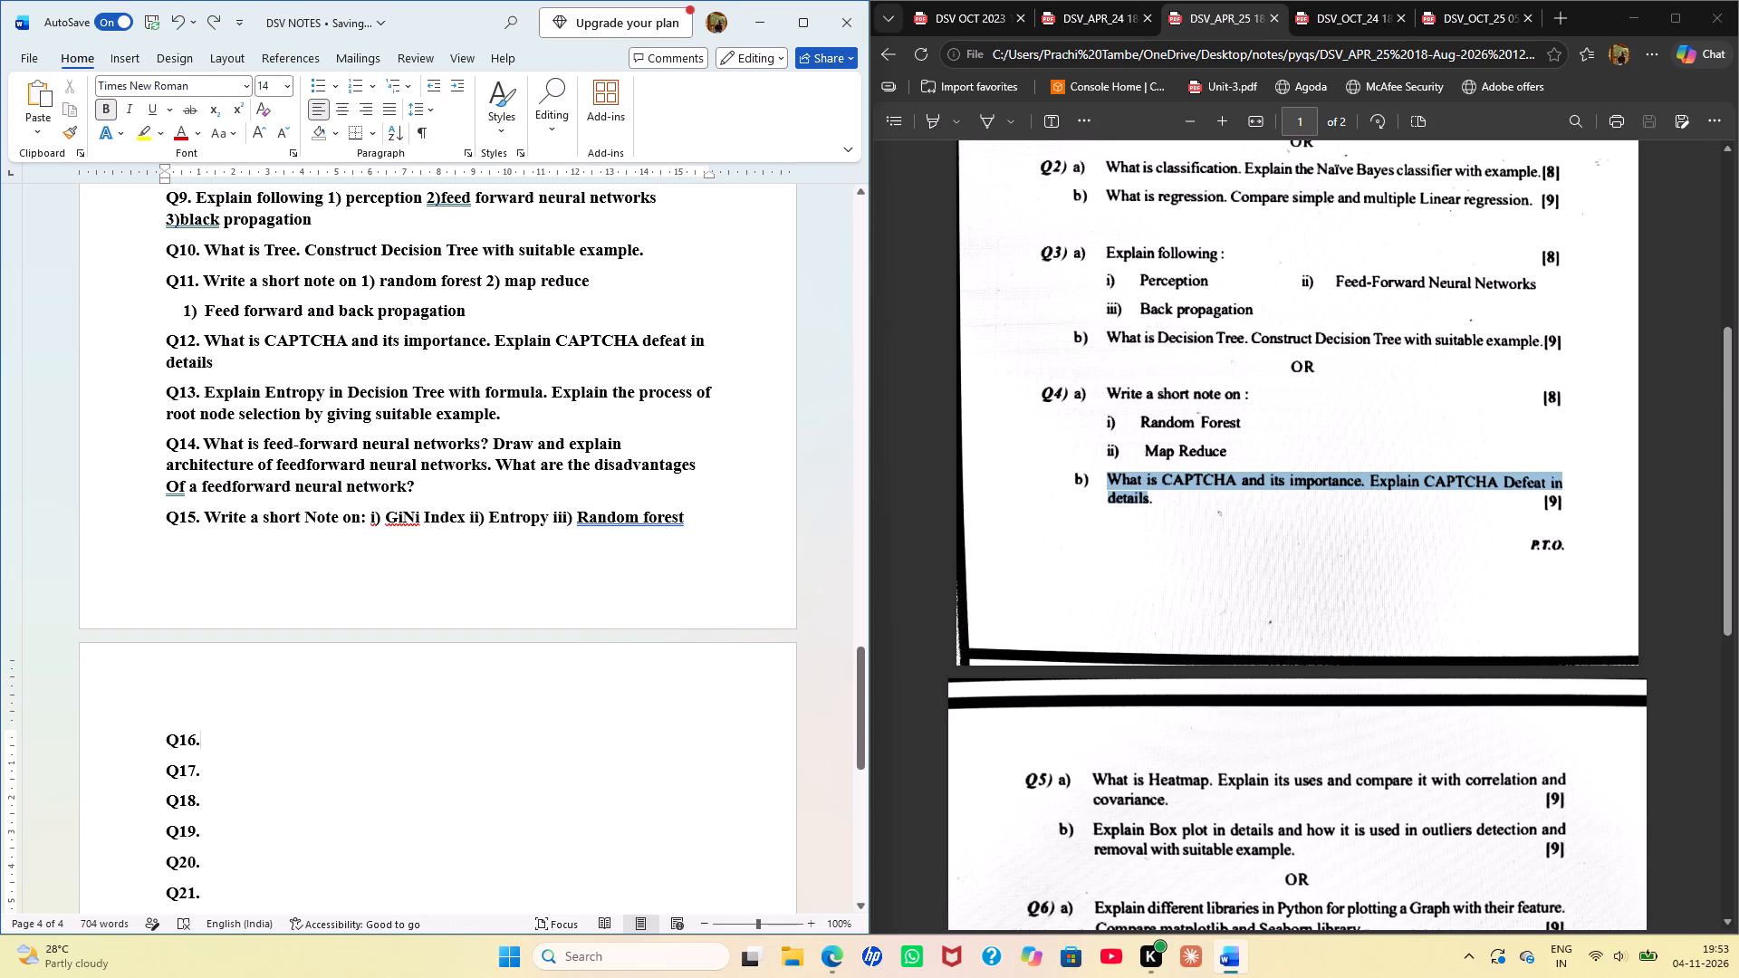
# Insert the copied word "Decision" before "Tree" in Q10., keeping single spacing between the words.
pyautogui.click(264, 252)
pyautogui.press('space')
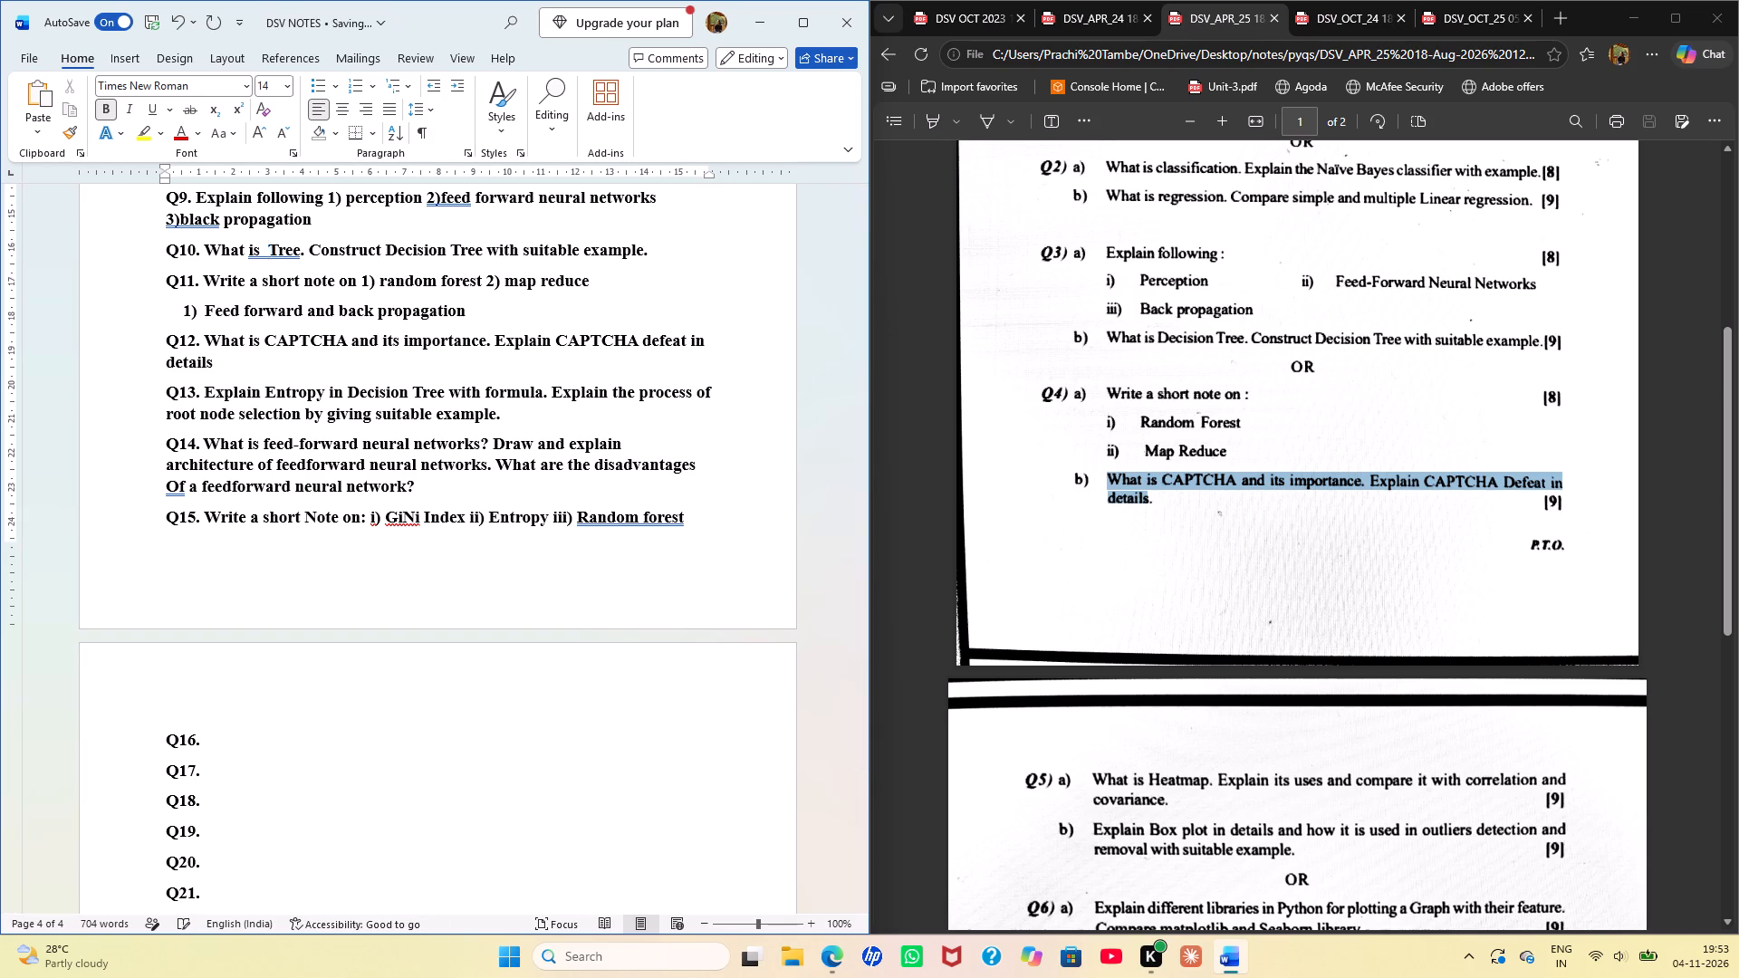
pyautogui.hotkey('ctrl', 'v')
pyautogui.click(264, 252)
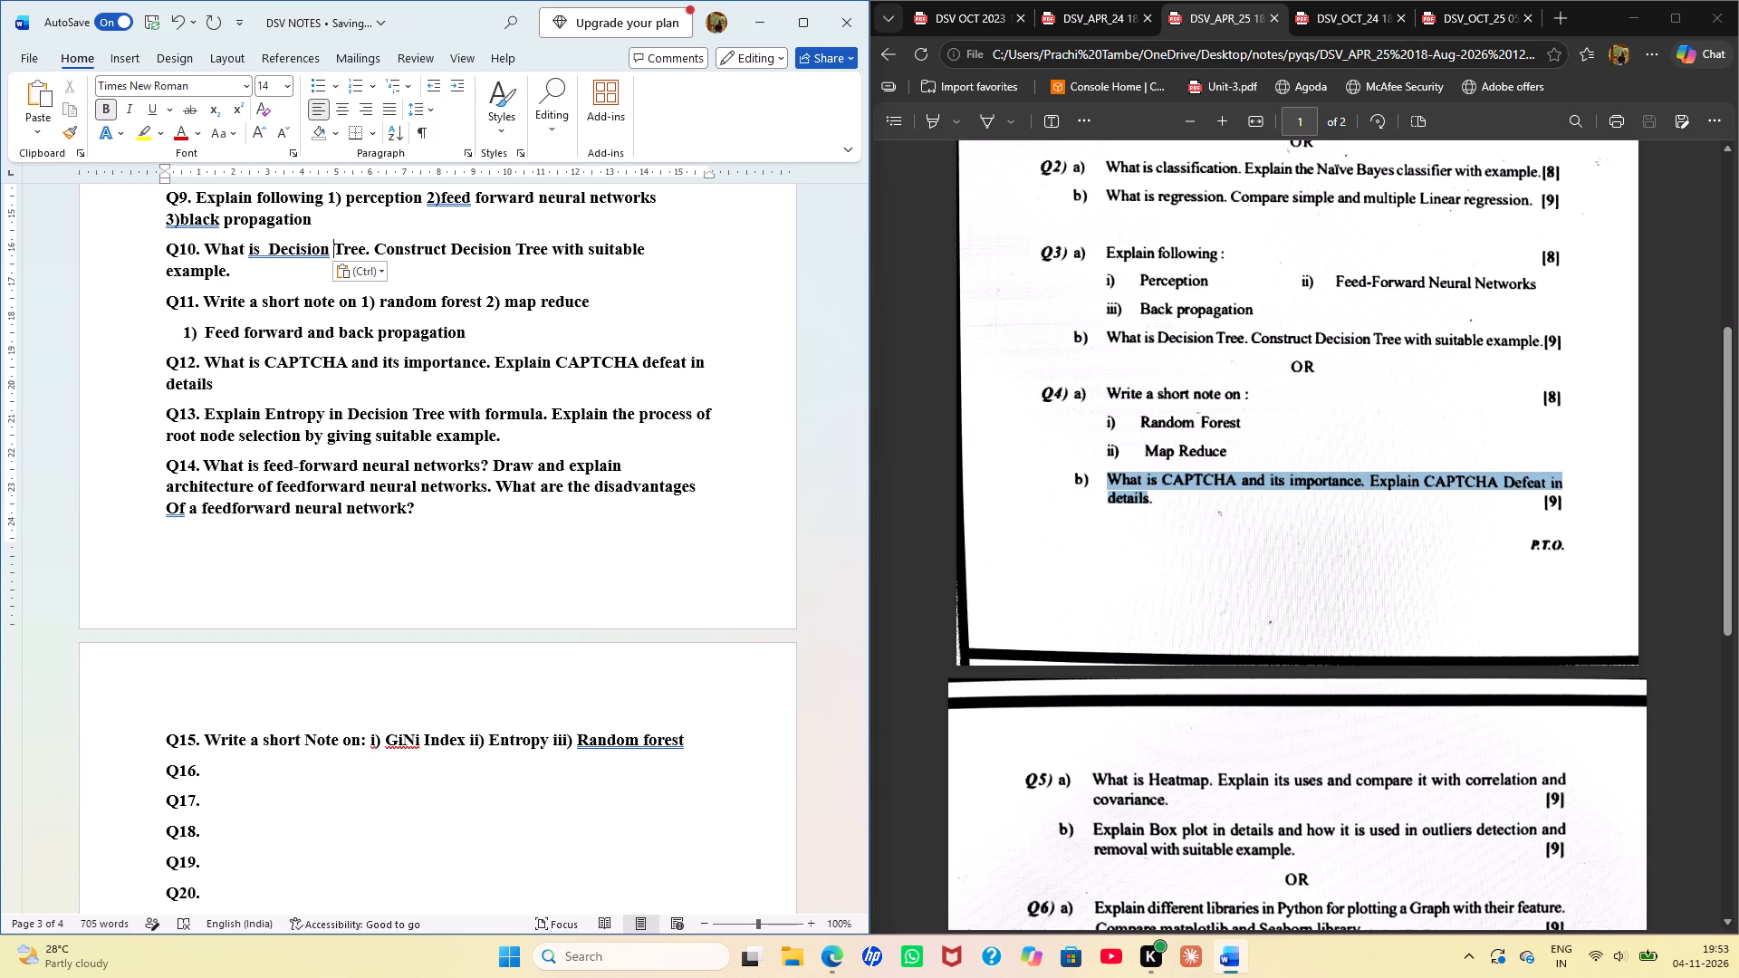
pyautogui.press('BackSpace')
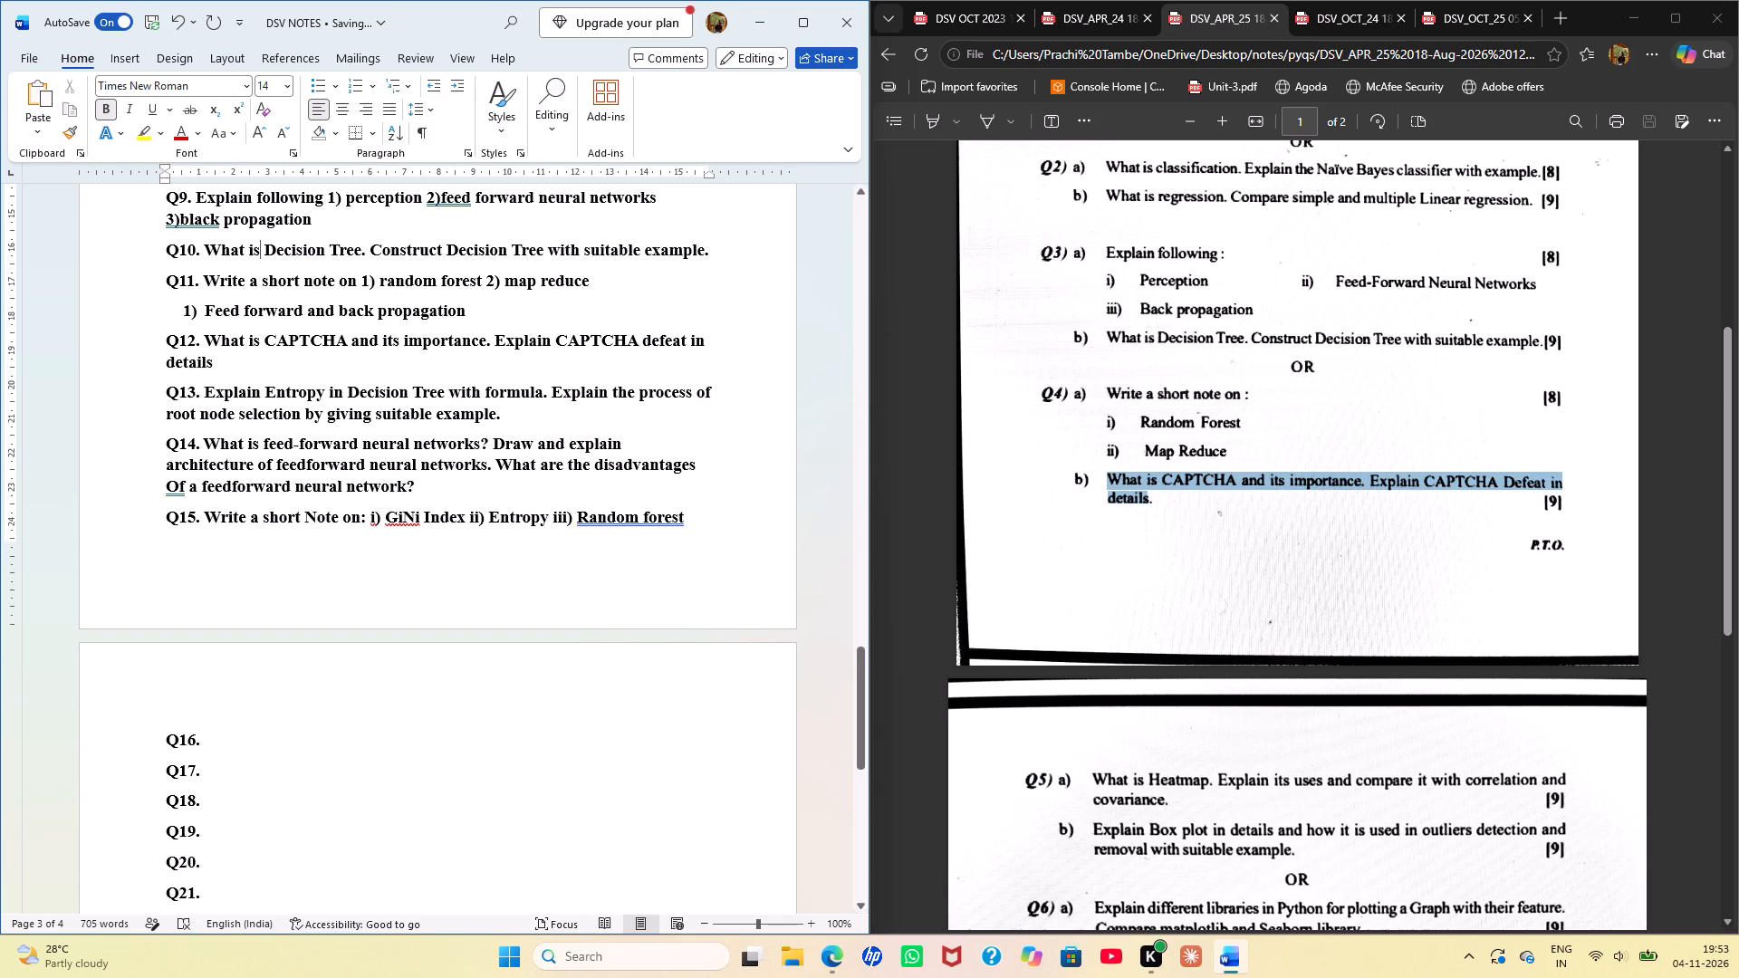
# Add a space after the item numbers 3) and 2) in the Q9. question.
pyautogui.click(176, 224)
pyautogui.click(176, 224)
pyautogui.press('Right')
pyautogui.press('space')
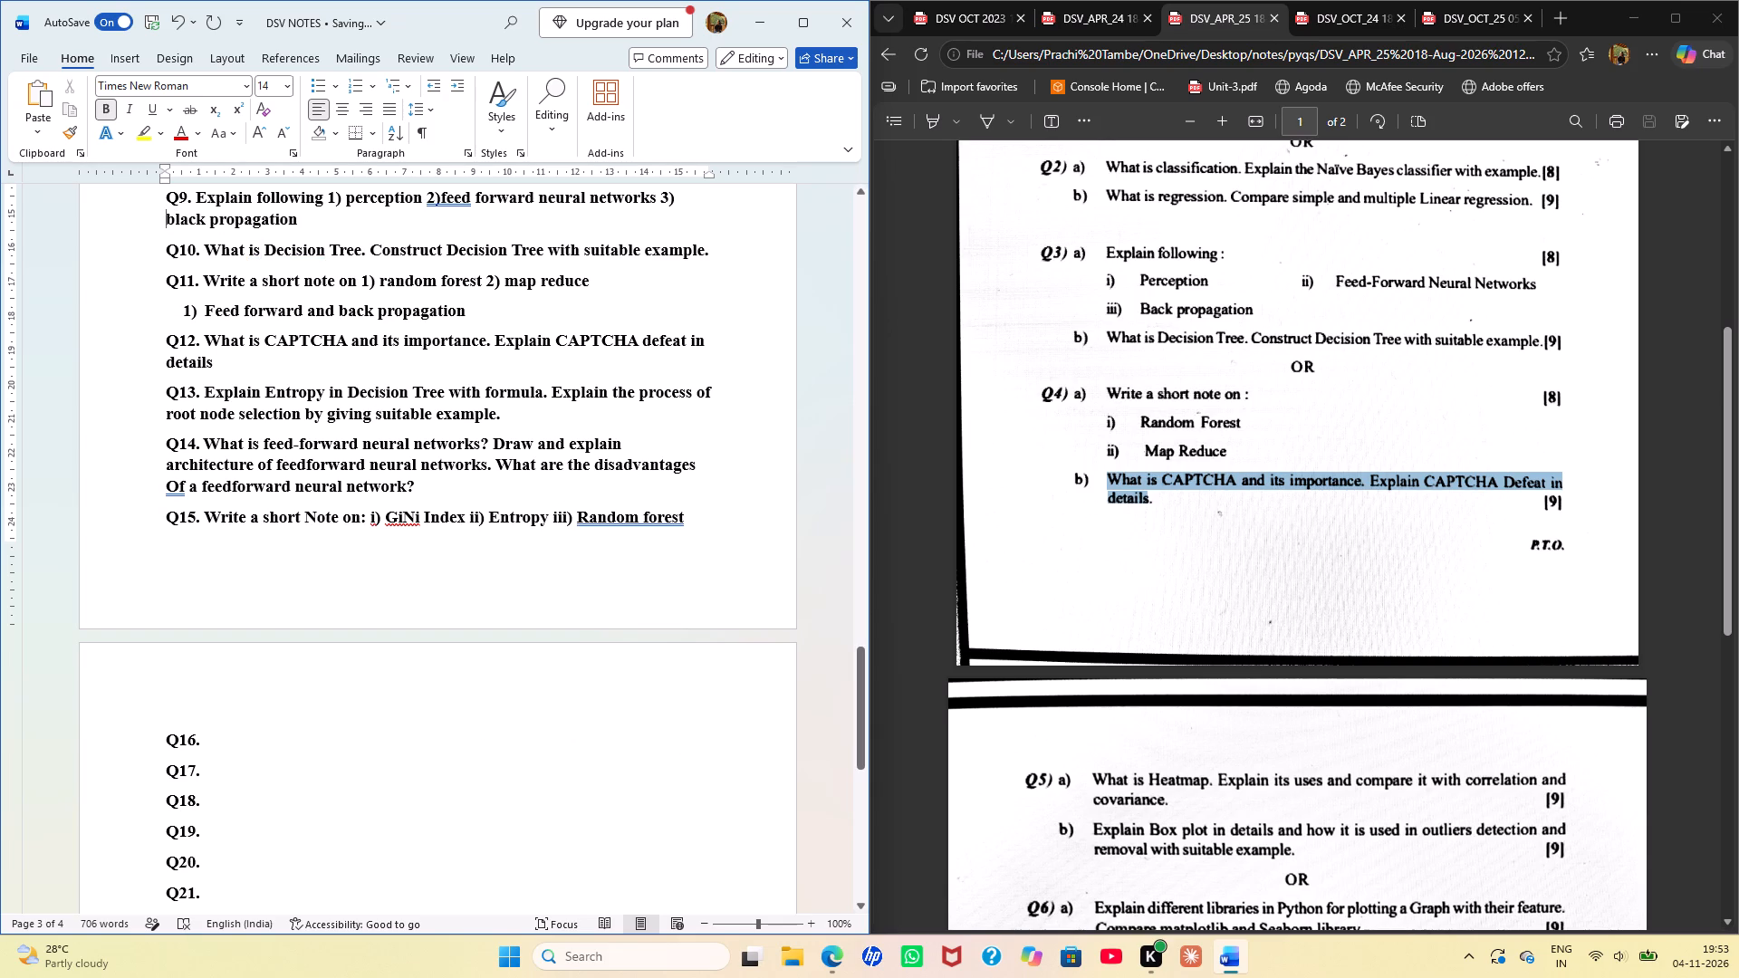
pyautogui.click(439, 198)
pyautogui.press('space')
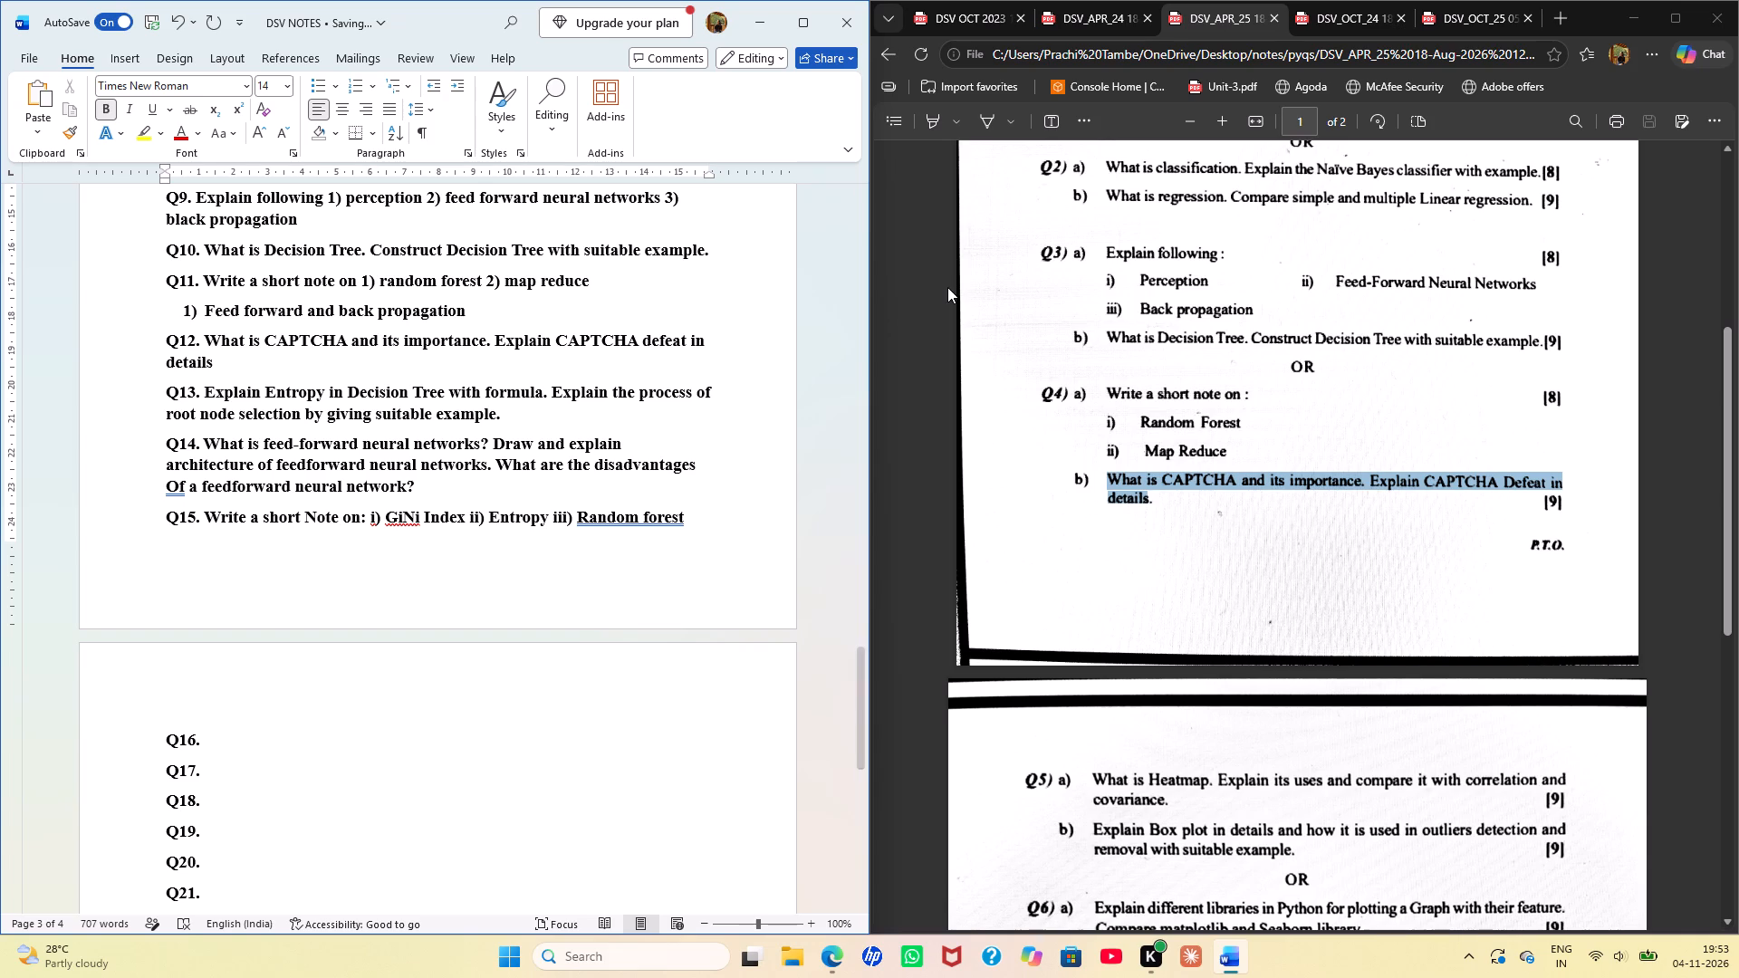
# Compare the October 2025 paper with the UNIT 4 list, and delete the empty question lines Q16. to Q21.
pyautogui.click(1471, 16)
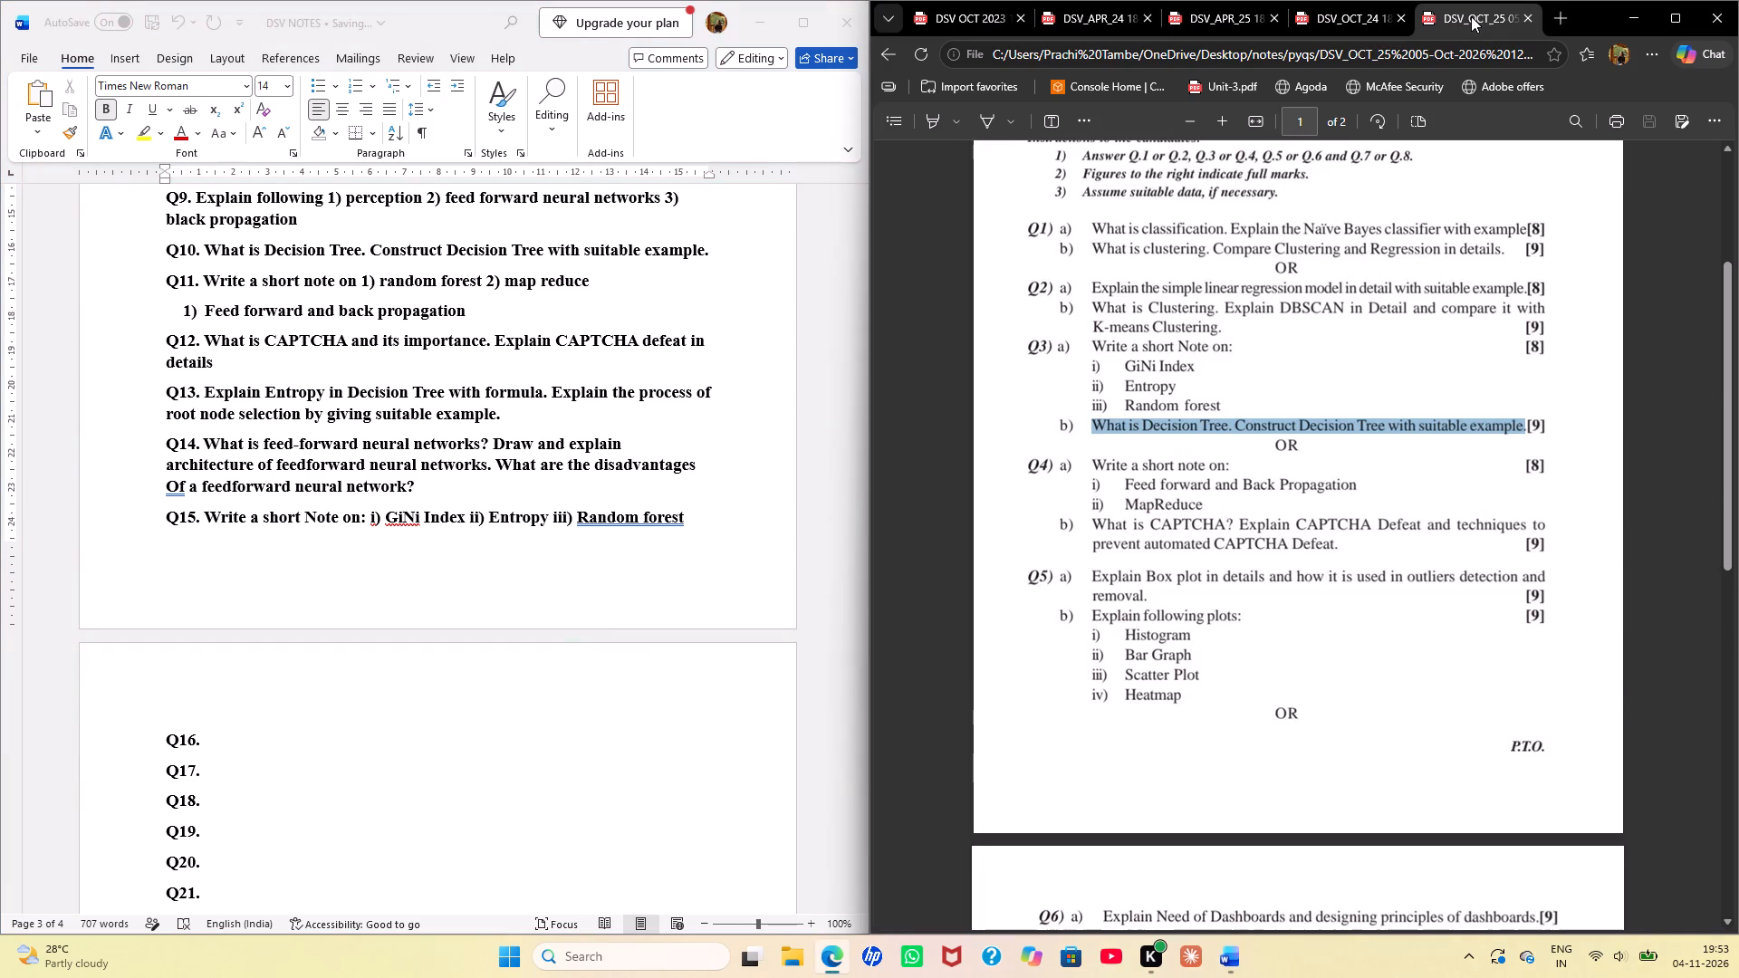
pyautogui.scroll(-1, 610, 476)
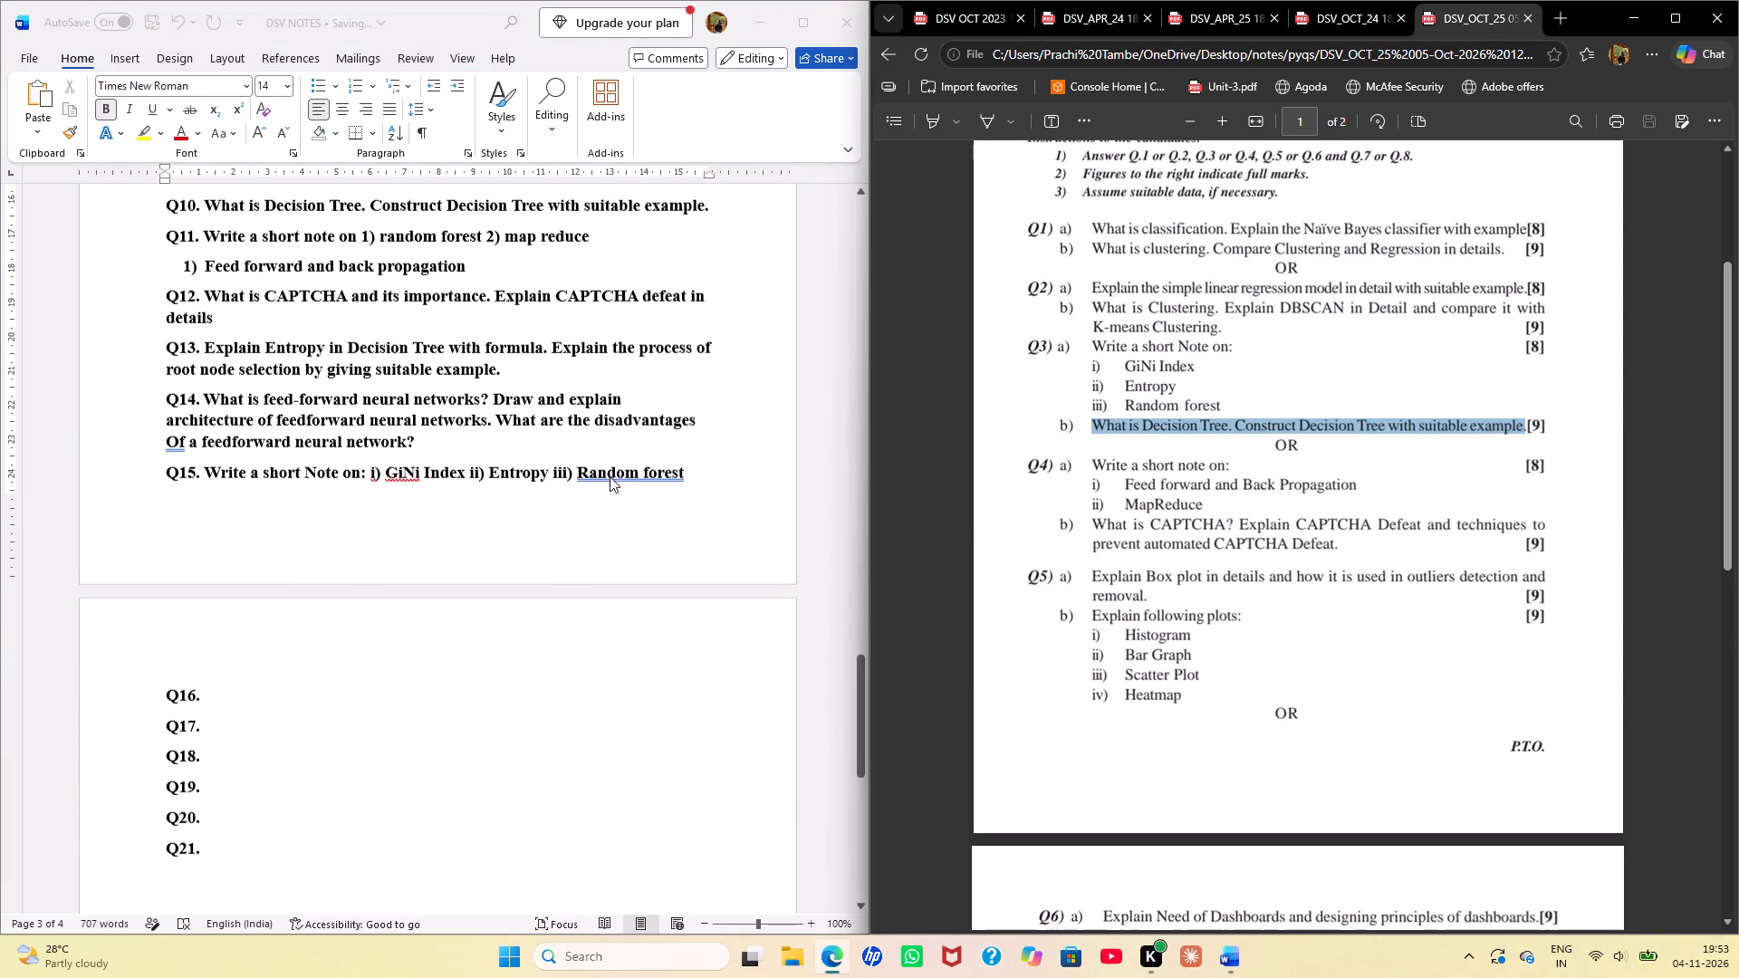
pyautogui.scroll(-1, 610, 476)
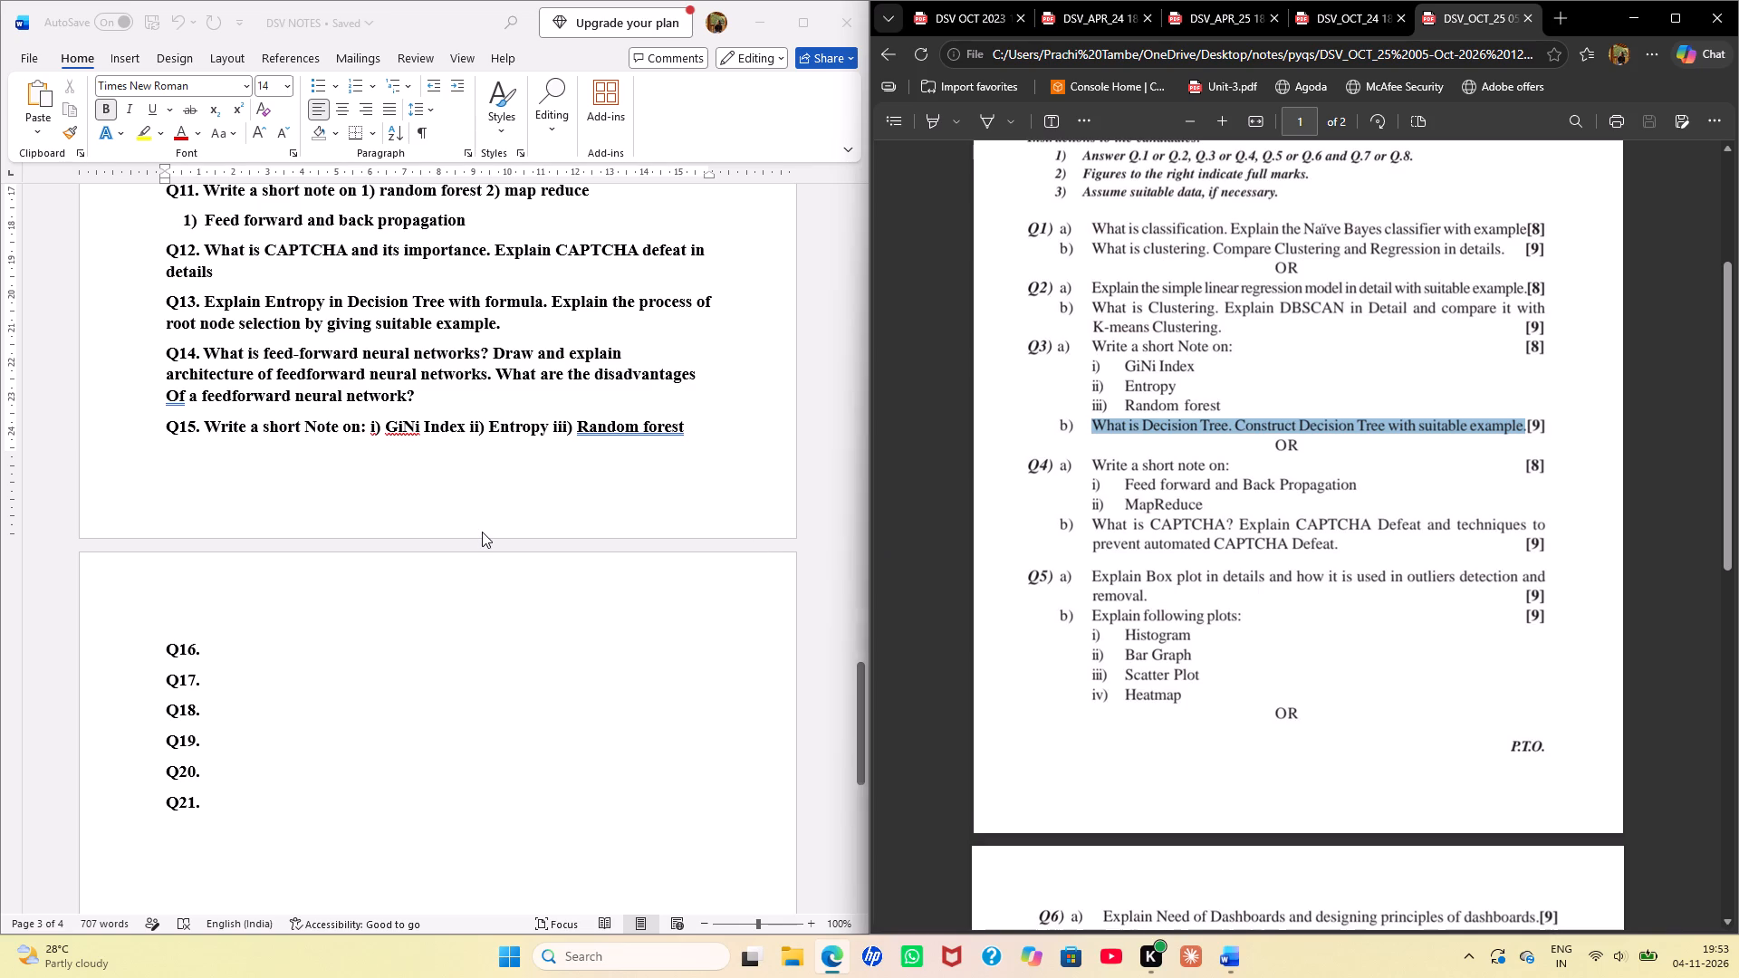
pyautogui.scroll(2, 482, 532)
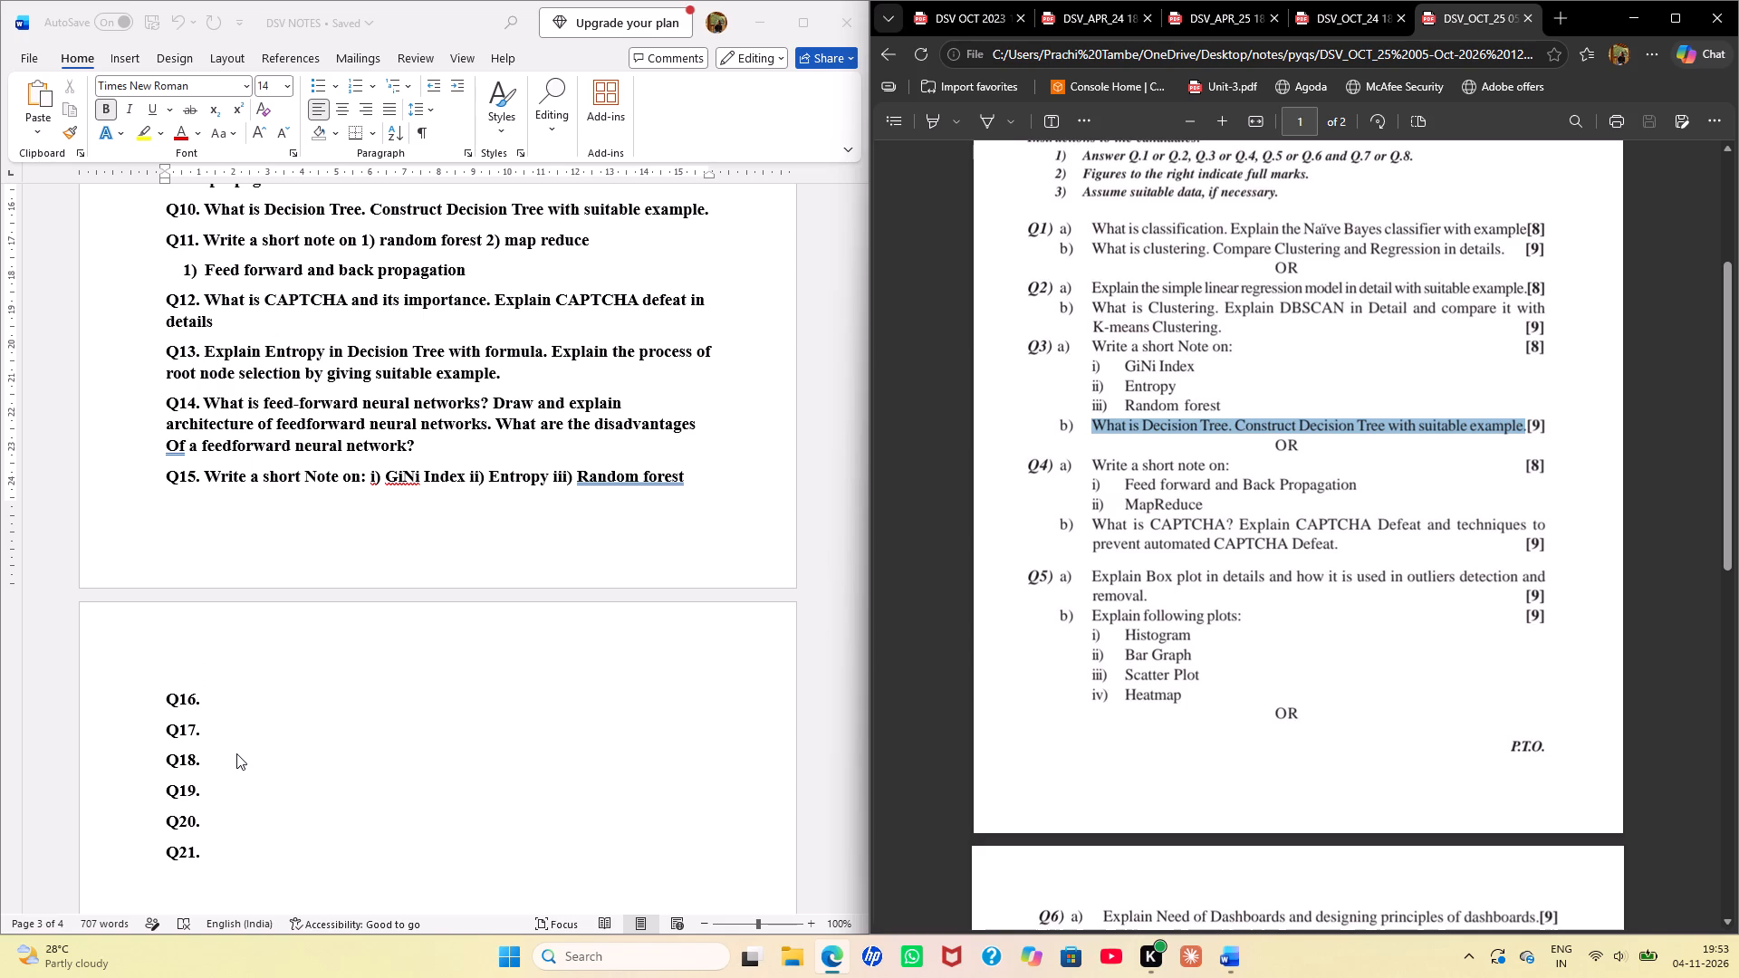
pyautogui.scroll(-1, 236, 753)
pyautogui.click(200, 669)
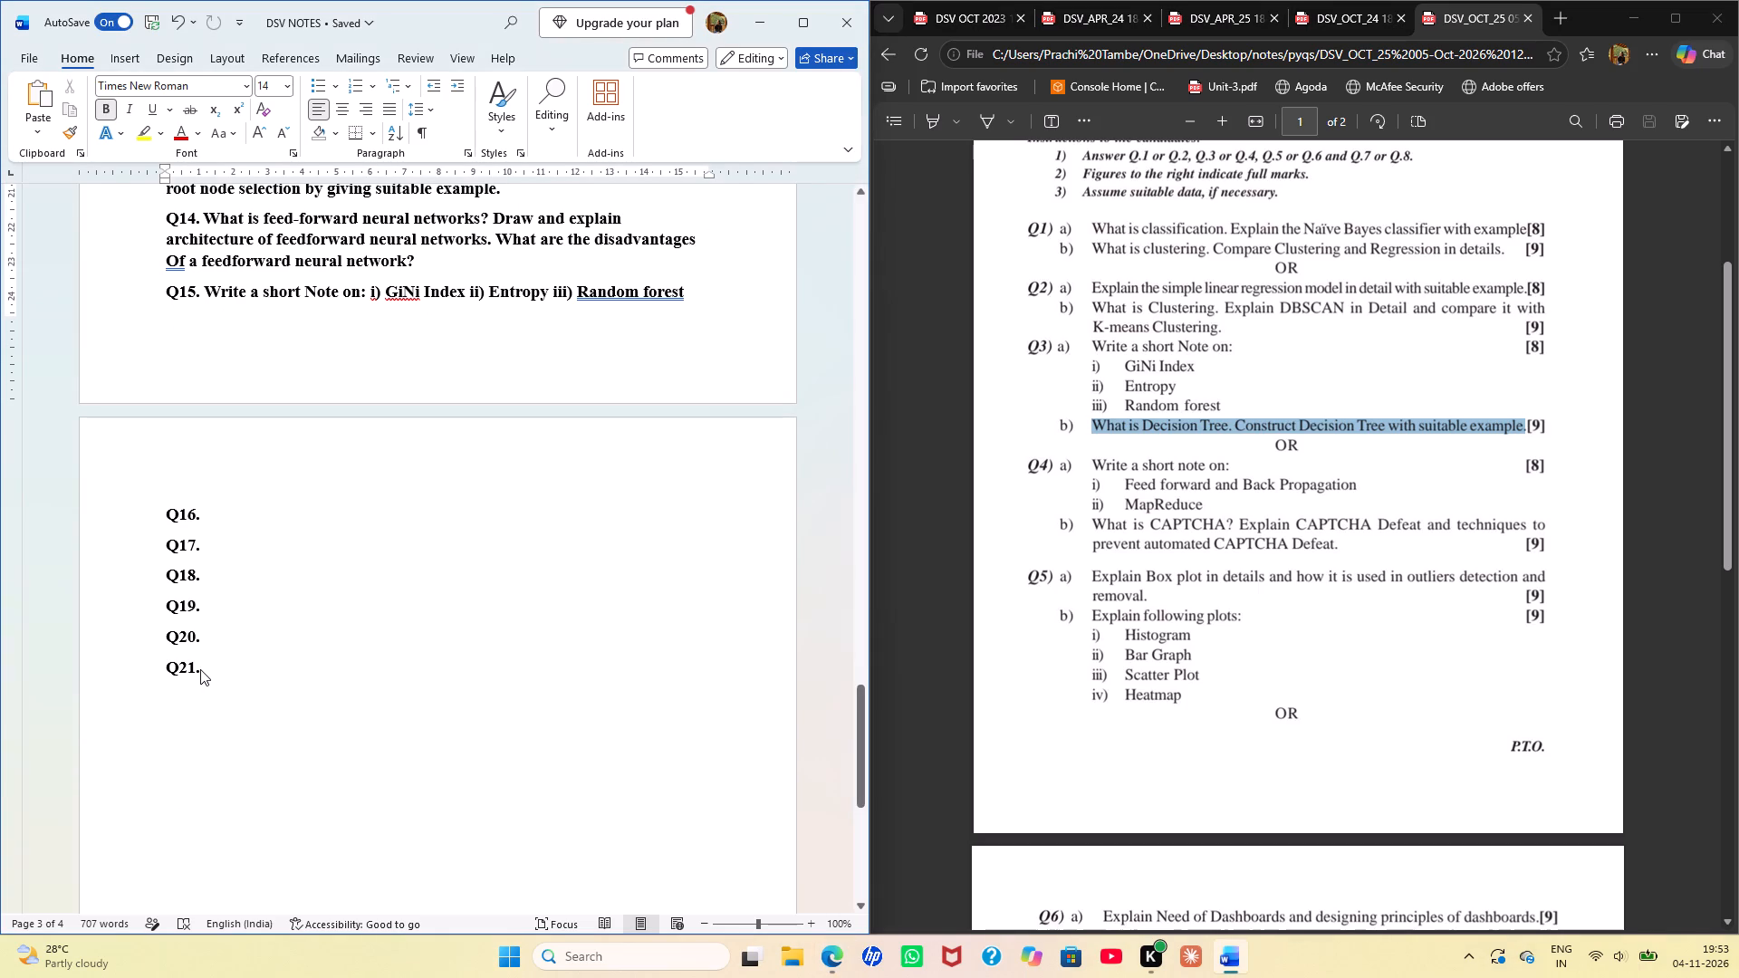
pyautogui.moveTo(199, 666); pyautogui.dragTo(154, 514)
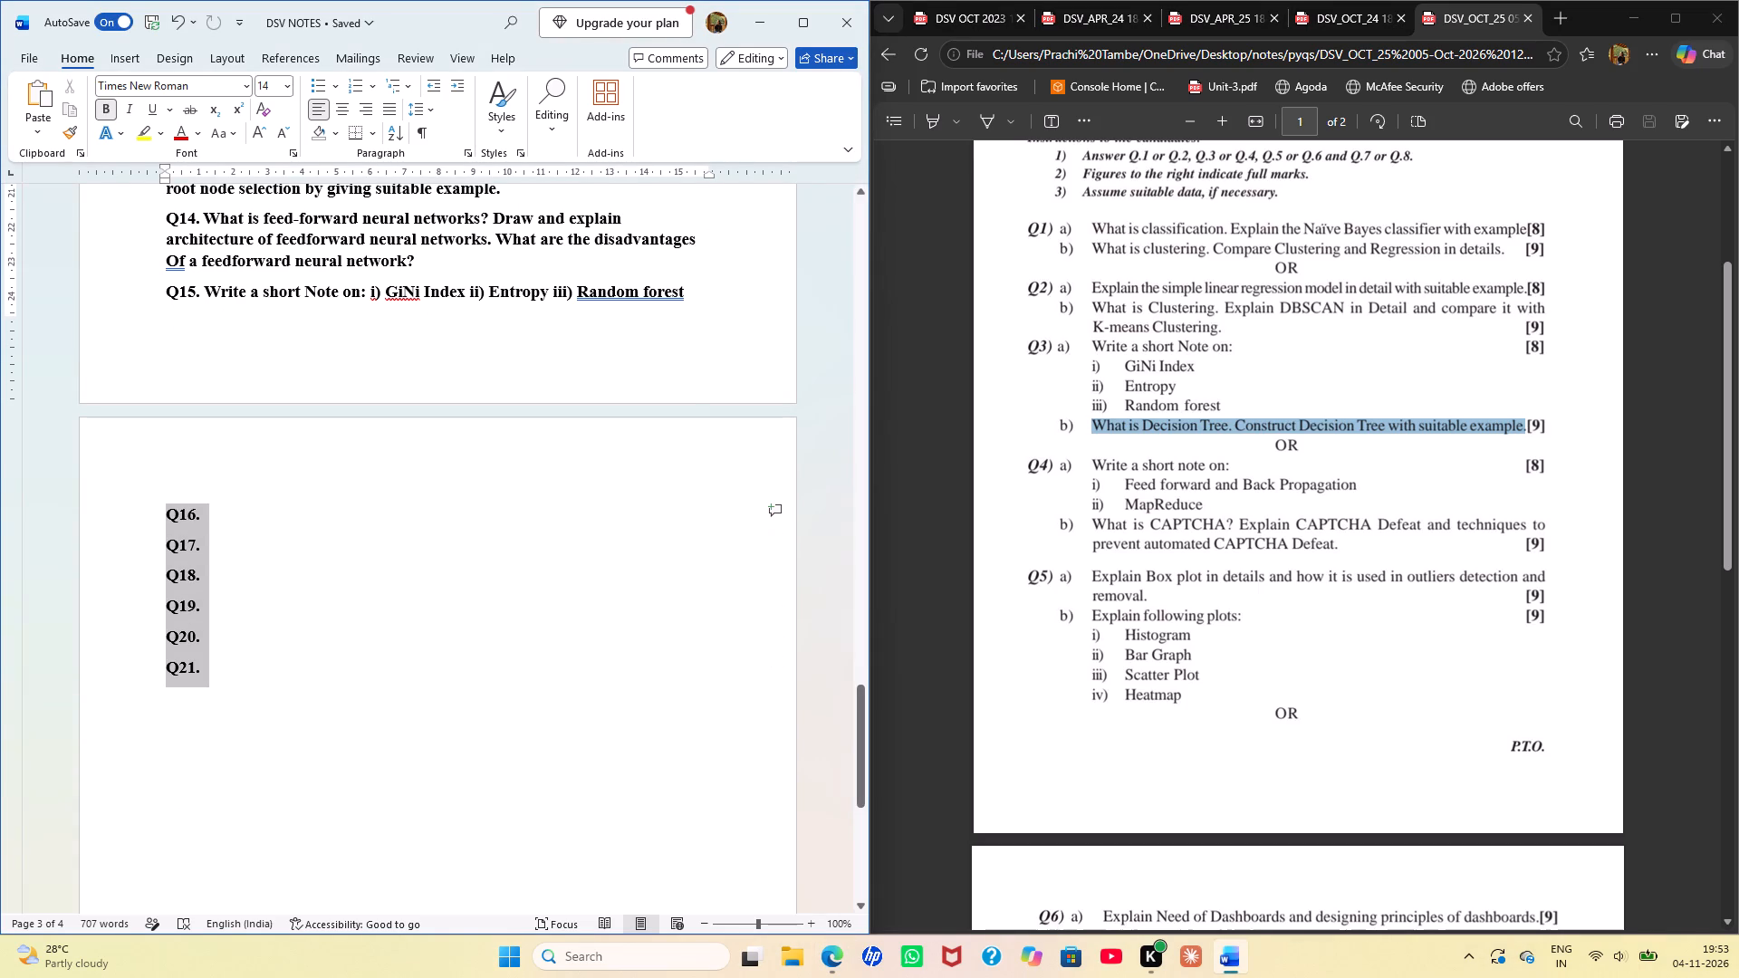
pyautogui.moveTo(154, 514); pyautogui.dragTo(156, 515)
pyautogui.press('BackSpace')
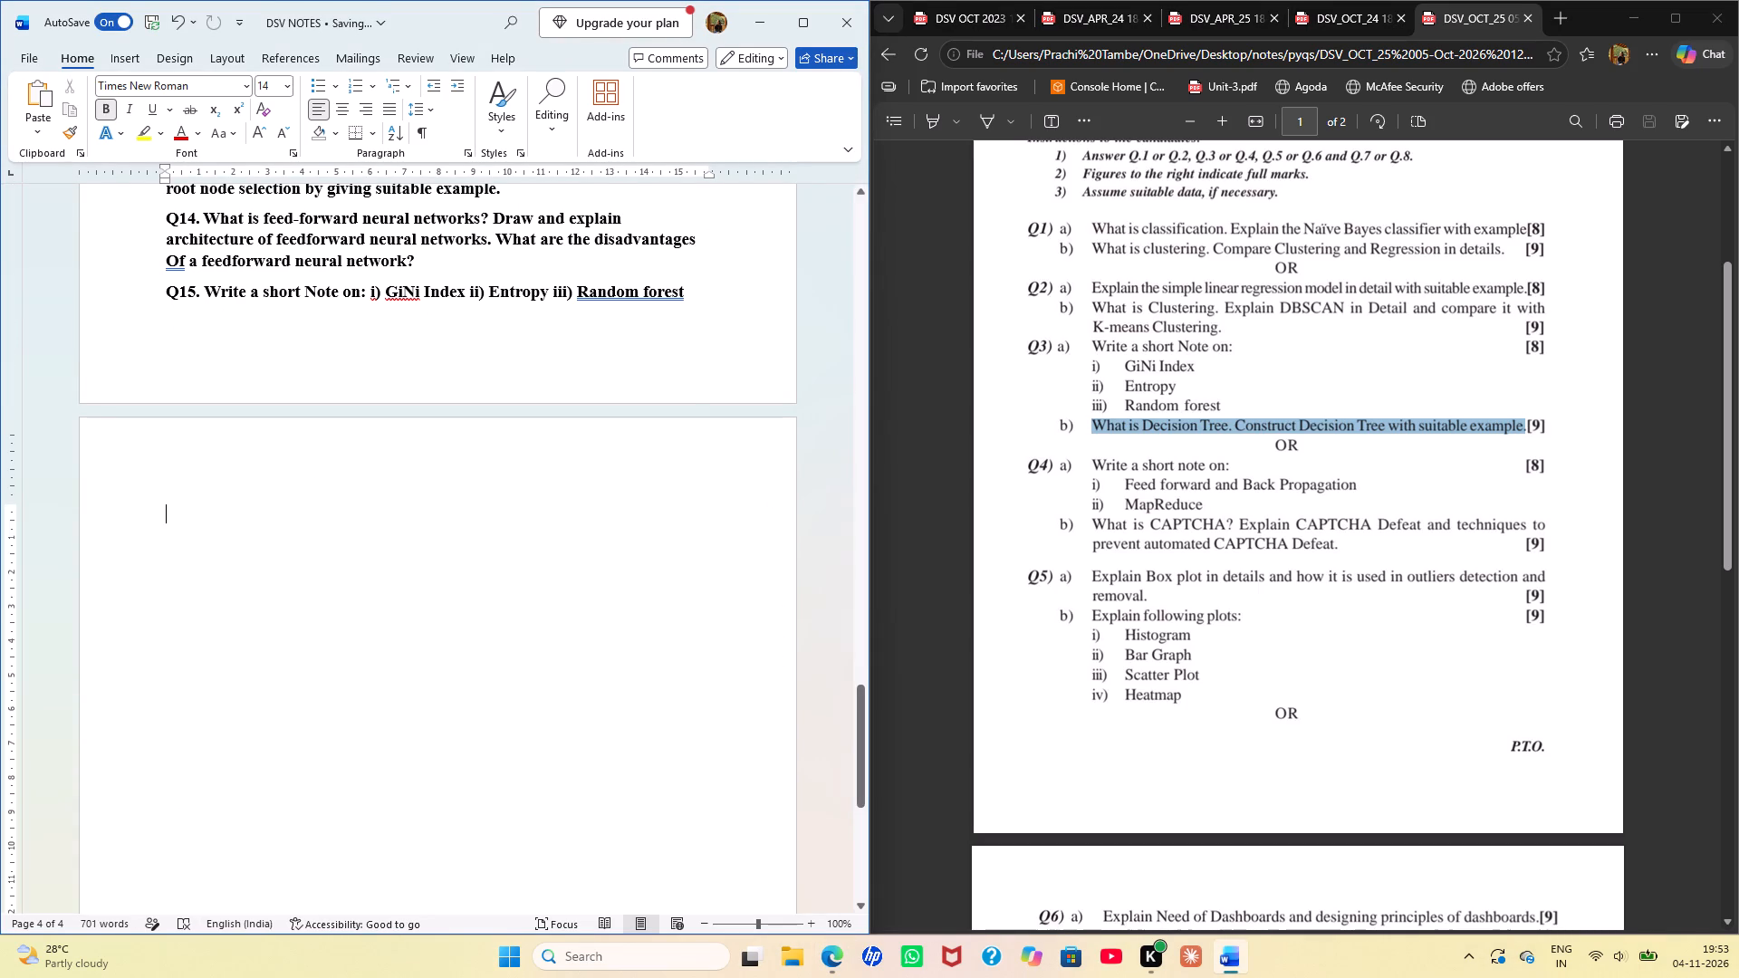
# Enter the heading "UNIT 5" on the emptied page, set its font size to 22, and centre it.
pyautogui.write('UNIT 5')
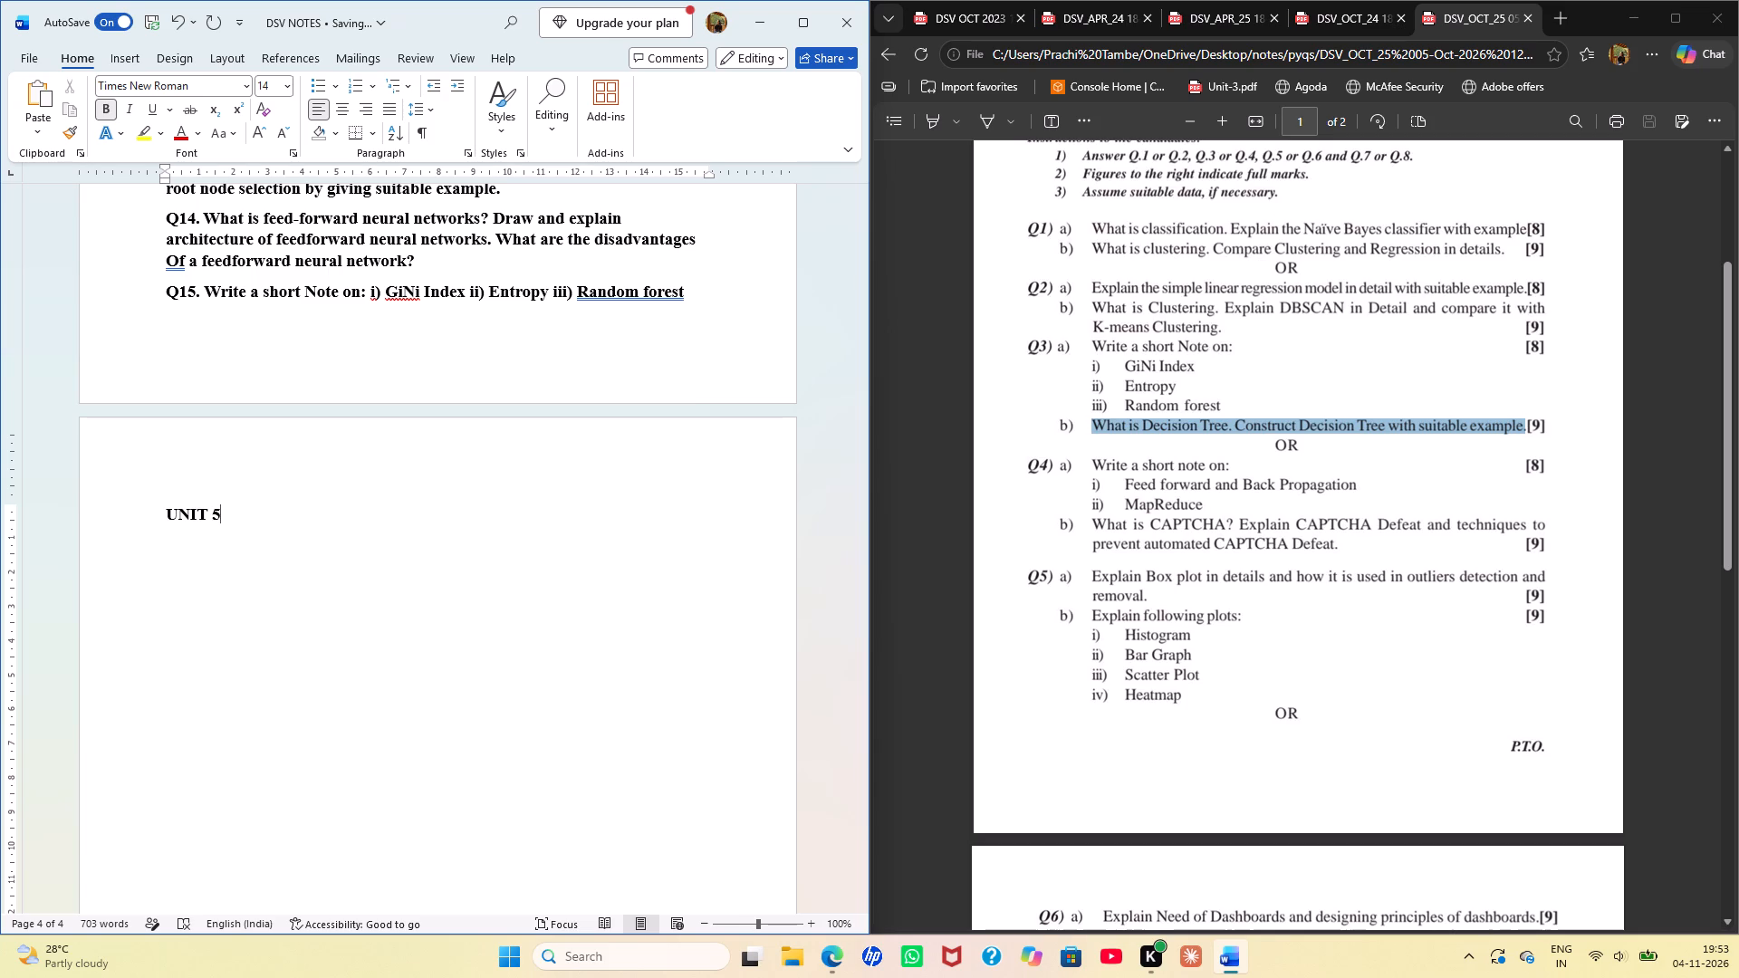
pyautogui.moveTo(228, 516); pyautogui.dragTo(155, 509)
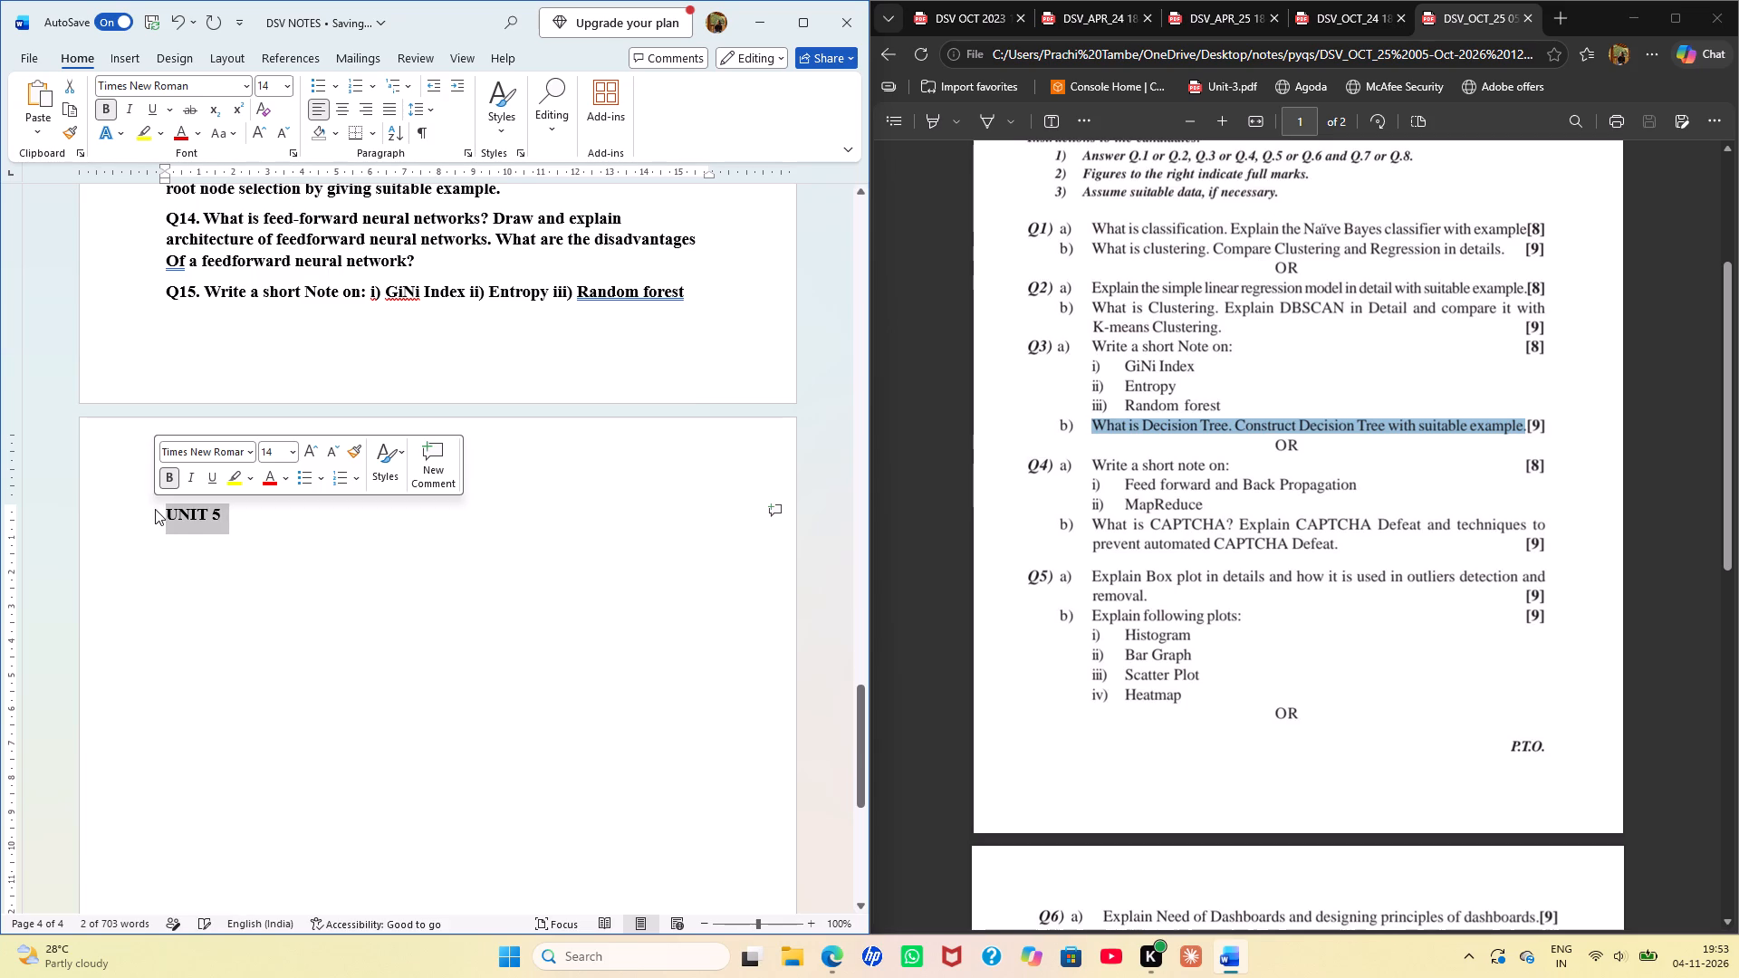
pyautogui.click(268, 455)
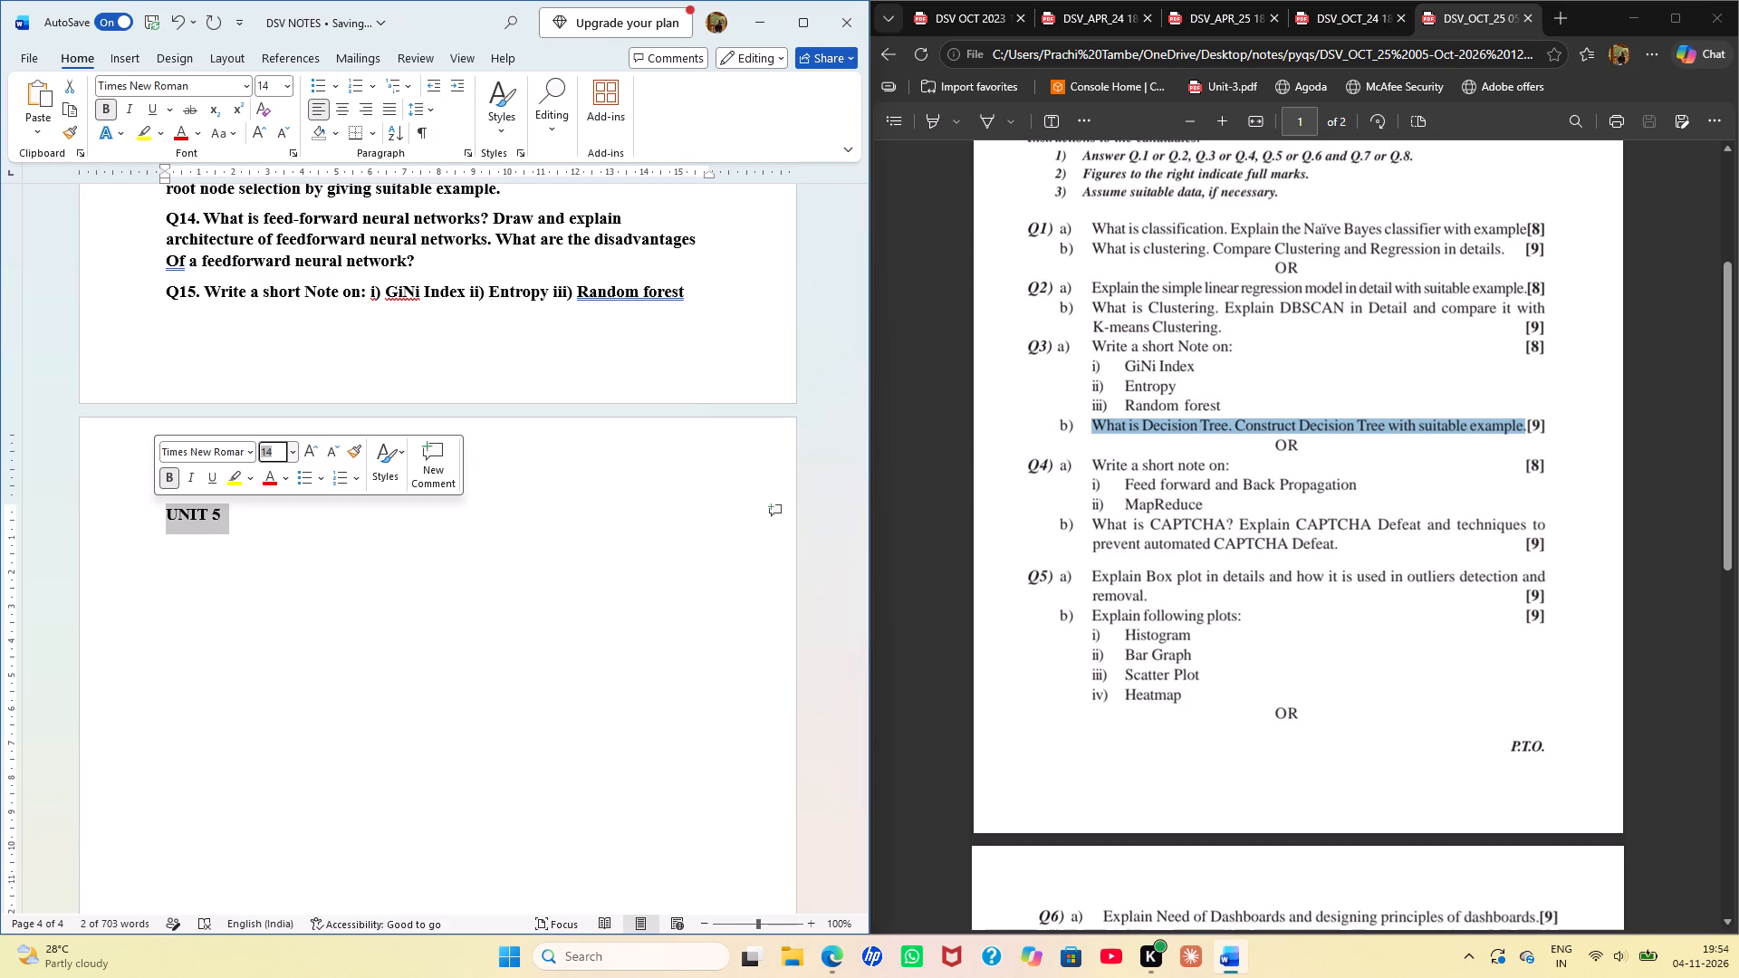
pyautogui.write('22')
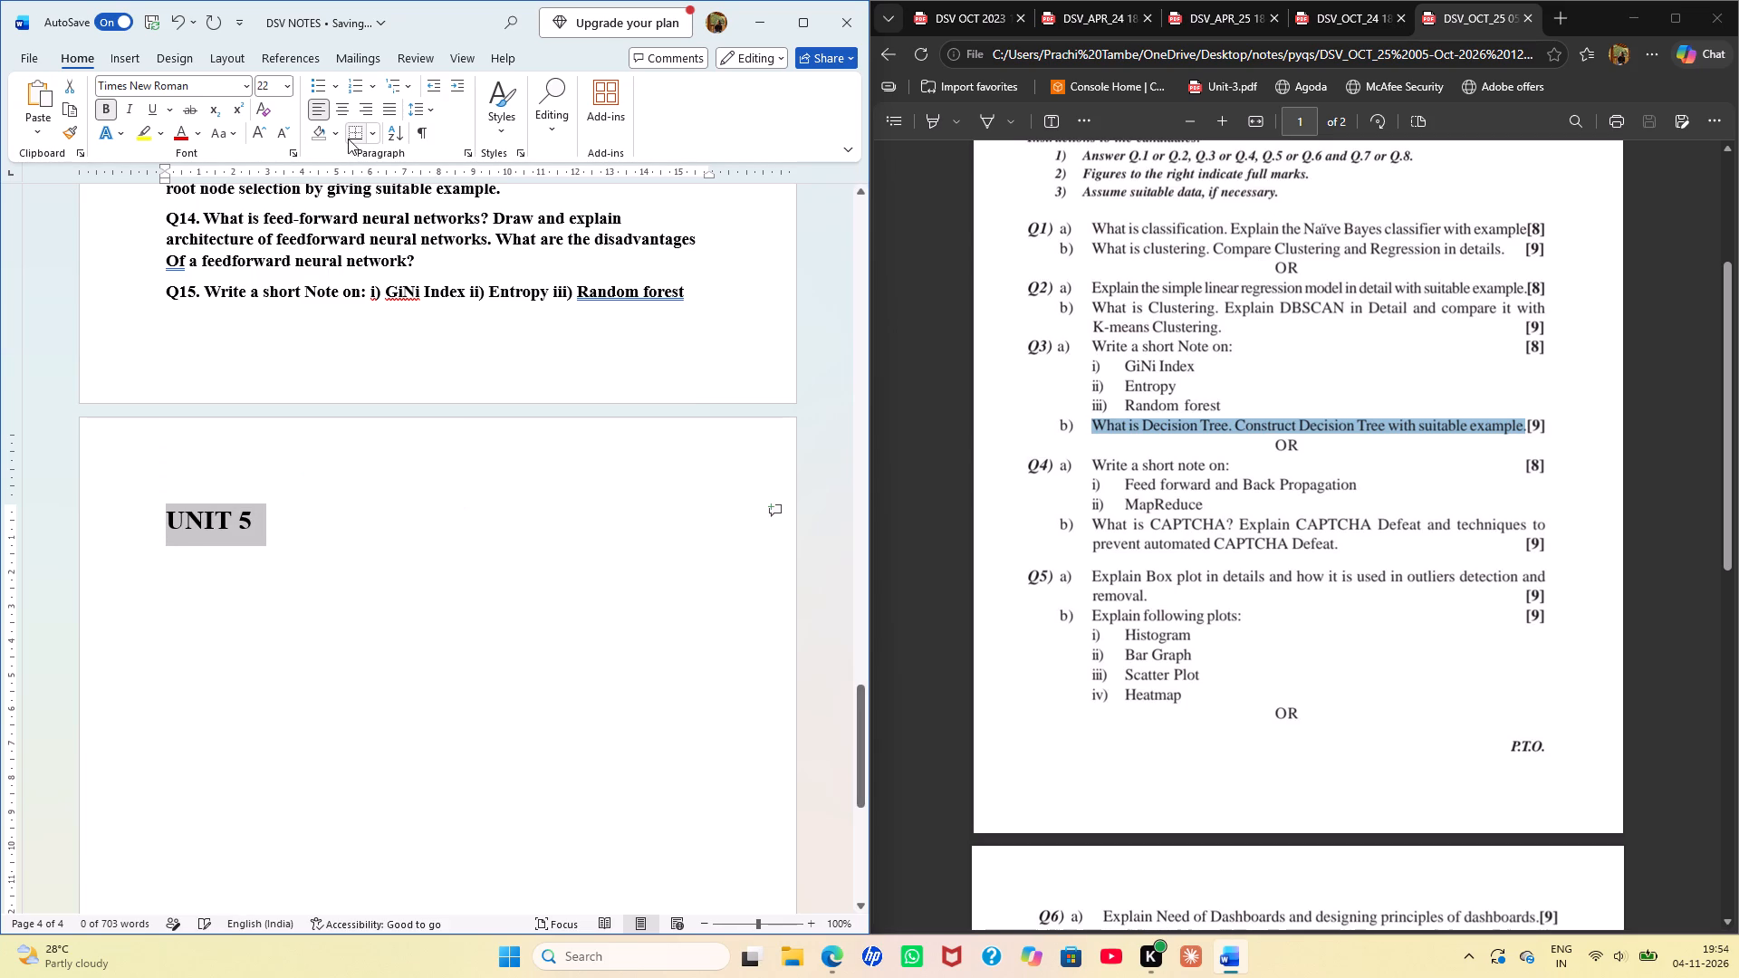
pyautogui.click(348, 106)
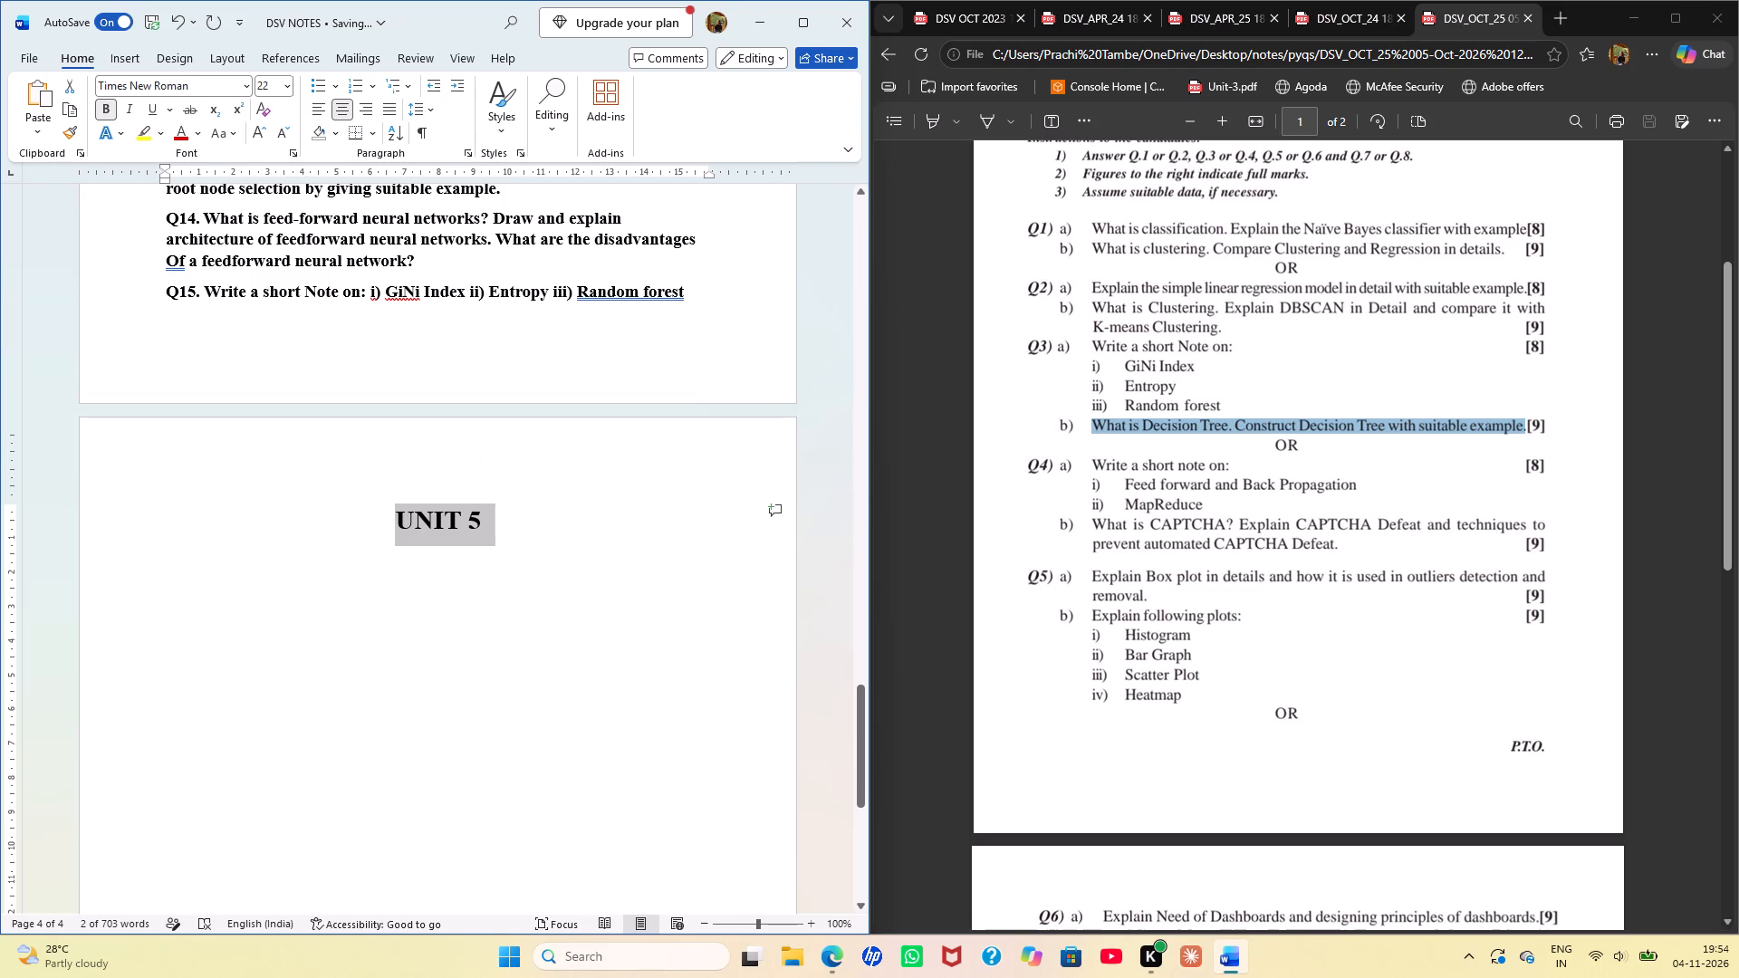
pyautogui.click(499, 514)
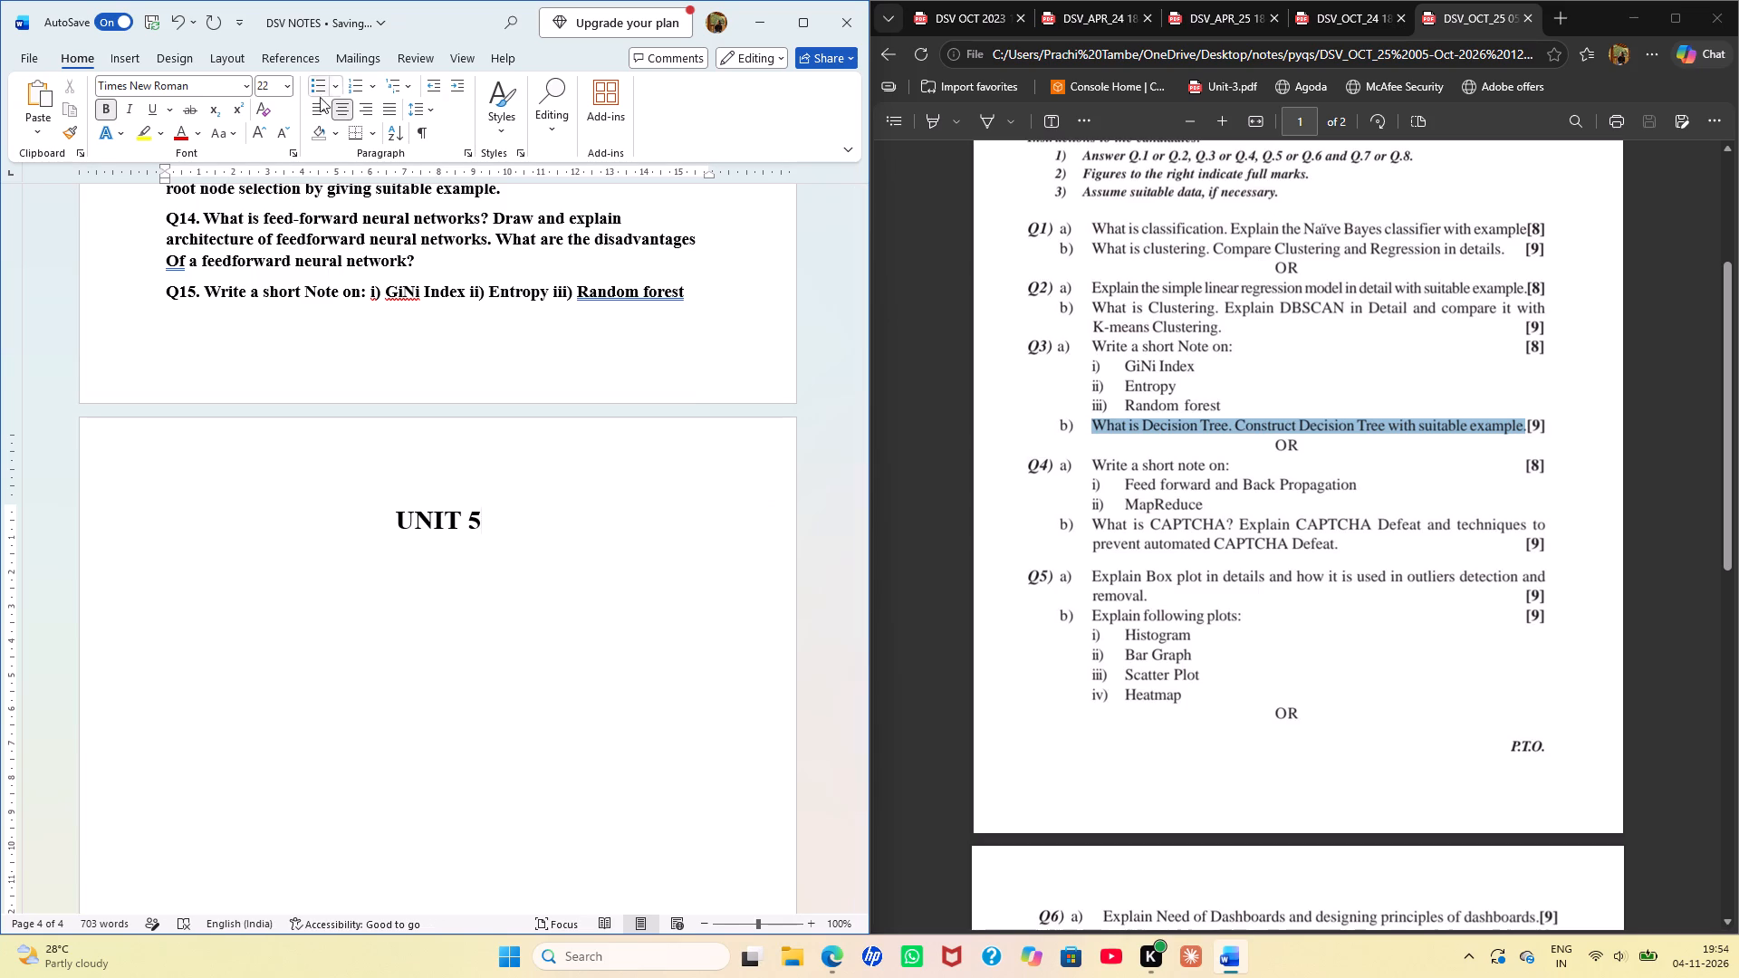
pyautogui.click(314, 107)
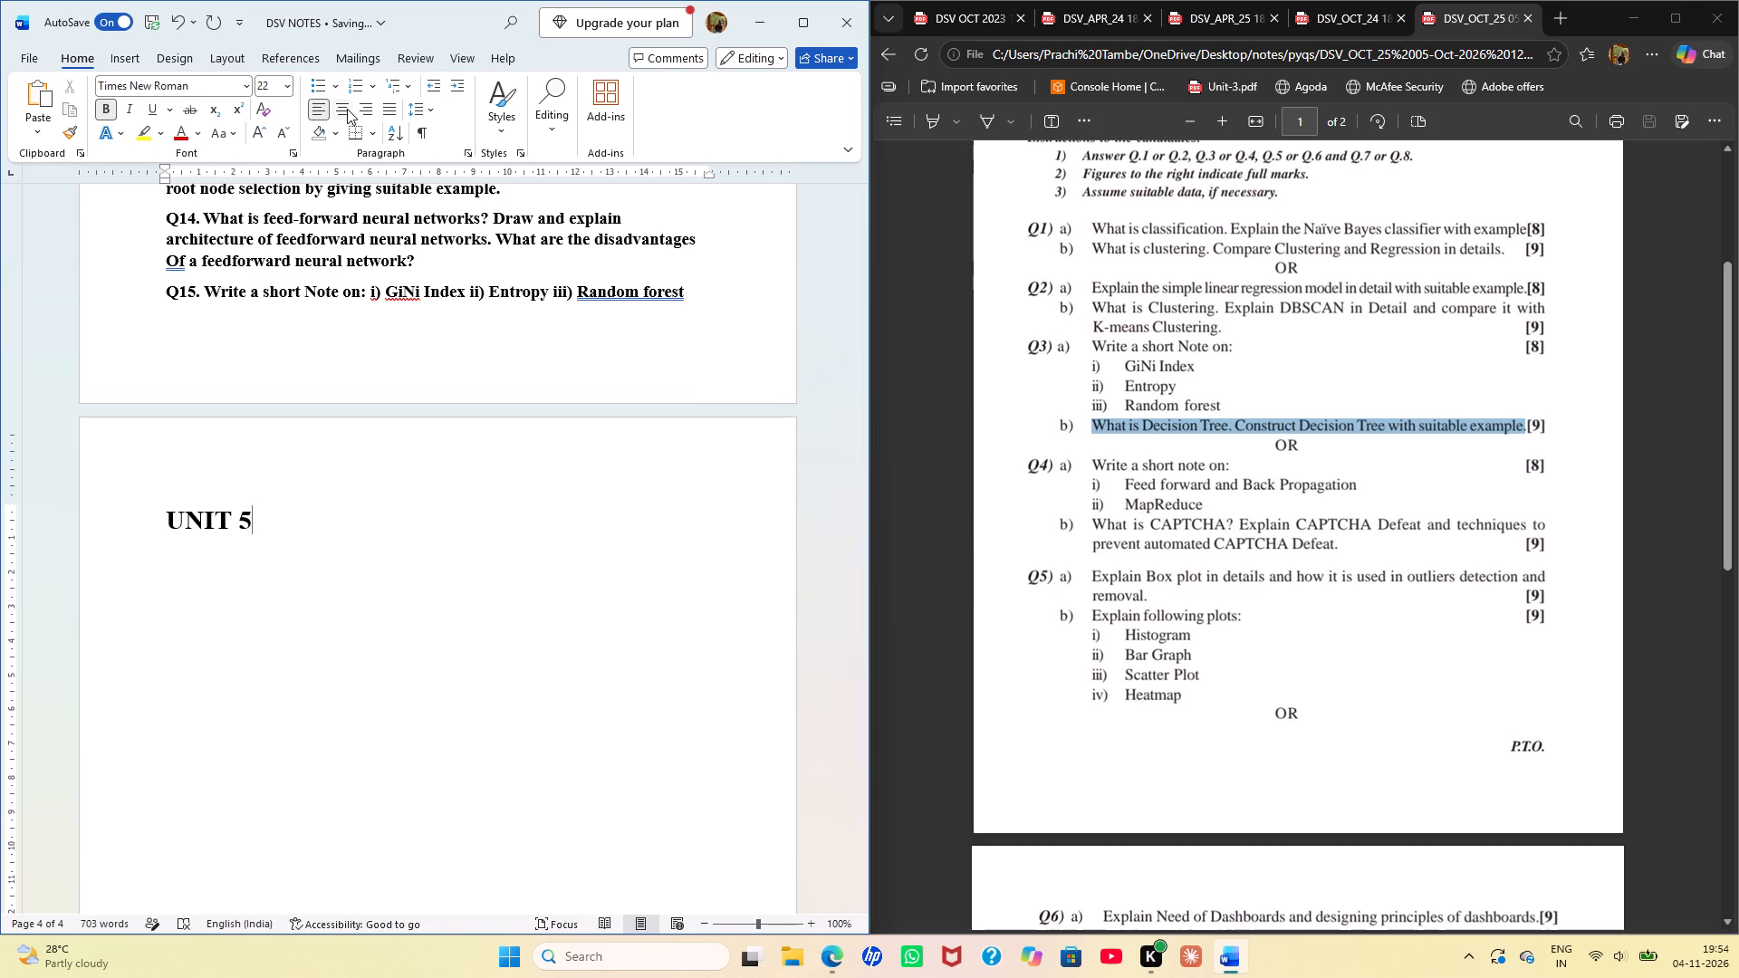
pyautogui.click(348, 109)
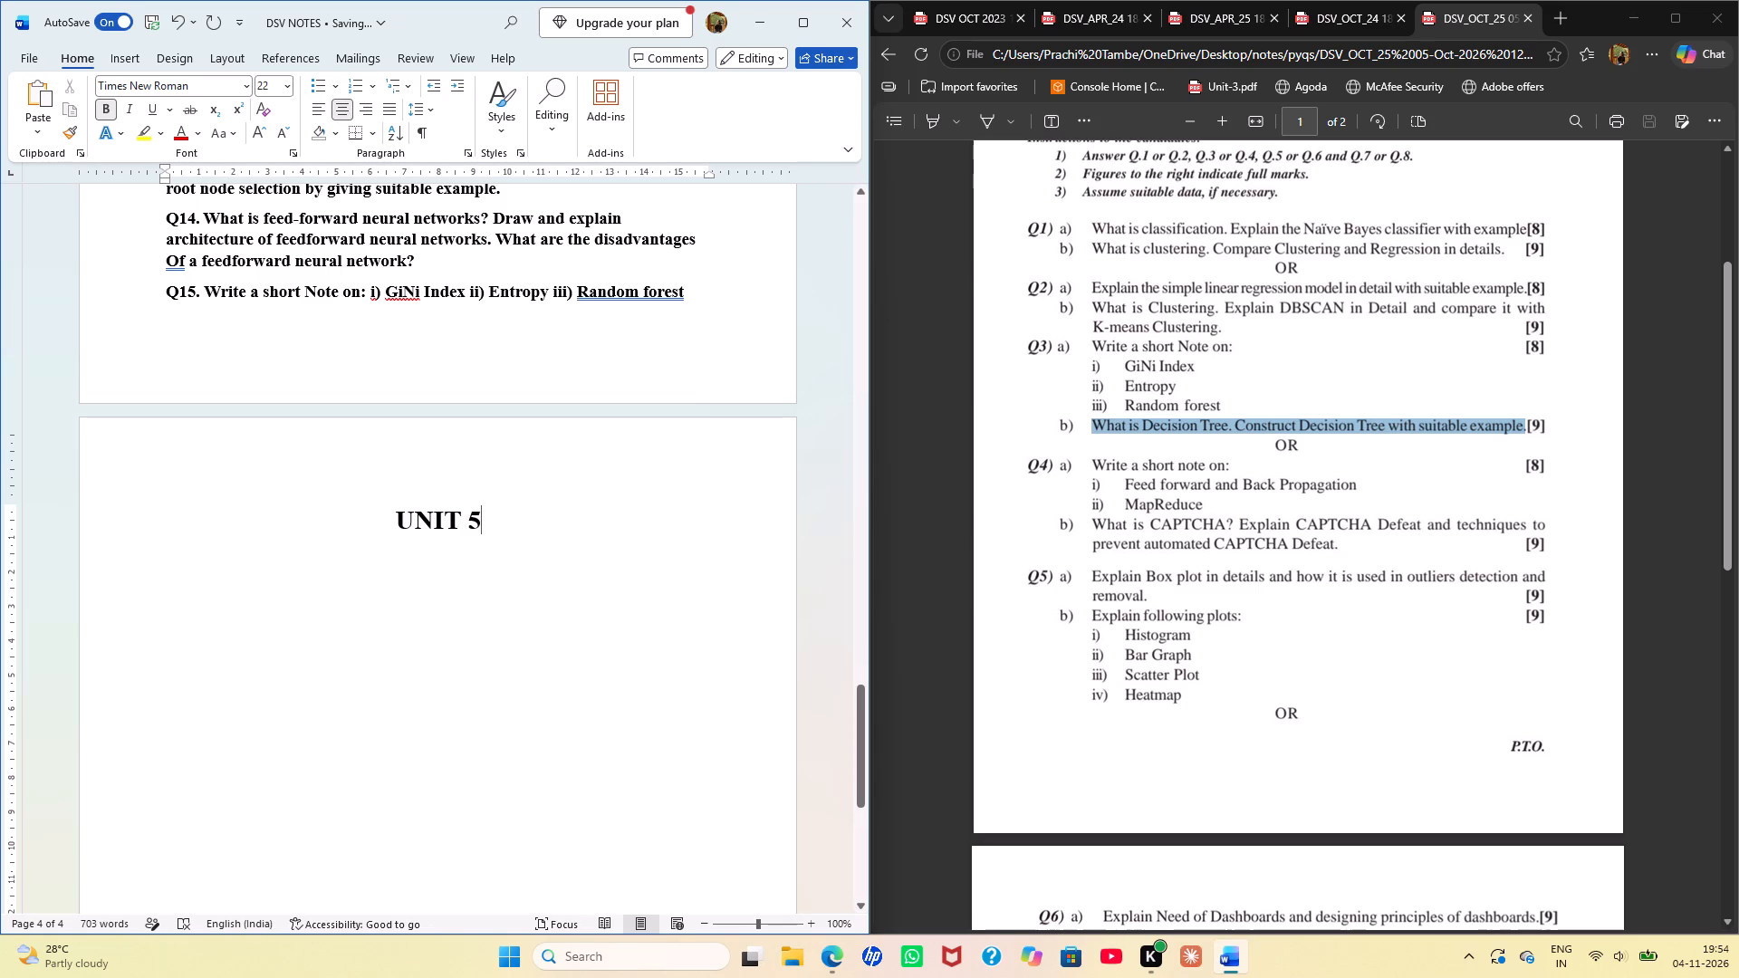
# Start a new left-aligned line with font size 14 below the UNIT 5 heading.
pyautogui.press('Return')
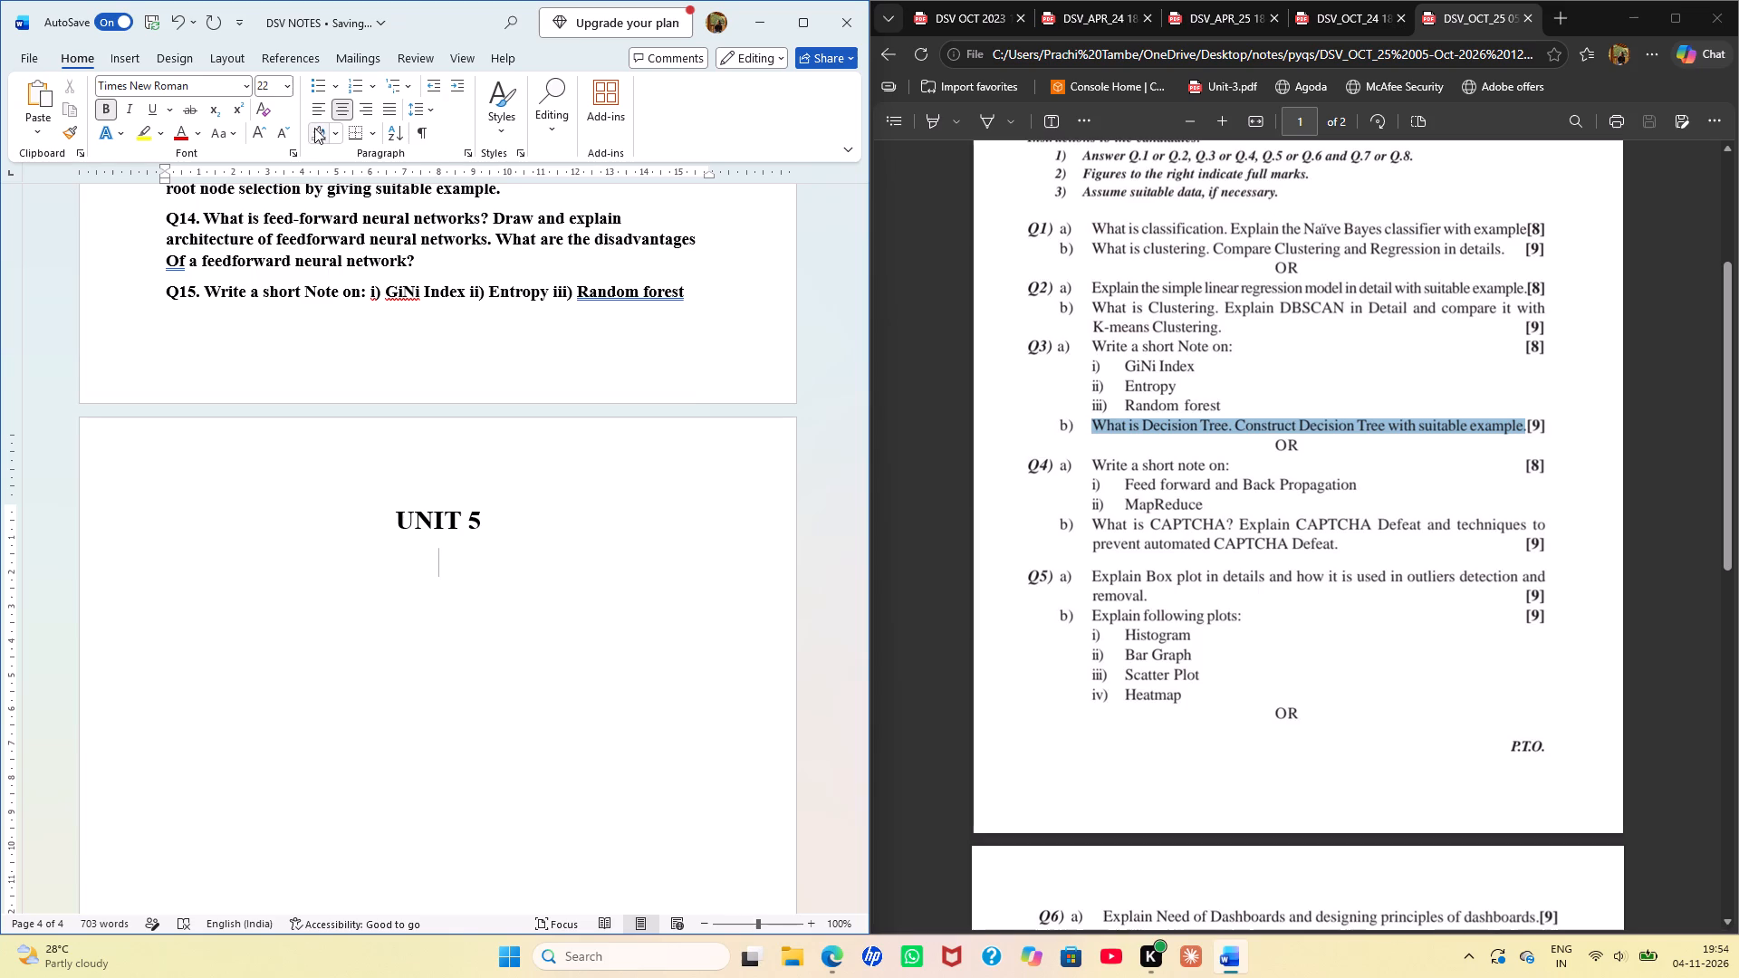
pyautogui.click(311, 102)
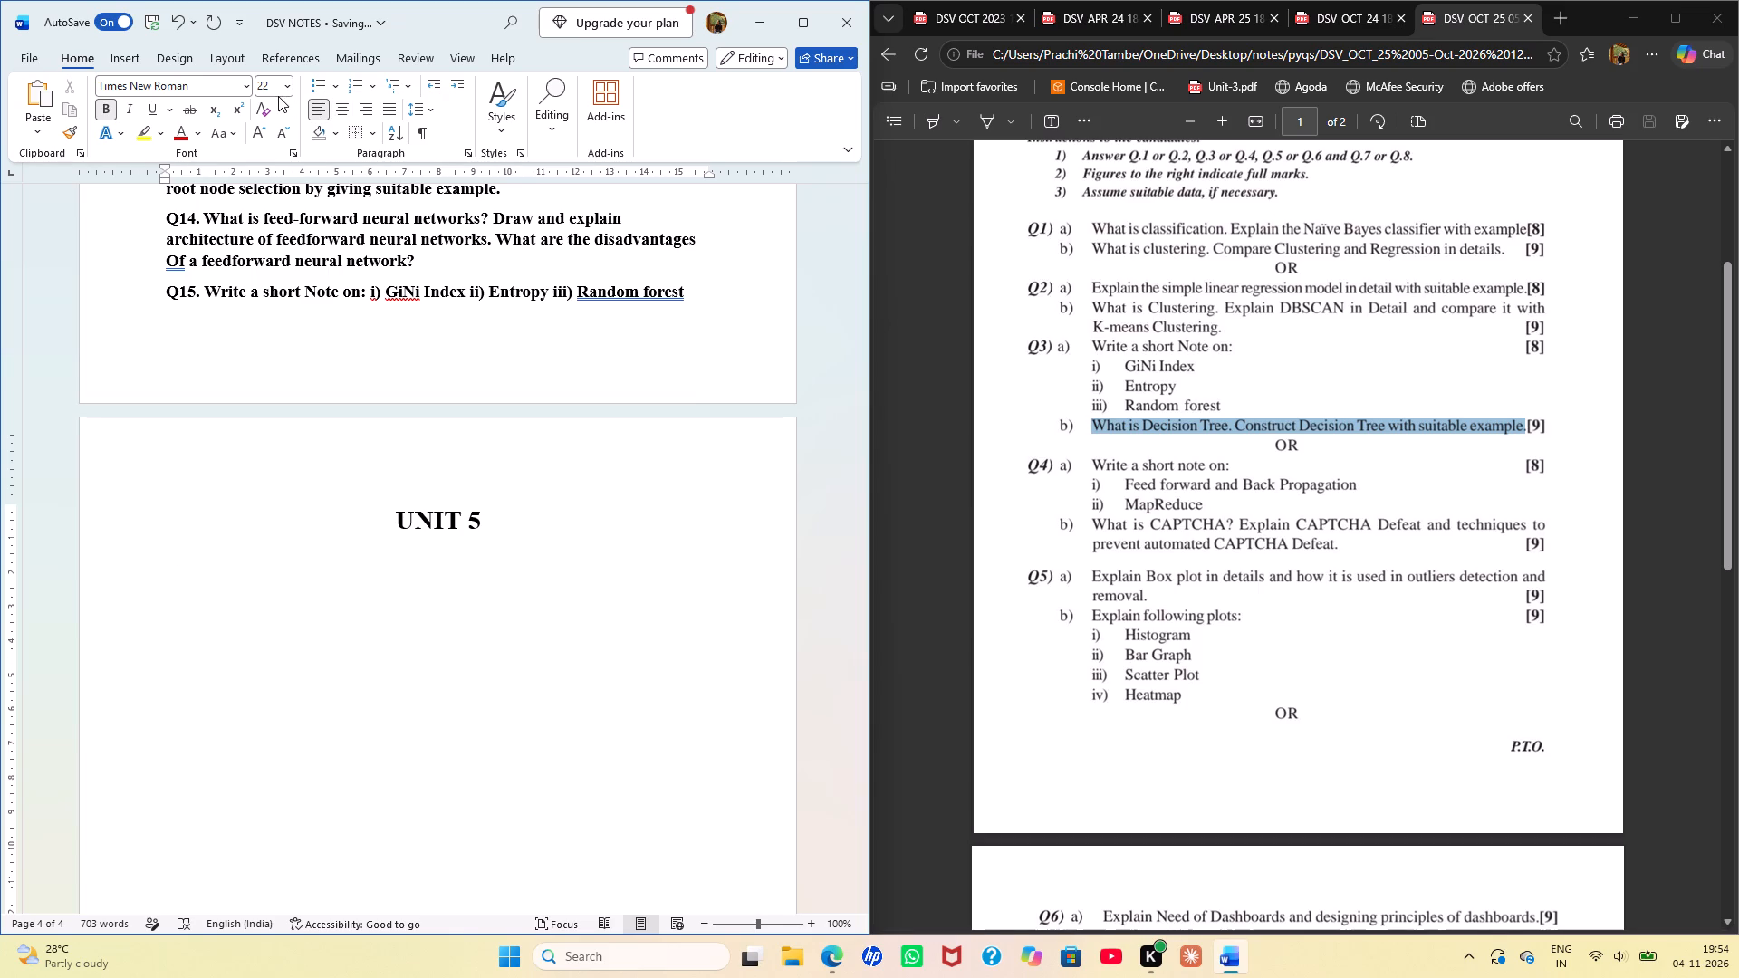
pyautogui.click(270, 86)
pyautogui.write('14')
pyautogui.press('Return')
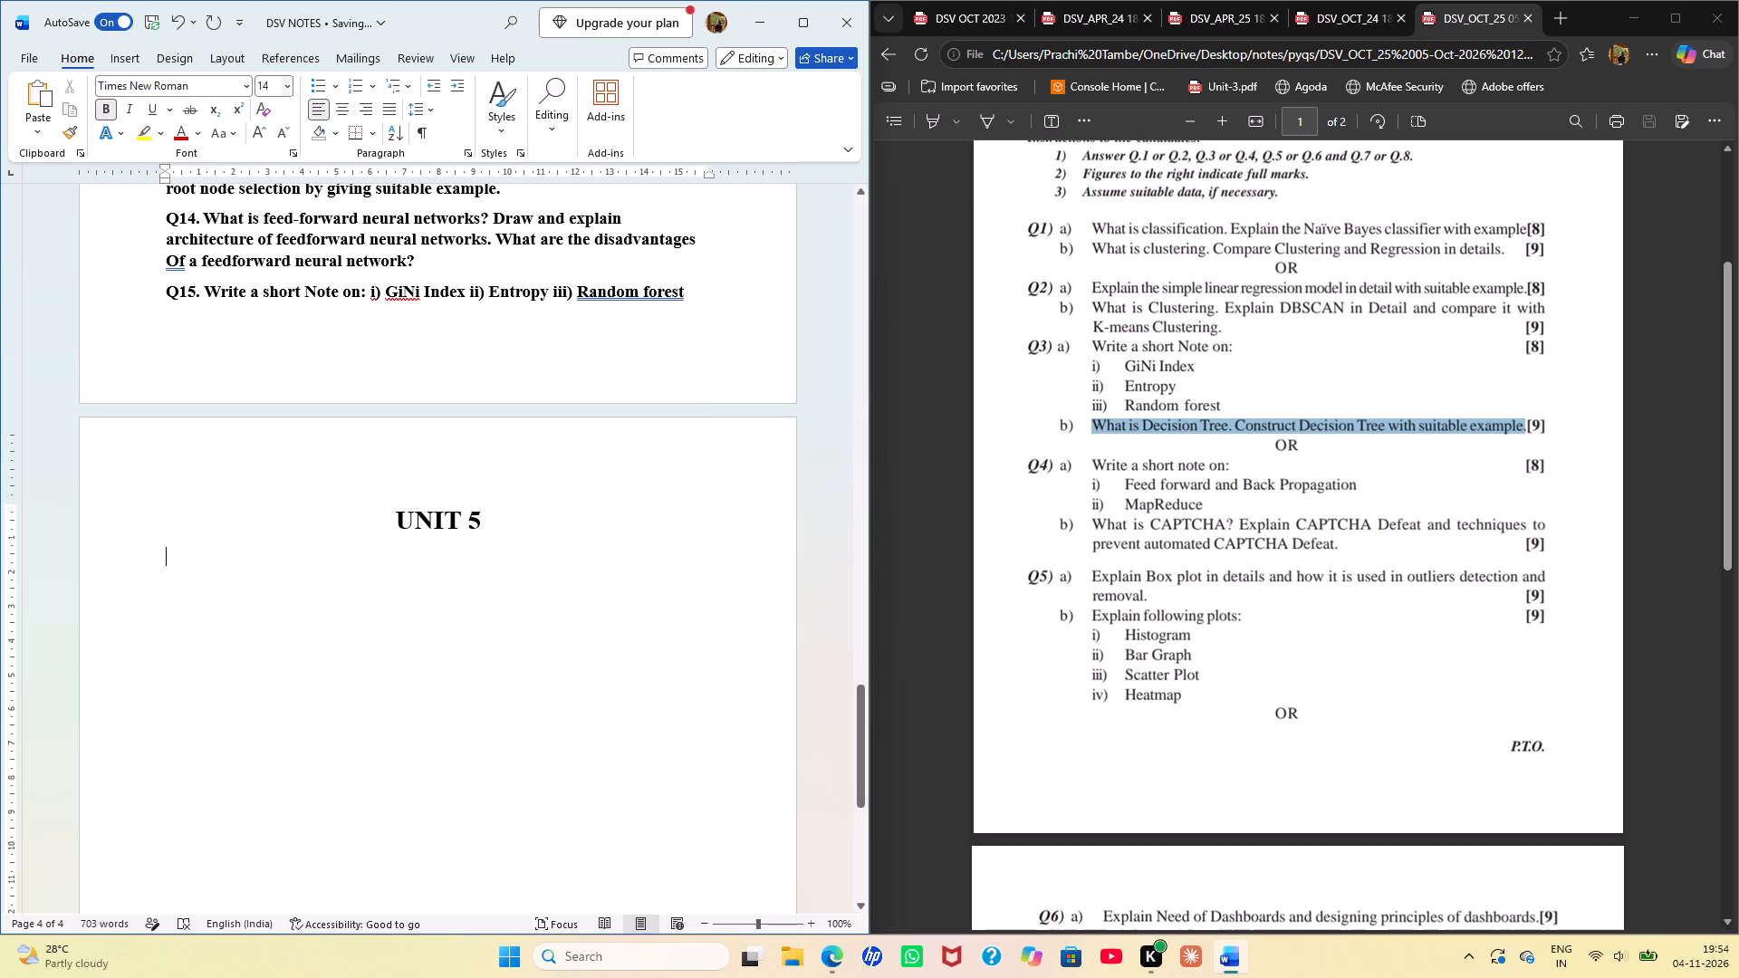
# Enter the question labels Q1. to Q15. on separate lines under the UNIT 5 heading.
pyautogui.write('Q1.')
pyautogui.press('Return')
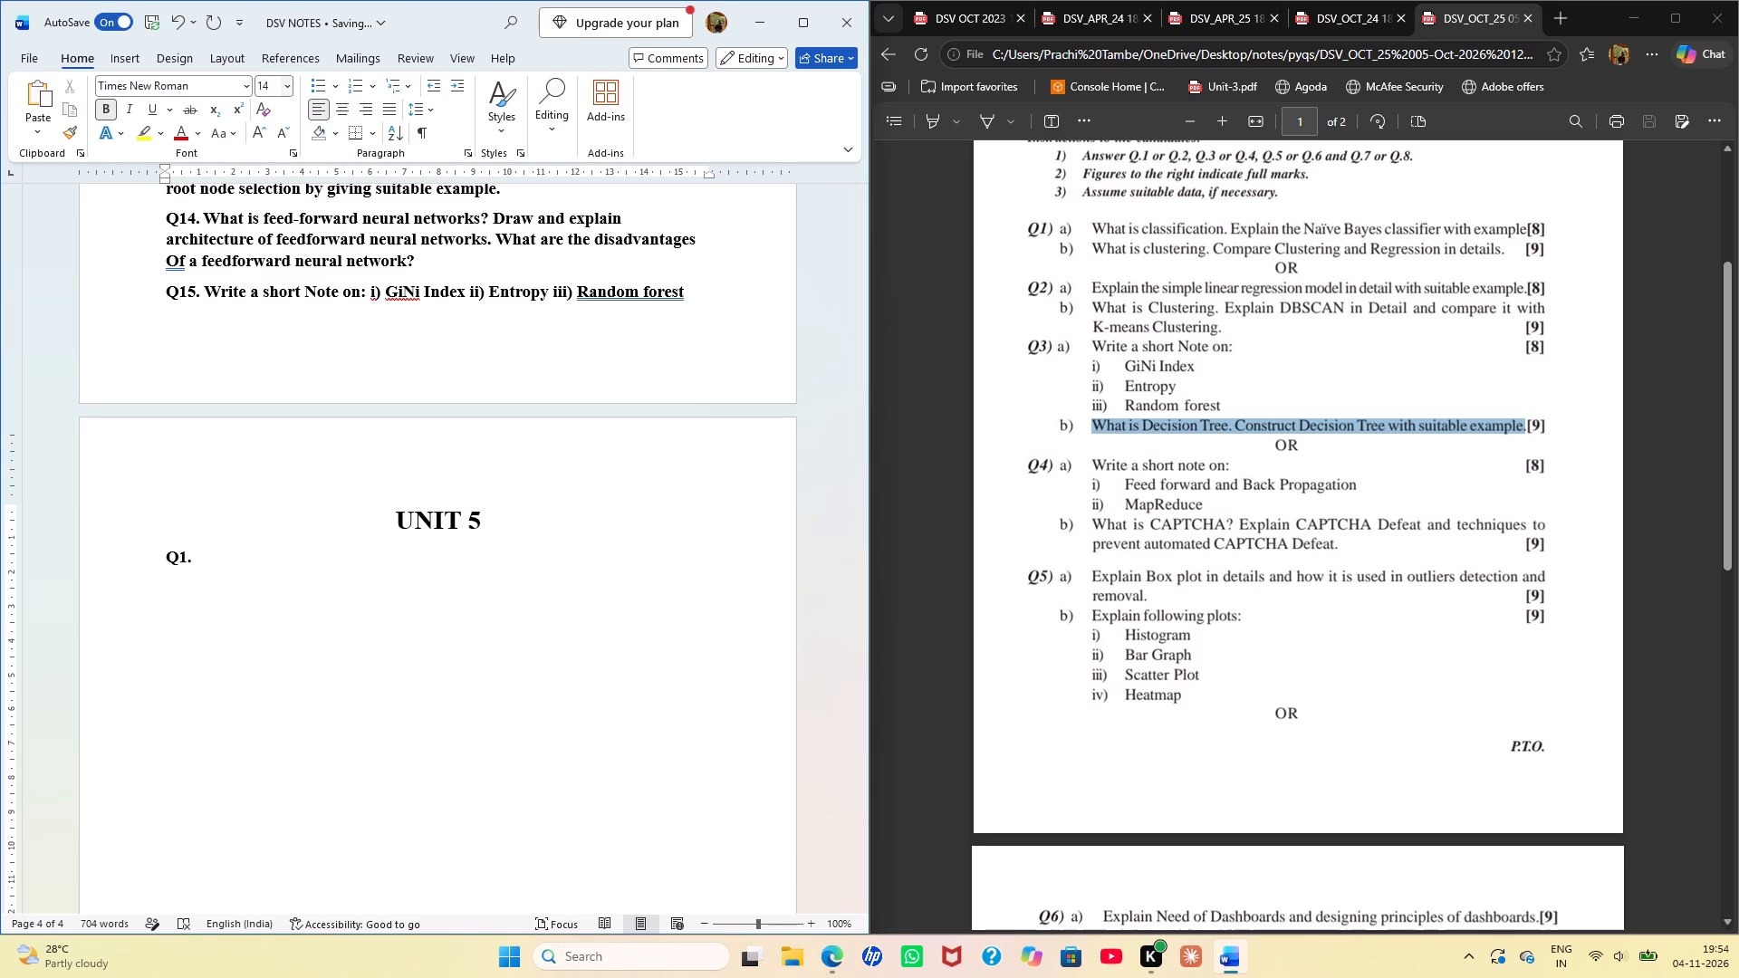
pyautogui.write('Q2.')
pyautogui.press('Return')
pyautogui.write('Q3.')
pyautogui.press('Return')
pyautogui.write('Q4.')
pyautogui.press('Return')
pyautogui.write('Q5.')
pyautogui.press('Return')
pyautogui.write('Q6.')
pyautogui.press('Return')
pyautogui.write('Q7.')
pyautogui.press('Return')
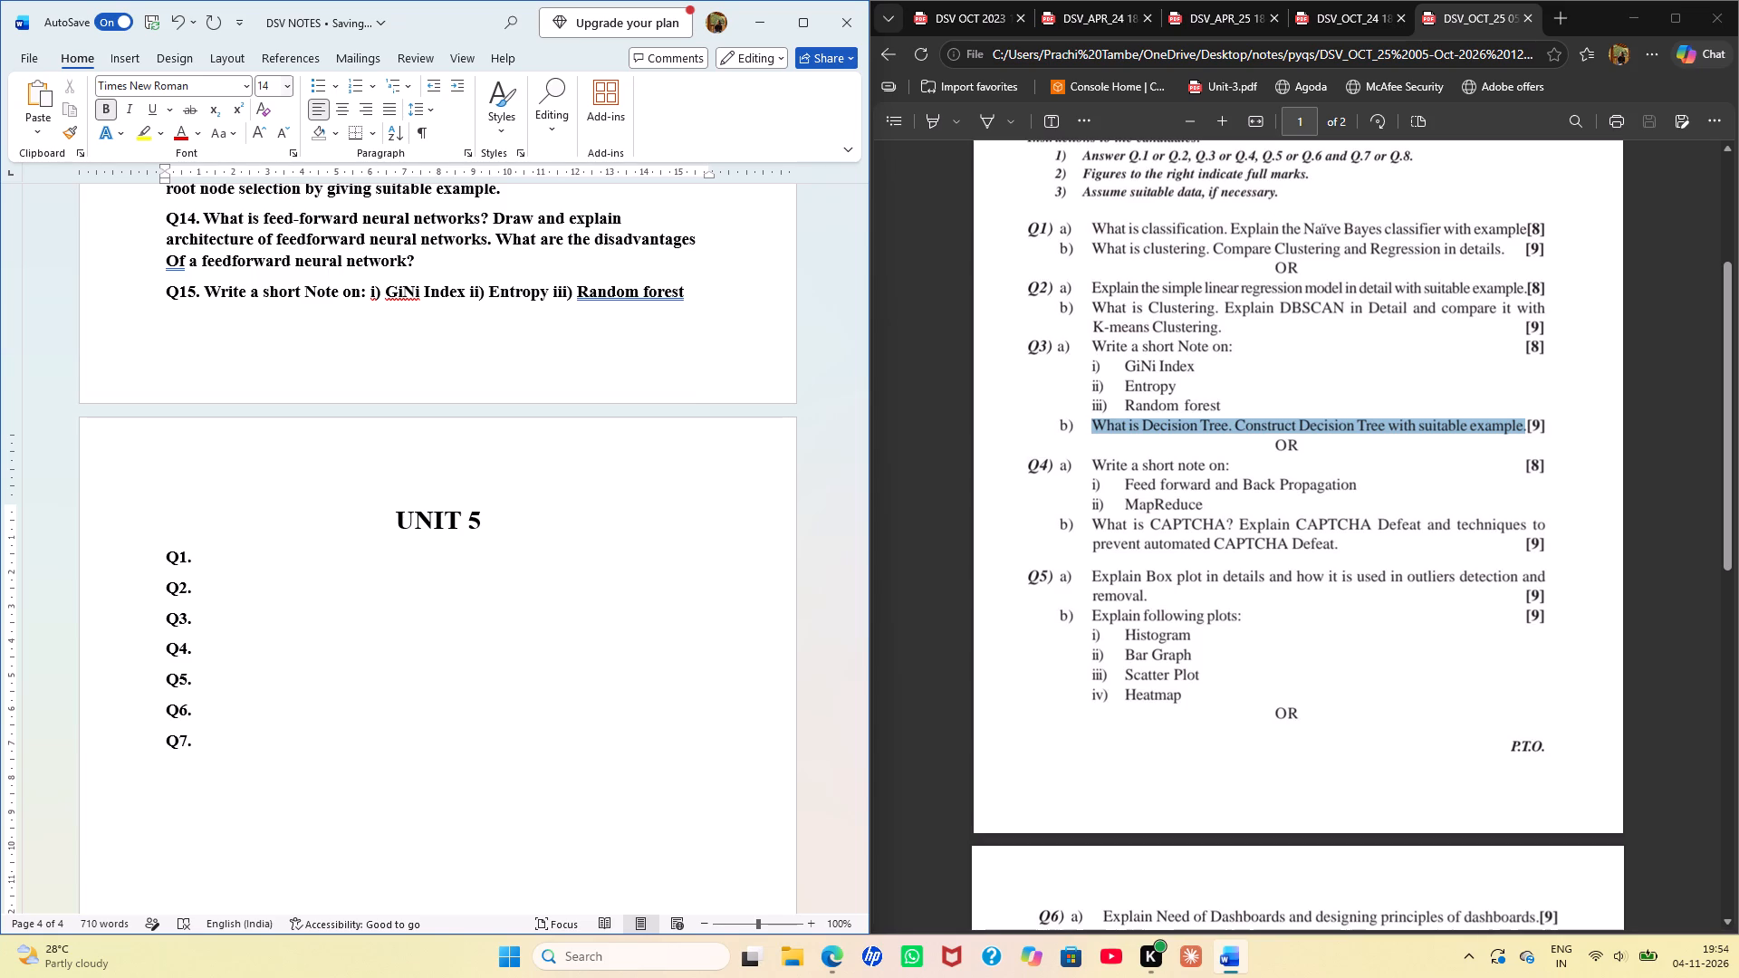
pyautogui.write('Q8.')
pyautogui.press('Return')
pyautogui.write('Q9.')
pyautogui.press('Return')
pyautogui.write('Q10.')
pyautogui.press('Return')
pyautogui.write('Q11.')
pyautogui.press('Return')
pyautogui.write('Q12.')
pyautogui.press('Return')
pyautogui.write('Q12')
pyautogui.press('BackSpace')
pyautogui.write('3.')
pyautogui.press('Return')
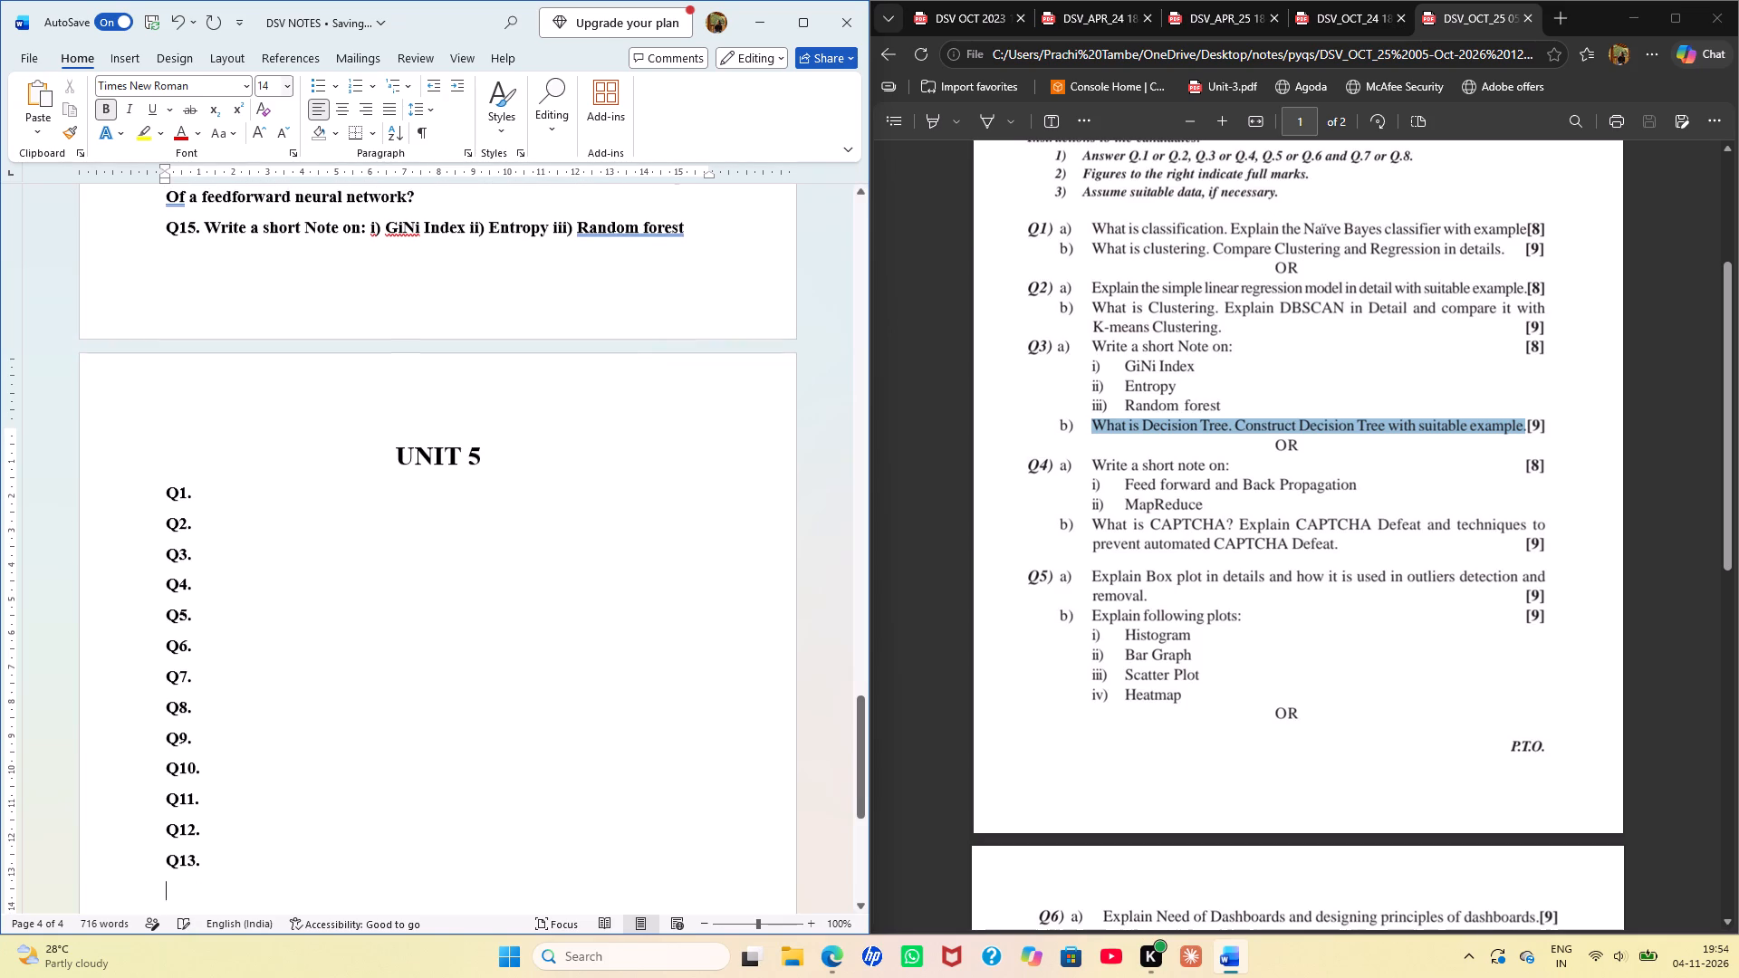
pyautogui.write('Q14.')
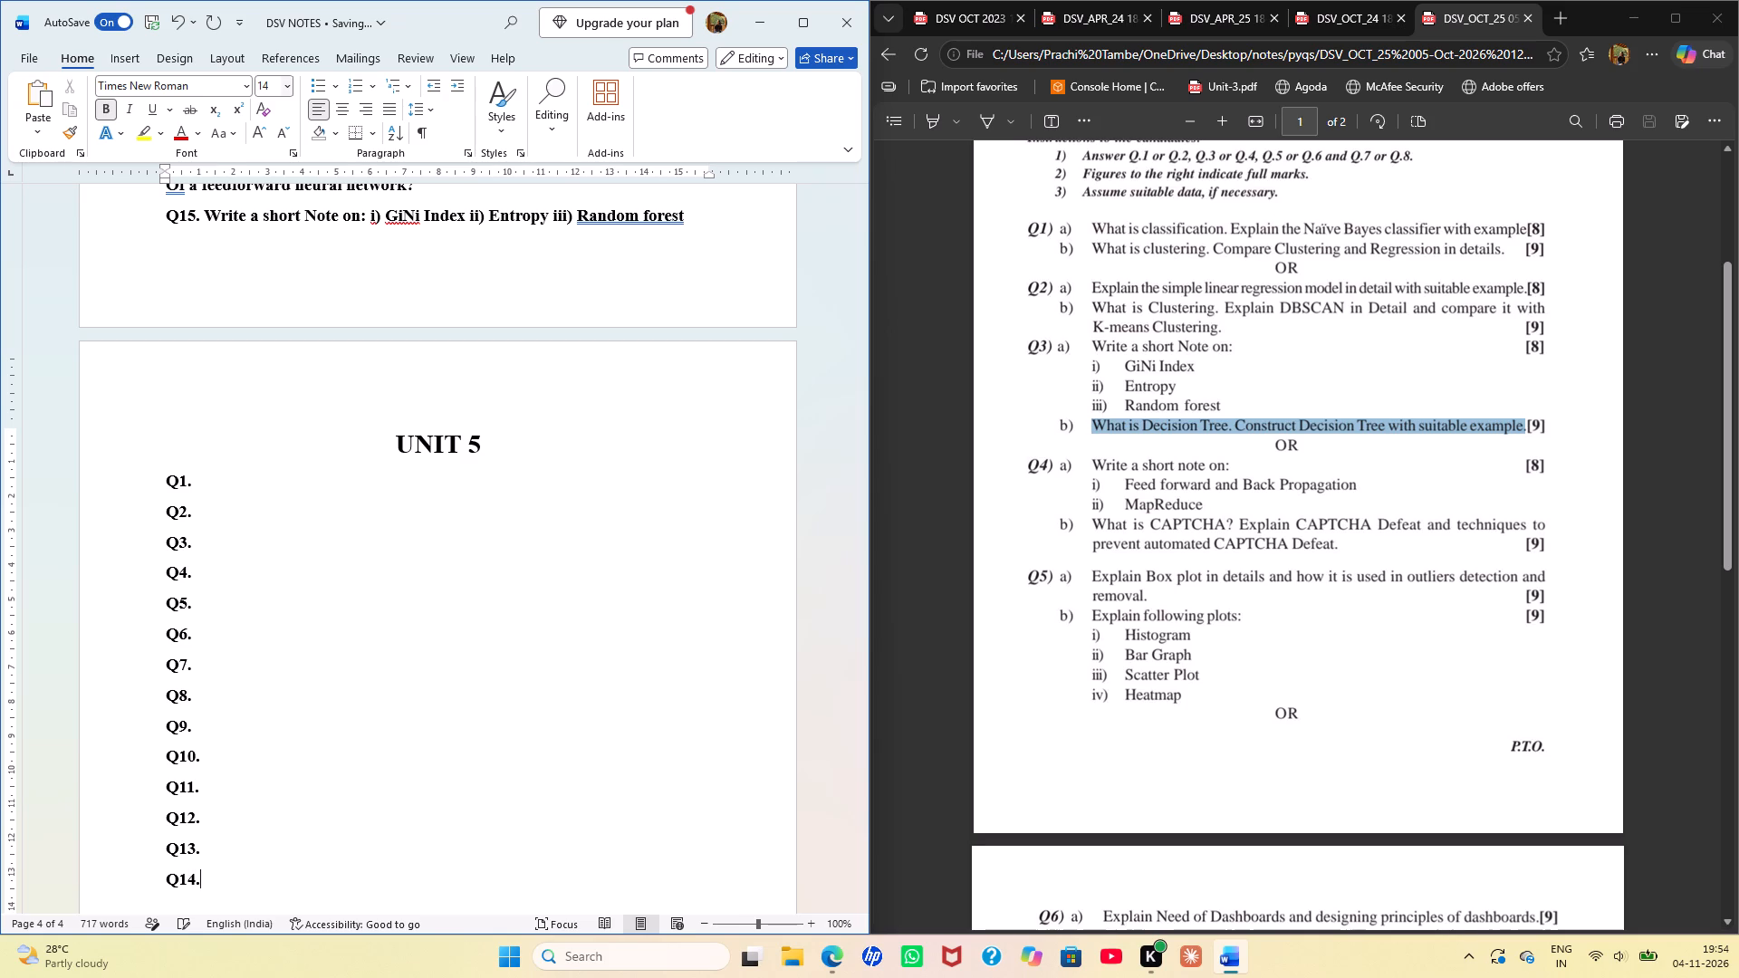
pyautogui.press('Return')
pyautogui.press('1')
pyautogui.press('BackSpace')
pyautogui.write('Q15.')
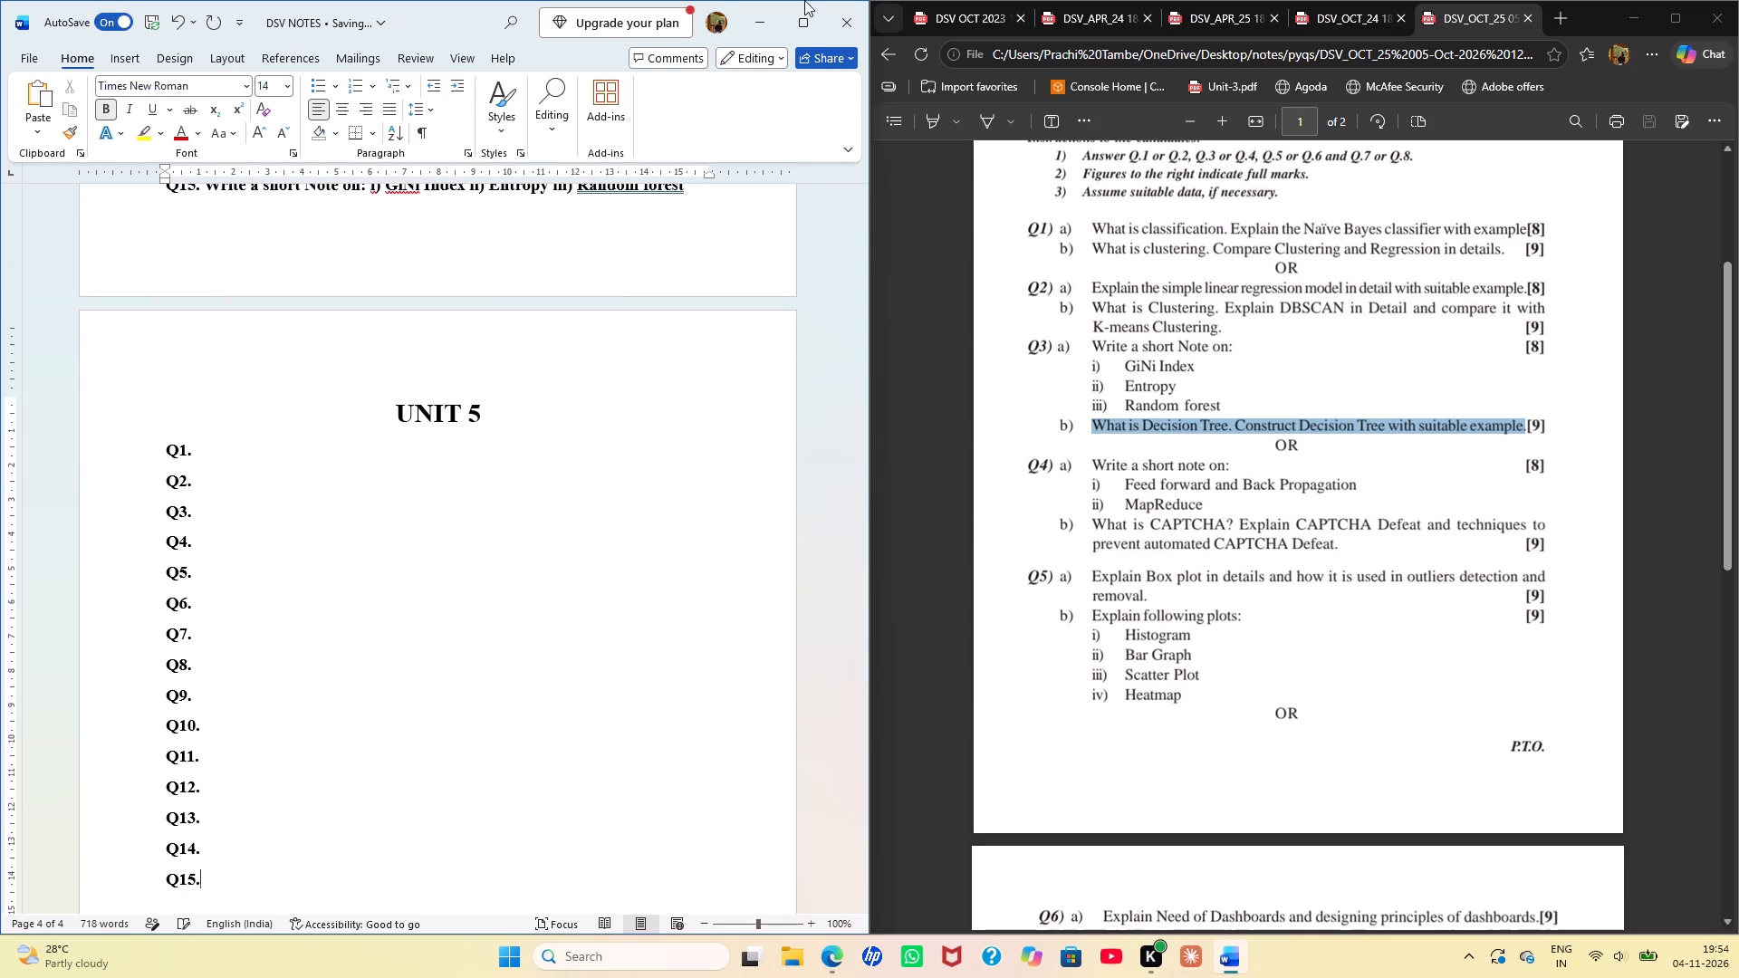
# Copy the box plot and outliers question, Q5 a) of the October 2025 paper, into the Q1. line of UNIT 5.
pyautogui.scroll(-2, 1247, 612)
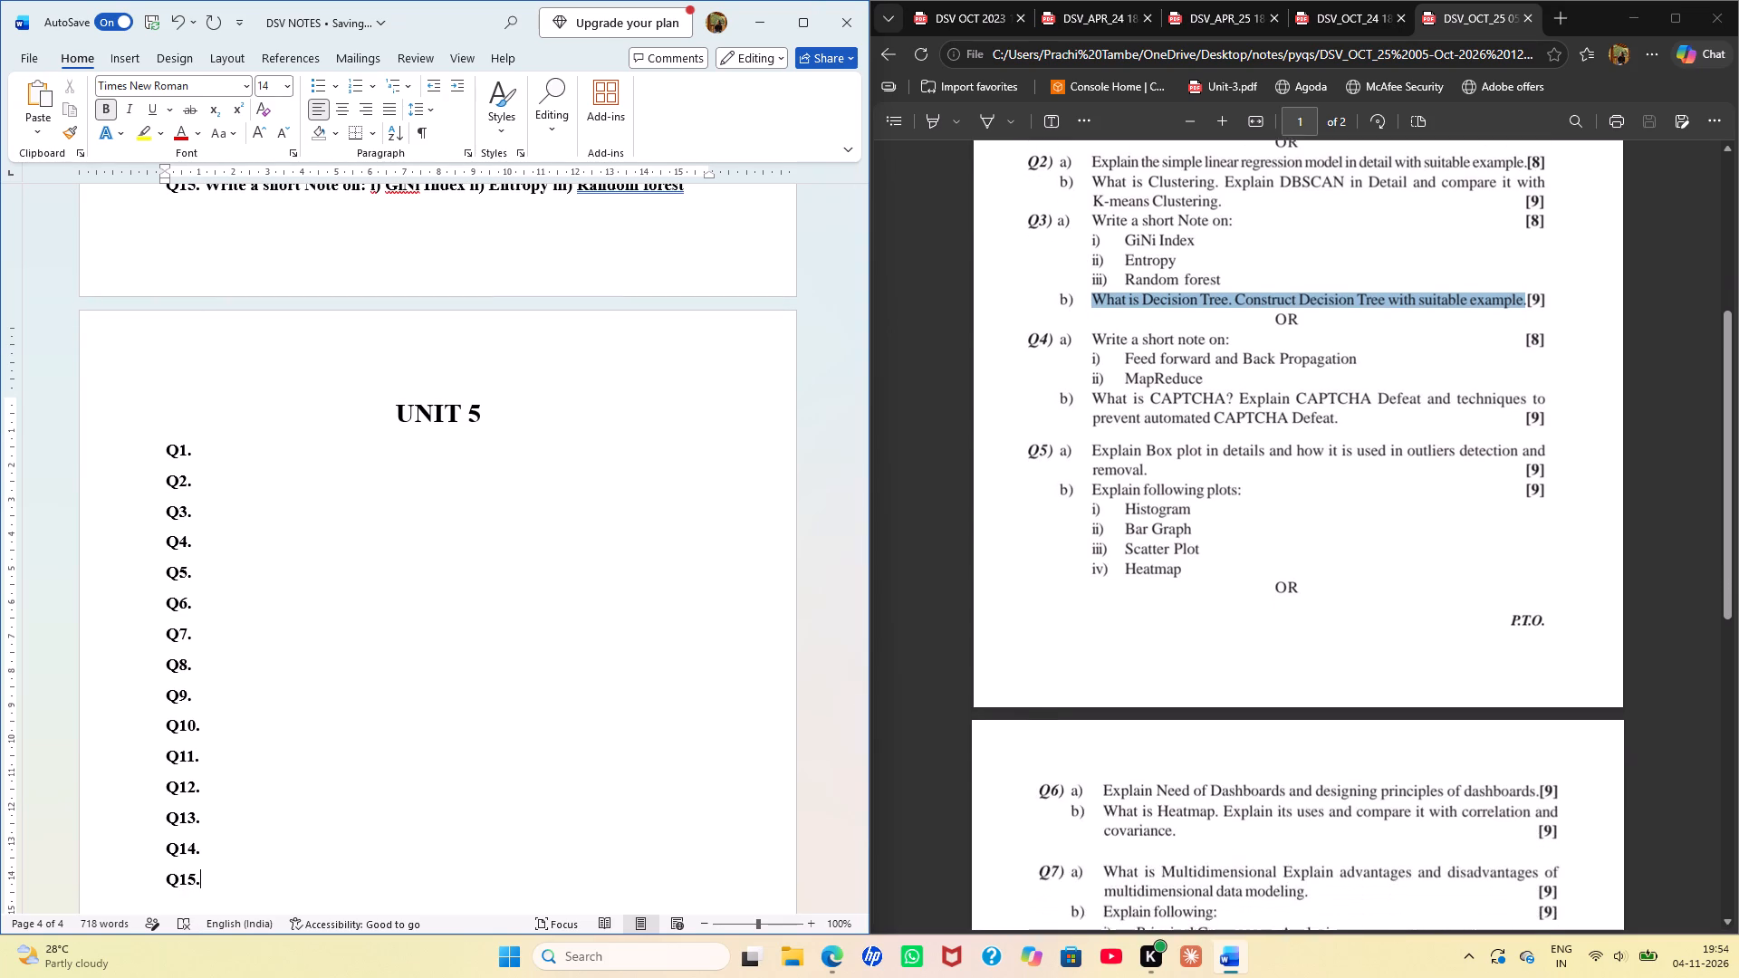
pyautogui.scroll(-3, 1247, 612)
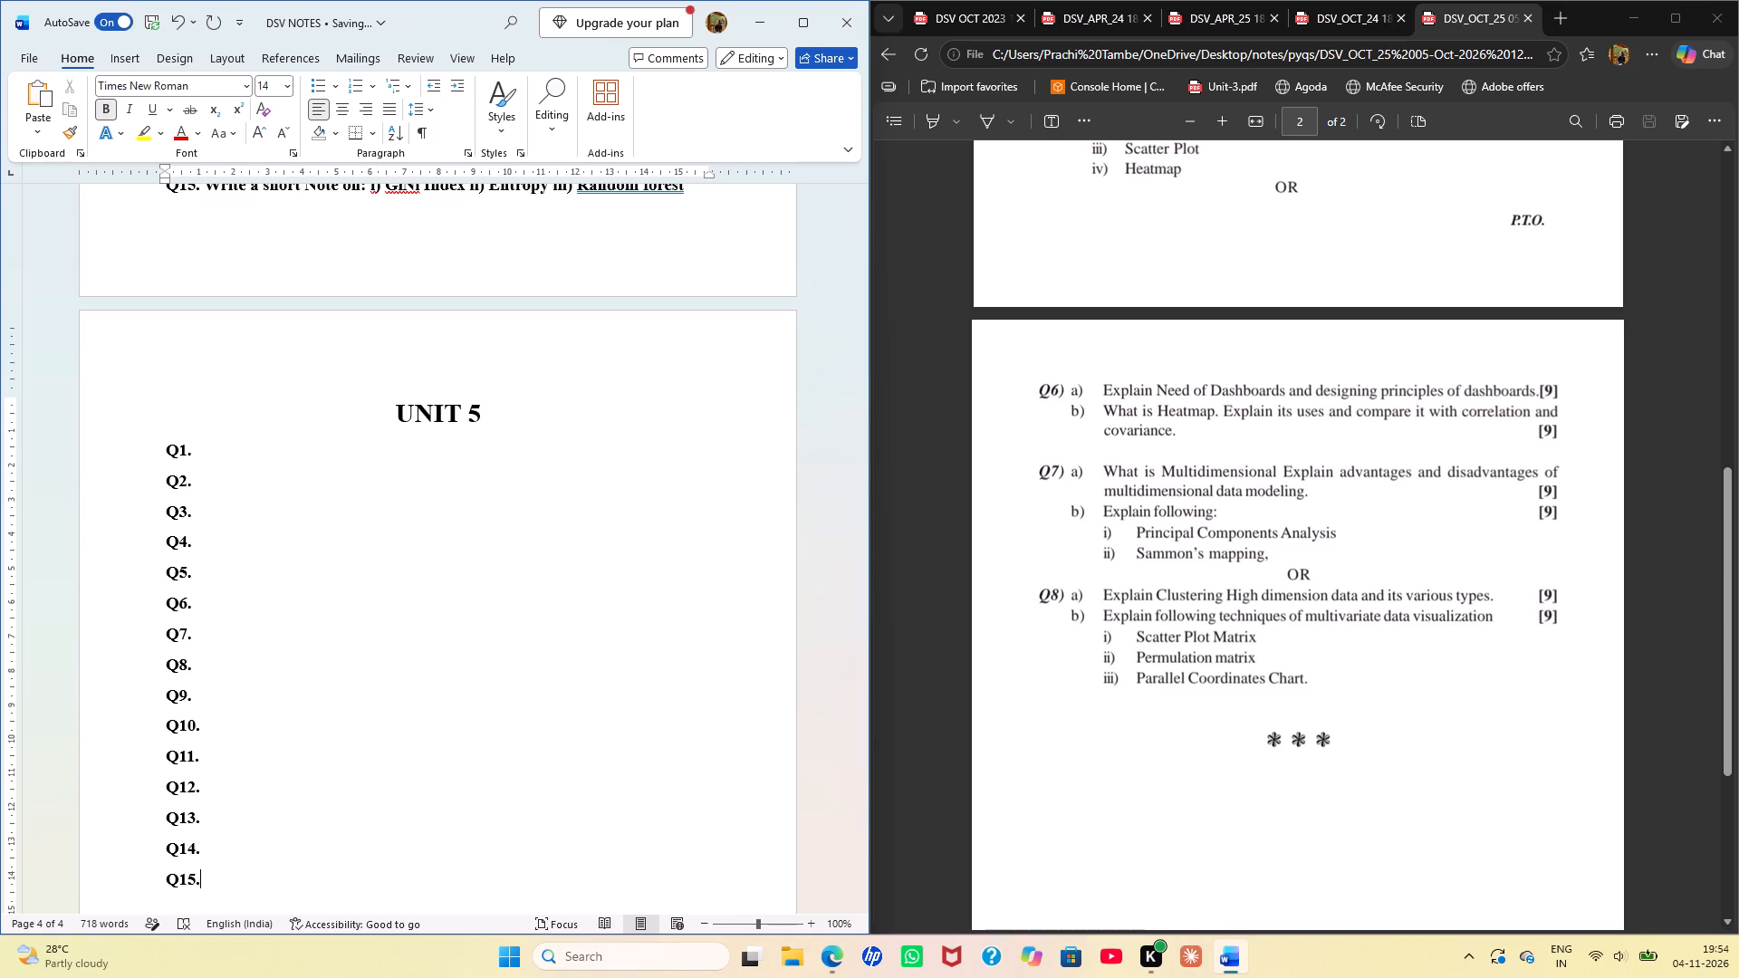
pyautogui.scroll(3, 1247, 612)
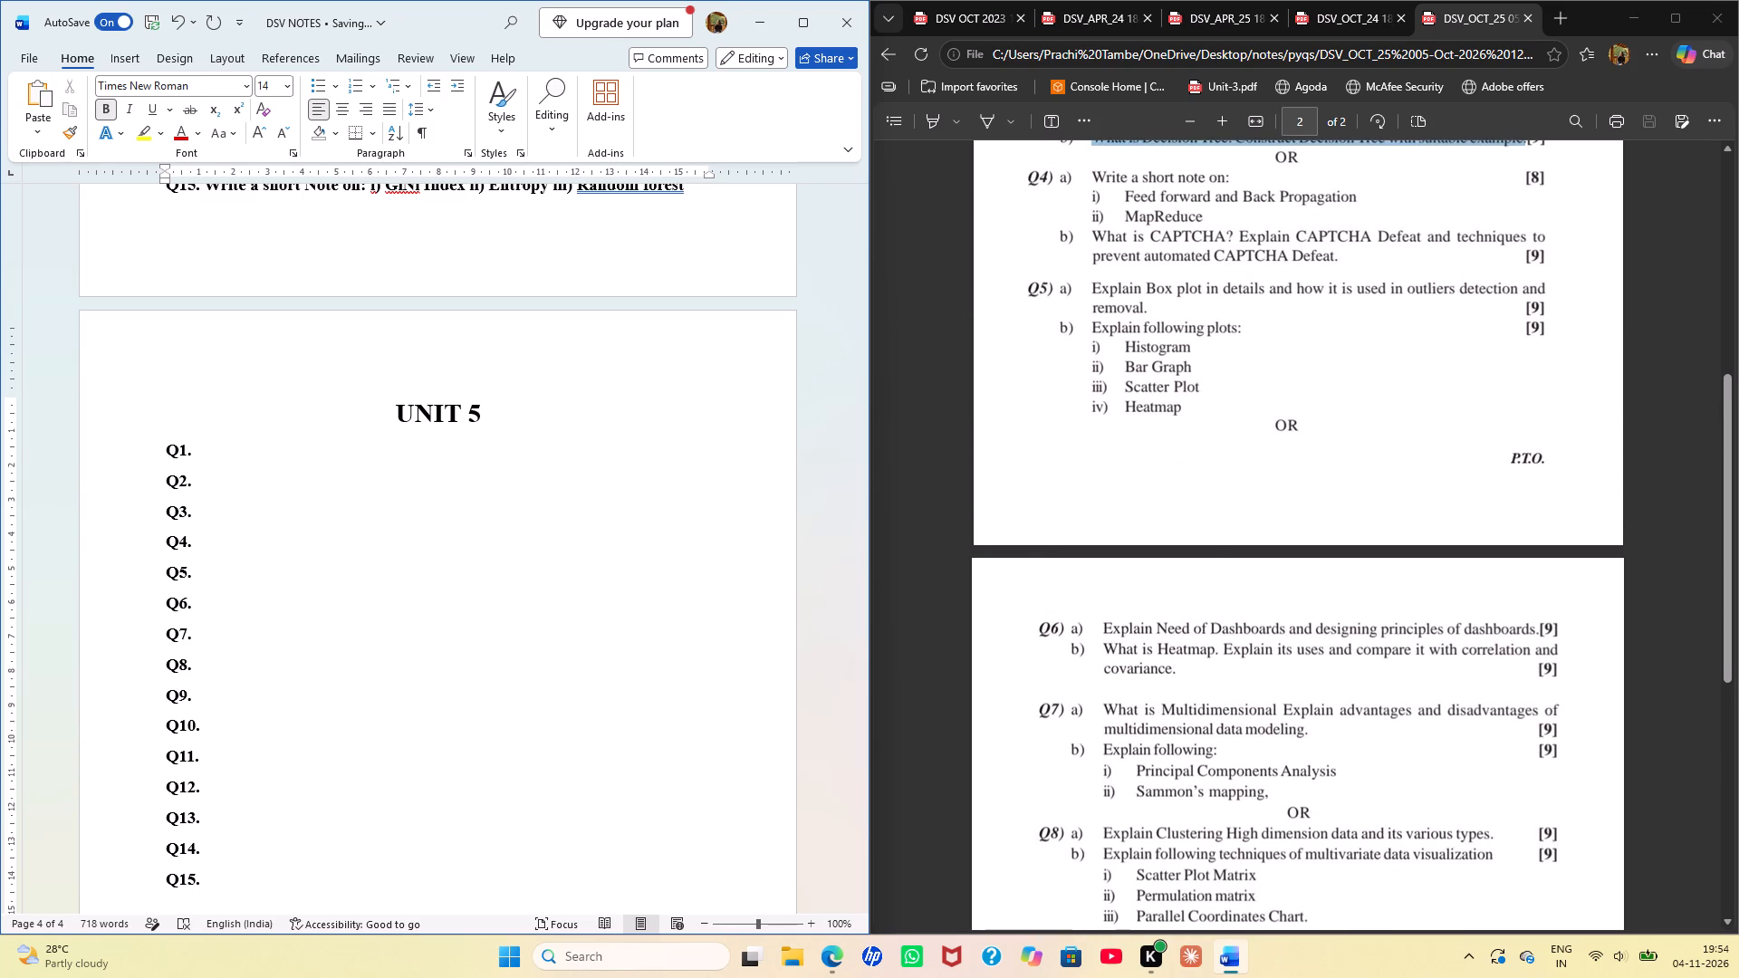
pyautogui.moveTo(1086, 275); pyautogui.dragTo(1168, 296)
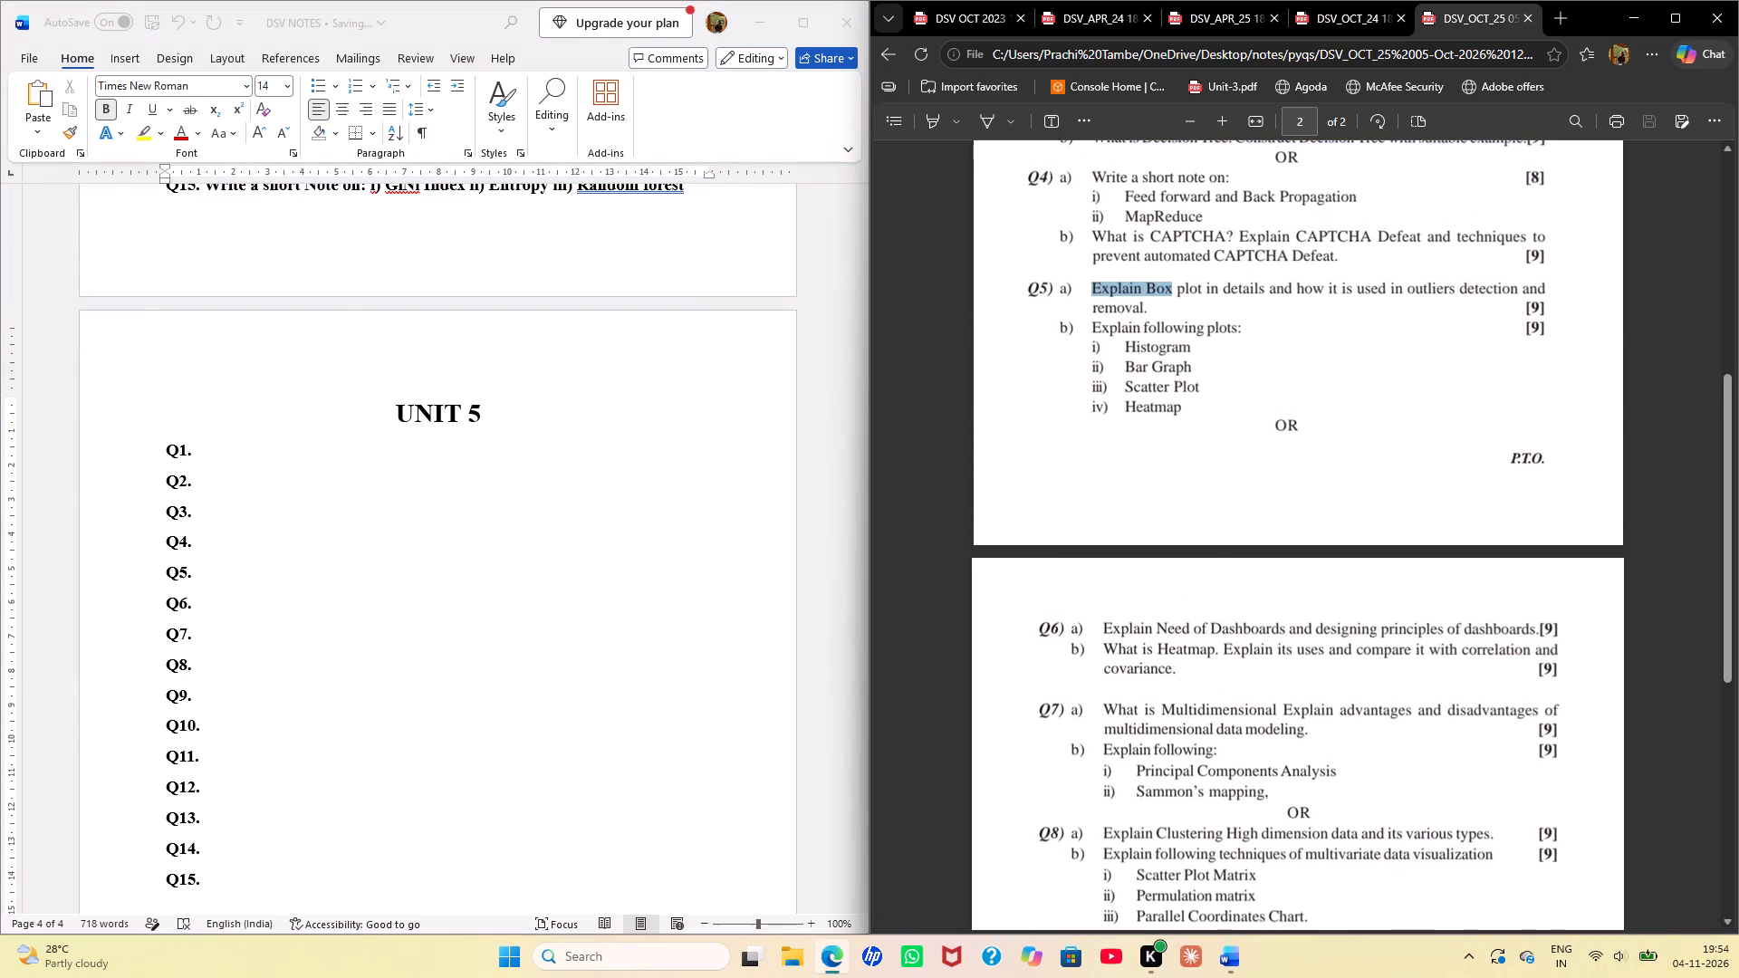
pyautogui.moveTo(1168, 296); pyautogui.dragTo(1155, 309)
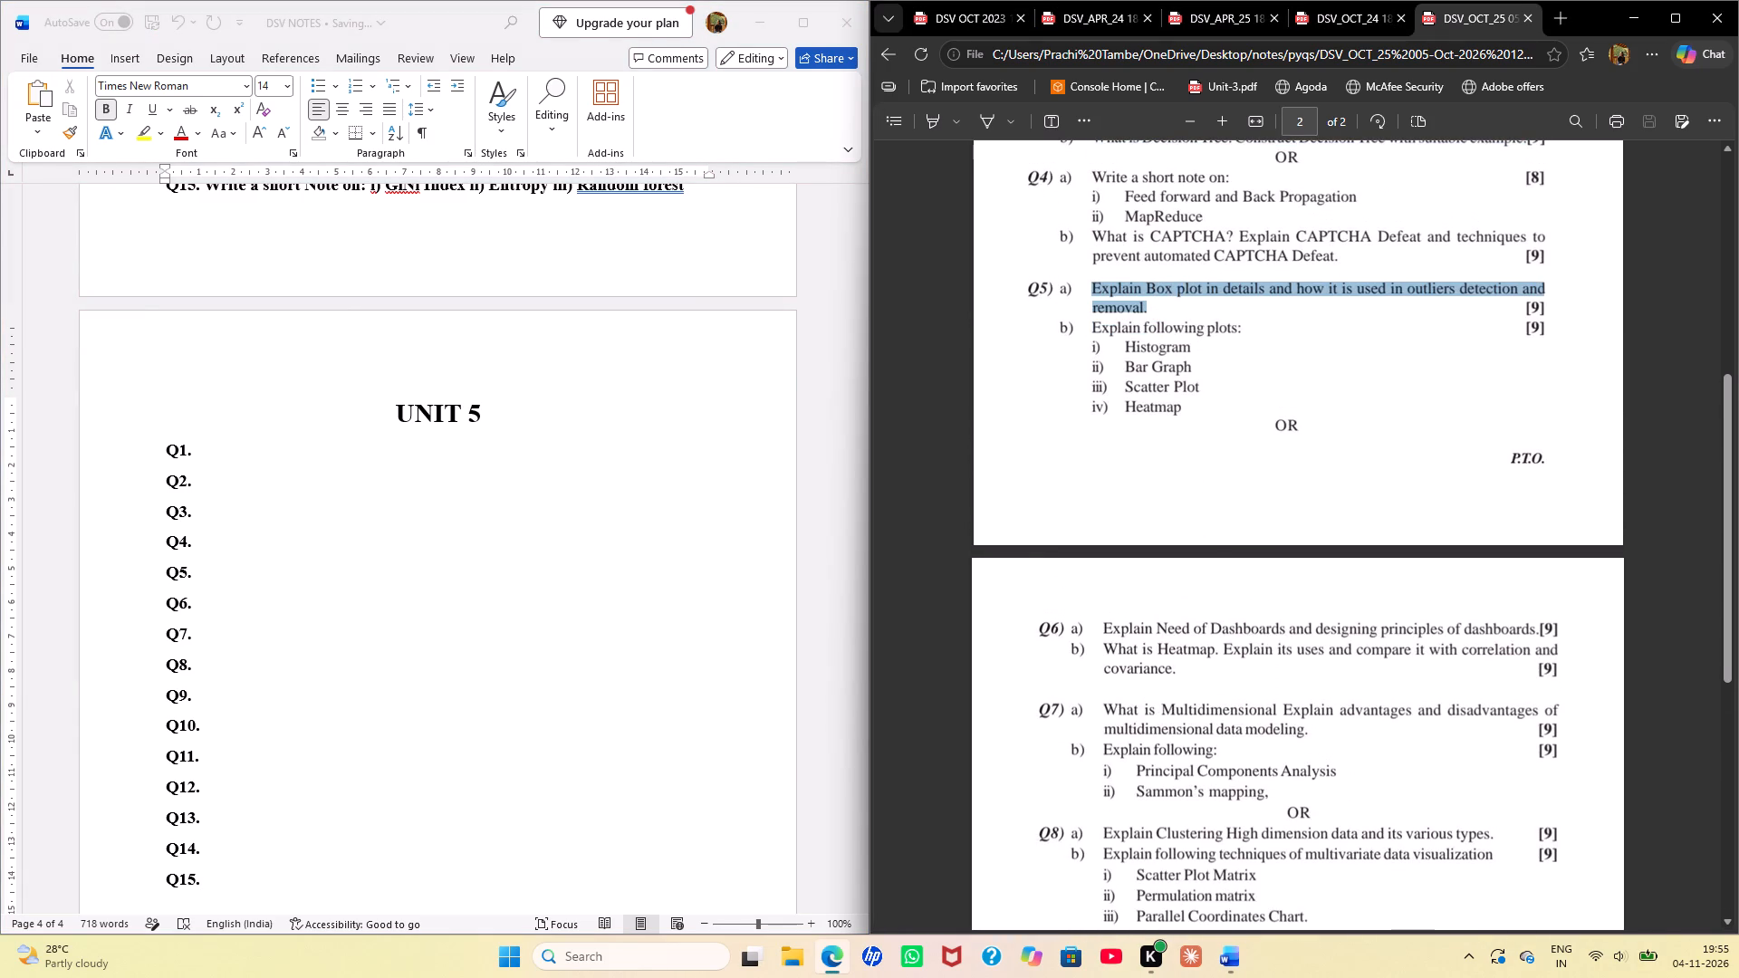
pyautogui.moveTo(1155, 309); pyautogui.dragTo(1153, 308)
pyautogui.hotkey('ctrl', 'c')
pyautogui.click(198, 446)
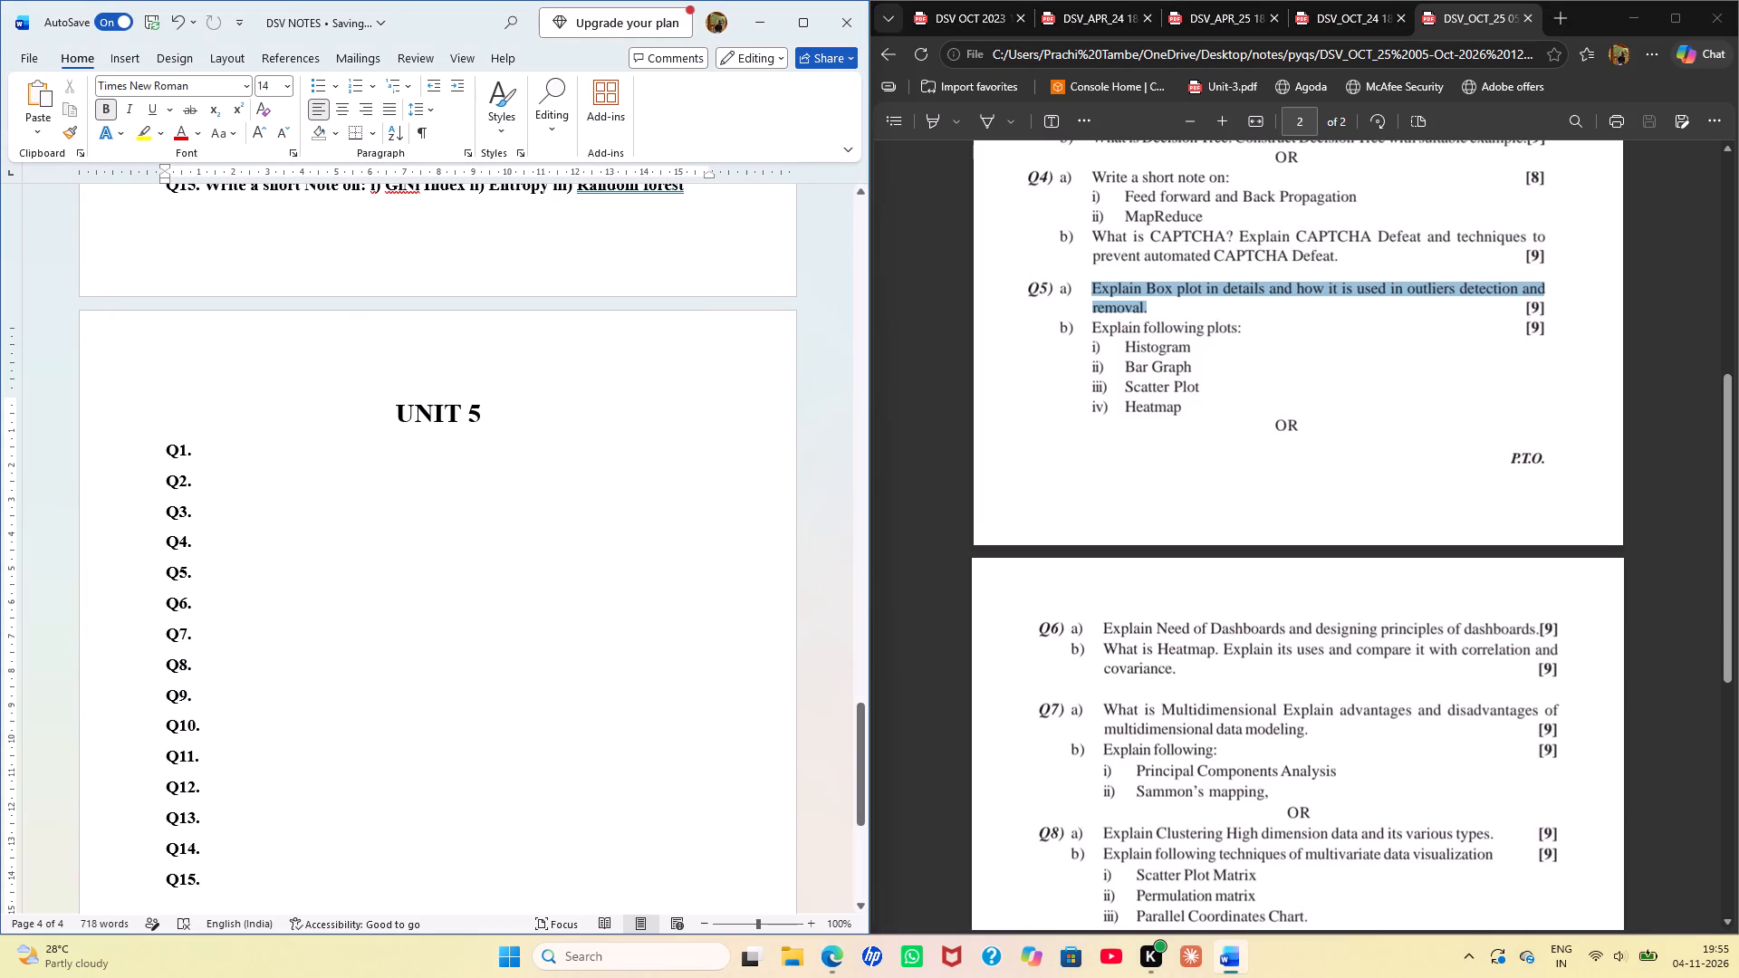
pyautogui.click(196, 452)
pyautogui.hotkey('ctrl', 'space')
pyautogui.hotkey('ctrl', 'v')
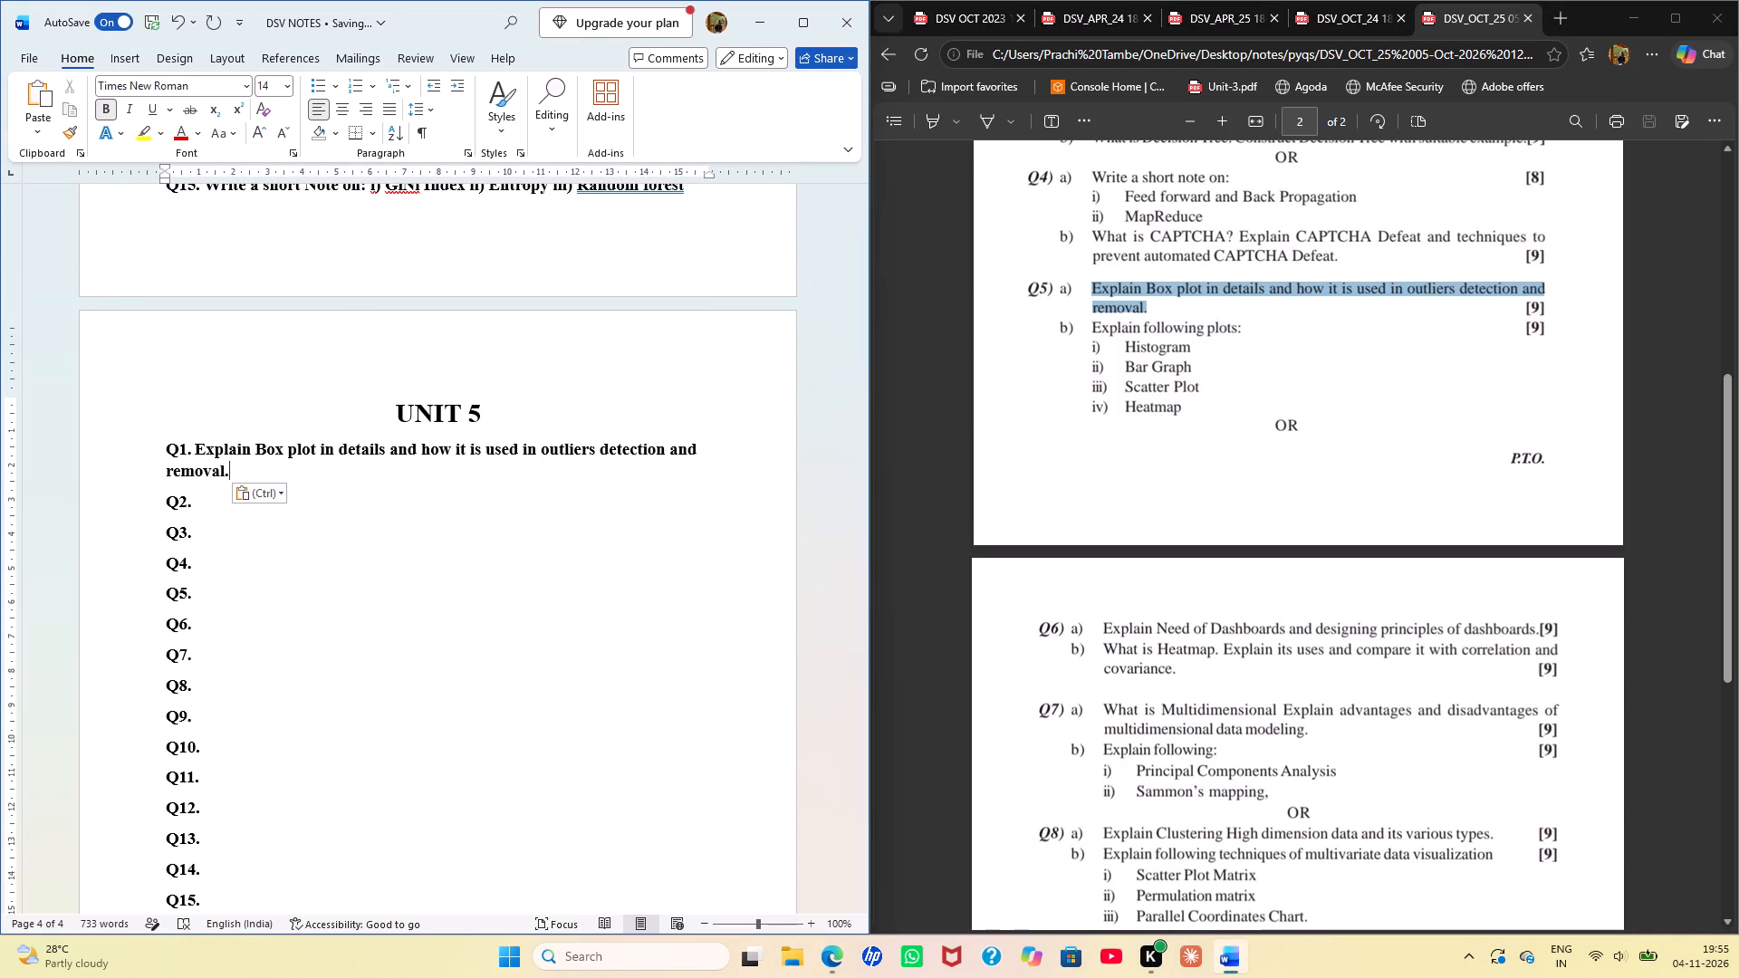
# Copy the "Explain following plots" question, Q5 b) of the October 2025 paper, into UNIT 5's Q2. line, completing the word "Heatmap".
pyautogui.moveTo(1083, 324); pyautogui.dragTo(1199, 425)
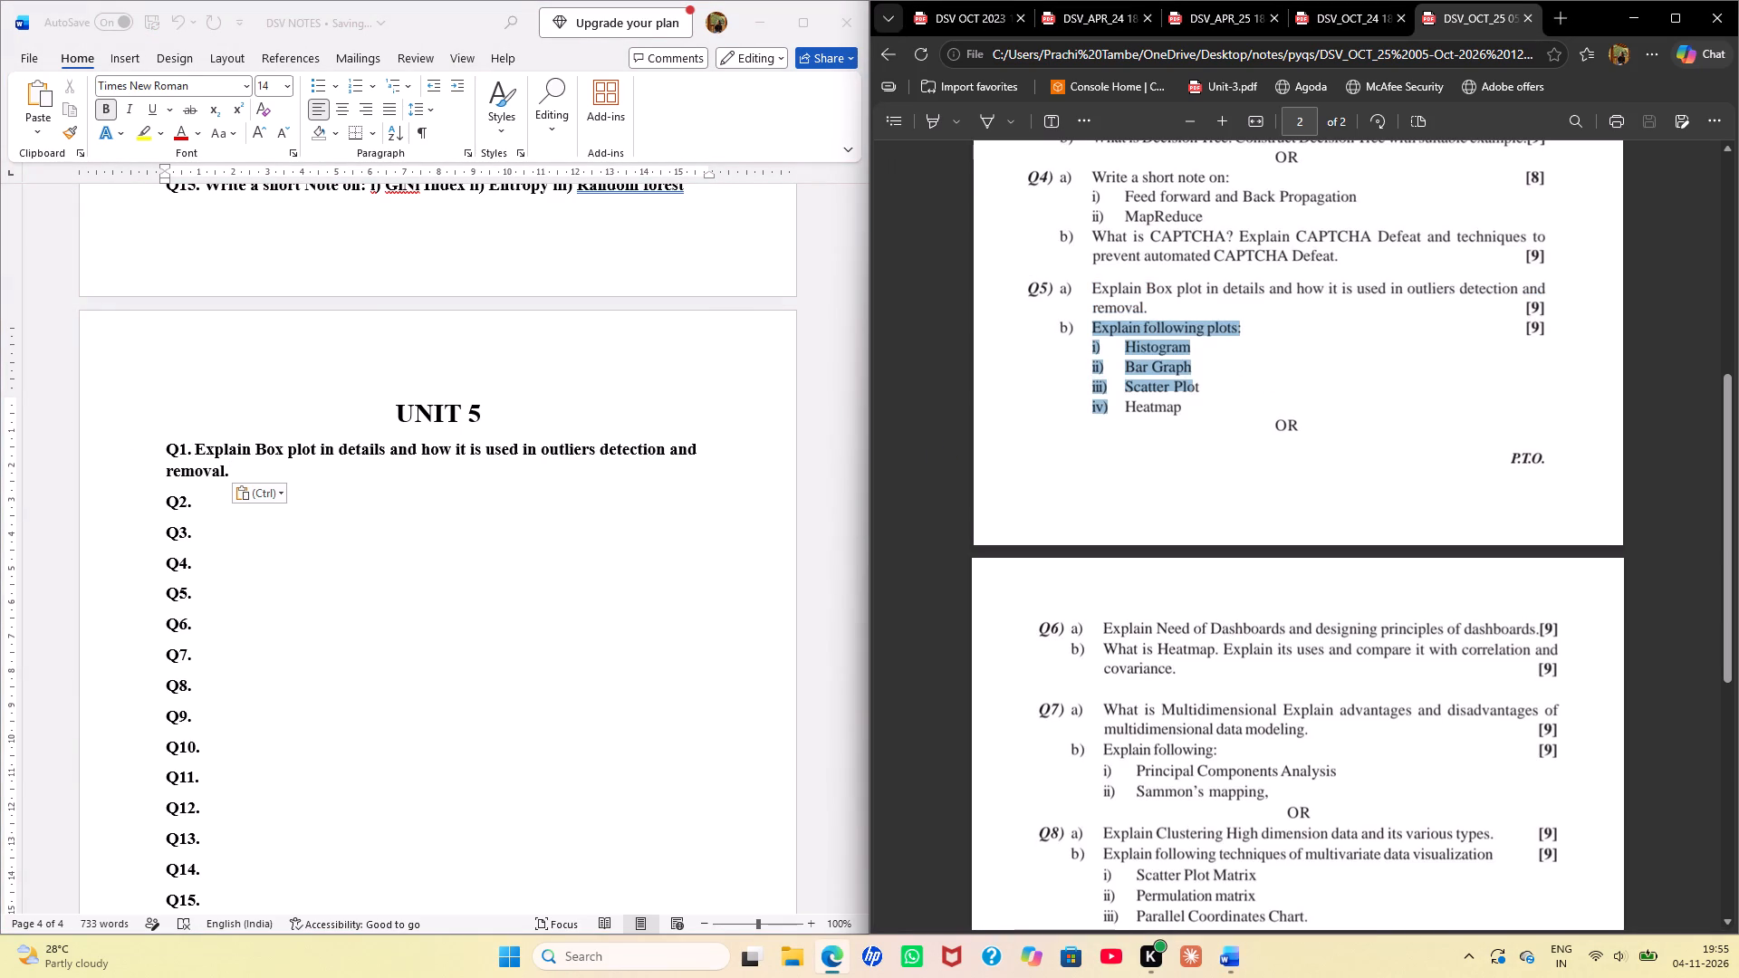
pyautogui.moveTo(1199, 425); pyautogui.dragTo(1195, 417)
pyautogui.hotkey('ctrl', 'c')
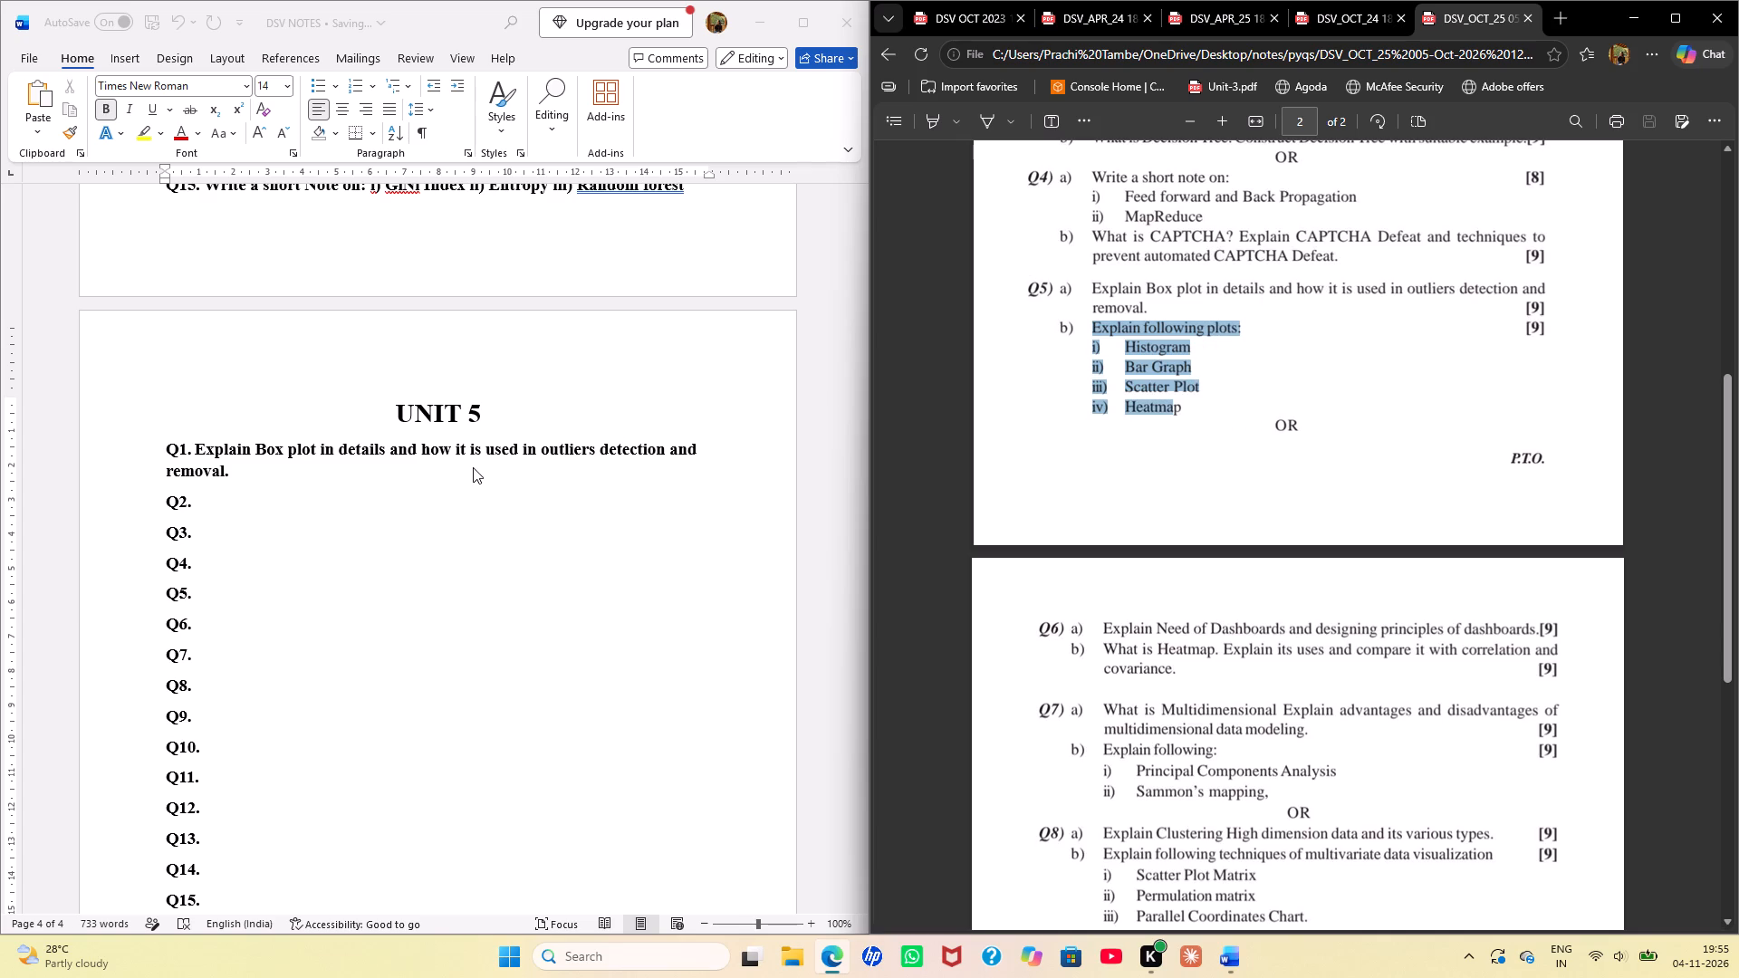
pyautogui.click(200, 507)
pyautogui.click(200, 505)
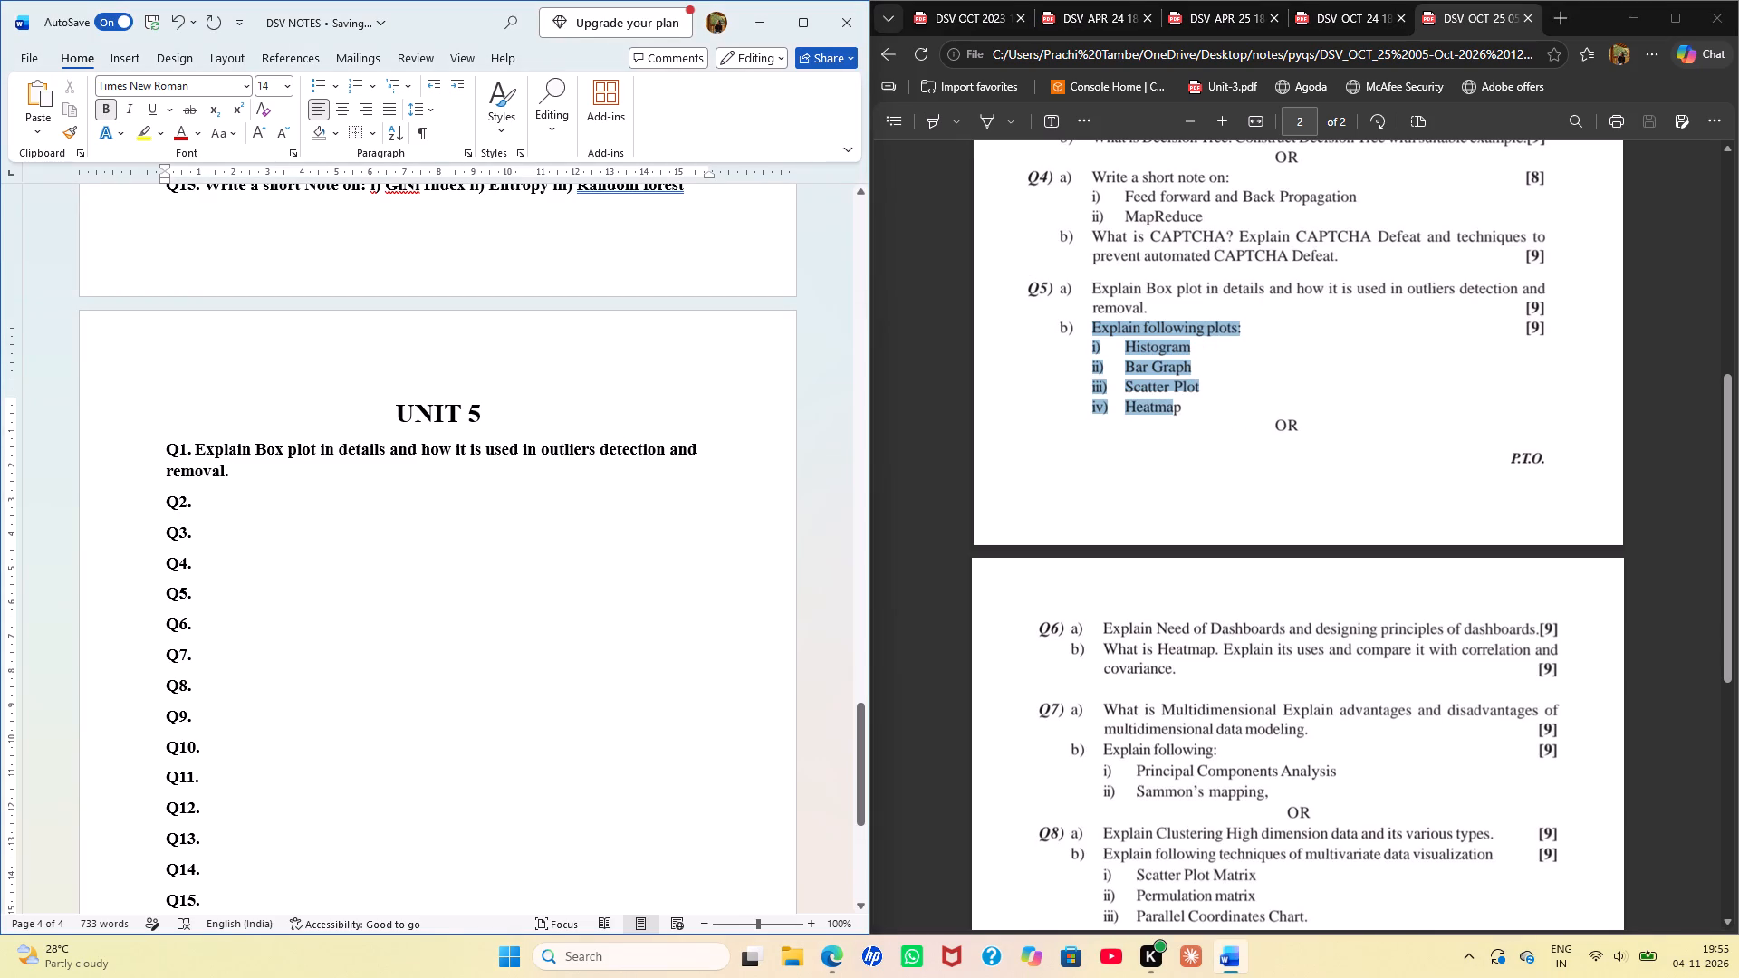
pyautogui.press('space')
pyautogui.hotkey('ctrl', 'v')
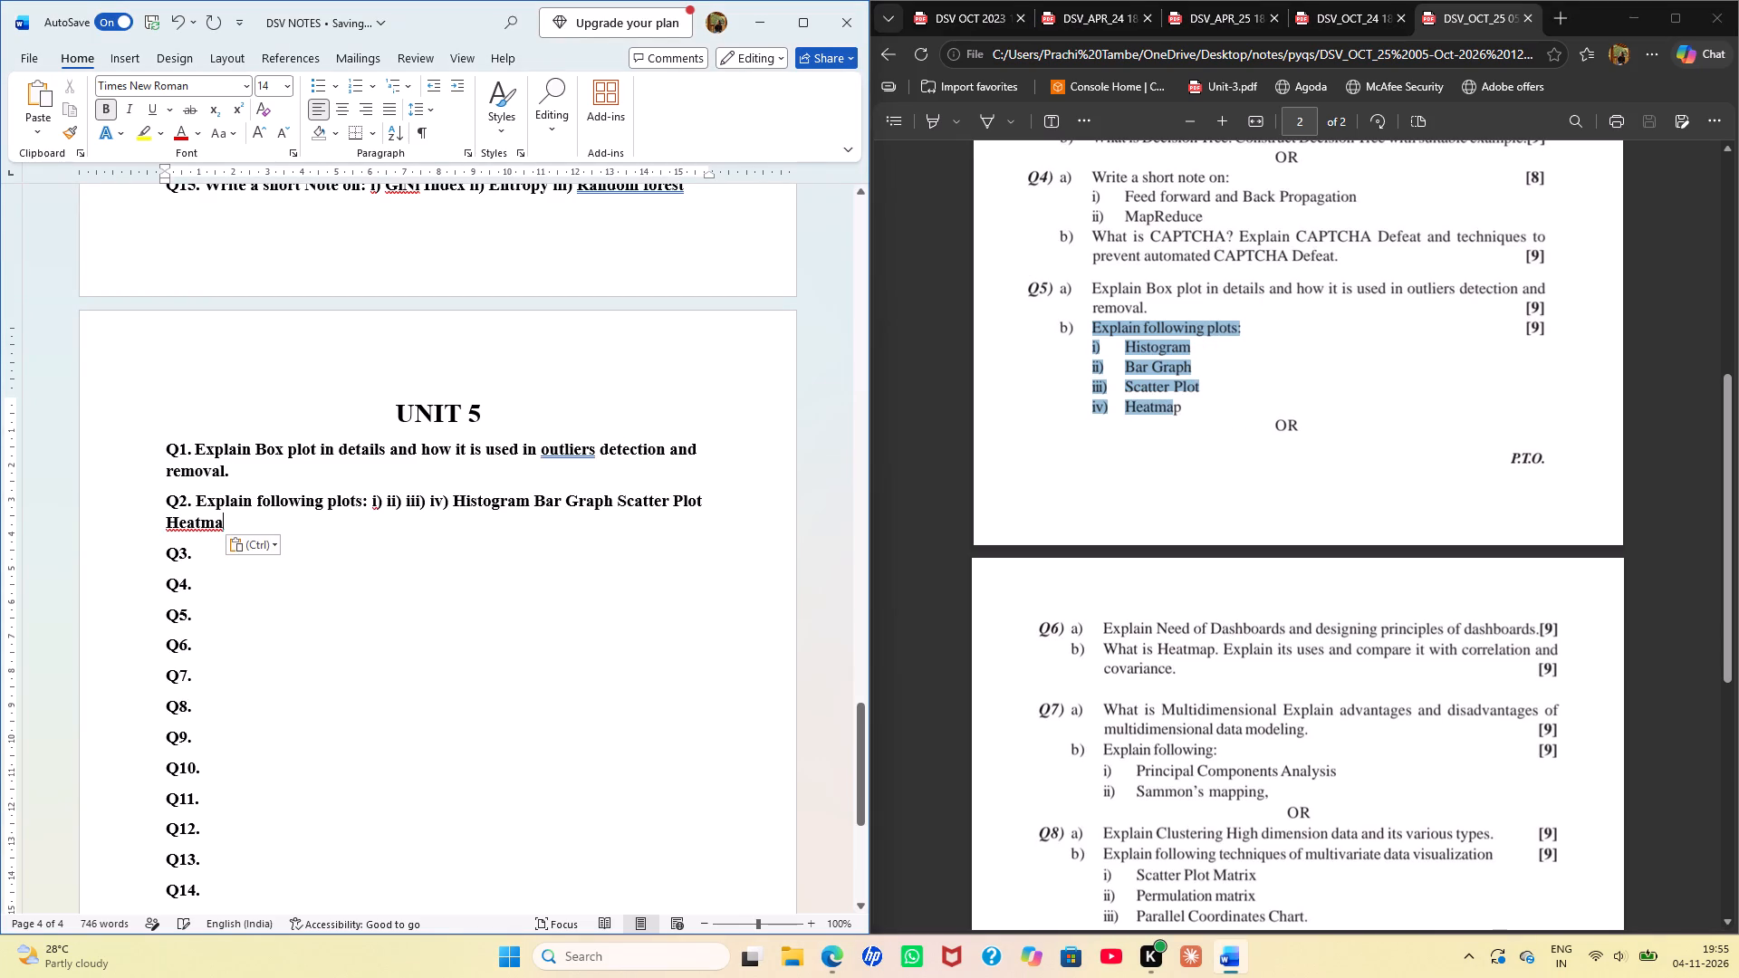
pyautogui.press('p')
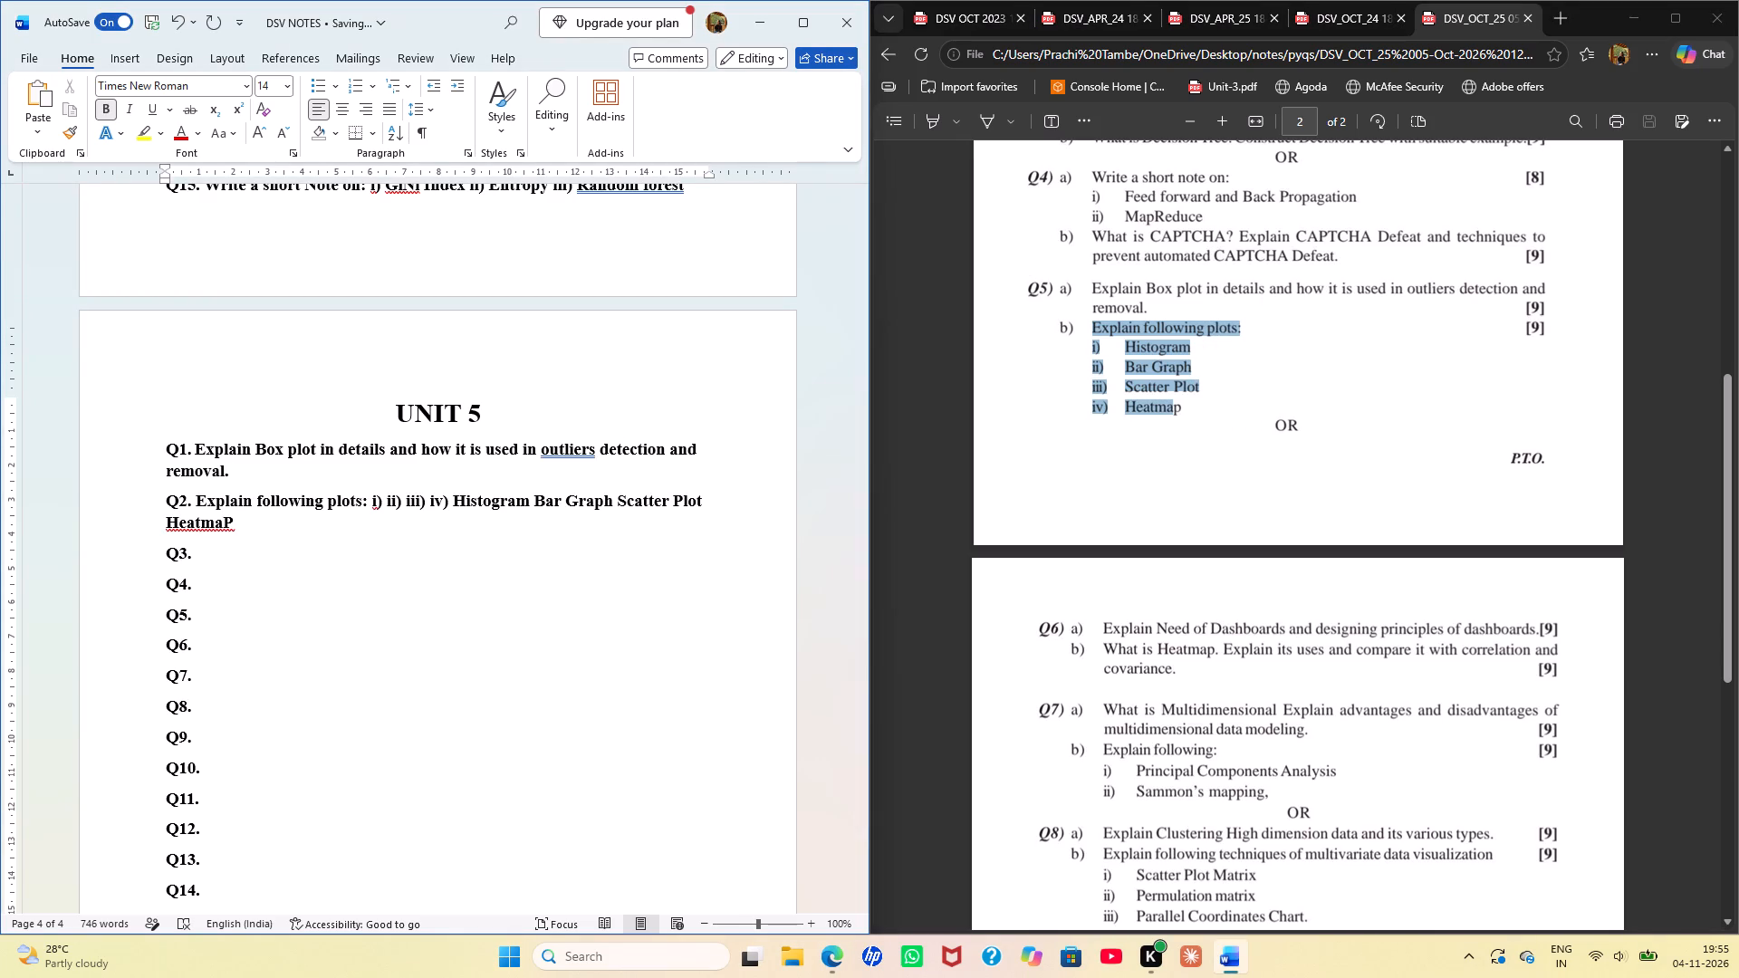
pyautogui.press('BackSpace')
pyautogui.press('p')
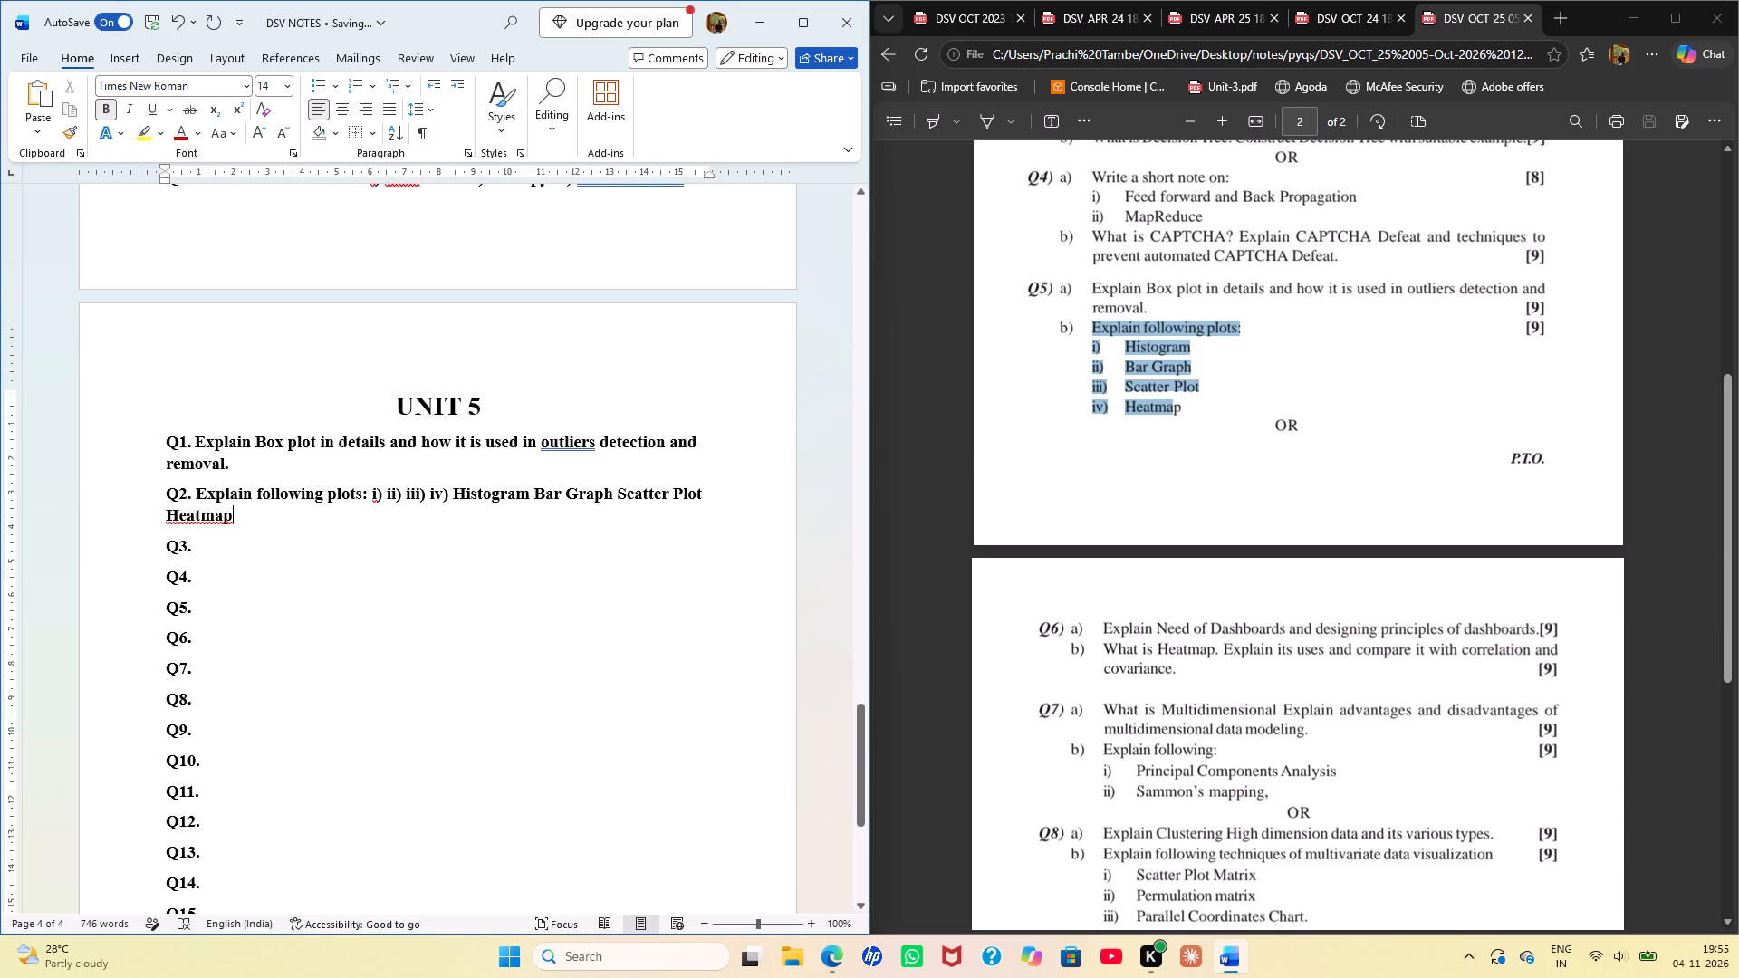
# Delete the item numerals i) ii) iii) iv) before "Histogram" in the Q2. question.
pyautogui.click(454, 496)
pyautogui.press('BackSpace')
pyautogui.press('BackSpace')
pyautogui.press('BackSpace')
pyautogui.press('BackSpace')
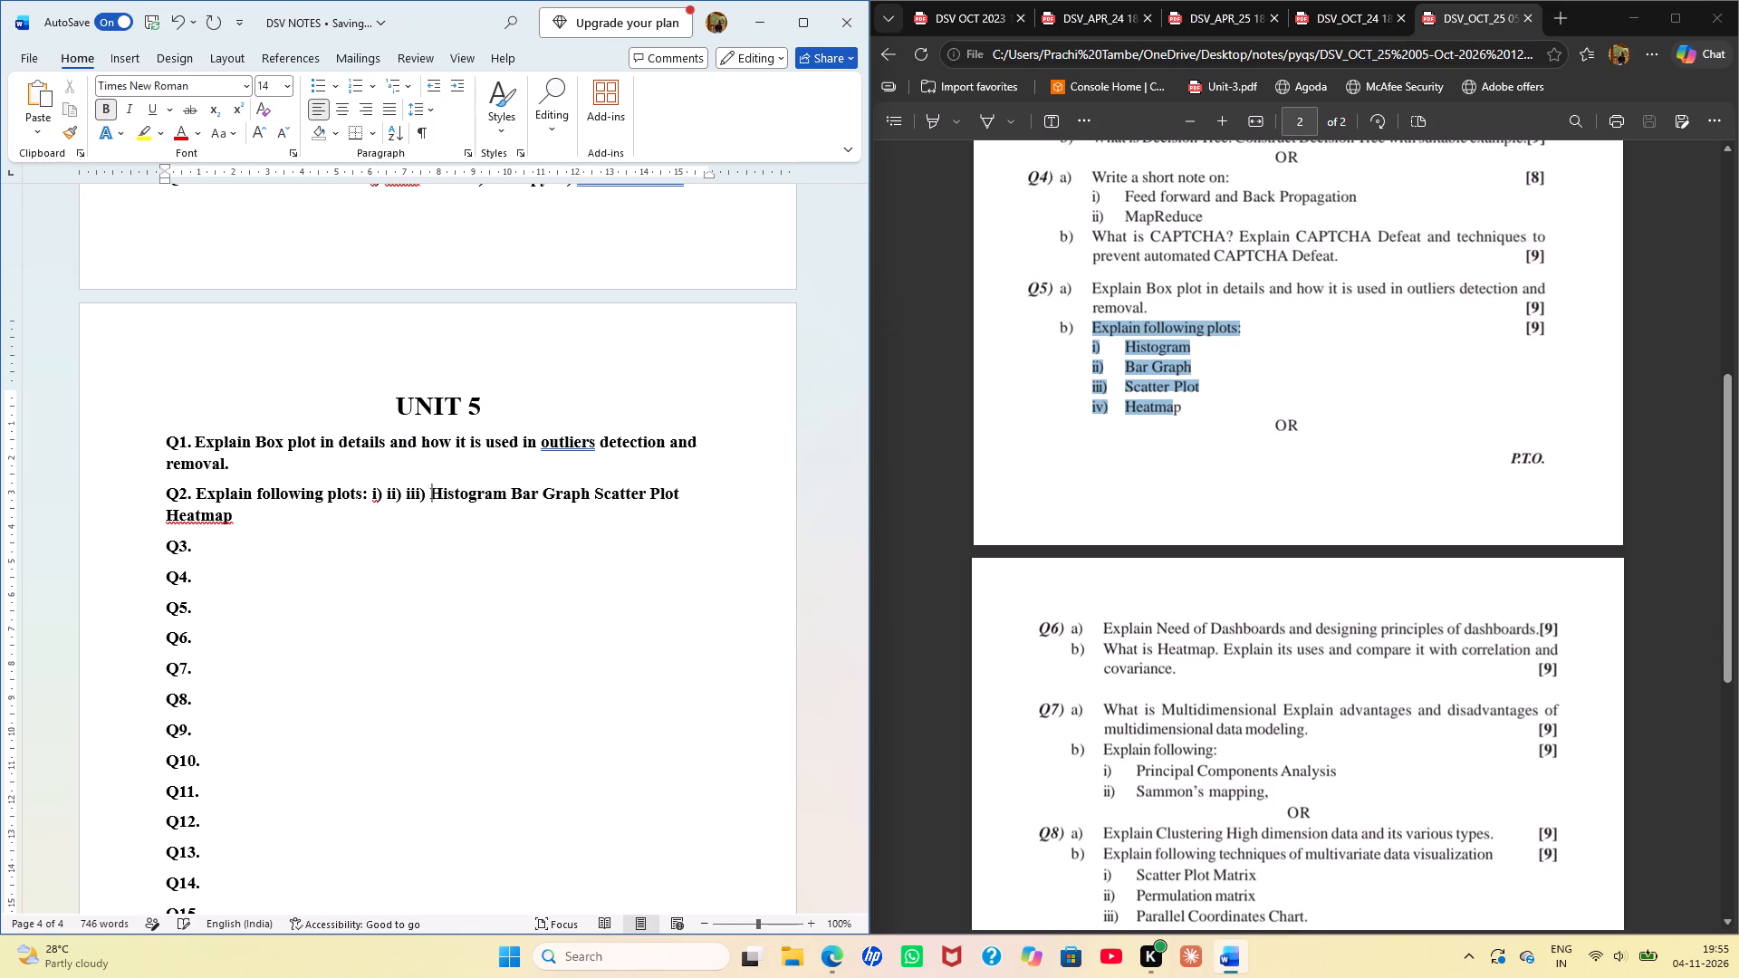
pyautogui.press('BackSpace')
pyautogui.press('BackSpace')
pyautogui.press('BackSpace')
pyautogui.press('BackSpace')
pyautogui.press('BackSpace')
pyautogui.press('BackSpace')
pyautogui.press('BackSpace')
pyautogui.press('BackSpace')
pyautogui.press('BackSpace')
pyautogui.press('BackSpace')
pyautogui.press('BackSpace')
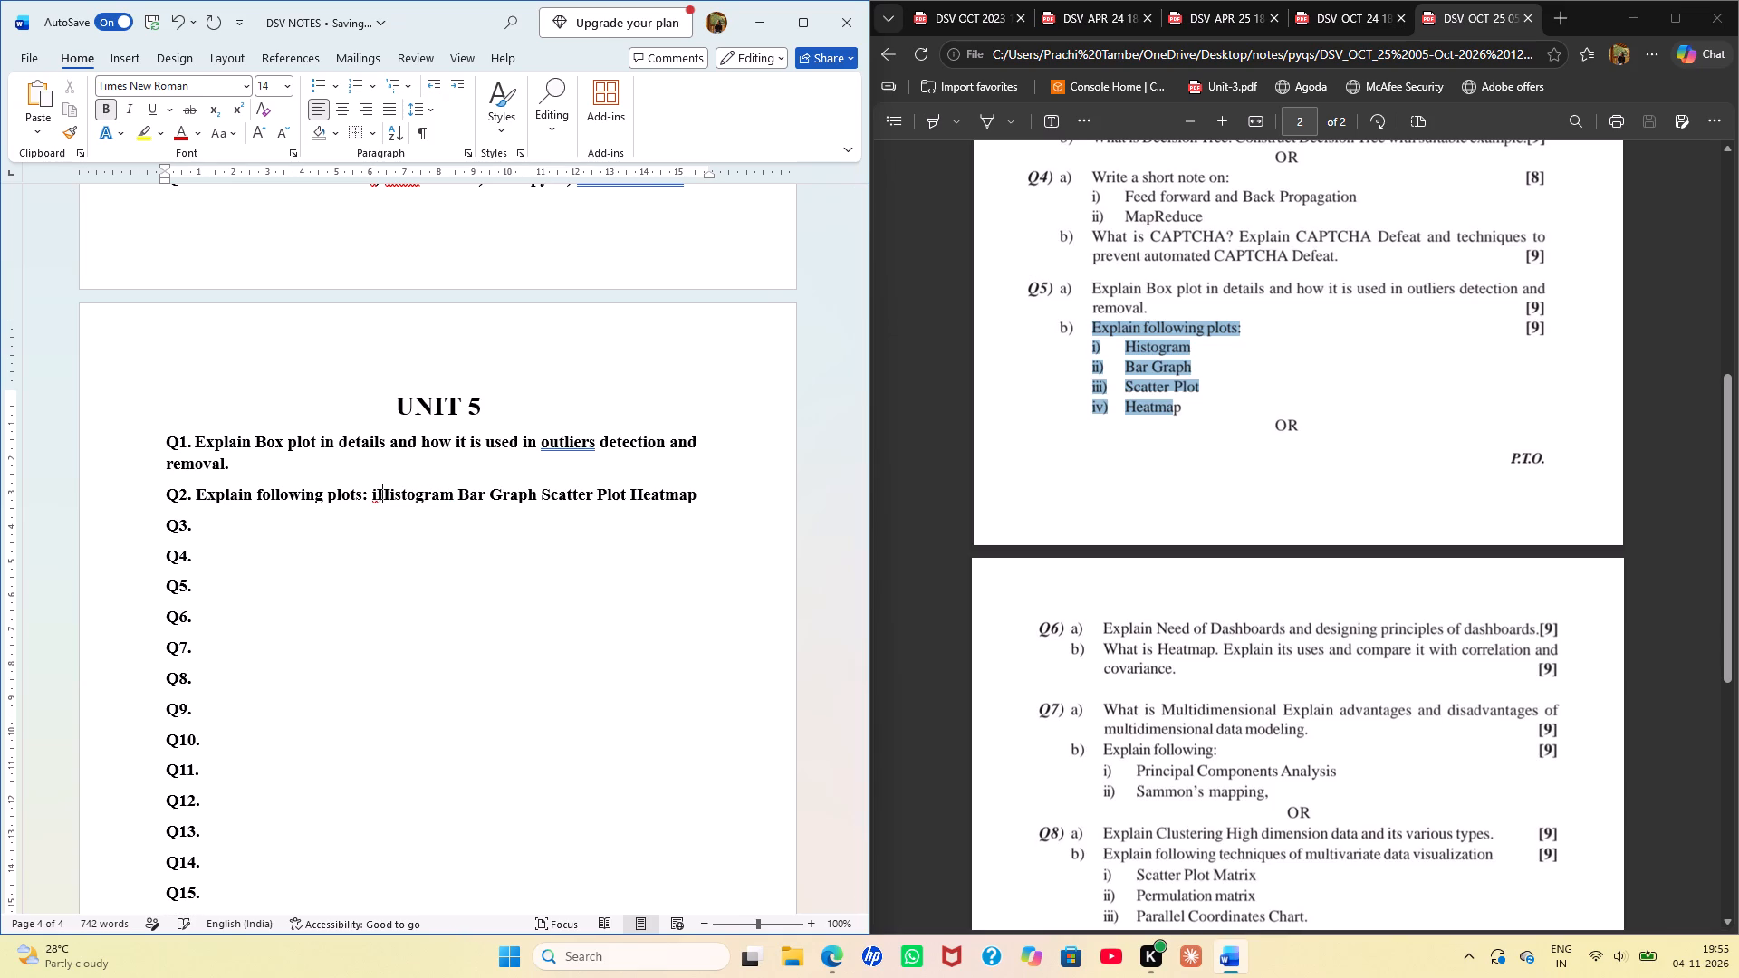
pyautogui.press('BackSpace')
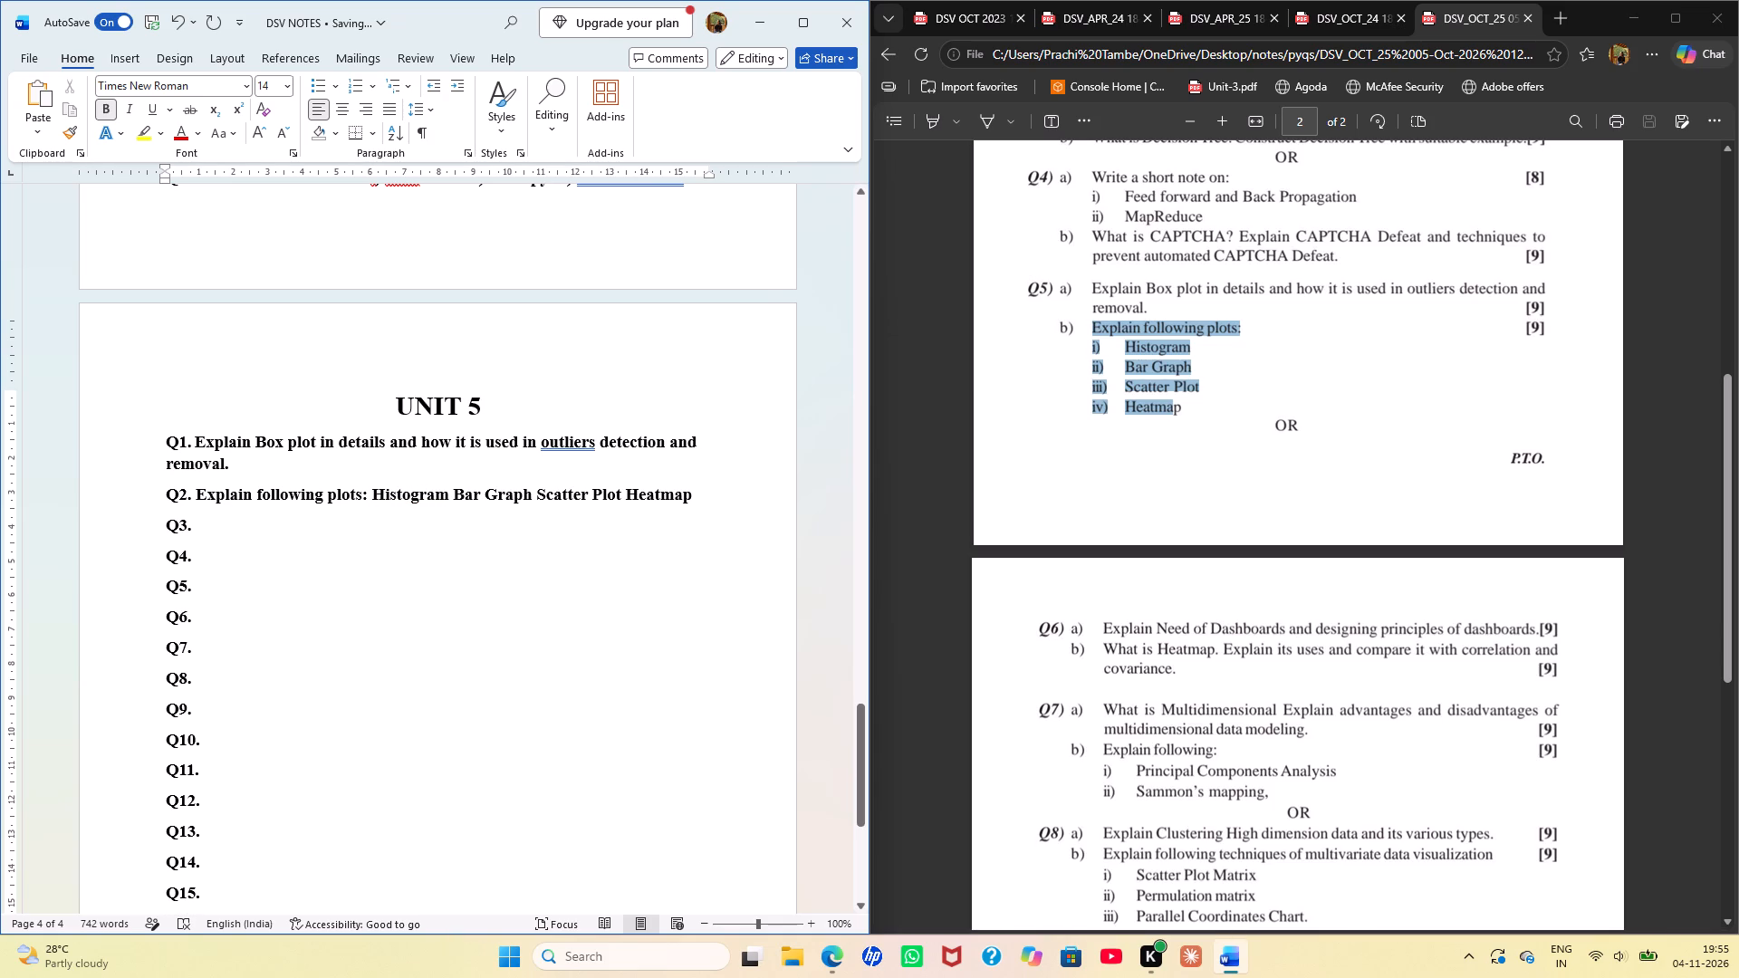
# Separate Histogram, Bar Graph, Scatter Plot and Heatmap in the Q2. question with commas, each preceded by a space.
pyautogui.click(449, 494)
pyautogui.press(',')
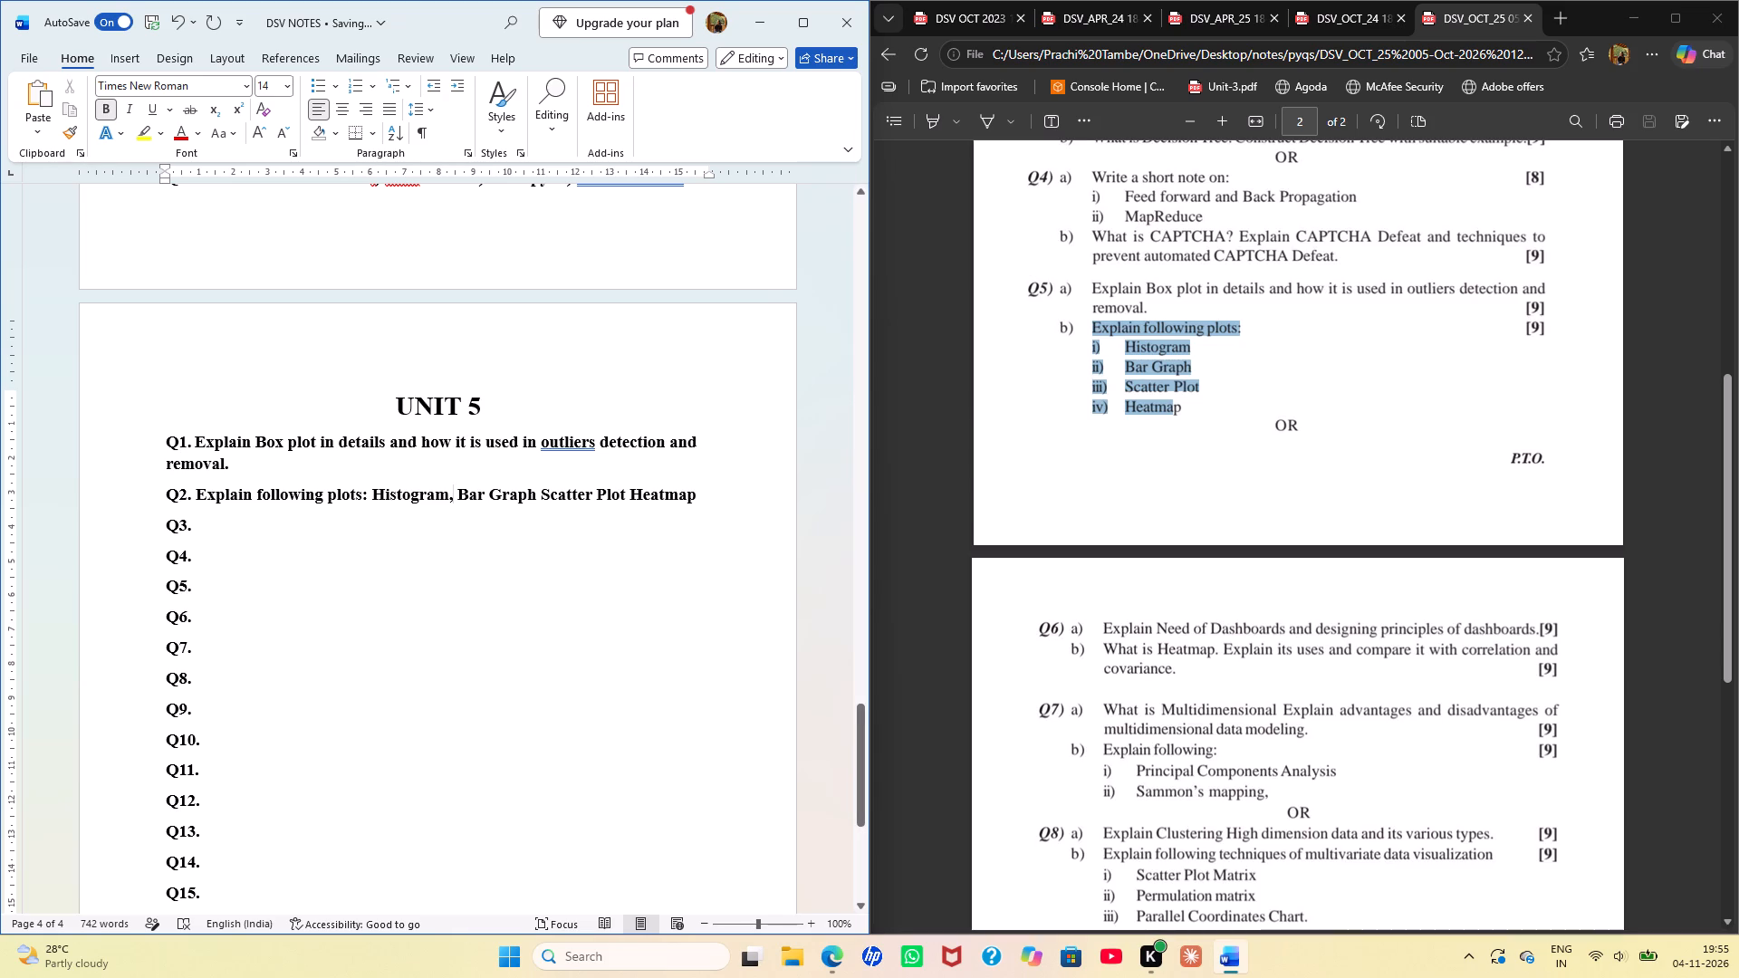
pyautogui.press('Left')
pyautogui.press('space')
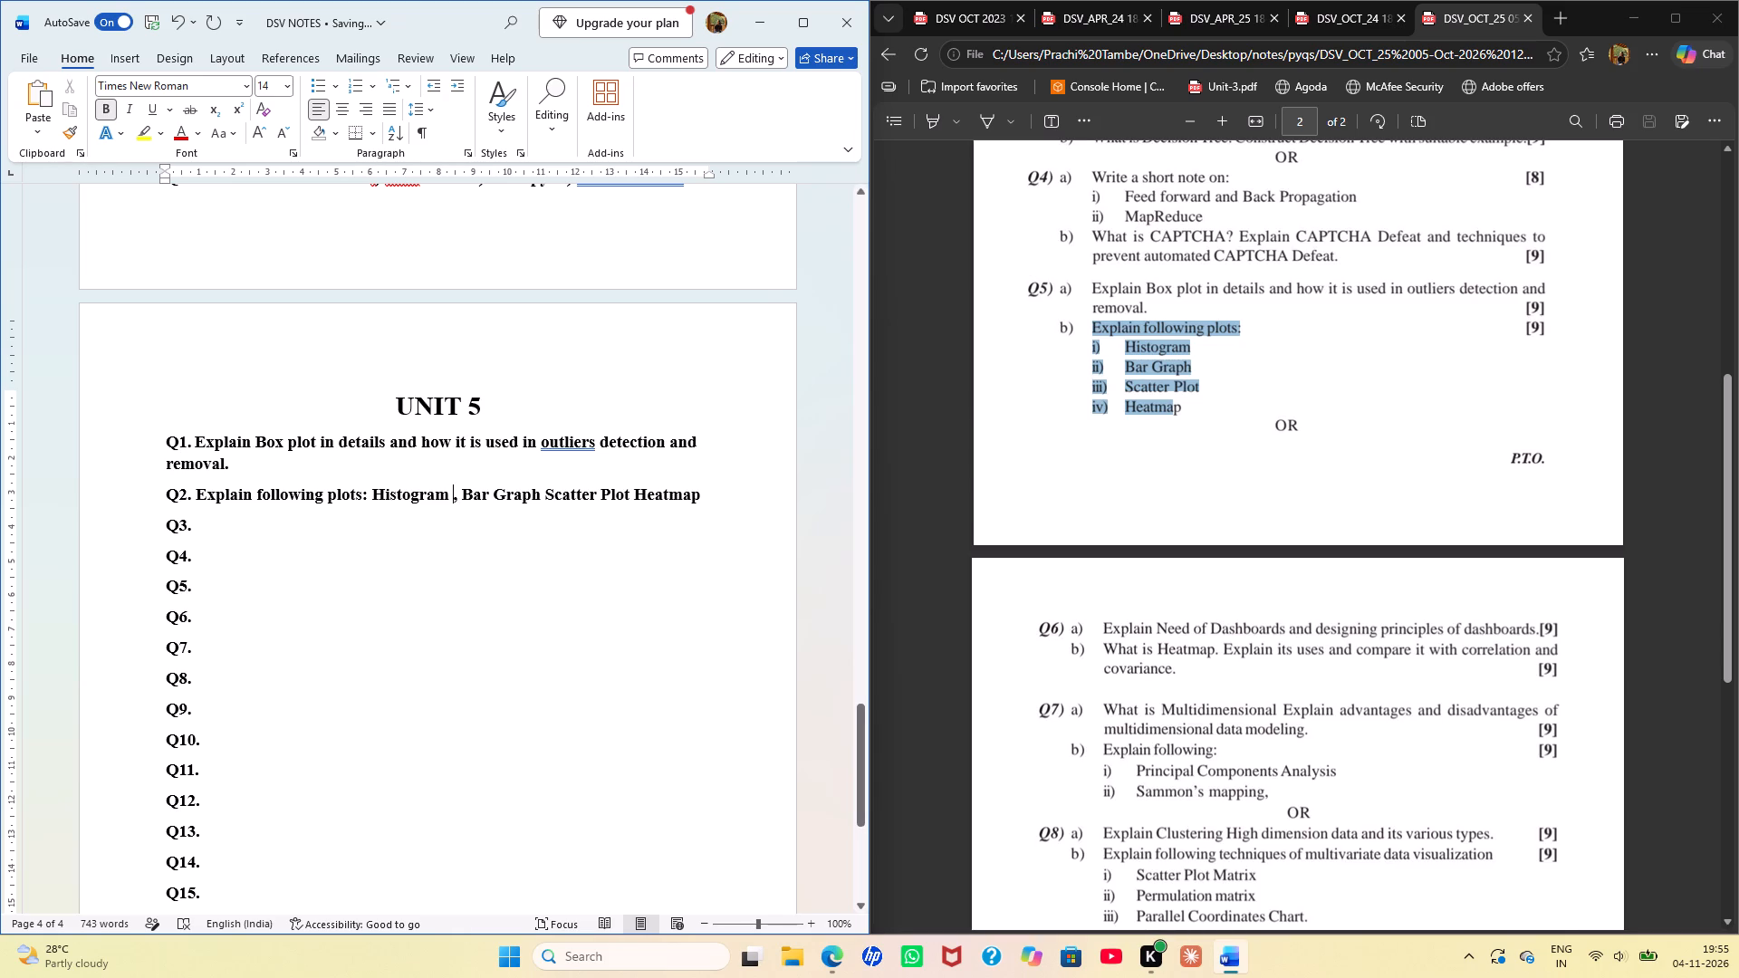
pyautogui.click(544, 497)
pyautogui.write(',')
pyautogui.press('space')
pyautogui.click(634, 497)
pyautogui.press('Right')
pyautogui.press('space')
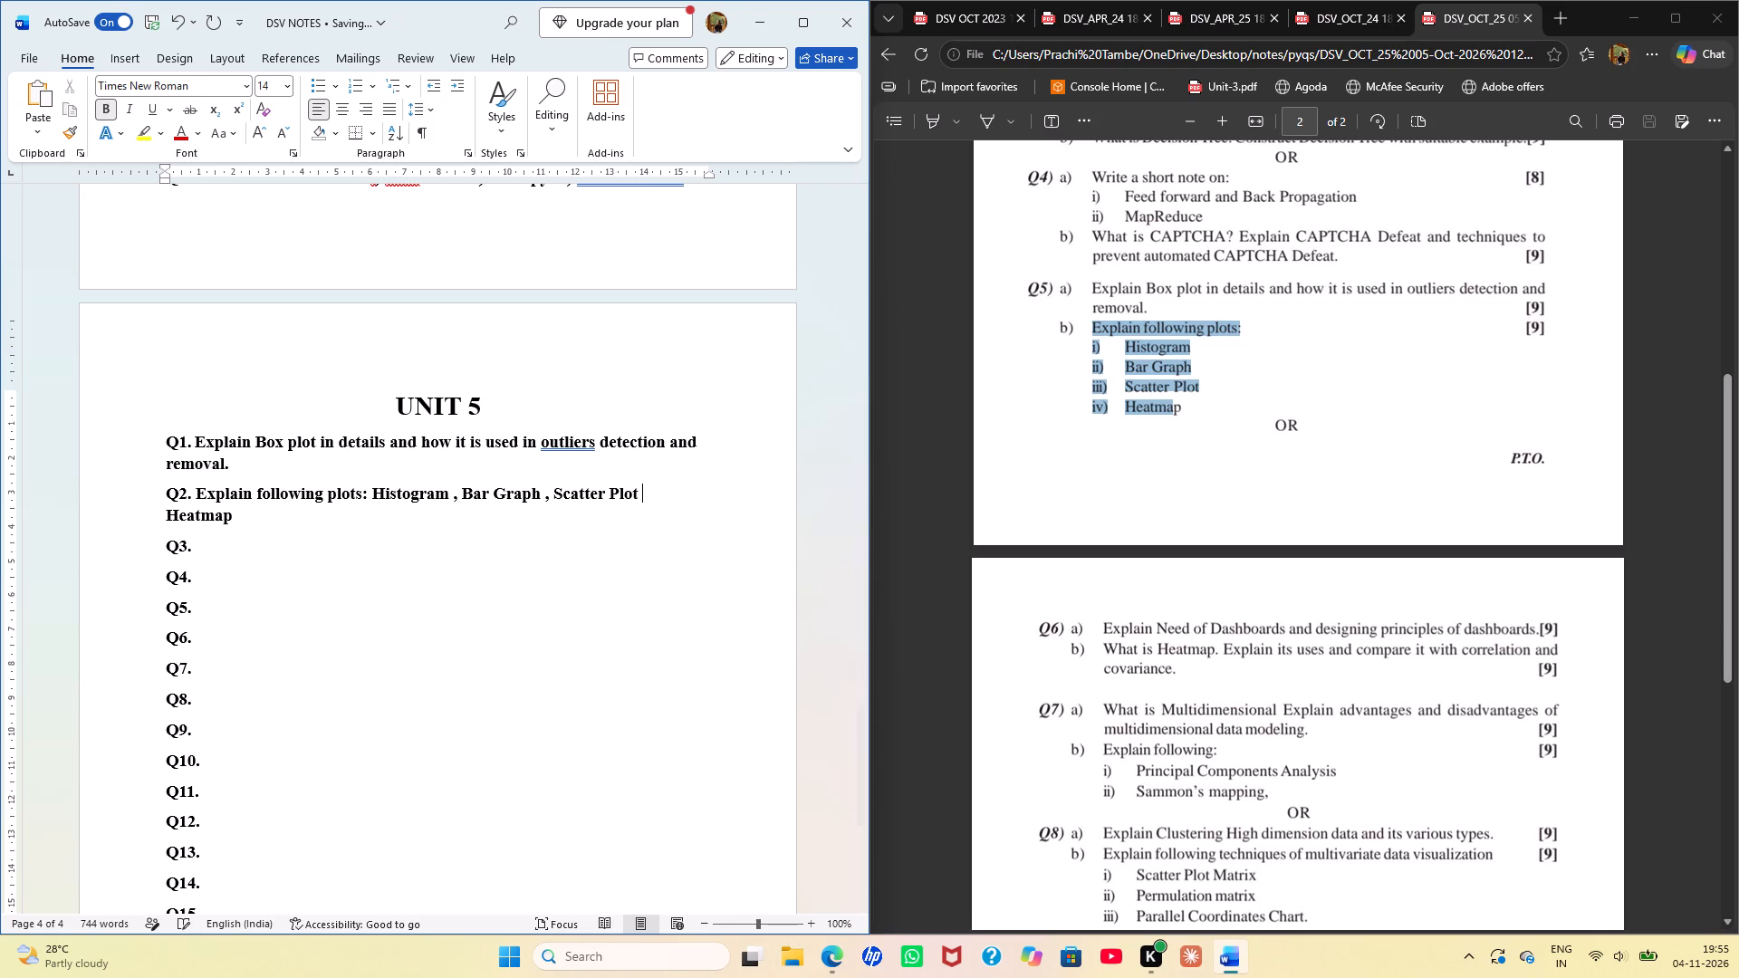
pyautogui.press(',')
pyautogui.scroll(-1, 384, 579)
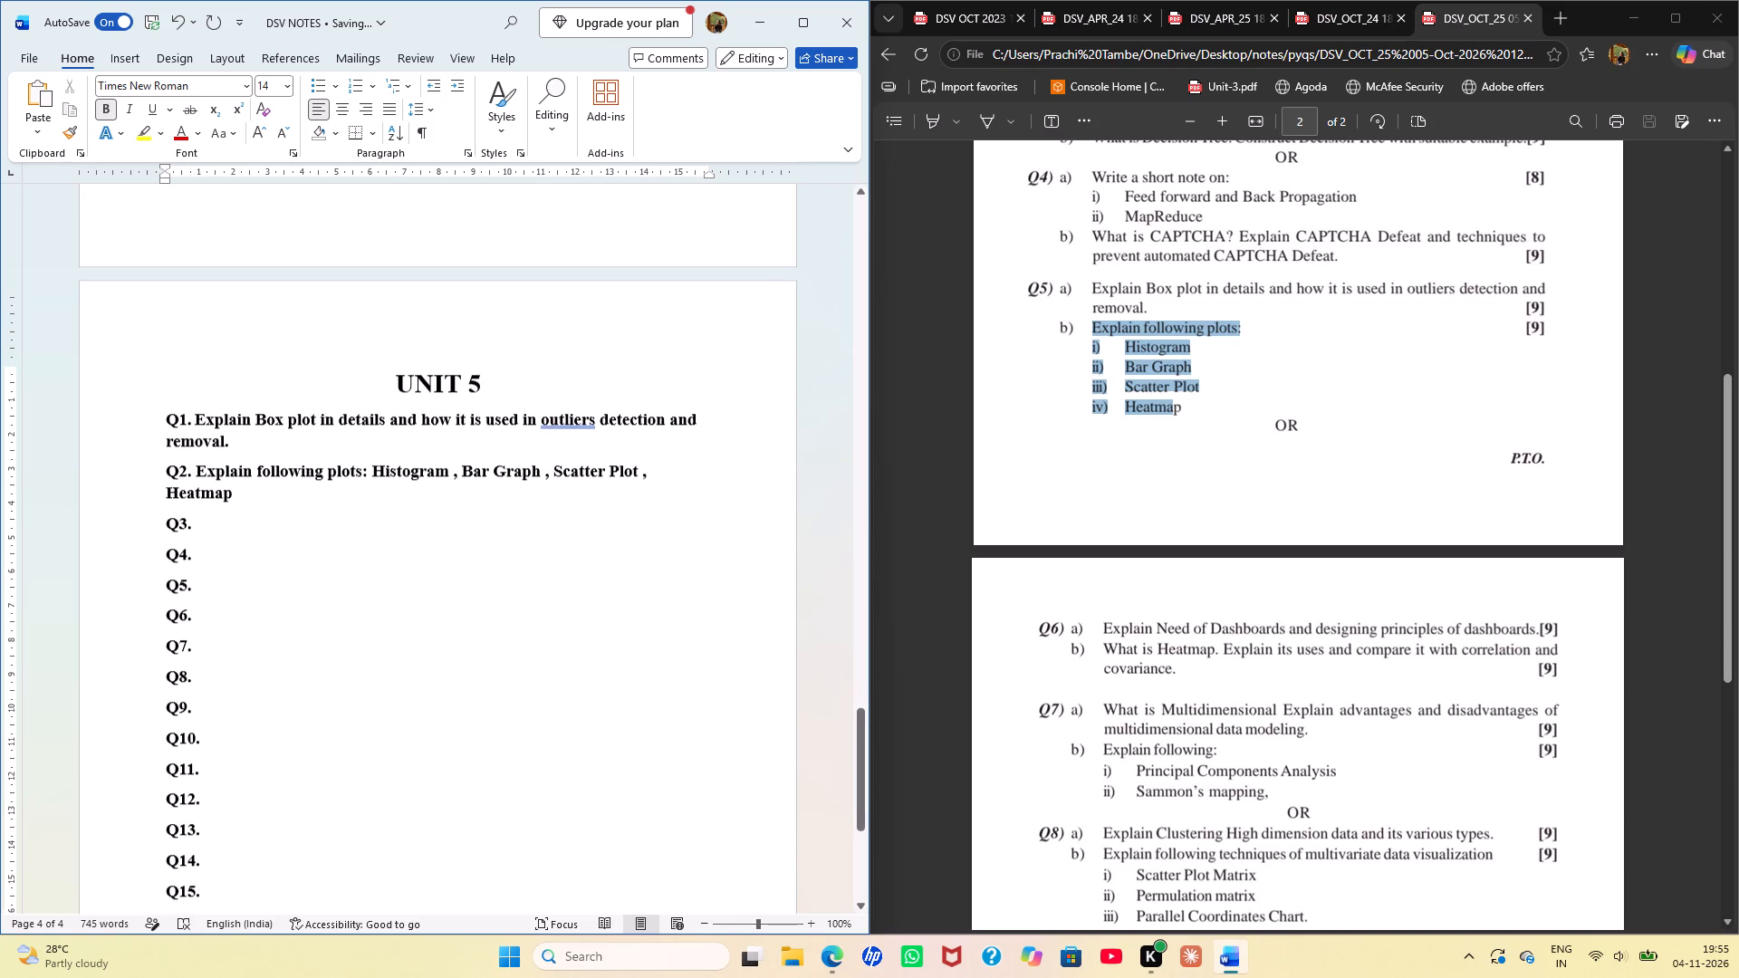
# Copy the dashboards need and designing principles question, Q6 a) of the October 2025 paper, into the Q3. line of UNIT 5.
pyautogui.scroll(-1, 1189, 579)
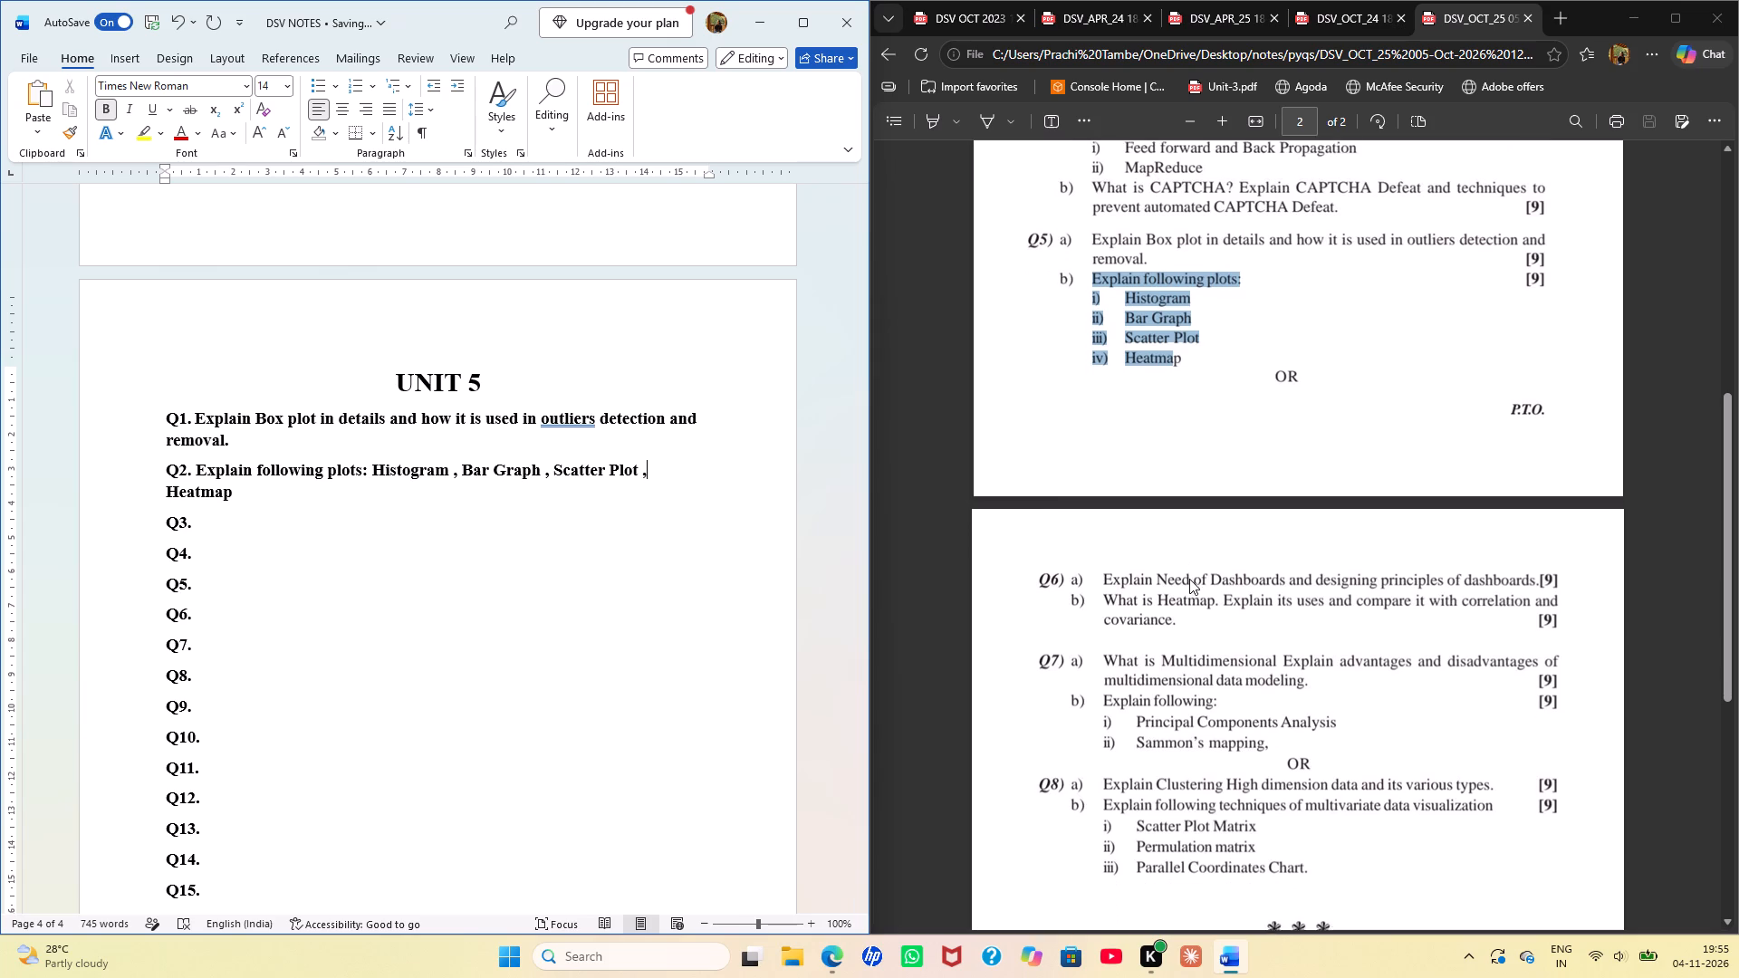
pyautogui.scroll(-1, 1189, 579)
pyautogui.moveTo(1100, 573); pyautogui.dragTo(1508, 579)
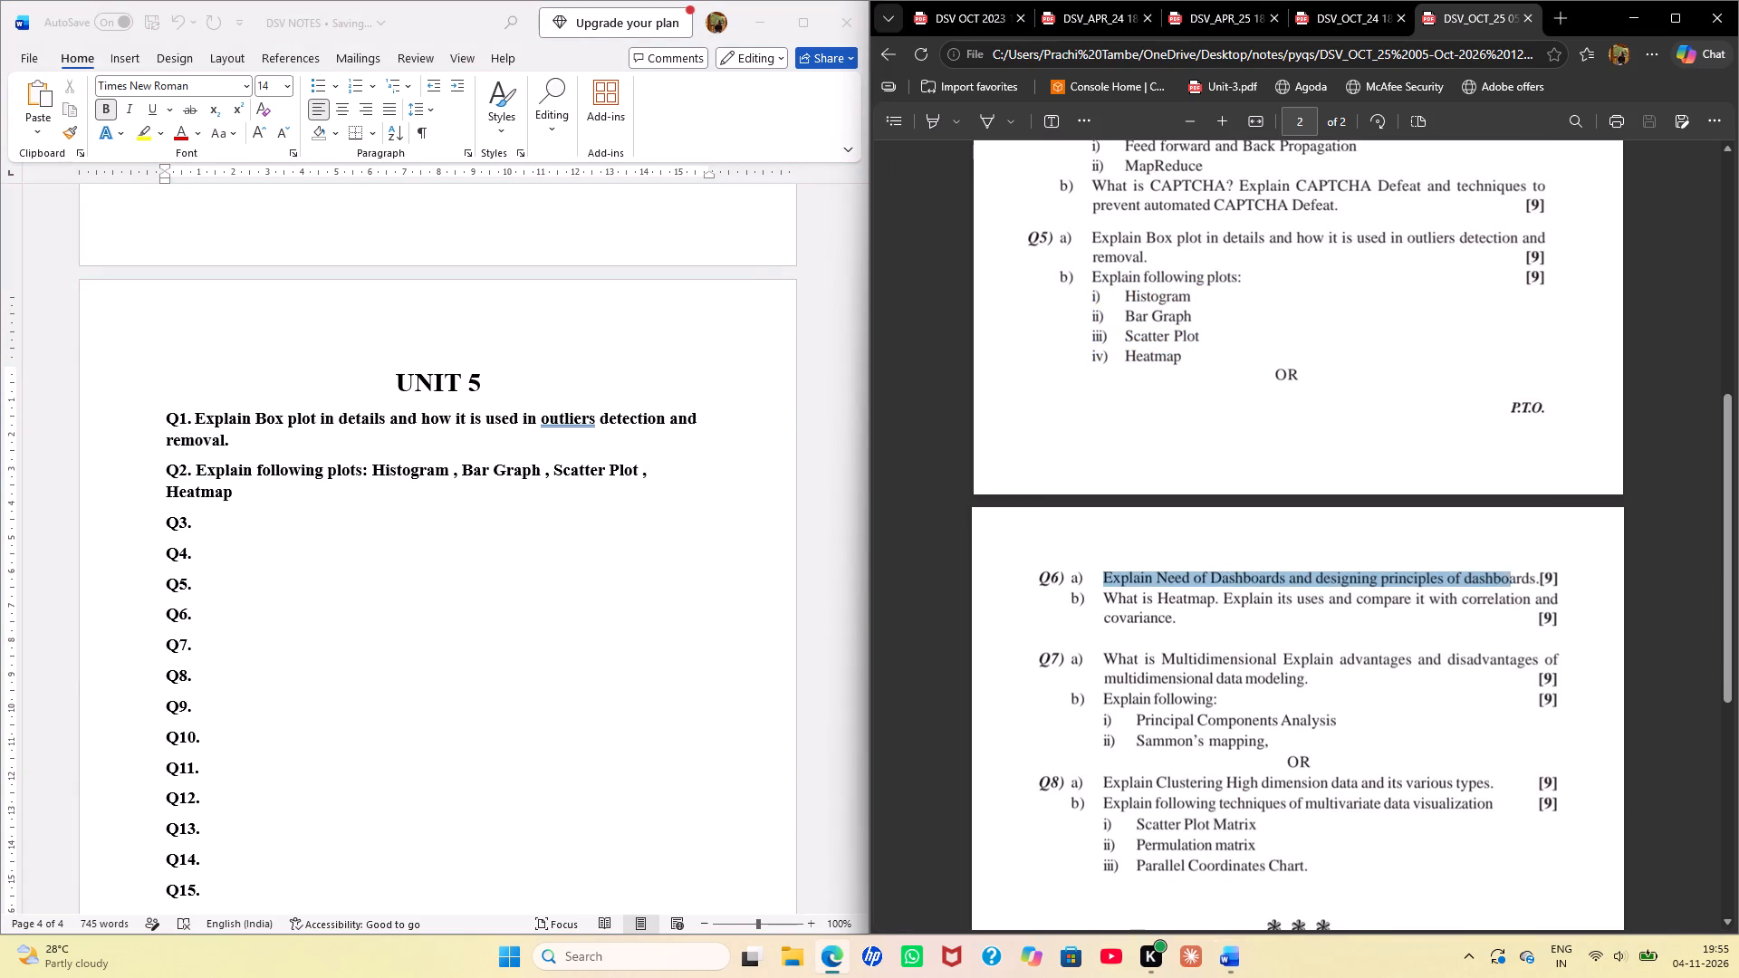
pyautogui.moveTo(1508, 579); pyautogui.dragTo(1532, 580)
pyautogui.hotkey('ctrl', 'c')
pyautogui.click(203, 525)
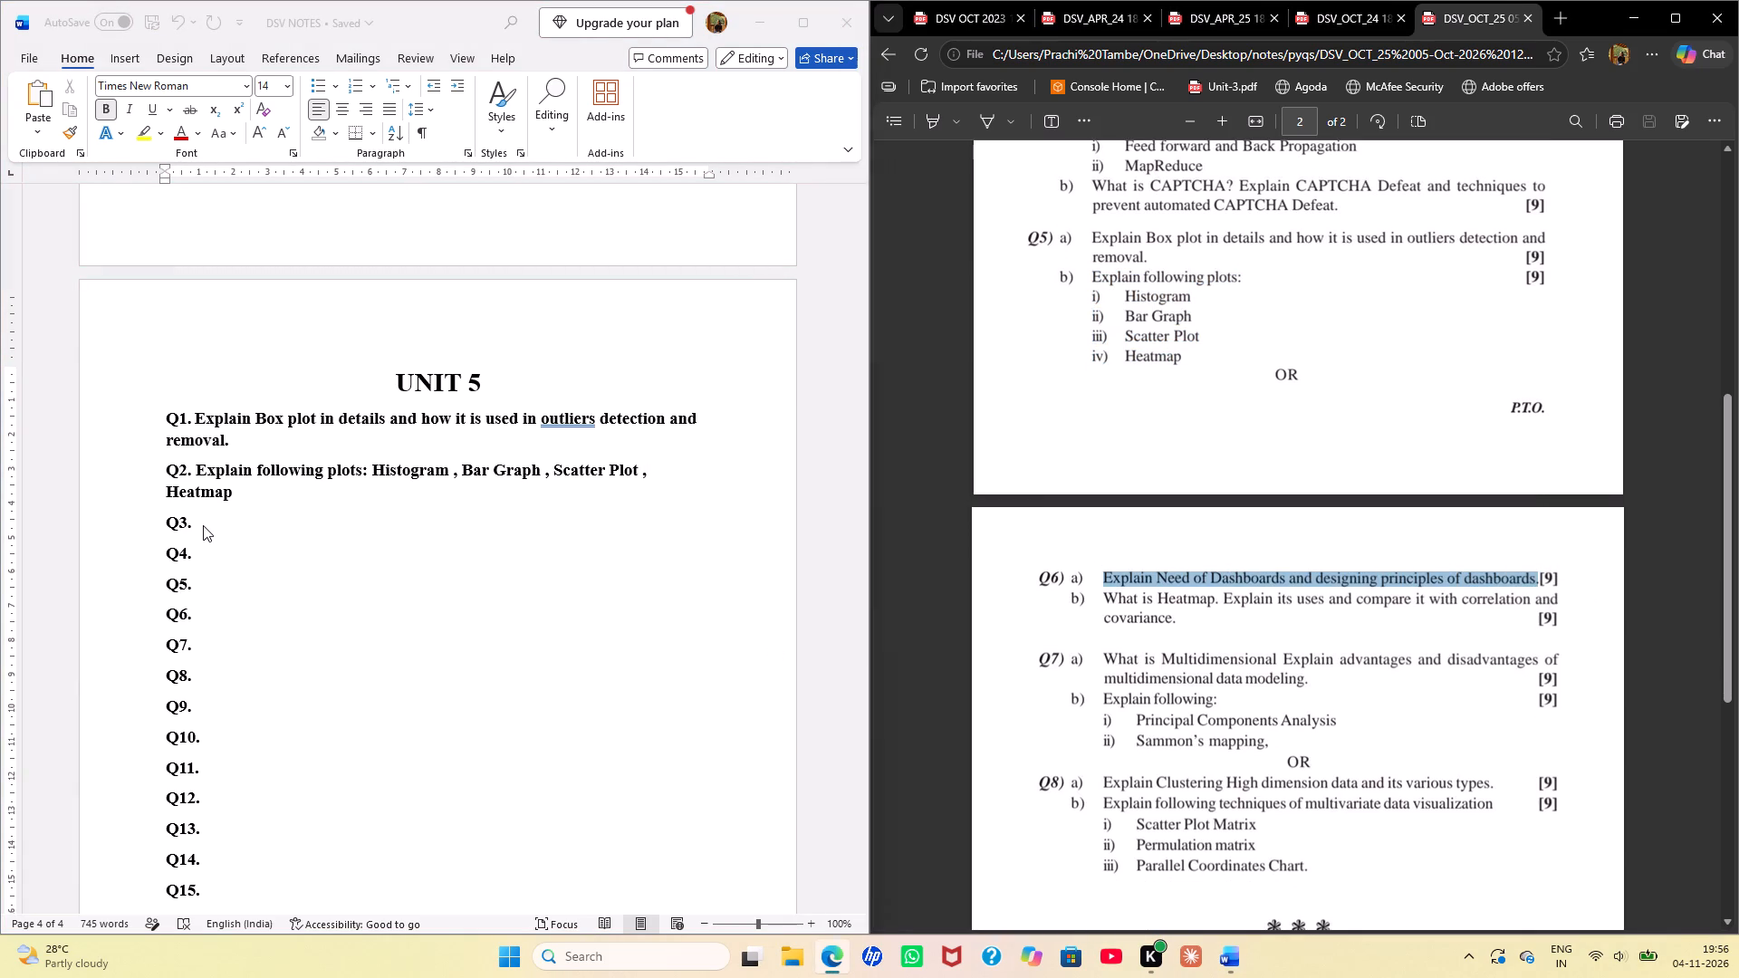
pyautogui.click(196, 523)
pyautogui.press('space')
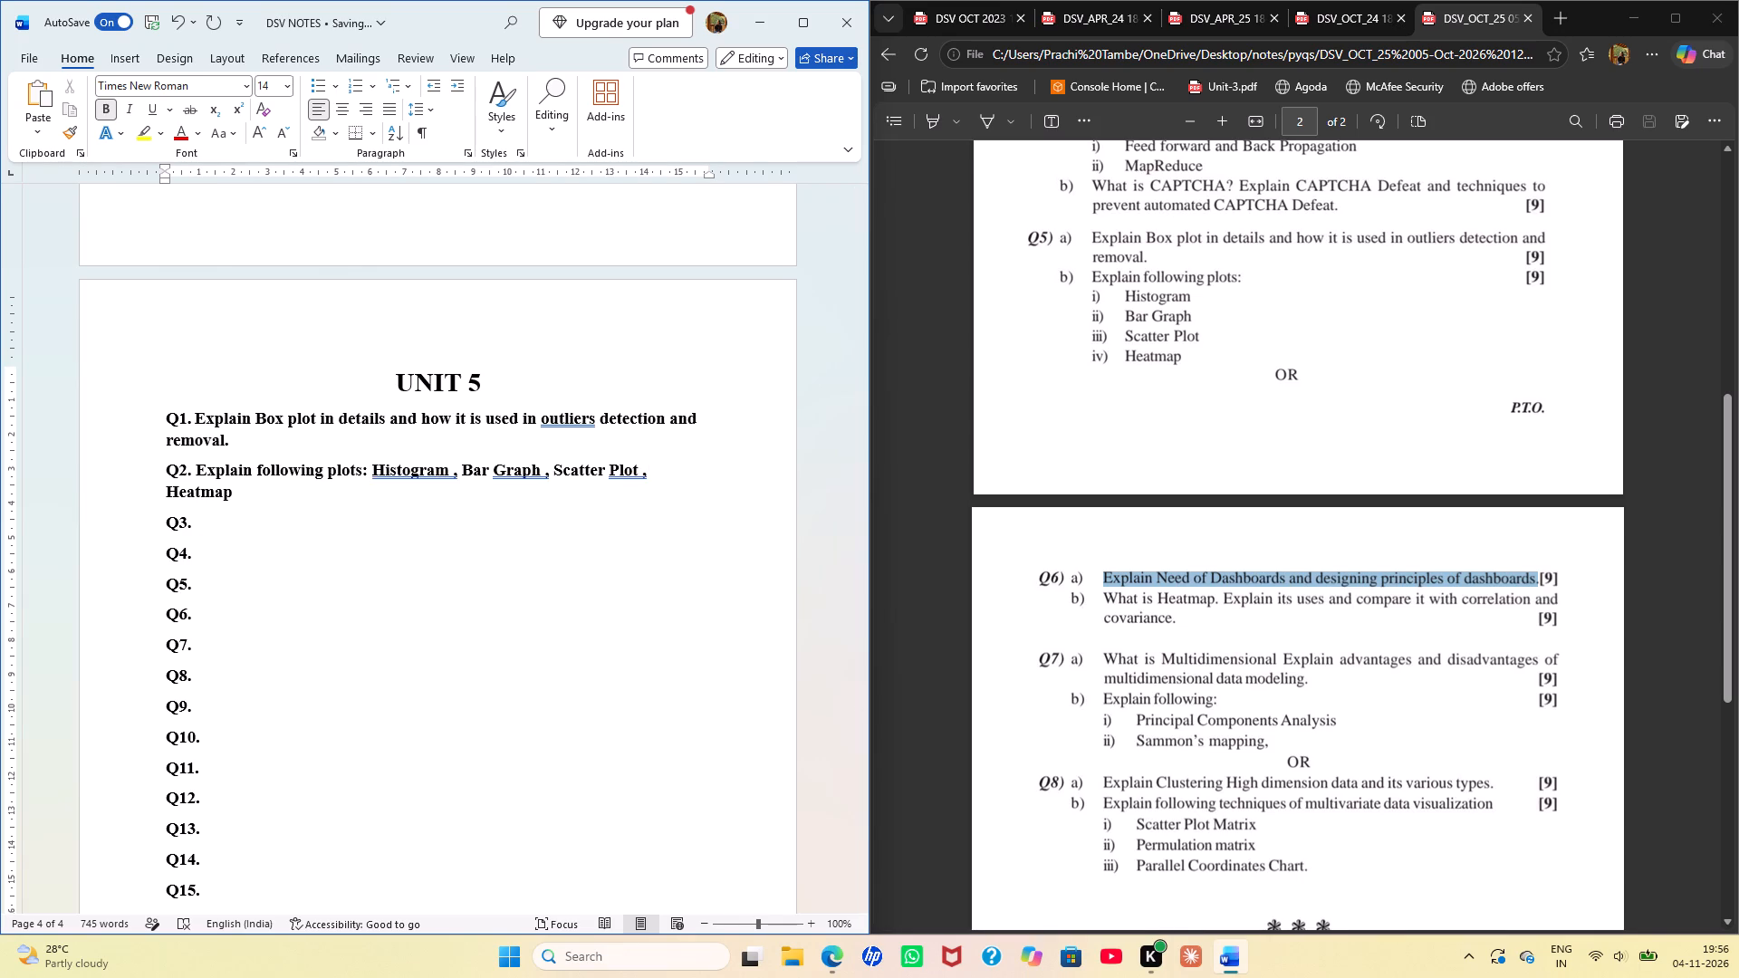
pyautogui.hotkey('ctrl', 'v')
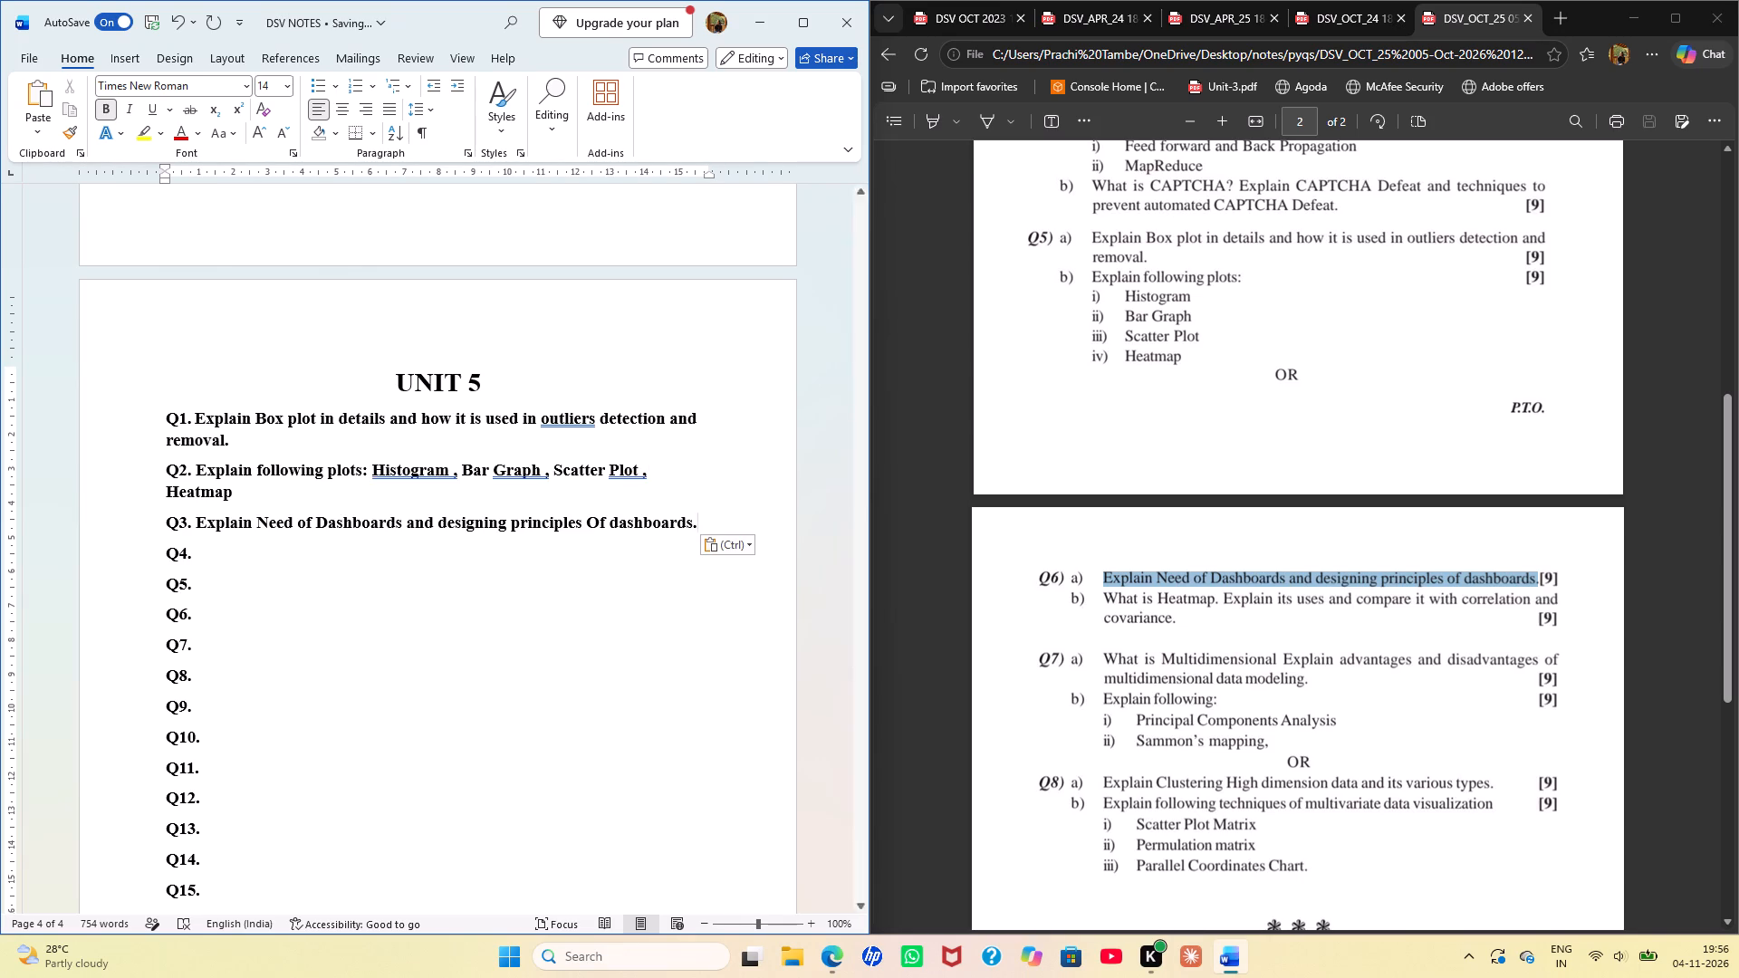
# Copy the Heatmap uses and comparison question, Q6 b) of the October 2025 paper, into UNIT 5's Q4. line, adding the missing initial "w".
pyautogui.moveTo(1173, 627); pyautogui.dragTo(1150, 624)
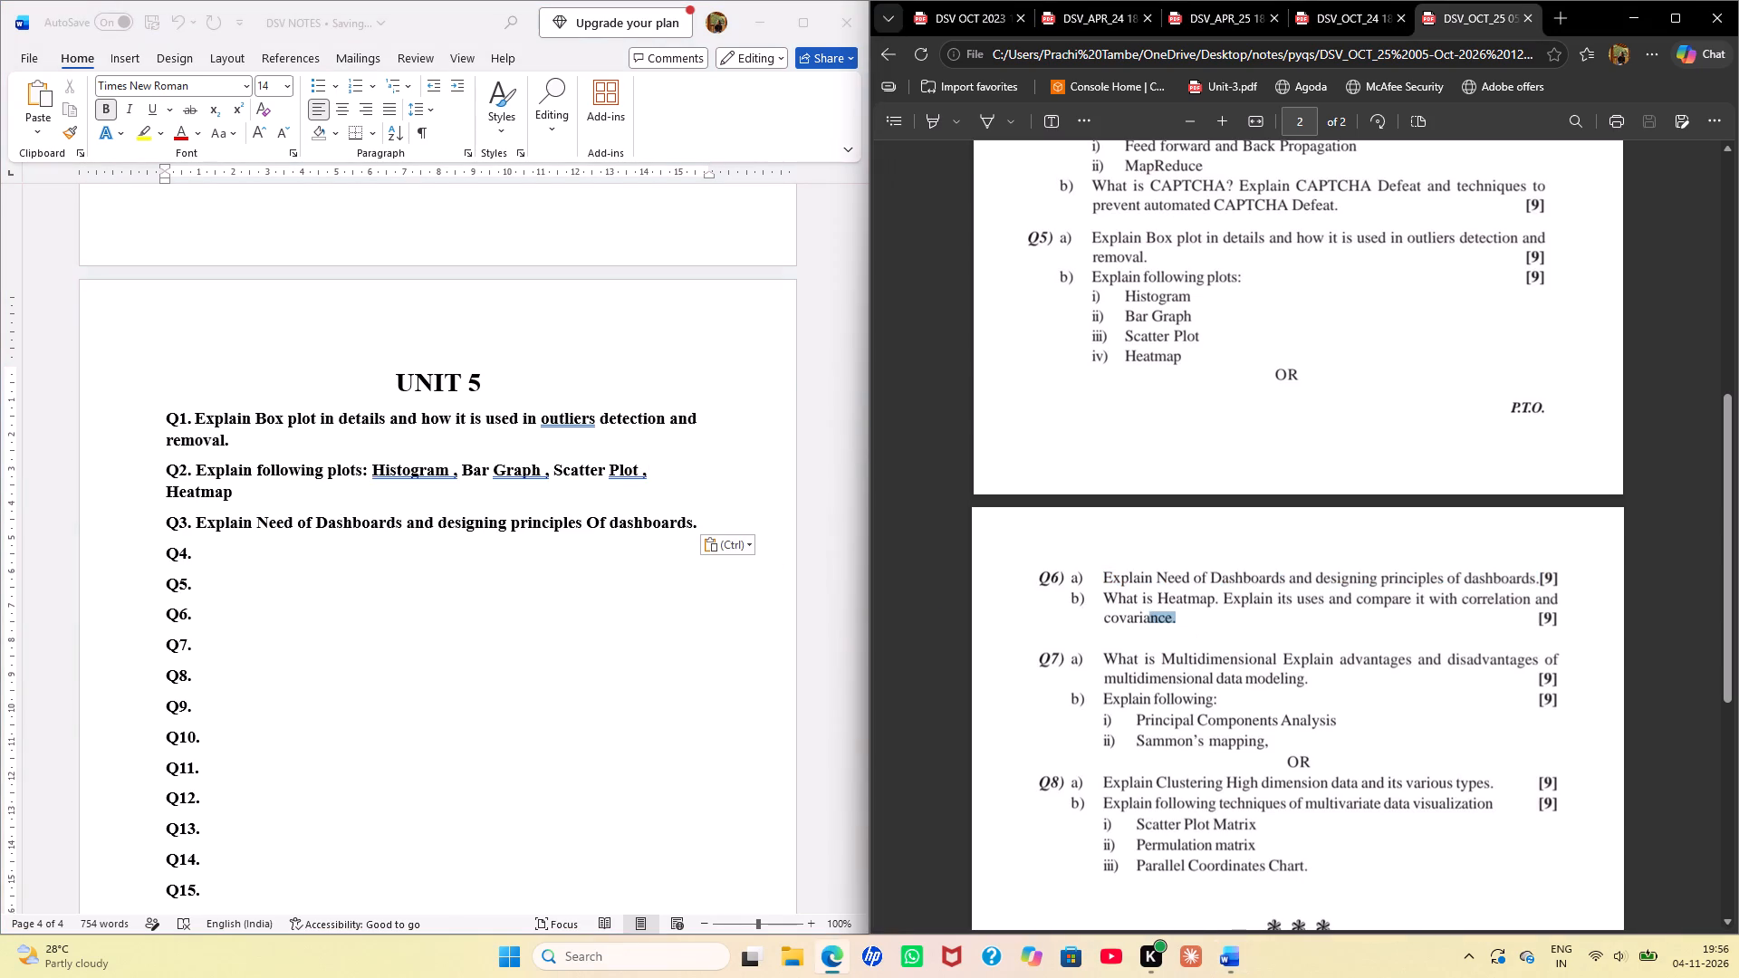
pyautogui.moveTo(1150, 624); pyautogui.dragTo(1098, 596)
pyautogui.hotkey('ctrl', 'c')
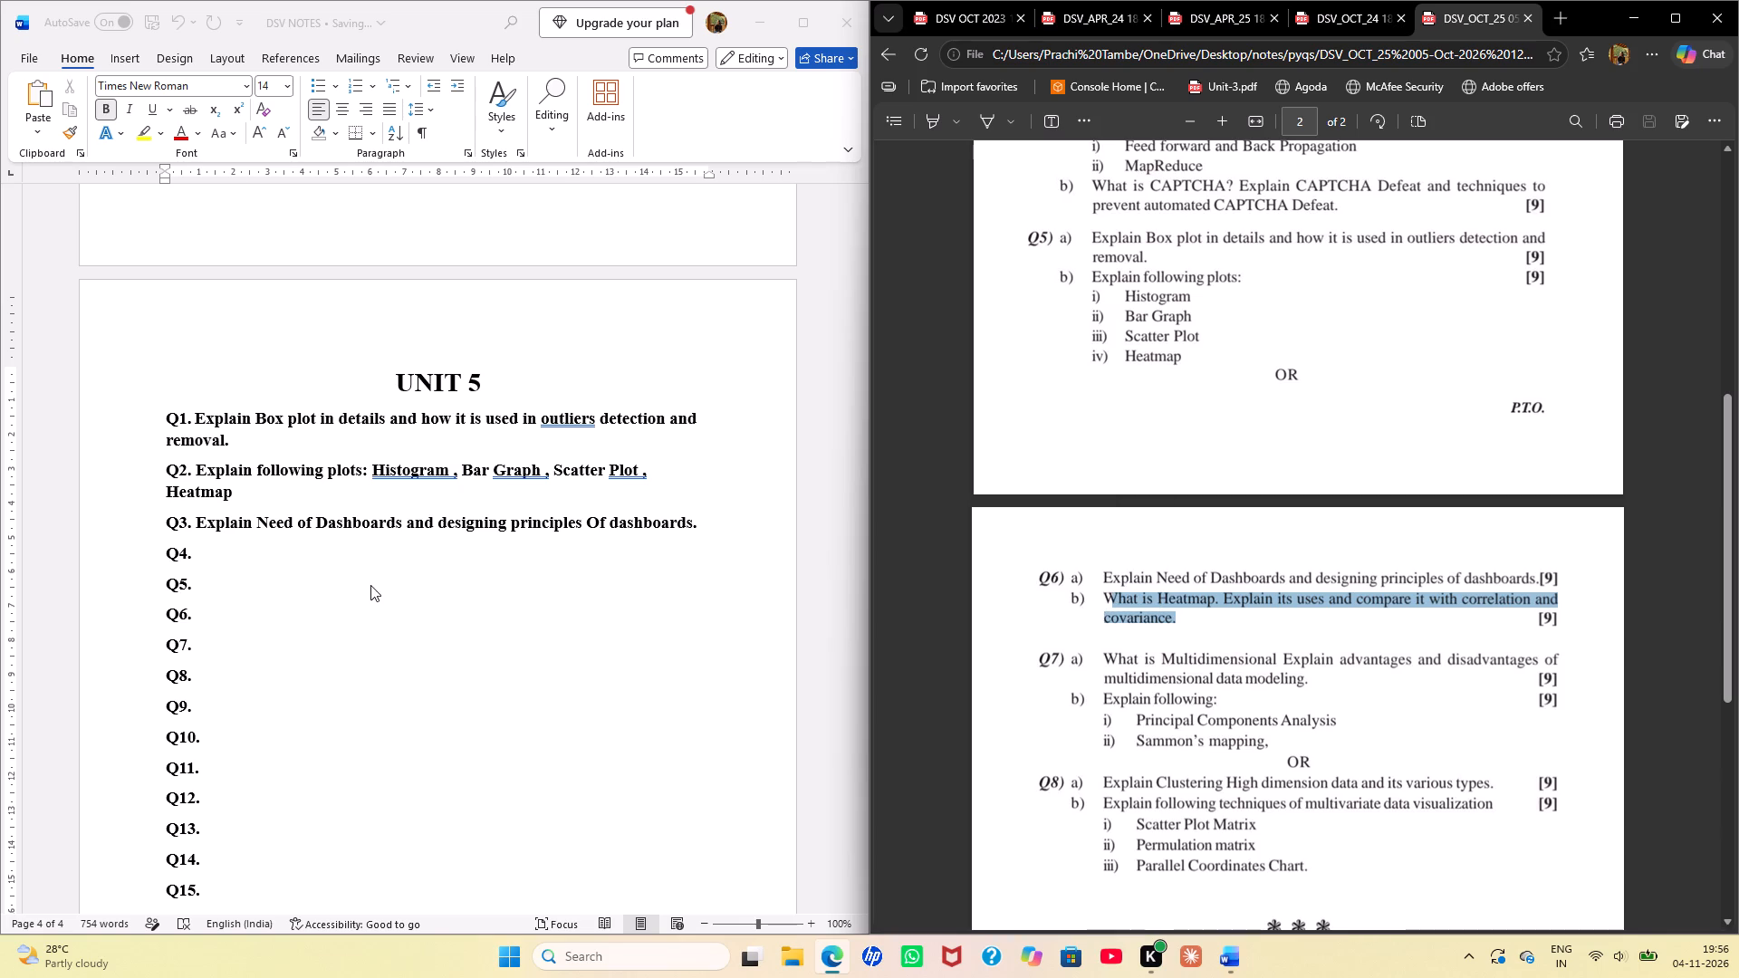
pyautogui.click(197, 554)
pyautogui.click(206, 553)
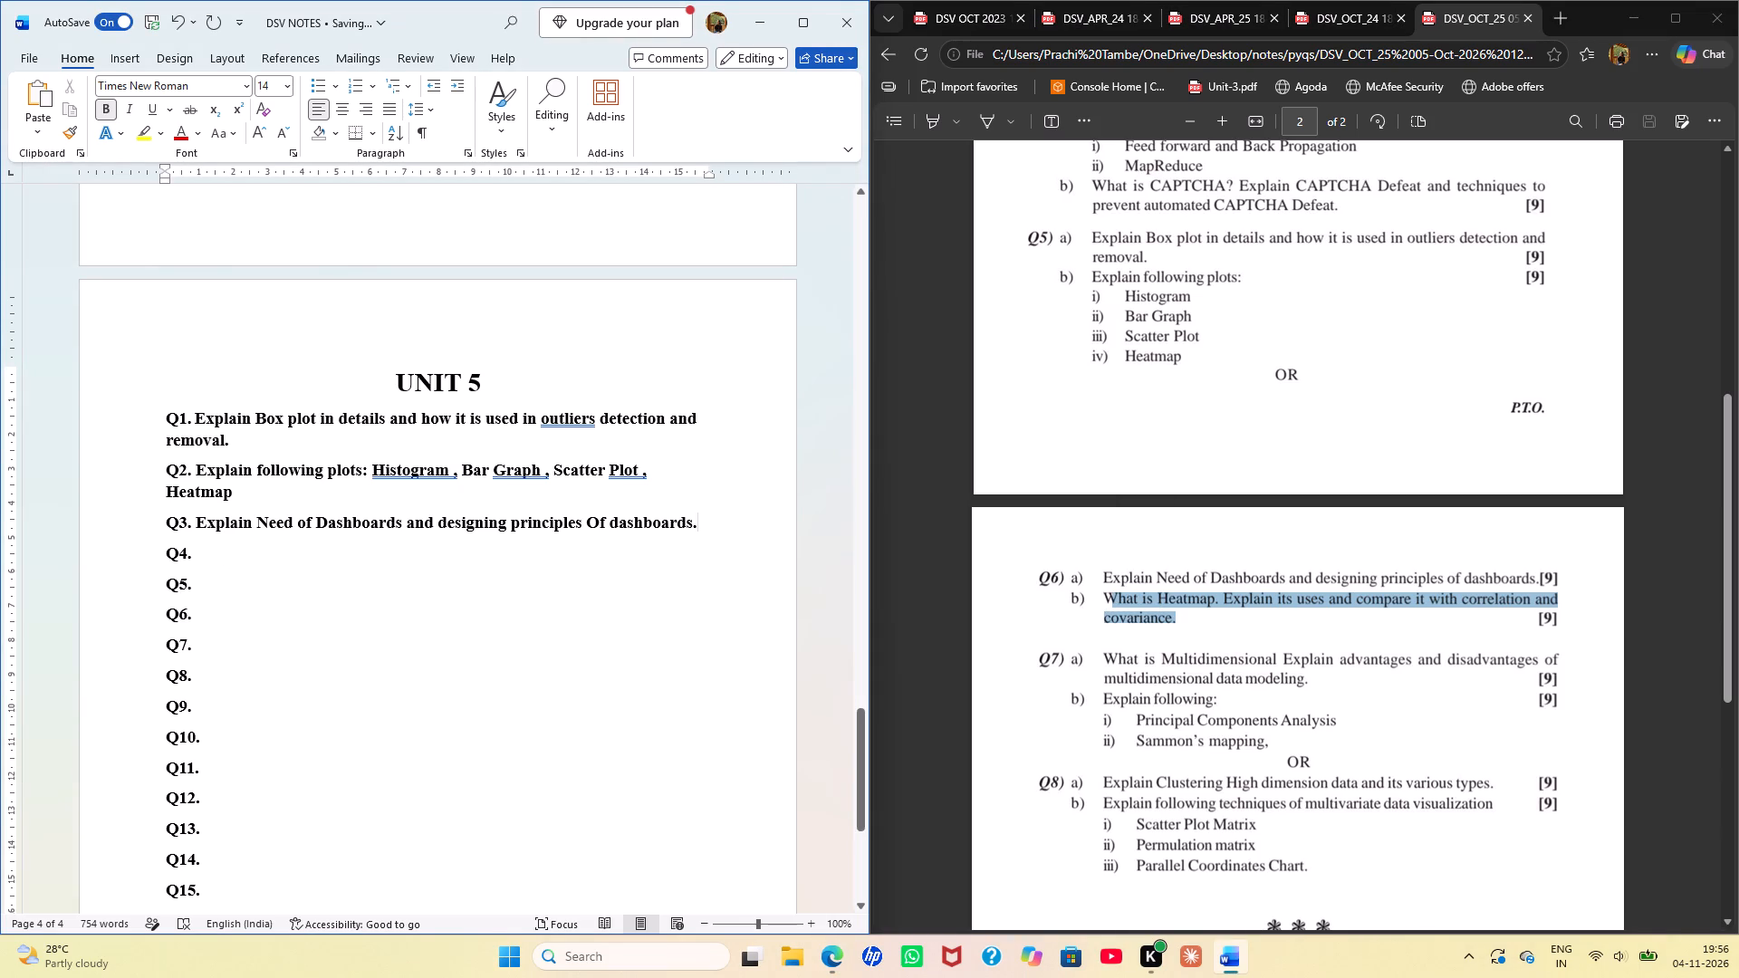
pyautogui.press('space')
pyautogui.hotkey('ctrl', 'v')
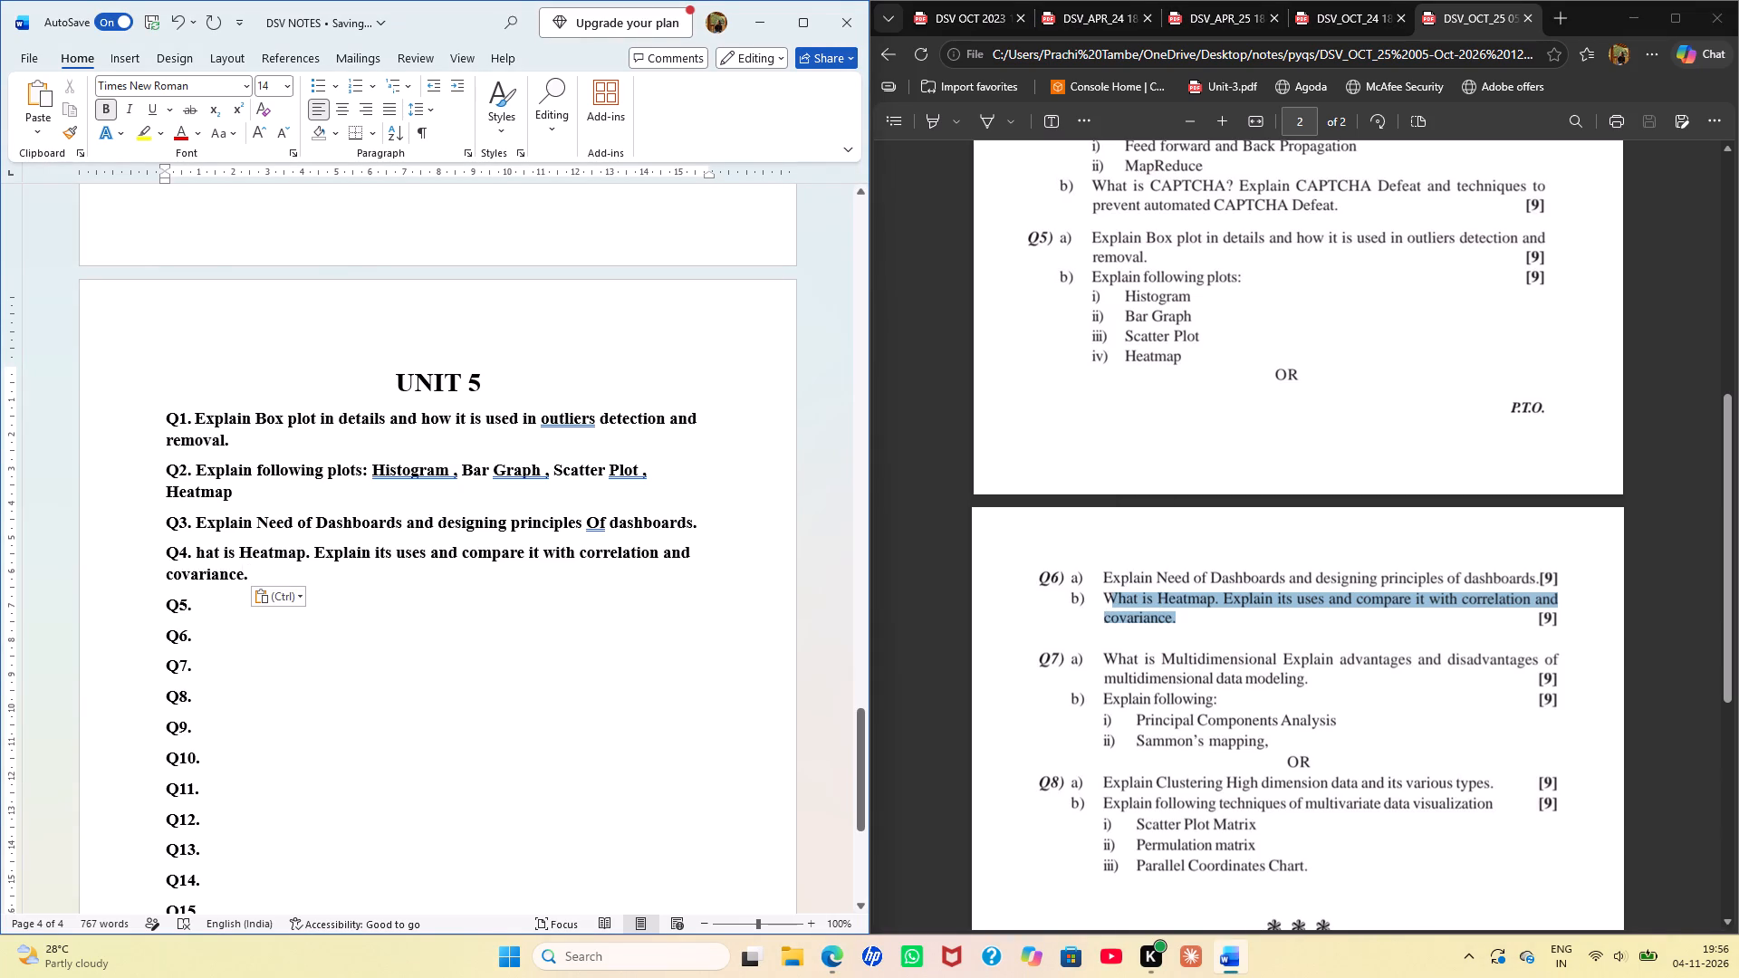
pyautogui.click(197, 551)
pyautogui.press('w')
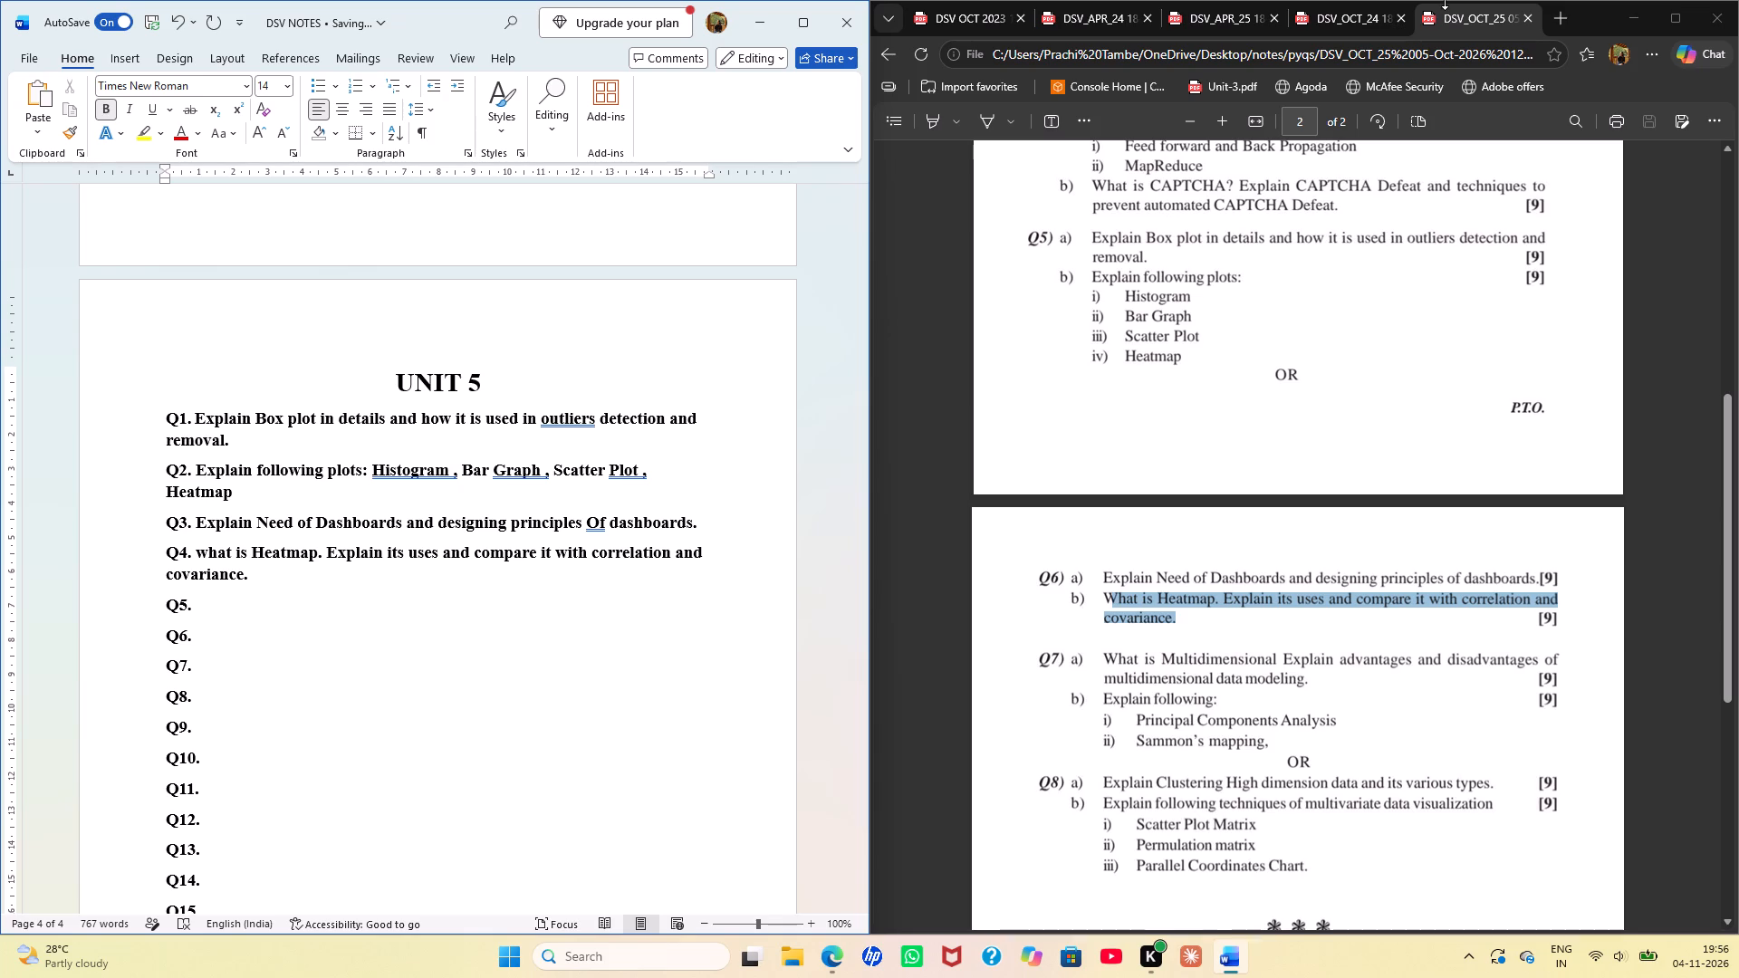
# From the October 2024 paper, copy the data visualization importance and challenges question, Q5 a), into UNIT 5's Q5. line, completing "each challenge".
pyautogui.click(1465, 21)
pyautogui.click(1333, 18)
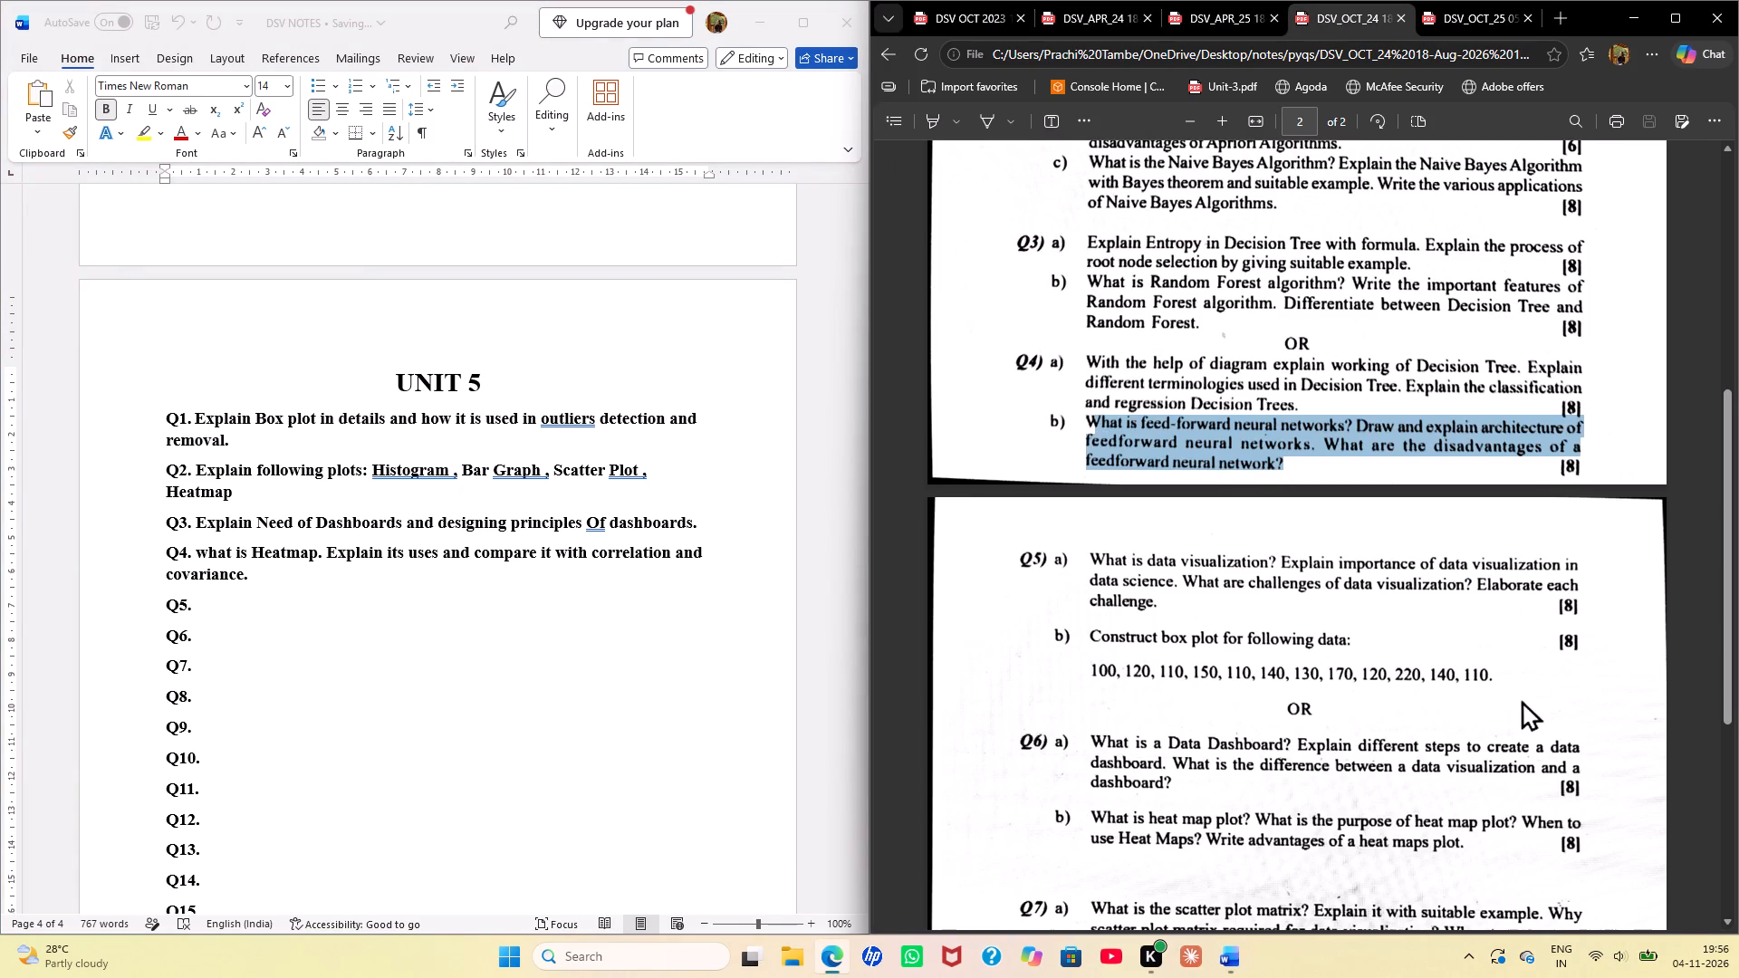
pyautogui.scroll(-1, 1169, 638)
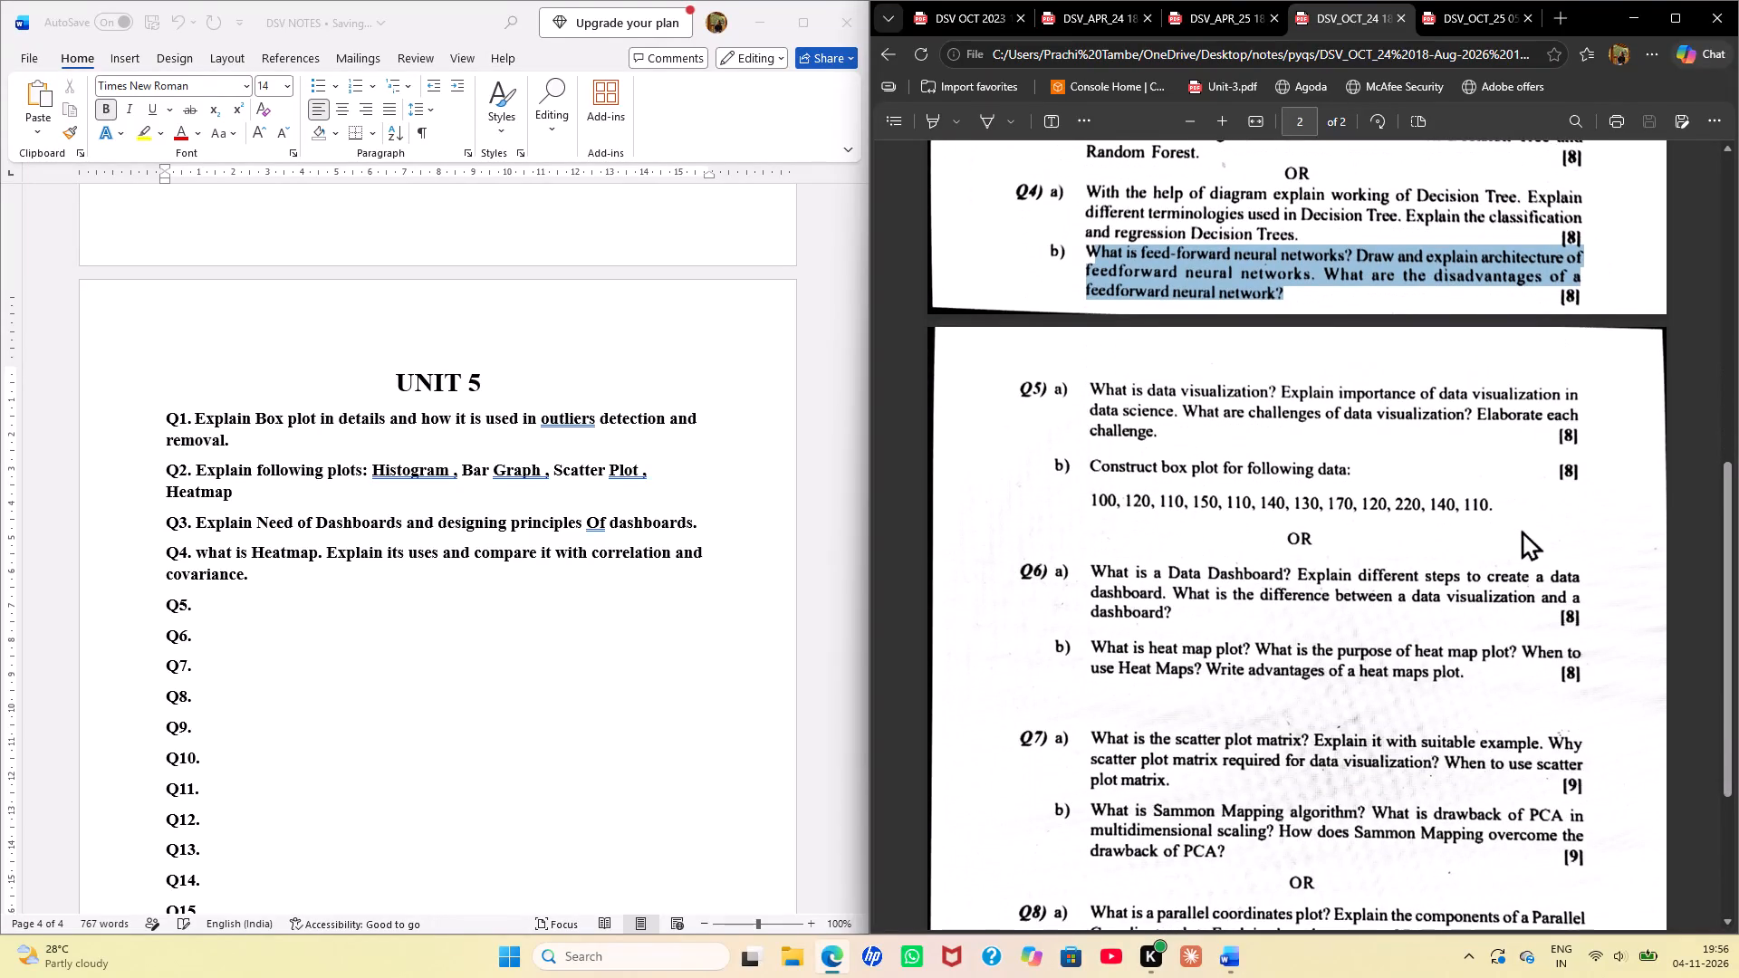
pyautogui.click(1184, 419)
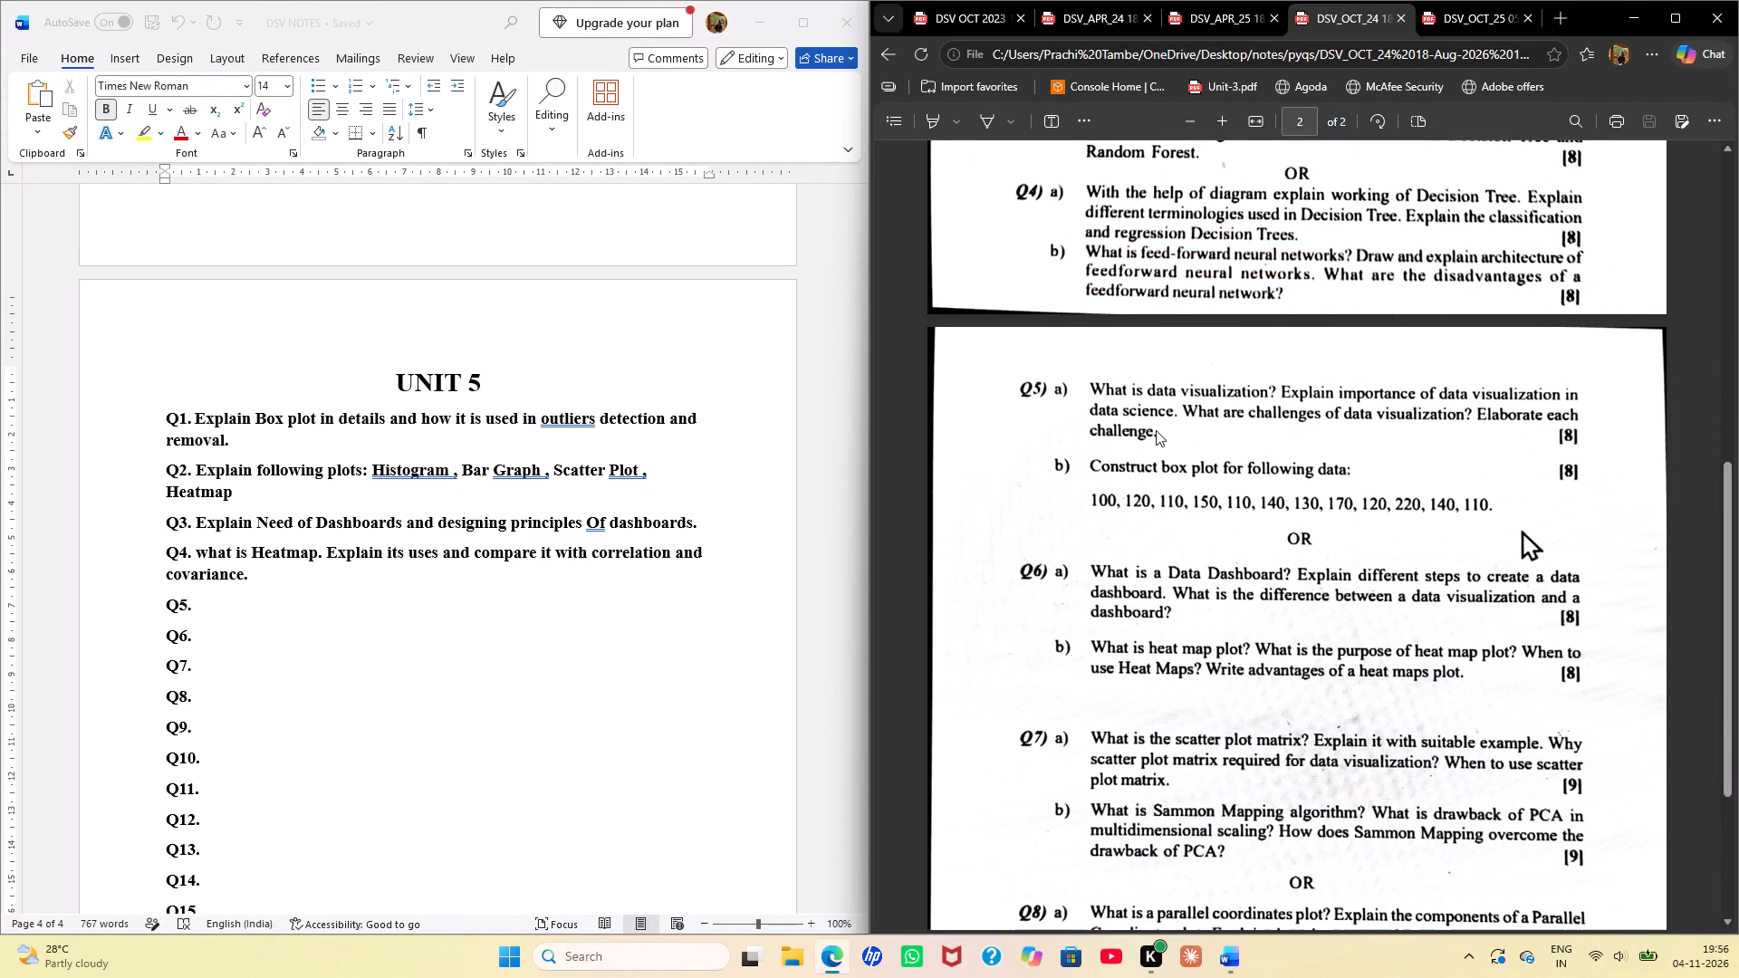
pyautogui.moveTo(1156, 430); pyautogui.dragTo(1086, 389)
pyautogui.moveTo(1086, 389); pyautogui.dragTo(1184, 438)
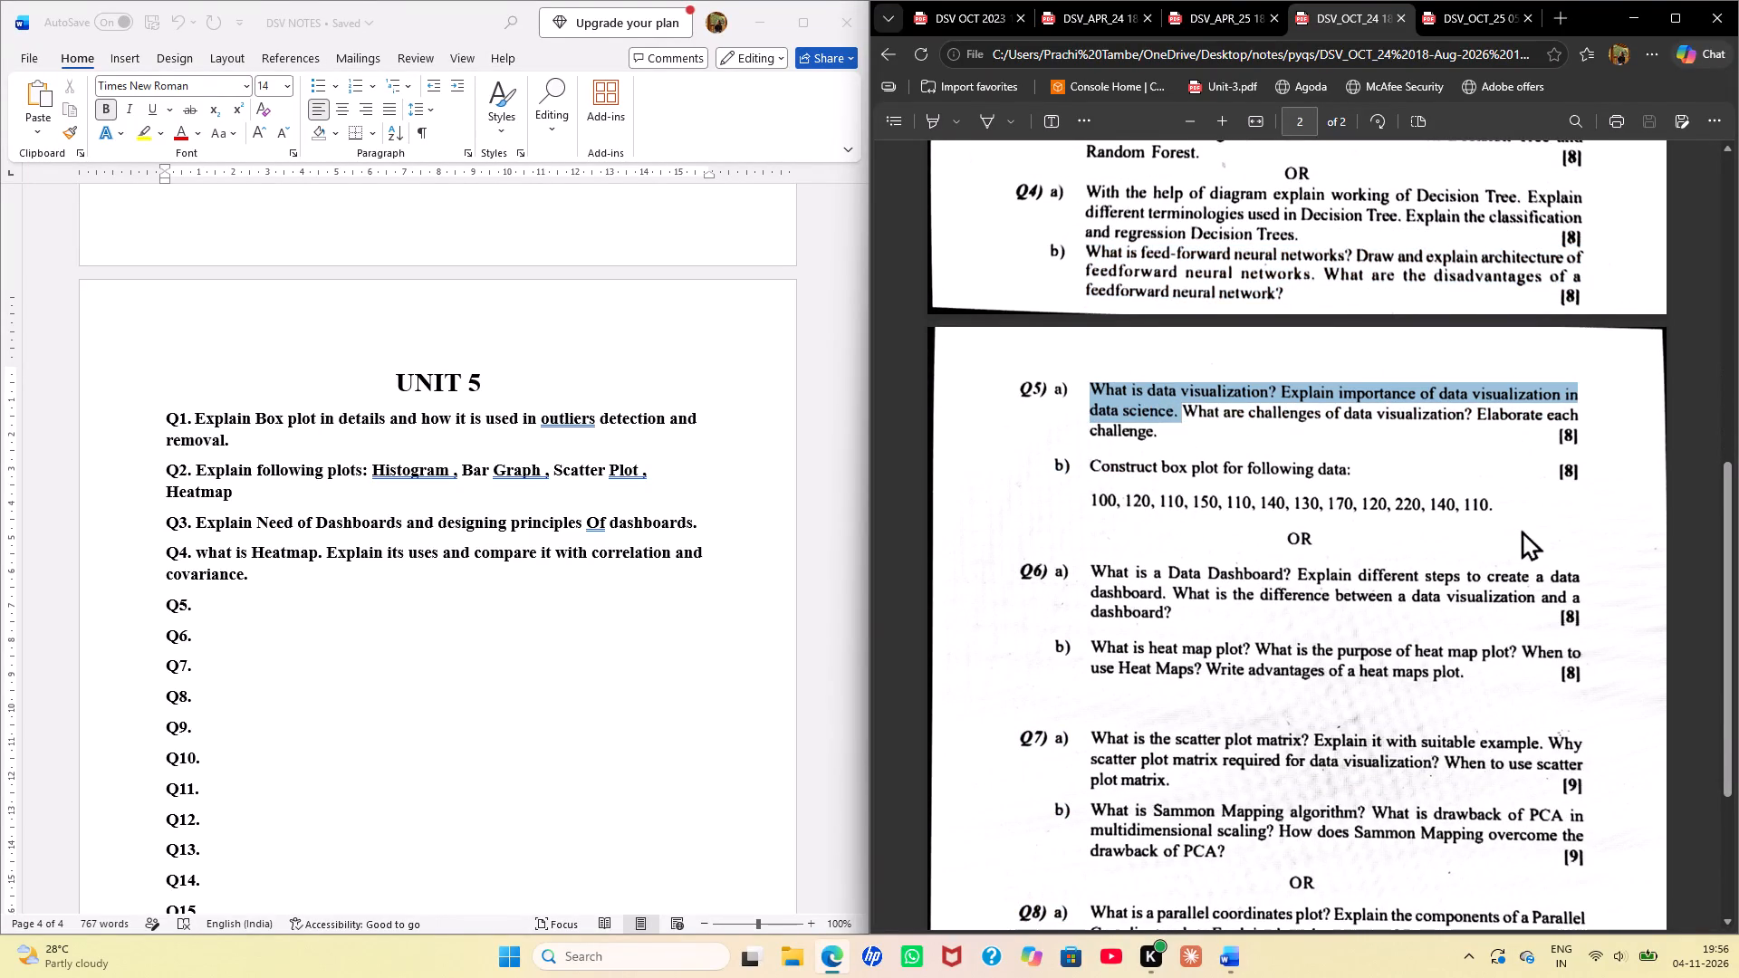
pyautogui.moveTo(1184, 438); pyautogui.dragTo(1470, 401)
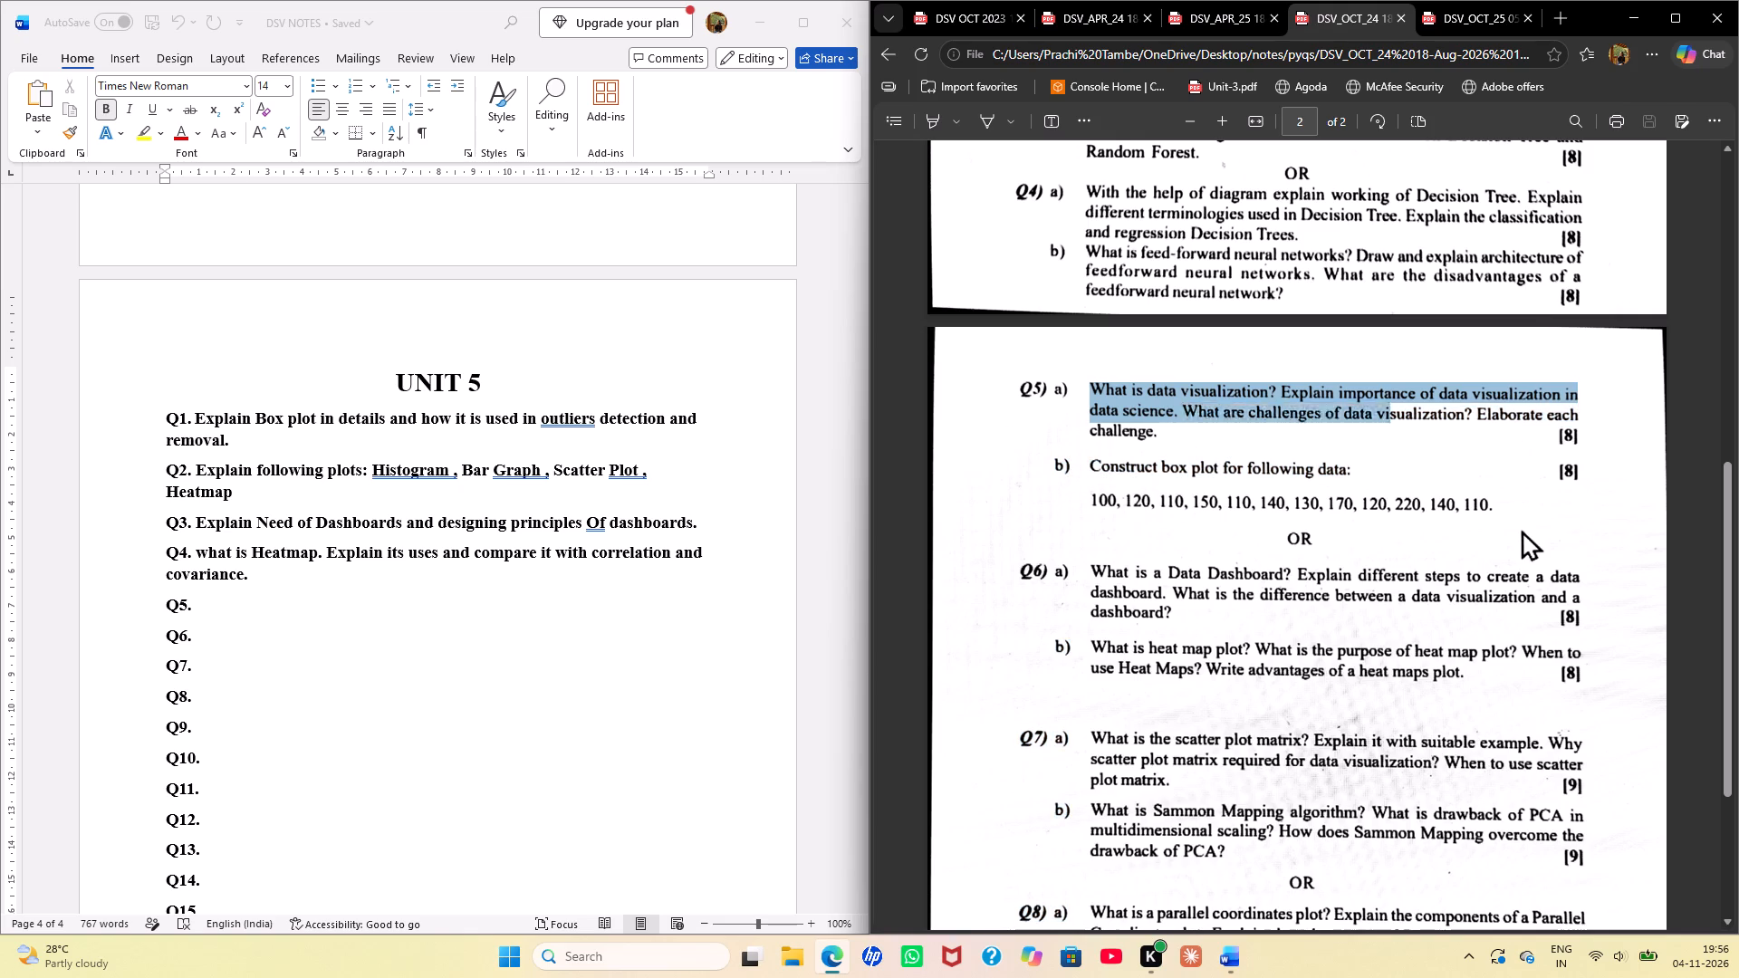
pyautogui.moveTo(1470, 401); pyautogui.dragTo(1630, 418)
pyautogui.hotkey('ctrl', 'c')
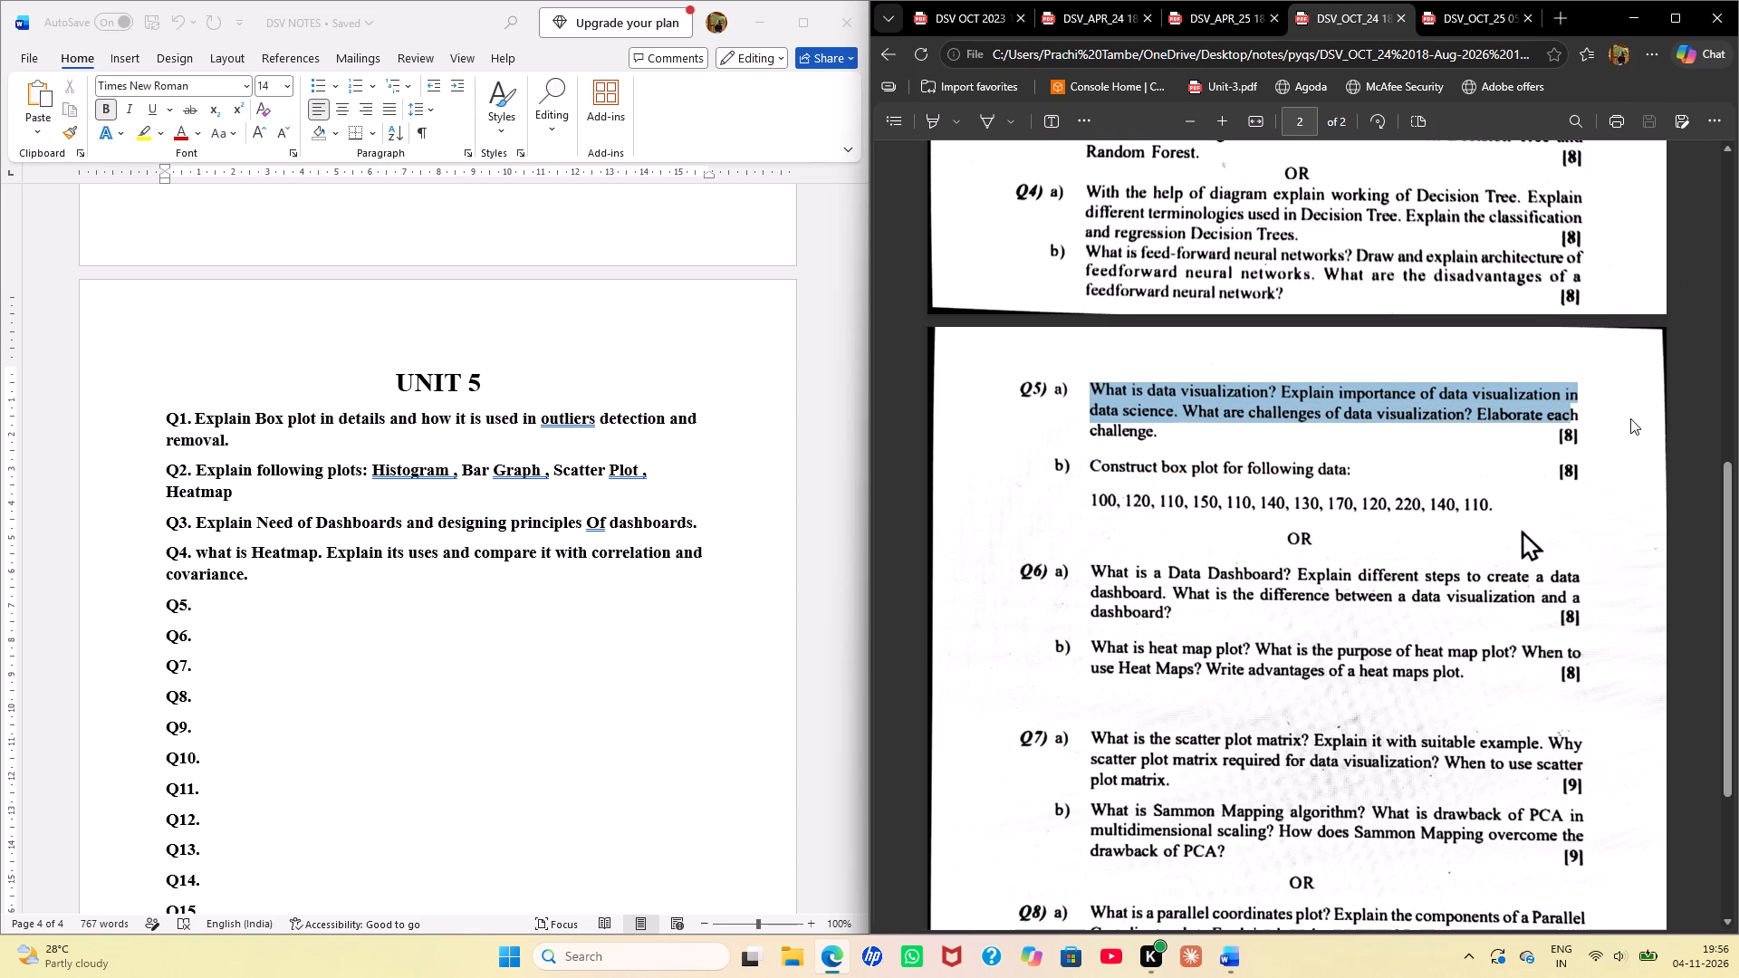
pyautogui.click(196, 599)
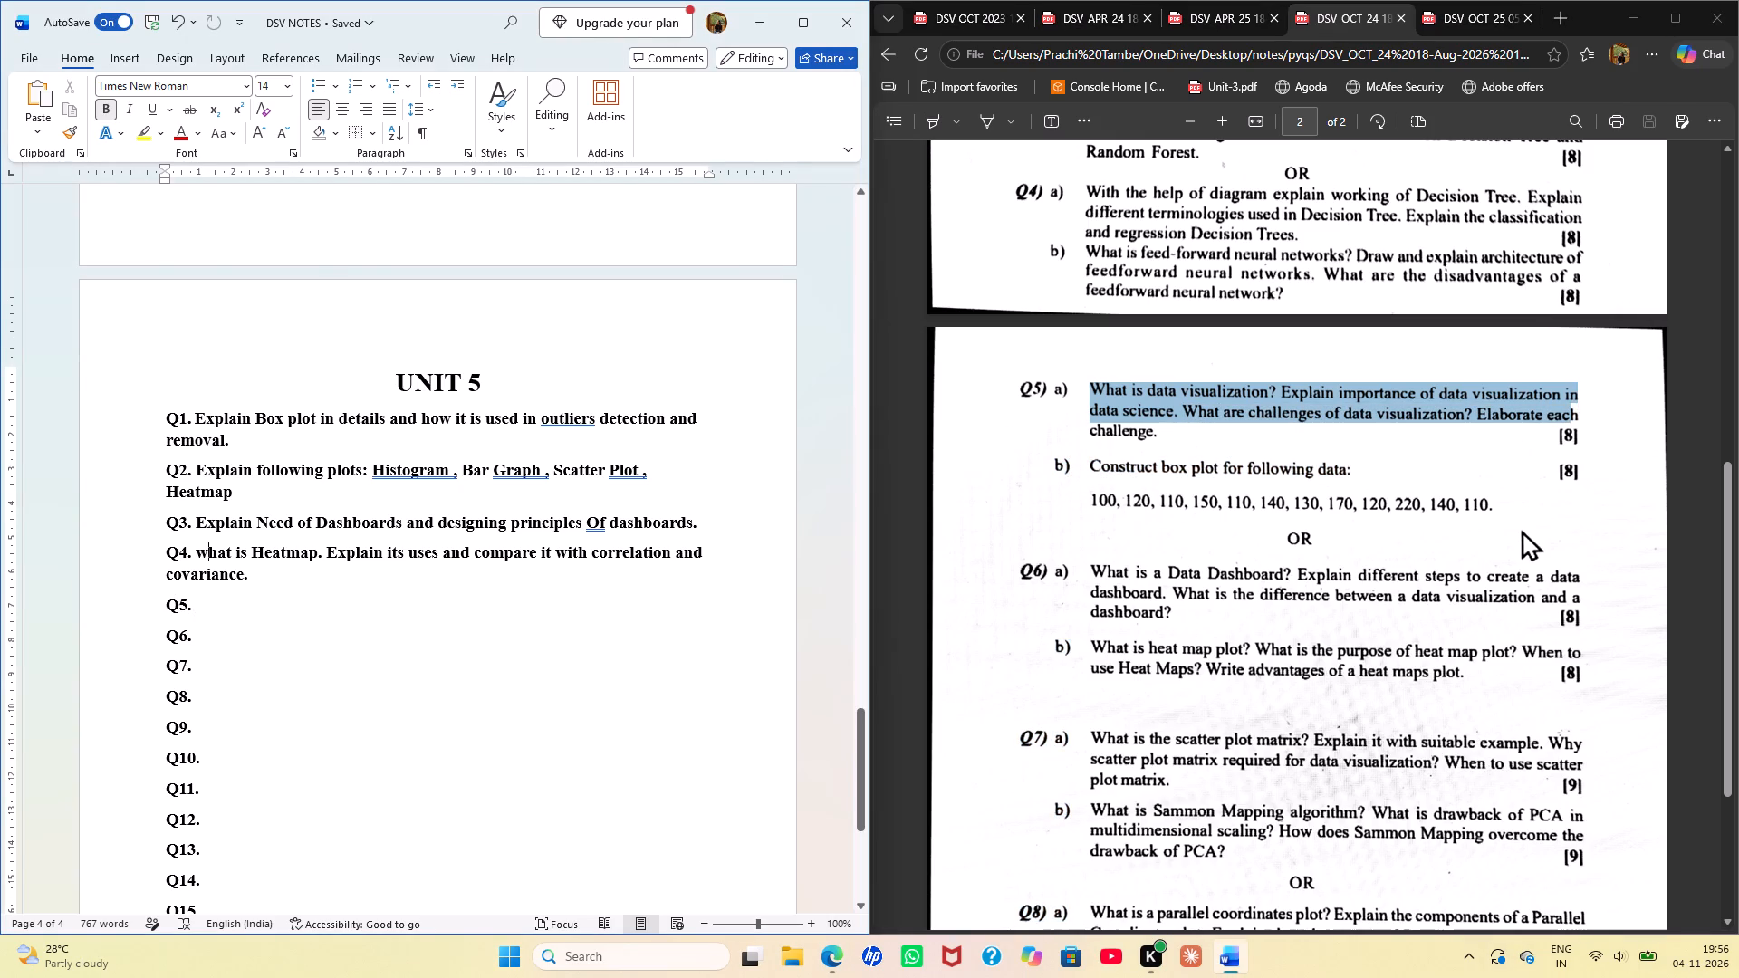
pyautogui.click(201, 607)
pyautogui.press('space')
pyautogui.hotkey('ctrl', 'v')
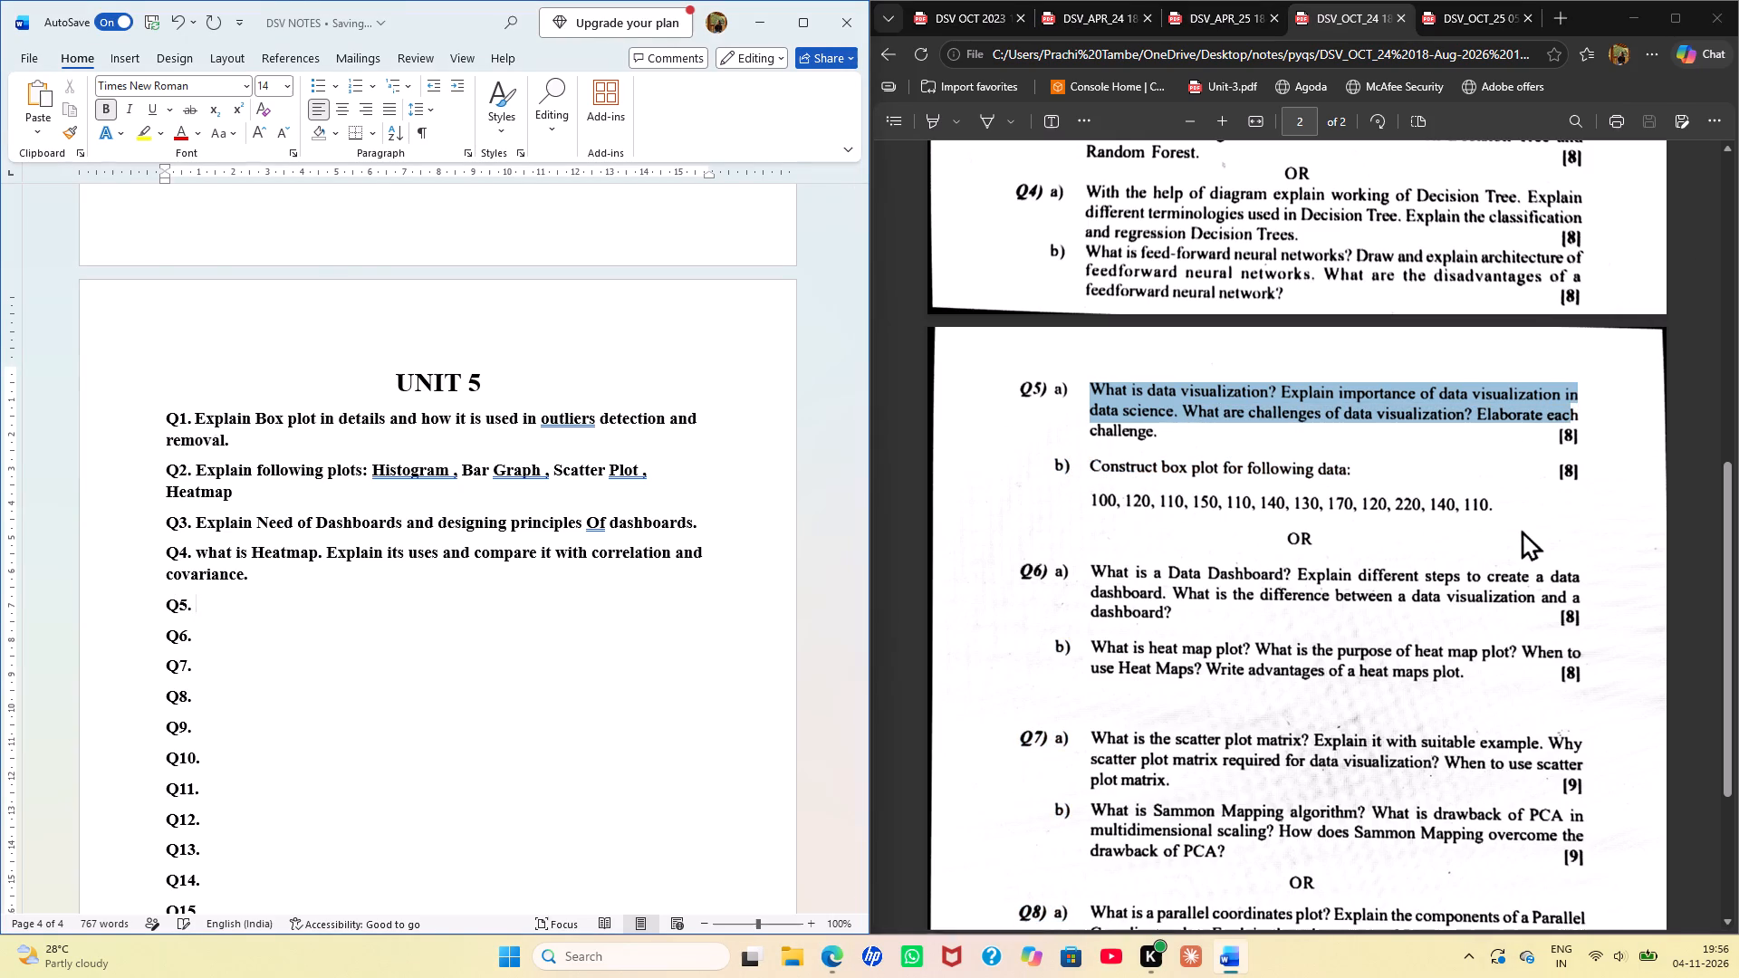
pyautogui.write('h chall')
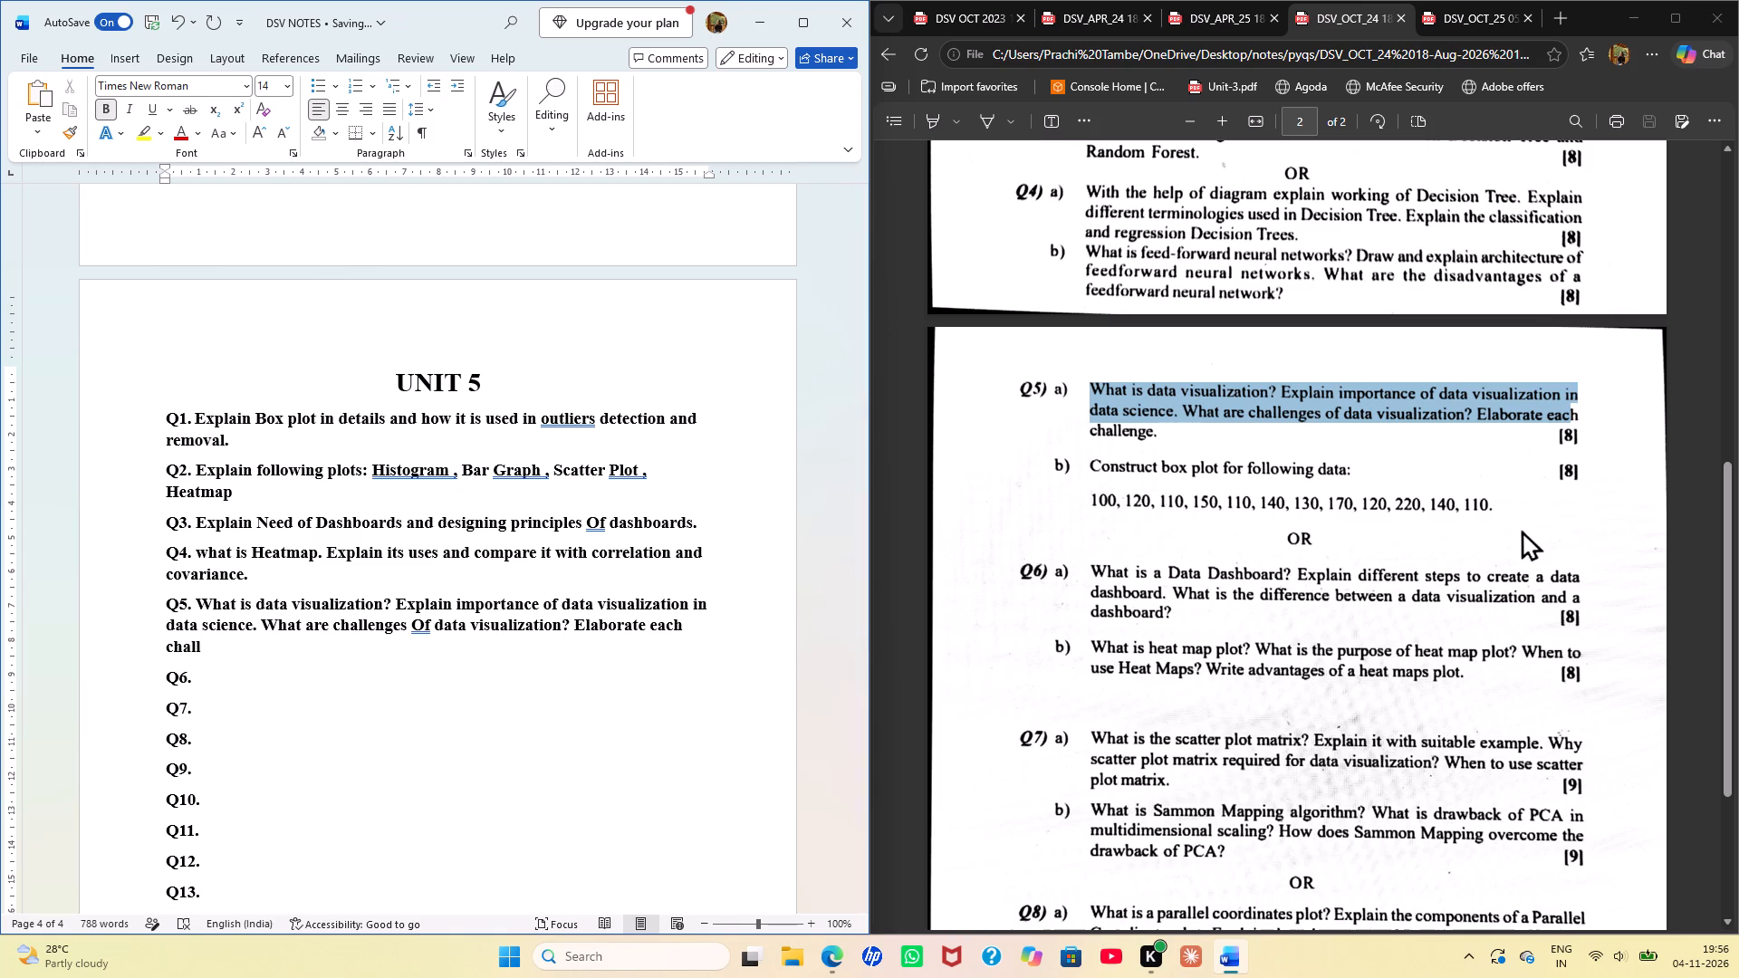
pyautogui.write('enge')
# Copy the "Construct box plot for following data" question with its numbers, Q5 b) of October 2024, into UNIT 5's Q6. line, removing the trailing "181".
pyautogui.moveTo(1088, 465); pyautogui.dragTo(1542, 511)
pyautogui.hotkey('ctrl', 'c')
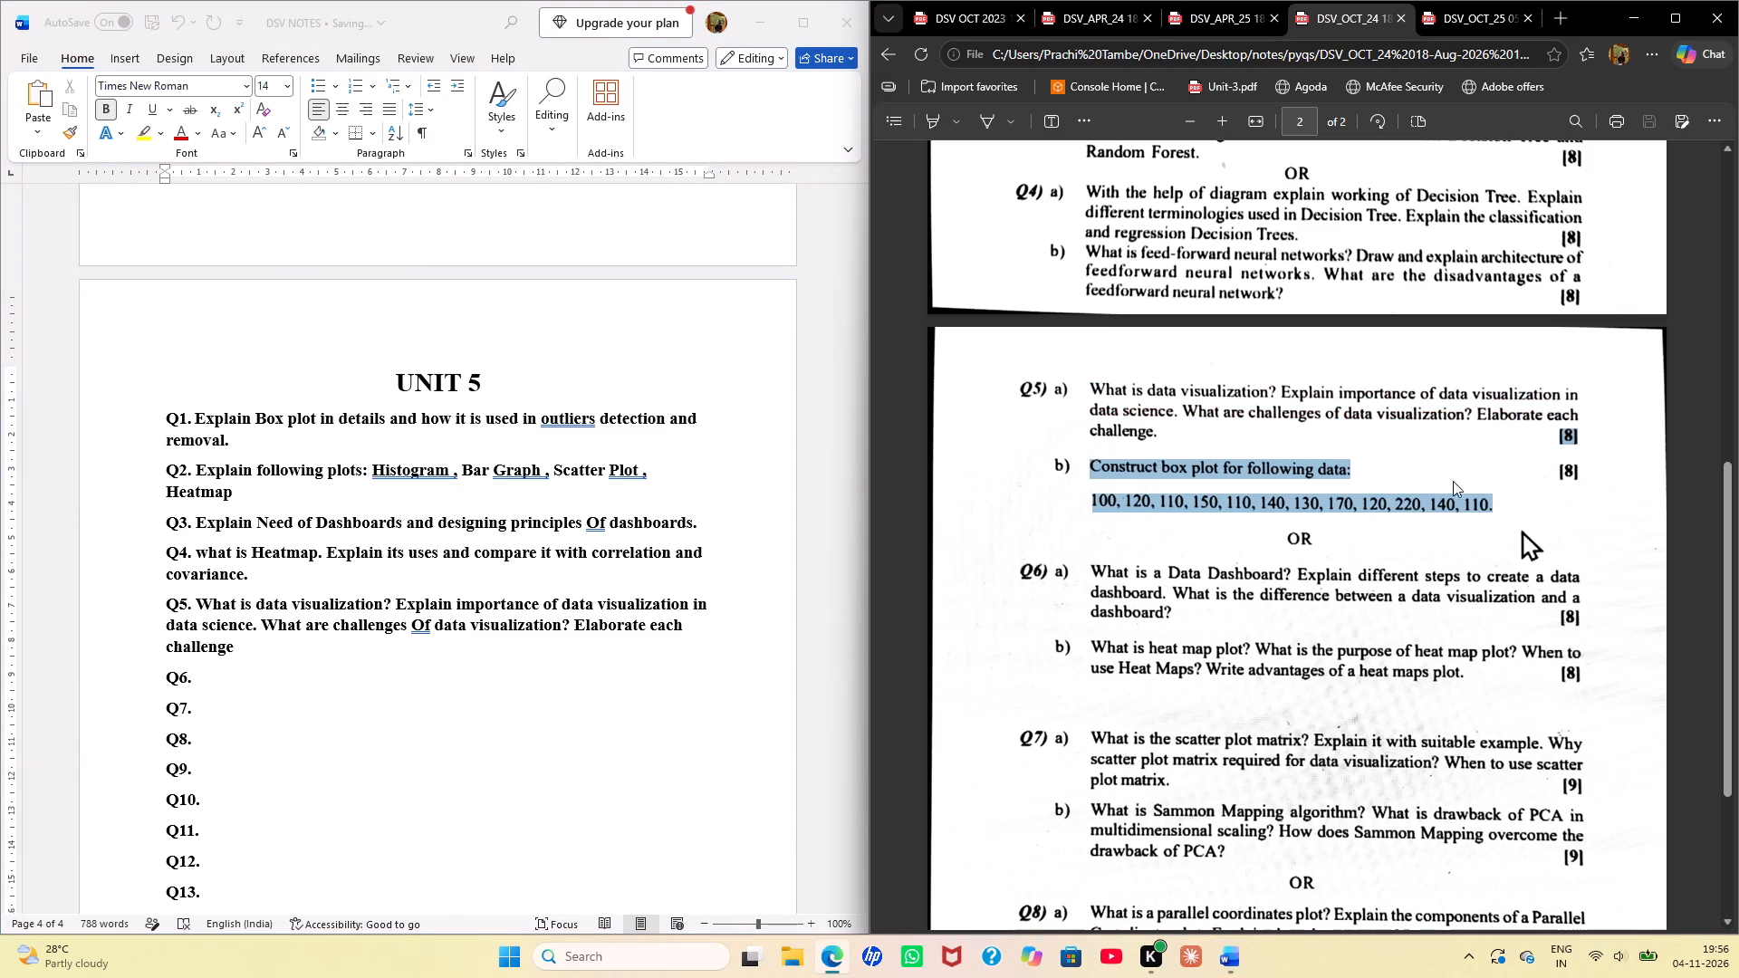
pyautogui.moveTo(211, 675); pyautogui.dragTo(203, 679)
pyautogui.click(203, 679)
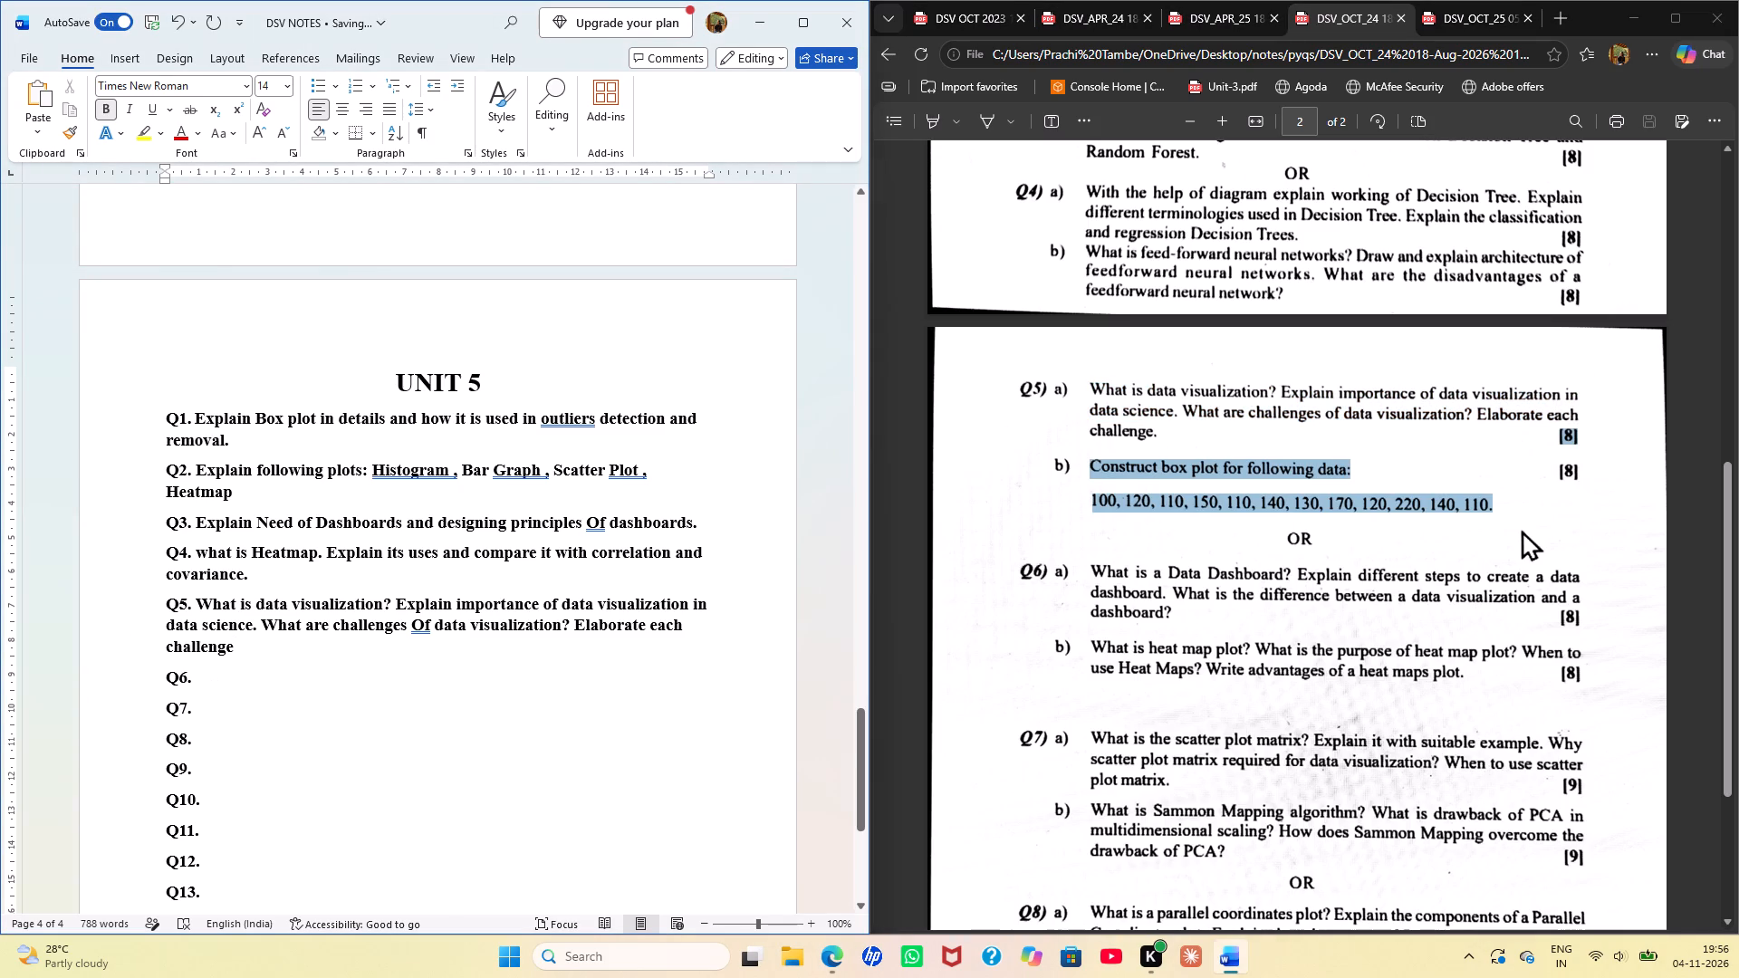
pyautogui.press('space')
pyautogui.hotkey('ctrl', 'v')
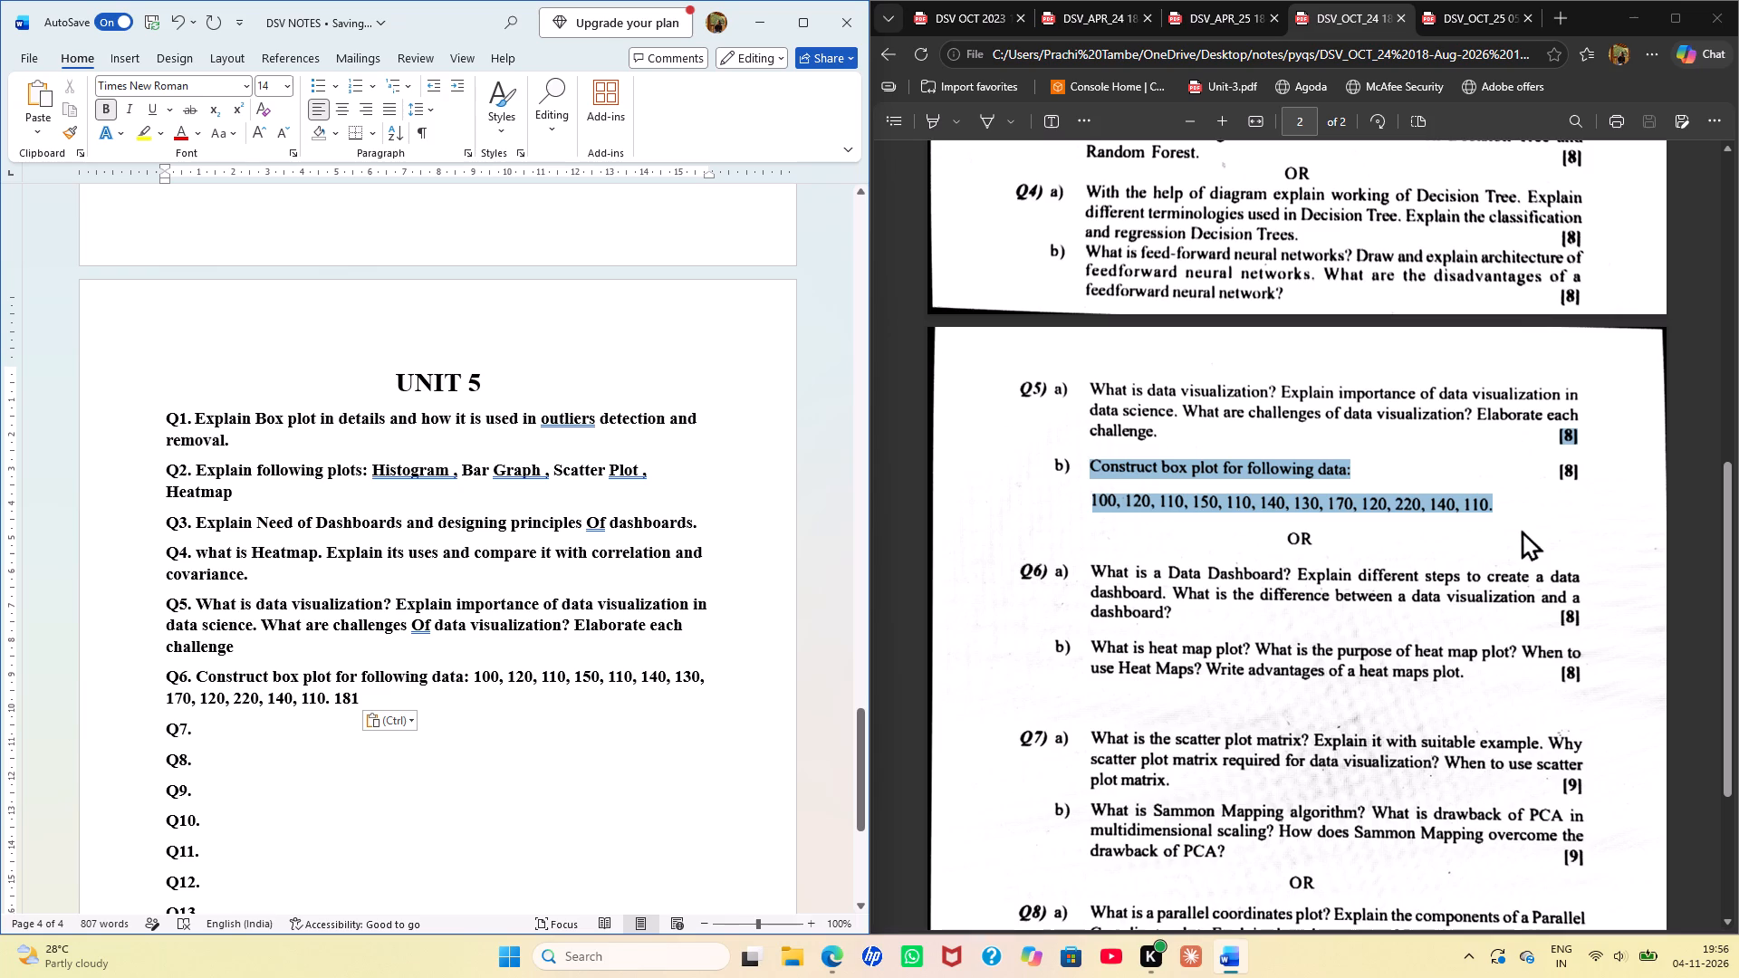
pyautogui.press('BackSpace')
pyautogui.press('BackSpace')
pyautogui.press('BackSpace')
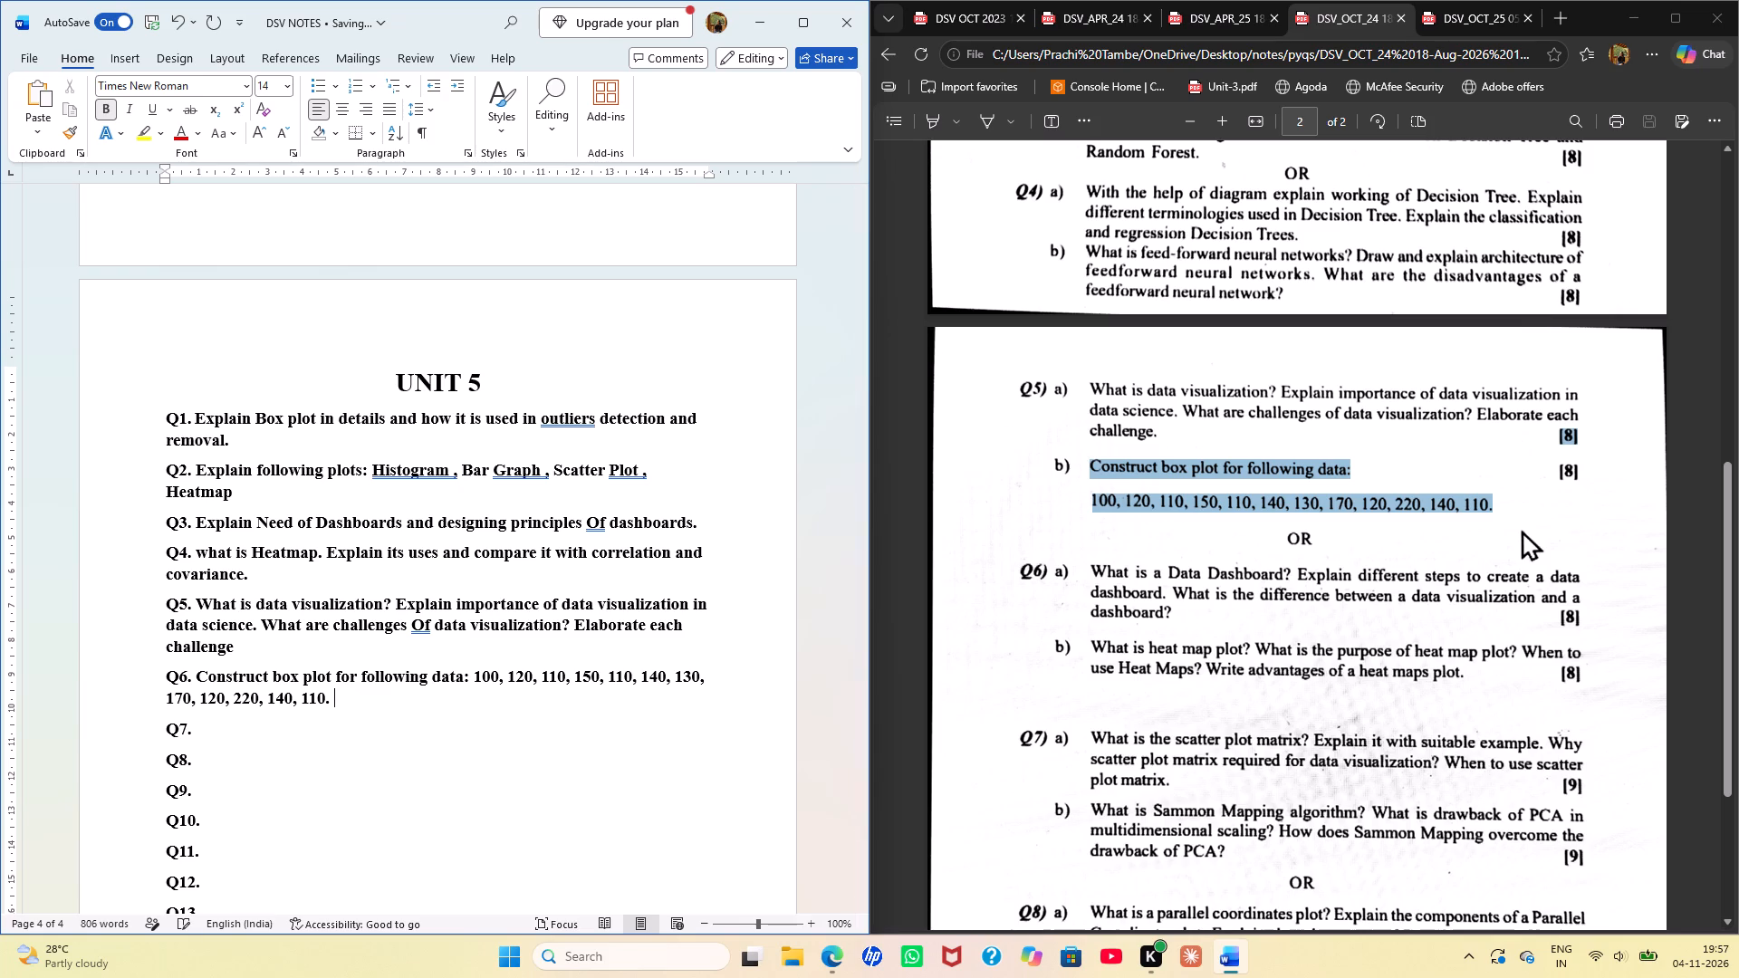
# Copy the Data Dashboard question, Q6 a) of the October 2024 paper, into the Q7. line of UNIT 5.
pyautogui.scroll(-1, 1180, 734)
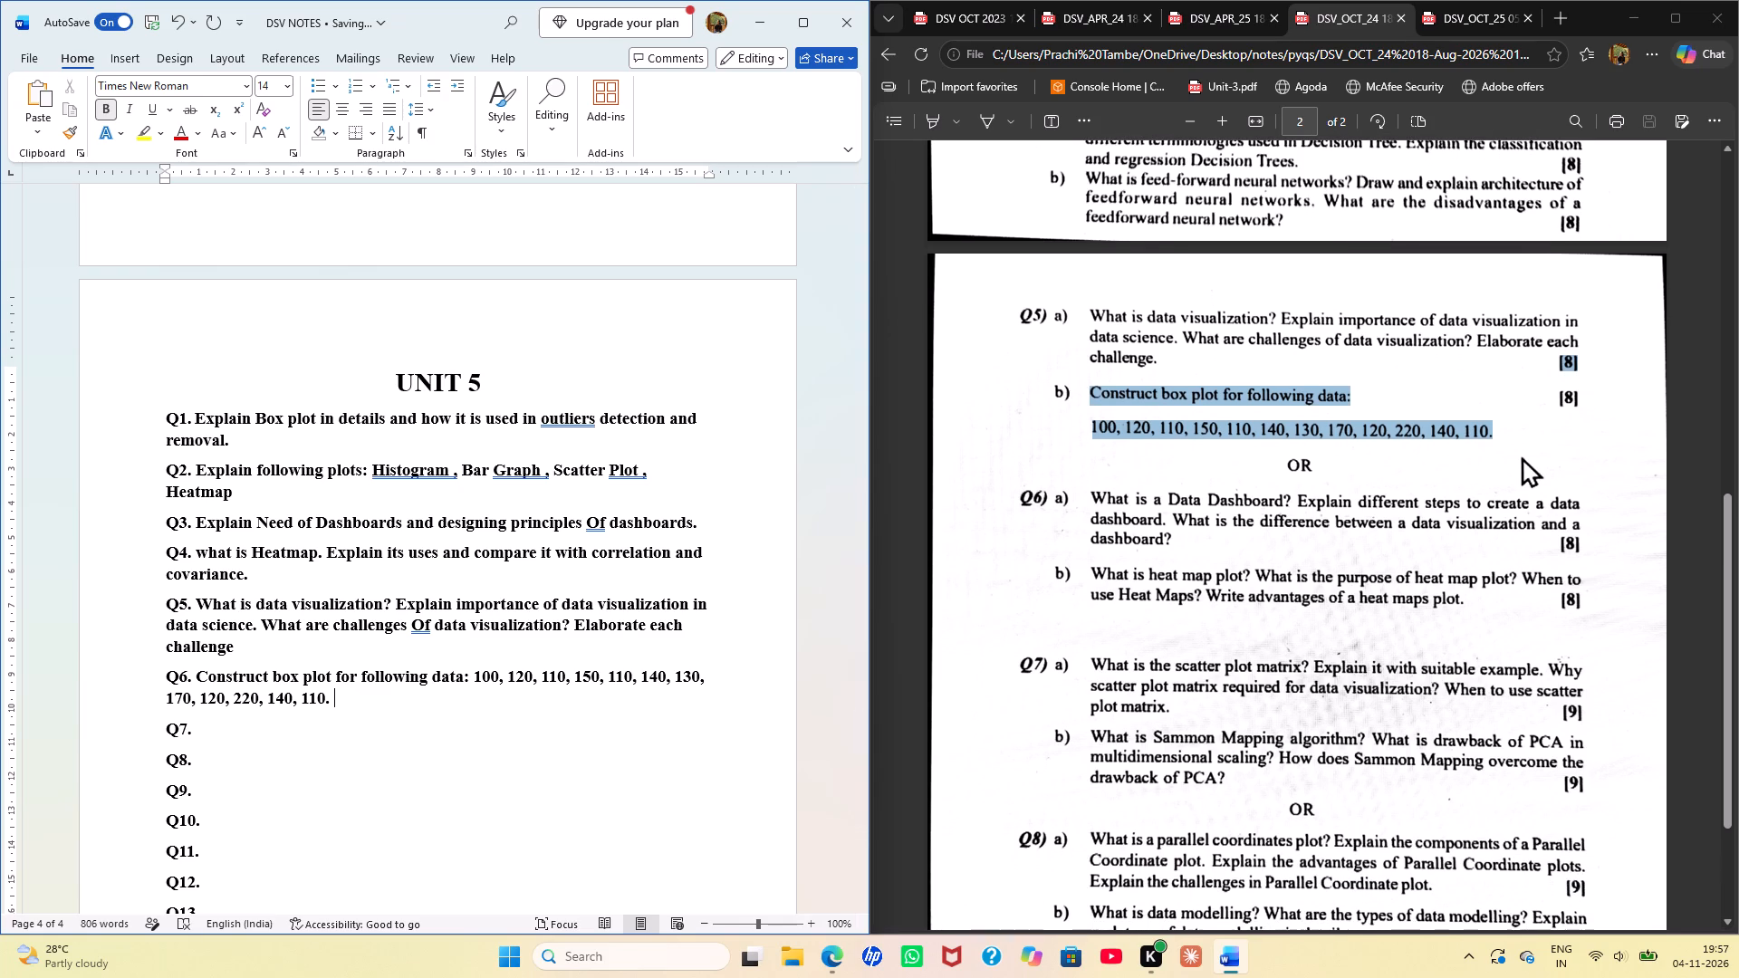
pyautogui.moveTo(1075, 497); pyautogui.dragTo(1184, 533)
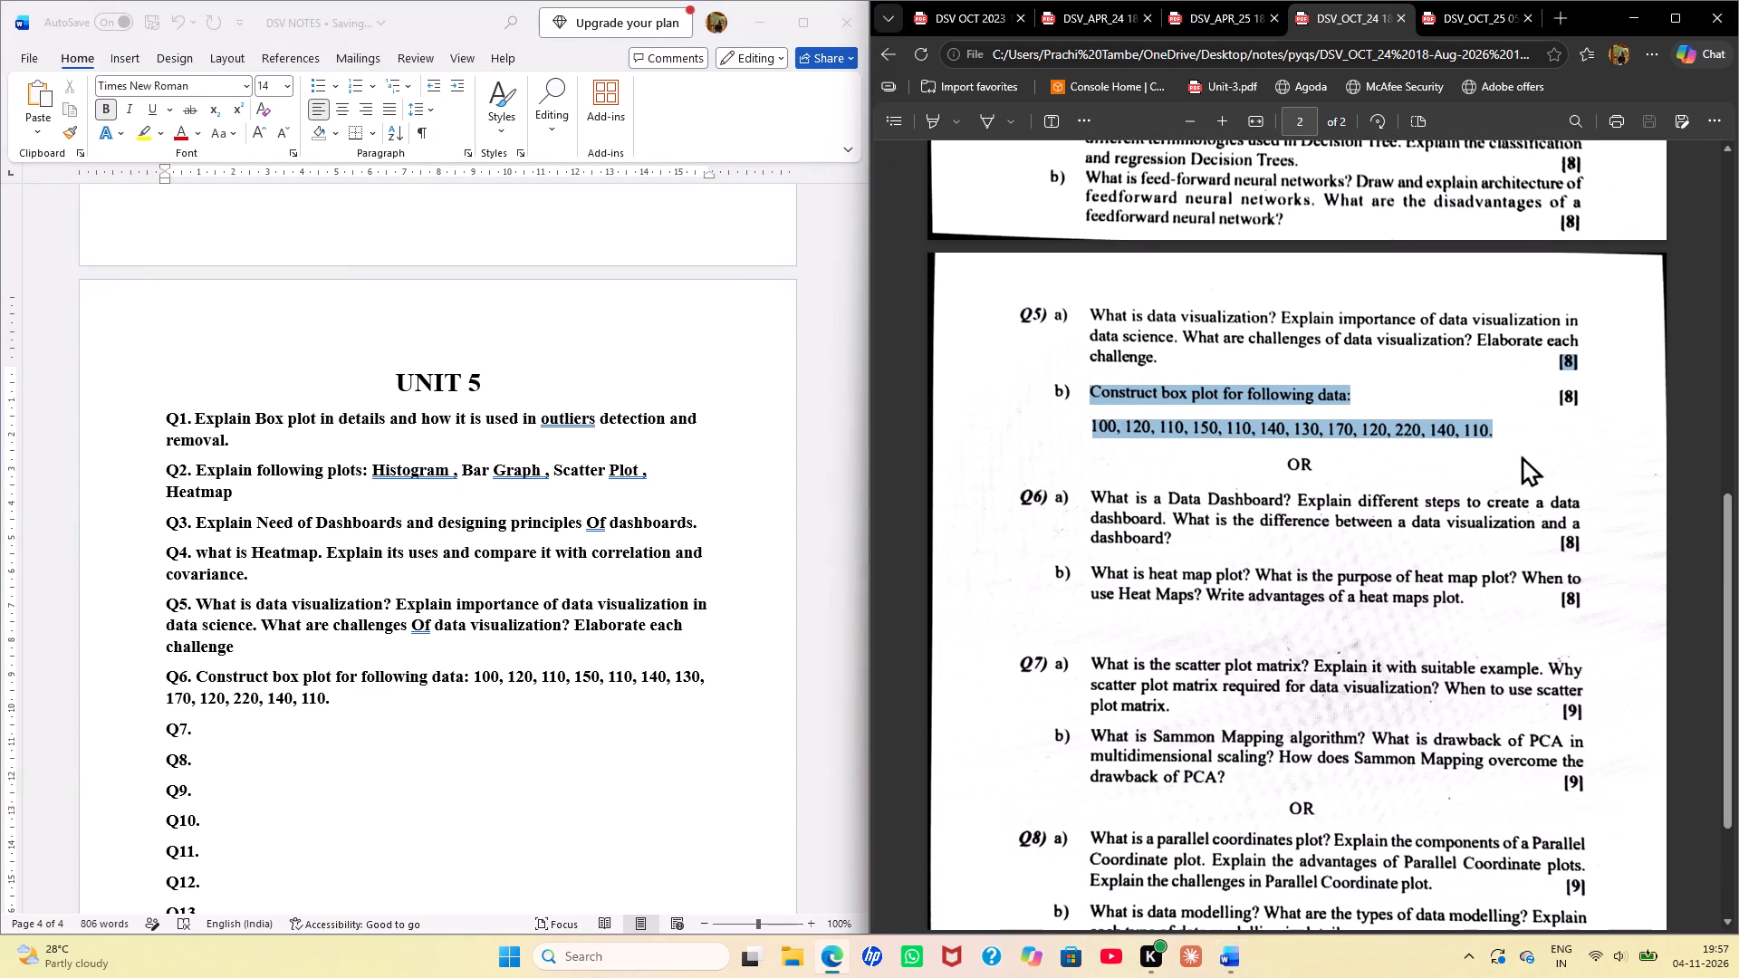
pyautogui.moveTo(1184, 533); pyautogui.dragTo(1184, 545)
pyautogui.click(1159, 542)
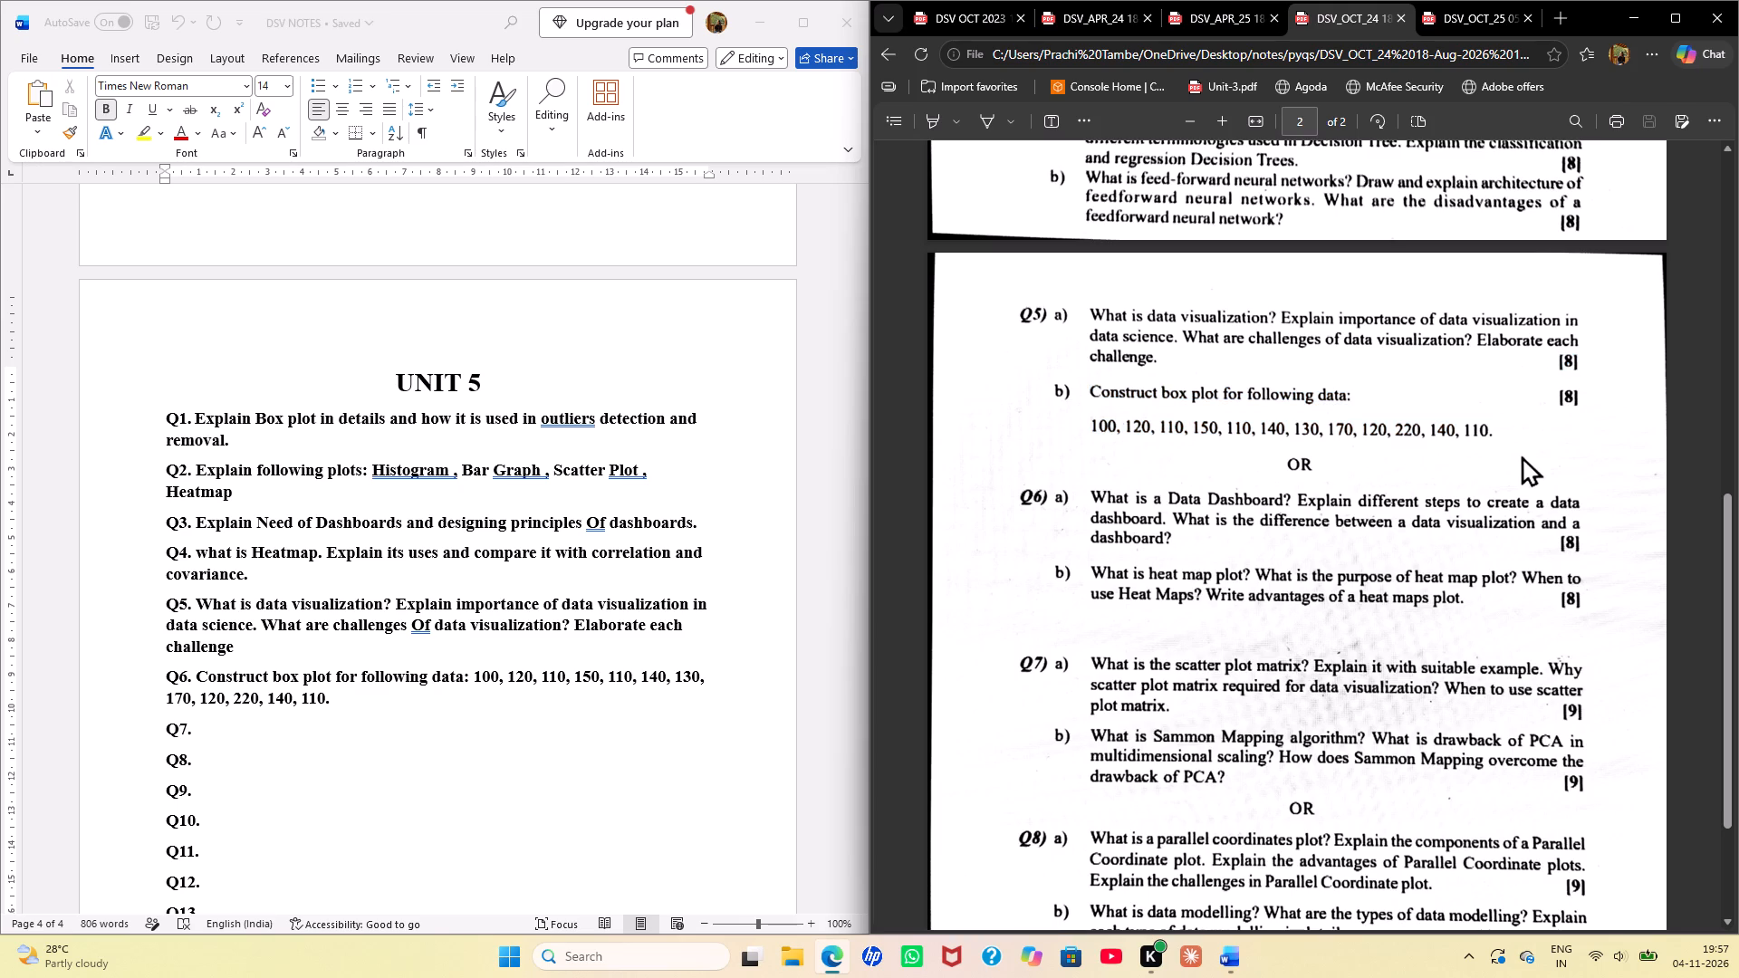
pyautogui.moveTo(1160, 542); pyautogui.dragTo(1074, 494)
pyautogui.hotkey('ctrl', 'c')
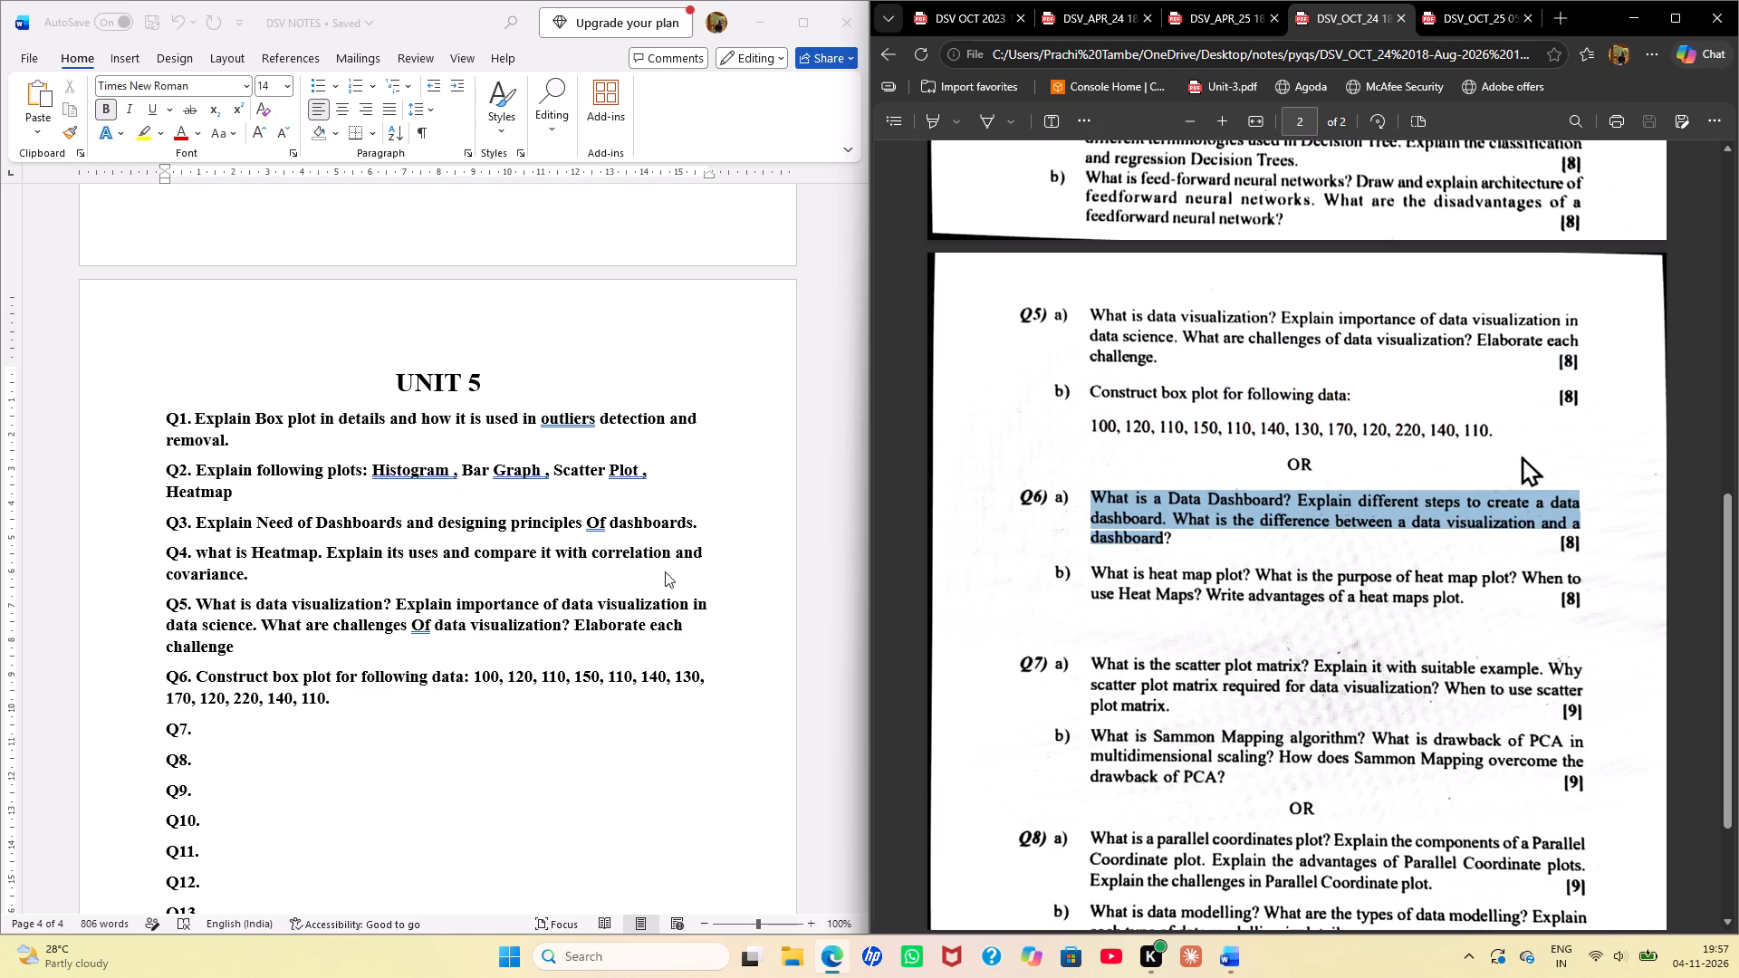
pyautogui.click(205, 730)
pyautogui.click(200, 729)
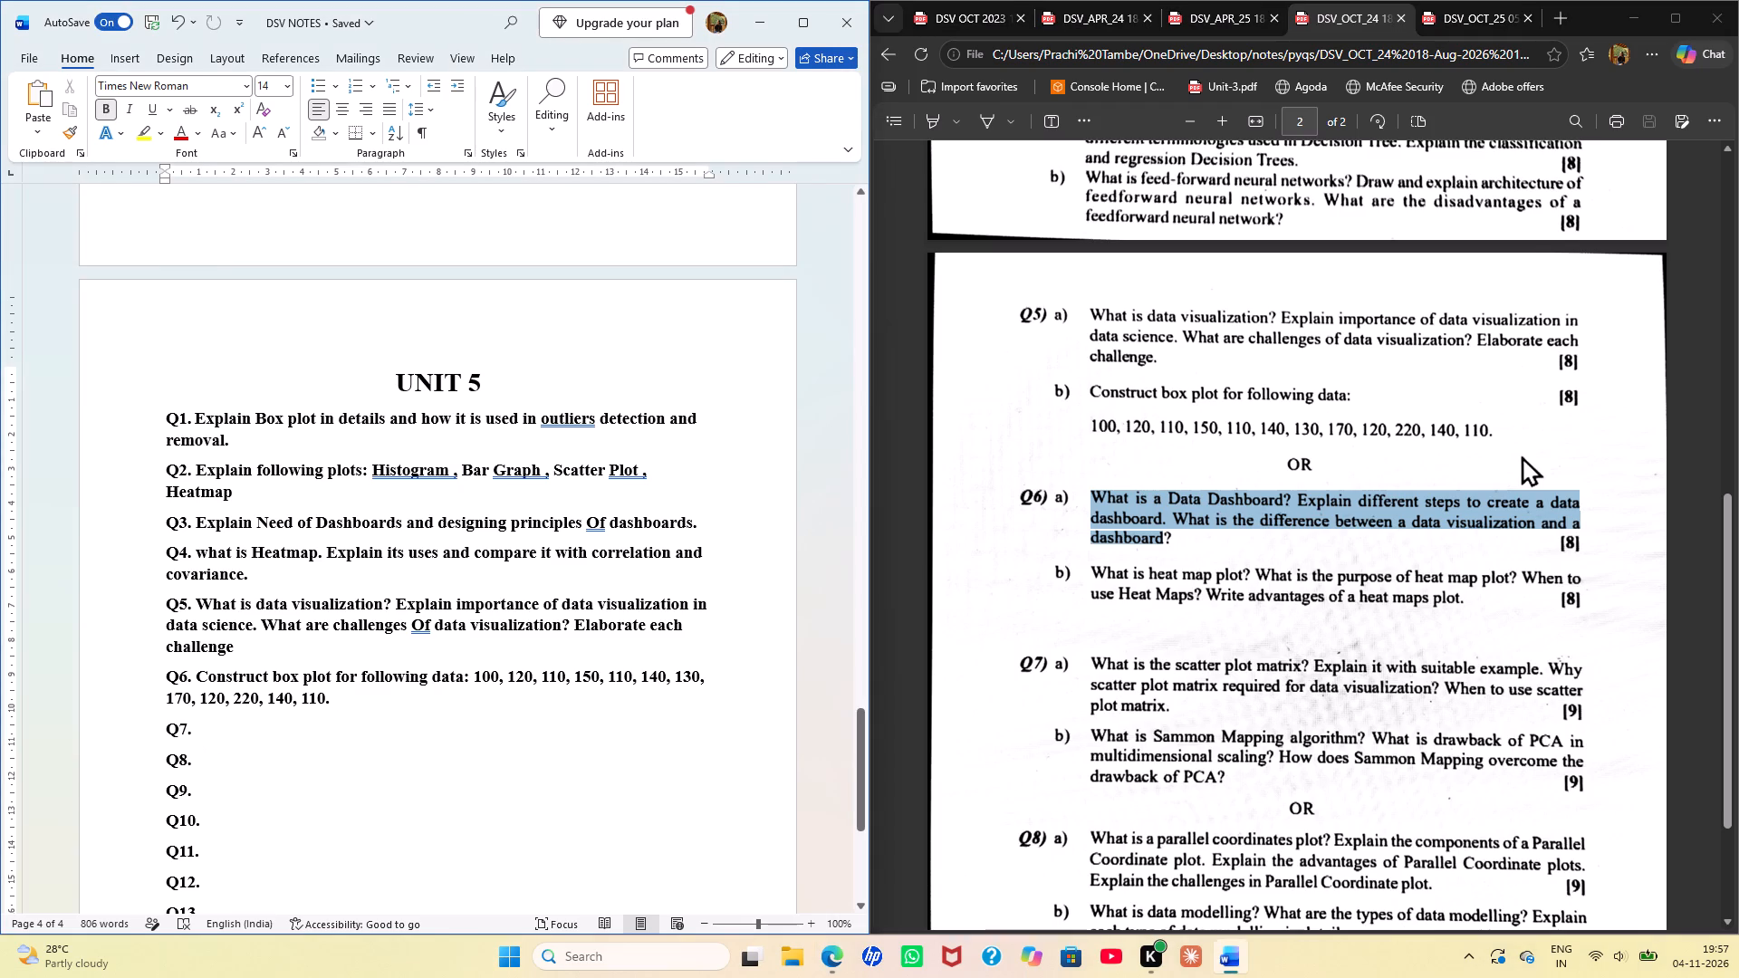
pyautogui.press('space')
pyautogui.hotkey('ctrl', 'v')
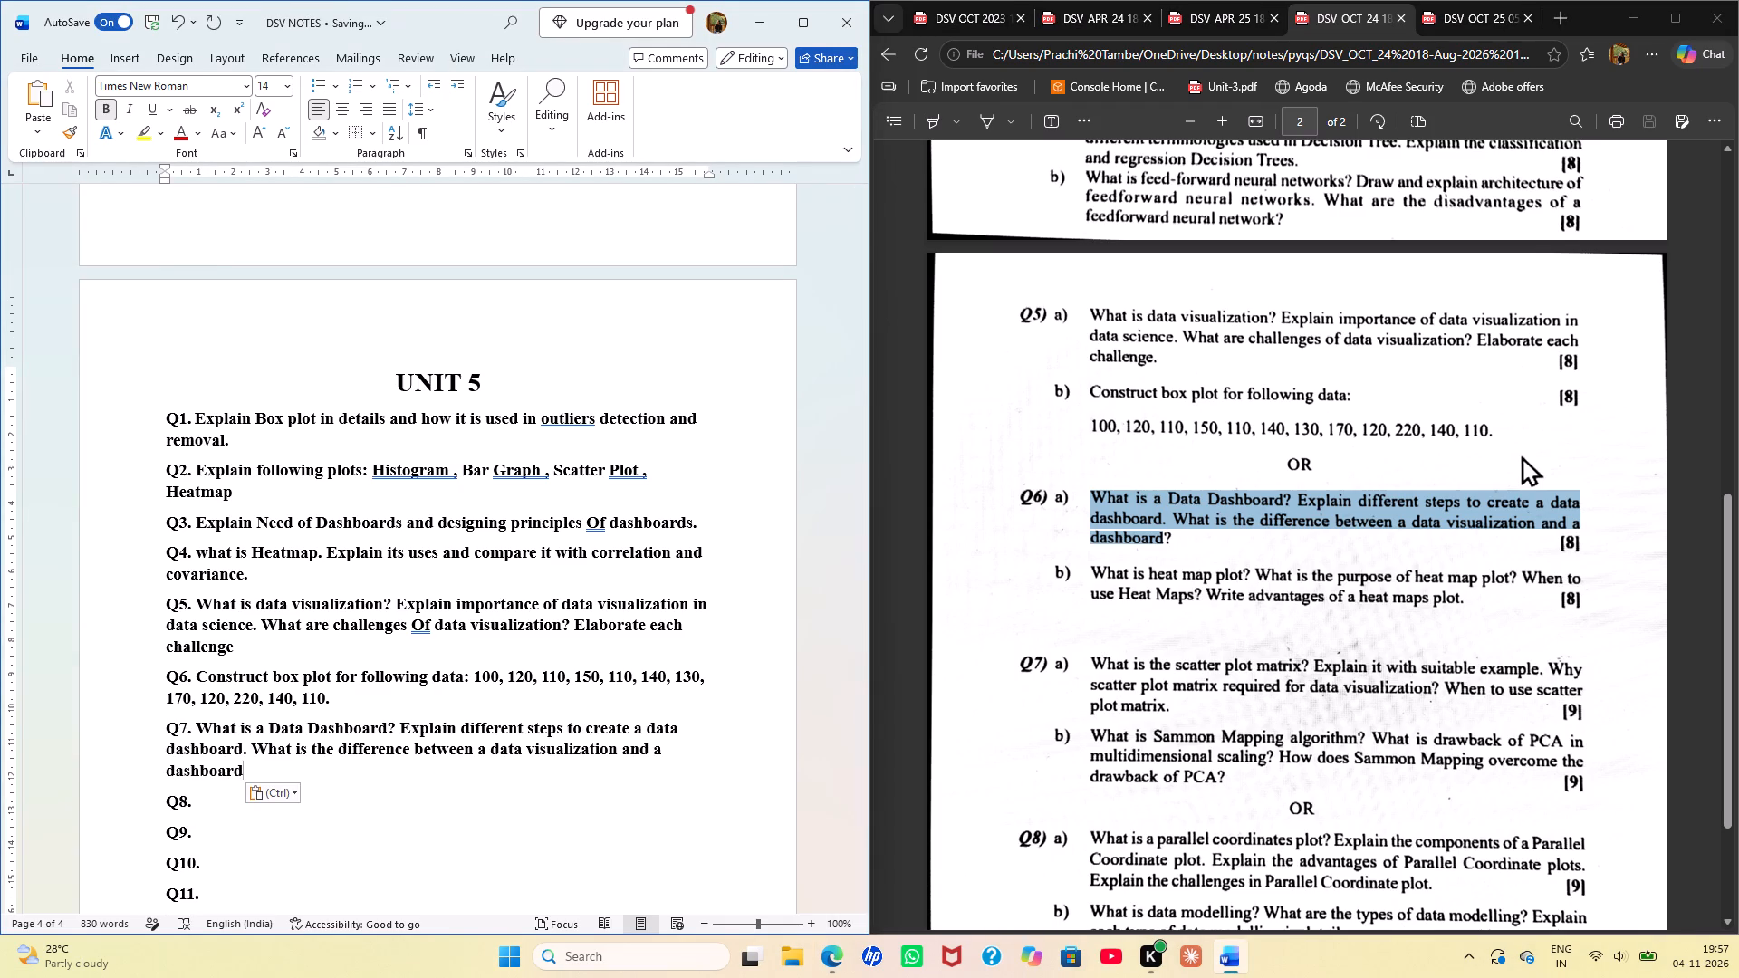
# Copy the heat map plot purpose and advantages question, Q6 b) of the October 2024 paper, into UNIT 5's Q8. line.
pyautogui.moveTo(1088, 573); pyautogui.dragTo(1387, 615)
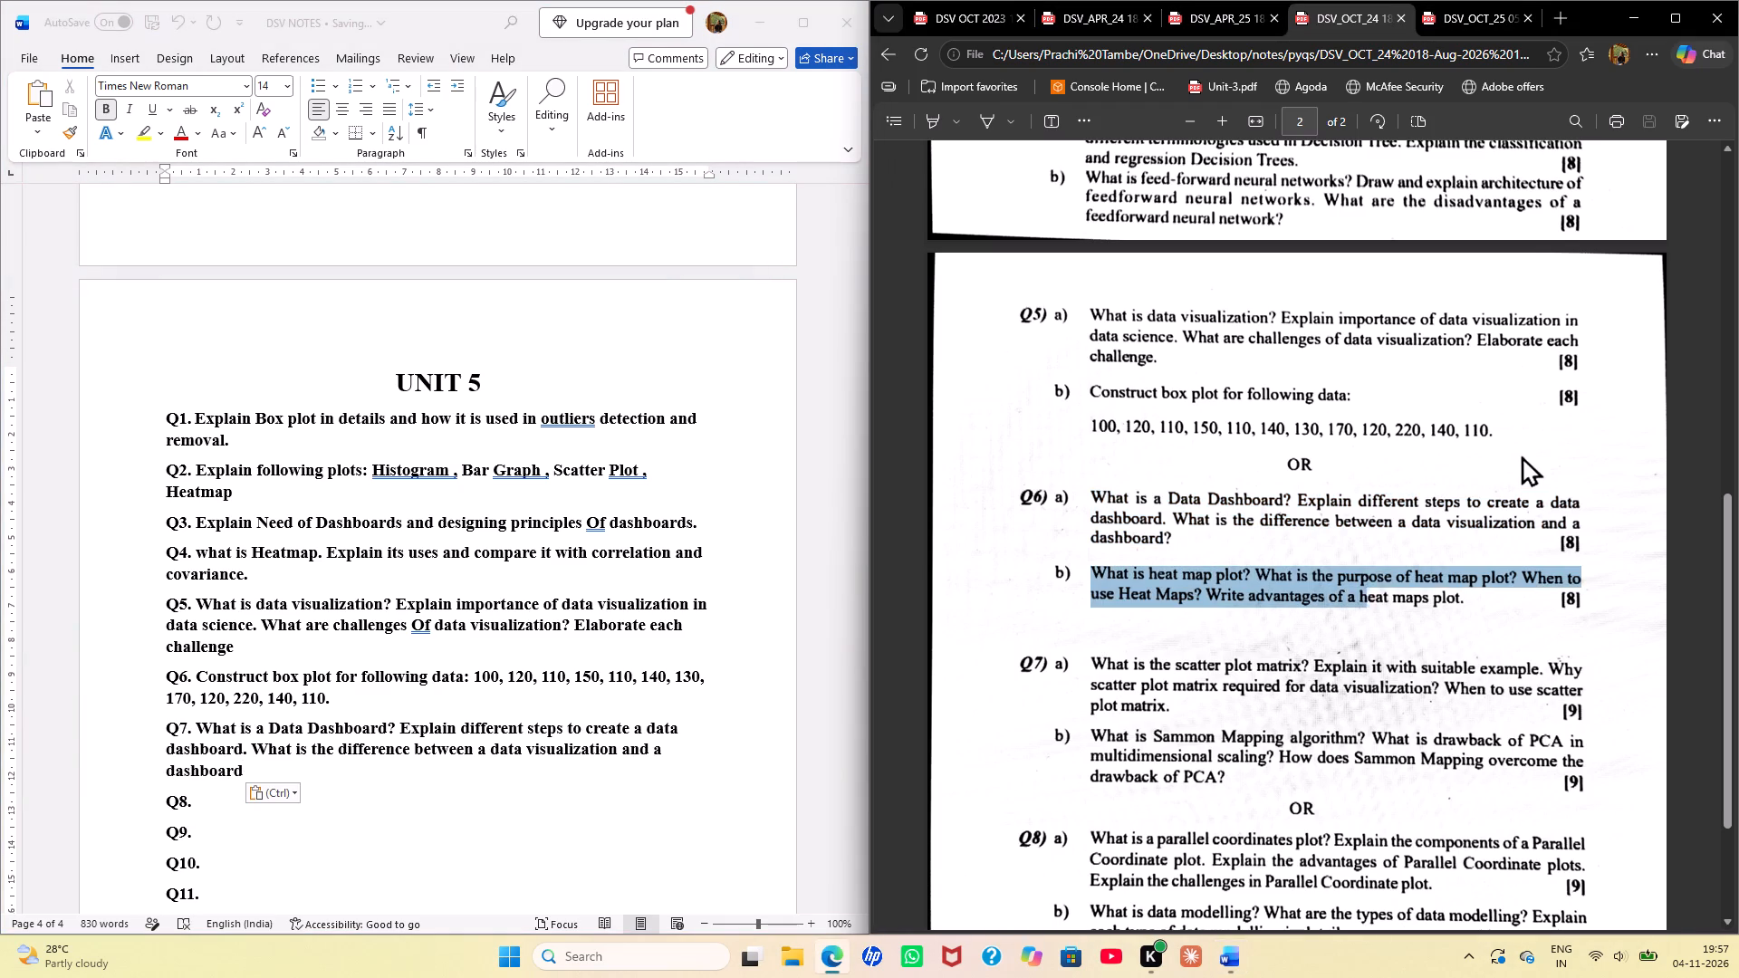
pyautogui.moveTo(1387, 615); pyautogui.dragTo(1483, 606)
pyautogui.hotkey('ctrl', 'c')
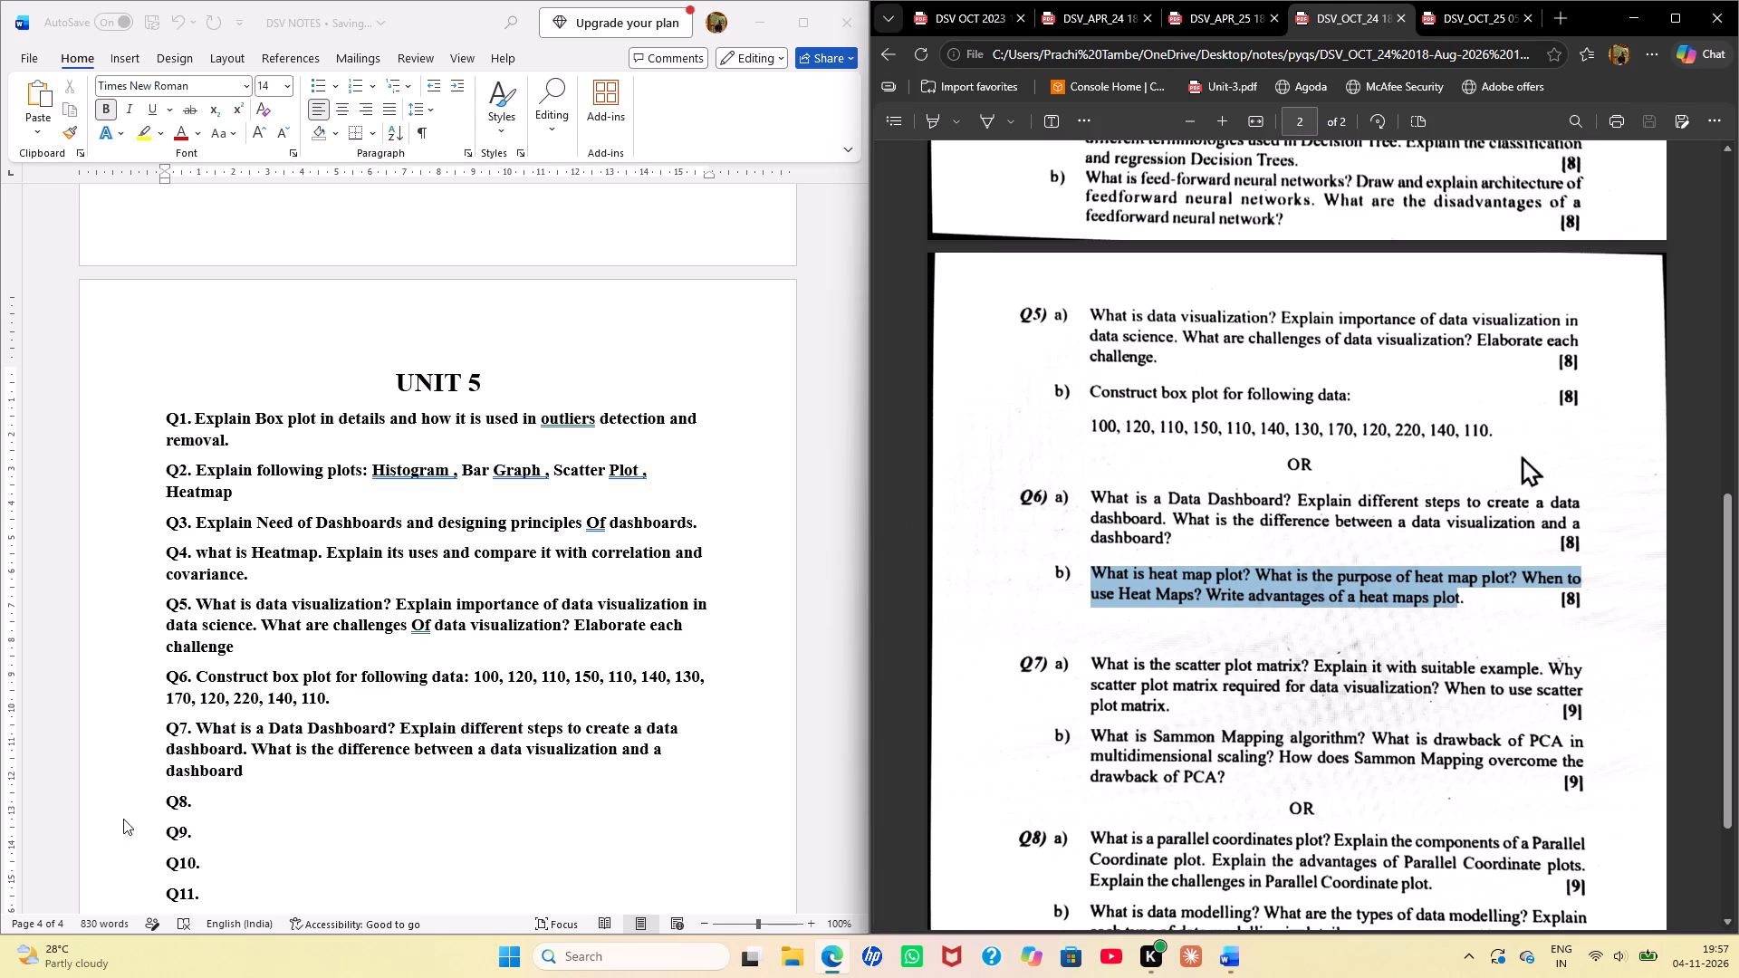
pyautogui.click(197, 805)
pyautogui.click(209, 802)
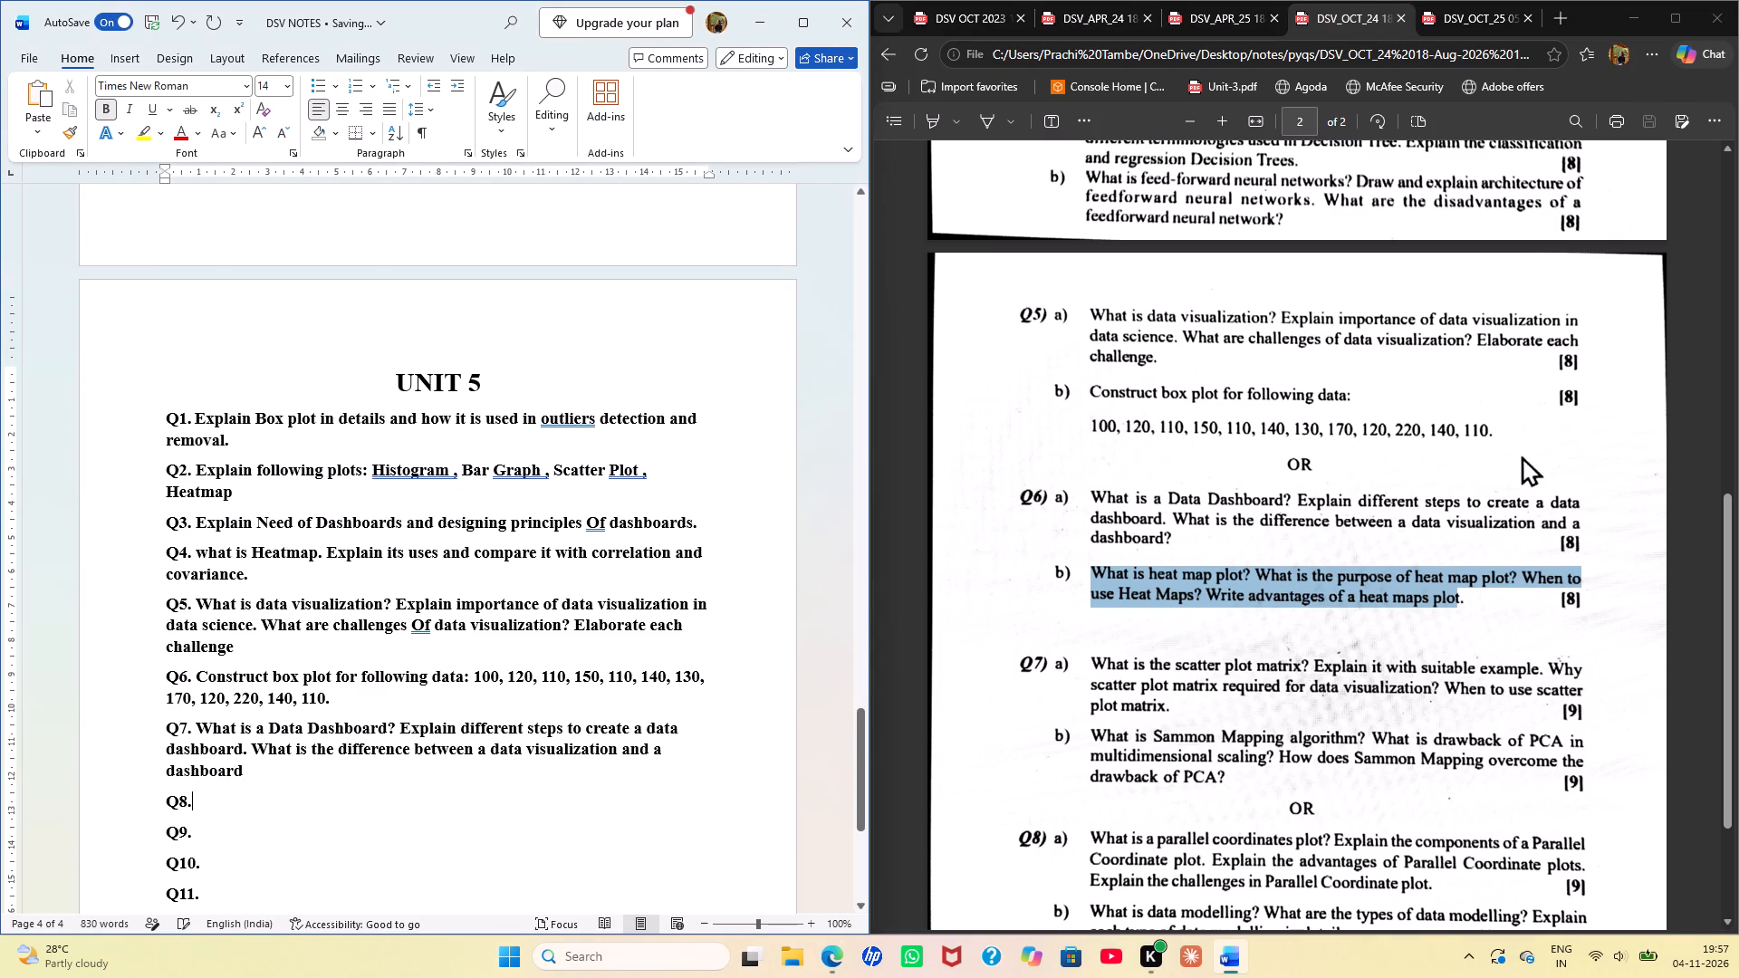
pyautogui.press('space')
pyautogui.hotkey('ctrl', 'v')
# From the April 2025 paper, copy the question on Python plotting libraries and the matplotlib comparison, Q6 a), into UNIT 5's Q9. line.
pyautogui.scroll(-1, 209, 802)
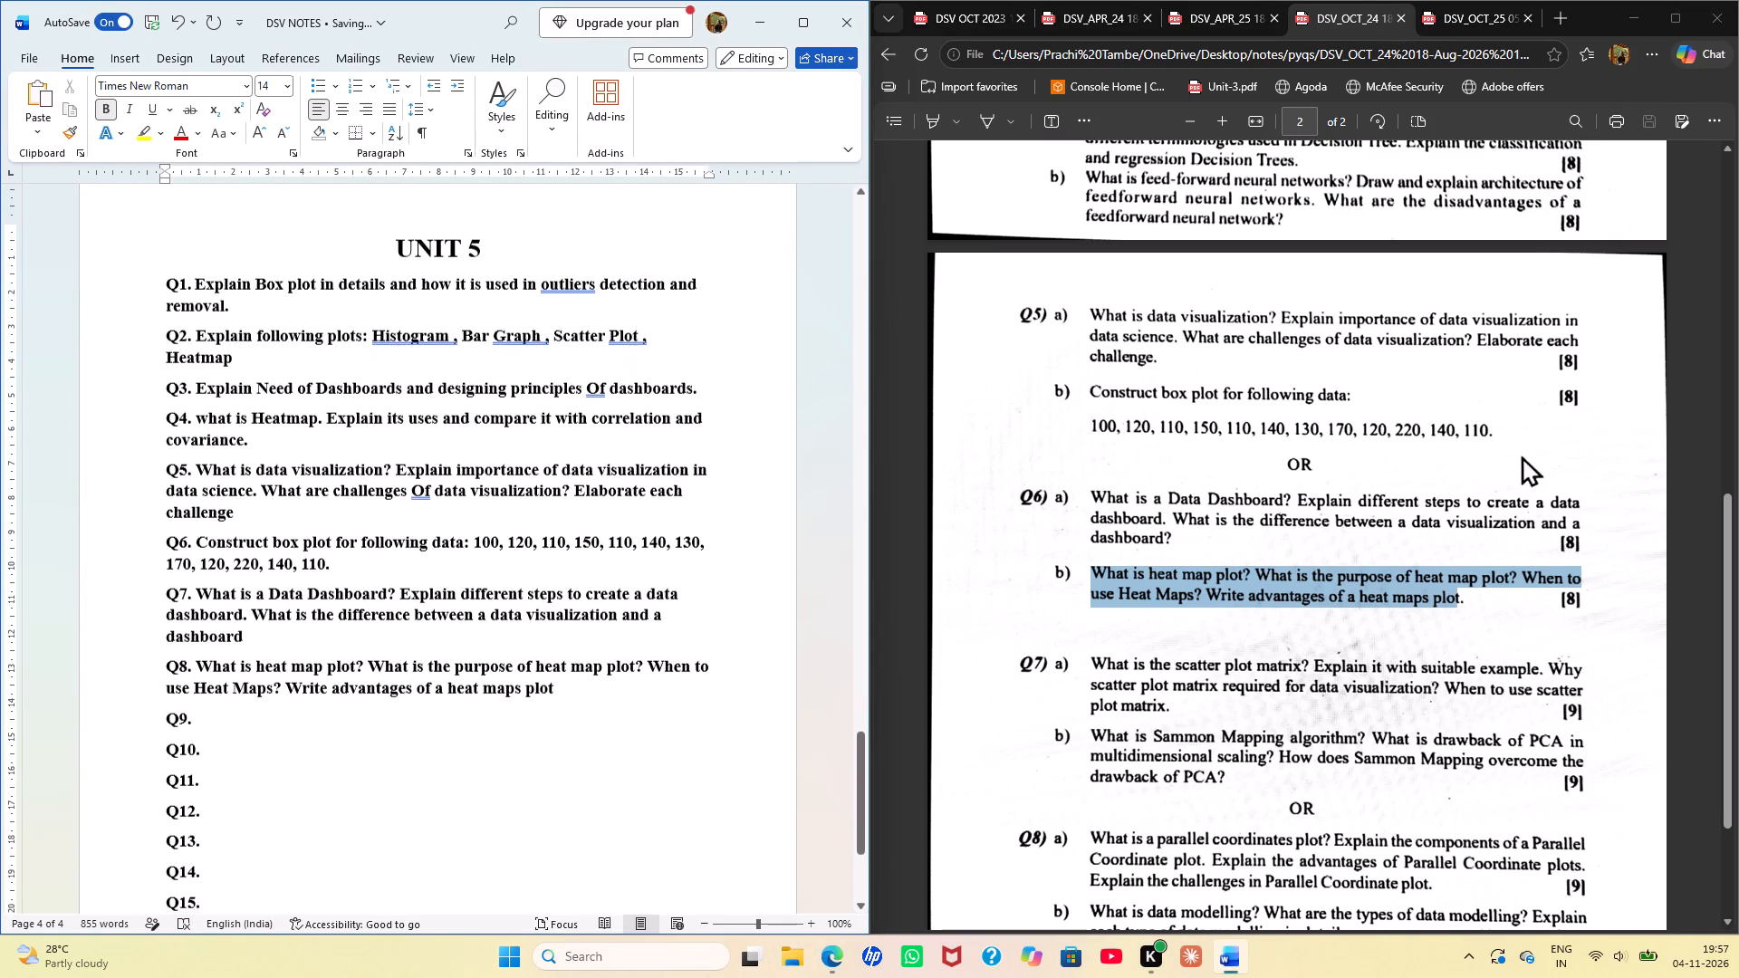
pyautogui.scroll(-1, 209, 802)
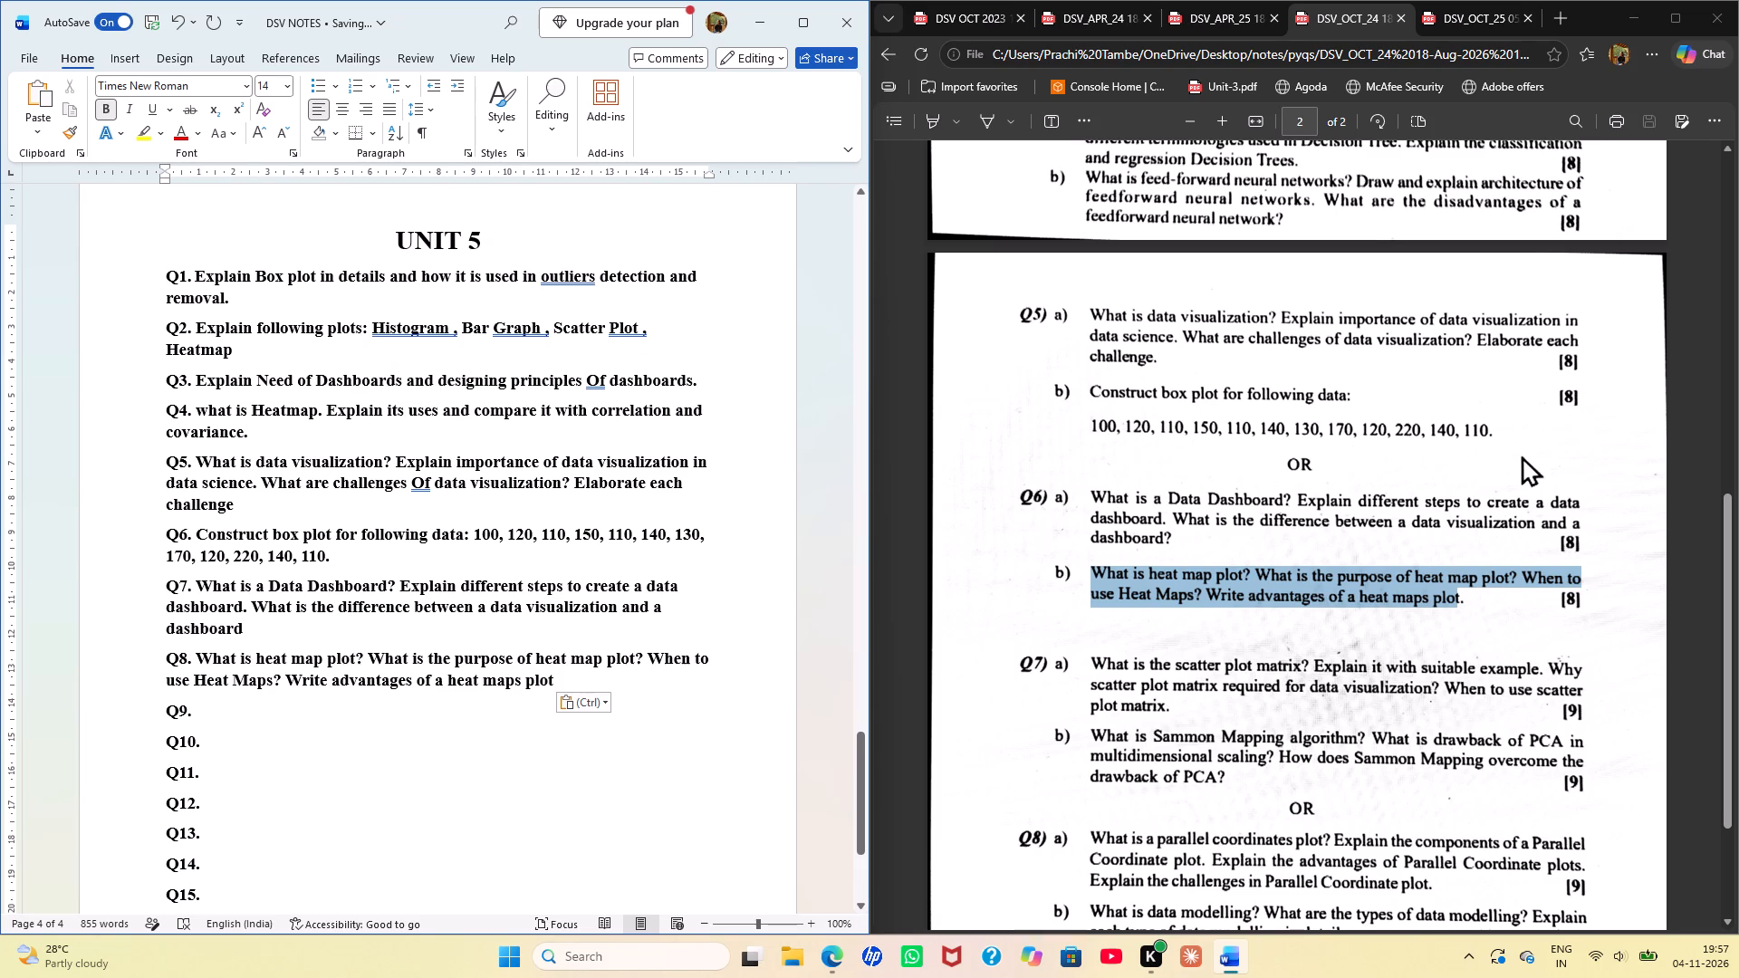
pyautogui.click(1232, 15)
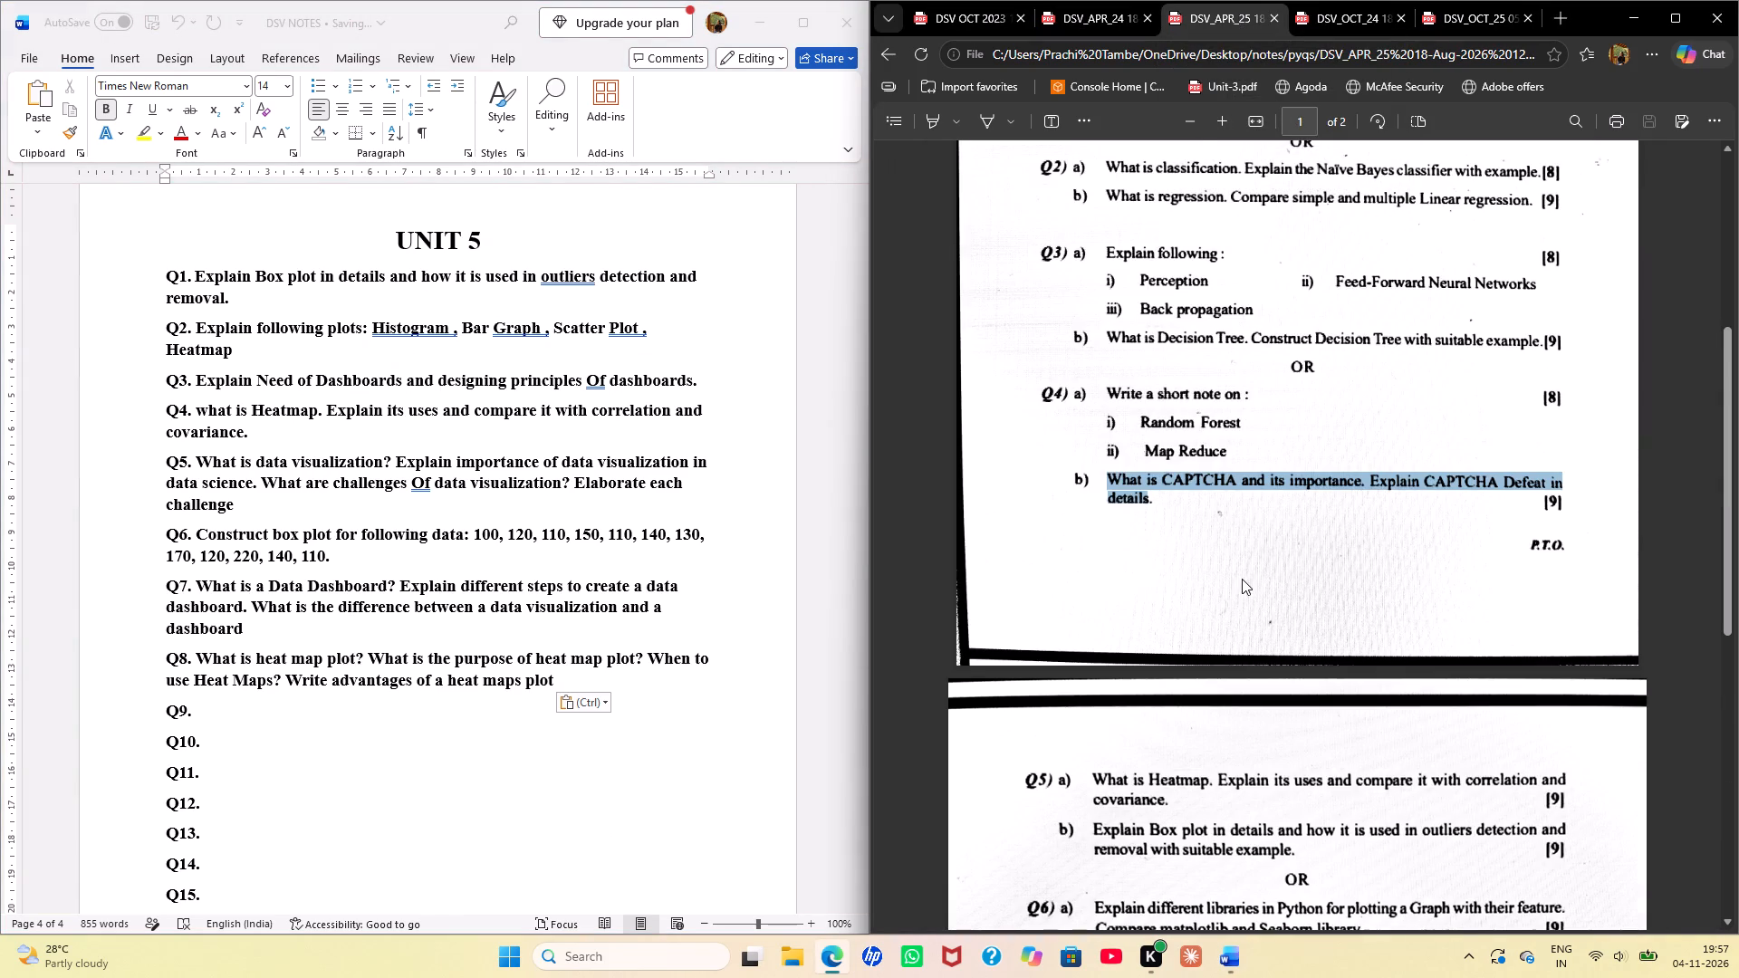
pyautogui.scroll(-3, 1242, 579)
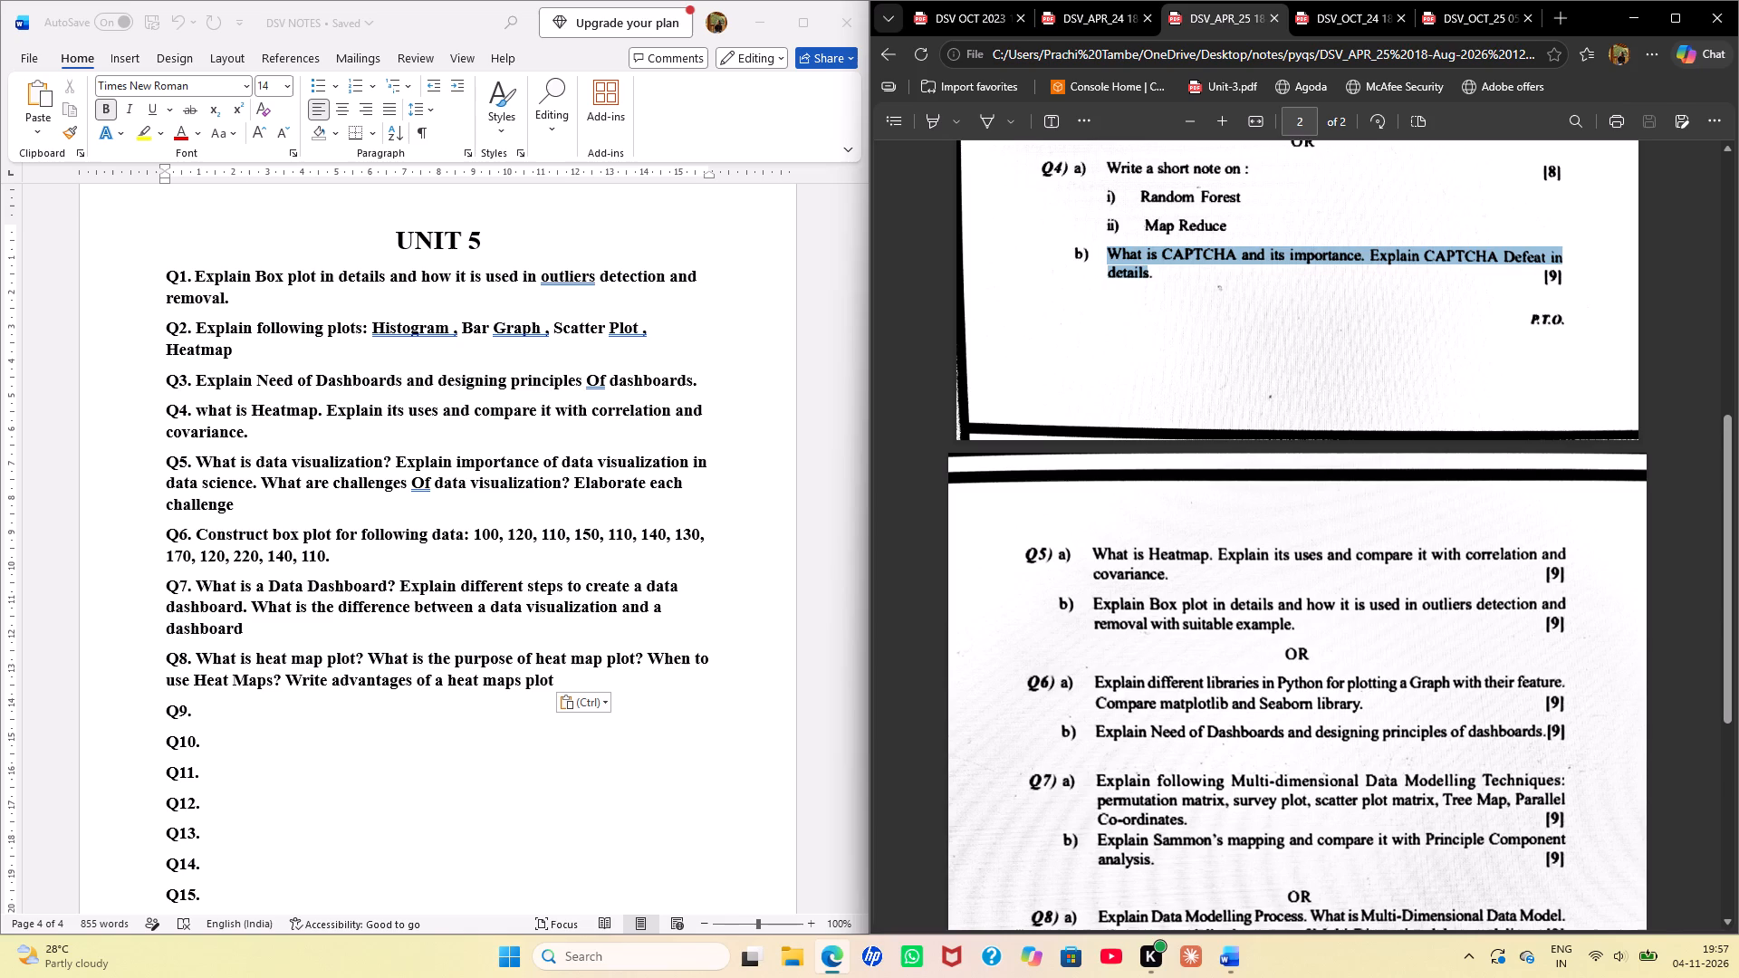
pyautogui.scroll(-1, 1143, 615)
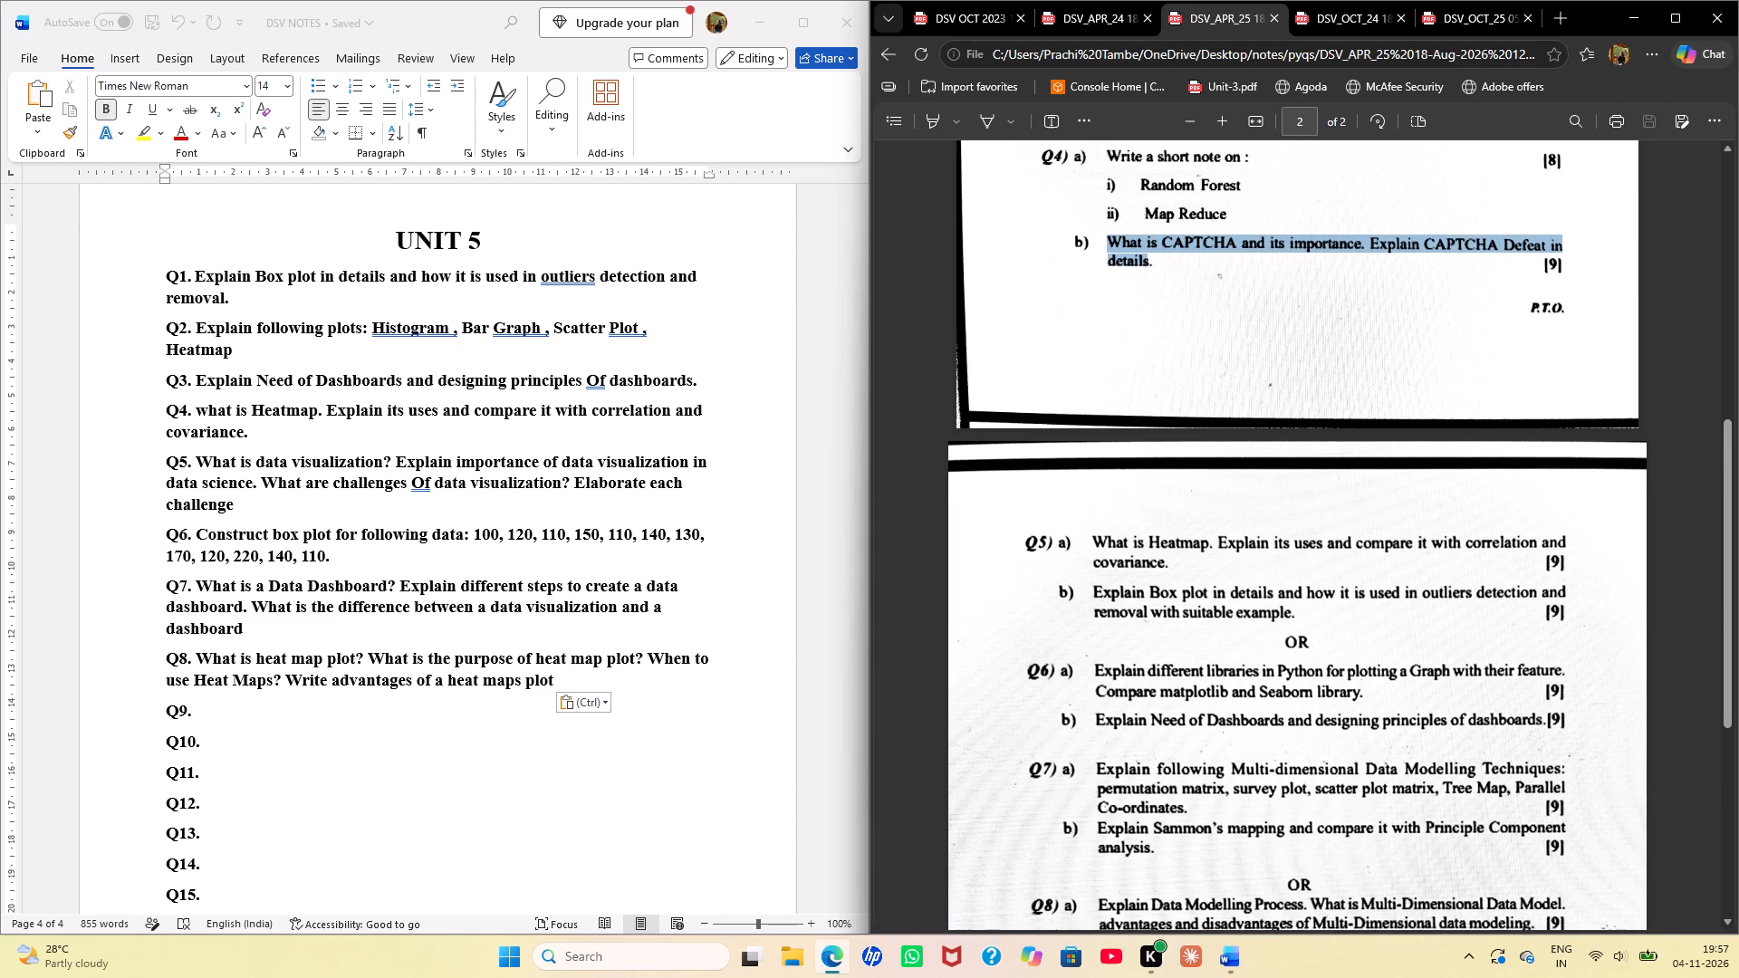
pyautogui.scroll(-2, 1143, 615)
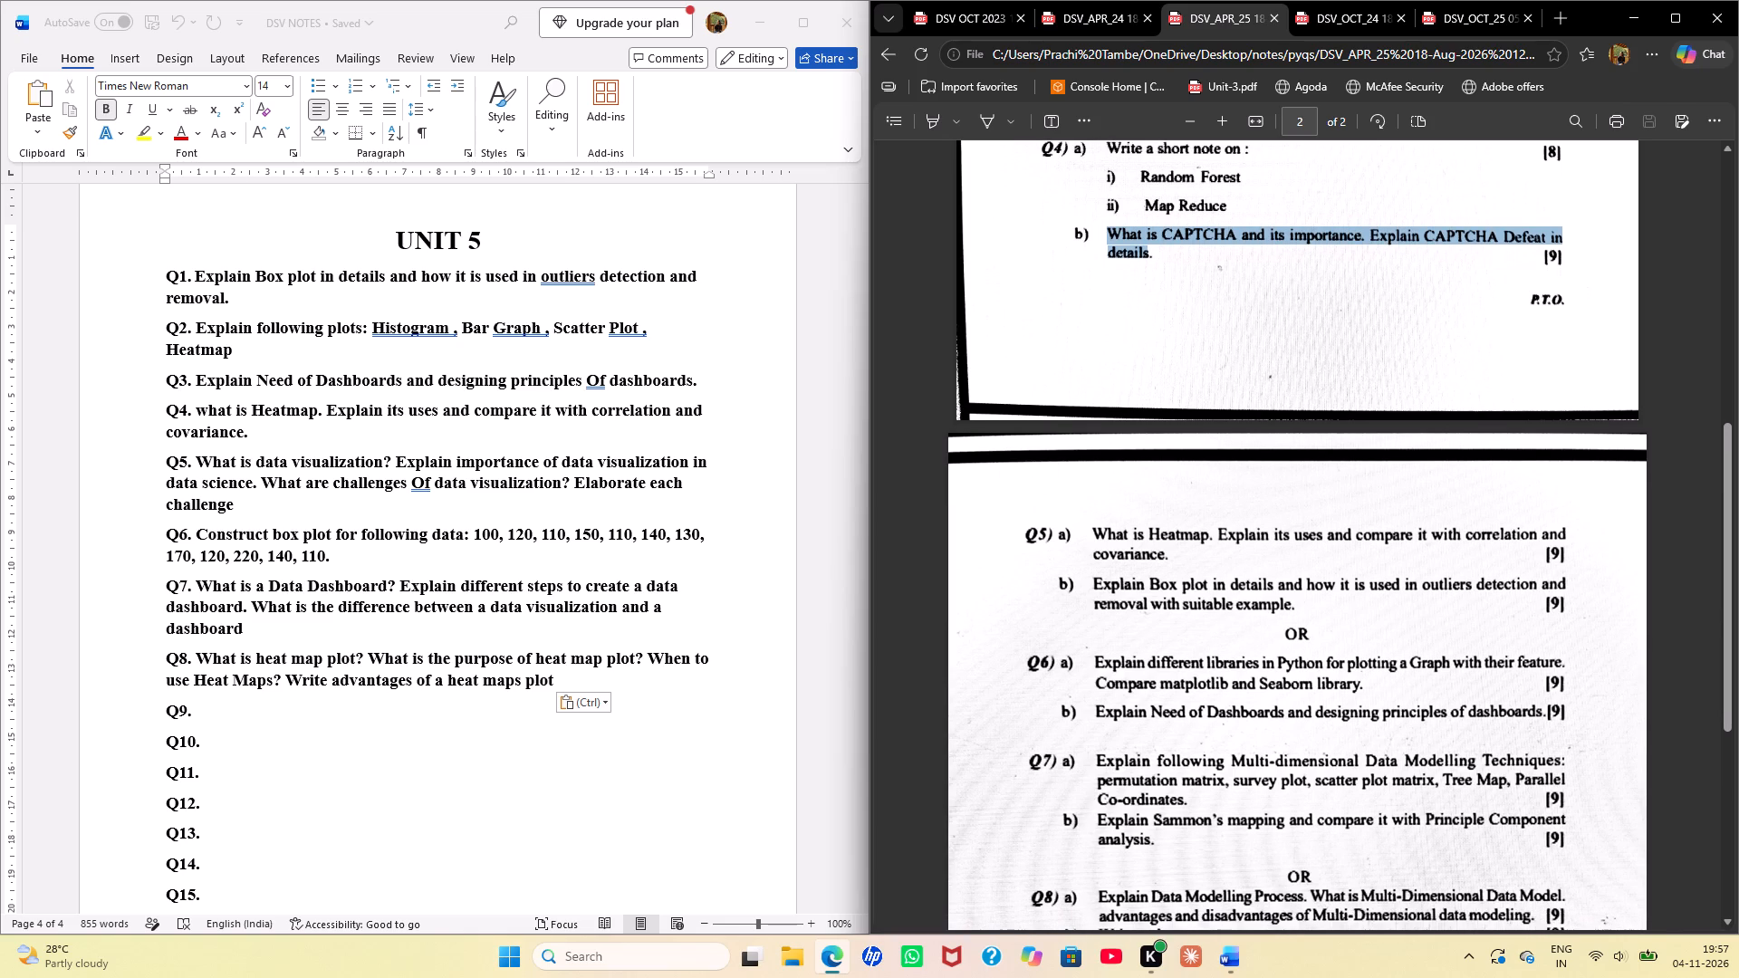
pyautogui.scroll(-2, 1143, 615)
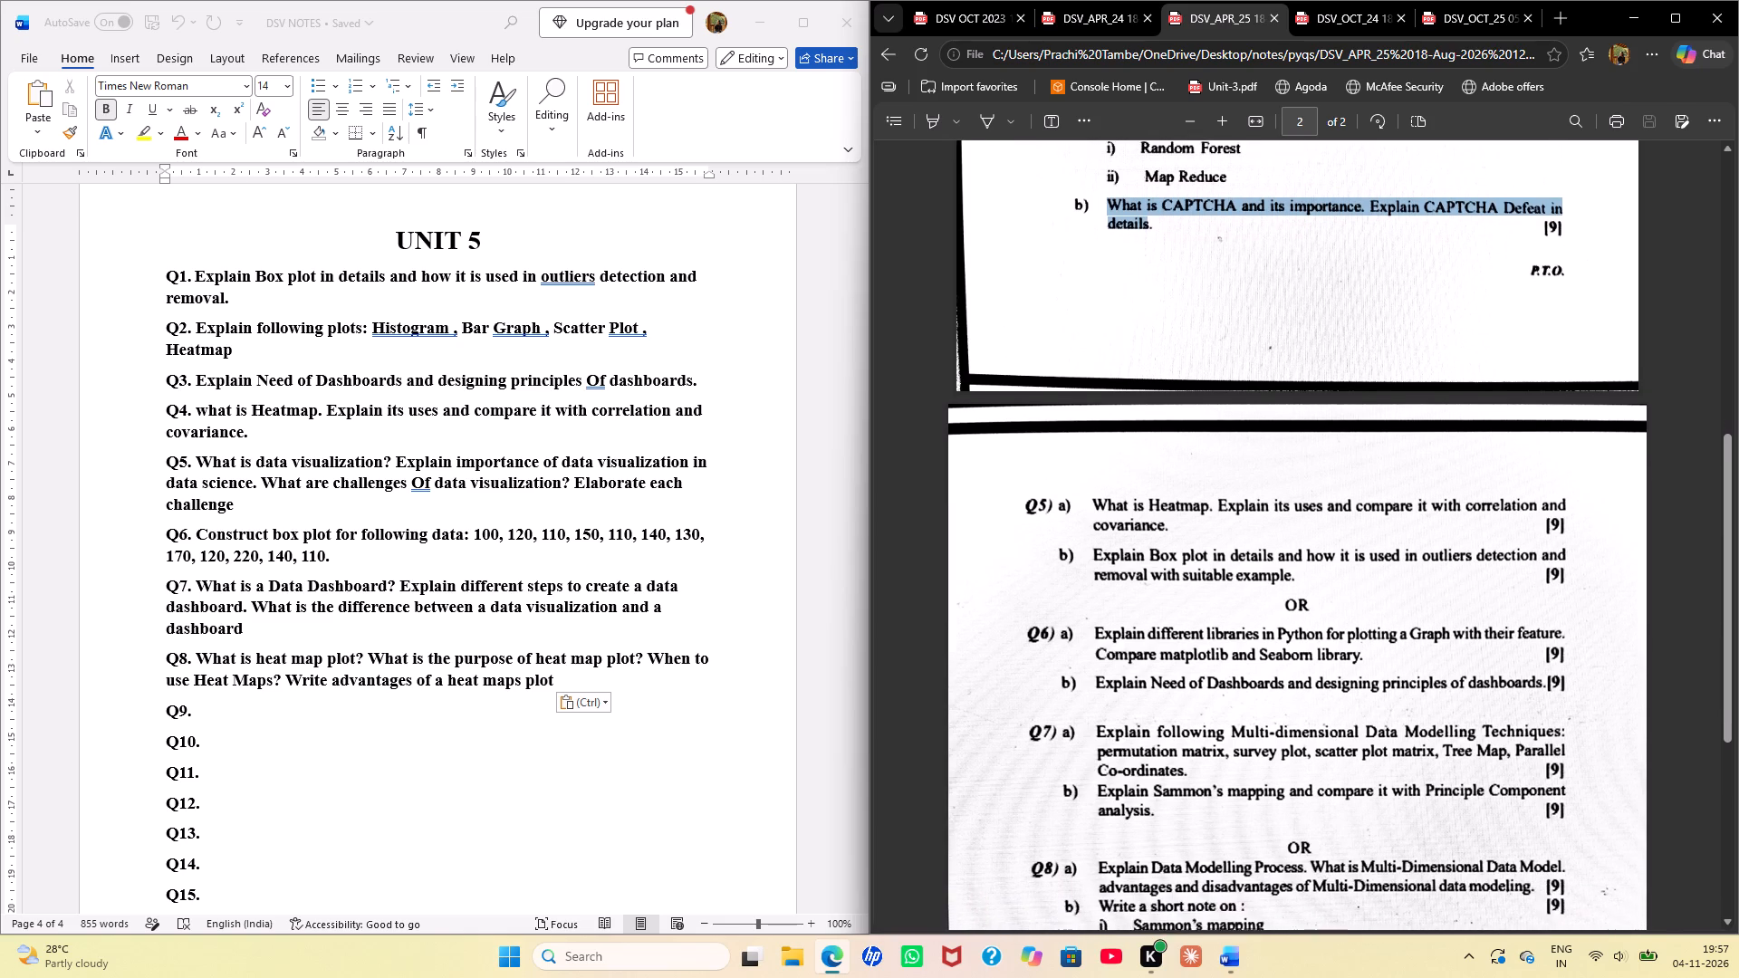
pyautogui.scroll(-1, 1143, 615)
pyautogui.scroll(1, 1143, 615)
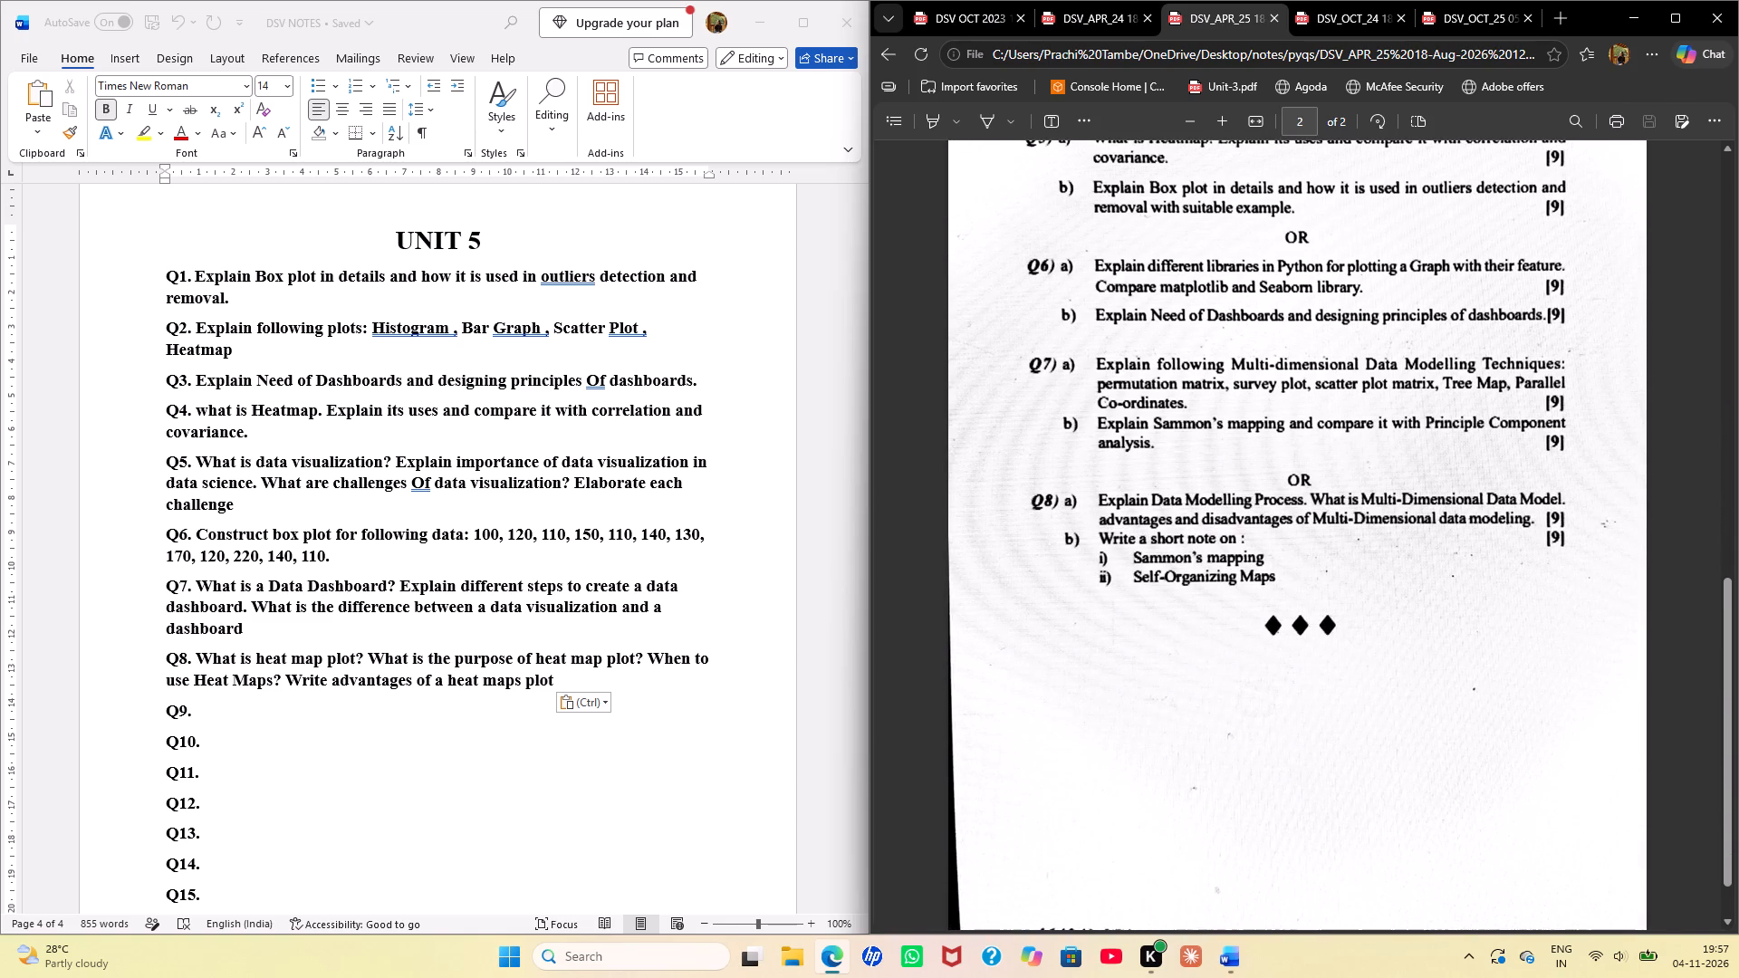
pyautogui.moveTo(1097, 256); pyautogui.dragTo(1243, 284)
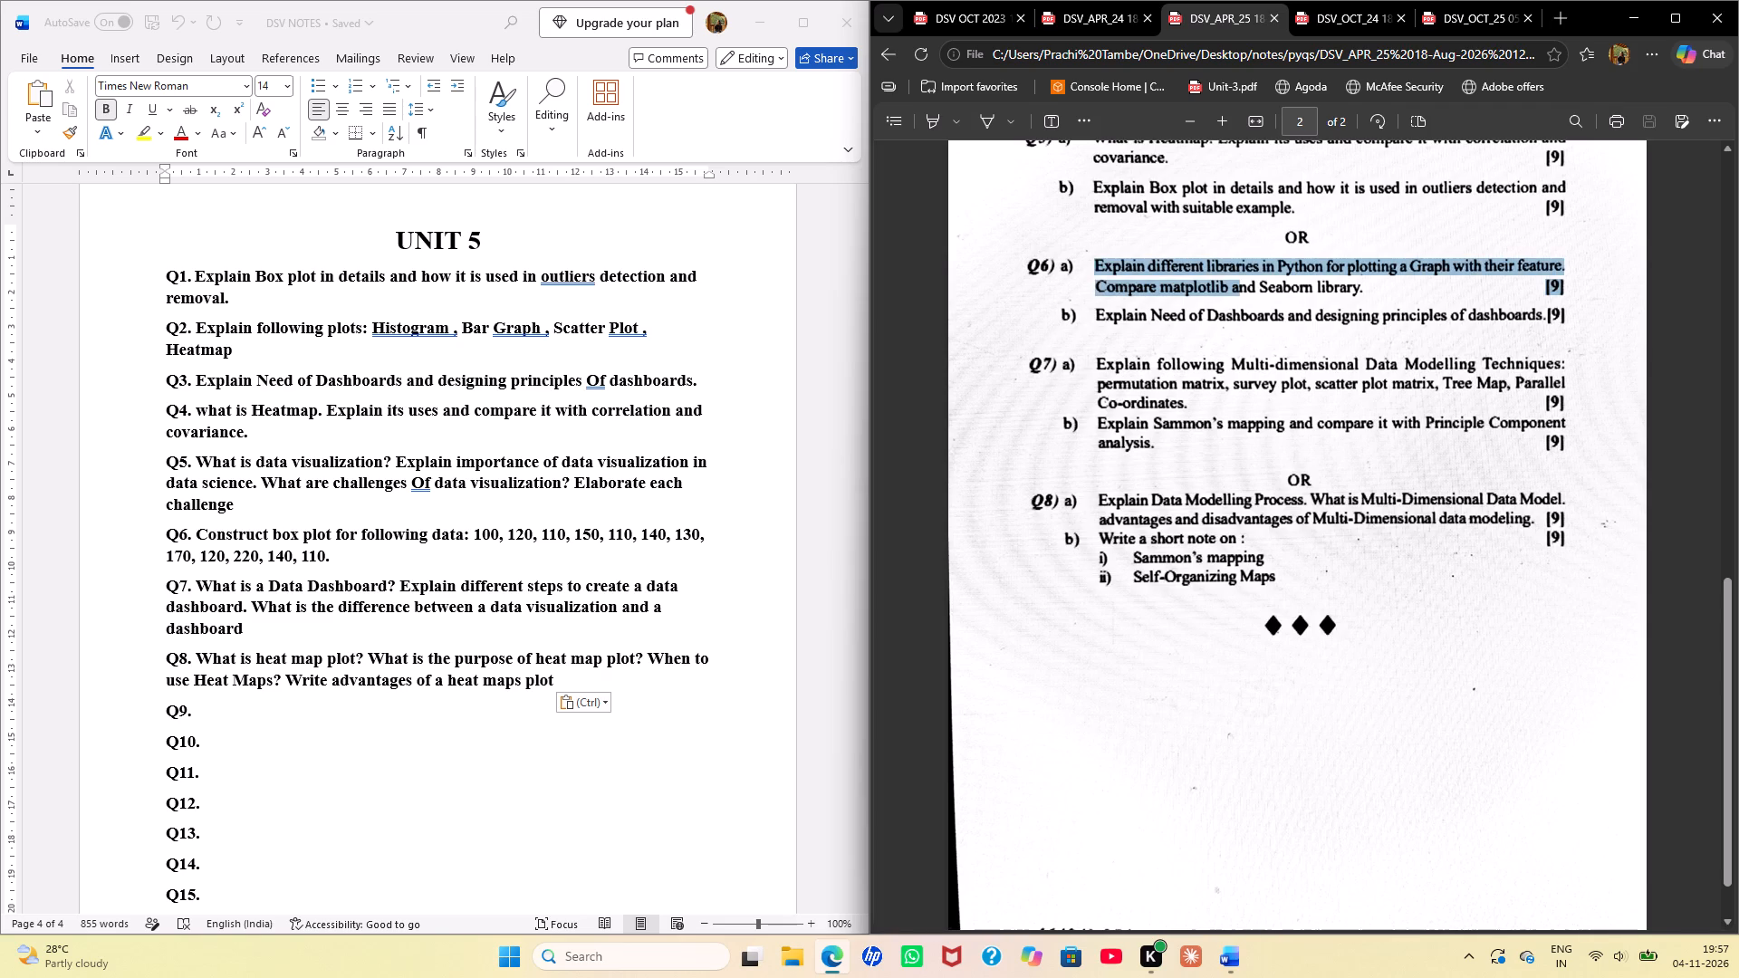
pyautogui.moveTo(1243, 284); pyautogui.dragTo(1371, 286)
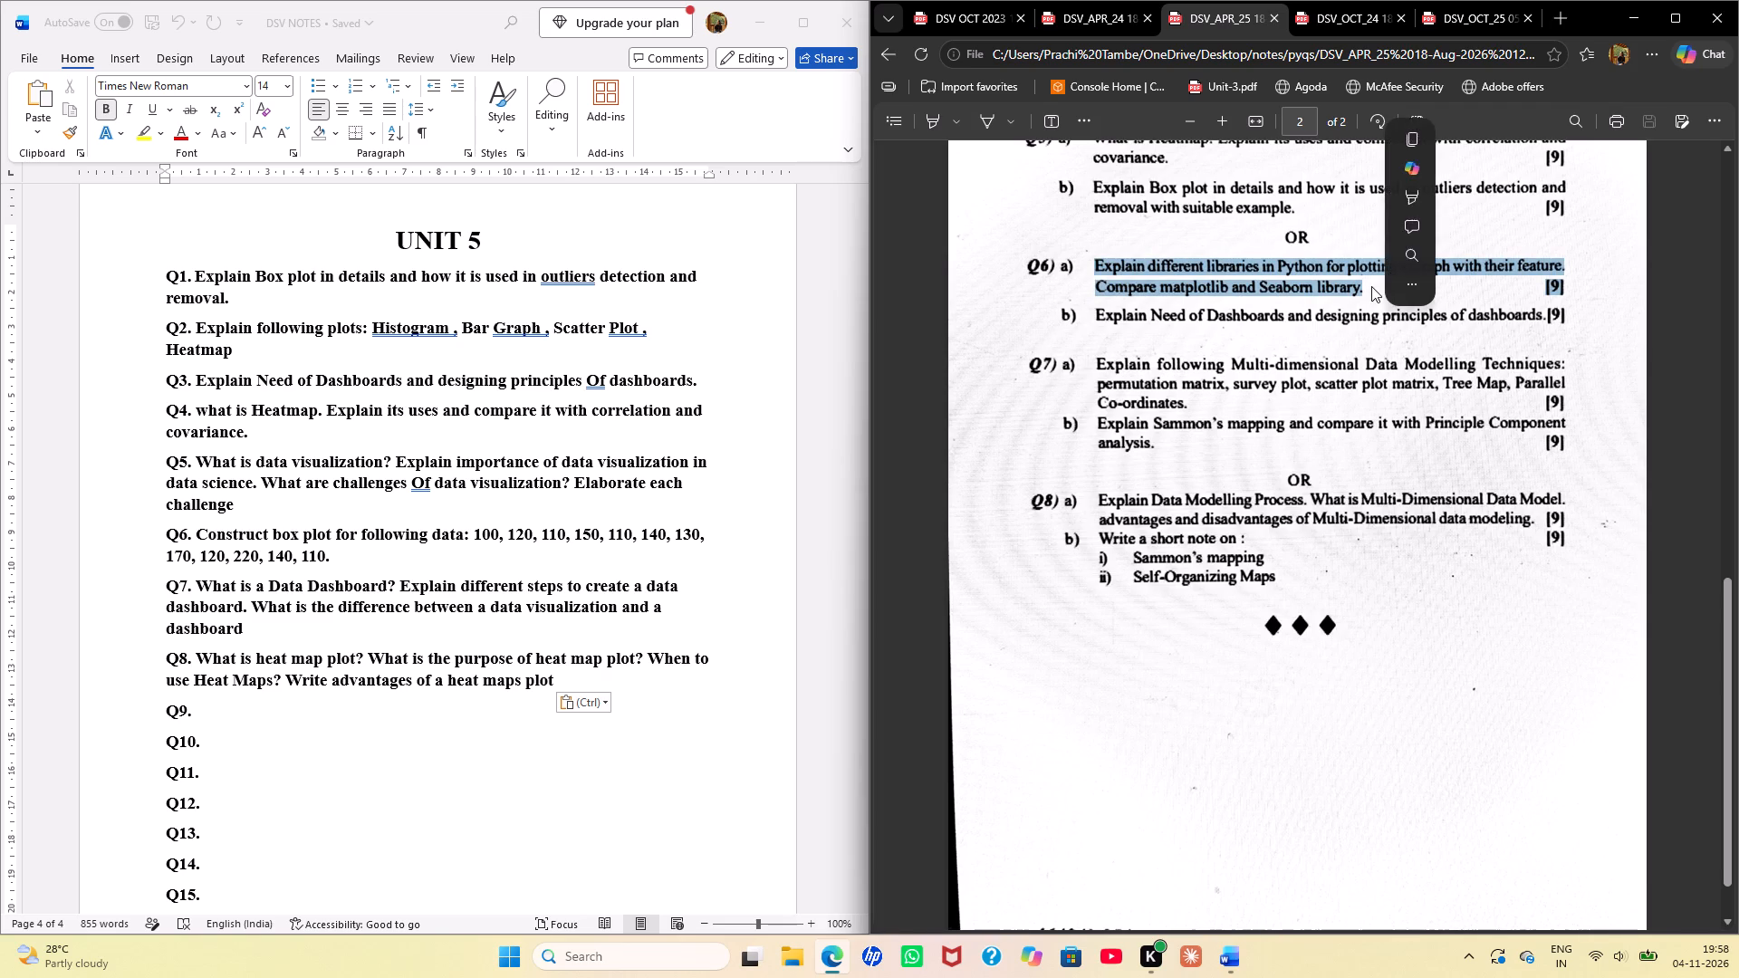
pyautogui.hotkey('ctrl', 'c')
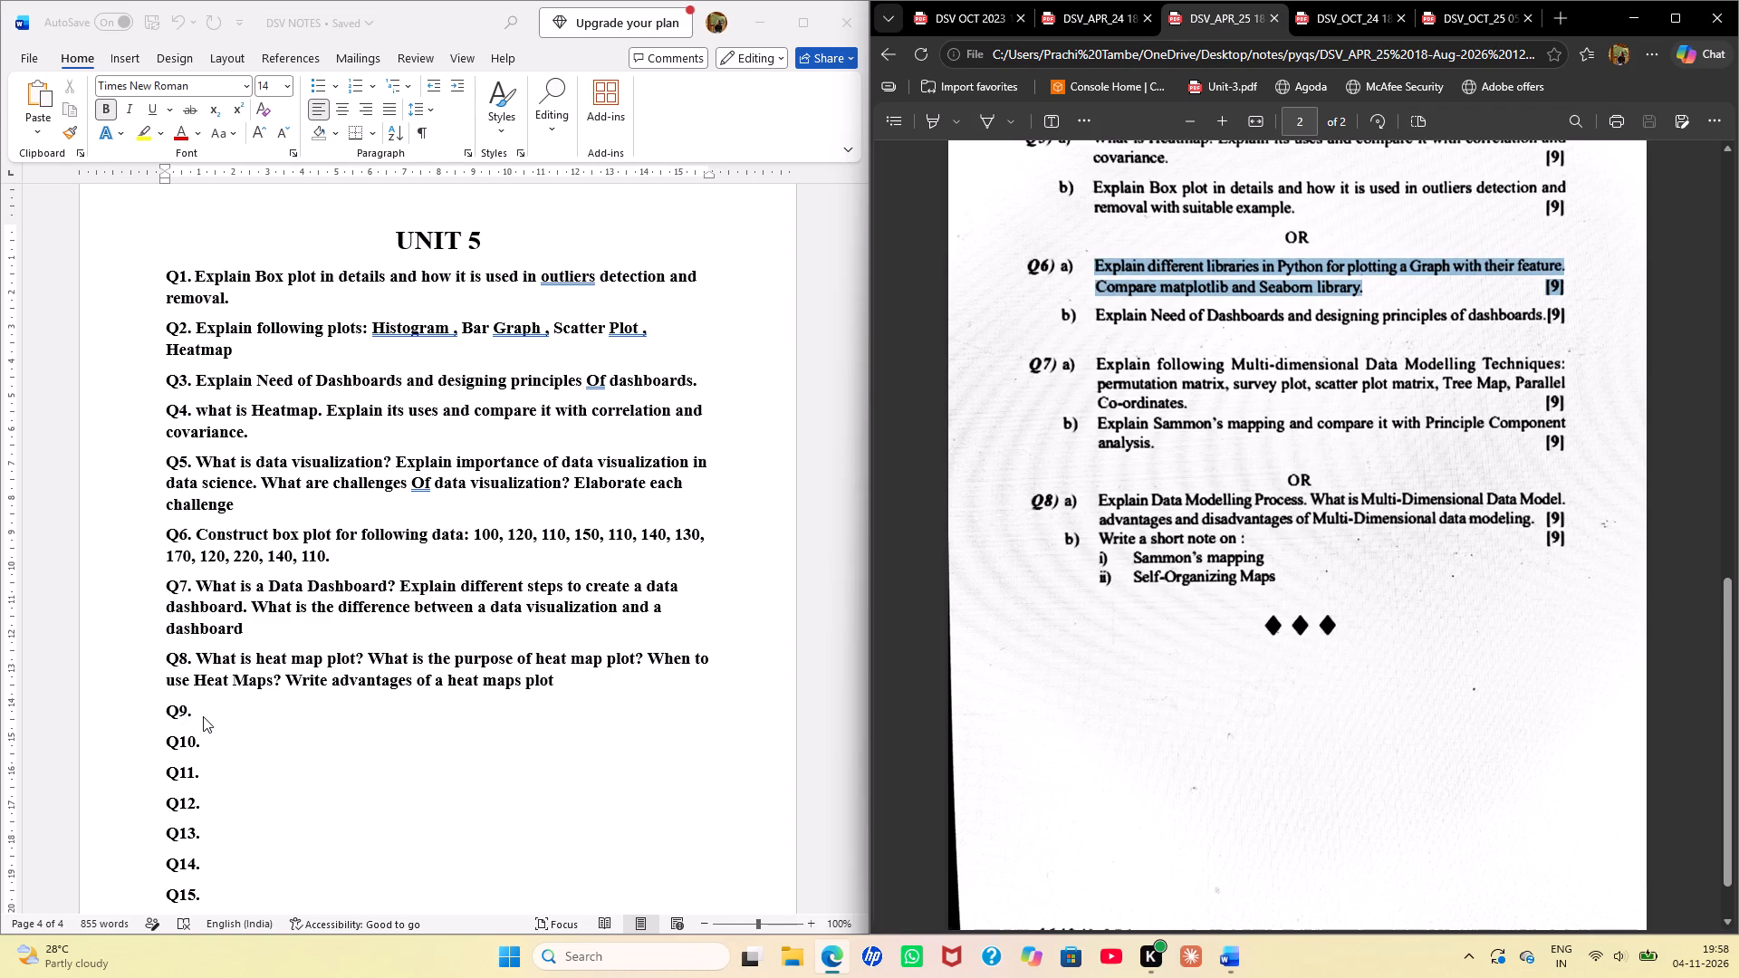
pyautogui.click(203, 716)
pyautogui.click(206, 712)
pyautogui.press('space')
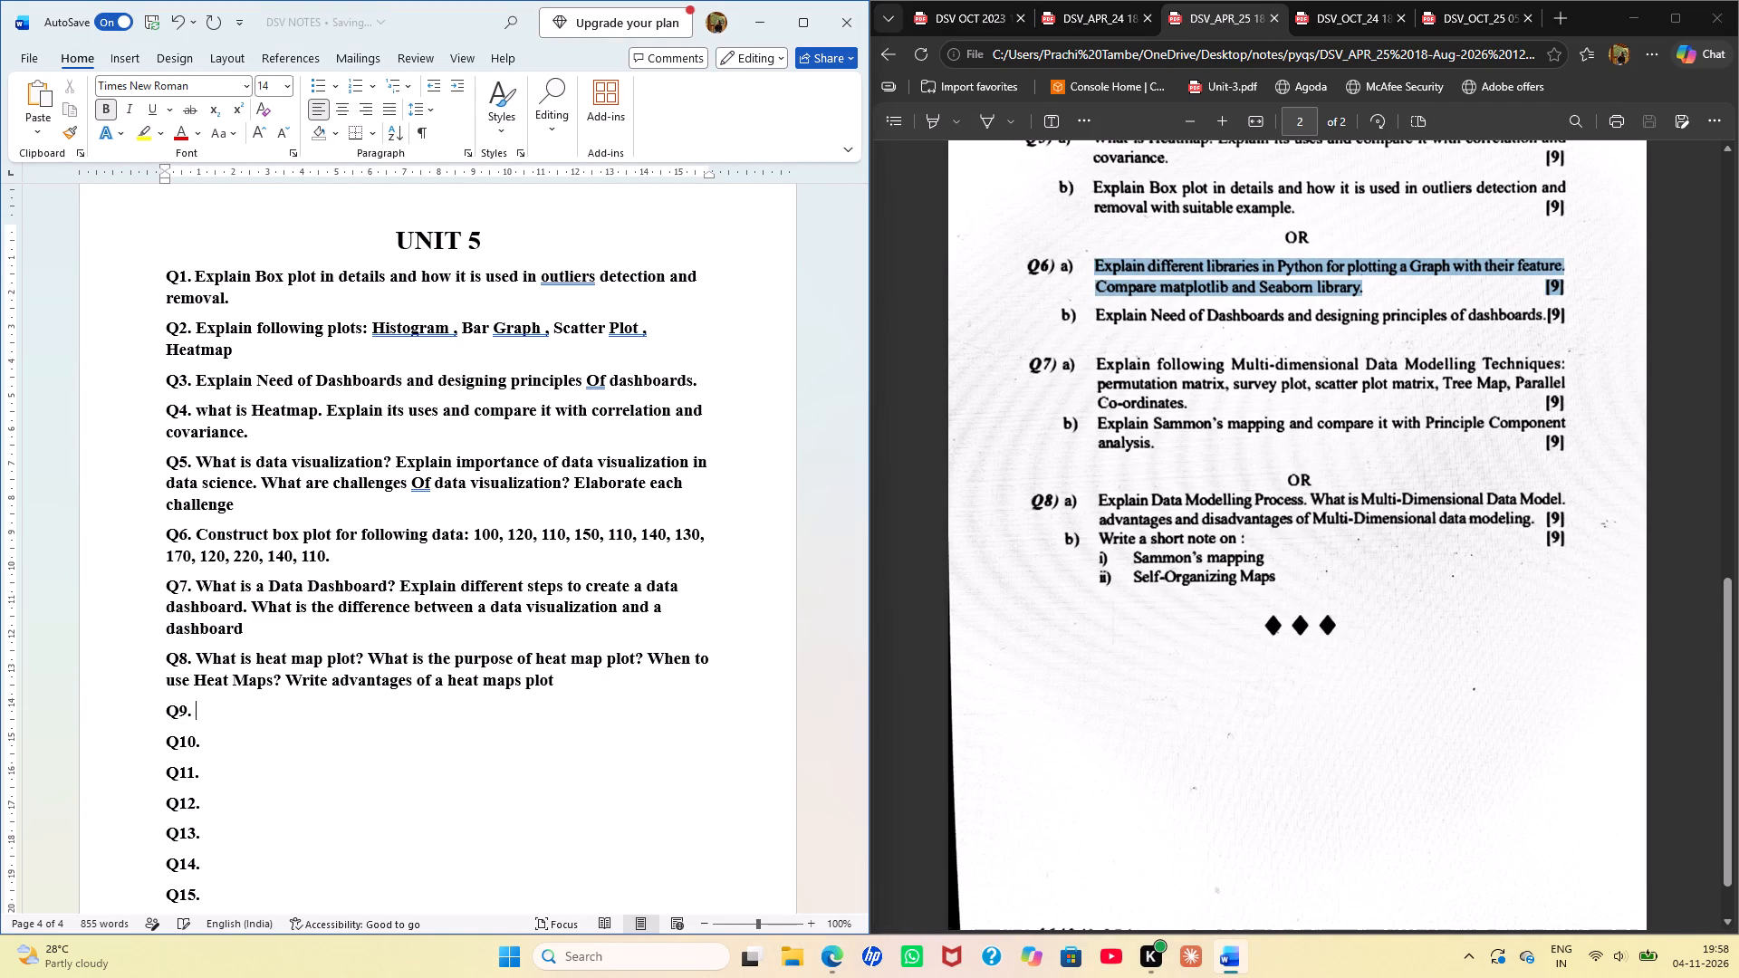
pyautogui.hotkey('ctrl', 'v')
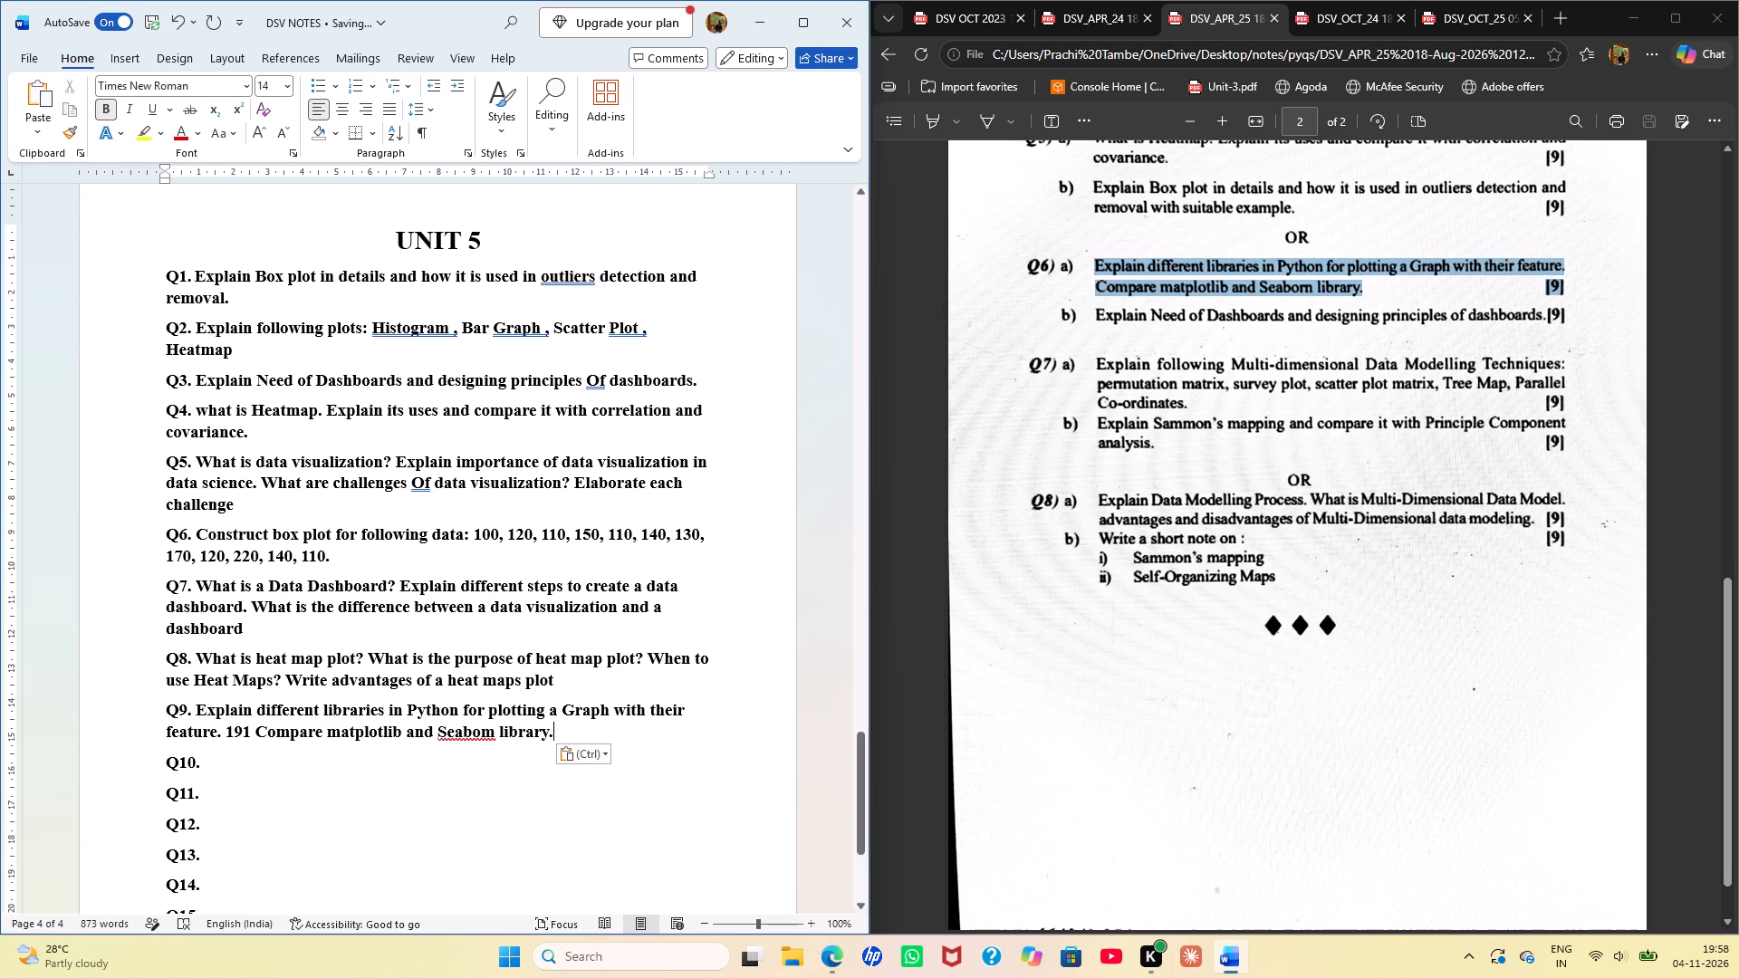
# In UNIT 5's Q9, remove the stray "191" and correct the misspelled library name to "Seaborn".
pyautogui.click(249, 730)
pyautogui.press('BackSpace')
pyautogui.press('BackSpace')
pyautogui.press('BackSpace')
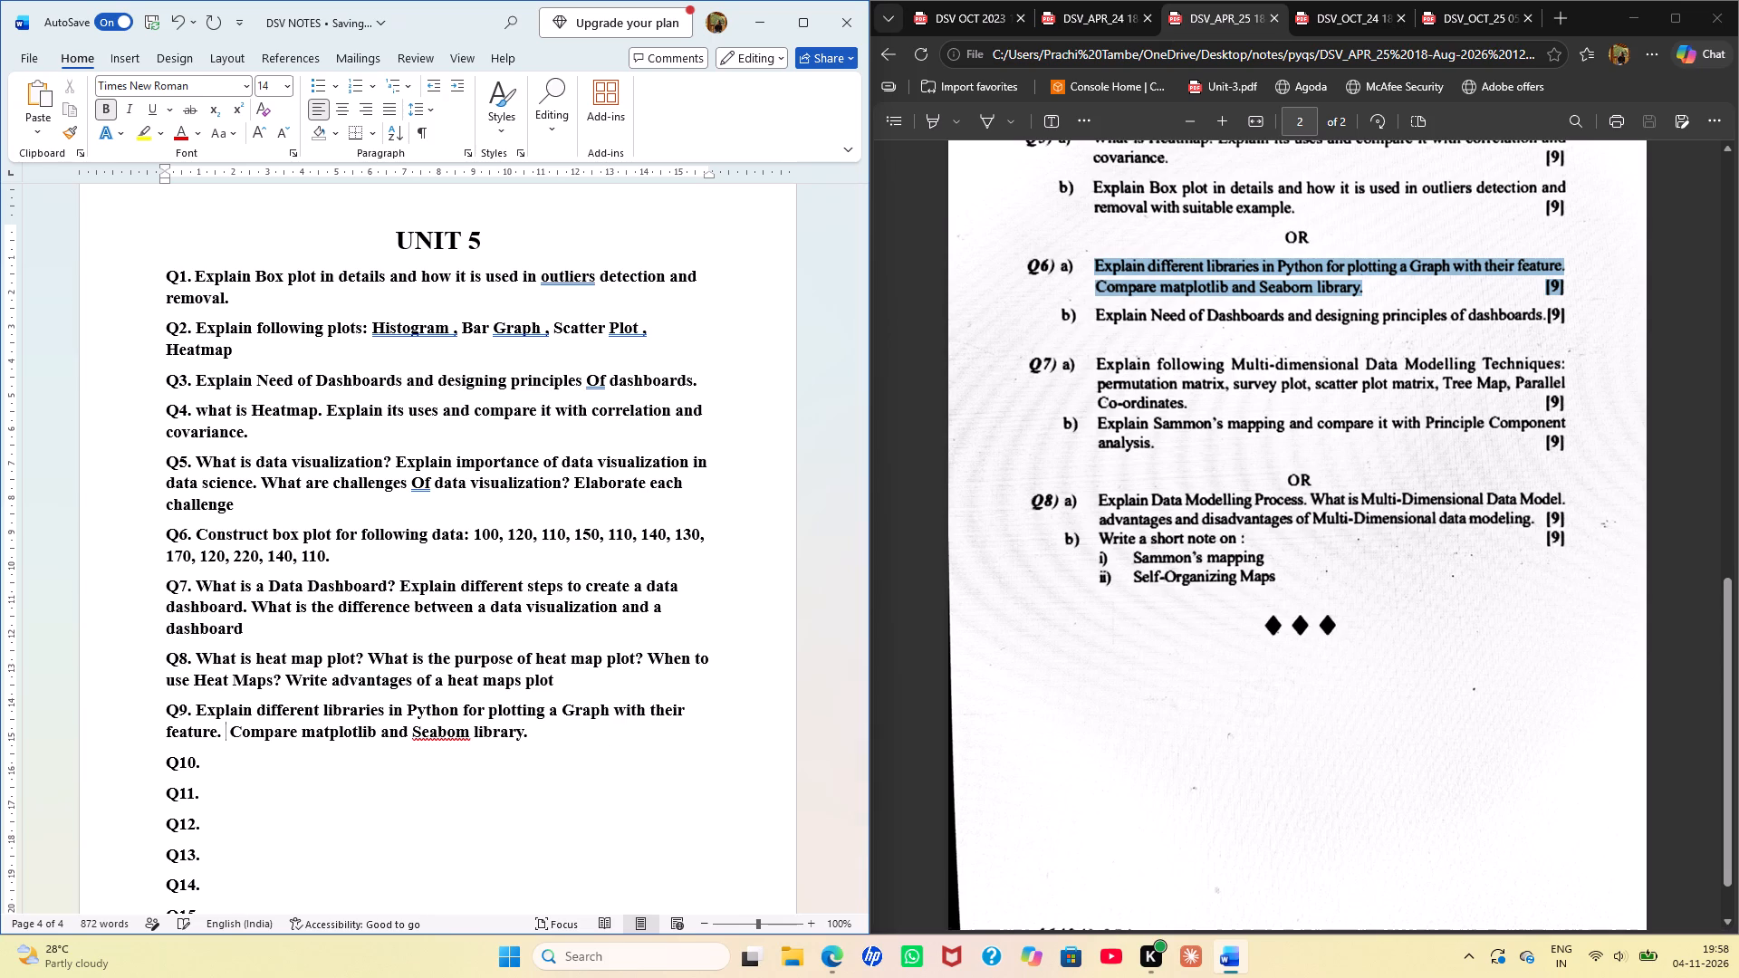
pyautogui.click(472, 735)
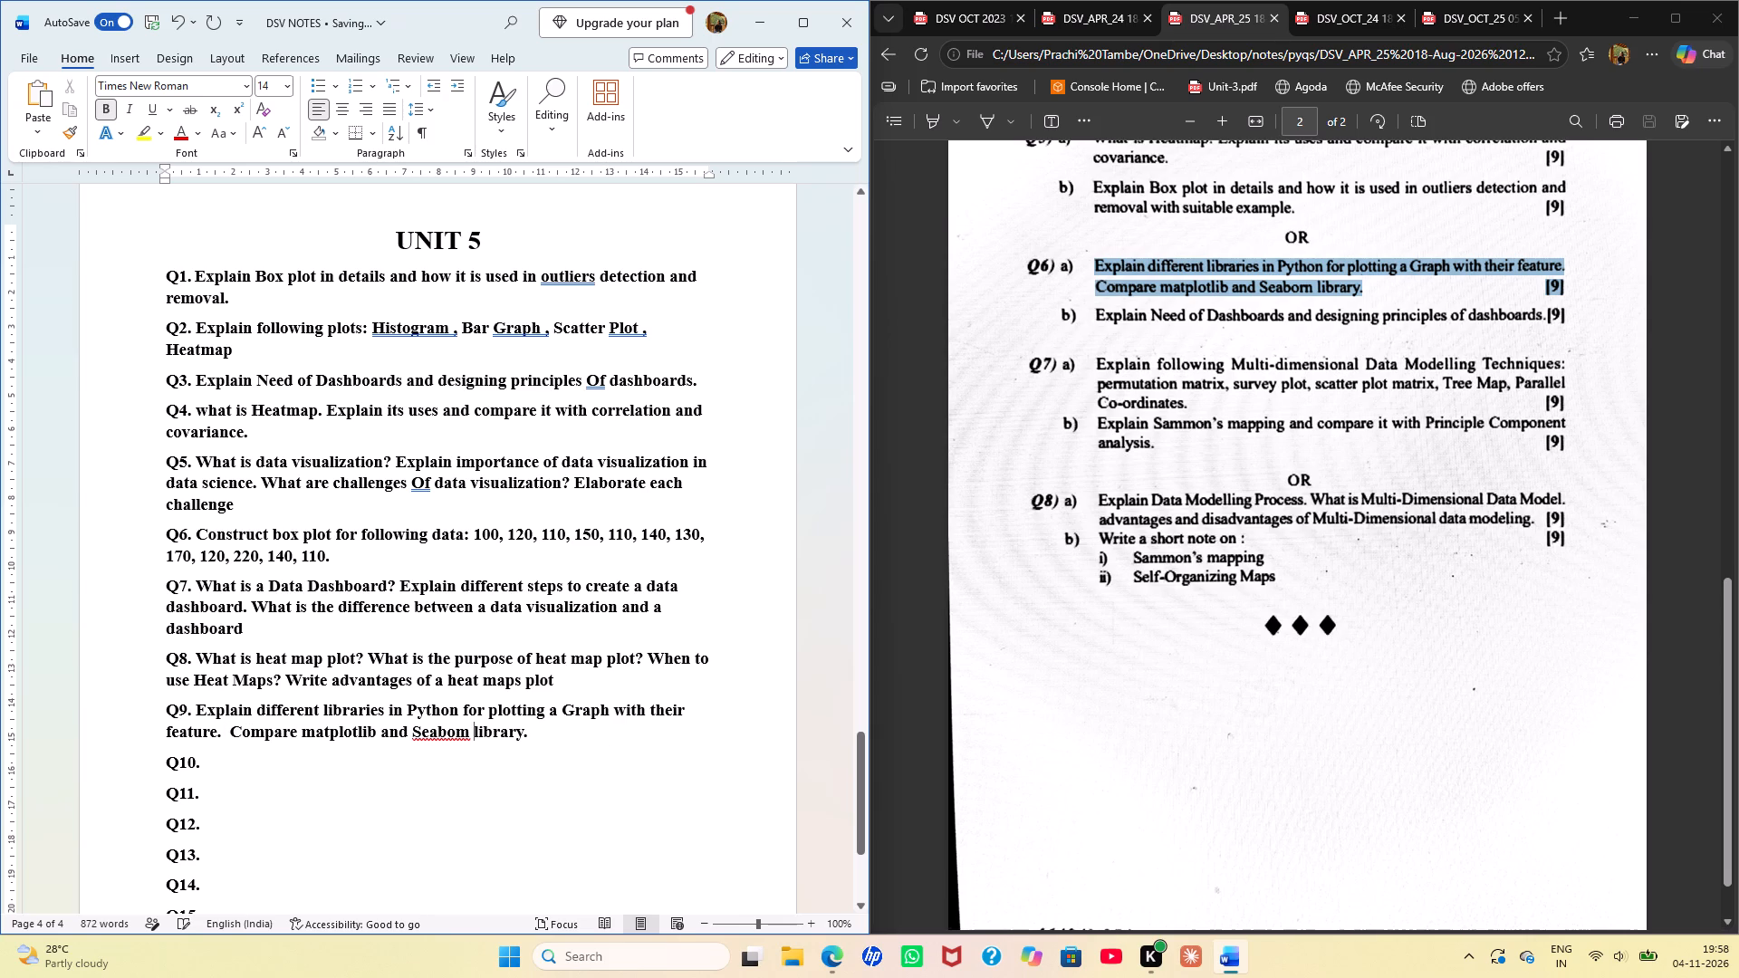
pyautogui.press('Left')
pyautogui.press('BackSpace')
pyautogui.press('BackSpace')
pyautogui.write('orn')
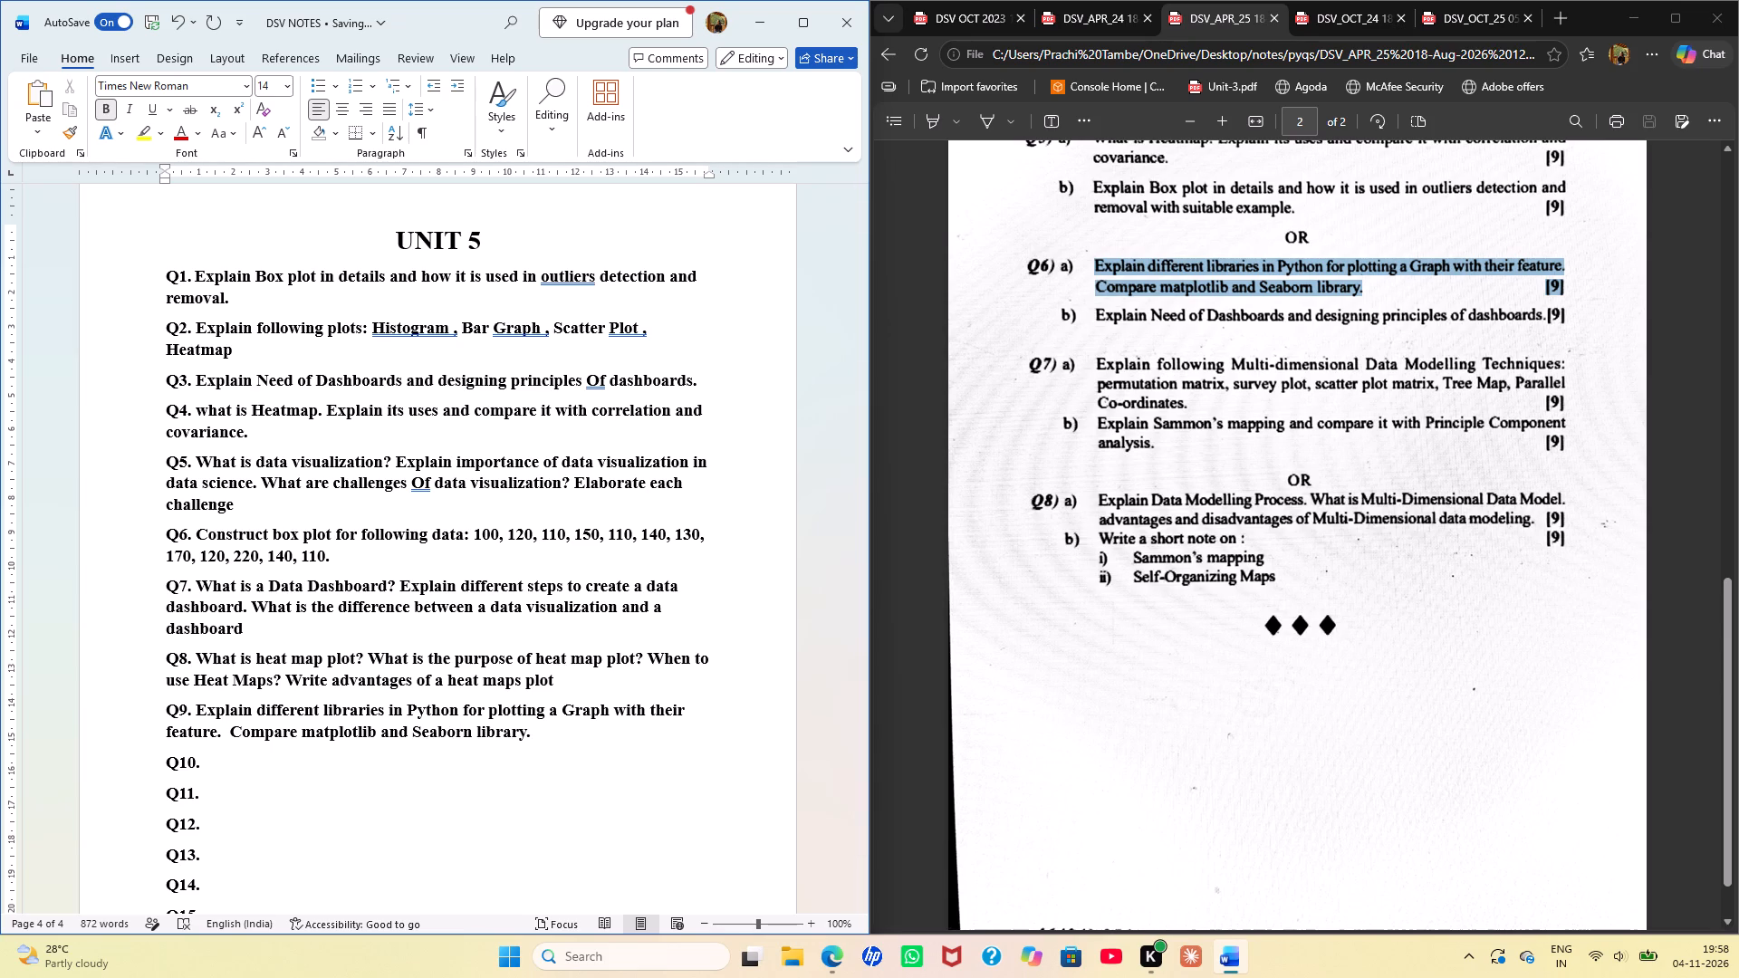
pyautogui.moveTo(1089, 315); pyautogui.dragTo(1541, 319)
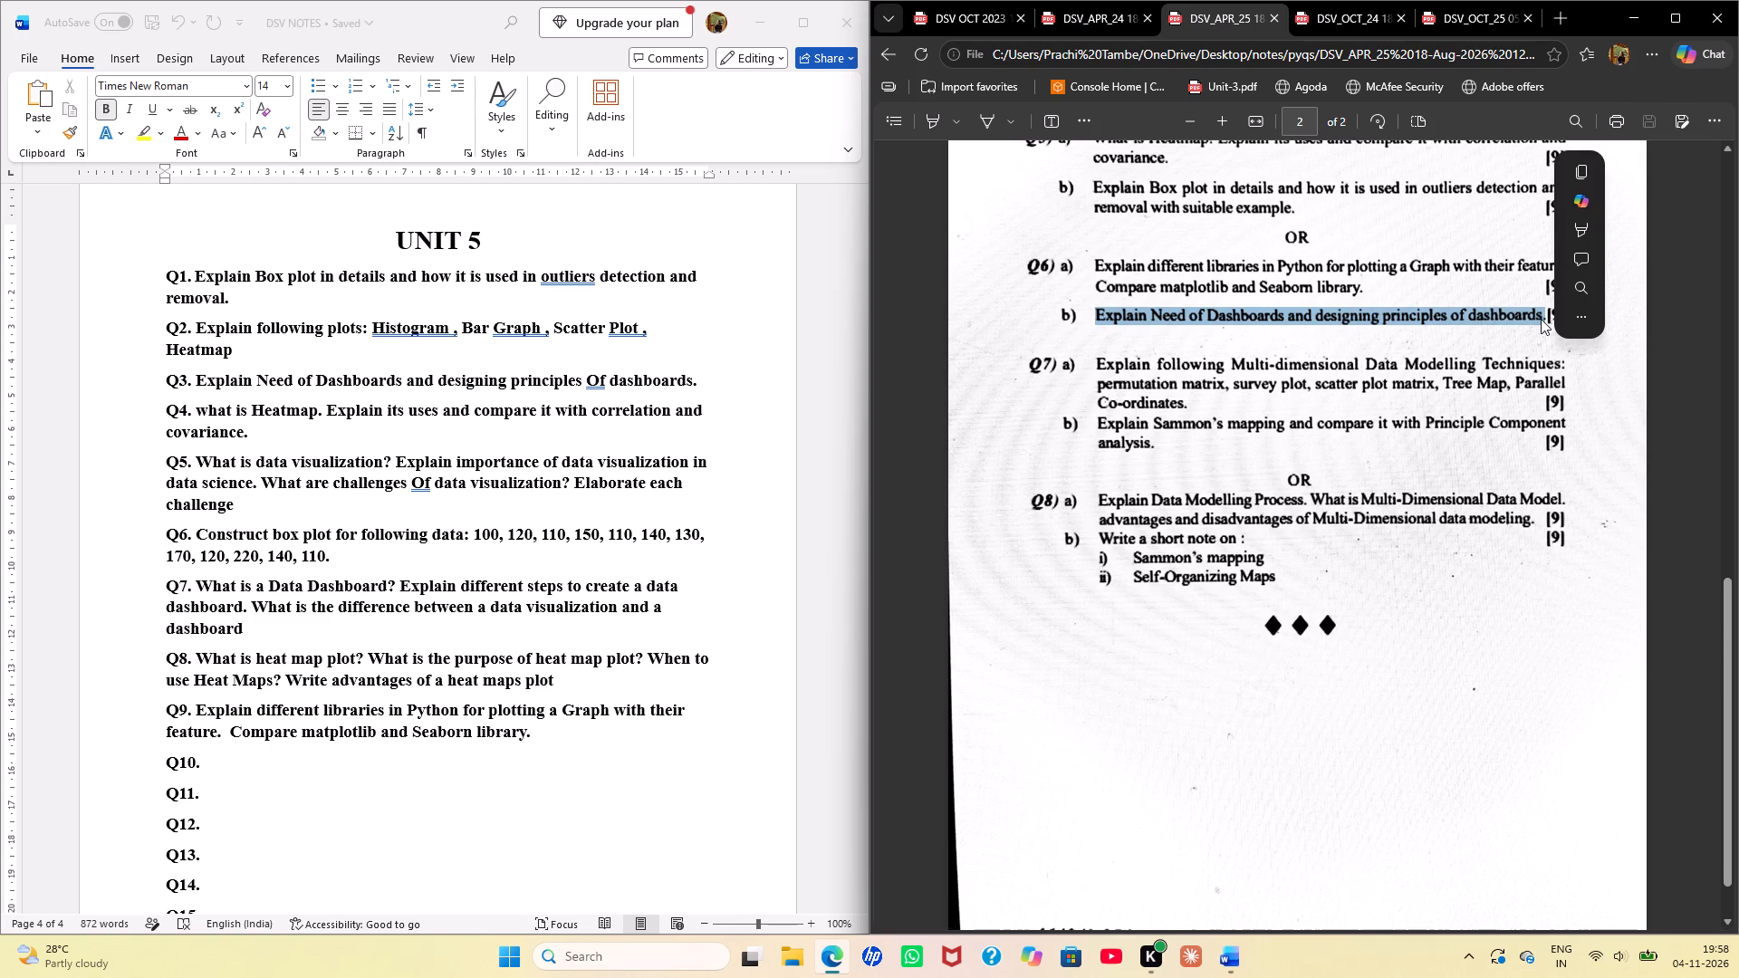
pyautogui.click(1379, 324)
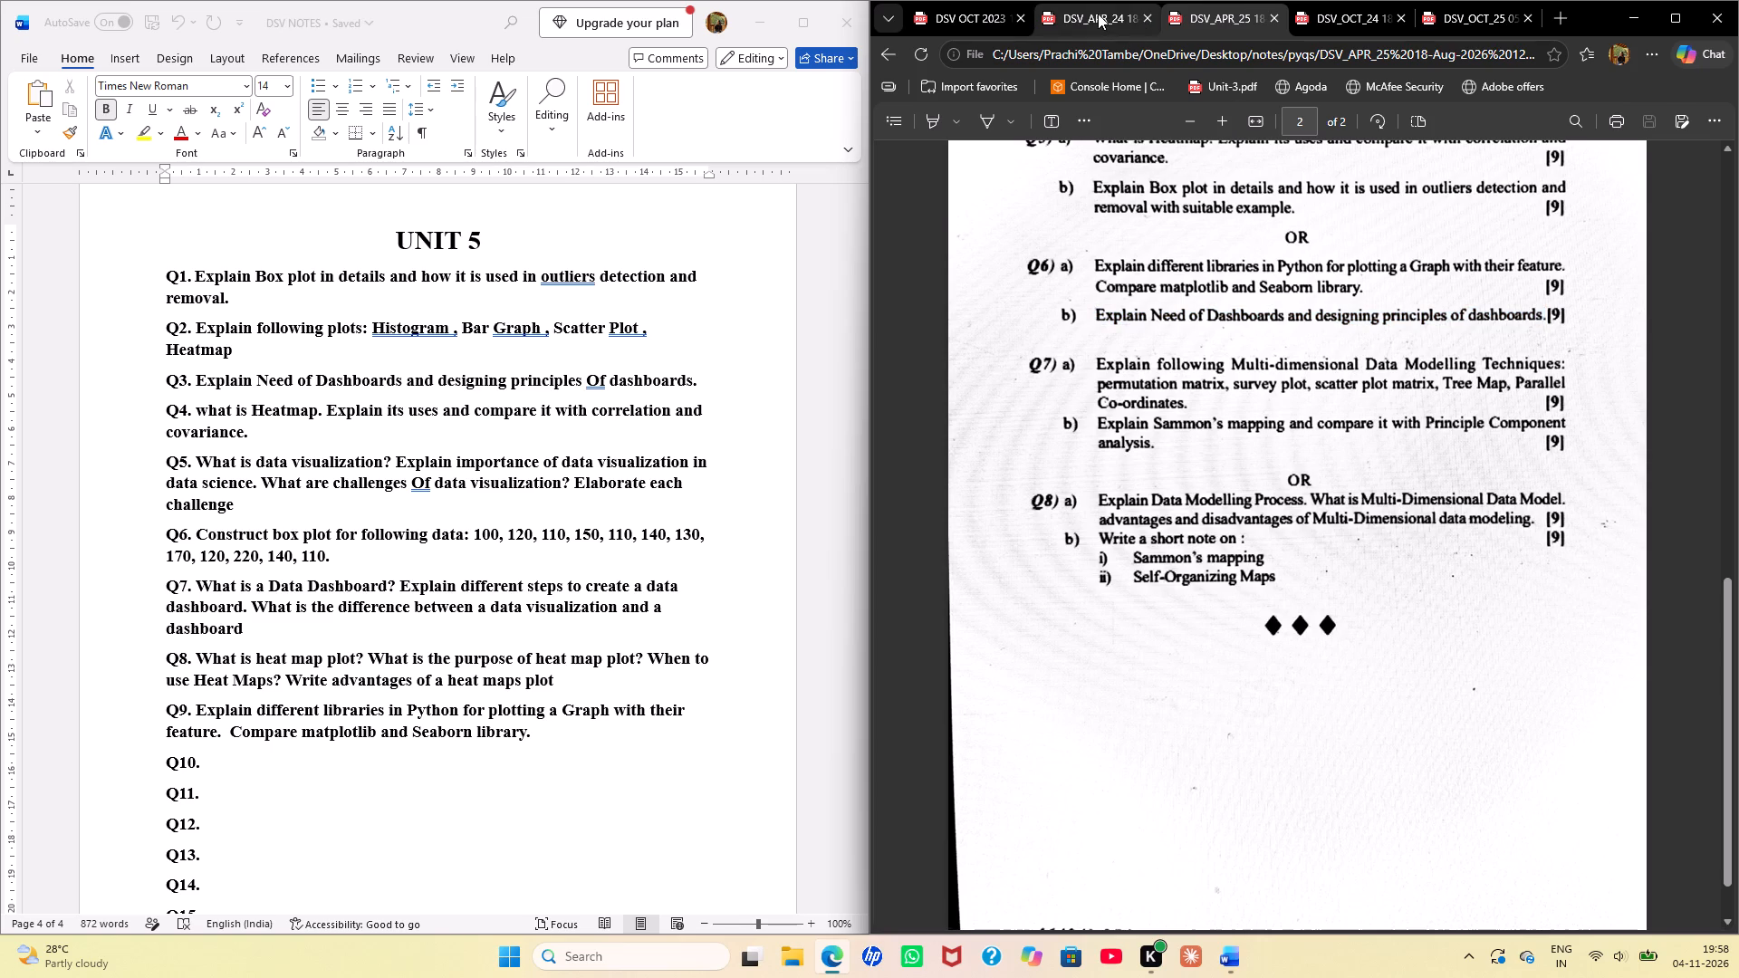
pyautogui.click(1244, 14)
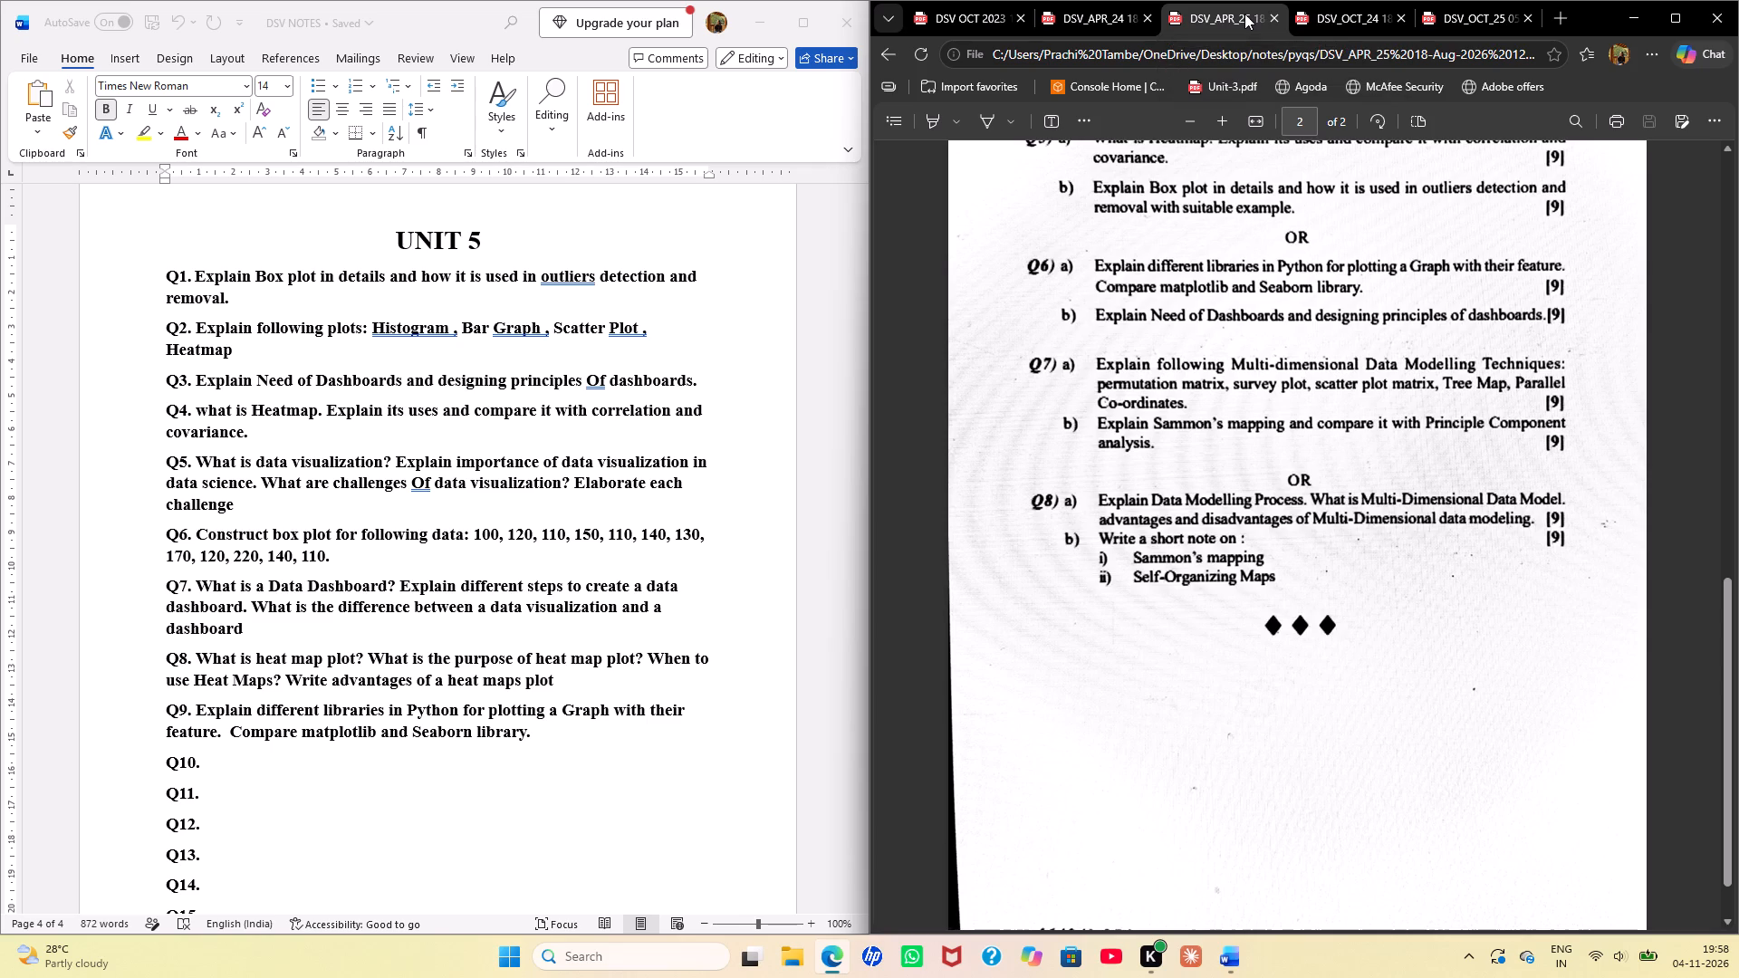
# From the April 2024 paper, copy the plots with applications and examples question, Q5 a), into UNIT 5's Q10. line, removing the stray "181".
pyautogui.click(1108, 11)
pyautogui.scroll(-1, 1250, 540)
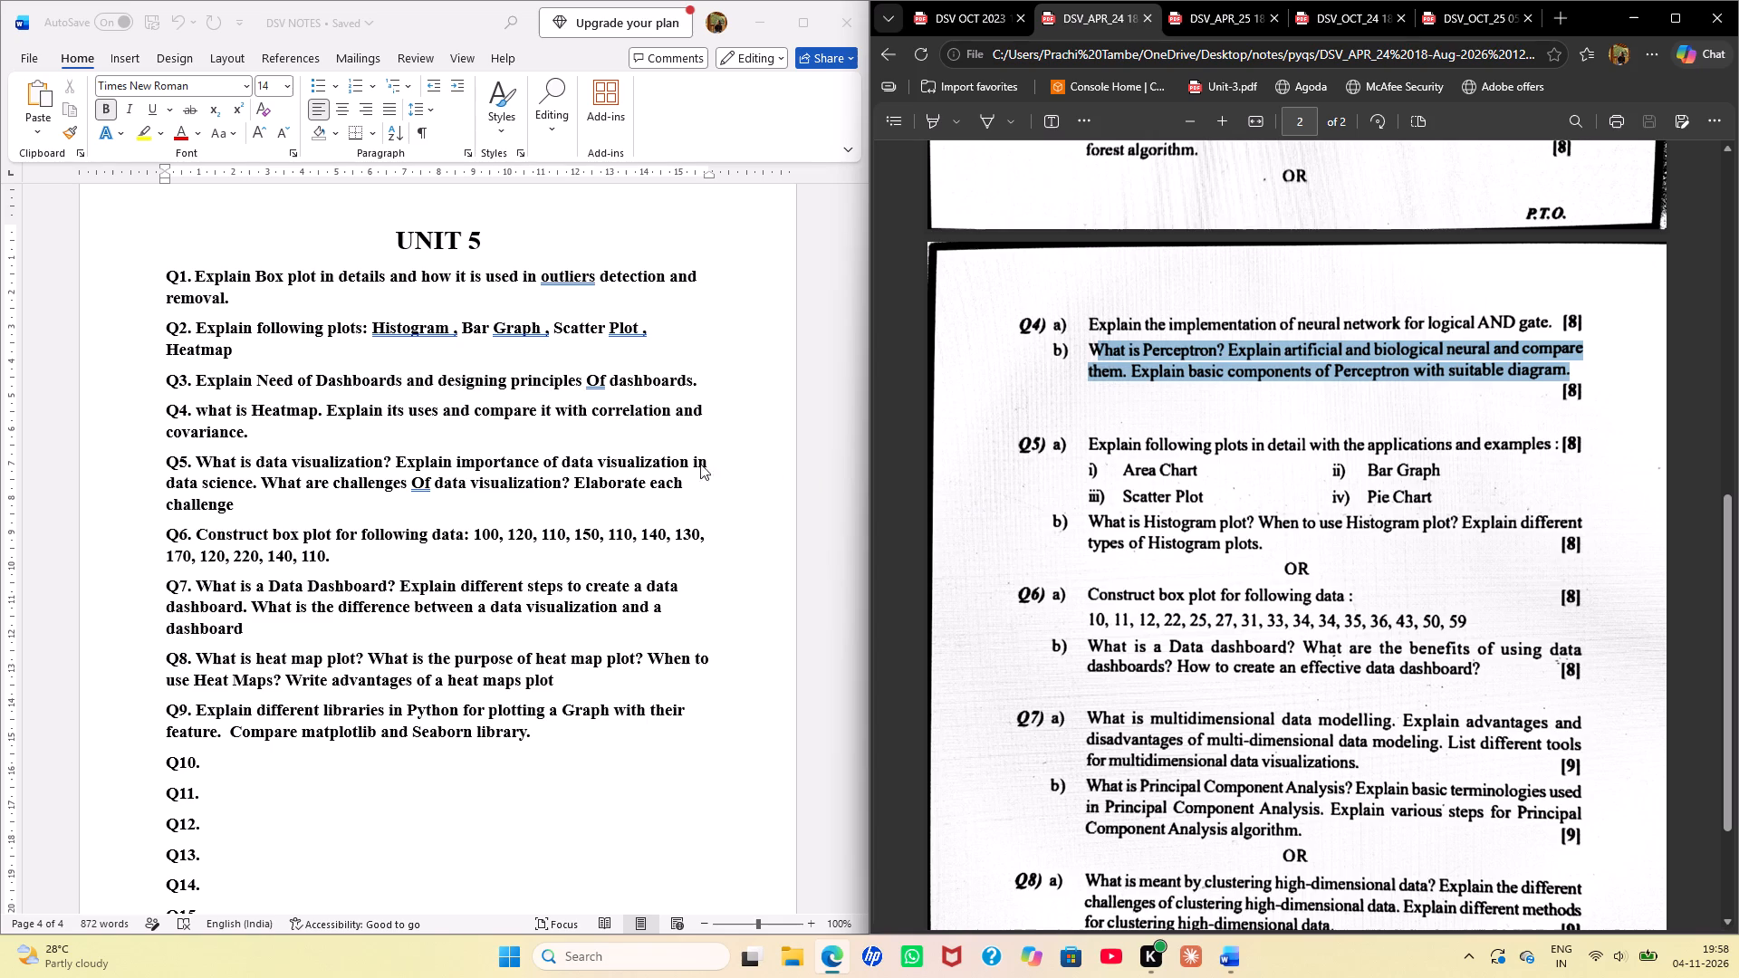
pyautogui.moveTo(1087, 438); pyautogui.dragTo(1436, 497)
pyautogui.hotkey('ctrl', 'c')
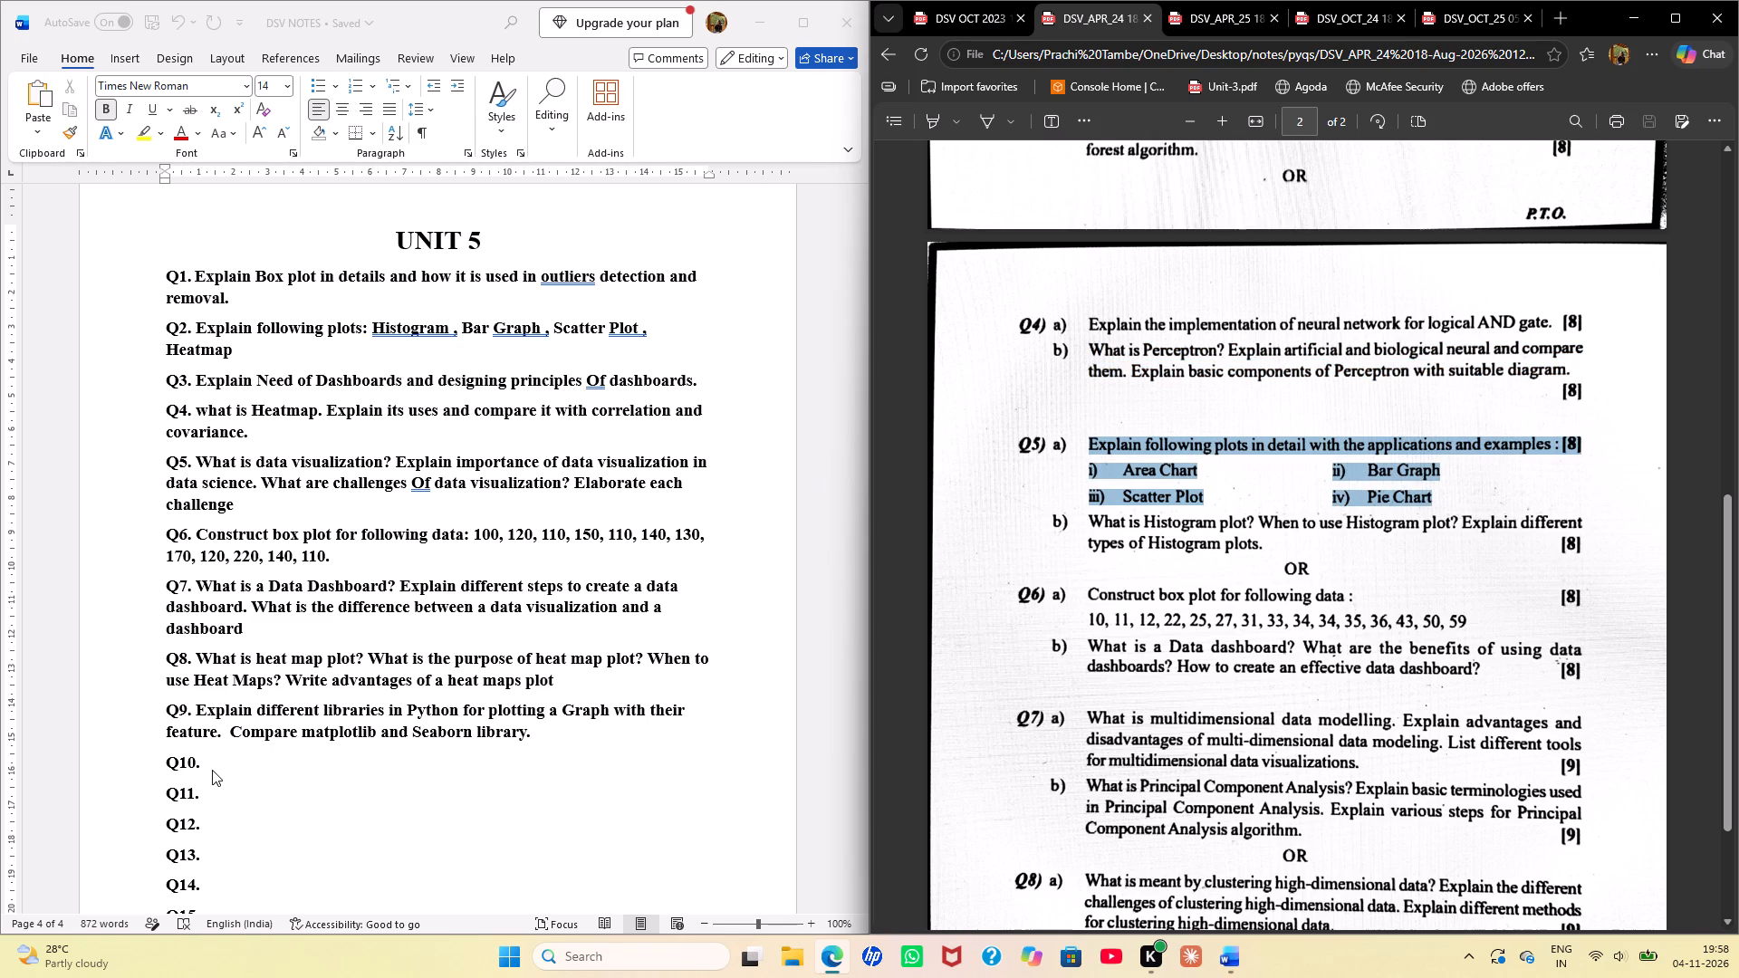
pyautogui.click(213, 760)
pyautogui.click(207, 759)
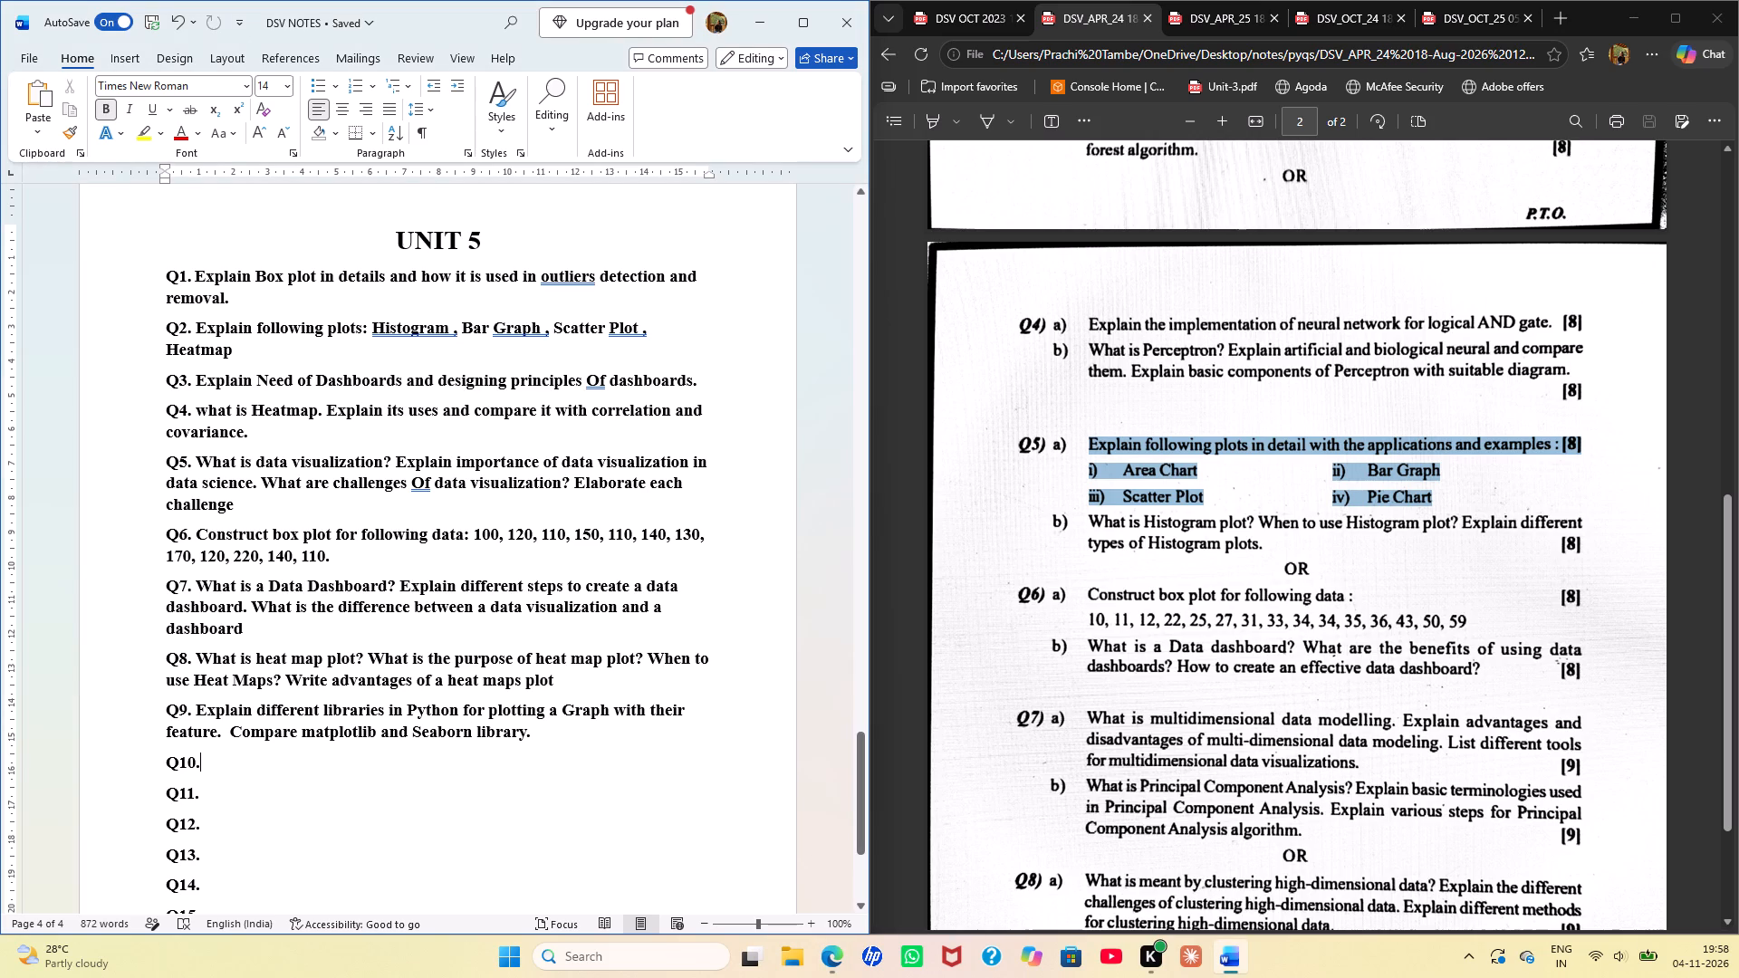
pyautogui.press('space')
pyautogui.hotkey('ctrl', 'v')
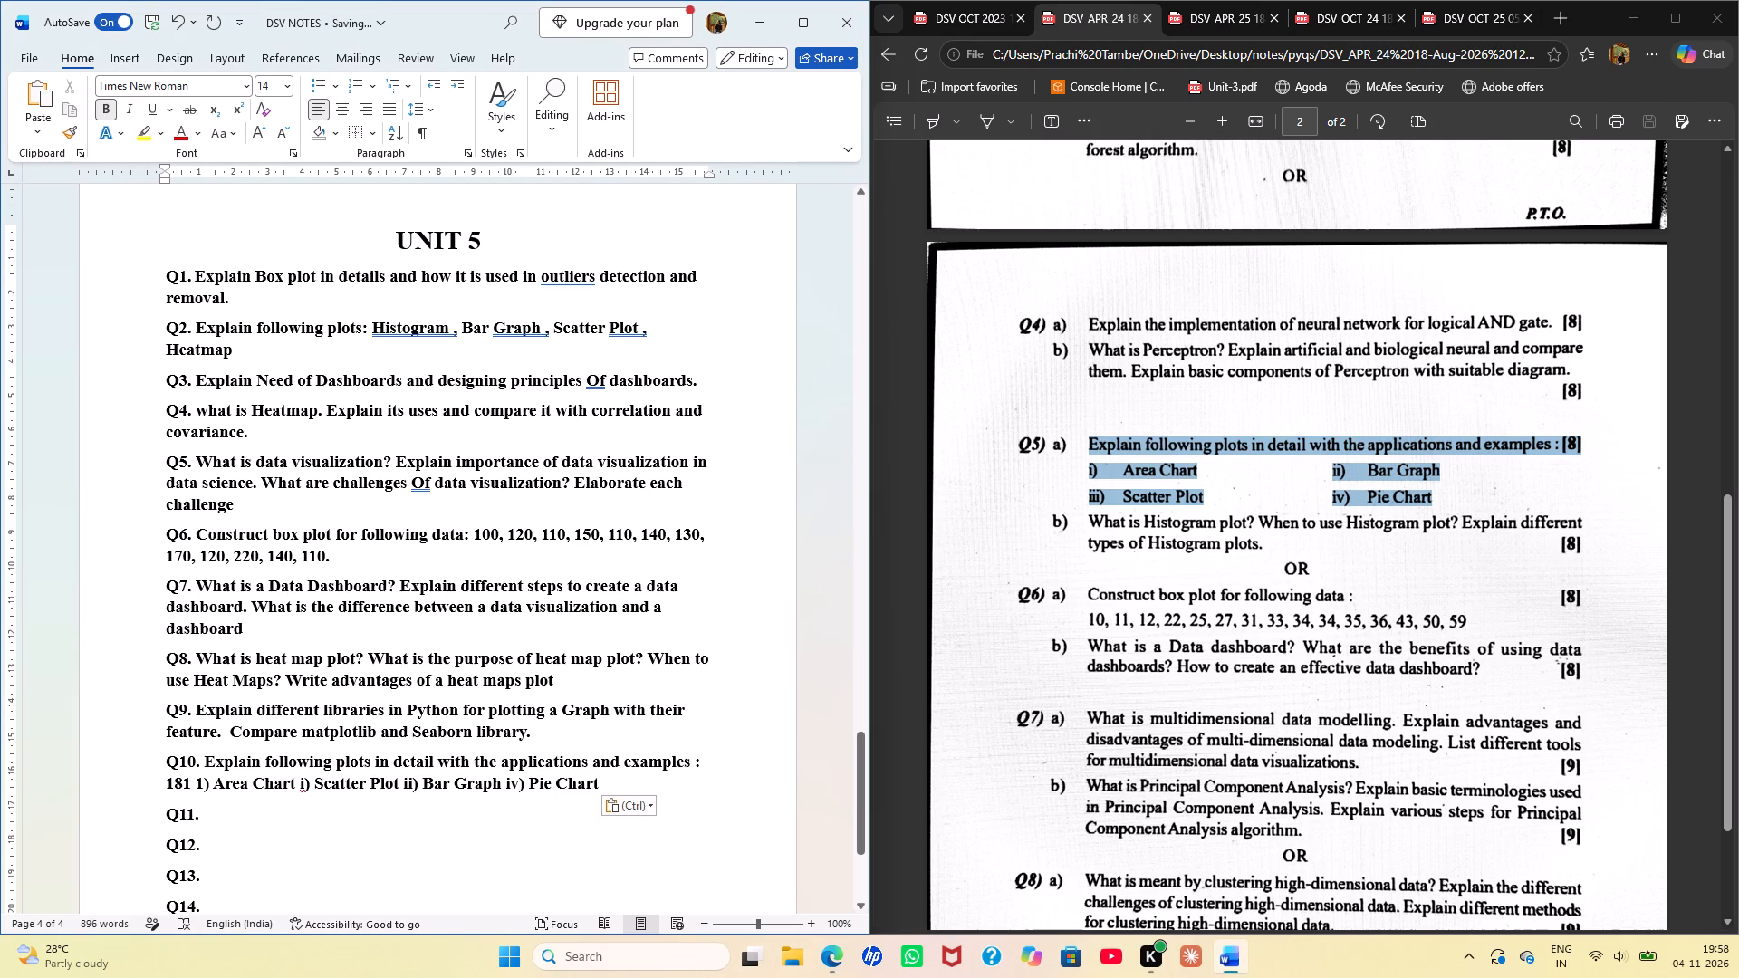
pyautogui.click(188, 790)
pyautogui.press('BackSpace')
pyautogui.press('BackSpace')
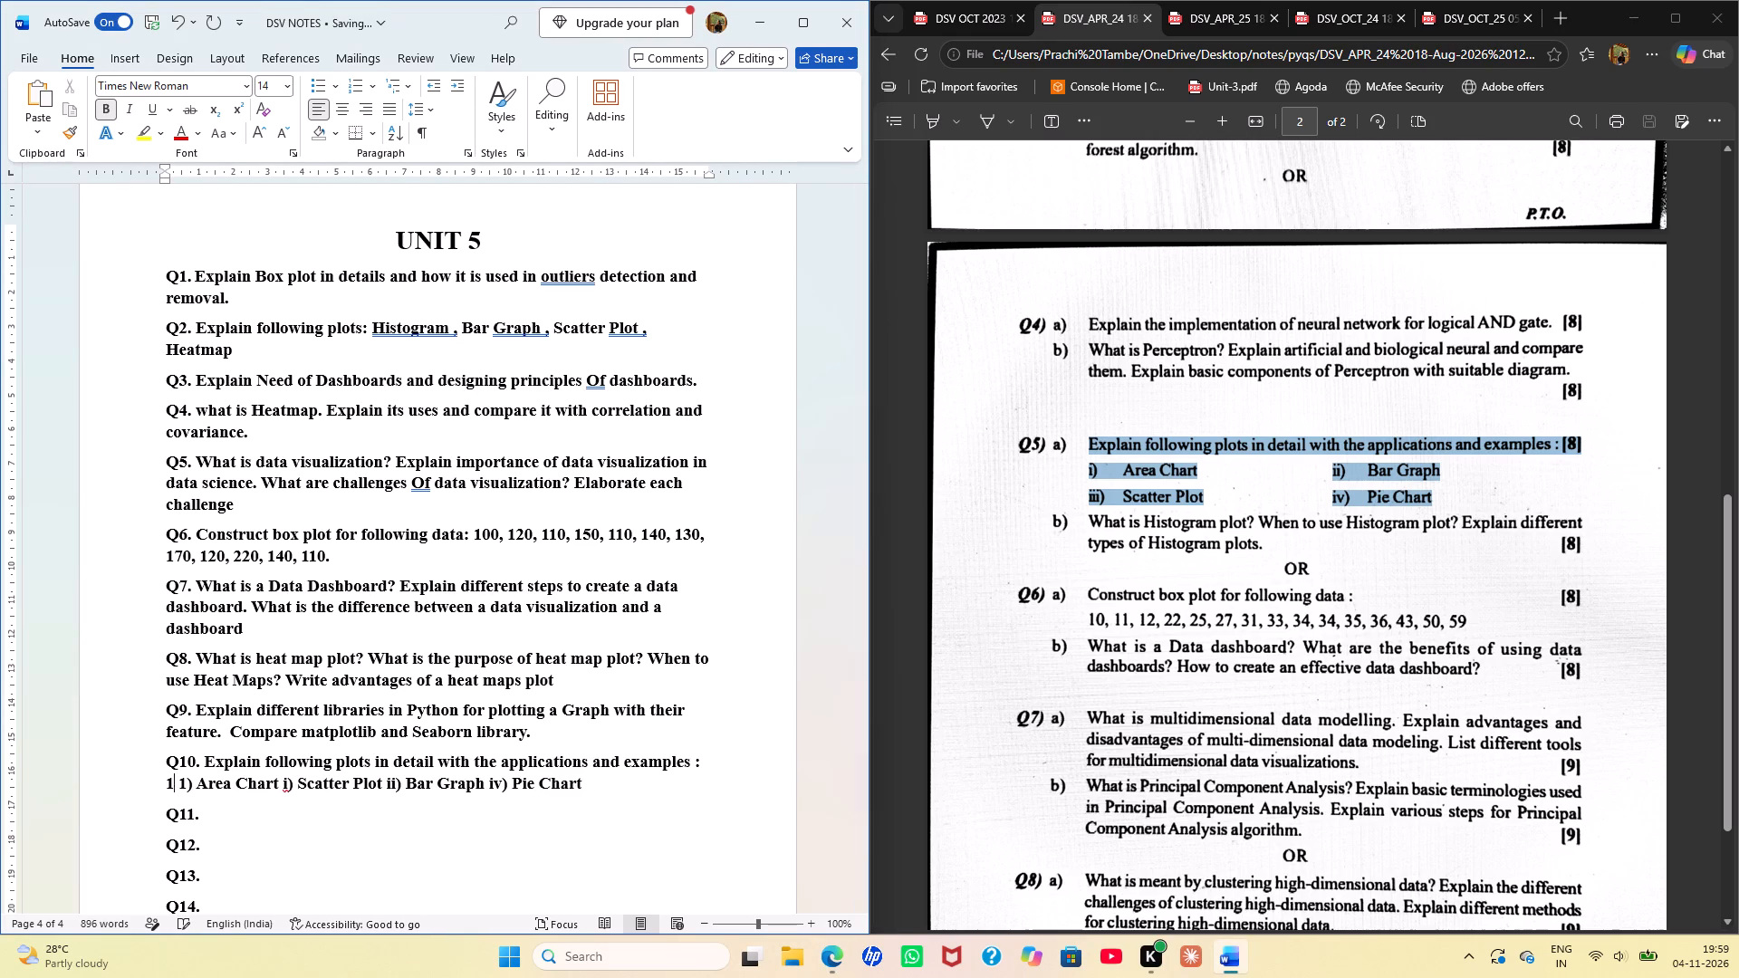
pyautogui.press('BackSpace')
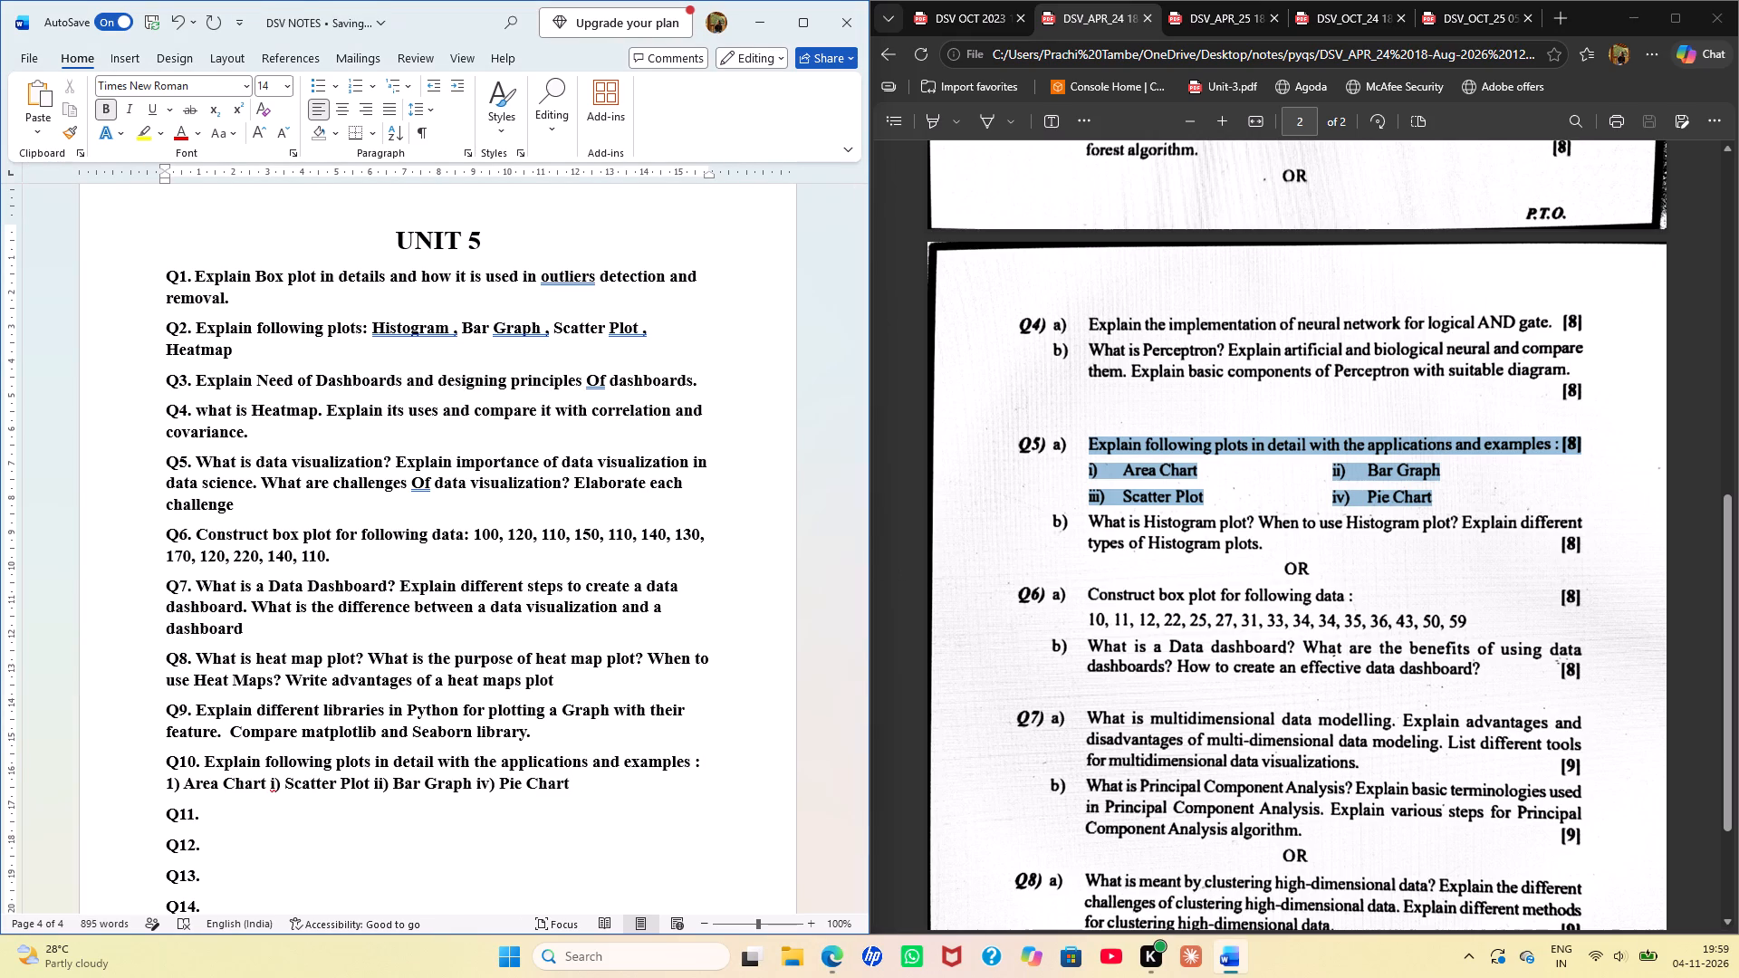
# Copy the Histogram plot usage and types question, Q5 b) of the April 2024 paper, into the Q11. line of UNIT 5.
pyautogui.moveTo(1085, 522); pyautogui.dragTo(1268, 550)
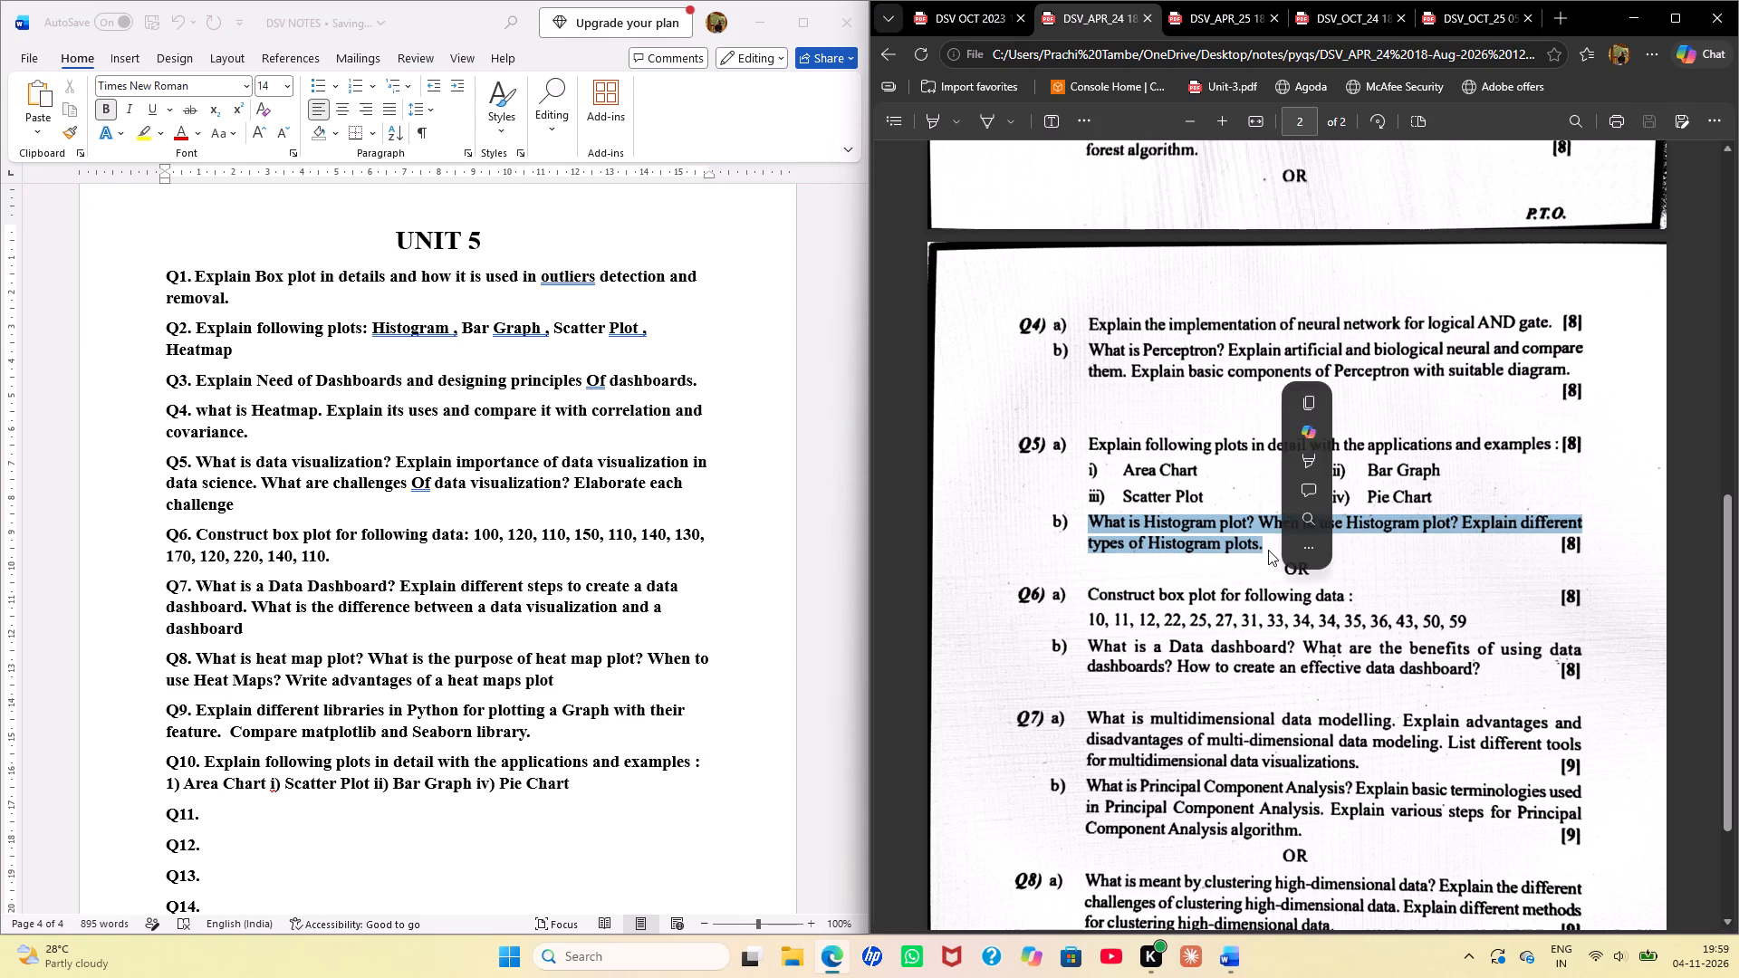
pyautogui.hotkey('ctrl', 'c')
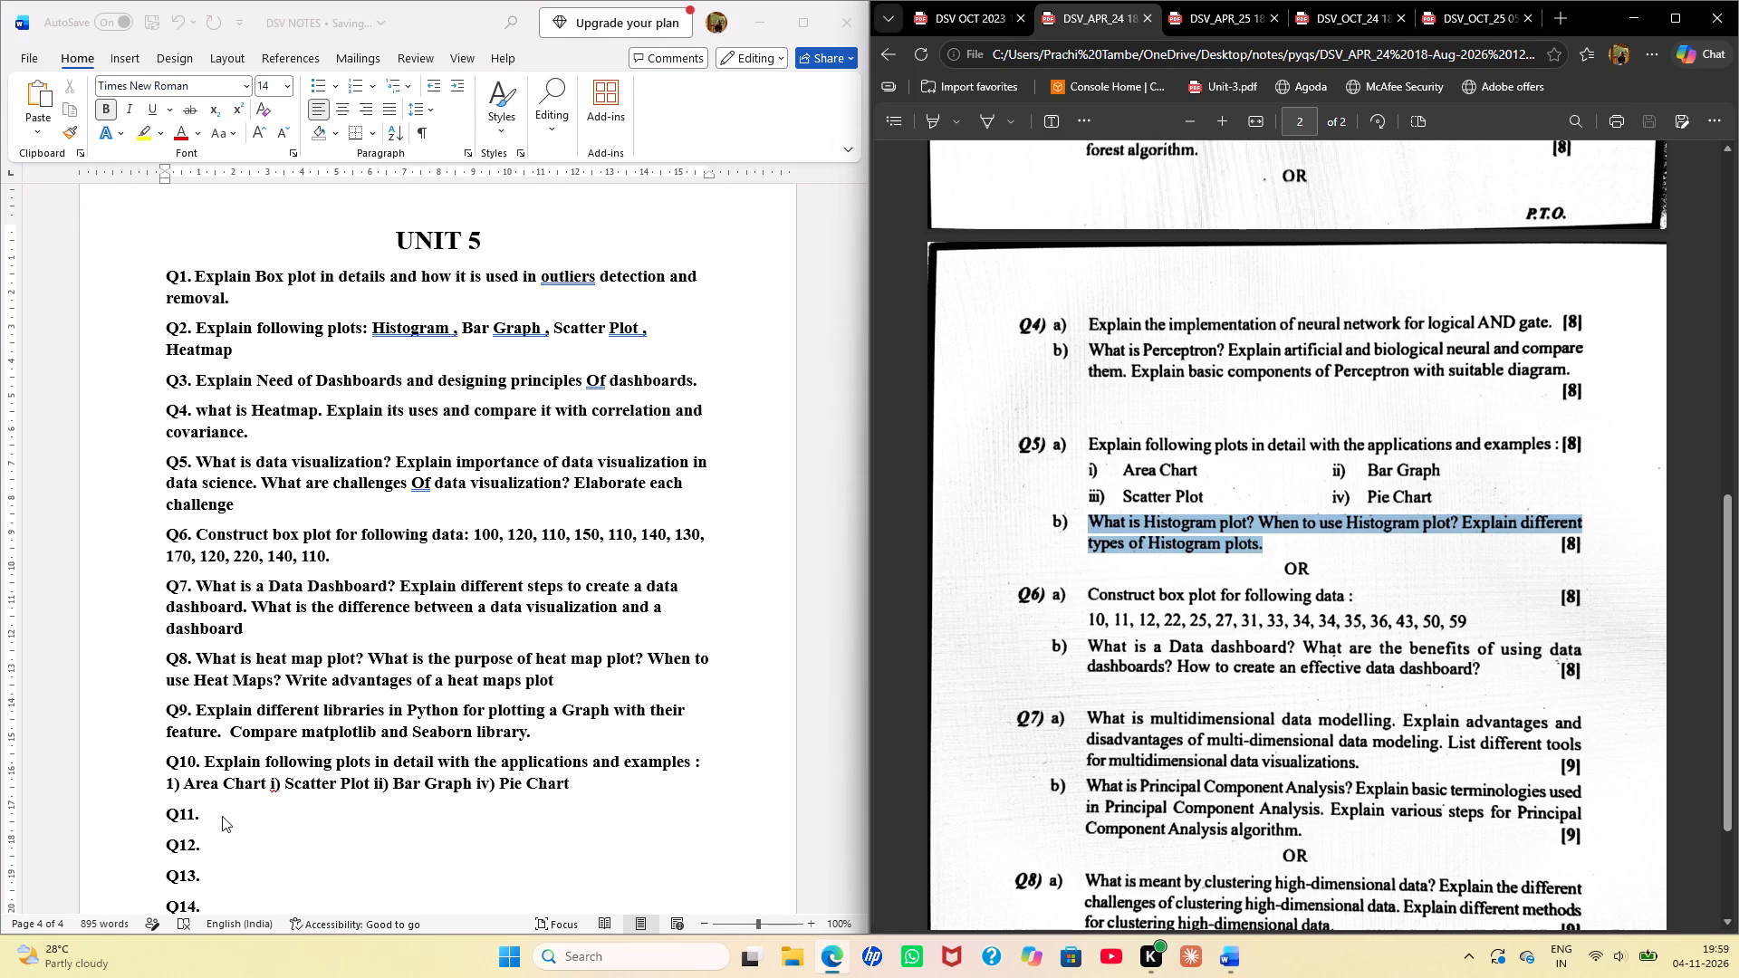
pyautogui.click(222, 816)
pyautogui.click(208, 816)
pyautogui.press('space')
pyautogui.hotkey('ctrl', 'v')
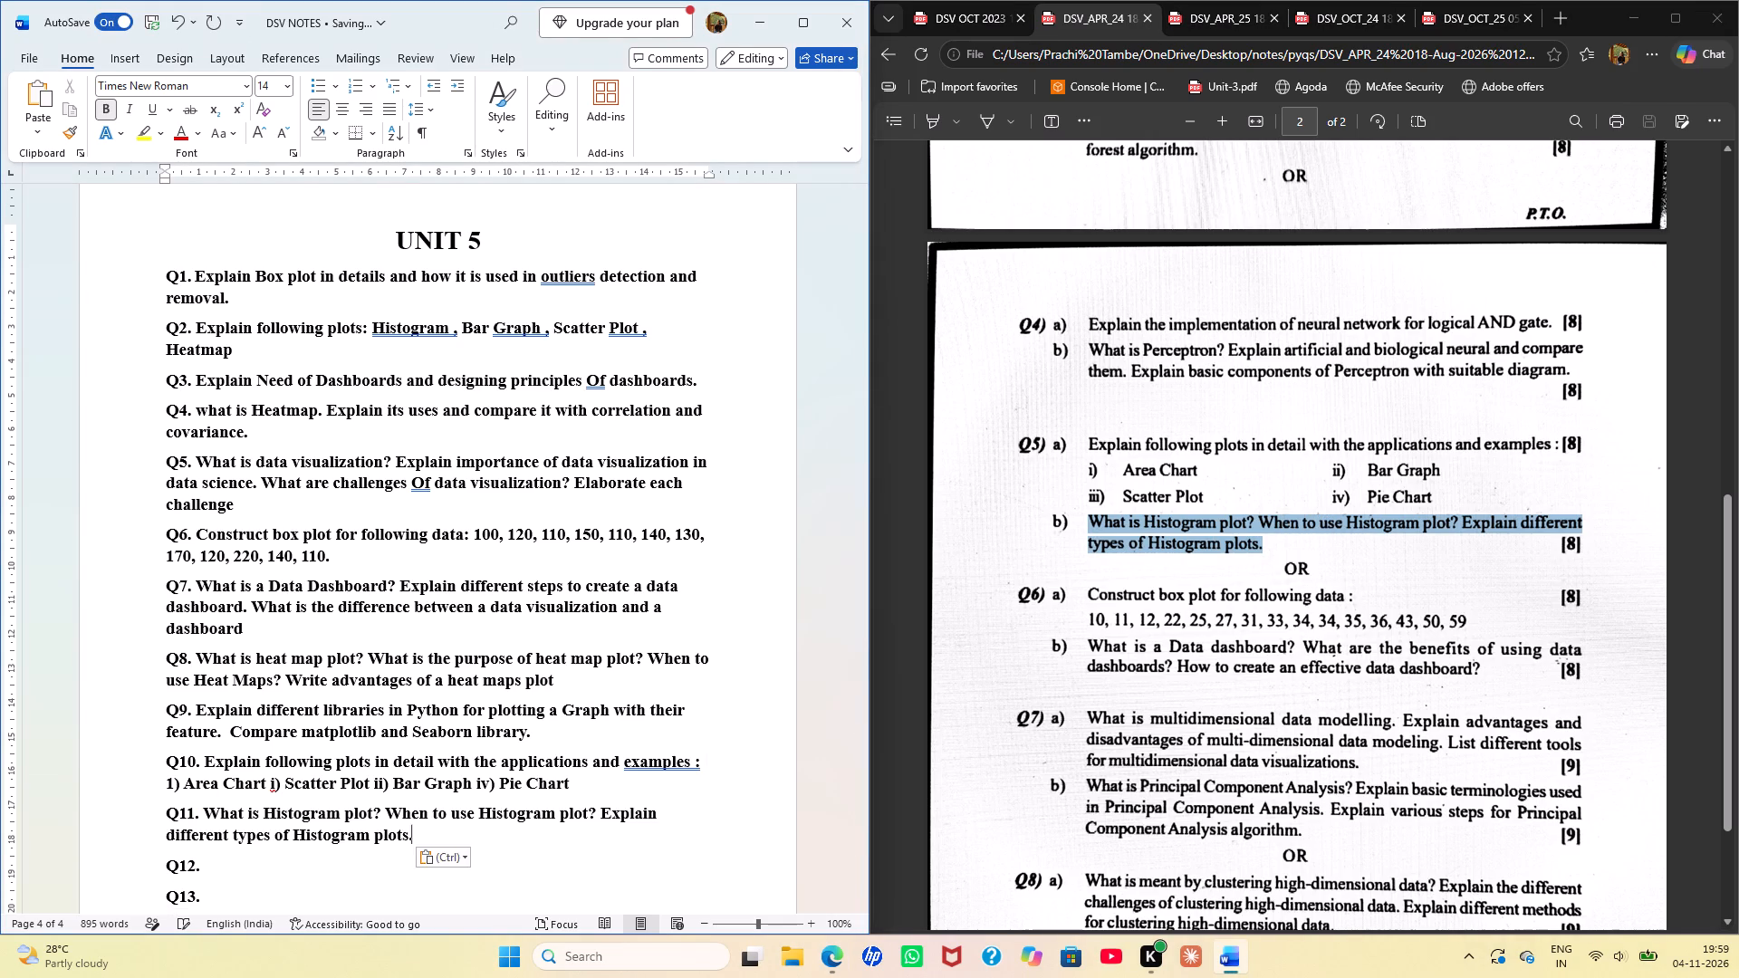
# Copy the box plot construction question, Q6 a) of the April 2024 paper, into UNIT 5's Q12. line, completing its last value as 59.
pyautogui.scroll(-2, 208, 816)
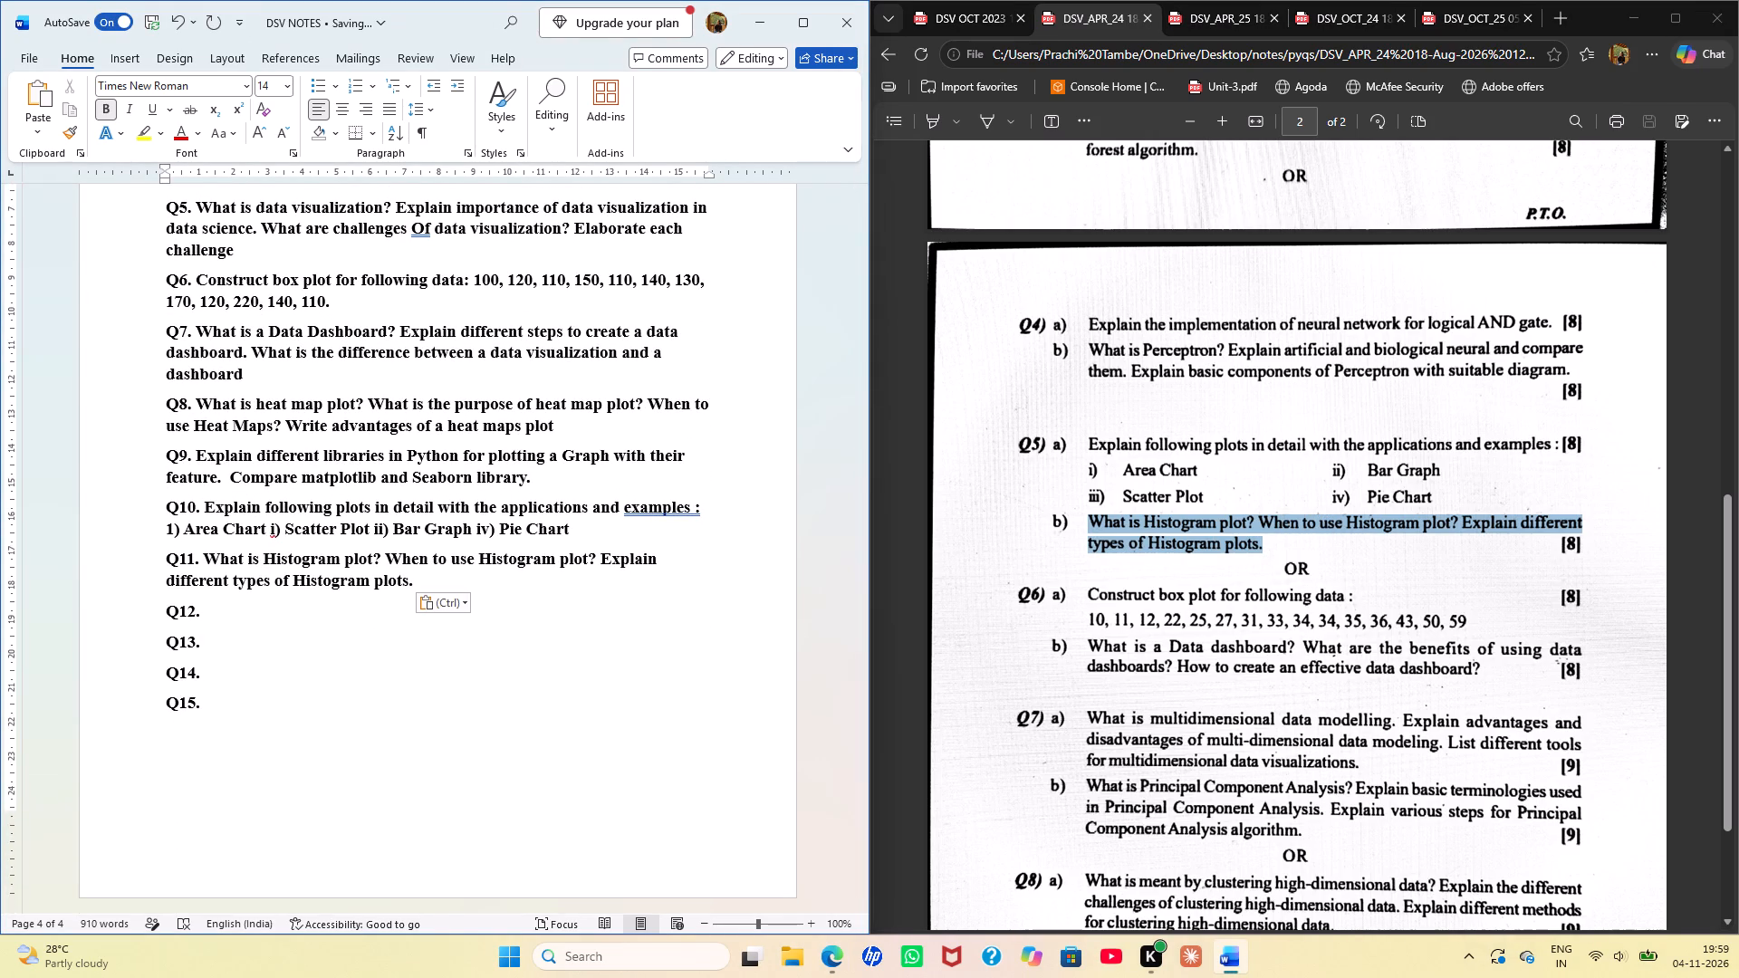
pyautogui.moveTo(1097, 603); pyautogui.dragTo(1441, 620)
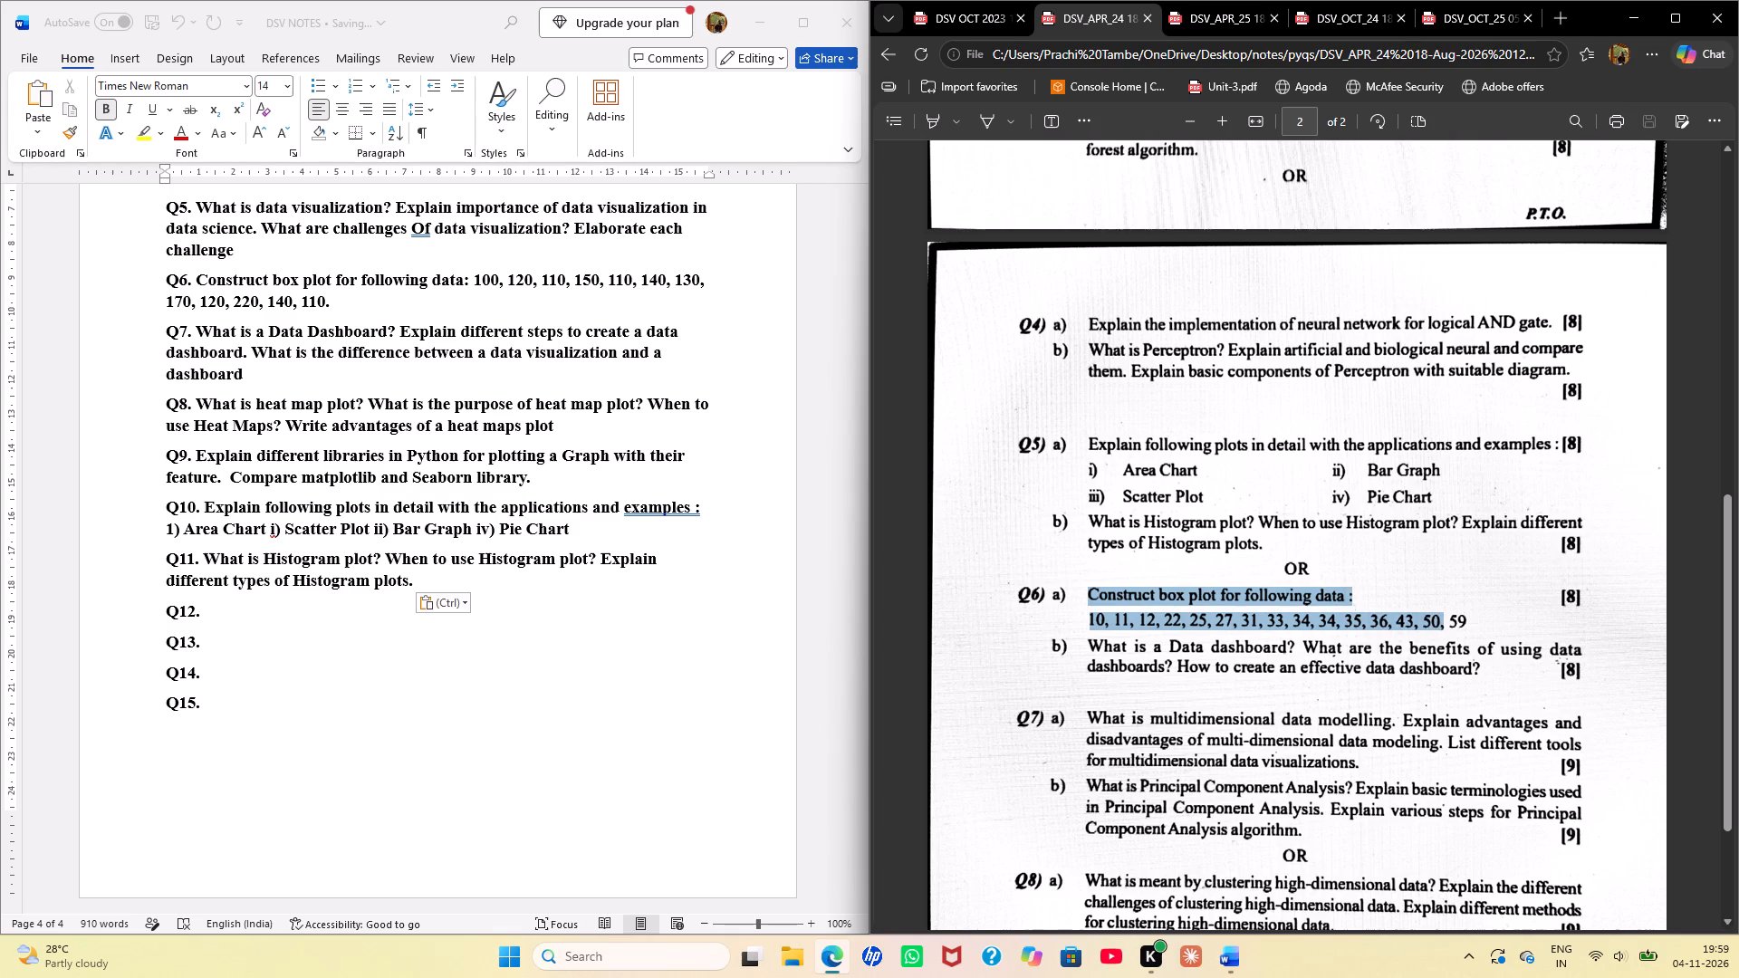
pyautogui.moveTo(1441, 620); pyautogui.dragTo(1504, 630)
pyautogui.hotkey('ctrl', 'c')
pyautogui.click(204, 614)
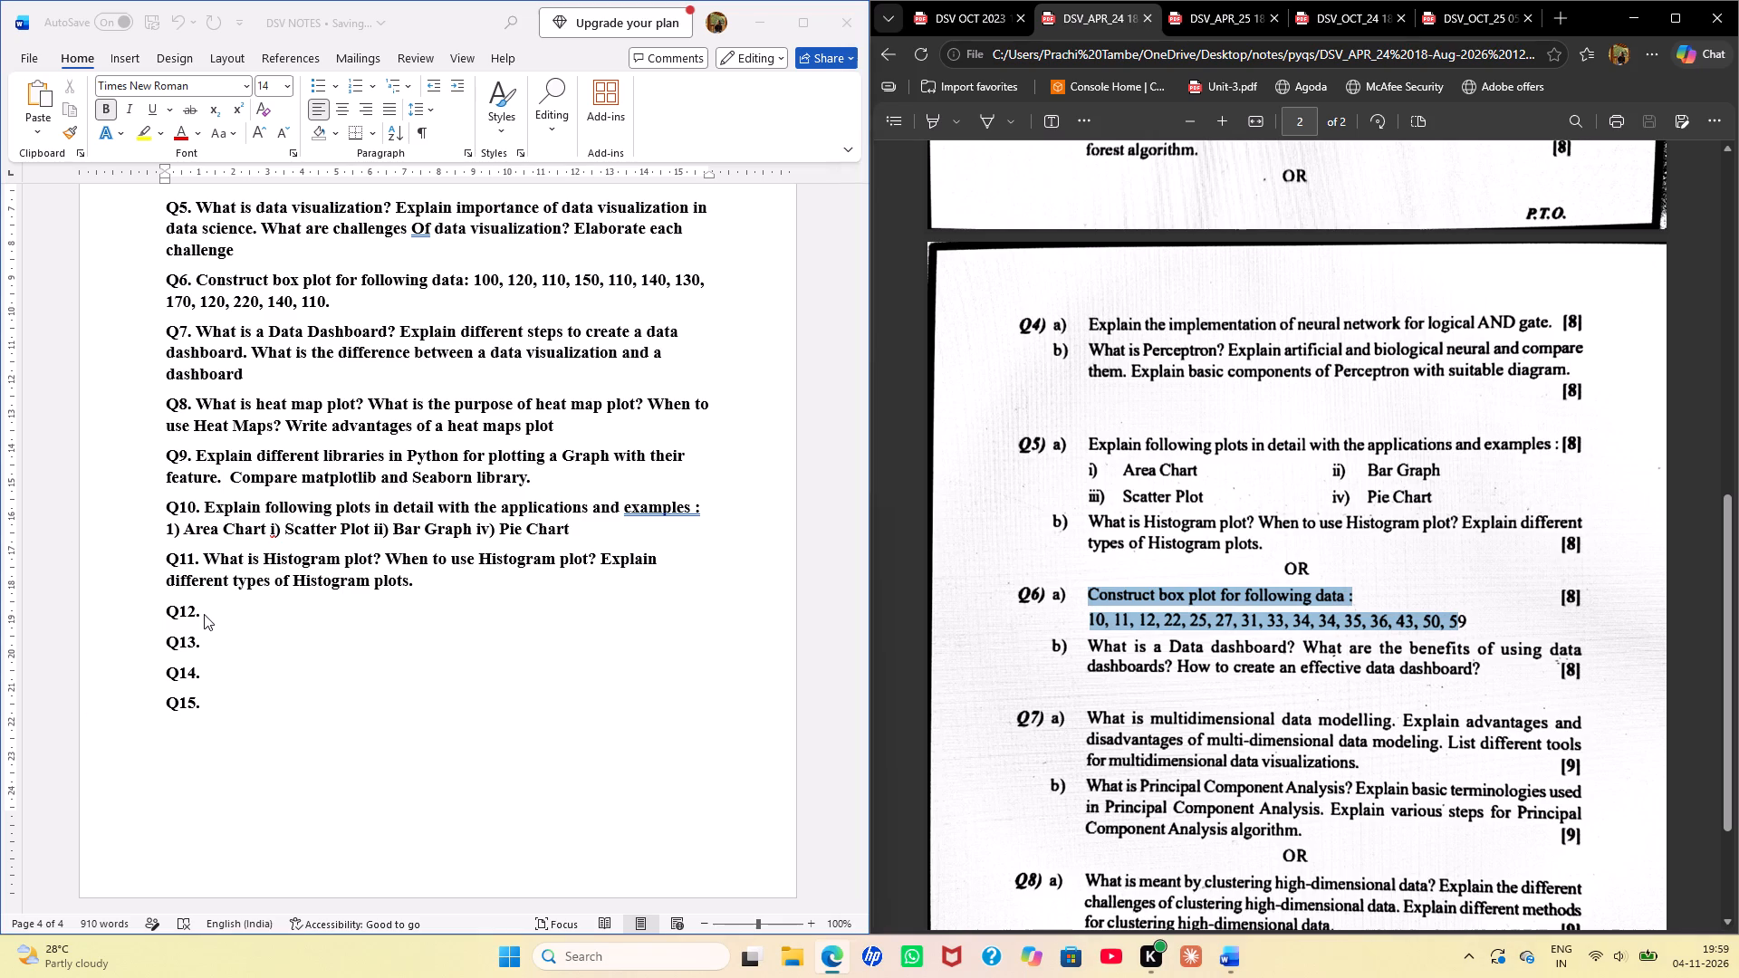
pyautogui.click(207, 613)
pyautogui.press('space')
pyautogui.hotkey('ctrl', 'v')
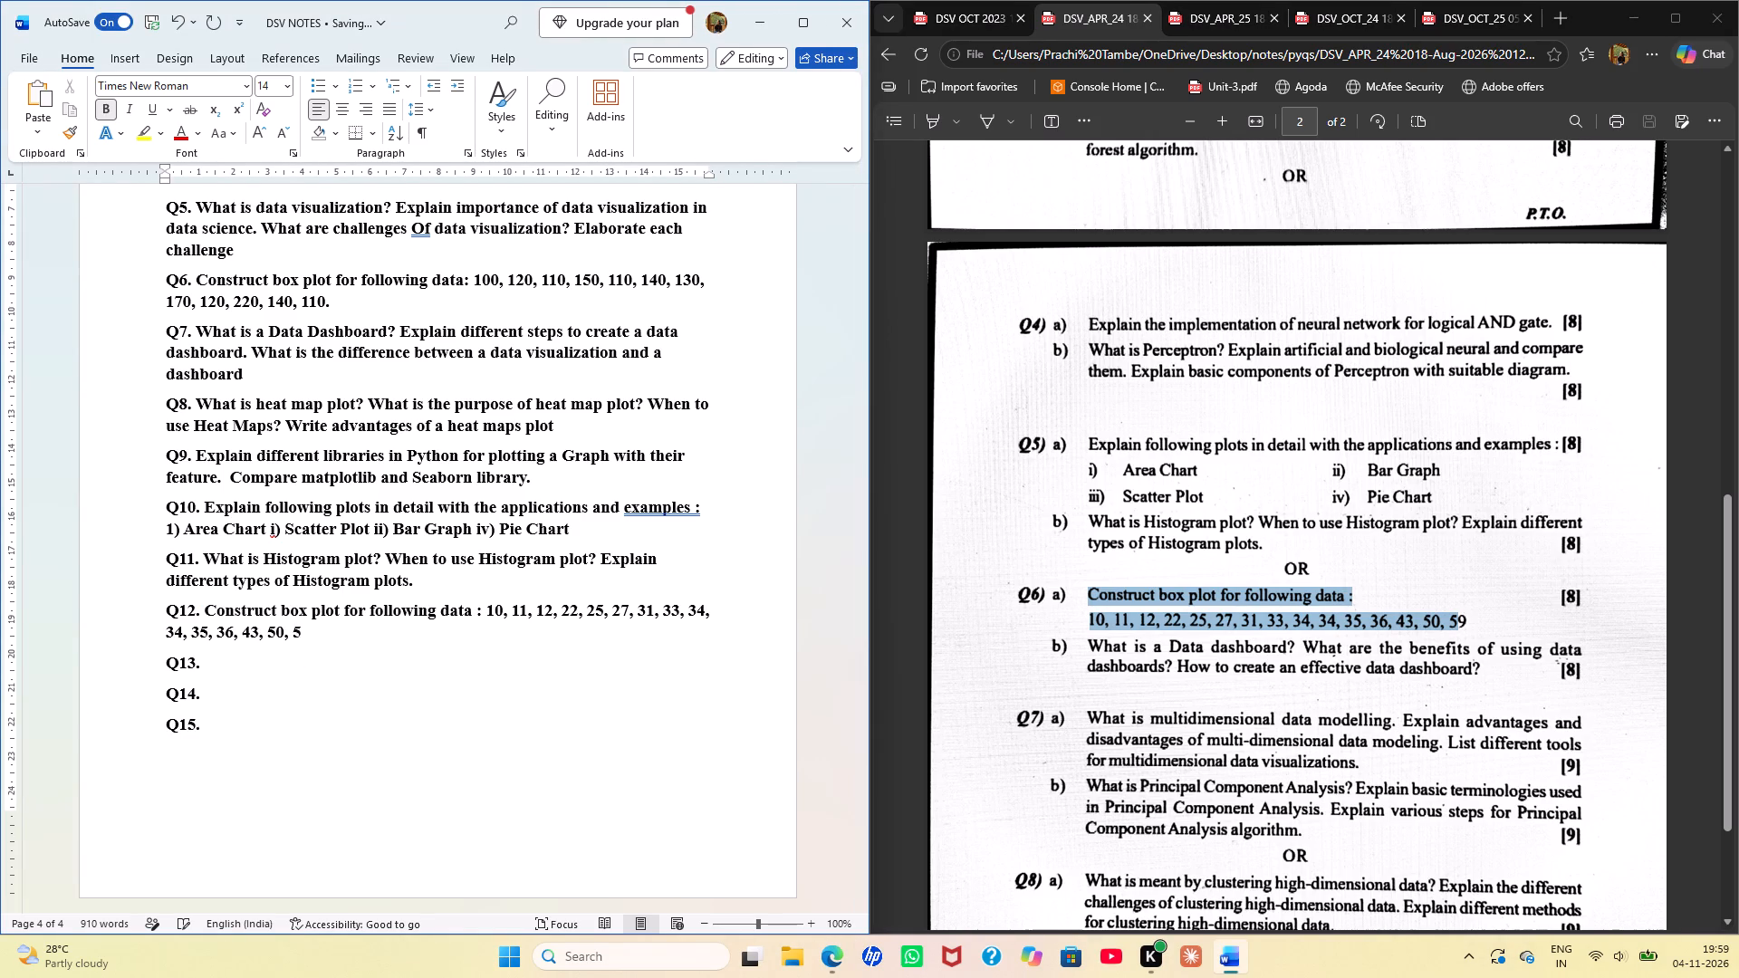
pyautogui.press('9')
# Copy the Data dashboard benefits question, Q6 b) of the April 2024 paper, into UNIT 5's Q13. line, correcting the garbled word to "What".
pyautogui.moveTo(1084, 645); pyautogui.dragTo(1515, 670)
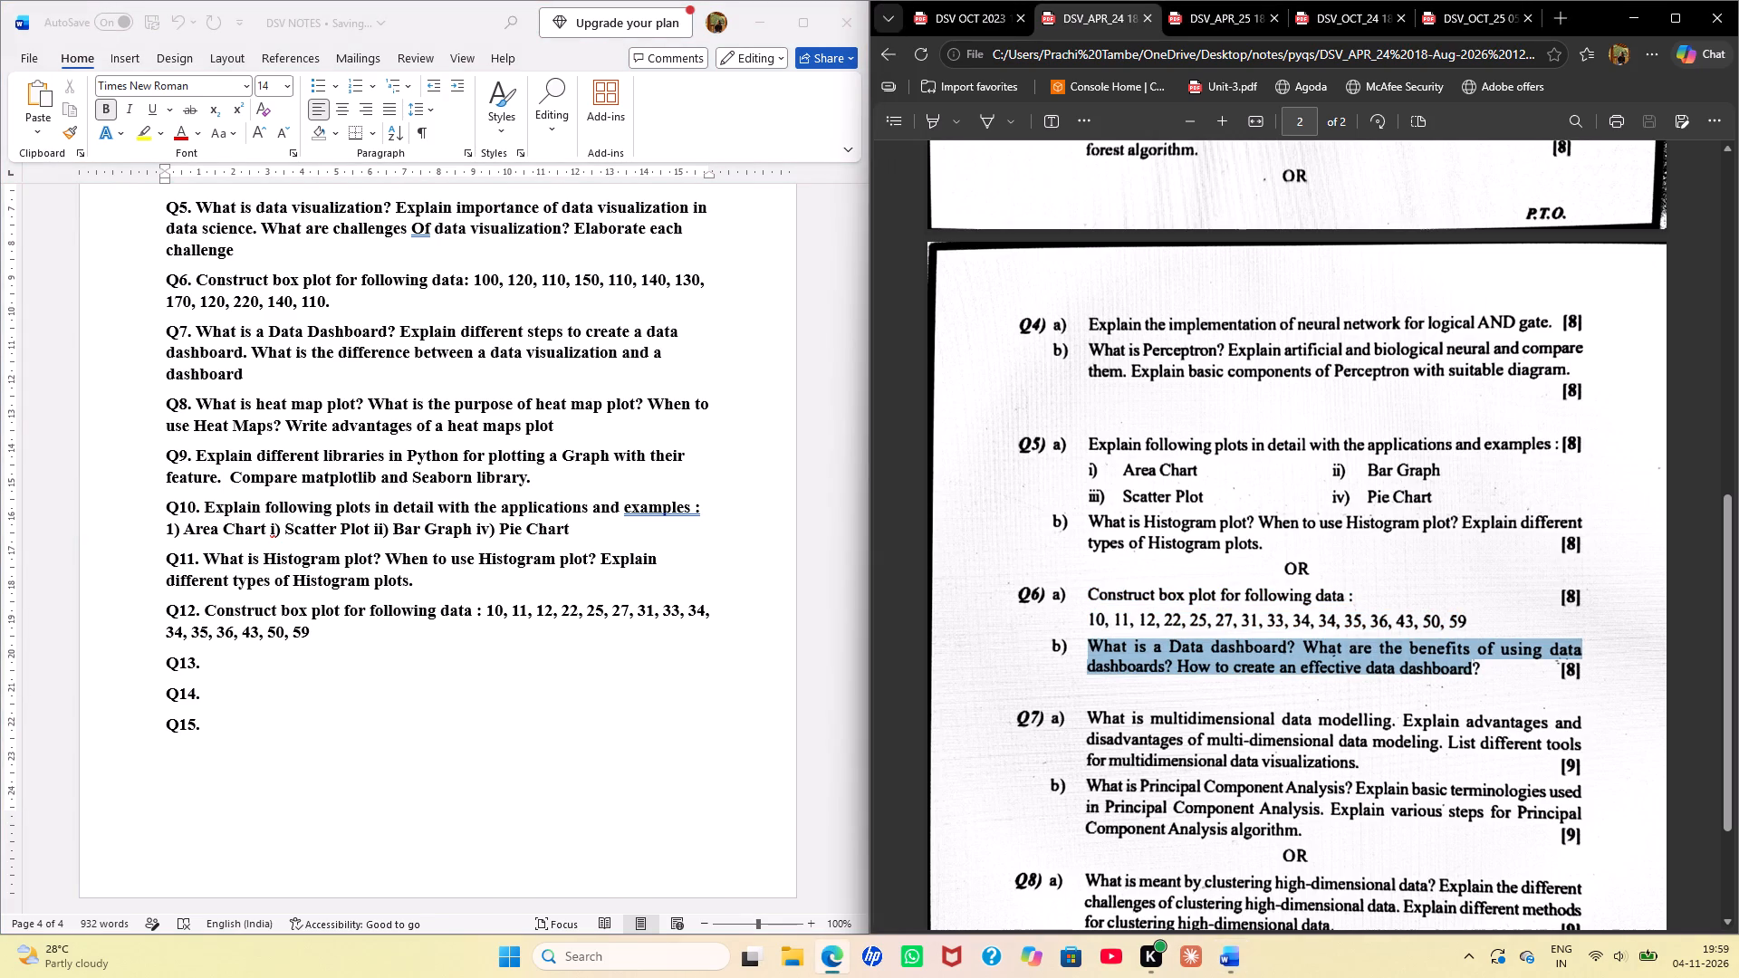
pyautogui.moveTo(1515, 670); pyautogui.dragTo(1482, 675)
pyautogui.hotkey('ctrl', 'c')
pyautogui.click(208, 665)
pyautogui.click(206, 665)
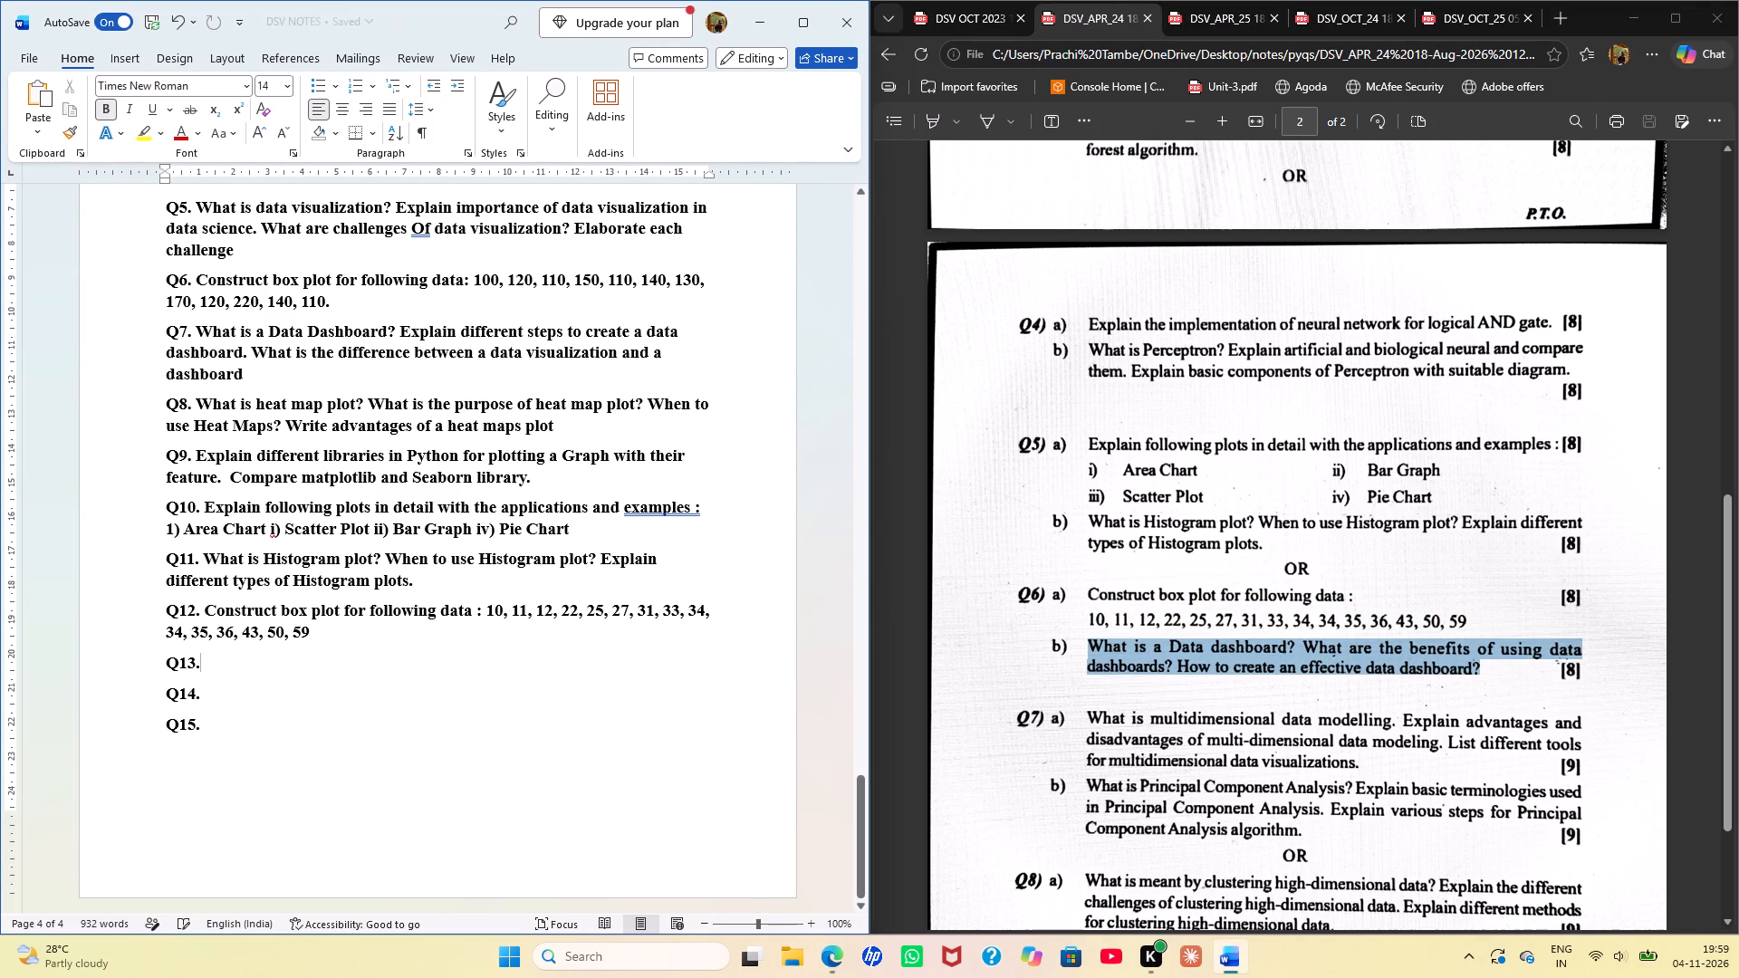
pyautogui.press('space')
pyautogui.hotkey('ctrl', 'v')
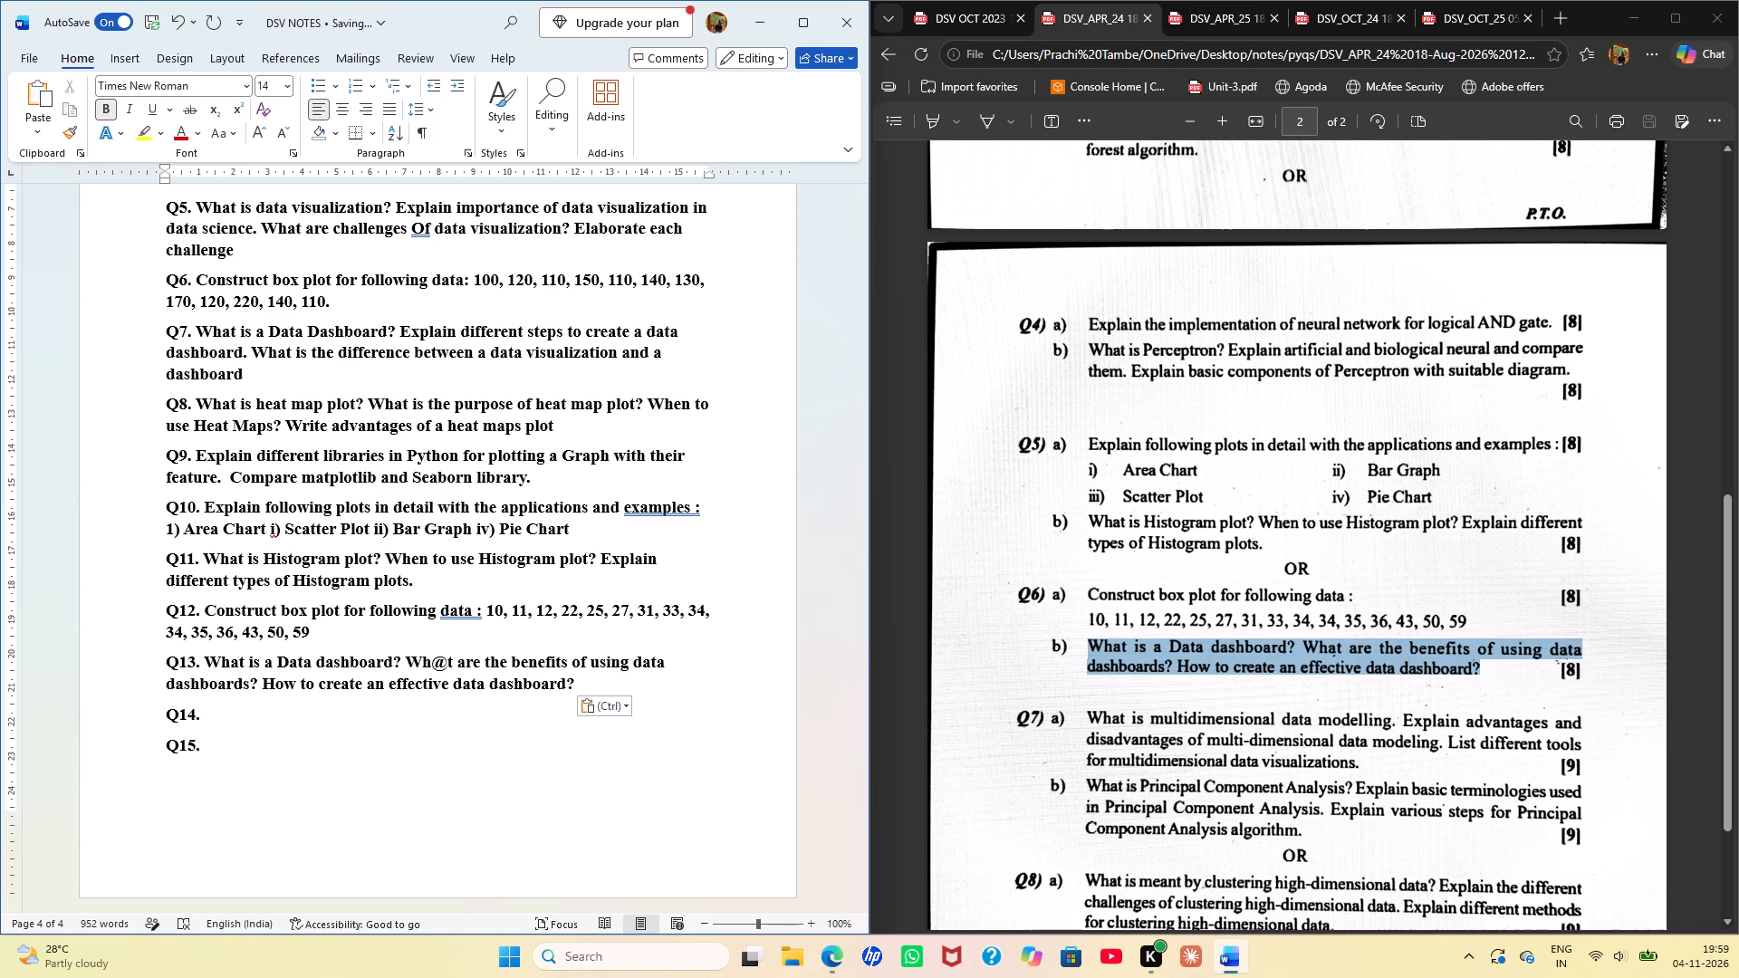
pyautogui.click(447, 661)
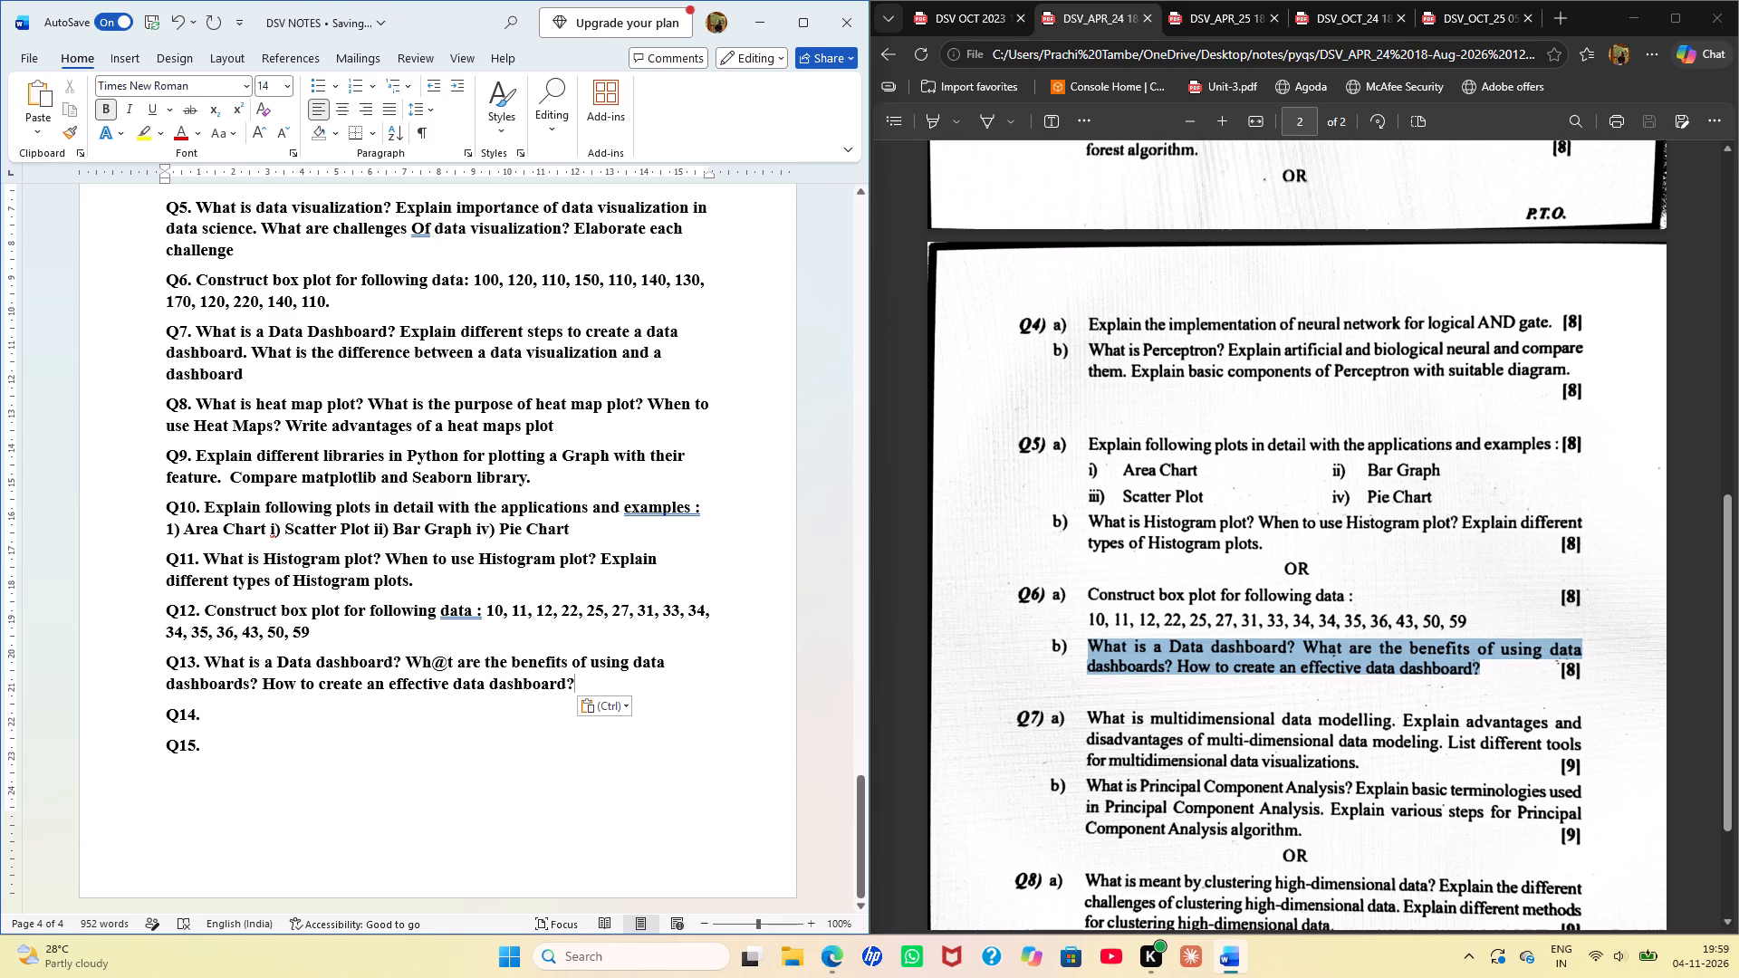
pyautogui.press('BackSpace')
pyautogui.press('a')
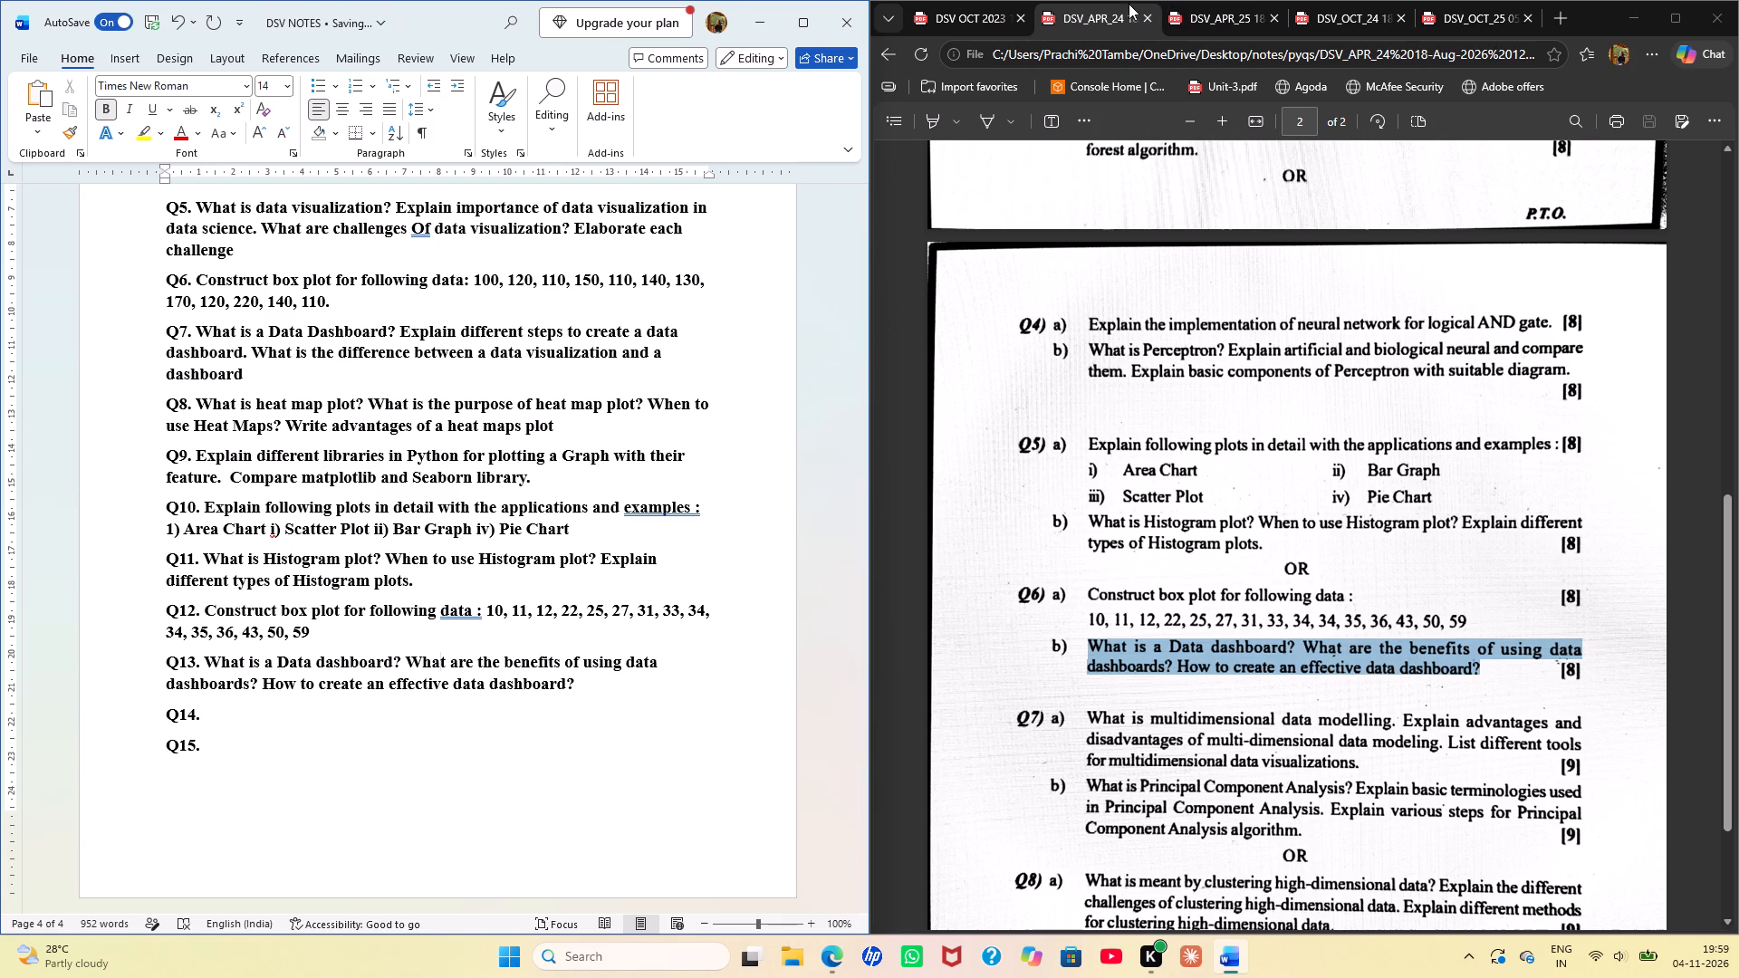
# From the October 2023 paper, copy the box plot drawing question with its data set, Q6 a), into the Q14. line of UNIT 5.
pyautogui.click(1108, 18)
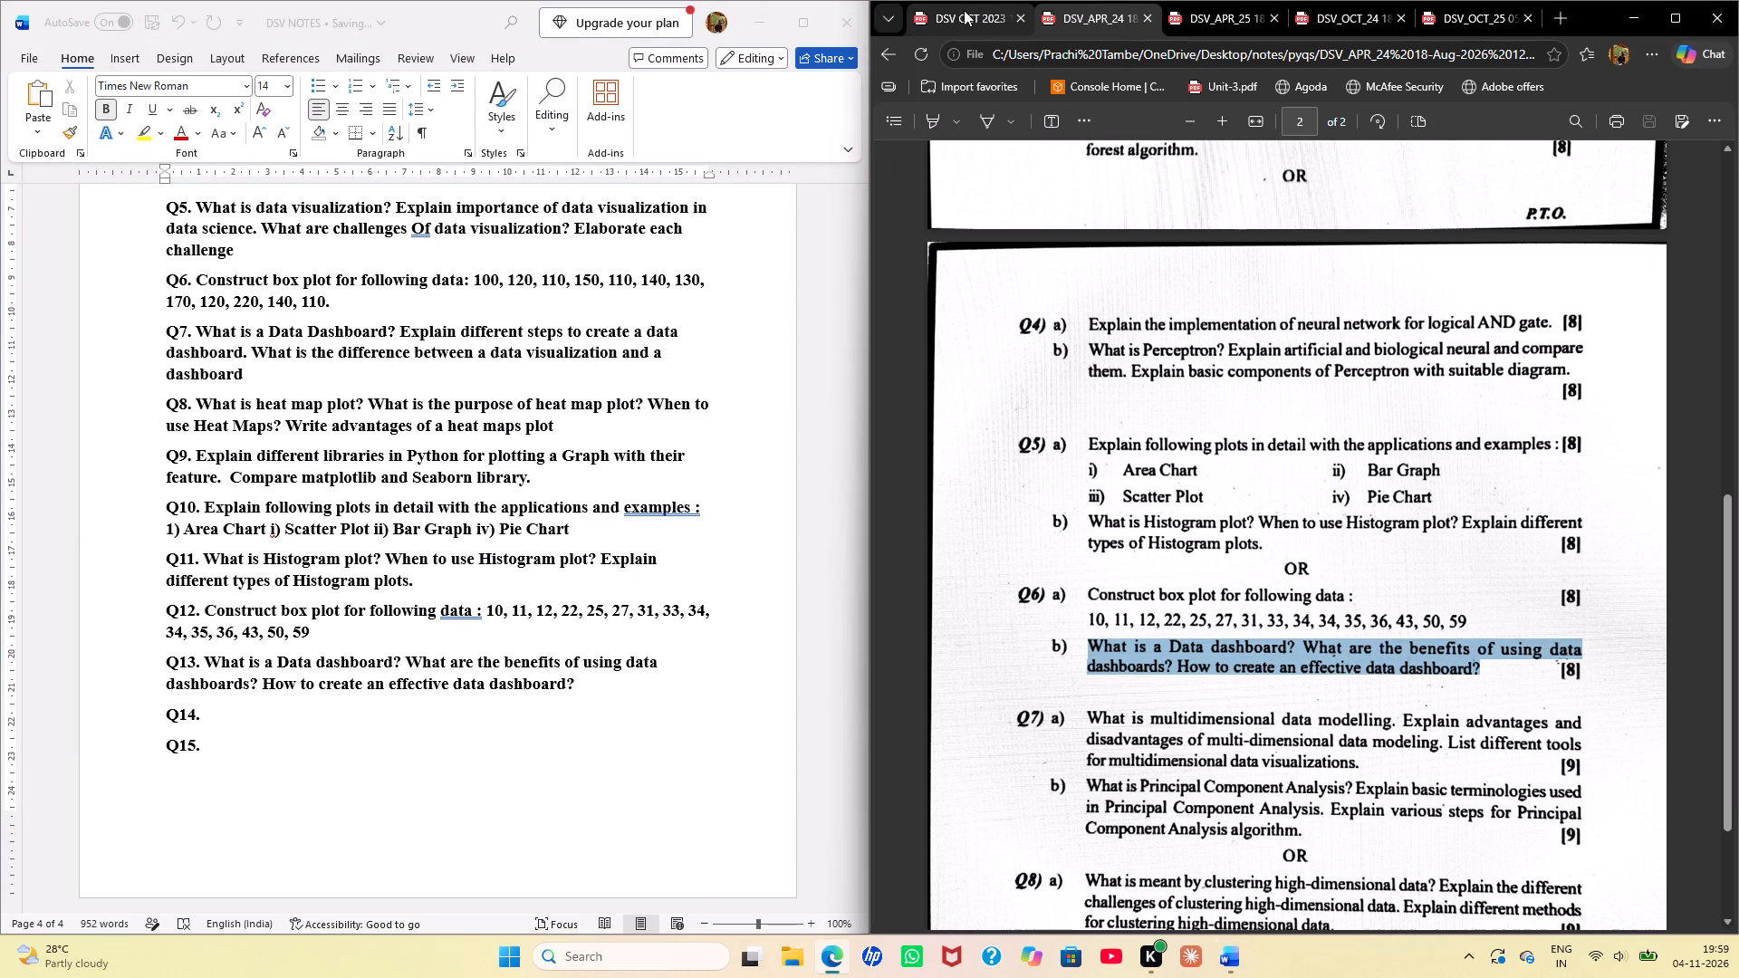
pyautogui.click(964, 10)
pyautogui.scroll(-1, 1254, 619)
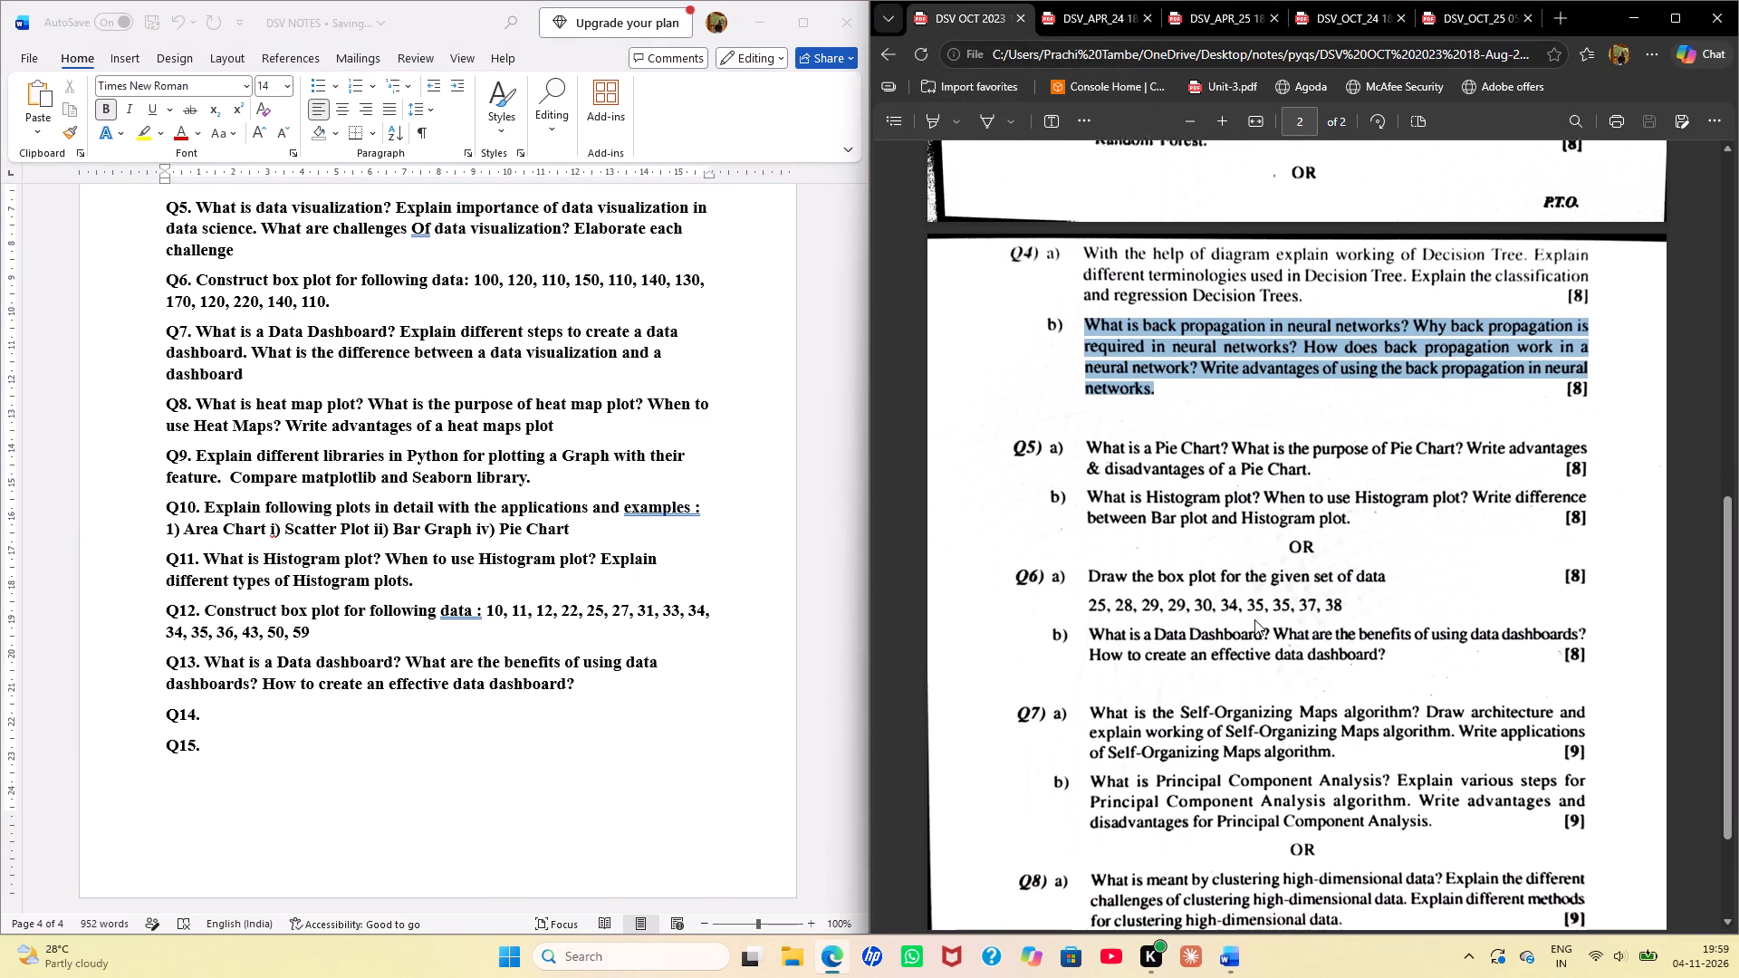
pyautogui.scroll(-1, 1254, 619)
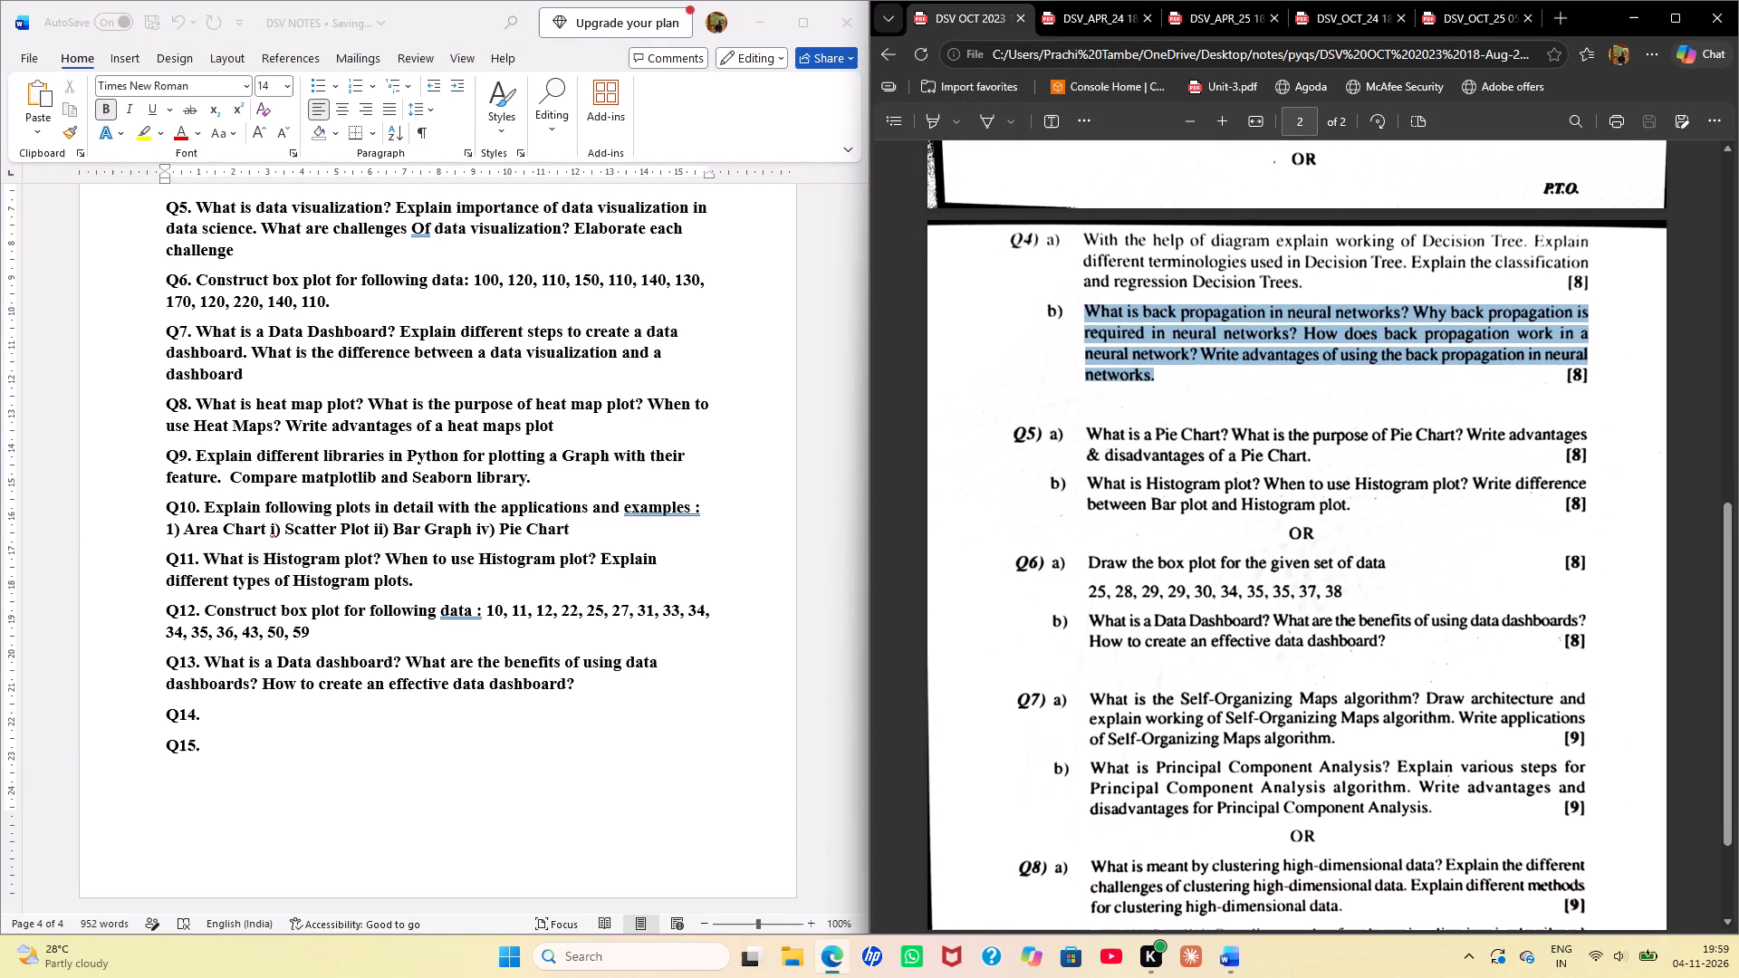
pyautogui.moveTo(1346, 592); pyautogui.dragTo(1268, 580)
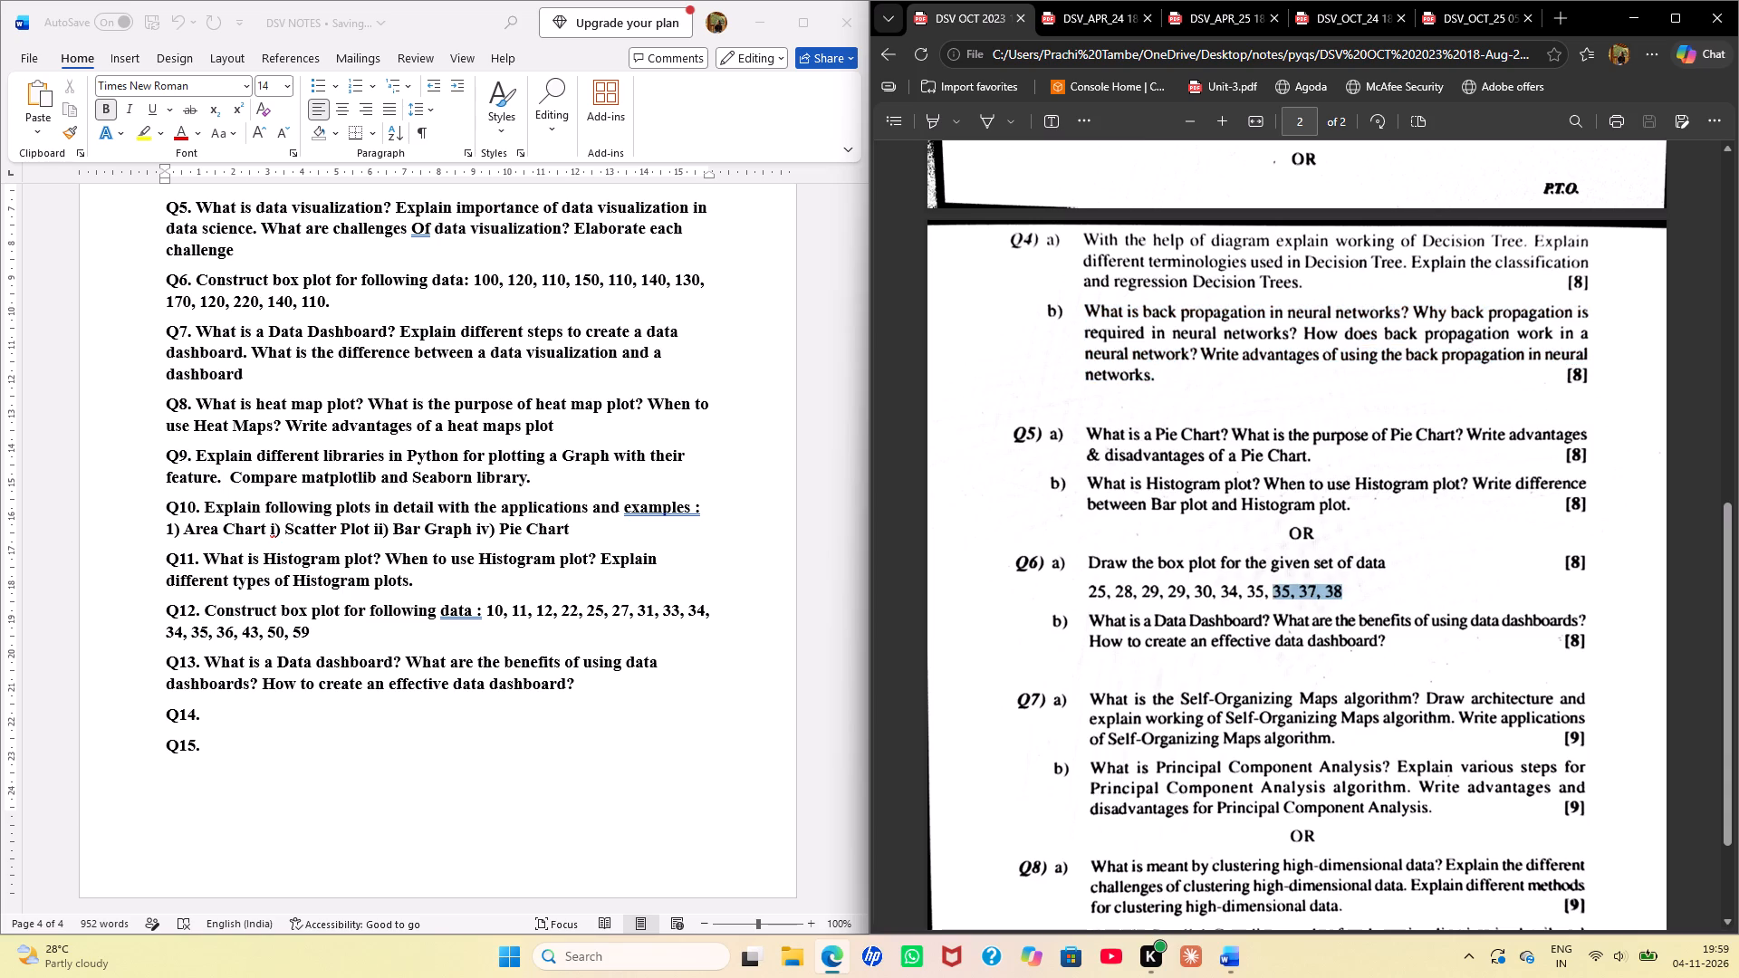
pyautogui.moveTo(1268, 580); pyautogui.dragTo(1133, 572)
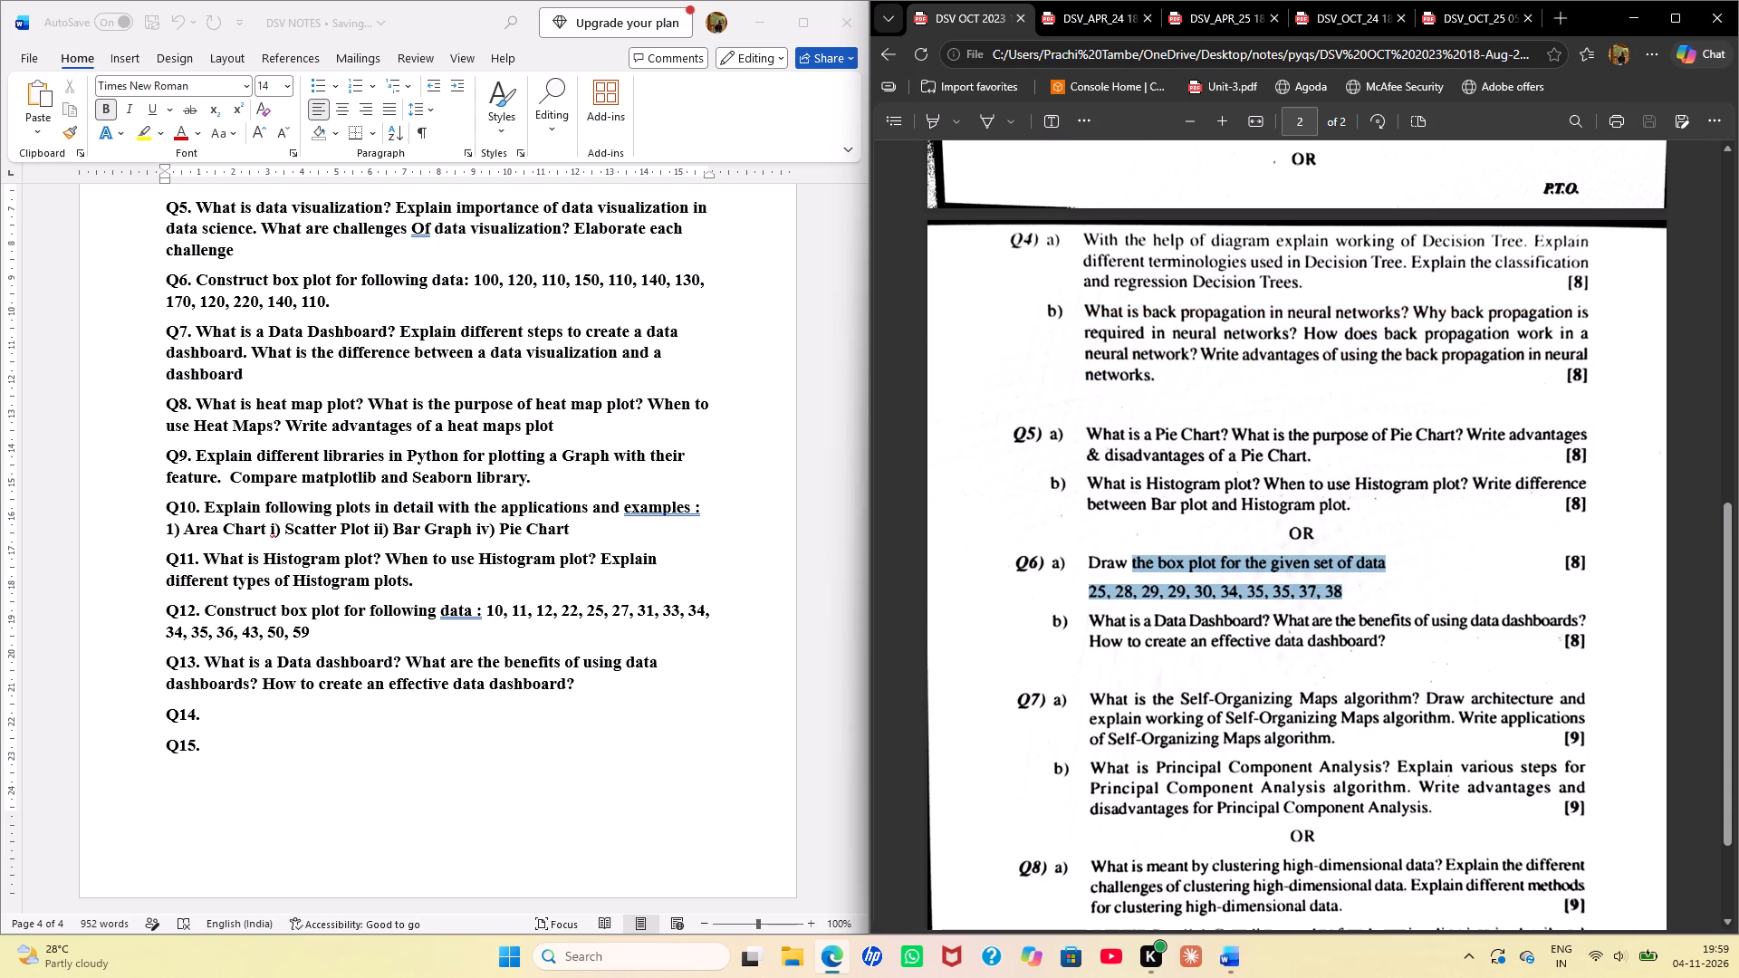
pyautogui.moveTo(1133, 572); pyautogui.dragTo(1079, 572)
pyautogui.moveTo(1079, 572); pyautogui.dragTo(1078, 572)
pyautogui.hotkey('ctrl', 'c')
pyautogui.click(221, 713)
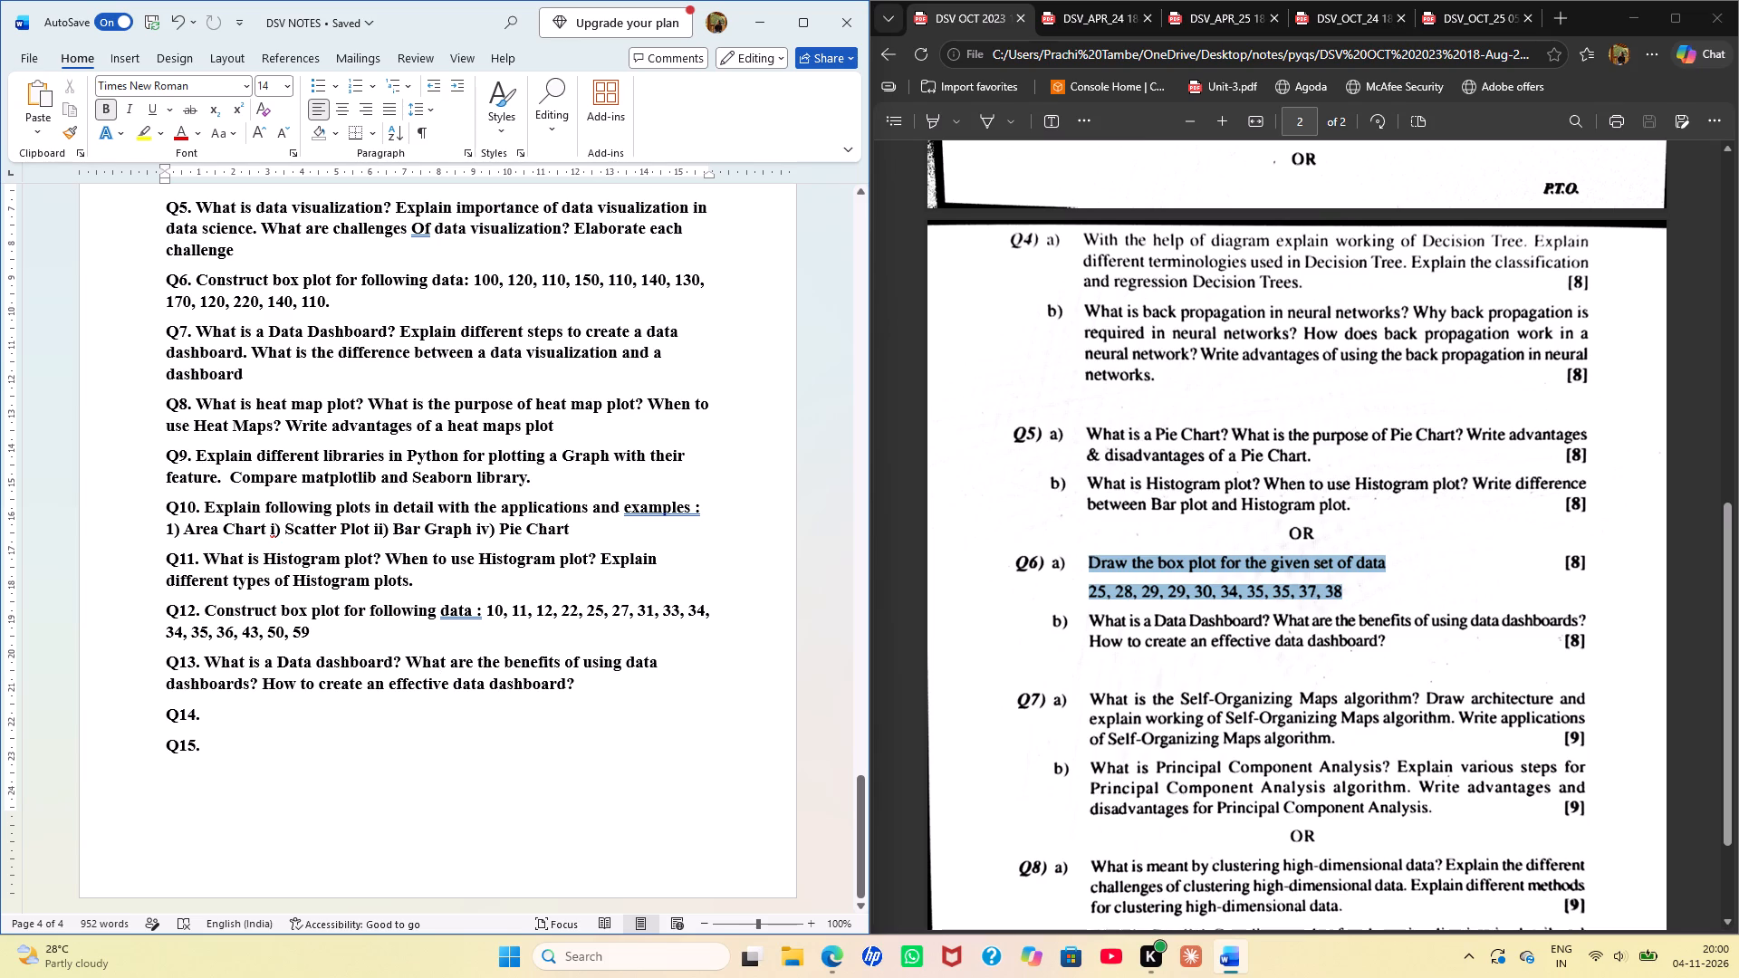
pyautogui.click(205, 713)
pyautogui.hotkey('ctrl', 'v')
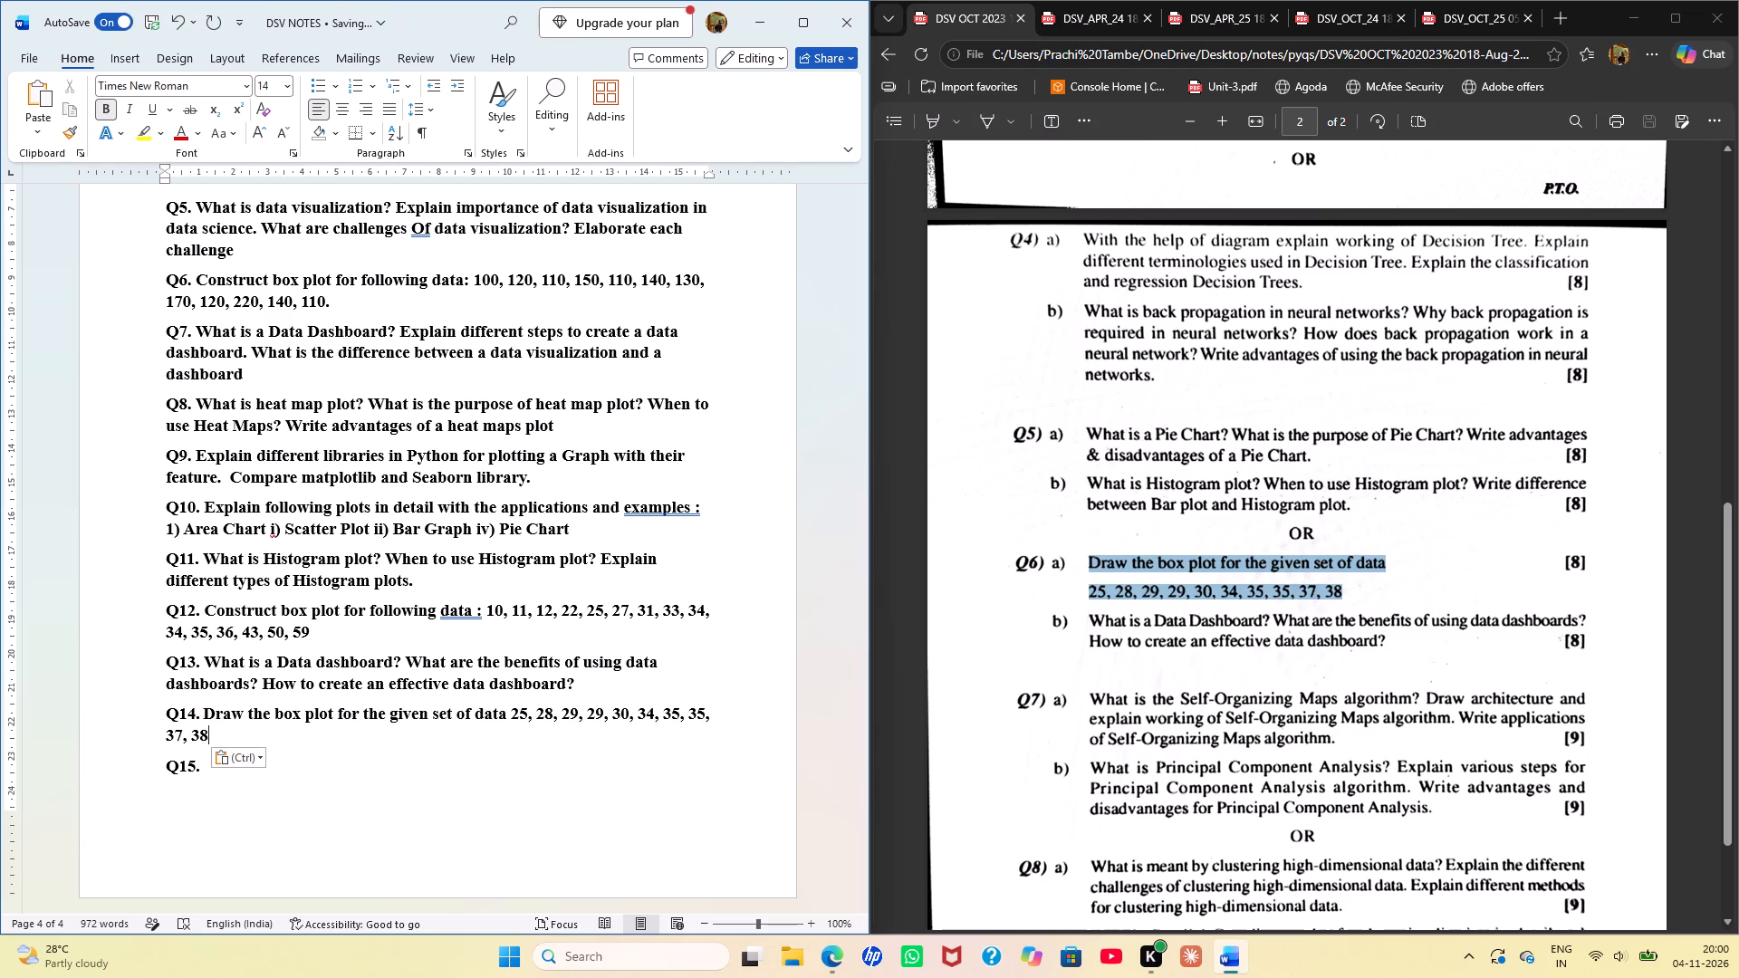
# Copy the Histogram versus Bar plot question, Q5 b) of the October 2023 paper, into UNIT 5's Q15. line, starting it with "what".
pyautogui.moveTo(1356, 504); pyautogui.dragTo(1082, 472)
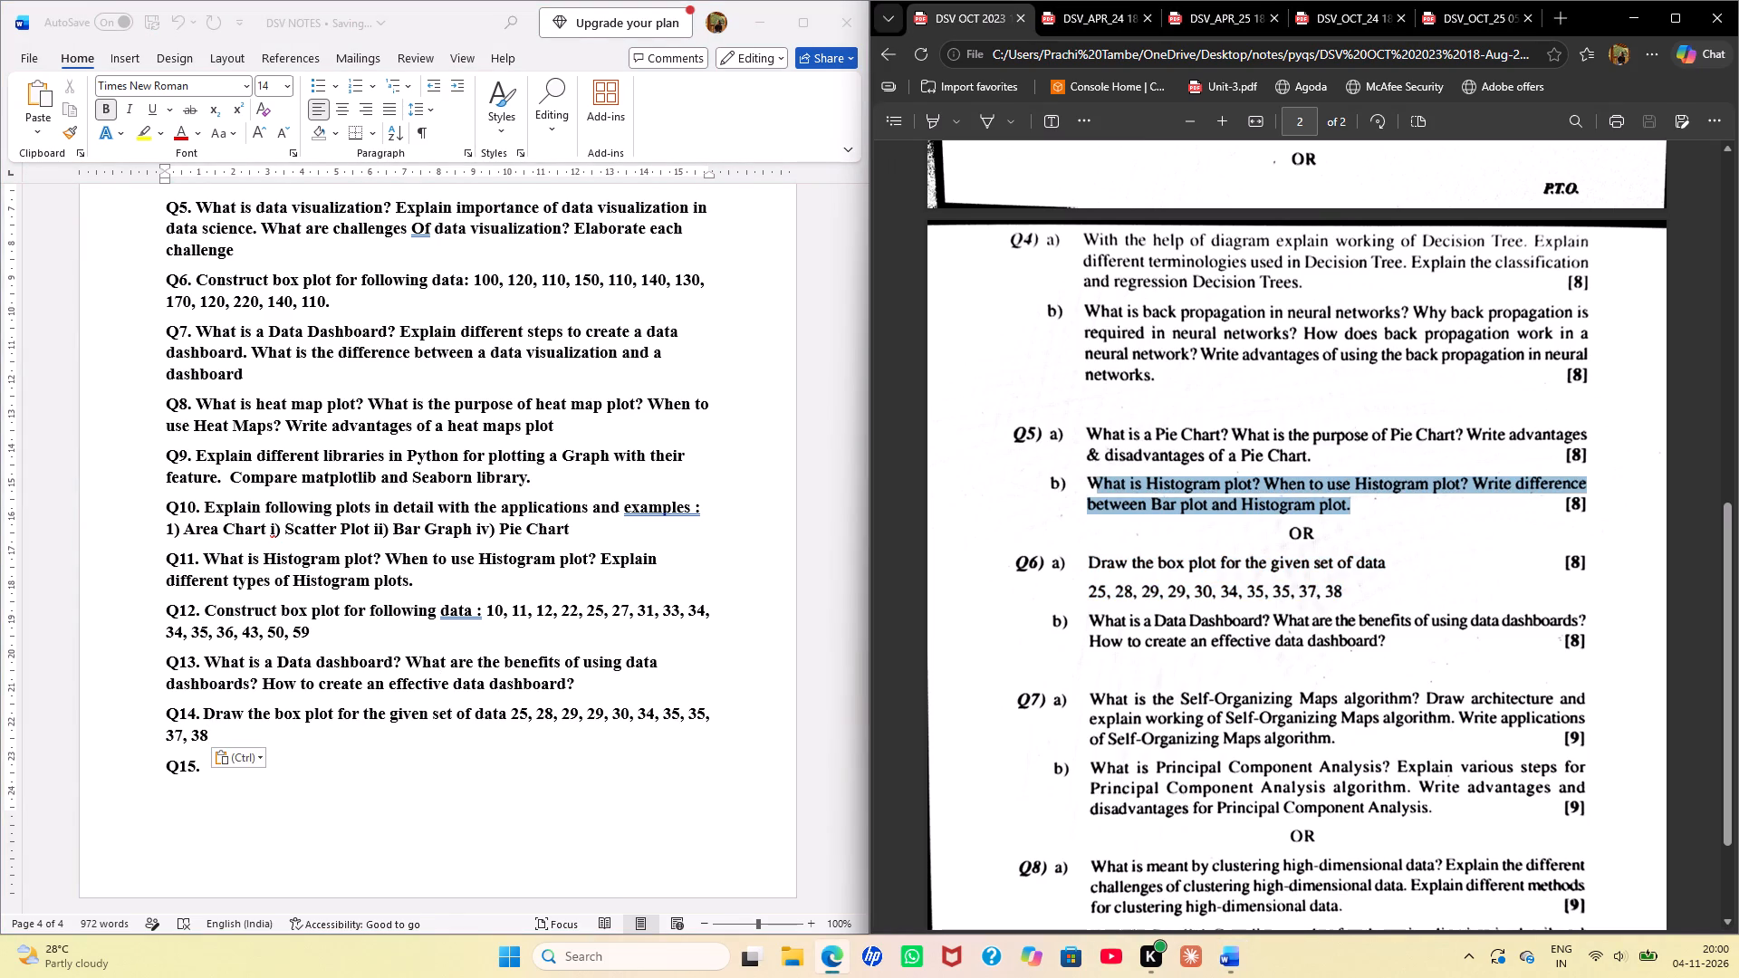
pyautogui.hotkey('ctrl', 'c')
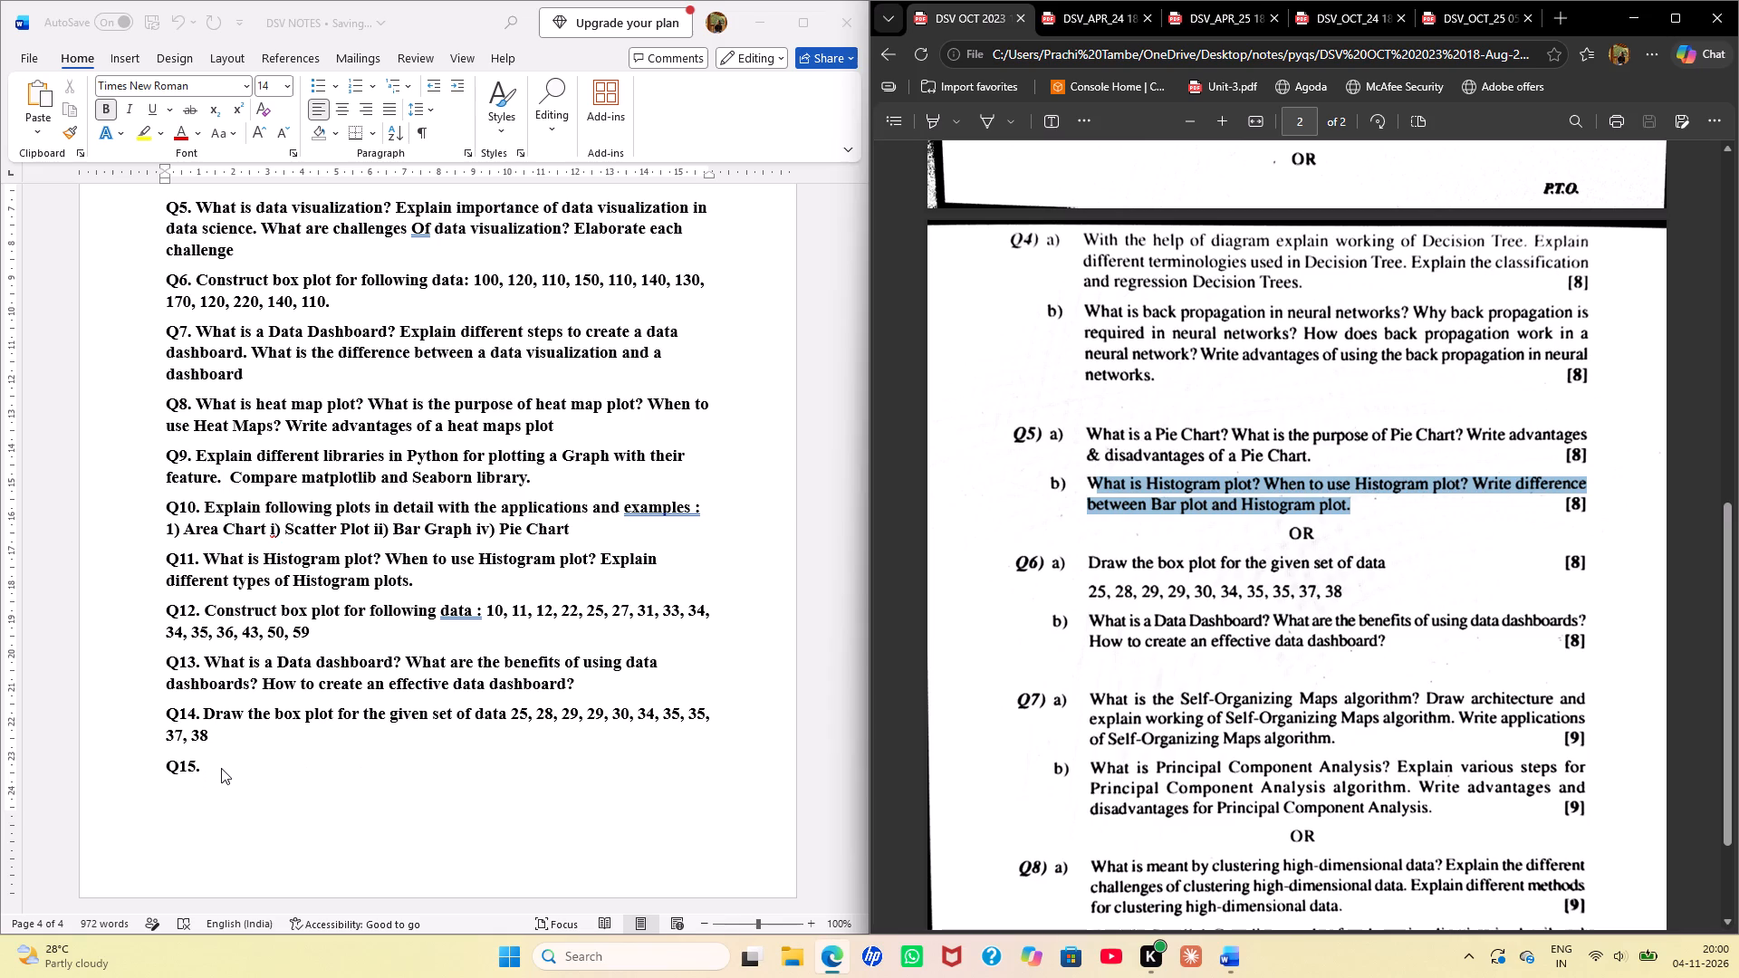
pyautogui.click(221, 768)
pyautogui.click(211, 768)
pyautogui.press('space')
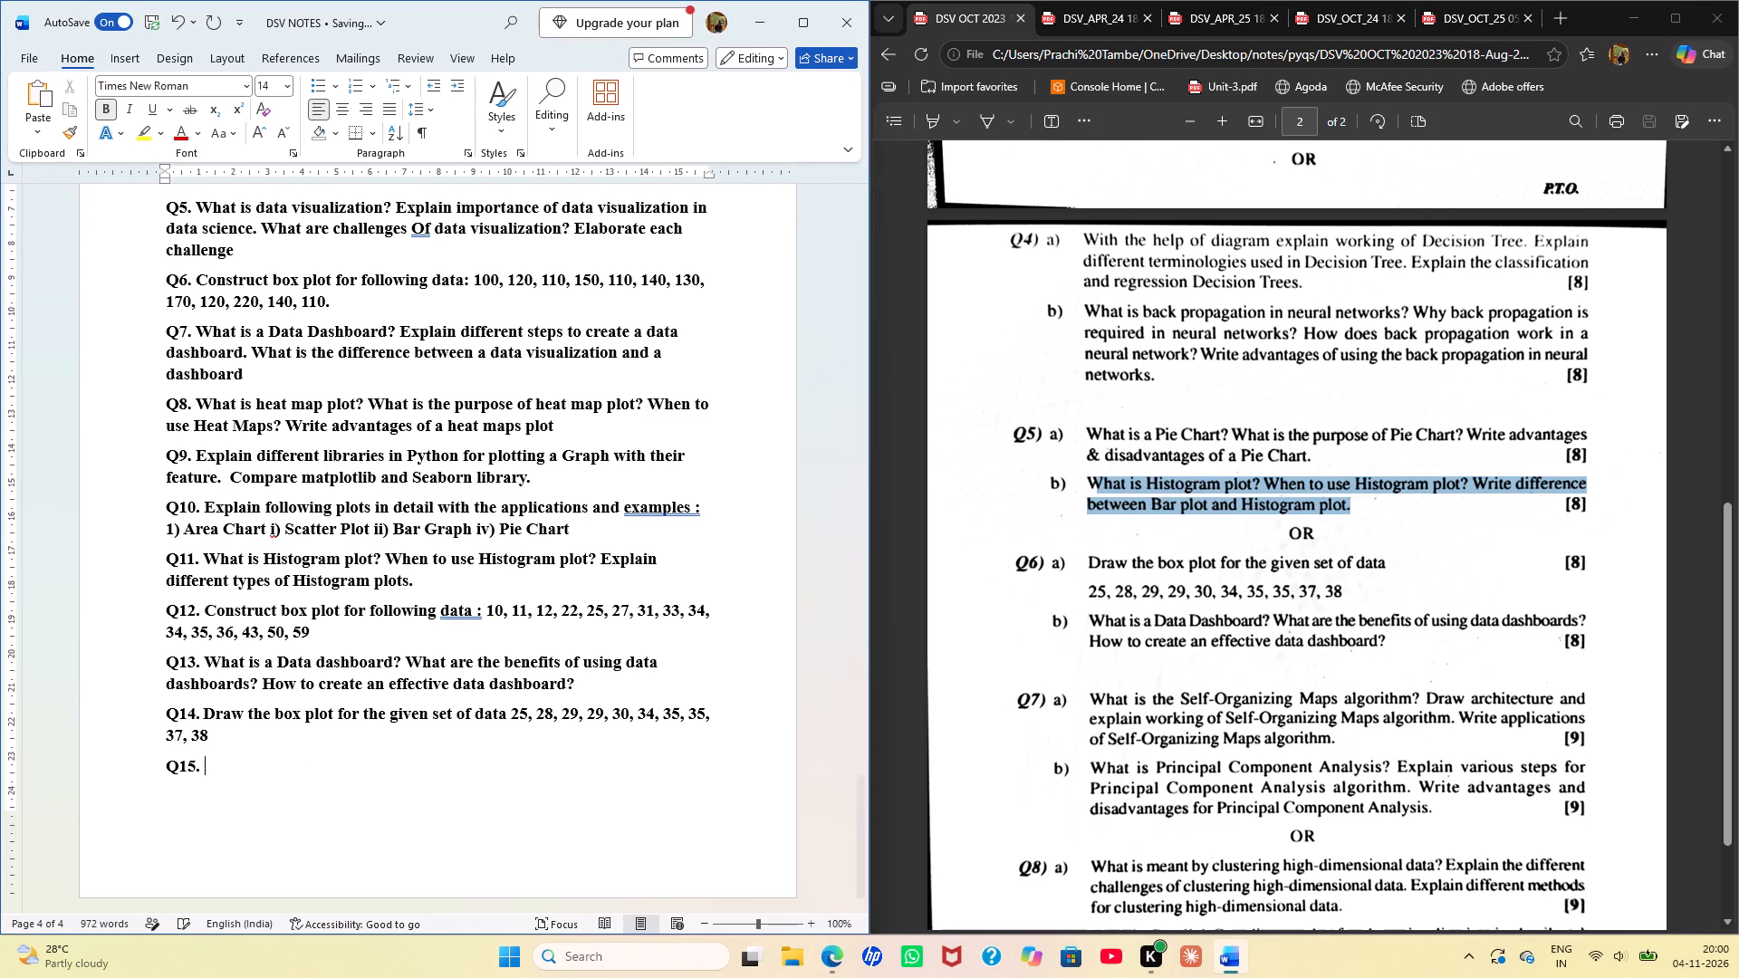
pyautogui.hotkey('ctrl', 'v')
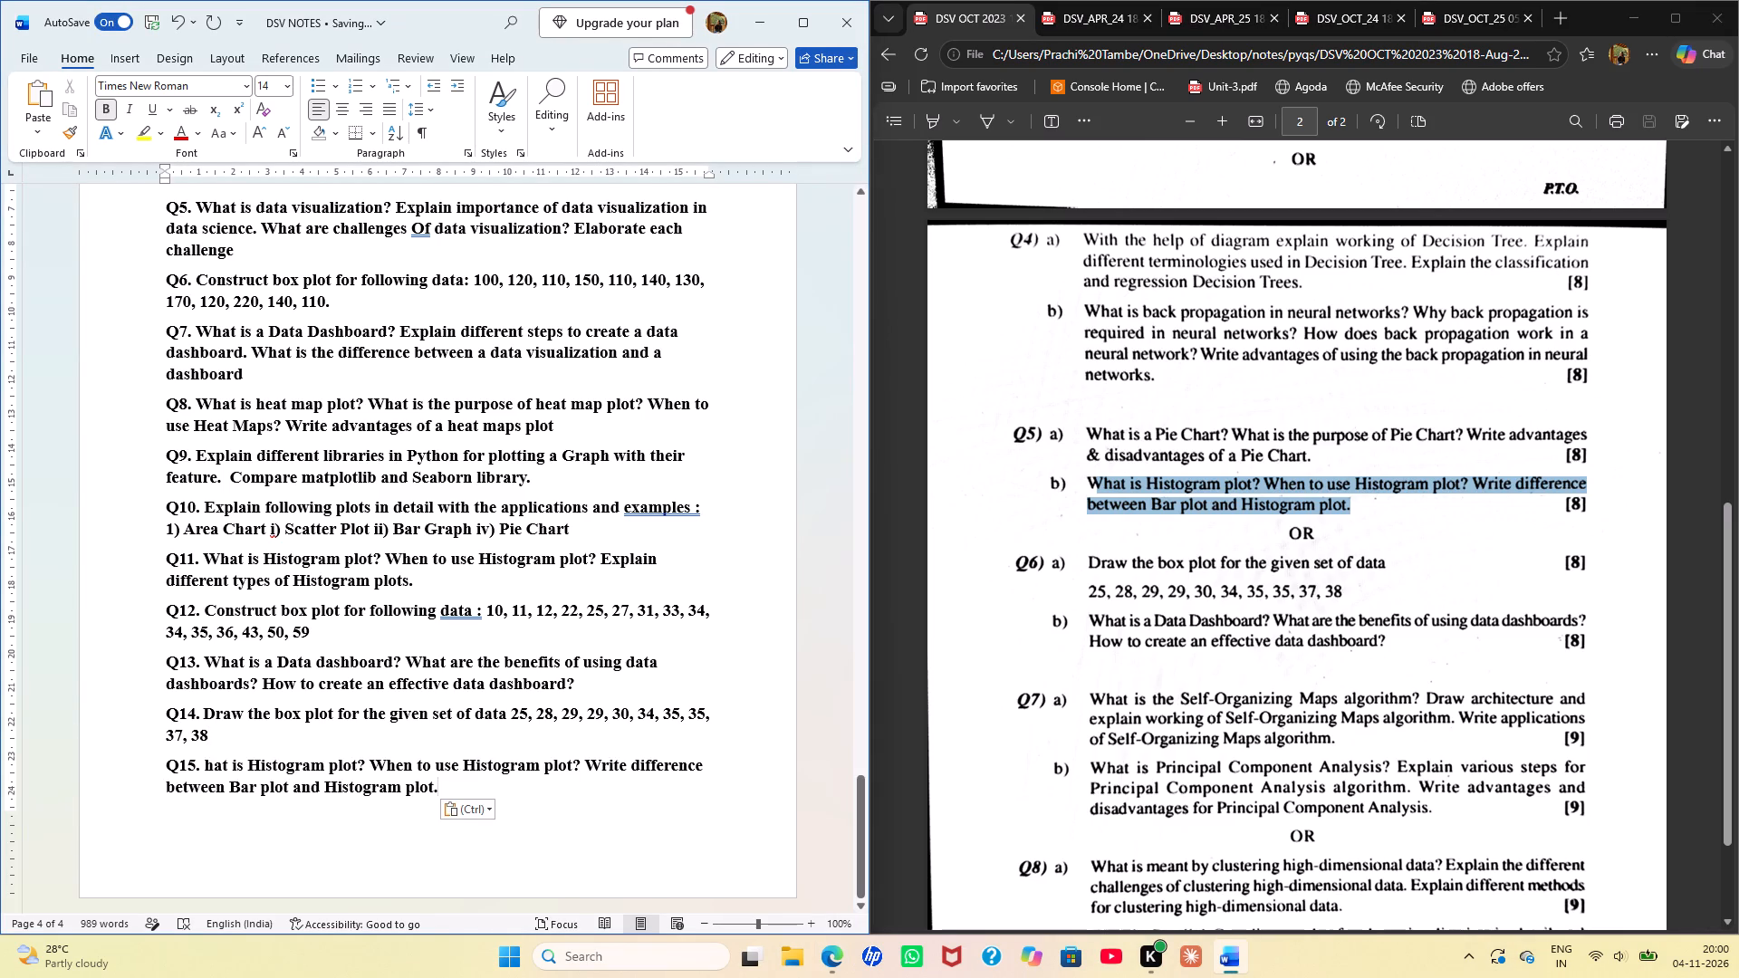
pyautogui.click(203, 762)
pyautogui.press('w')
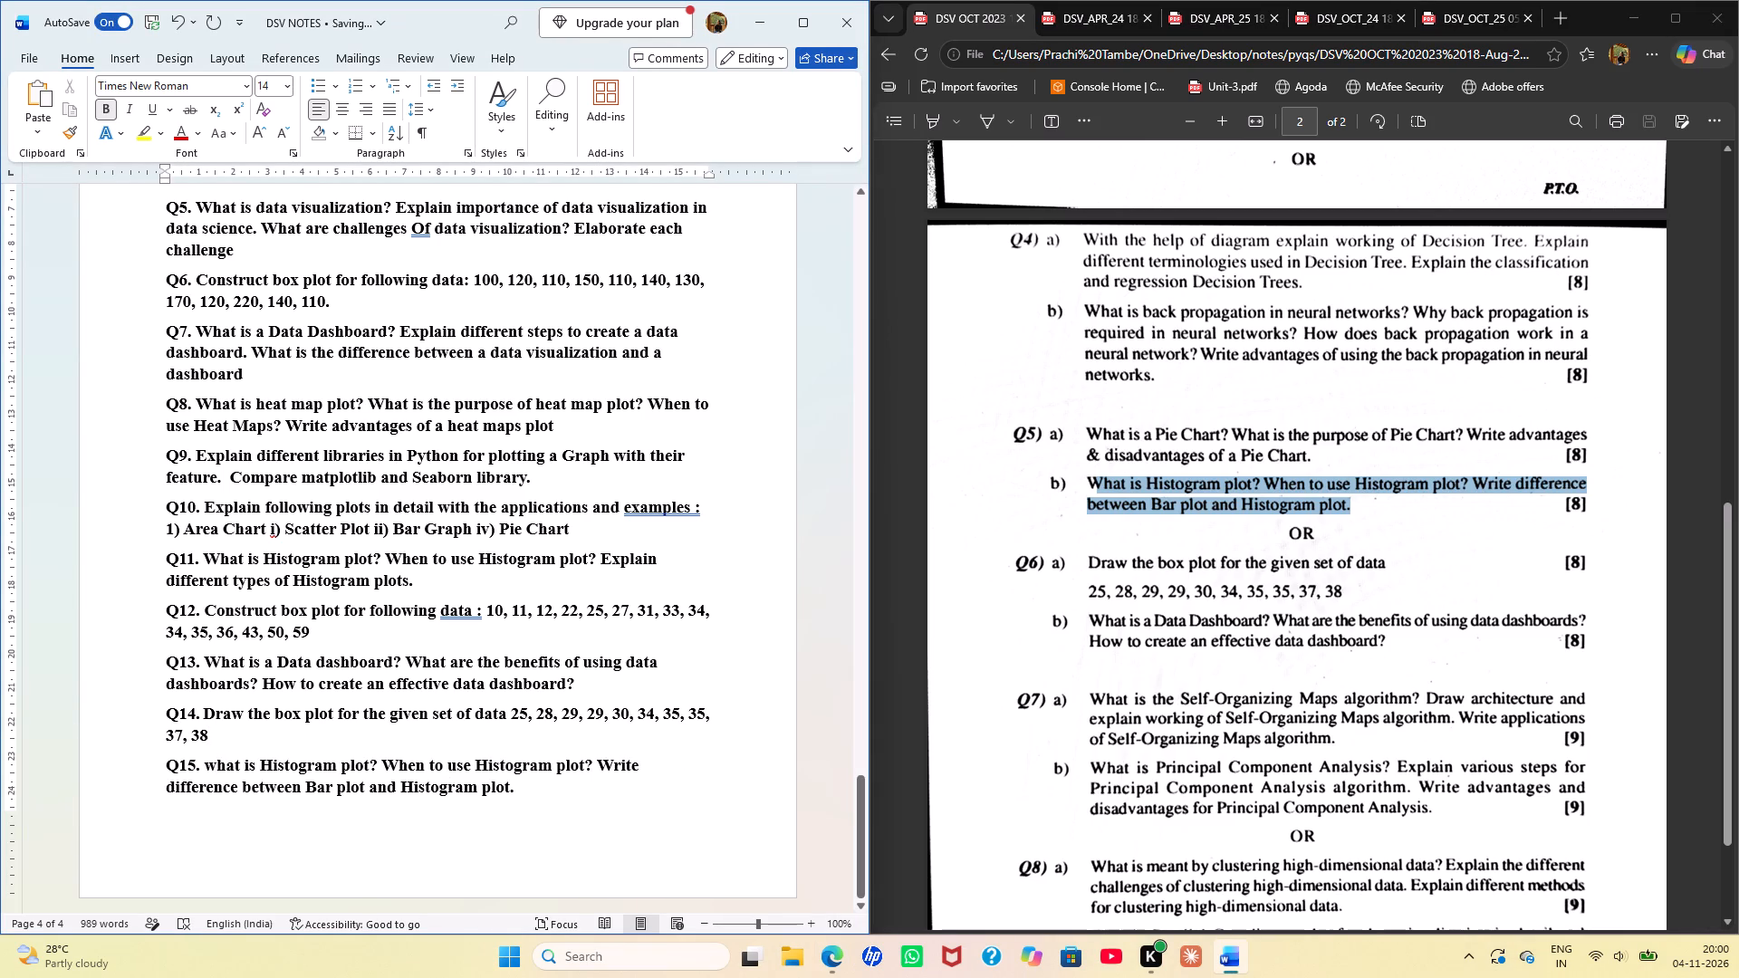
# Add a Q16. line after Q15 and fill it with the Pie Chart question, Q5 a) of the October 2023 paper.
pyautogui.click(523, 790)
pyautogui.press('Return')
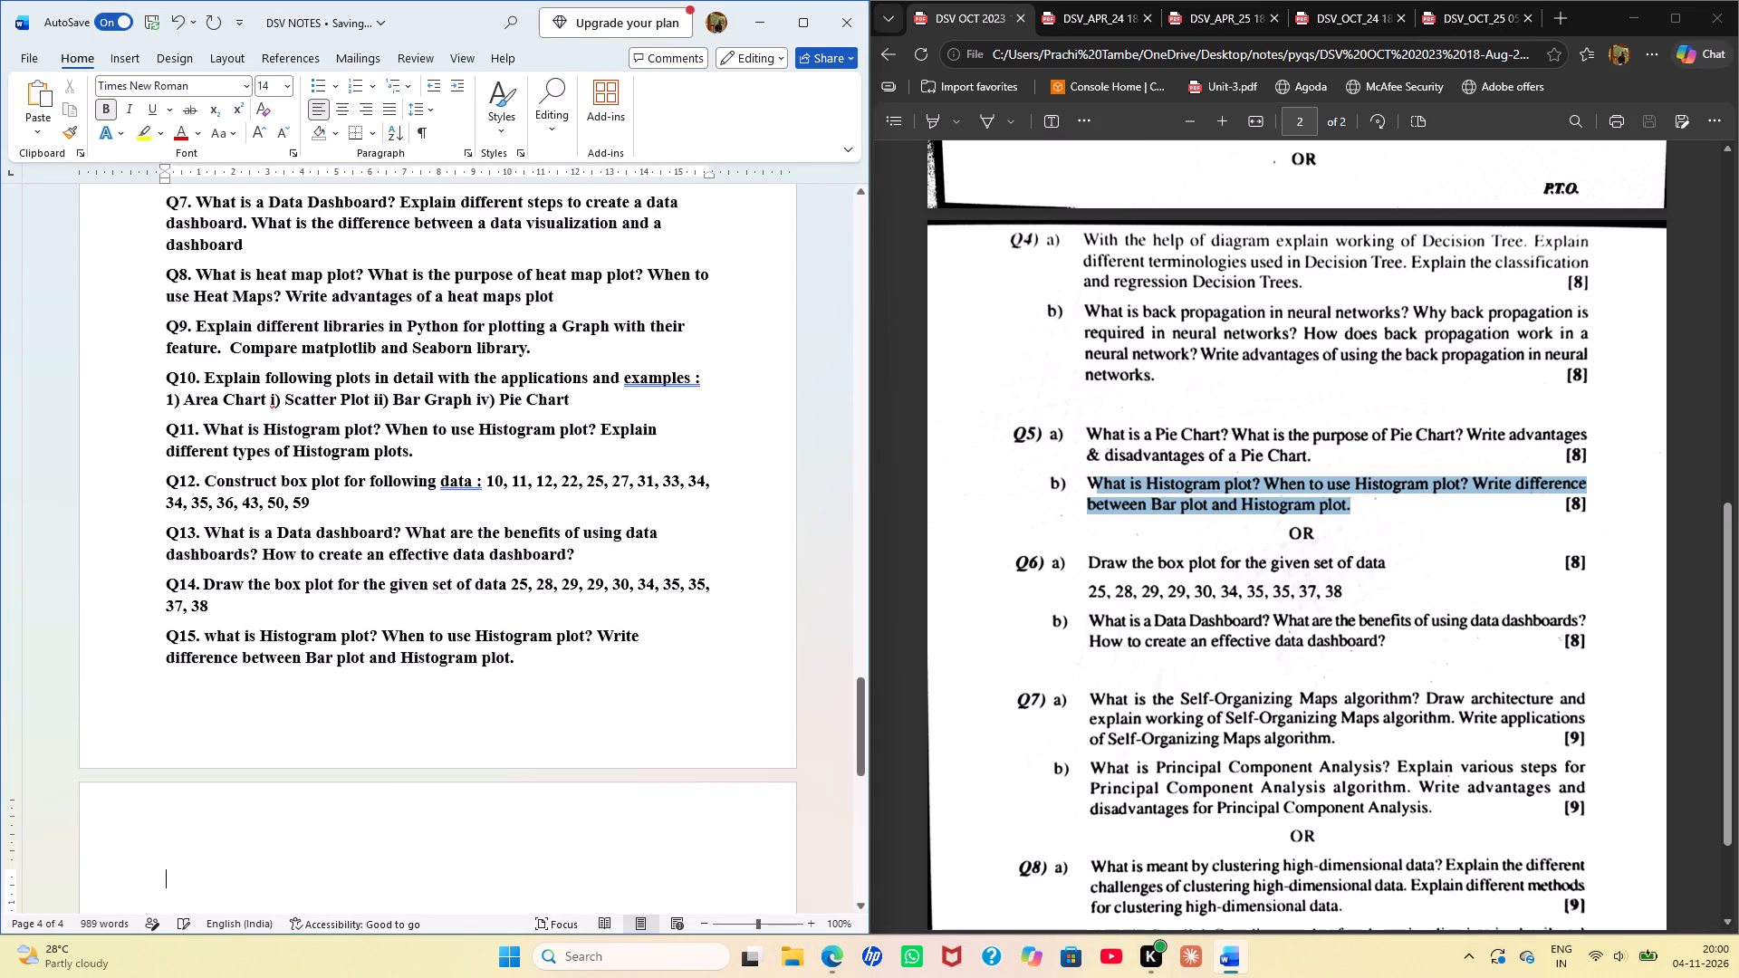
pyautogui.write('q16.')
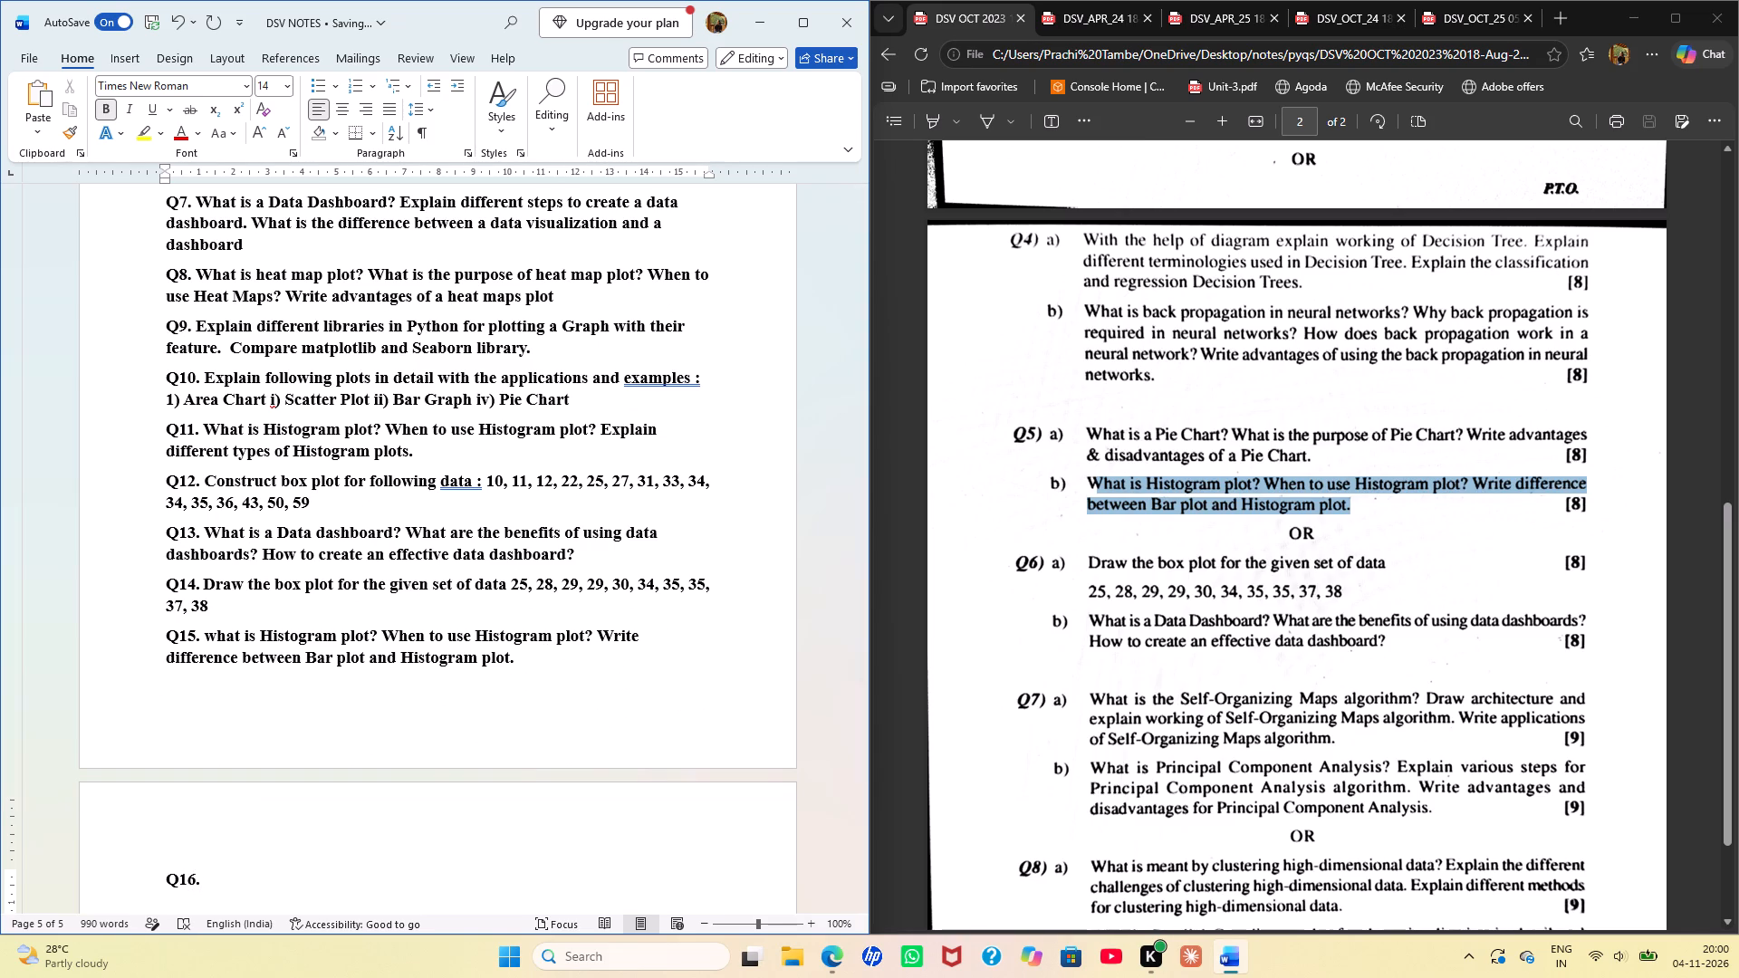
pyautogui.moveTo(1312, 457); pyautogui.dragTo(1071, 428)
pyautogui.hotkey('ctrl', 'c')
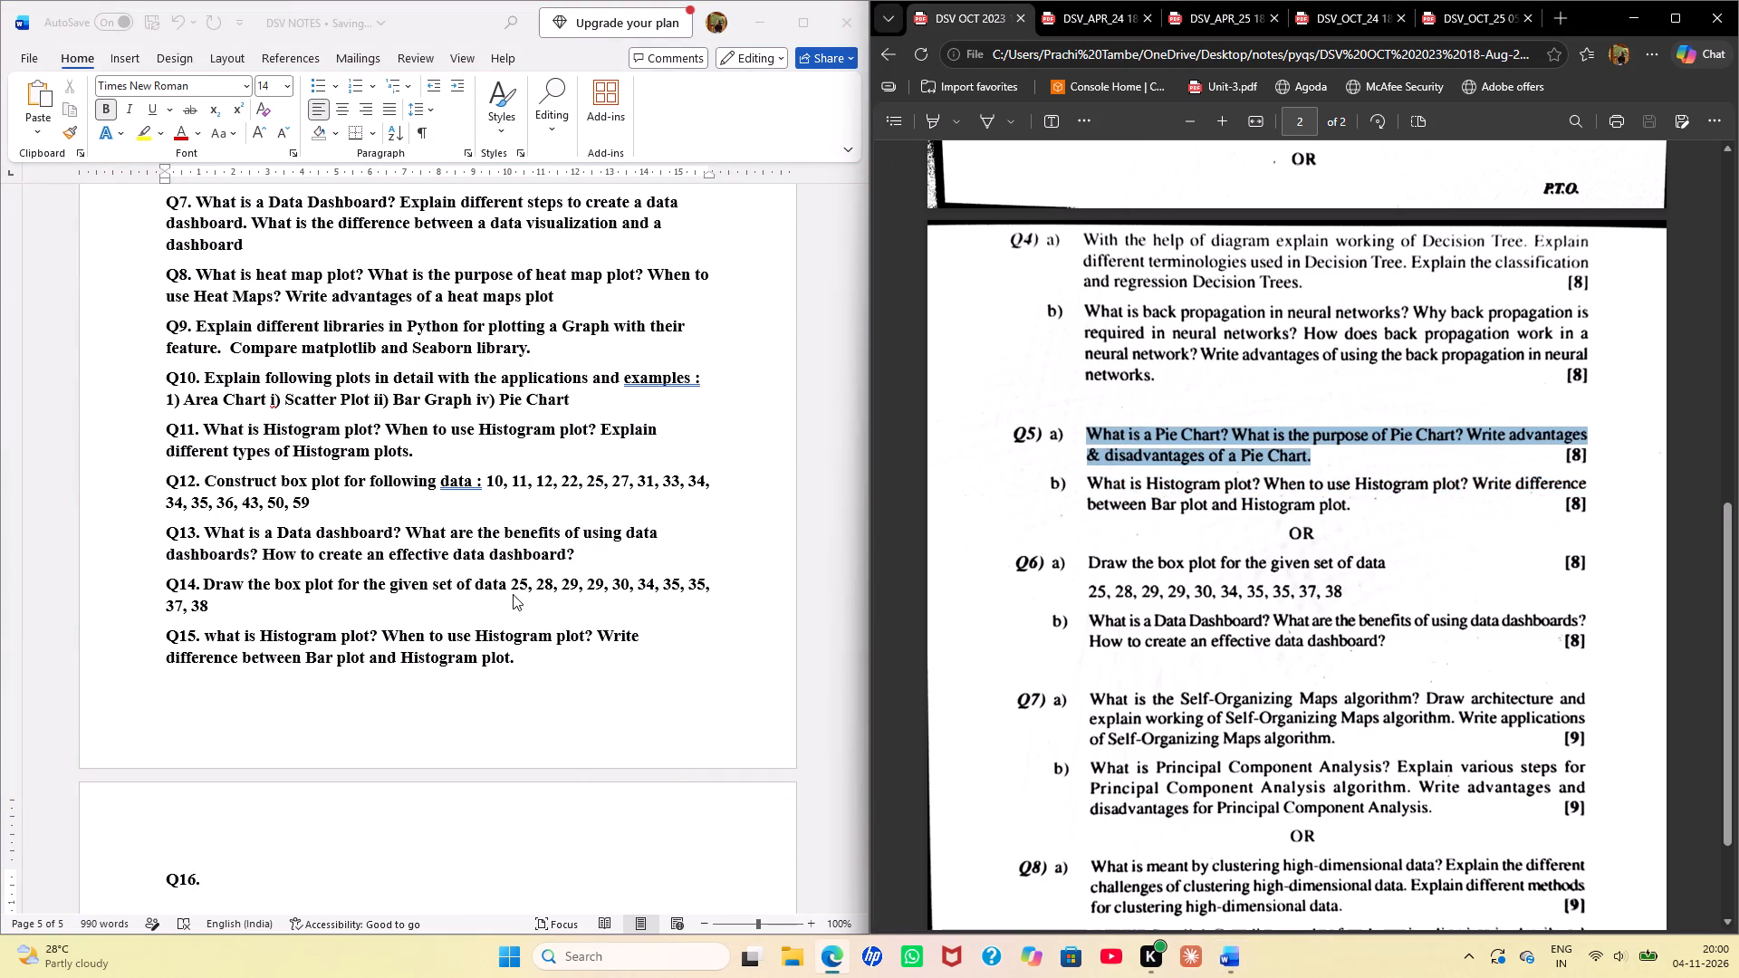
pyautogui.click(209, 884)
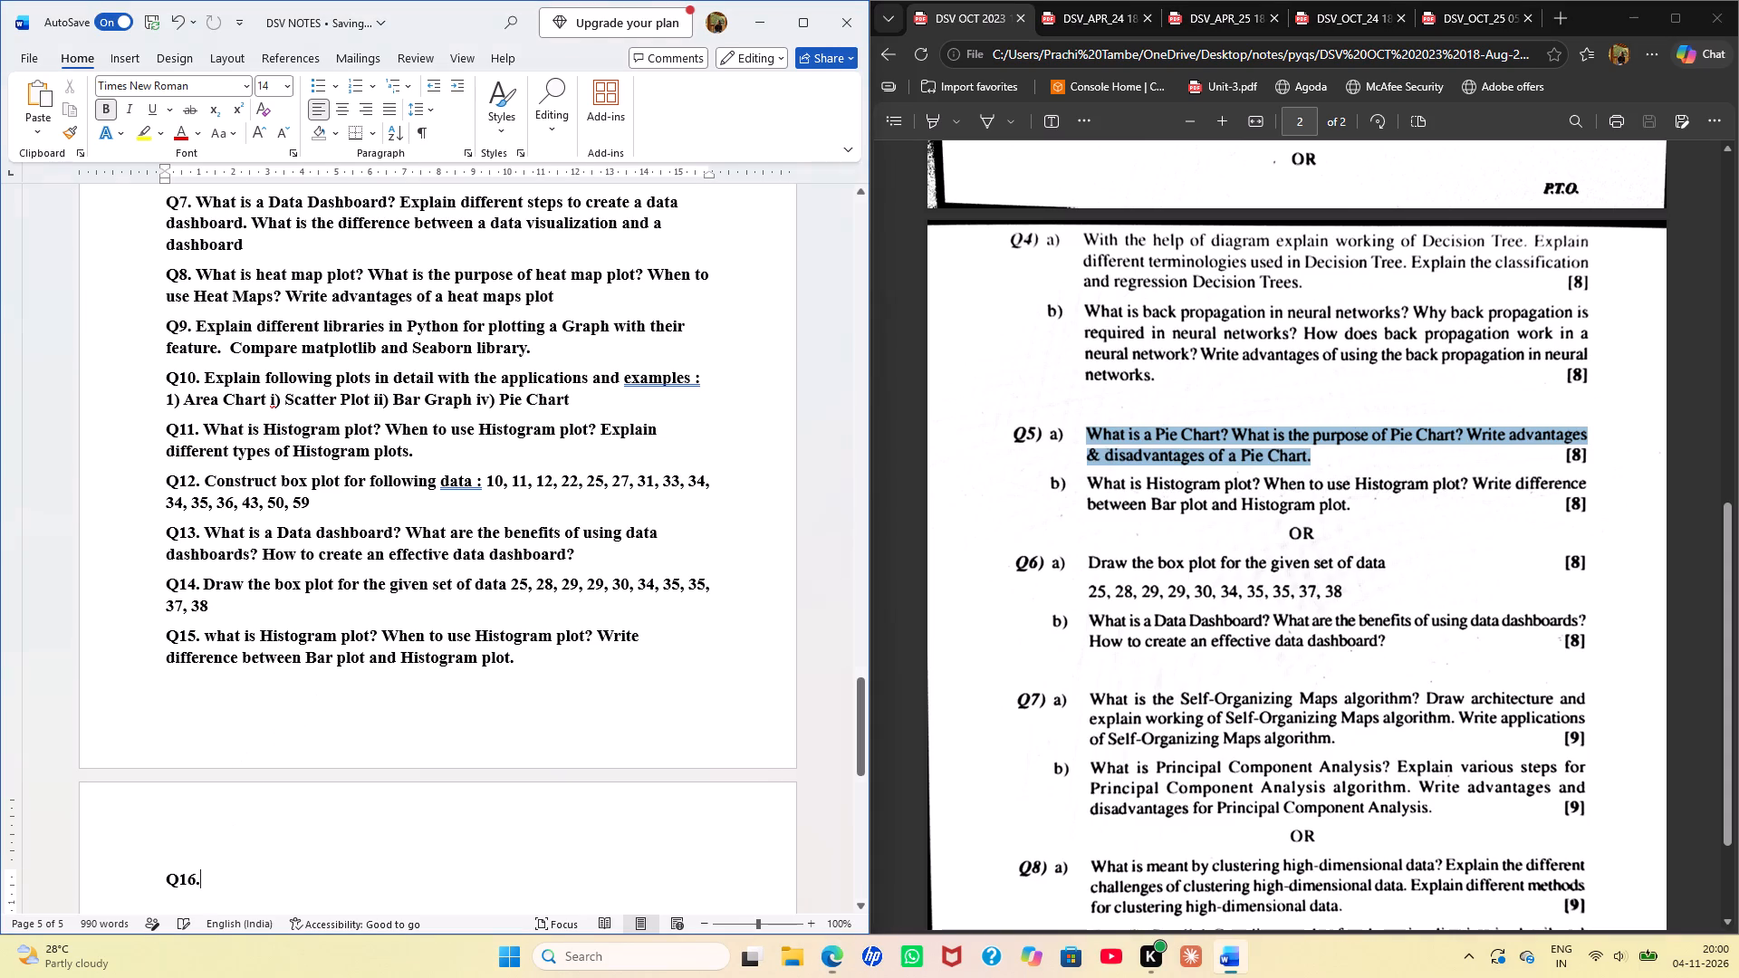
pyautogui.press('space')
pyautogui.hotkey('ctrl', 'v')
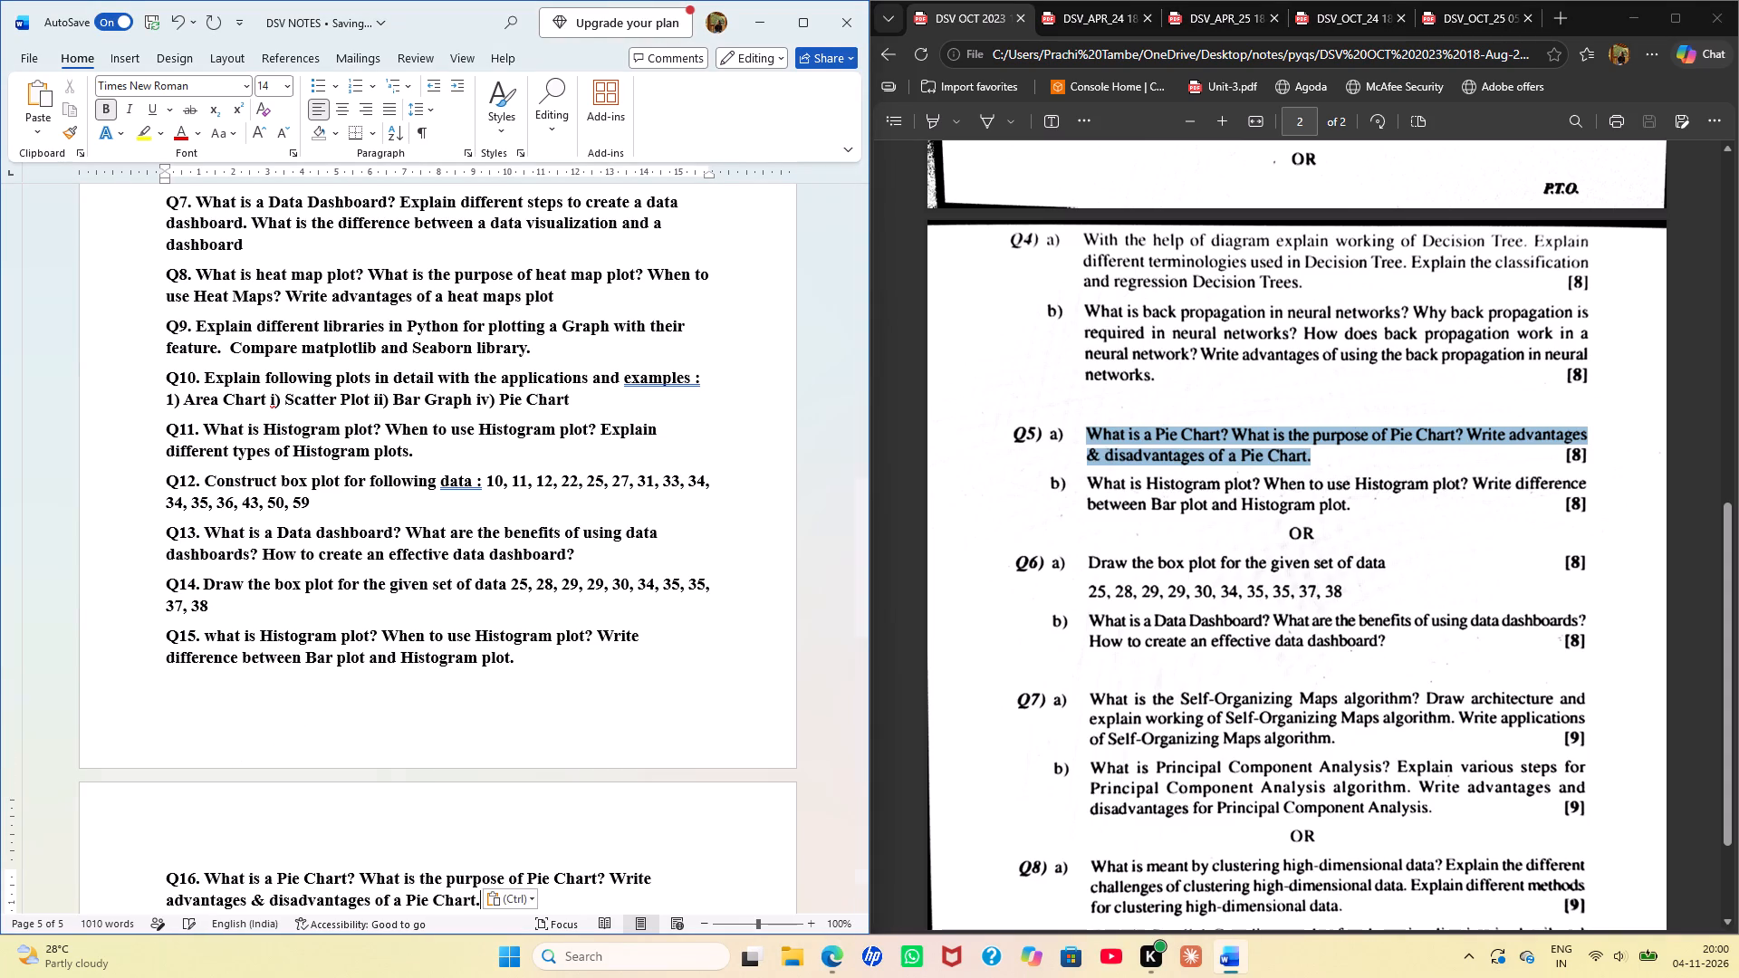
# Below Q16 of UNIT 5, leave blank lines and add a centred heading reading "UNIT 6".
pyautogui.scroll(-1, 209, 884)
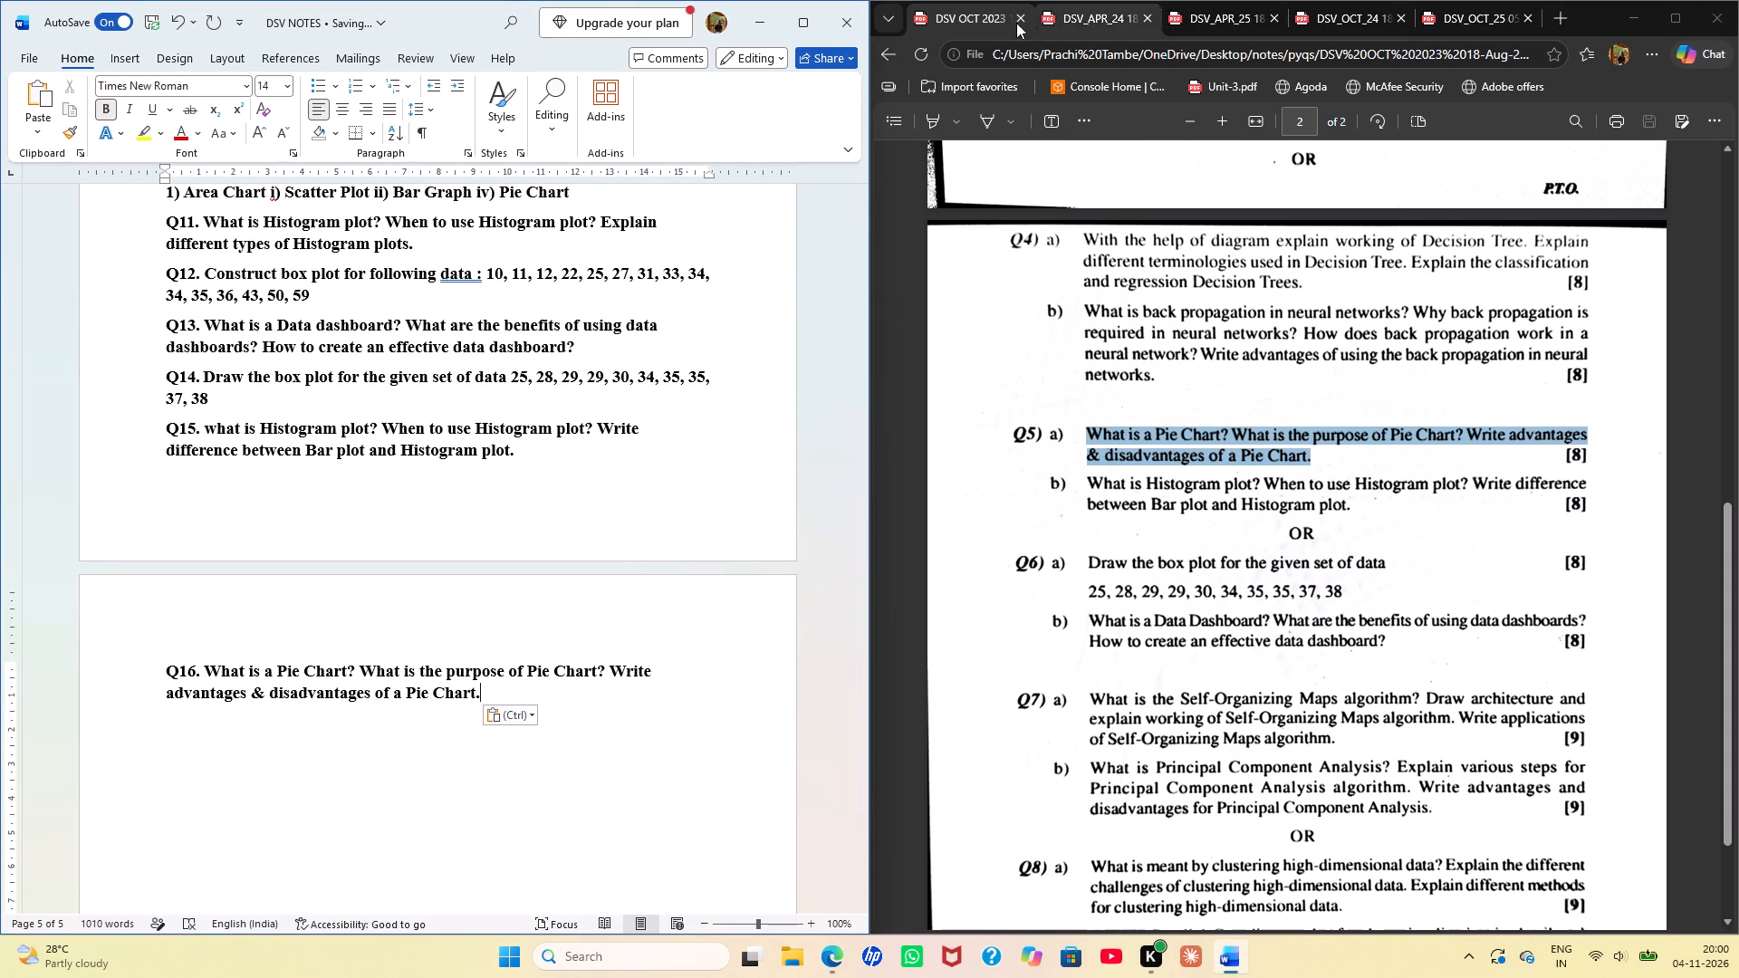
pyautogui.click(977, 13)
pyautogui.scroll(-2, 1276, 398)
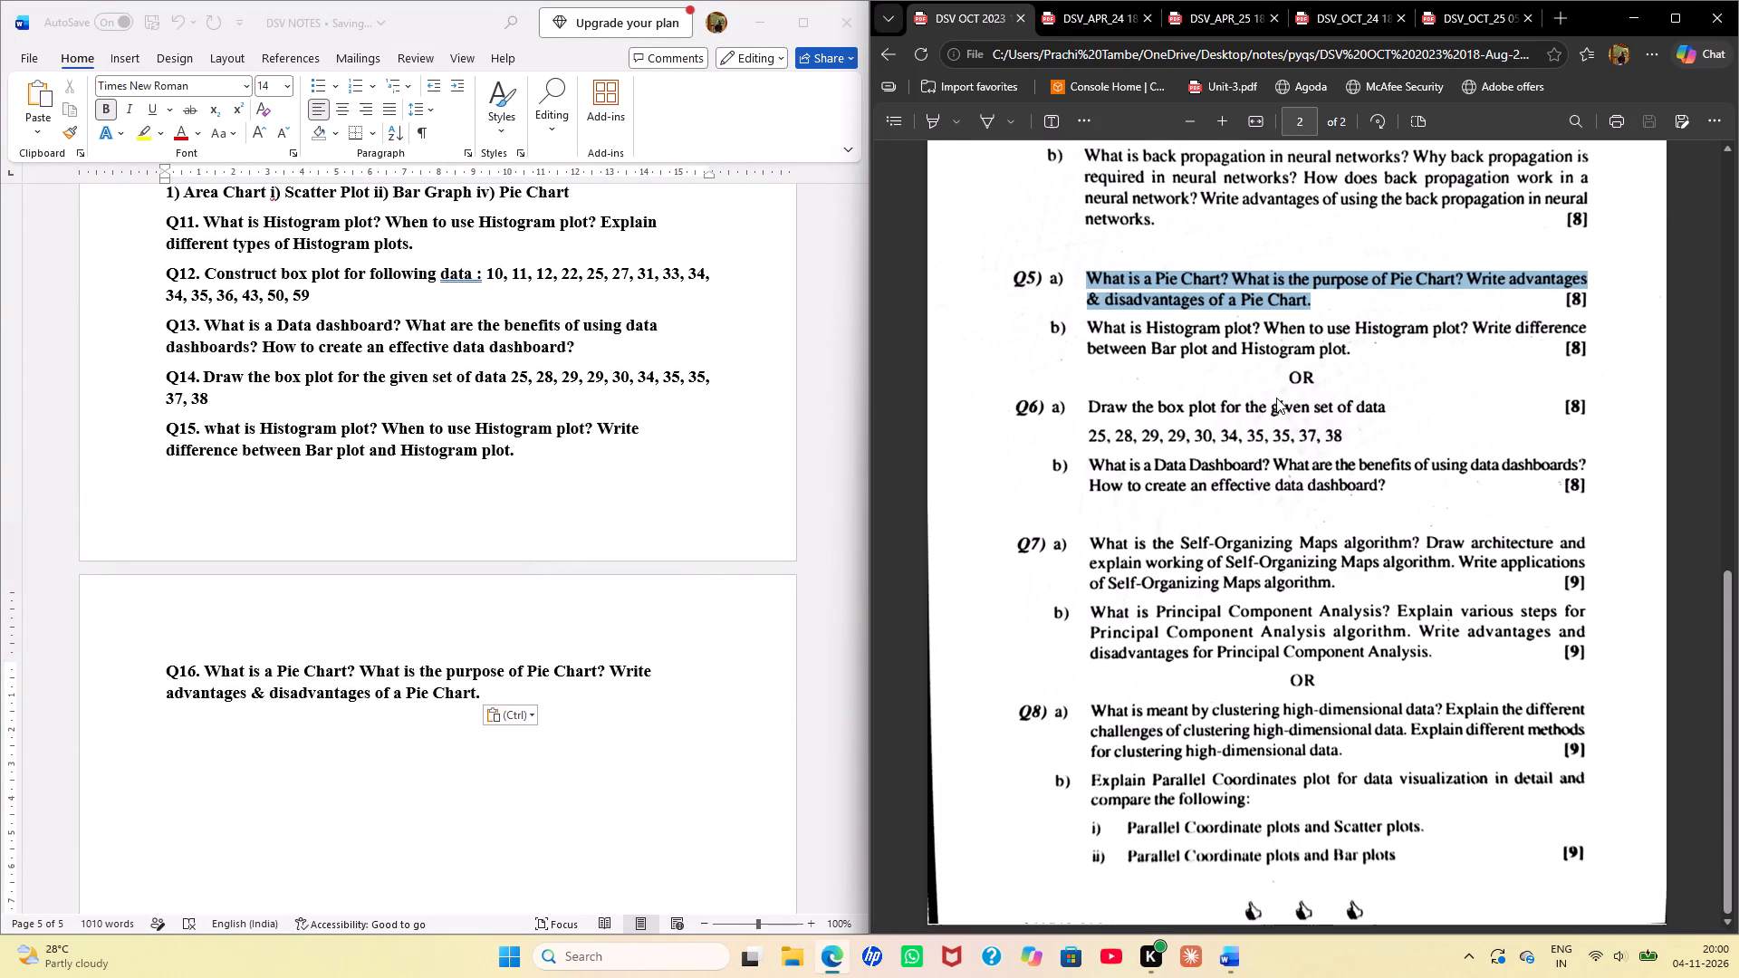
pyautogui.scroll(-2, 1276, 398)
pyautogui.click(496, 690)
pyautogui.press('Return')
pyautogui.press('Return')
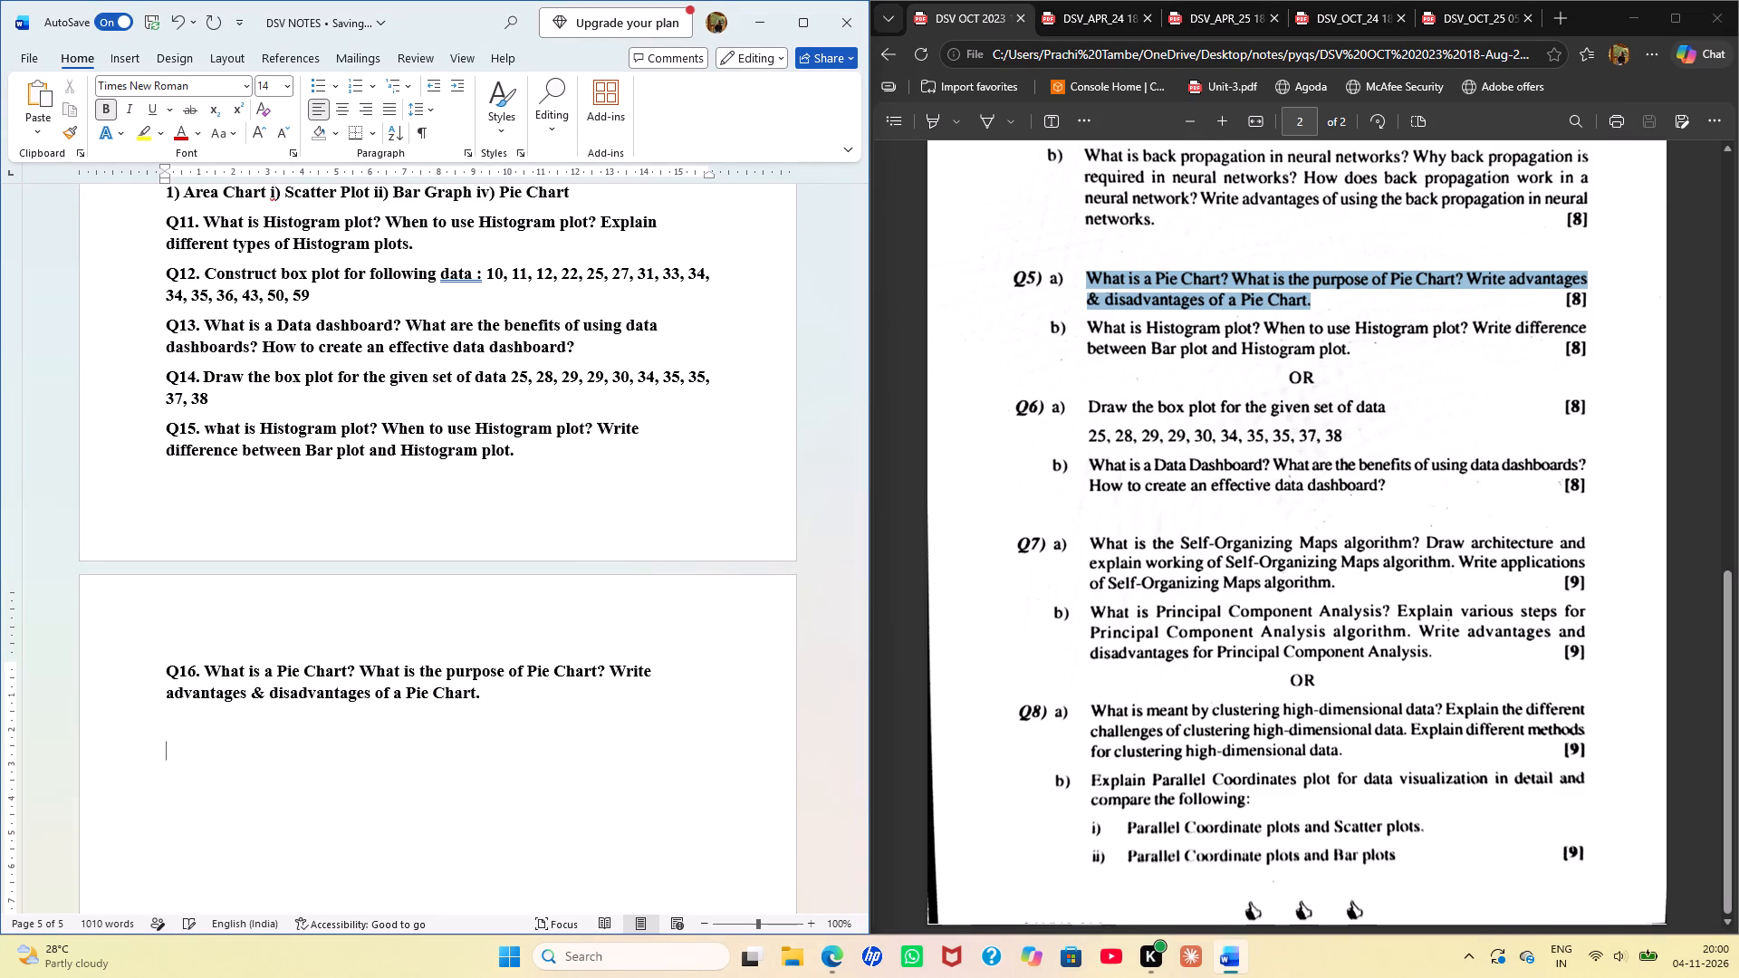
pyautogui.press('Return')
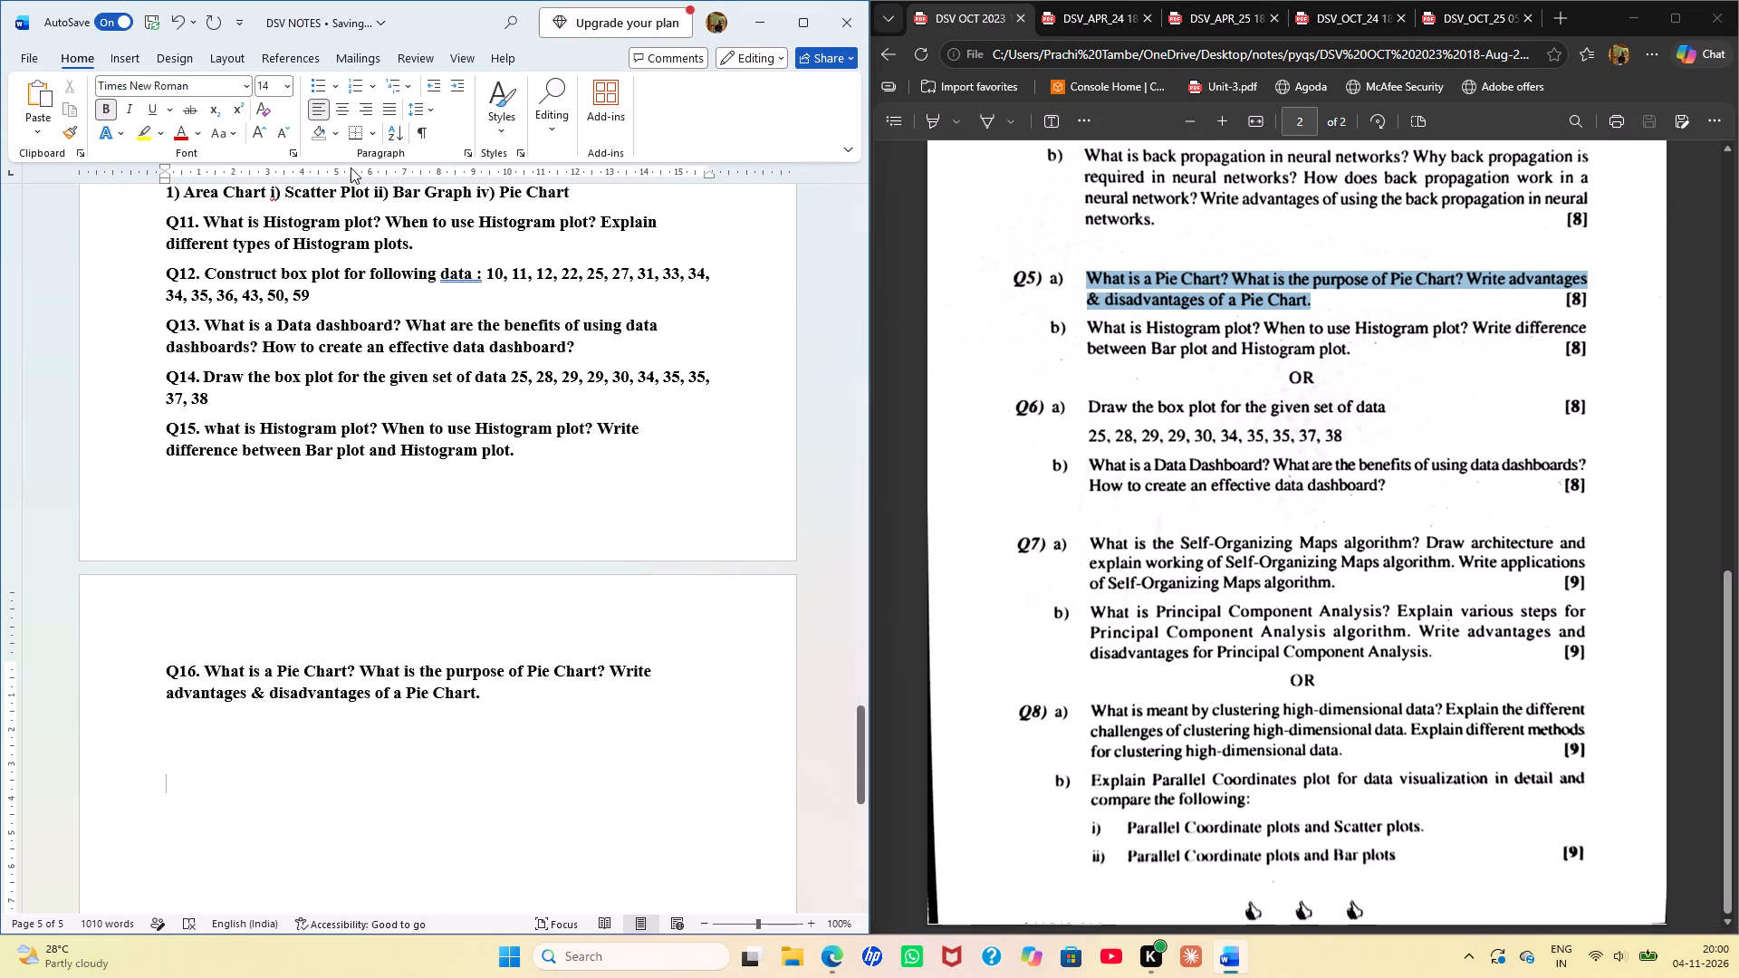
pyautogui.click(339, 111)
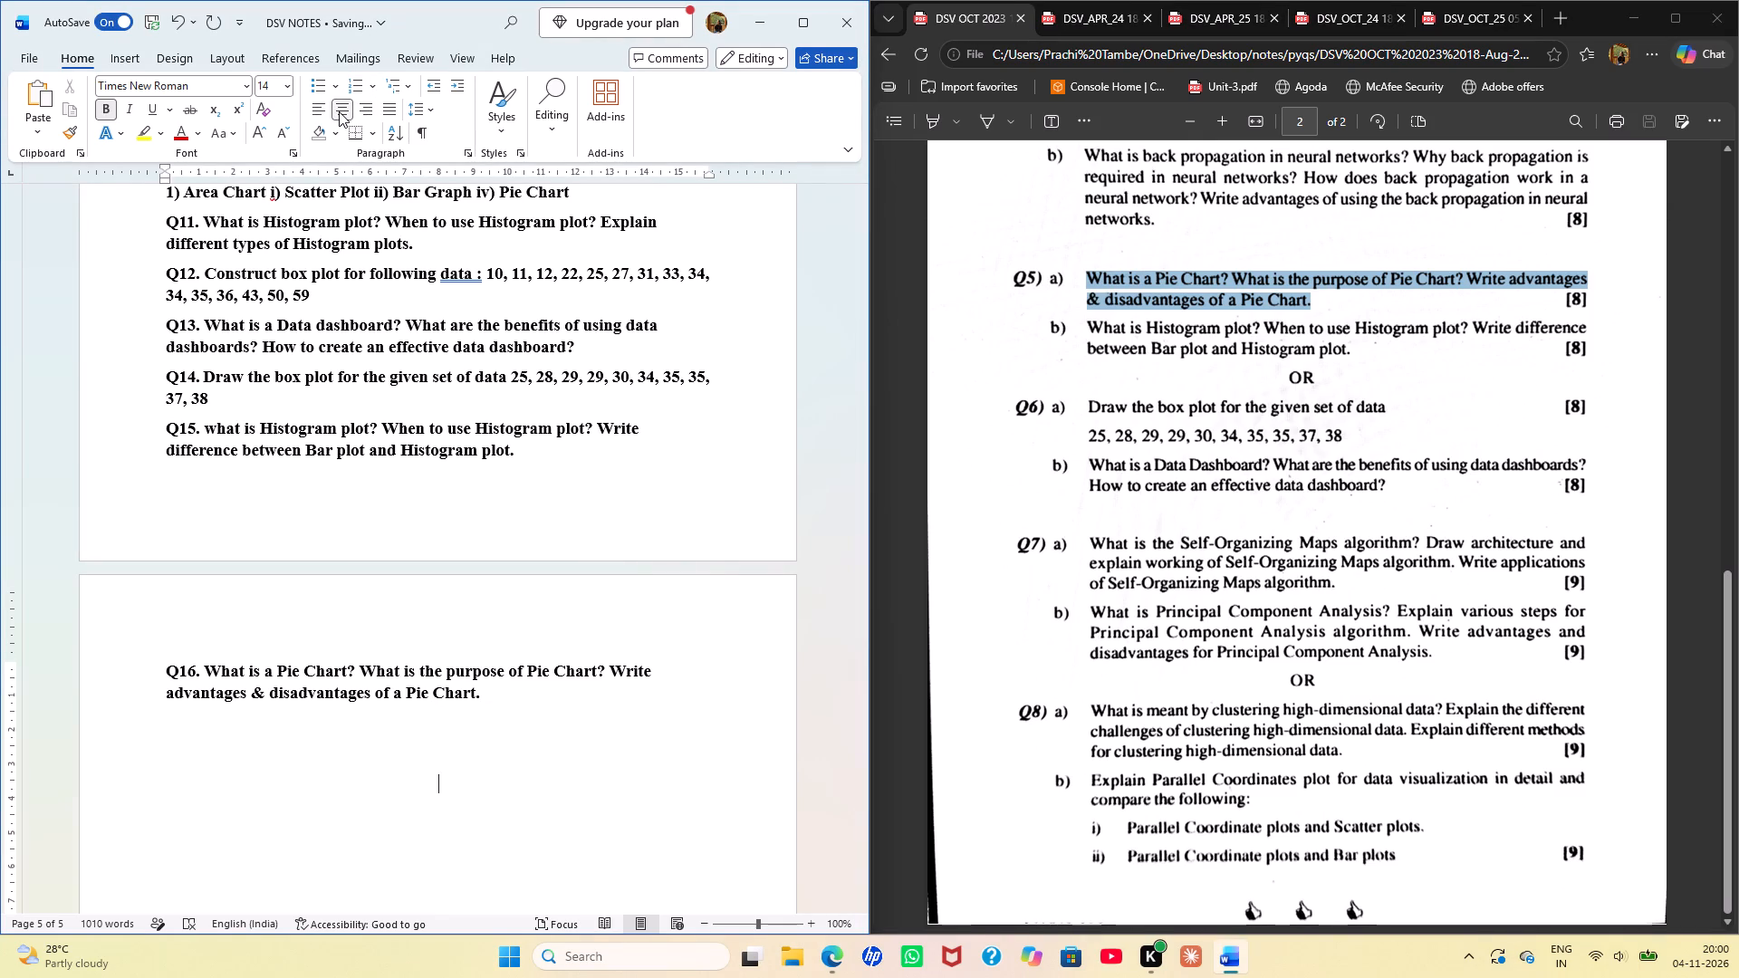
pyautogui.write('UNIT 6')
# Set the font size of the UNIT 6 heading to 22.
pyautogui.moveTo(468, 788); pyautogui.dragTo(414, 786)
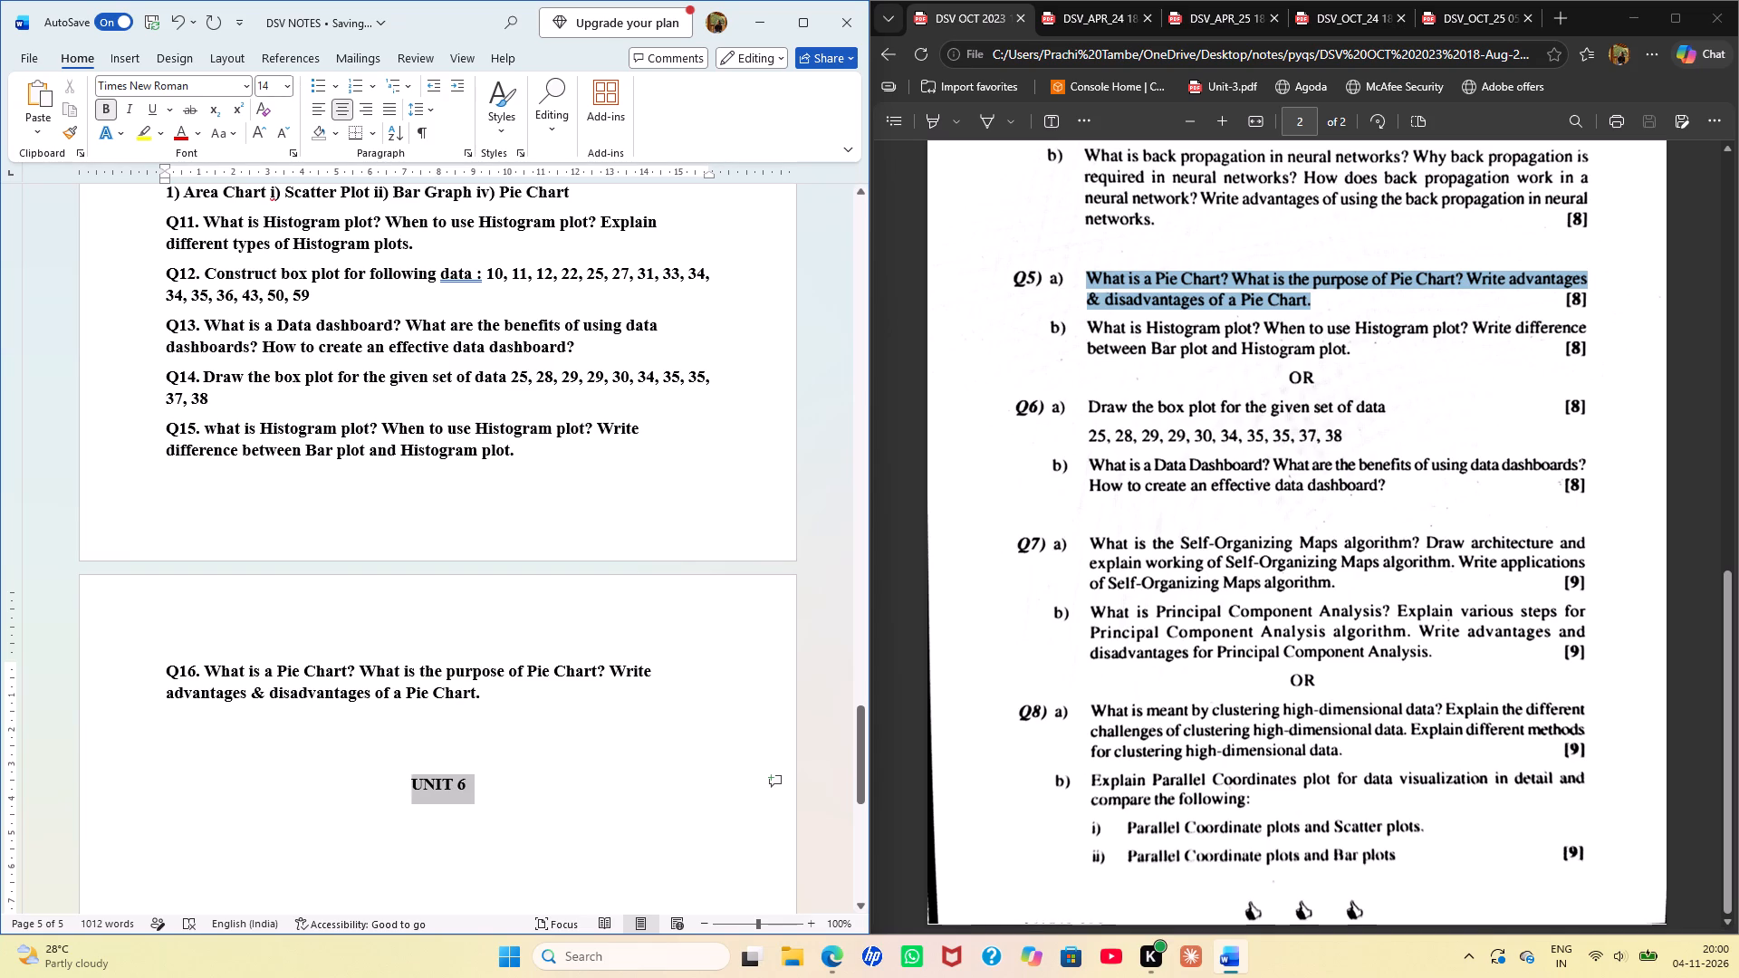
pyautogui.moveTo(414, 786); pyautogui.dragTo(413, 786)
pyautogui.click(532, 731)
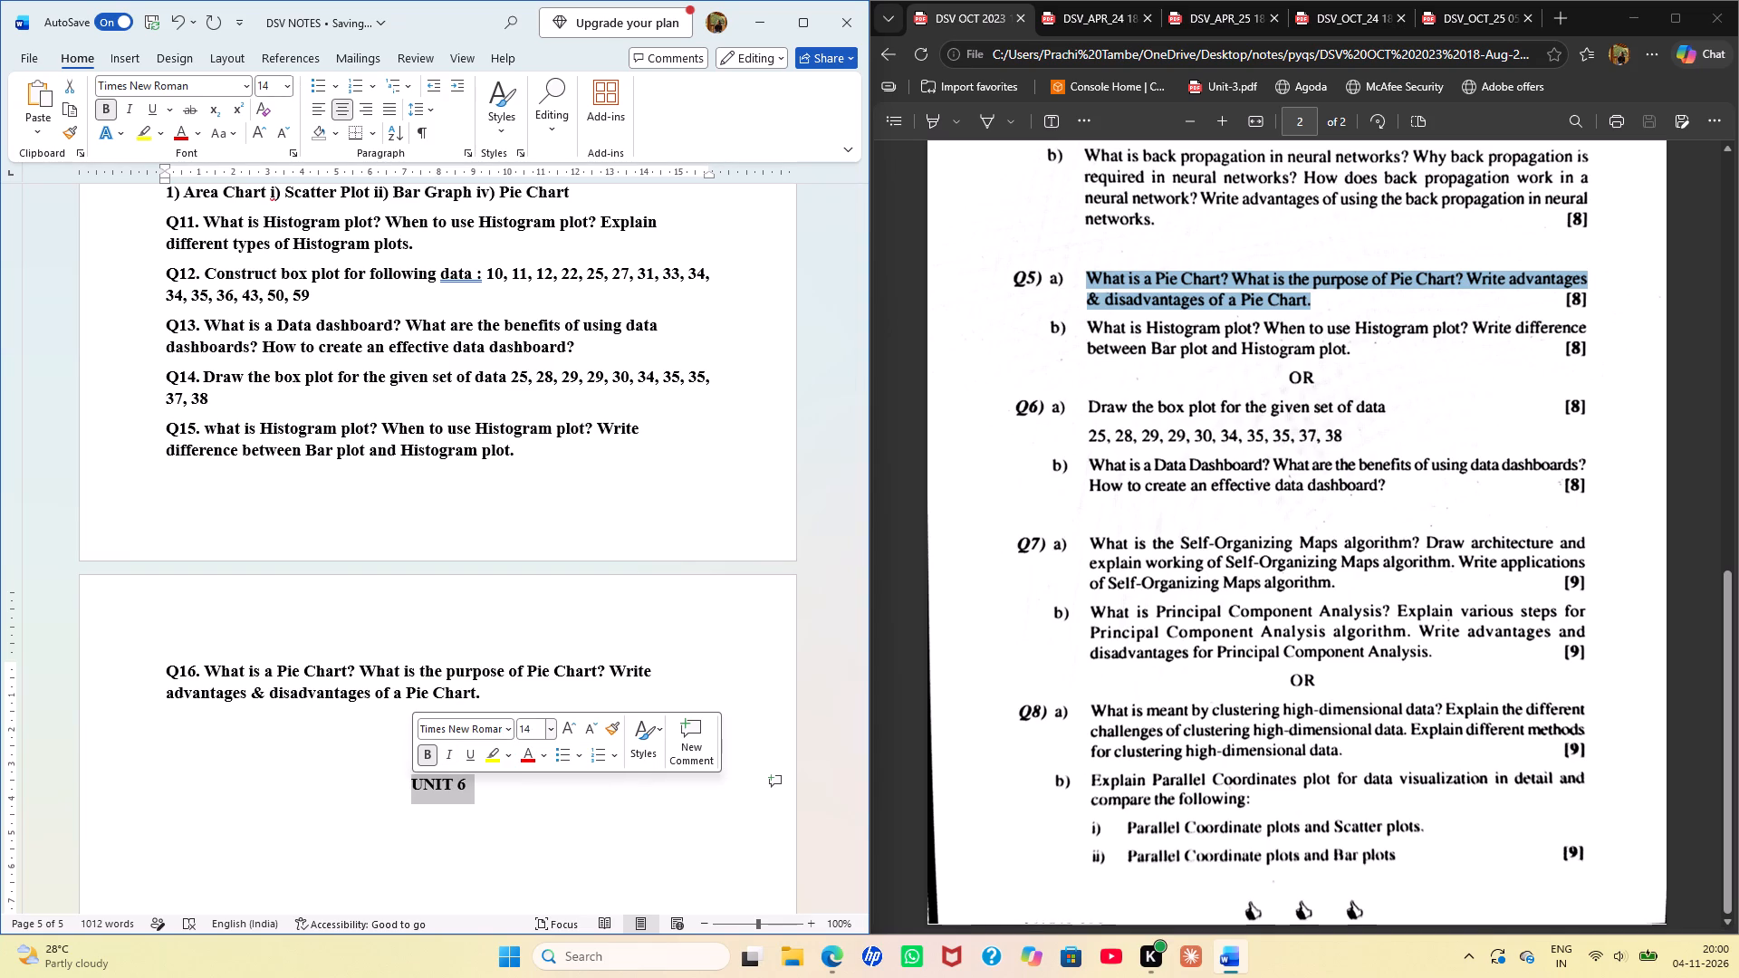
pyautogui.write('22')
pyautogui.press('Return')
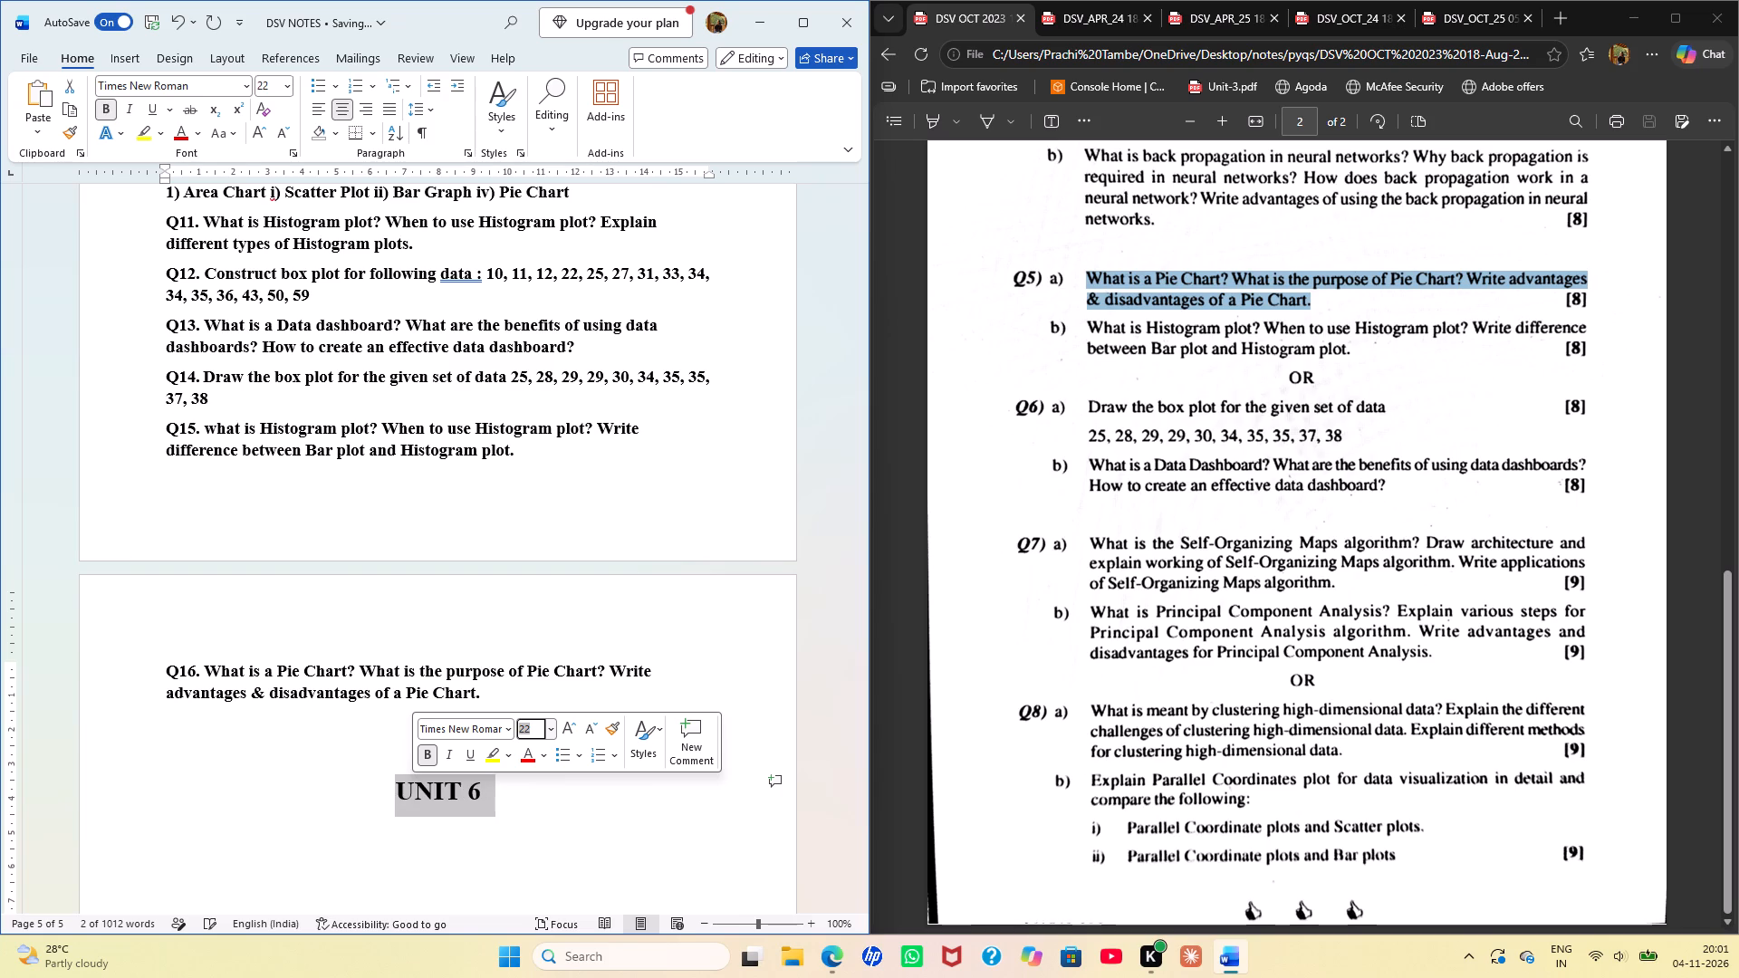
pyautogui.click(510, 815)
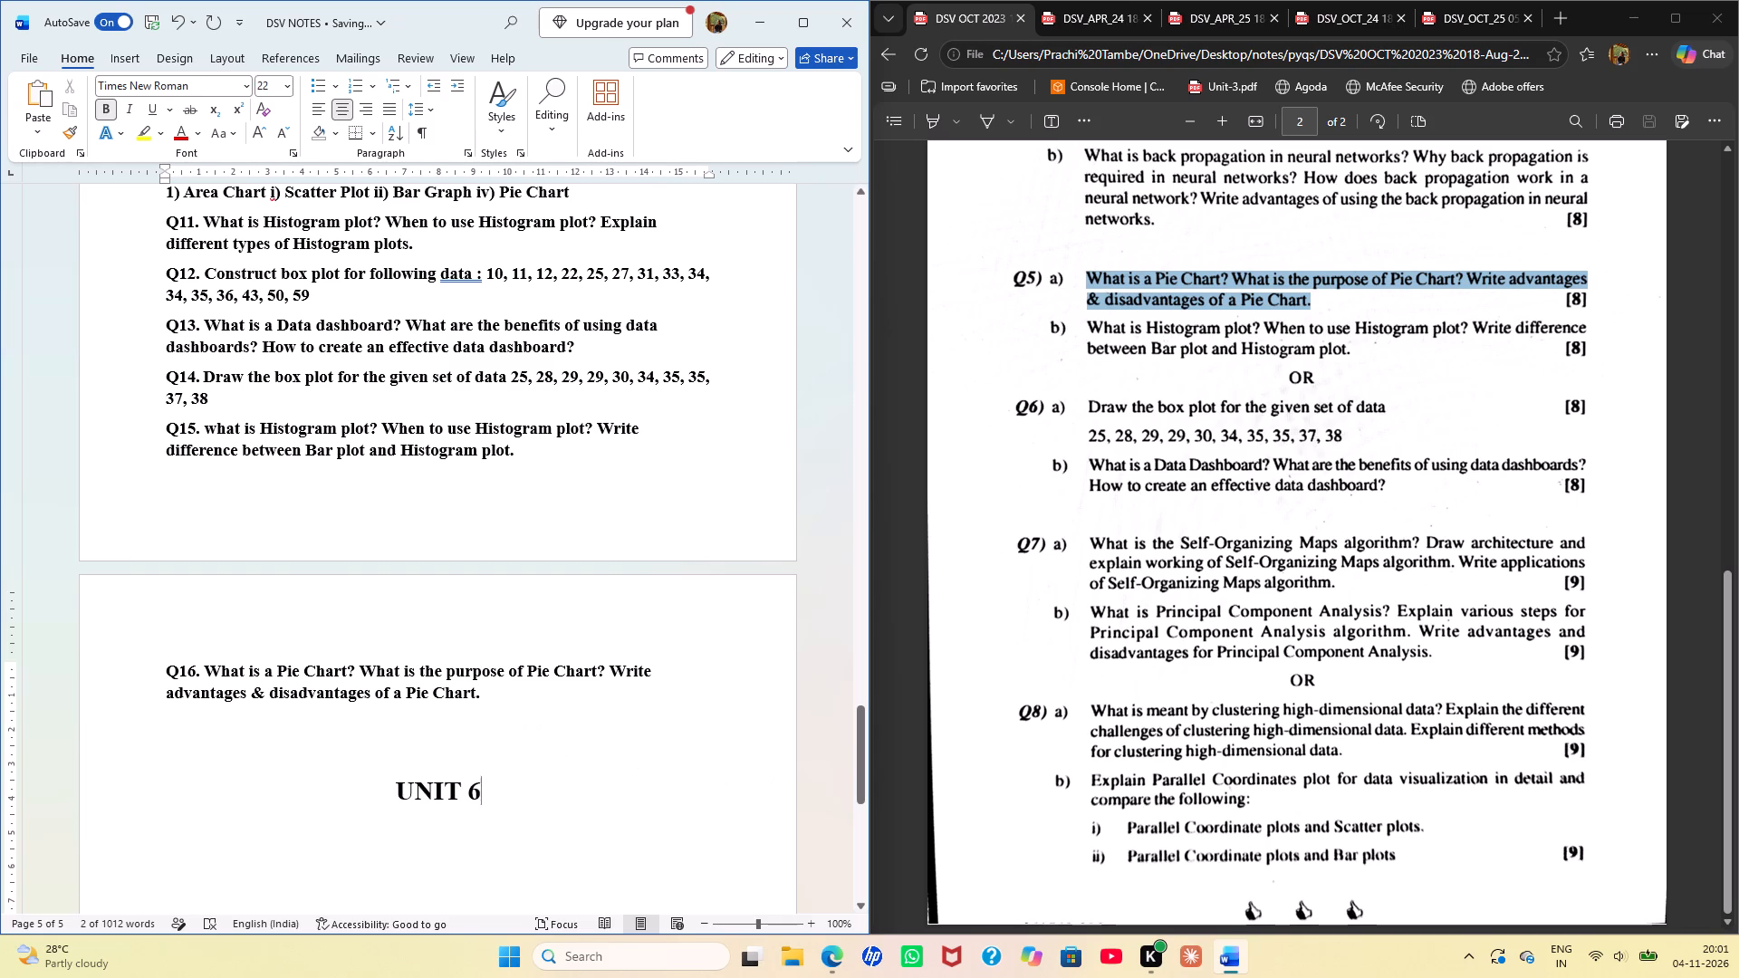
# Under the UNIT 6 heading, add left-aligned, size 14 placeholder lines numbered Q1. to Q5.
pyautogui.press('Return')
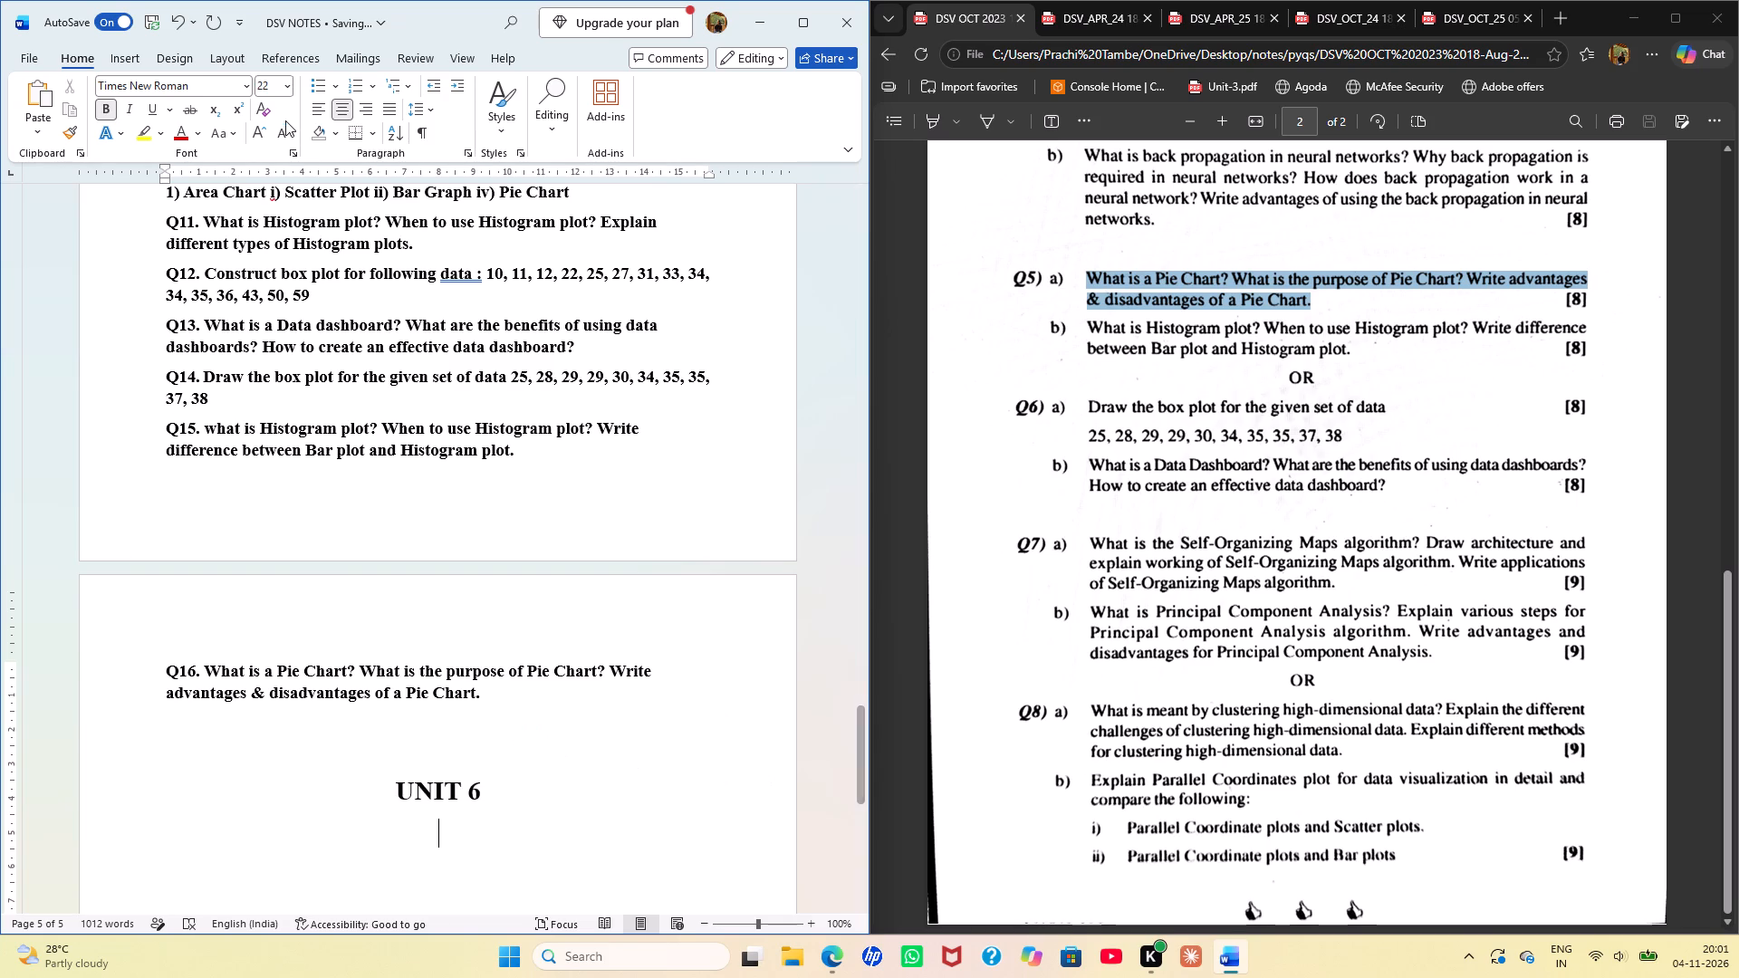
pyautogui.click(317, 117)
pyautogui.click(272, 85)
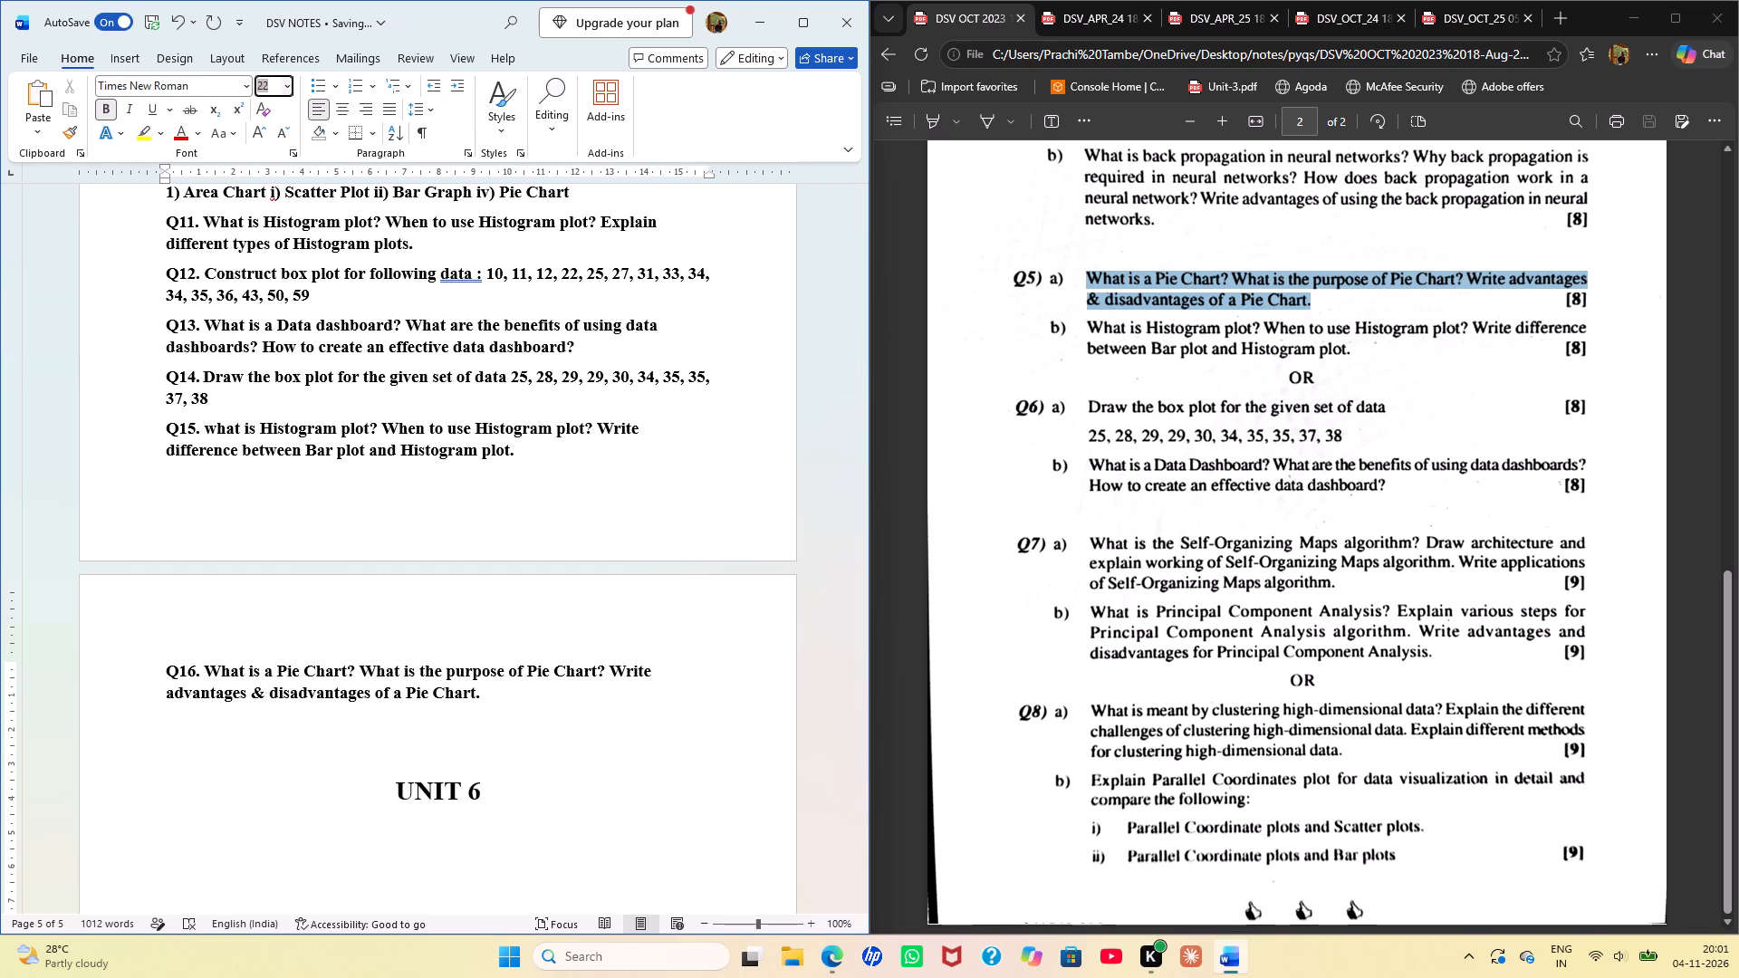
pyautogui.press('BackSpace')
pyautogui.press('1')
pyautogui.press('4')
pyautogui.press('Return')
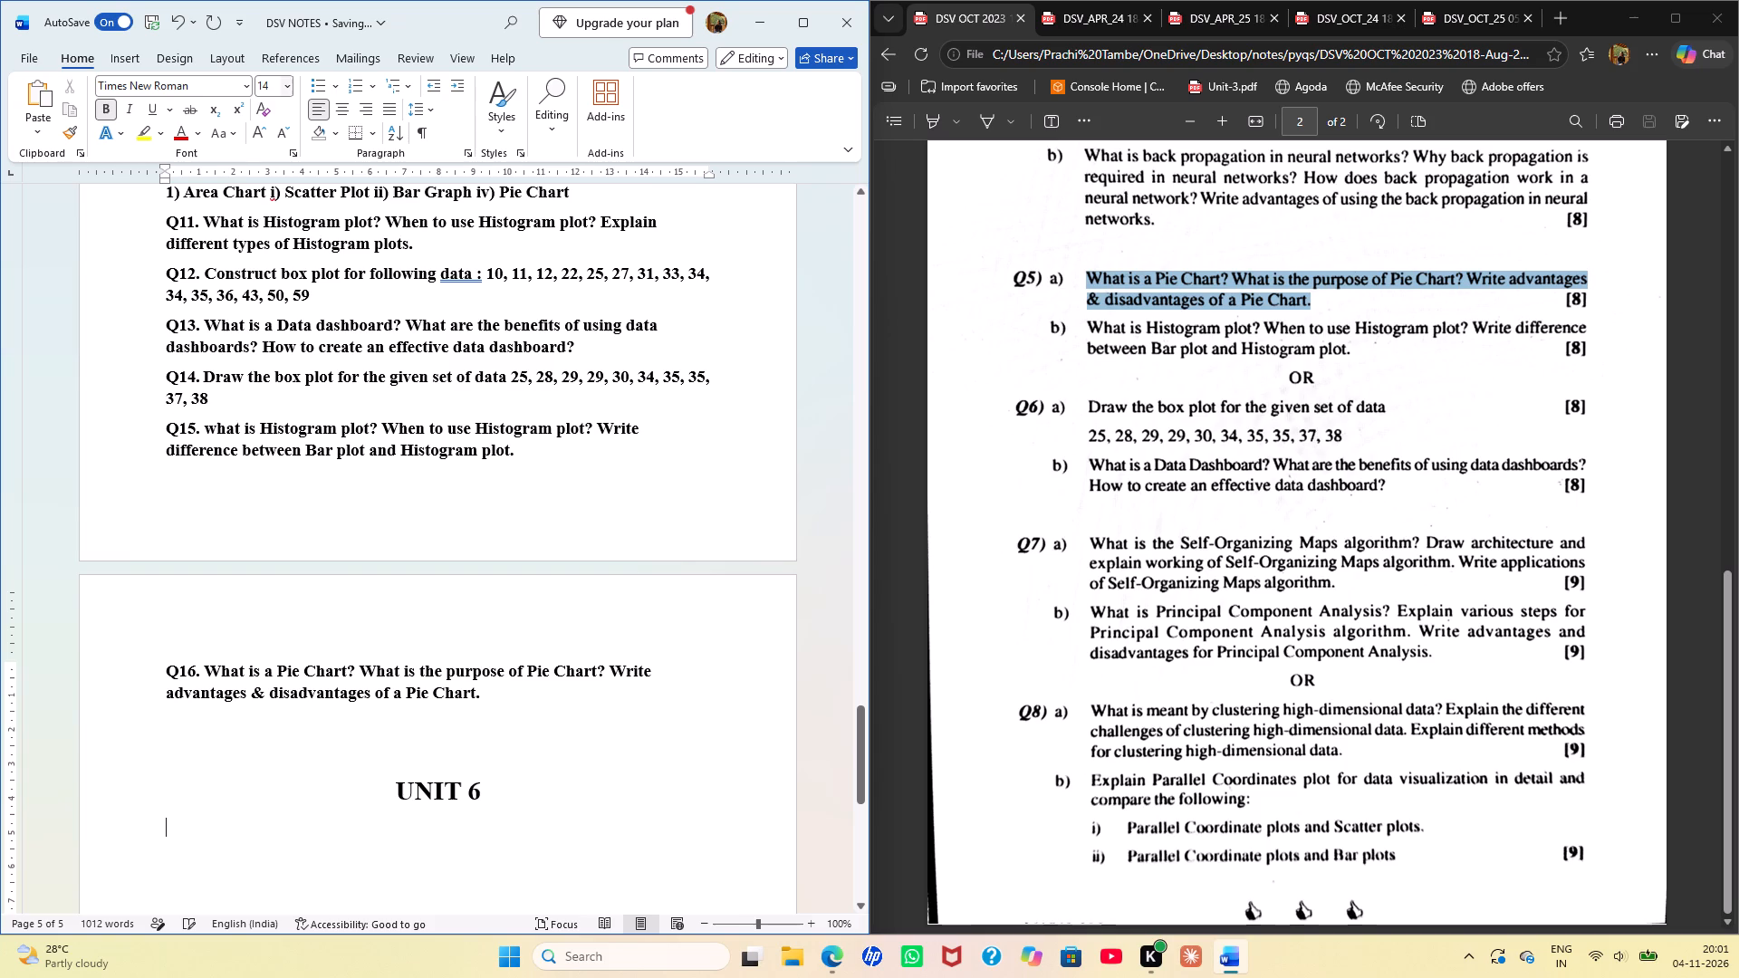
pyautogui.write('Q1.')
pyautogui.press('Return')
pyautogui.write('Q2.')
pyautogui.press('Return')
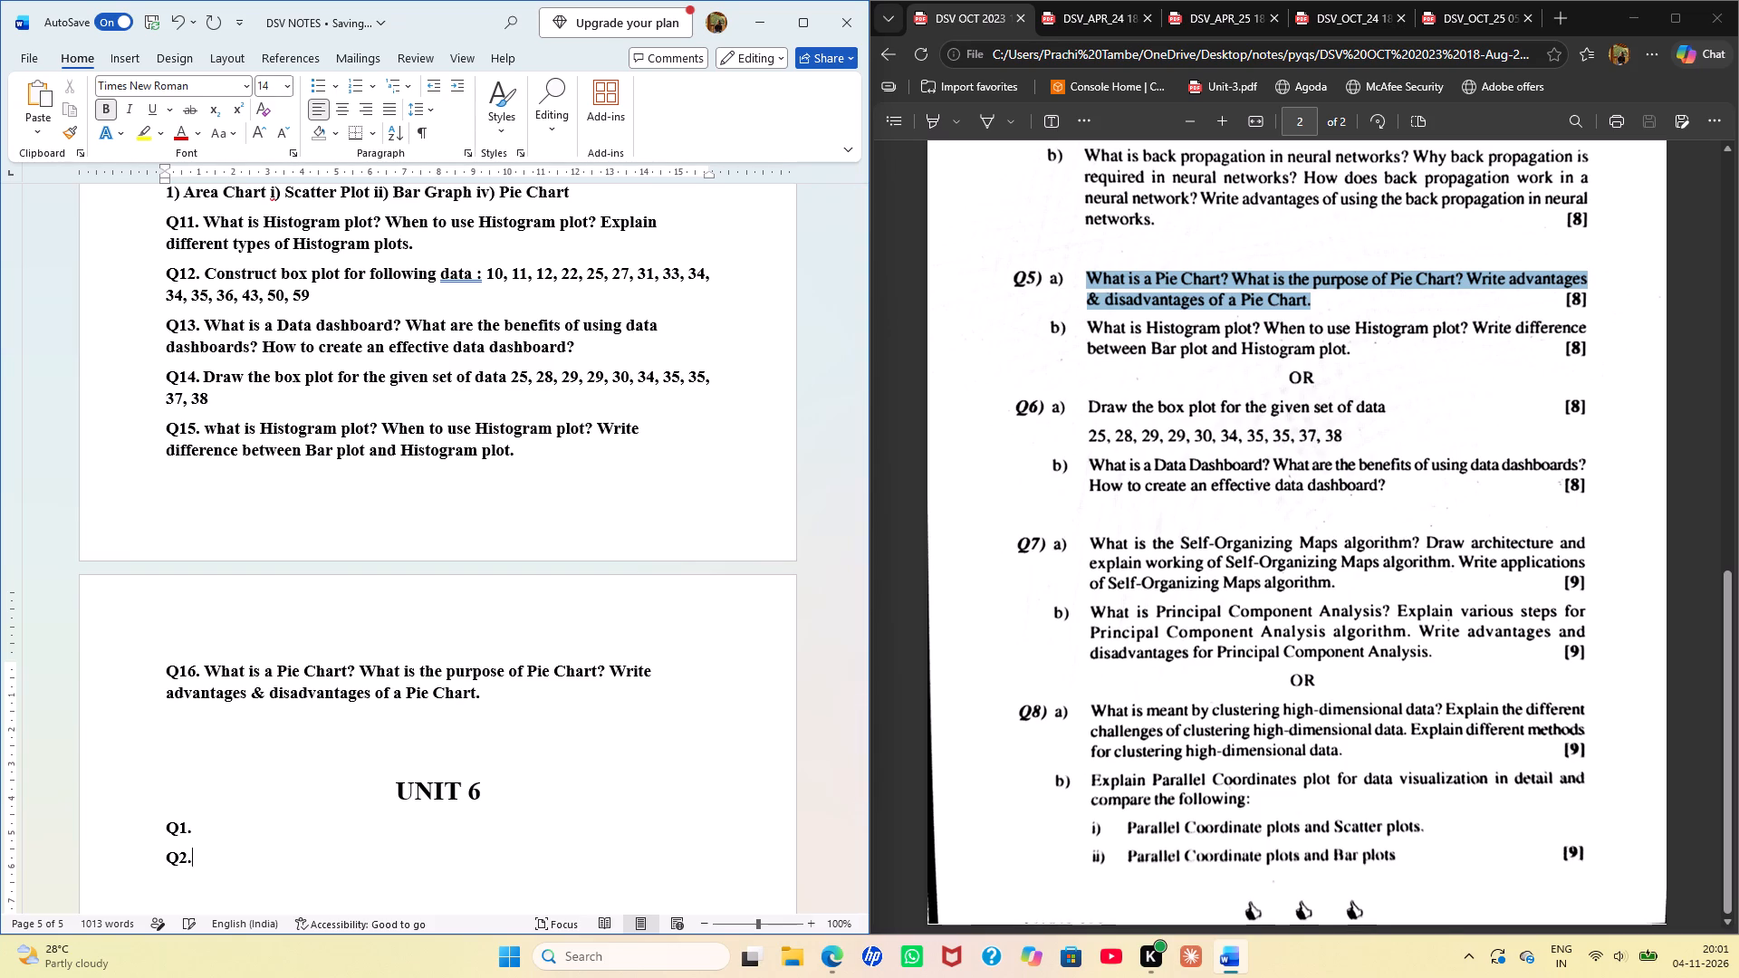
pyautogui.write('Q3.')
pyautogui.press('Return')
pyautogui.write('Q4.')
pyautogui.press('Return')
pyautogui.write('Q5.')
pyautogui.press('Return')
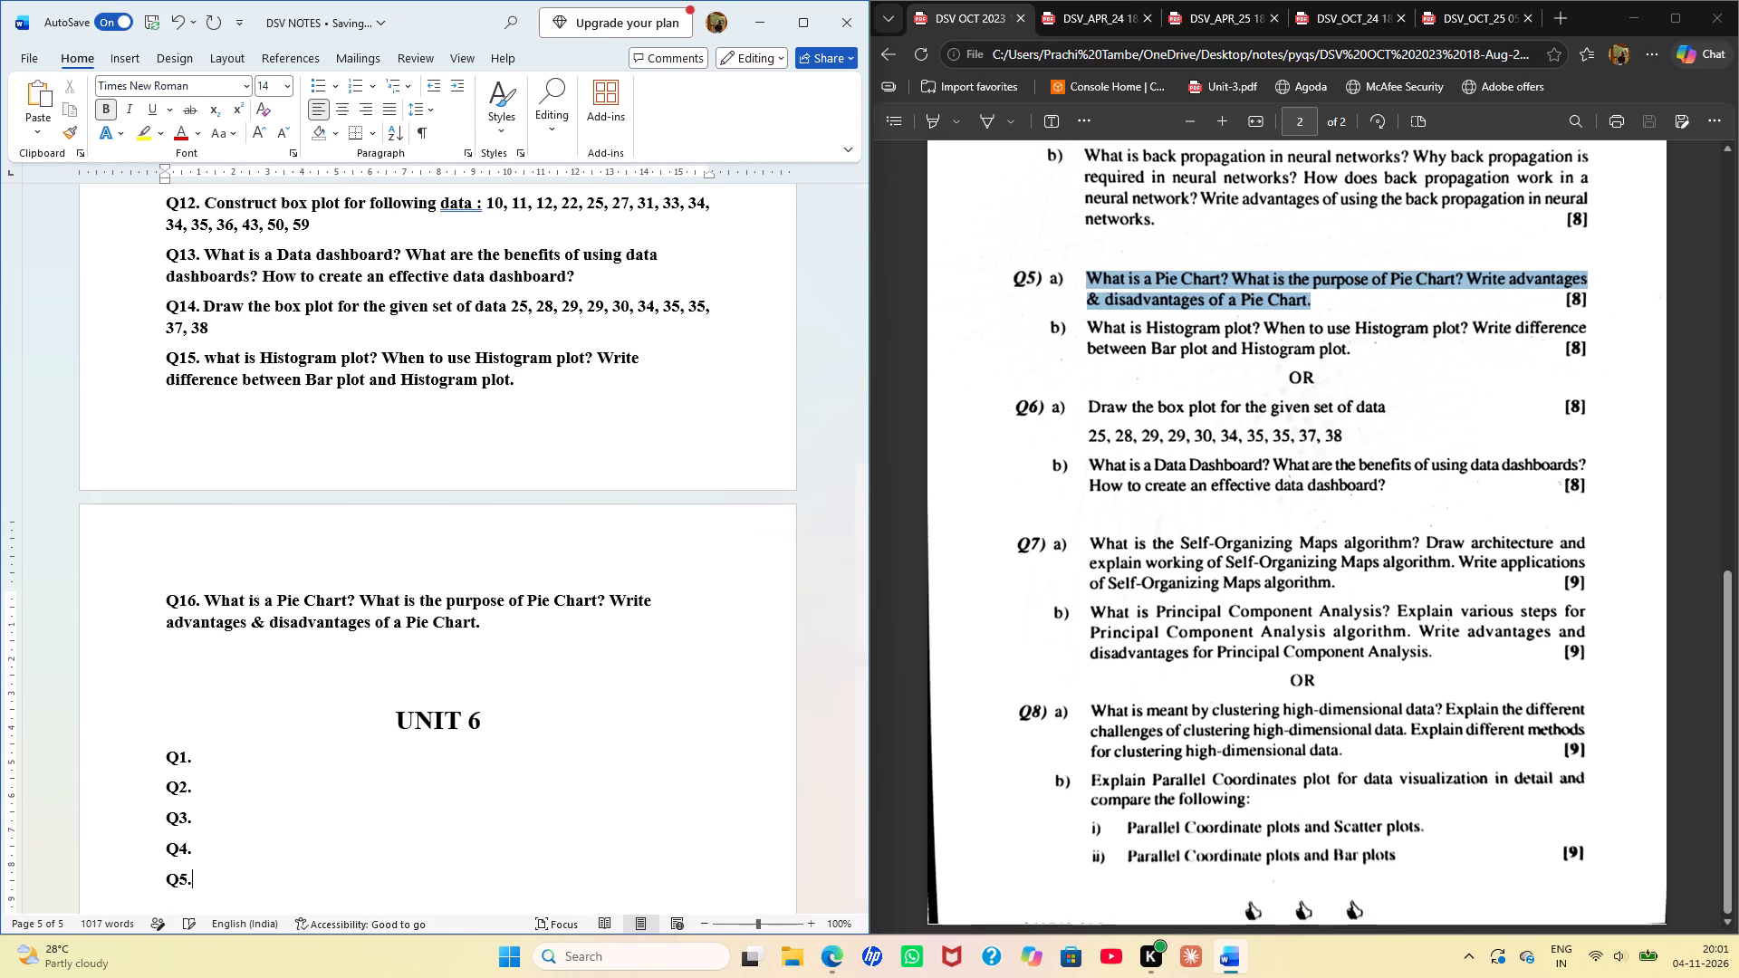
# Continue the UNIT 6 placeholder list with lines numbered Q6. to Q12.
pyautogui.write('Q6.')
pyautogui.press('Return')
pyautogui.write('Q7.')
pyautogui.press('Return')
pyautogui.write('Q8.')
pyautogui.press('Return')
pyautogui.write('Q9.')
pyautogui.press('Return')
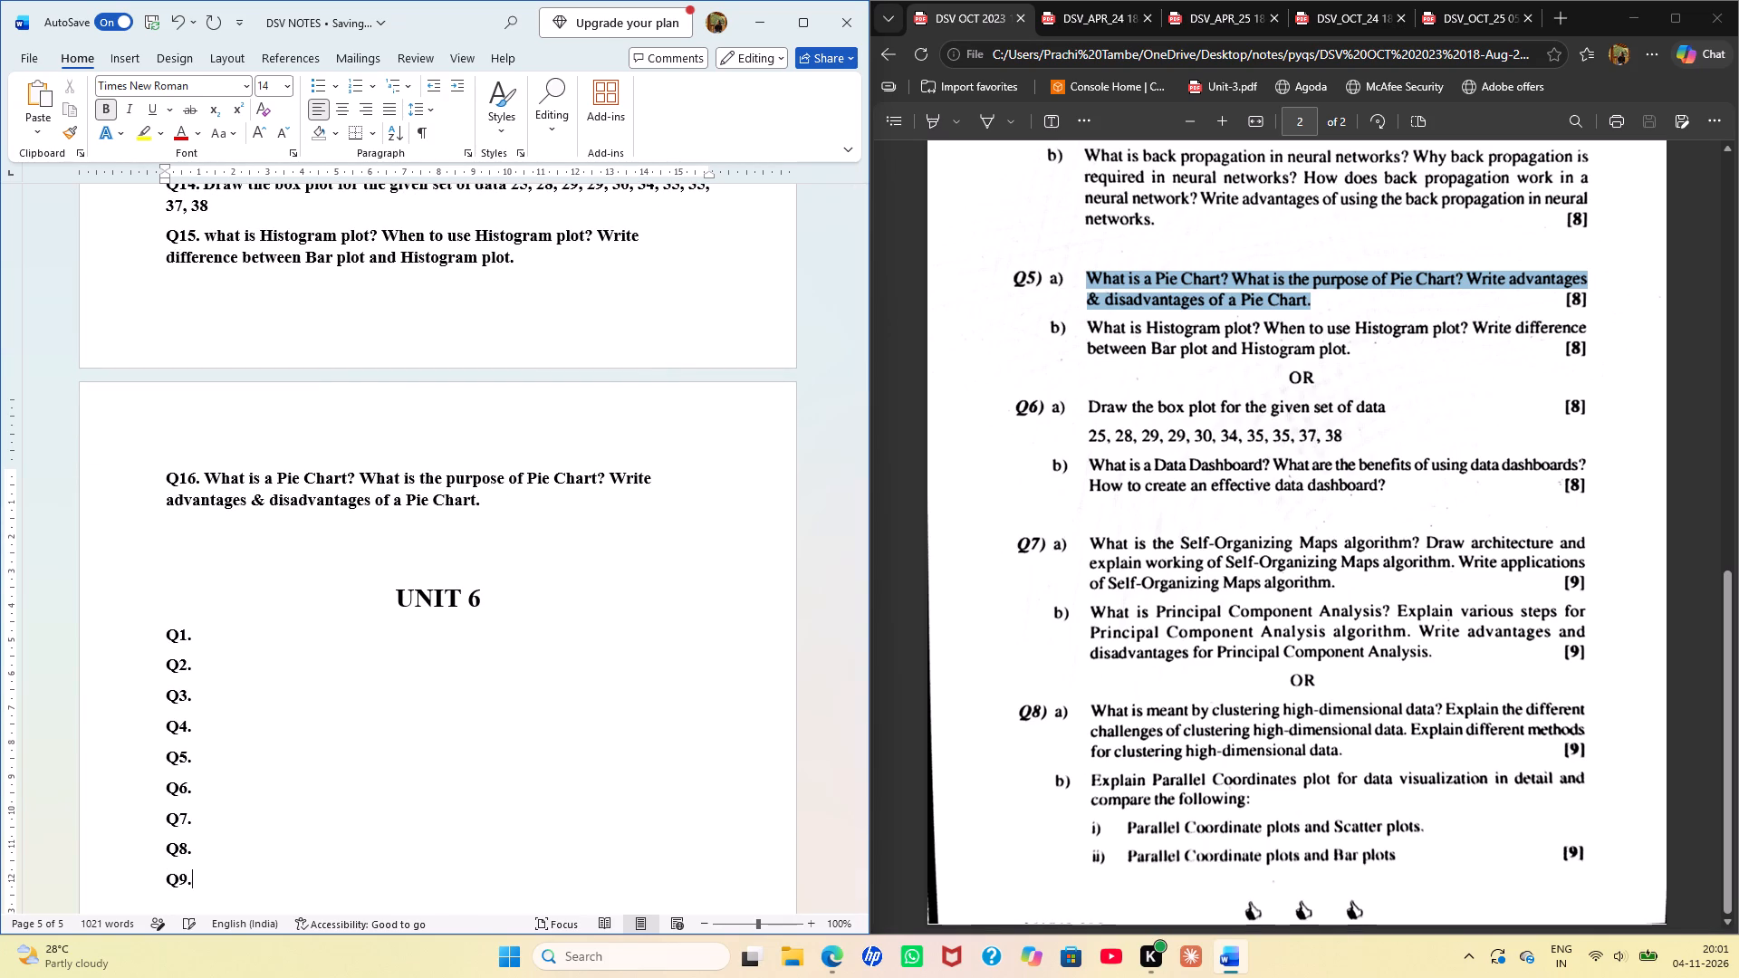
pyautogui.write('Q10.')
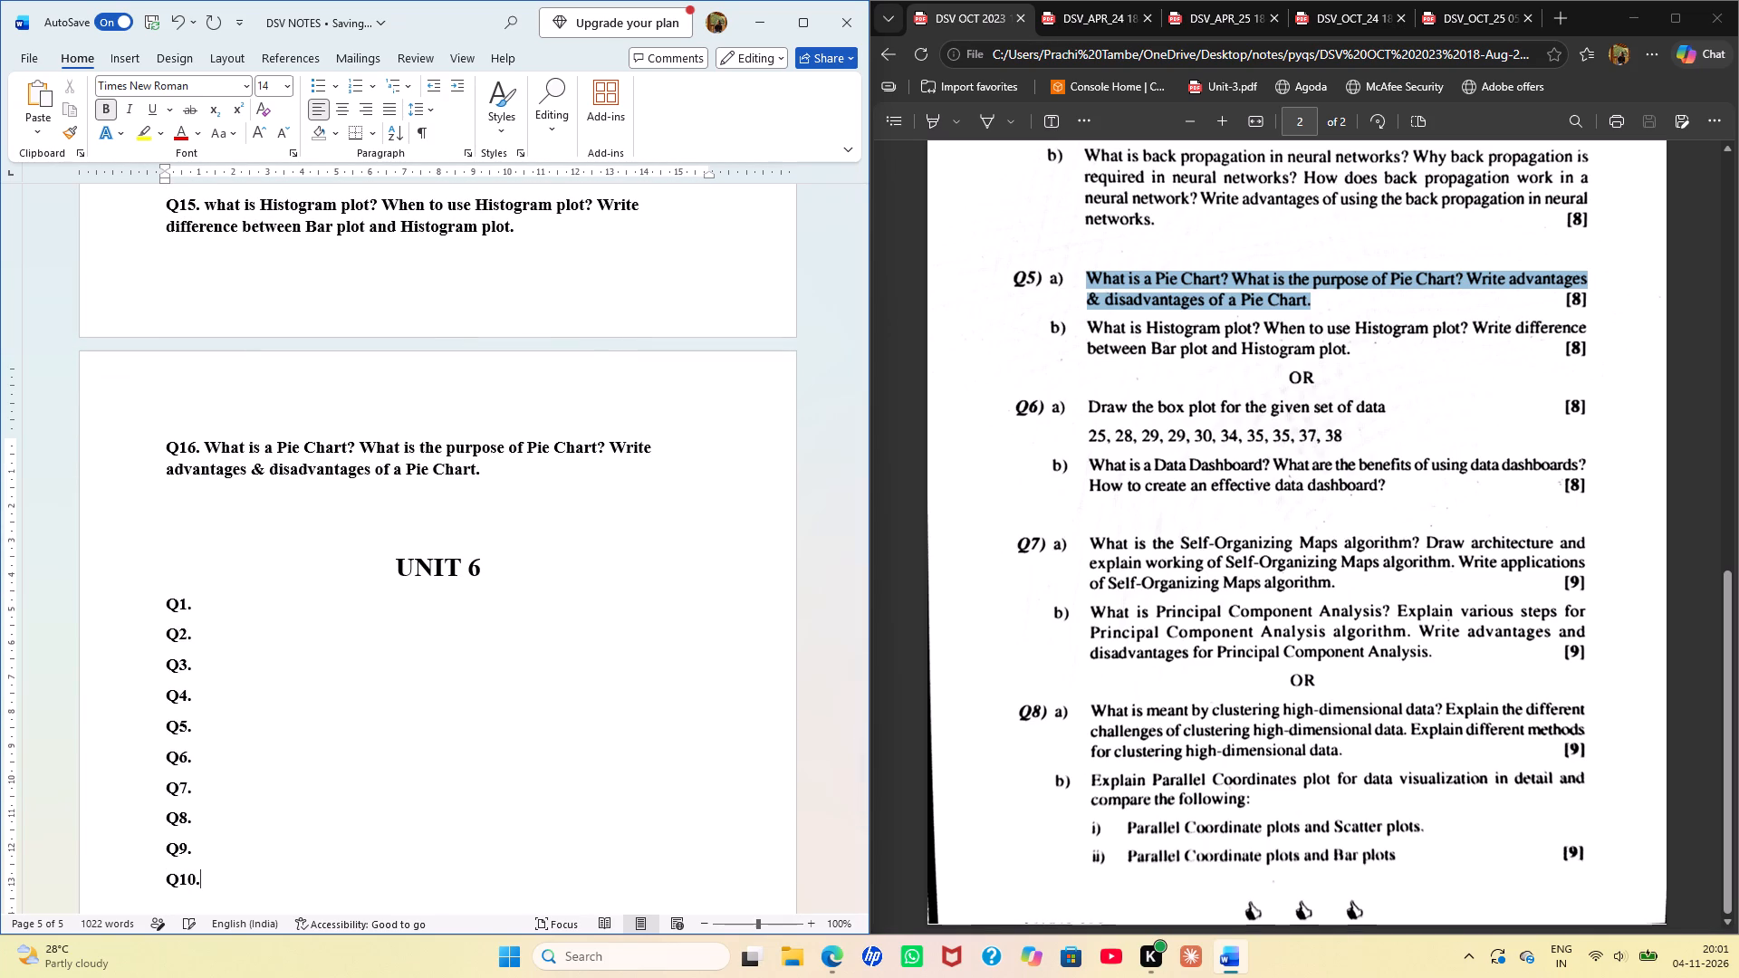
pyautogui.press('Return')
pyautogui.write('Q11.')
pyautogui.press('Return')
pyautogui.write('Q12.')
pyautogui.press('Return')
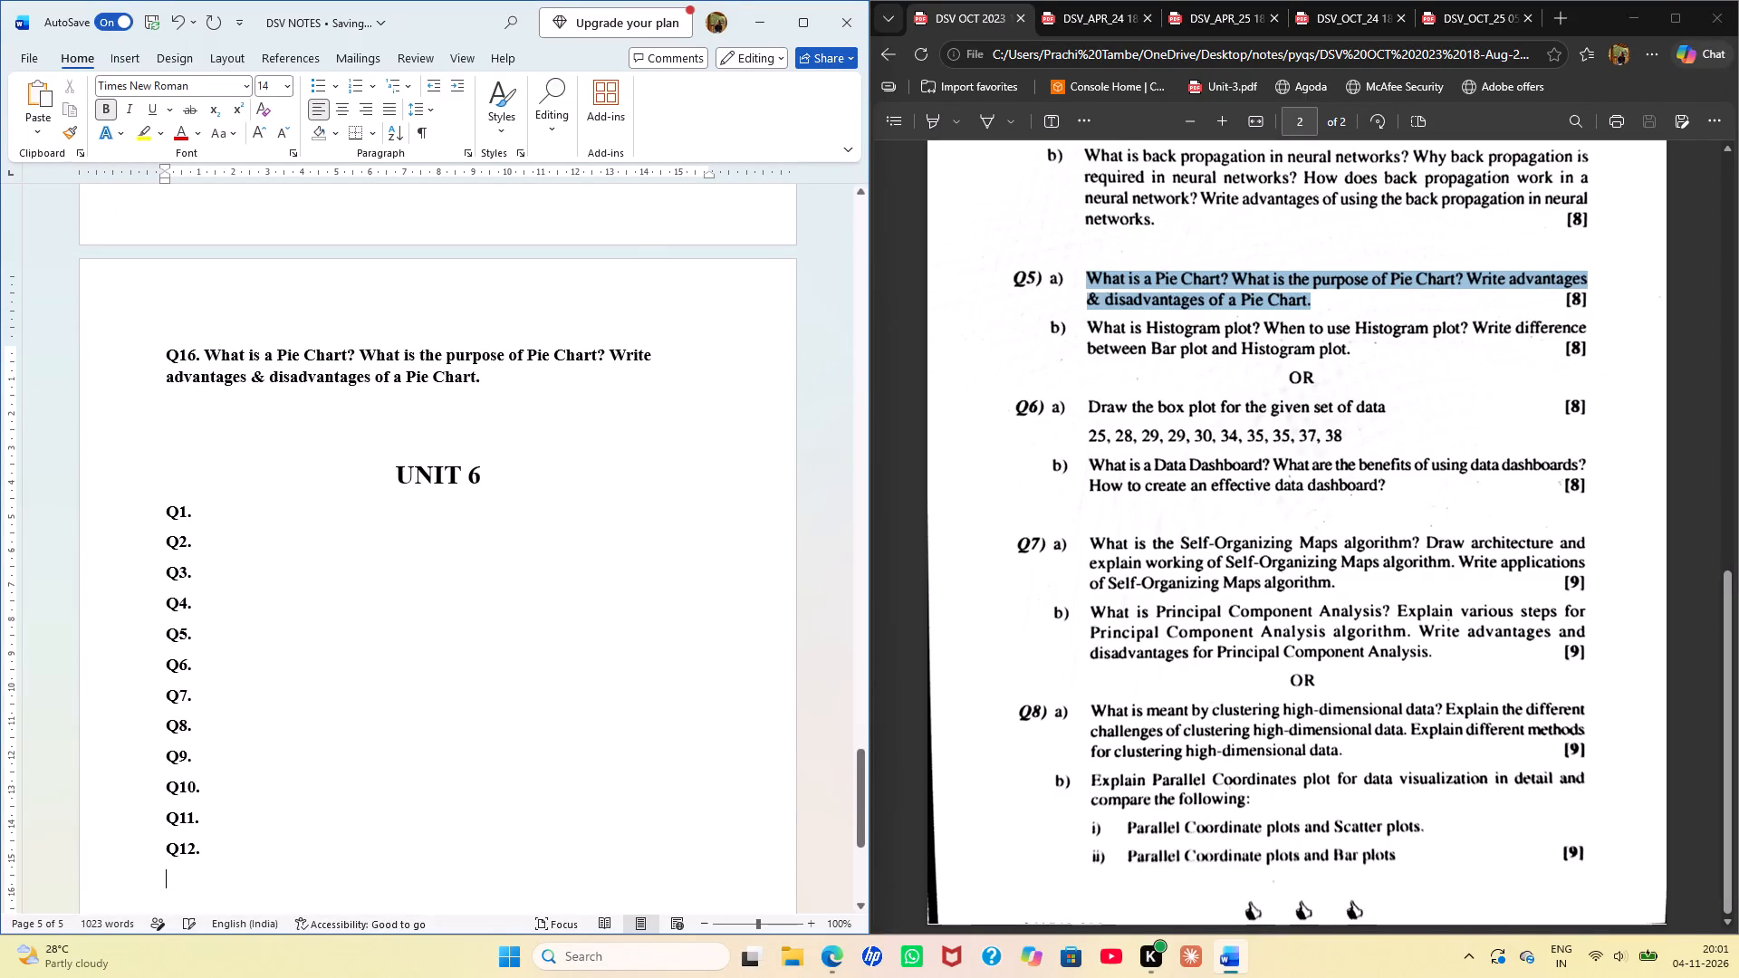
# Extend the UNIT 6 placeholder list with lines numbered Q13. to Q17.
pyautogui.write('Q13.')
pyautogui.press('Return')
pyautogui.write('Q1')
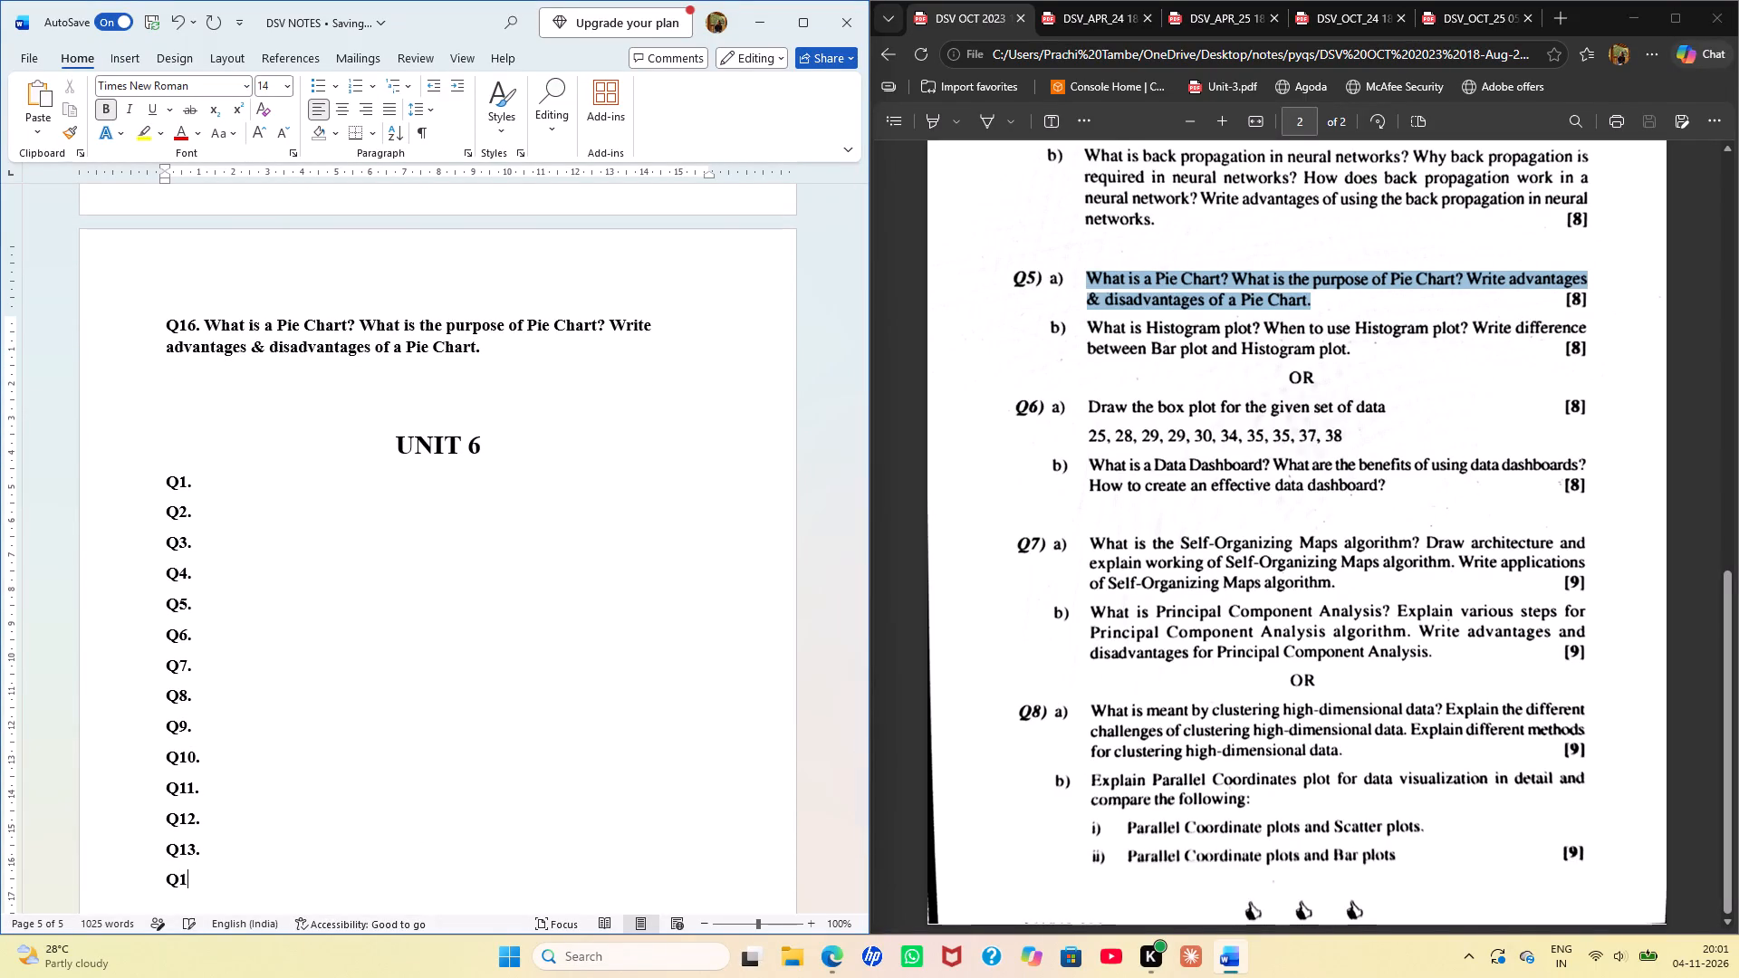
pyautogui.write('4.')
pyautogui.press('Return')
pyautogui.write('Q15.')
pyautogui.press('Return')
pyautogui.write('Q1')
pyautogui.write('6.')
pyautogui.press('Return')
pyautogui.write('Q17')
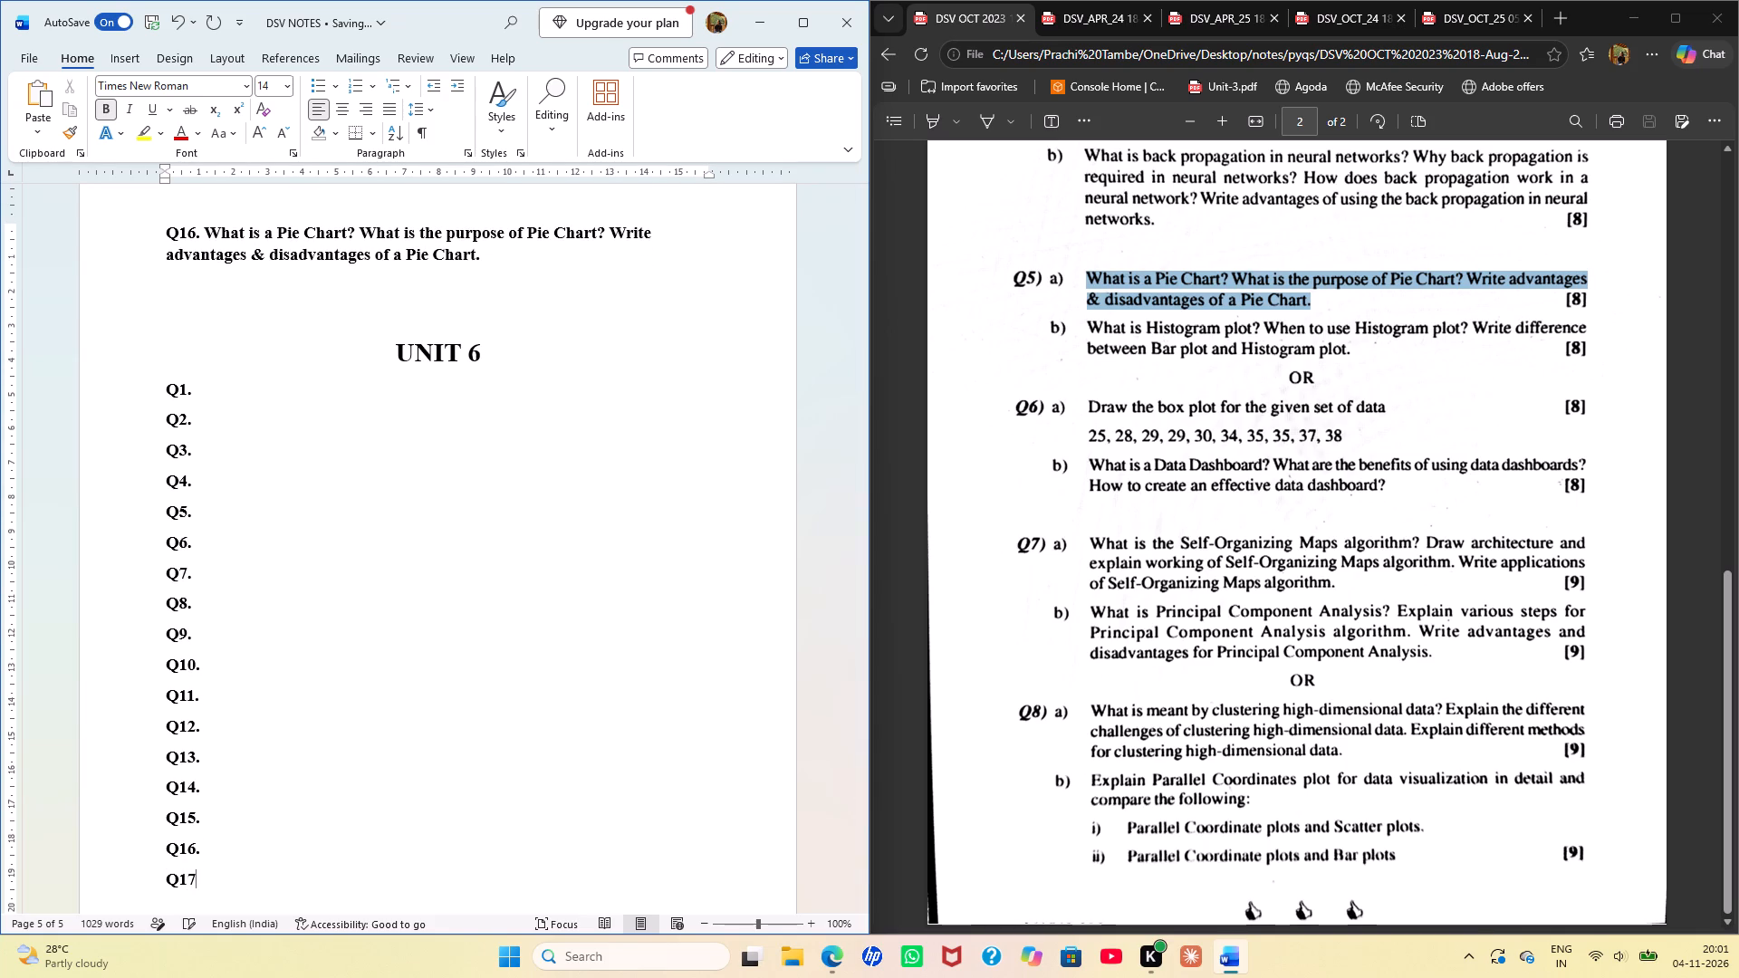
pyautogui.press('.')
pyautogui.press('Return')
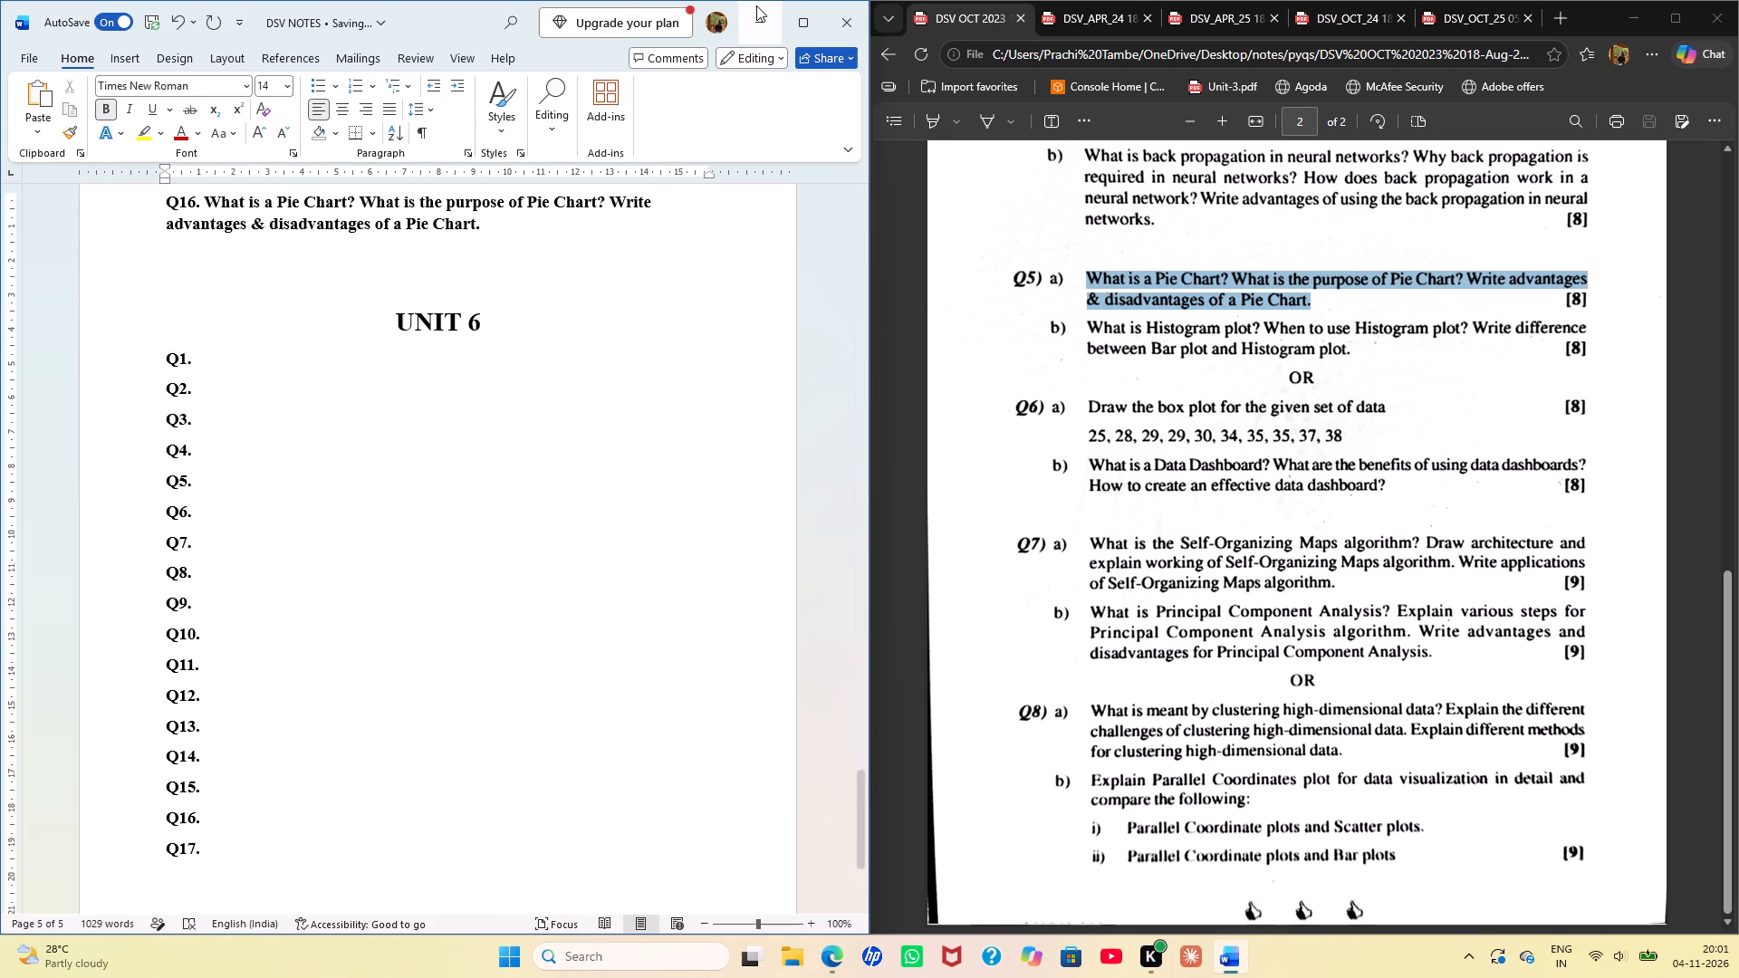
# Copy the Self-Organizing Maps question, Q7 a) of the October 2023 paper, into UNIT 6's Q1. line, starting it with "what".
pyautogui.scroll(-1, 1251, 590)
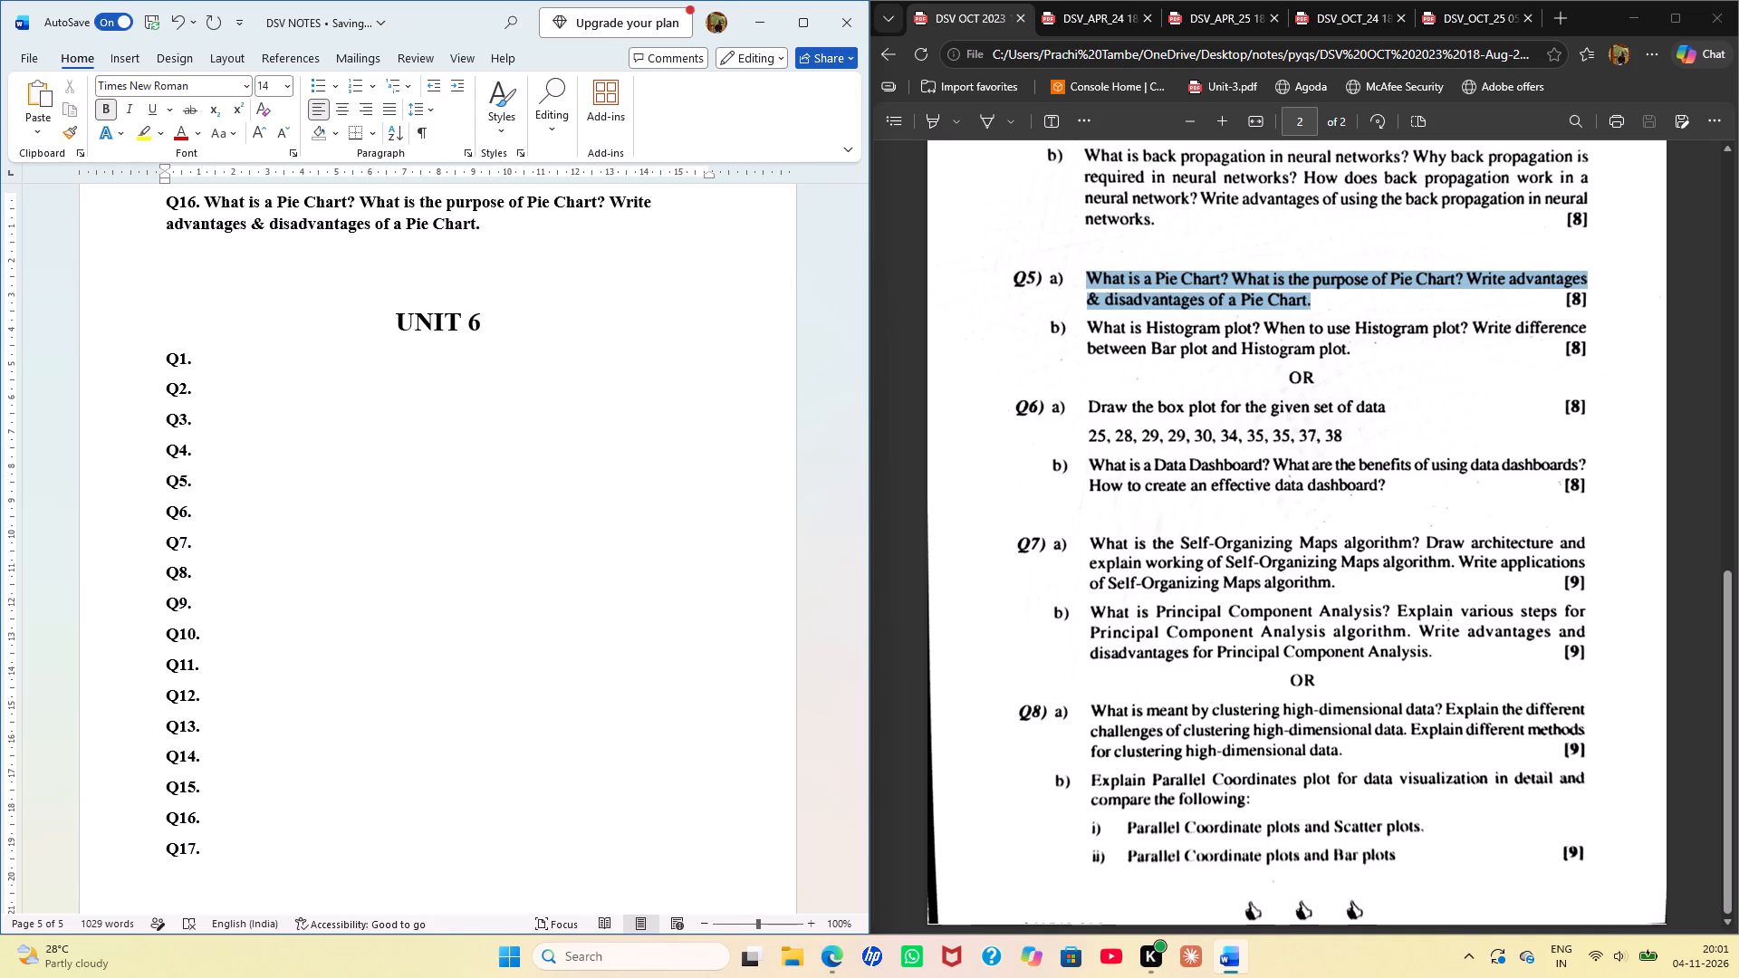
pyautogui.scroll(-1, 1251, 590)
pyautogui.moveTo(1338, 584); pyautogui.dragTo(1245, 559)
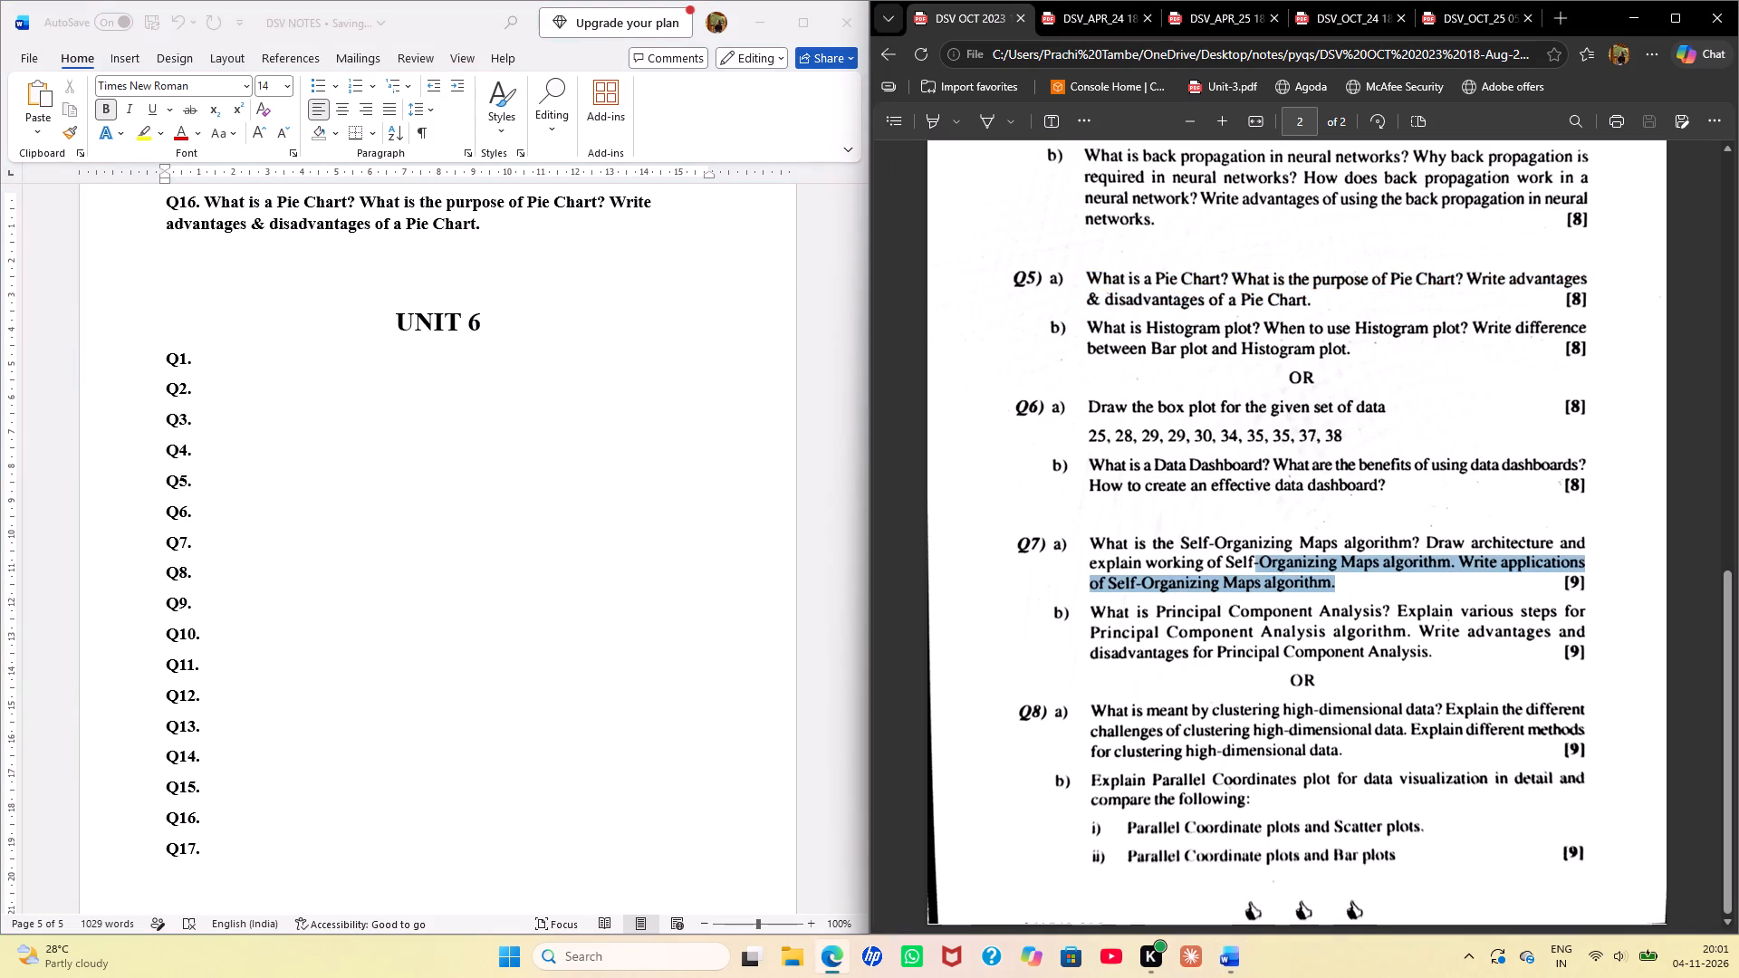
pyautogui.moveTo(1245, 559); pyautogui.dragTo(1083, 543)
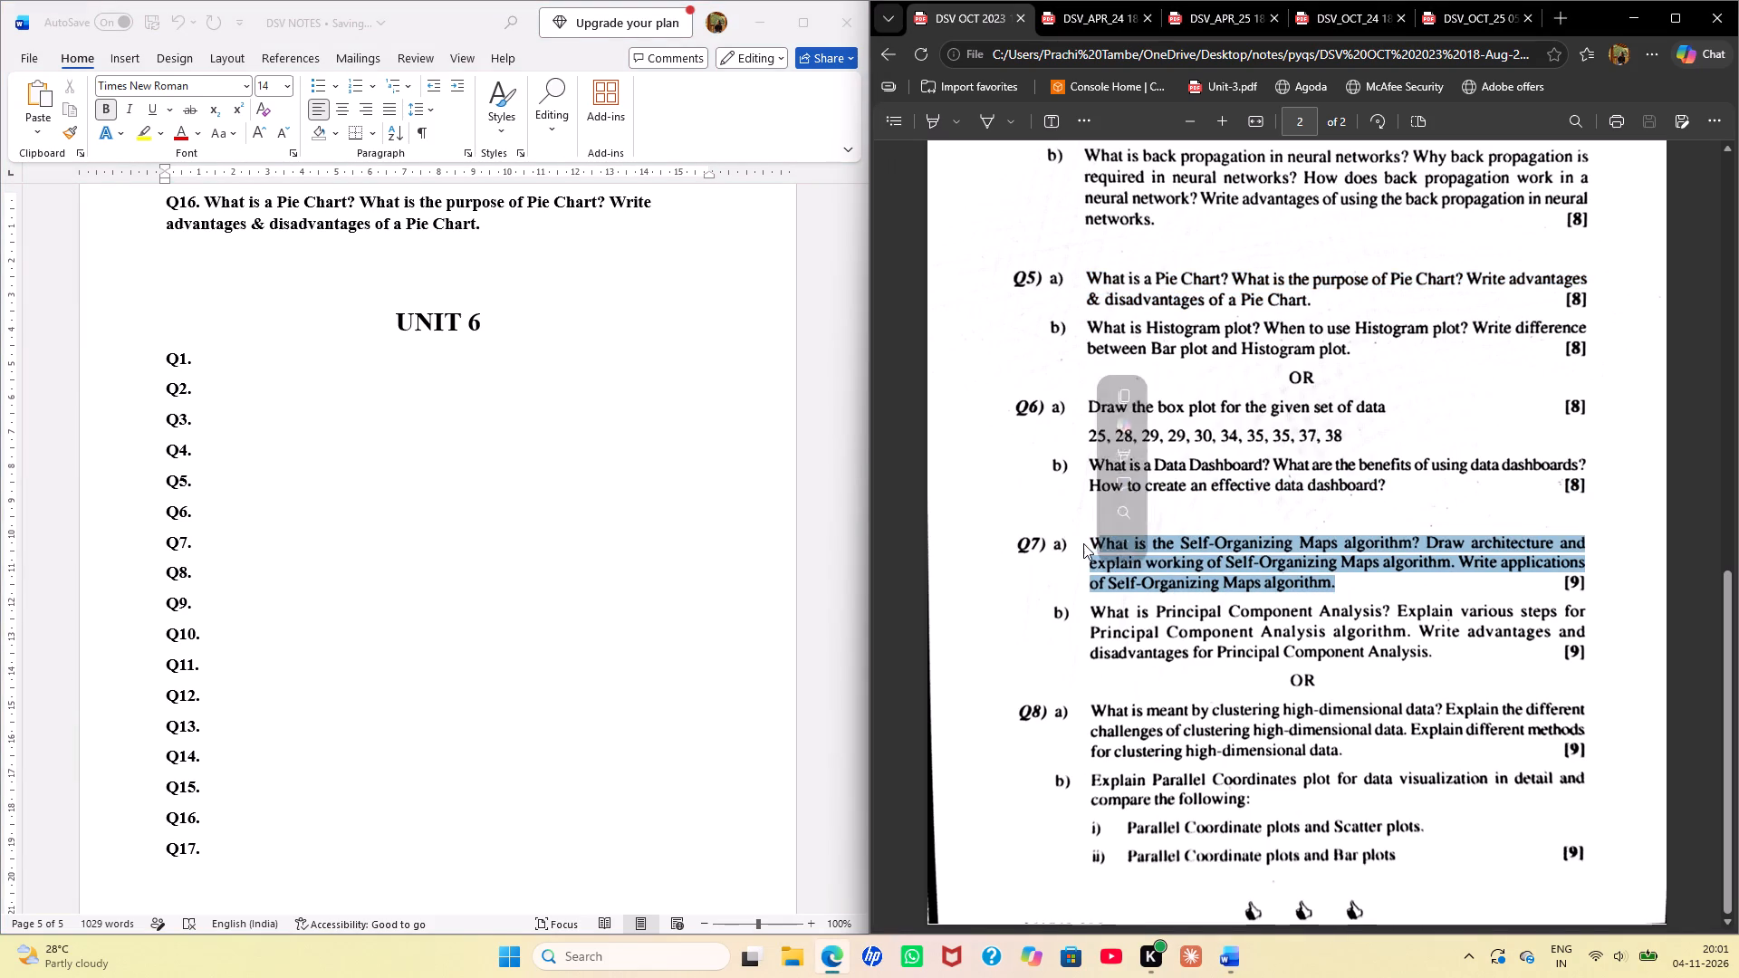
pyautogui.hotkey('ctrl', 'c')
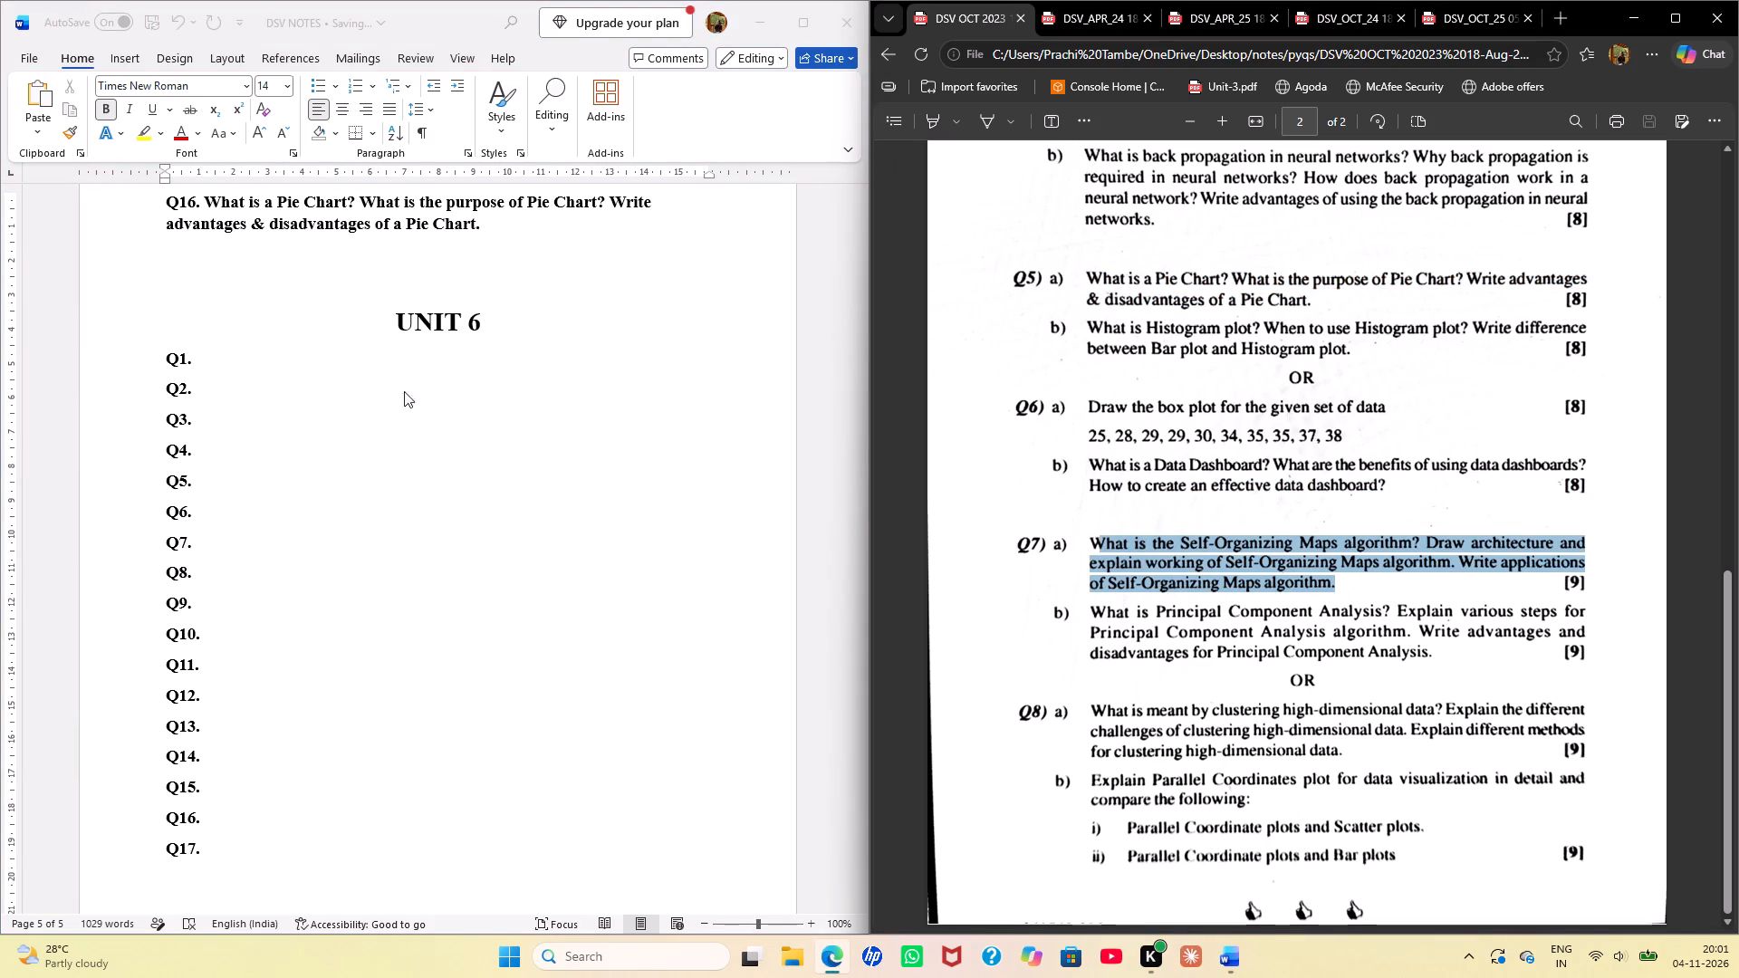
pyautogui.click(207, 354)
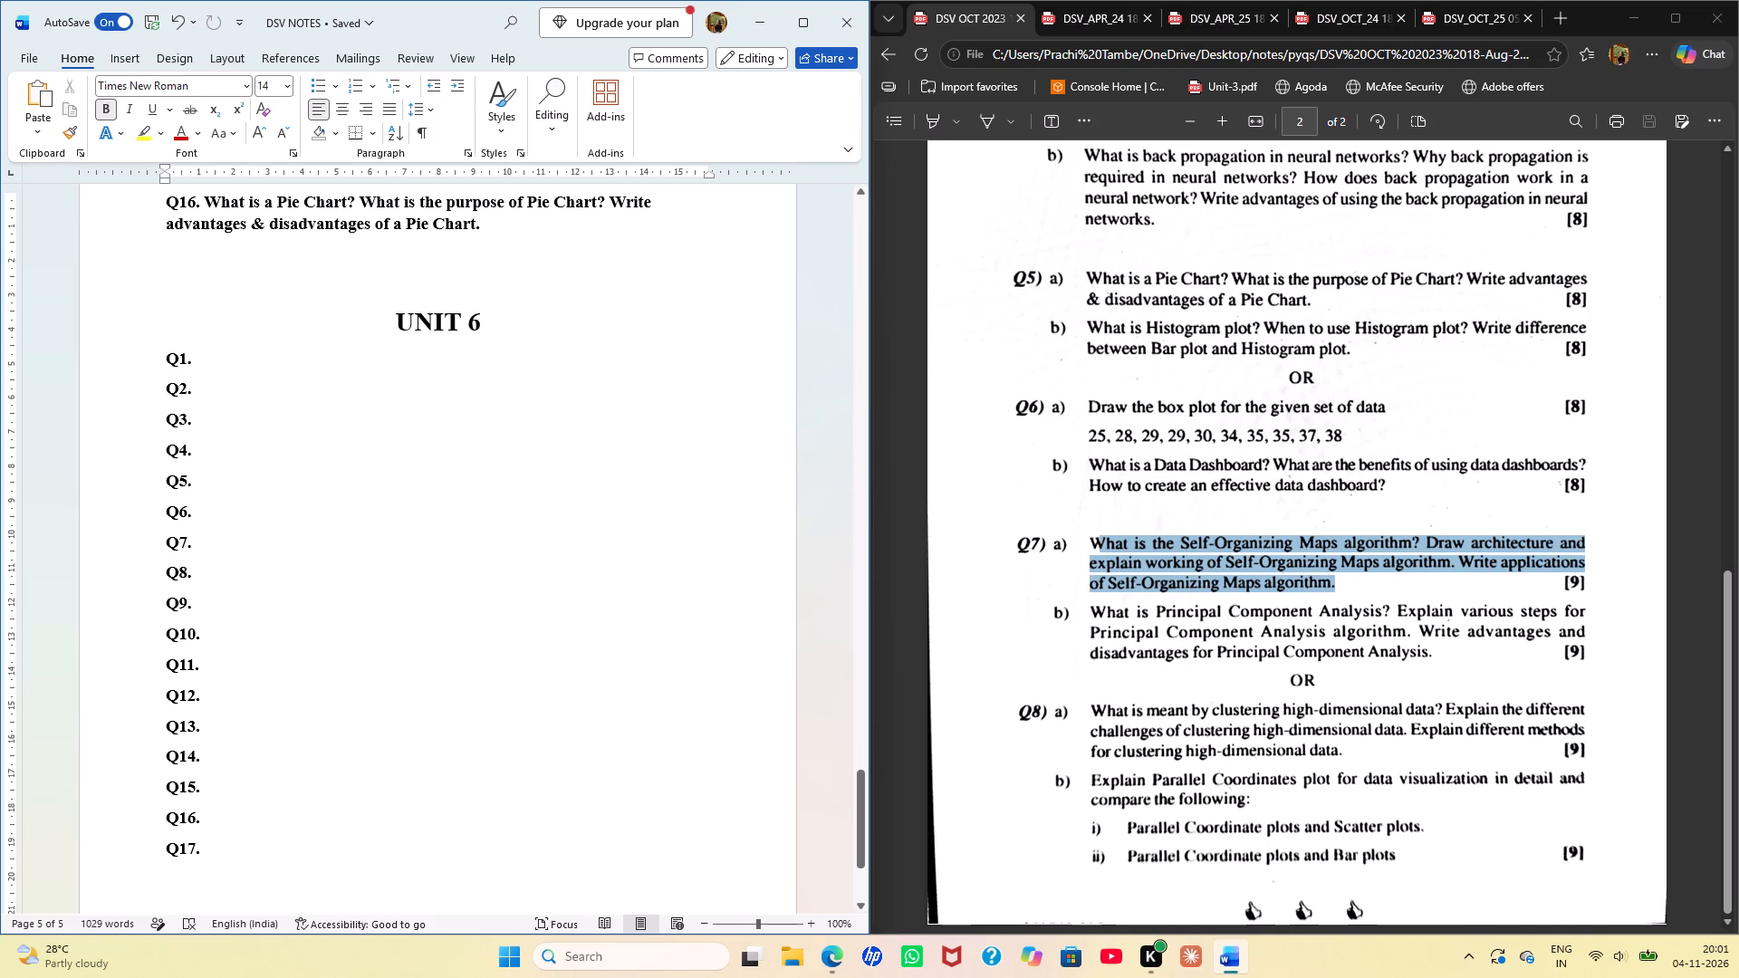
pyautogui.press('space')
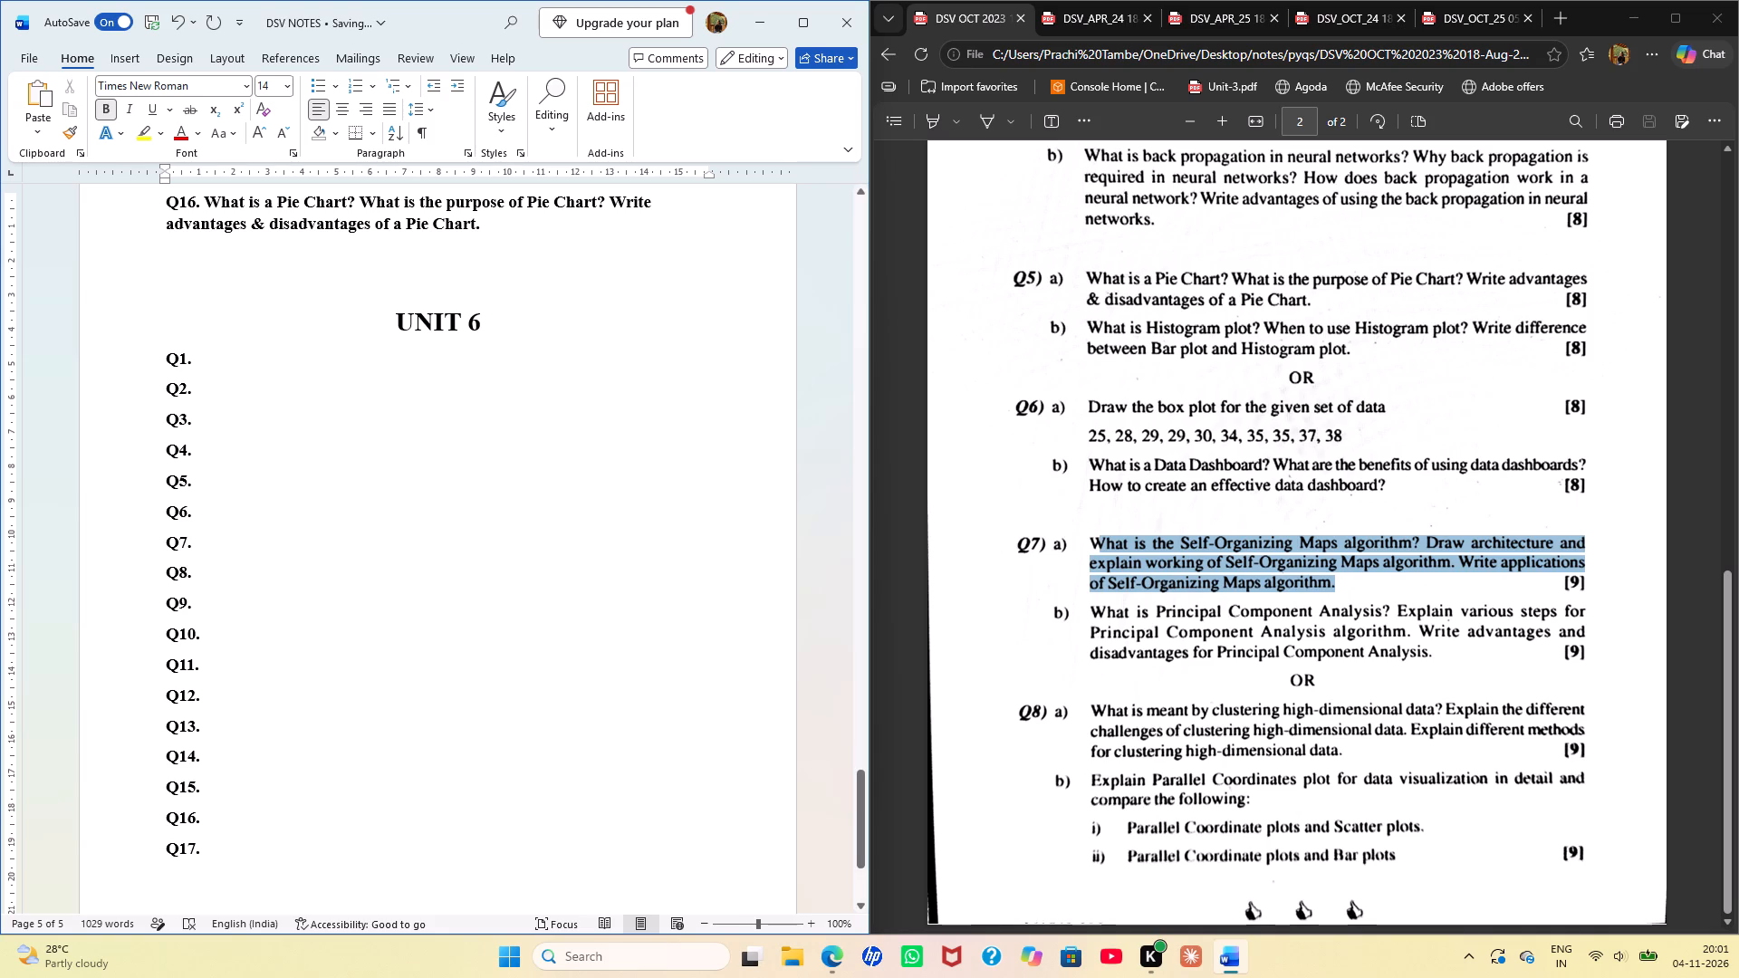
pyautogui.click(196, 360)
pyautogui.press('space')
pyautogui.write('w')
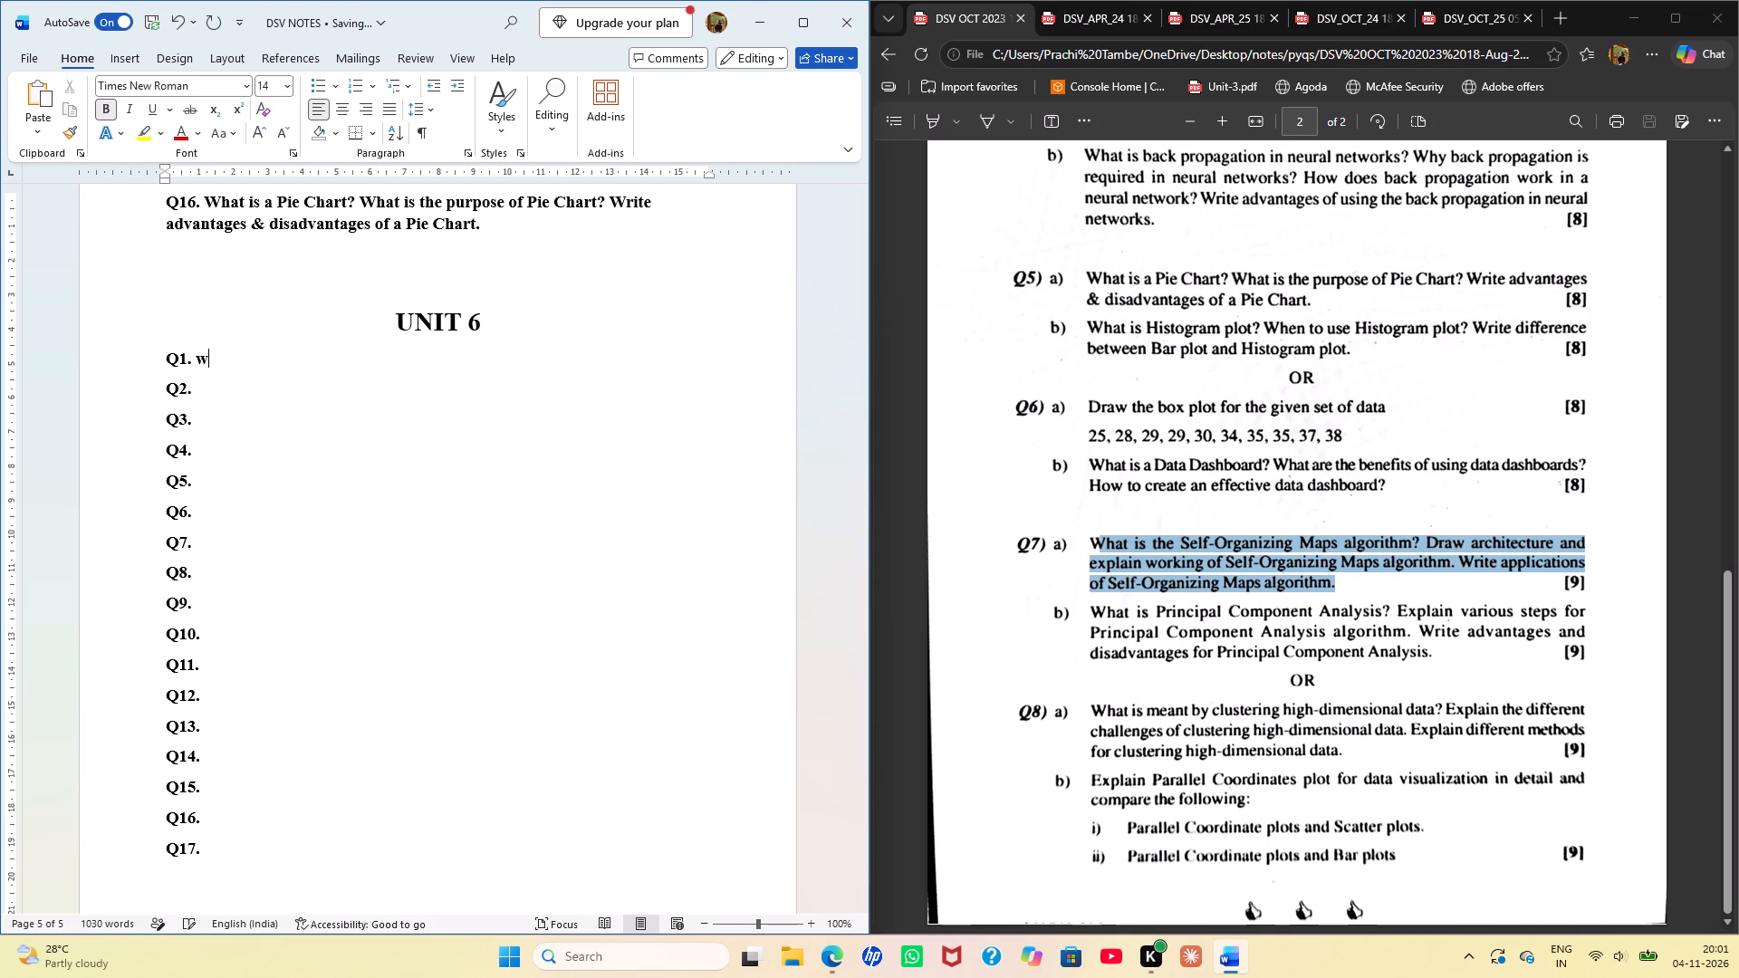
pyautogui.hotkey('ctrl', 'v')
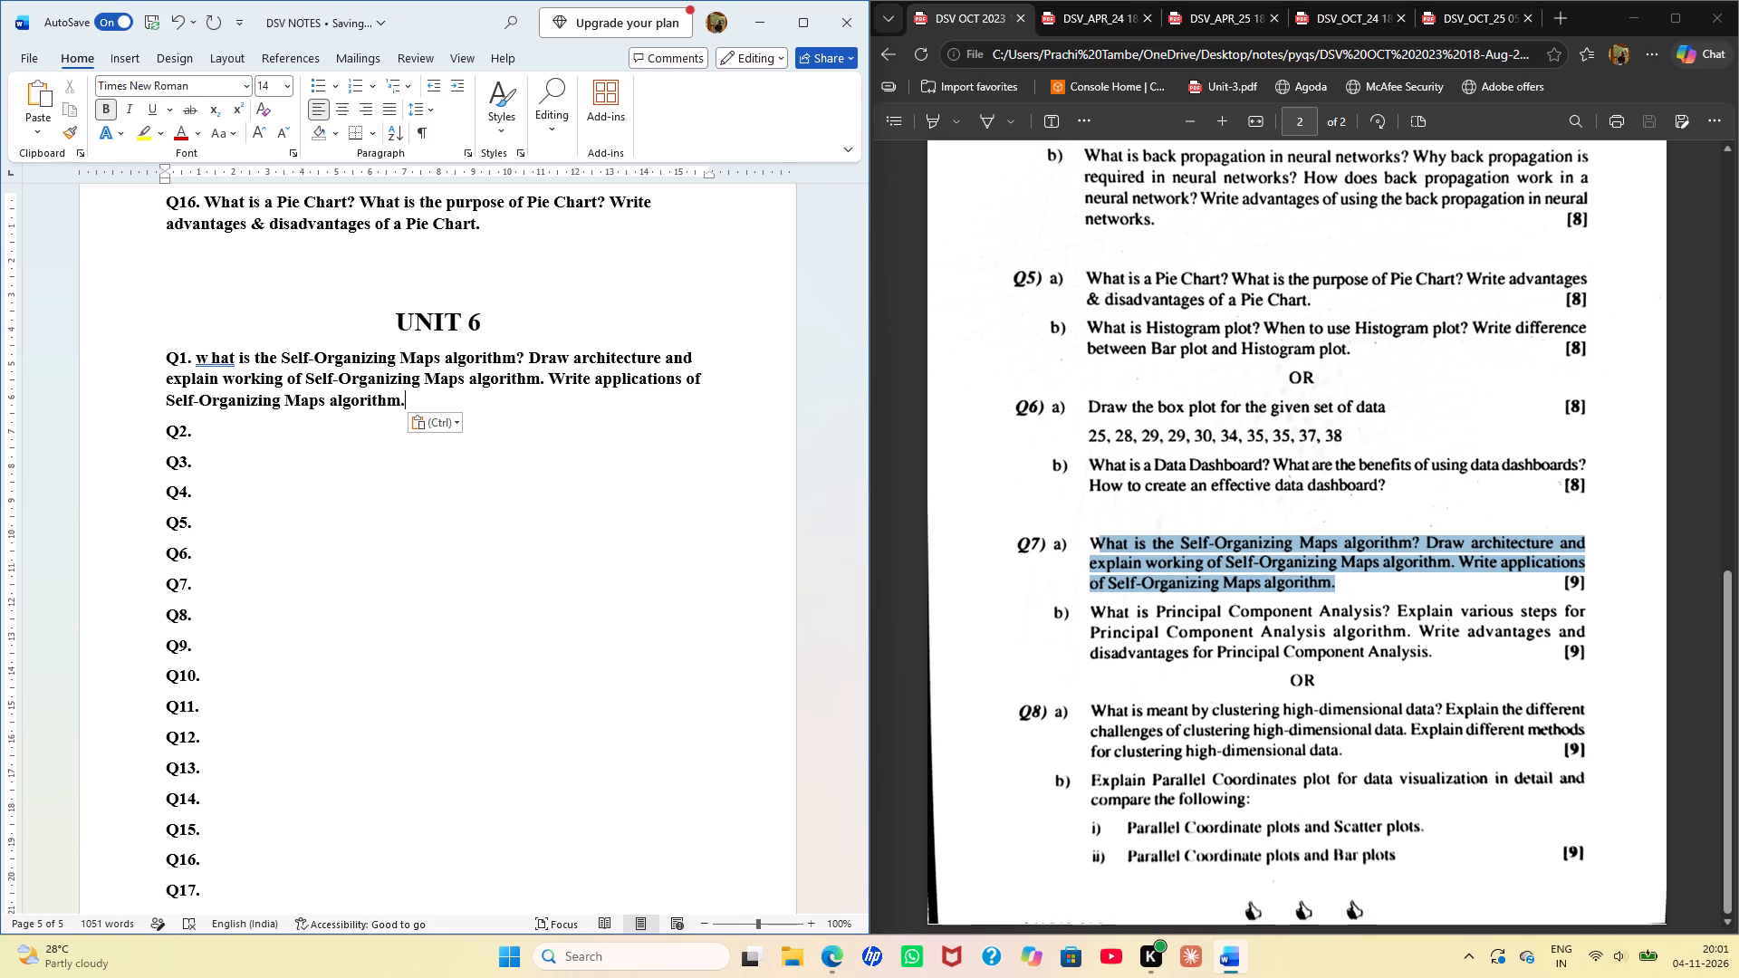
pyautogui.click(212, 360)
pyautogui.press('BackSpace')
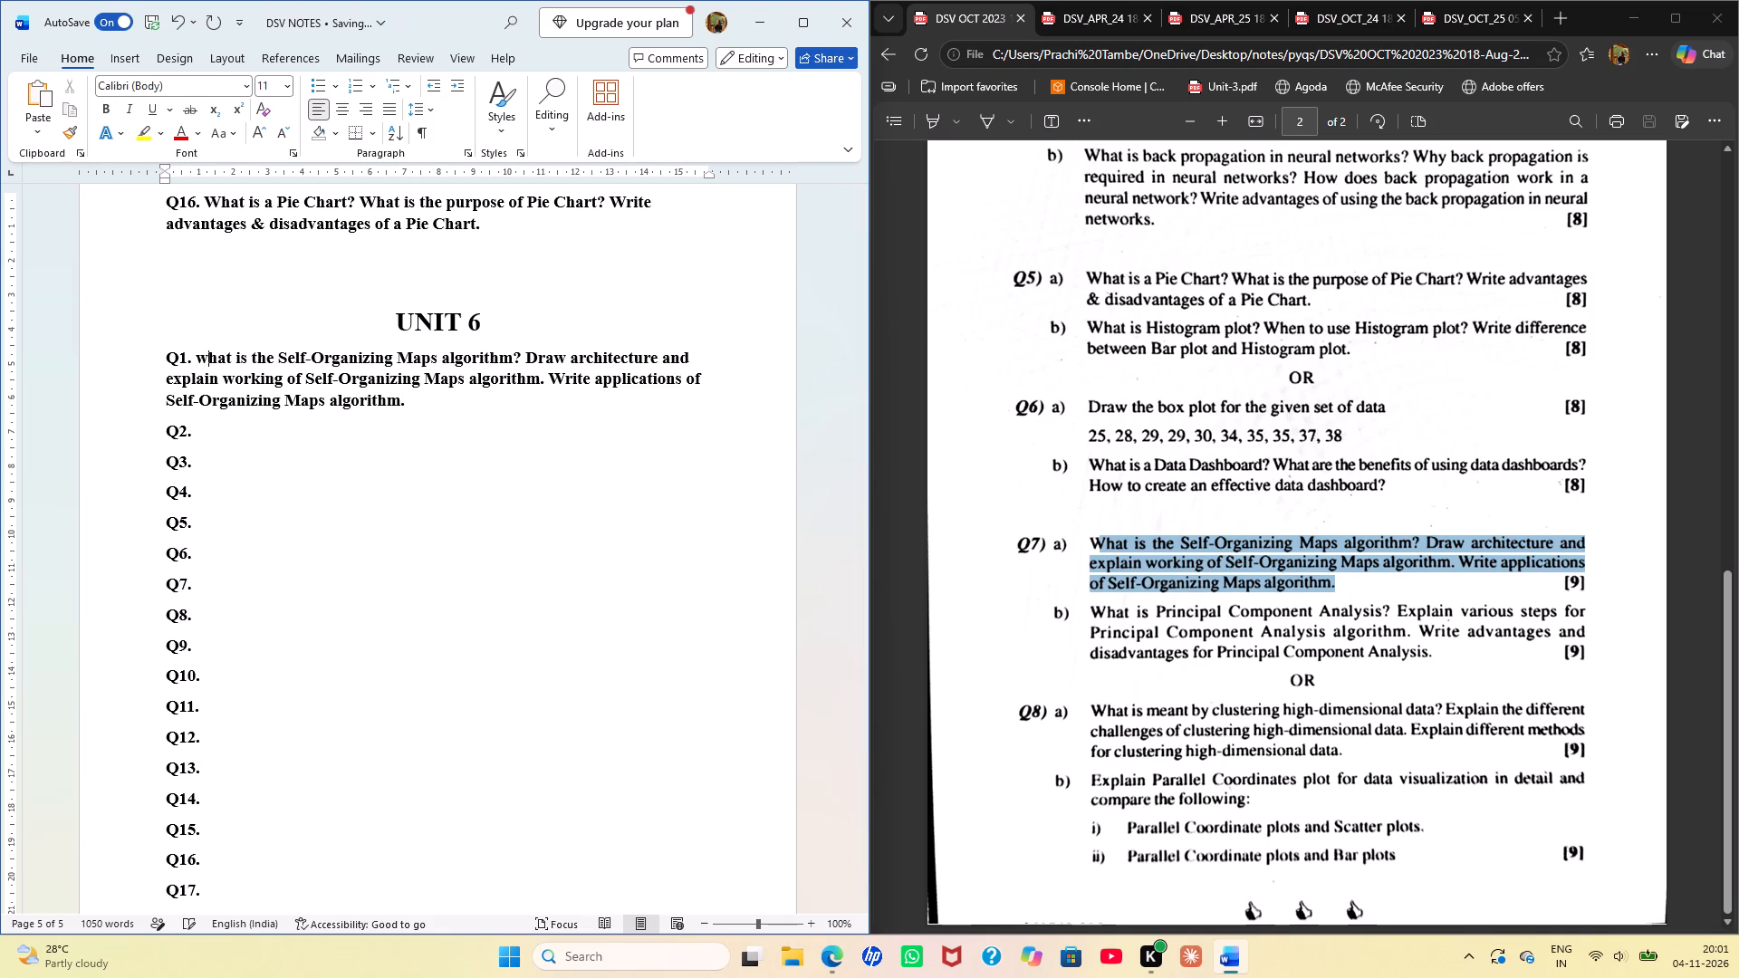
# Copy the Principal Component Analysis question, Q7 b) of the October 2023 paper, into the Q2. line of UNIT 6.
pyautogui.moveTo(1093, 610); pyautogui.dragTo(1429, 653)
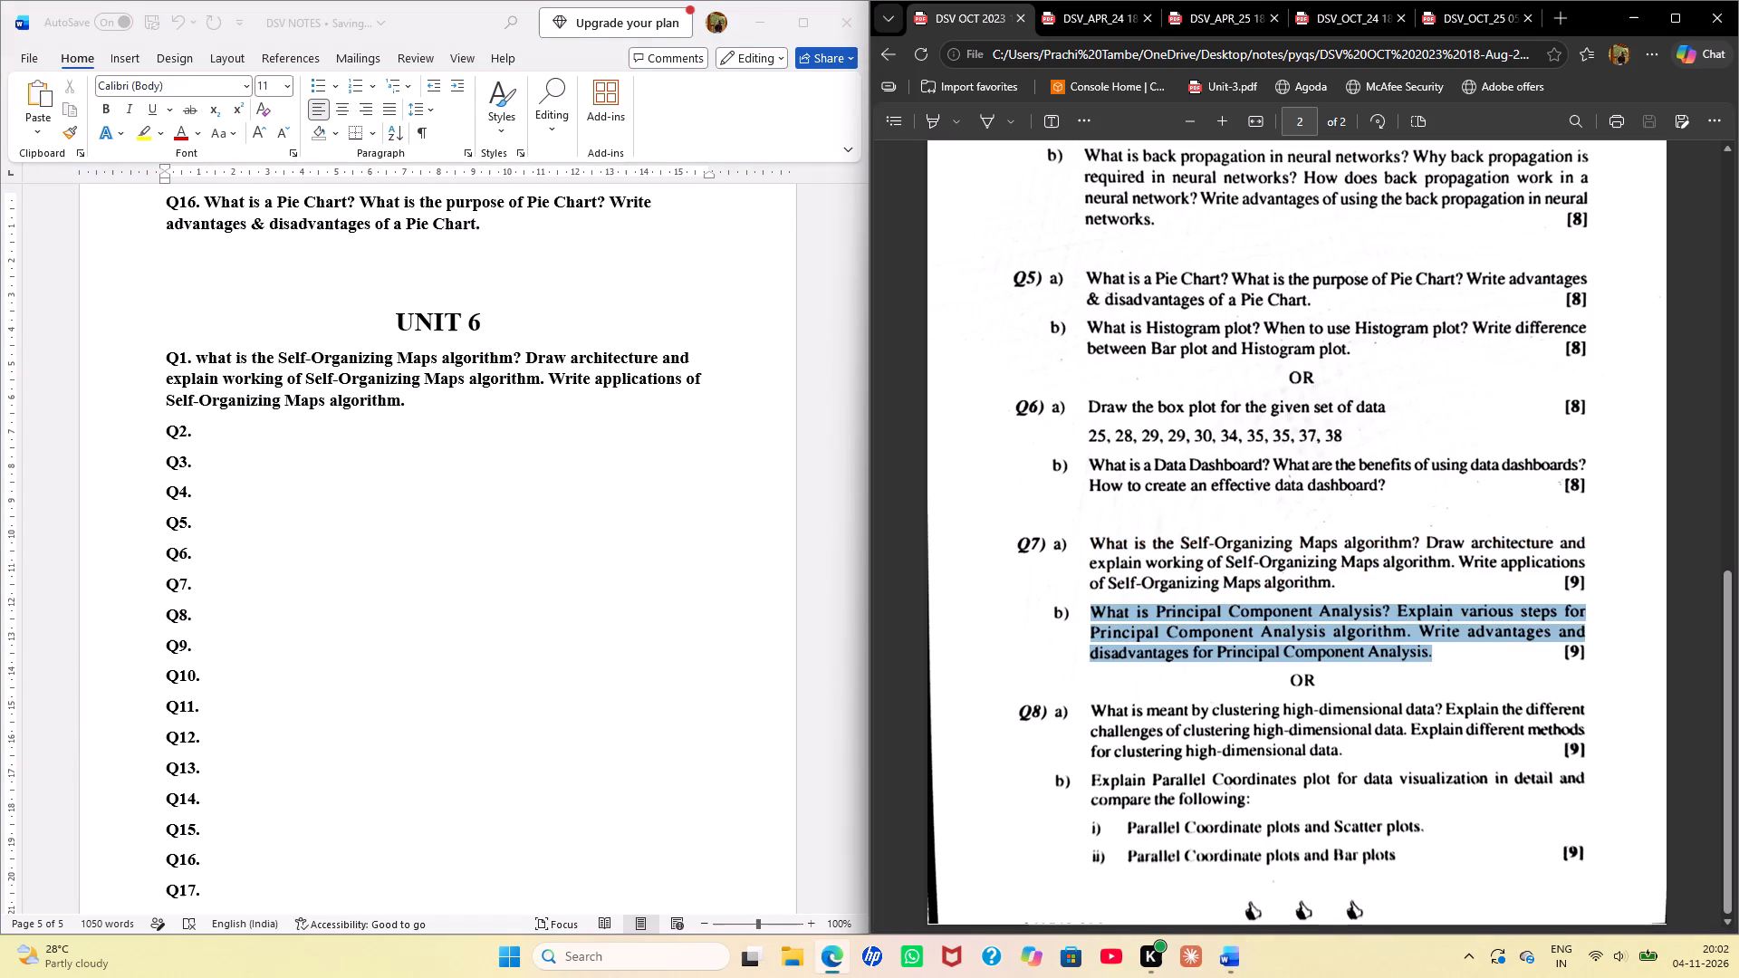
pyautogui.hotkey('ctrl', 'c')
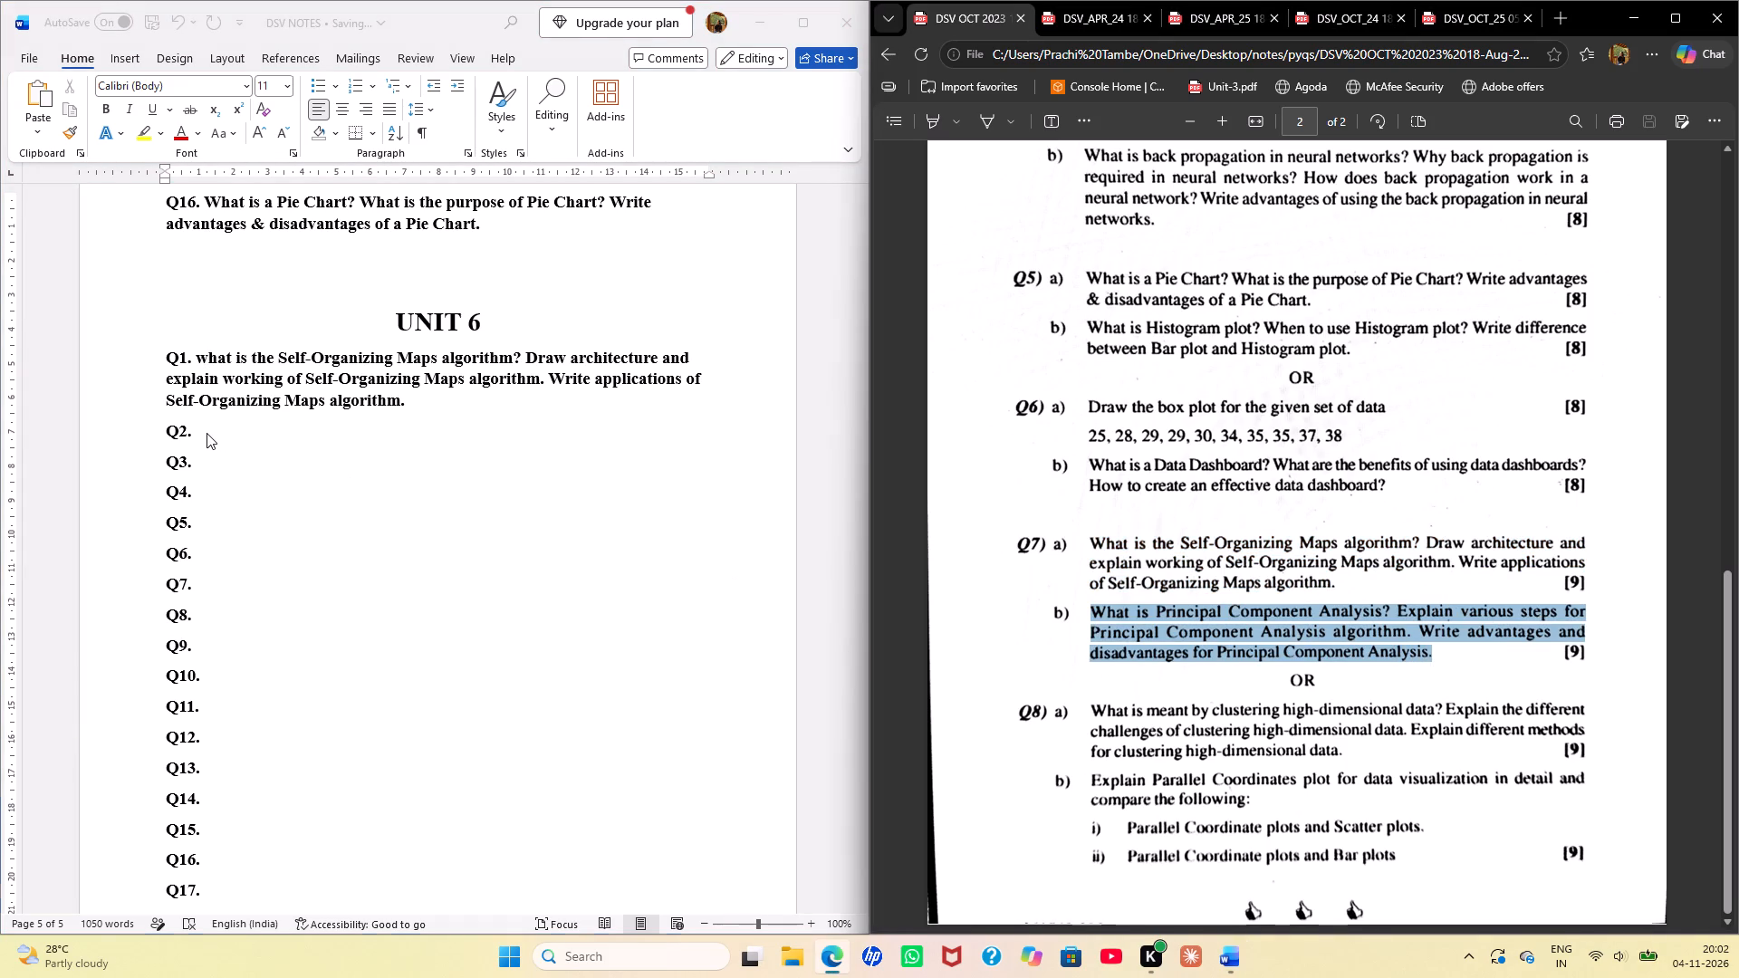
pyautogui.click(207, 433)
pyautogui.click(203, 430)
pyautogui.press('space')
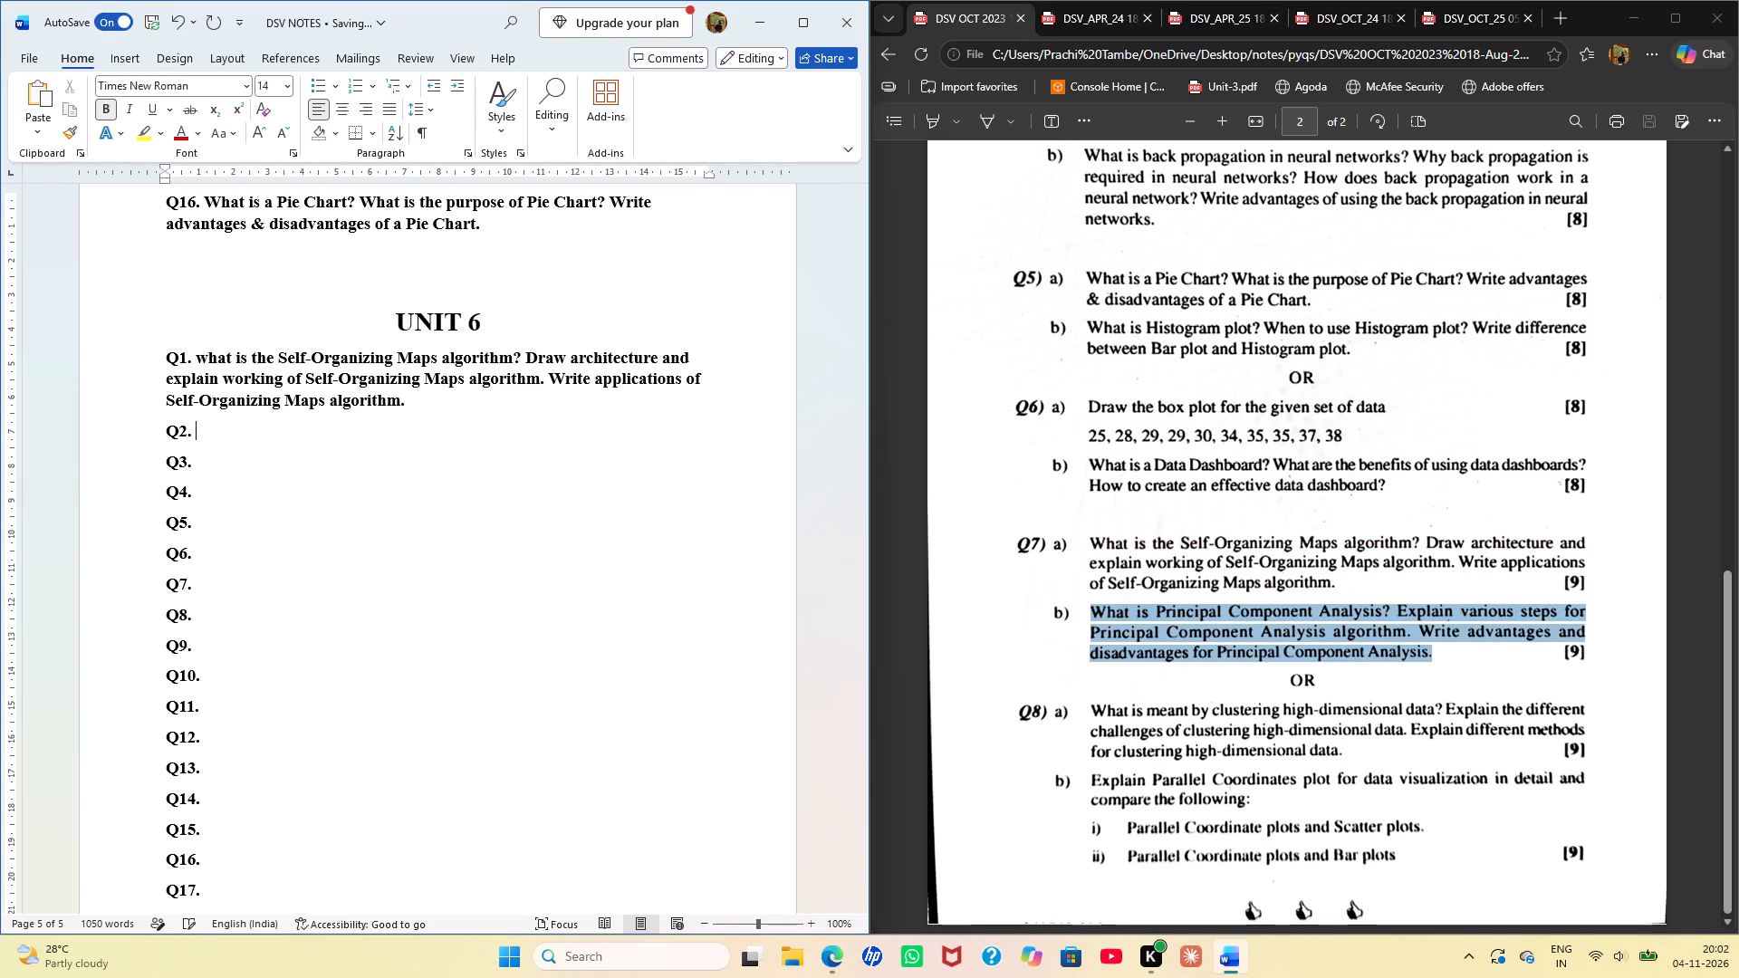
pyautogui.hotkey('ctrl', 'v')
pyautogui.scroll(-1, 1186, 701)
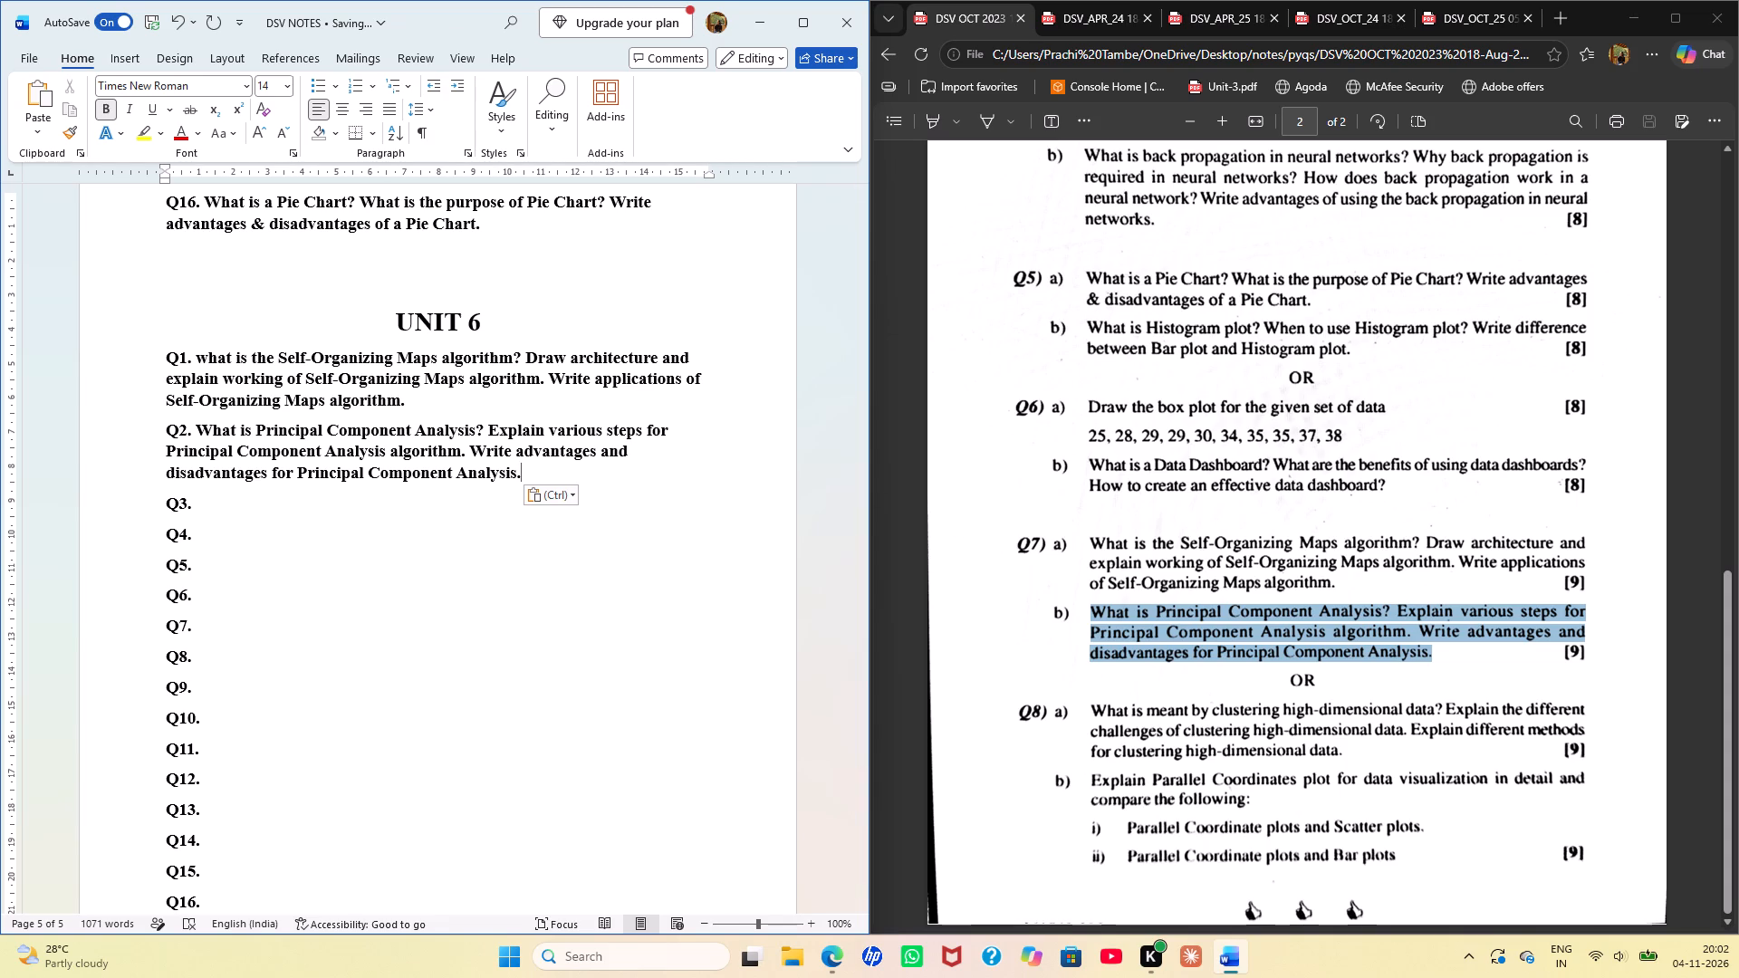
# Copy the clustering high-dimensional data question, Q8 a) of the October 2023 paper, into UNIT 6's Q3. line.
pyautogui.scroll(-1, 1186, 701)
pyautogui.moveTo(1091, 705); pyautogui.dragTo(1212, 735)
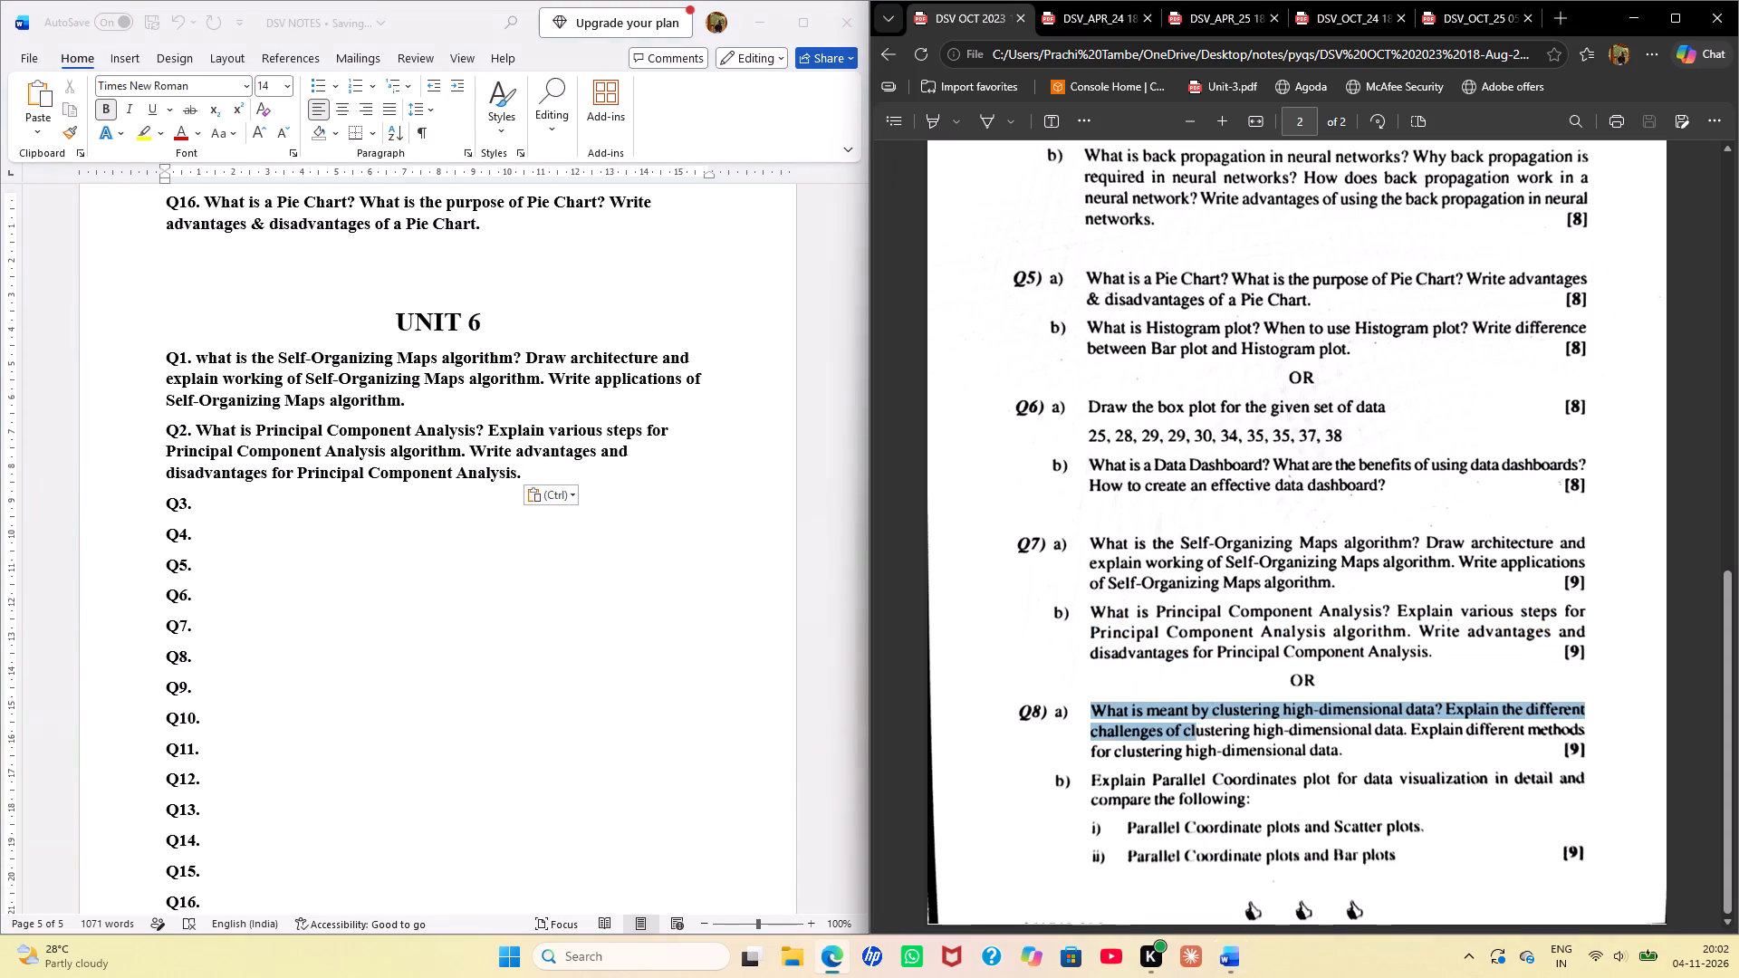
pyautogui.moveTo(1212, 735); pyautogui.dragTo(1346, 759)
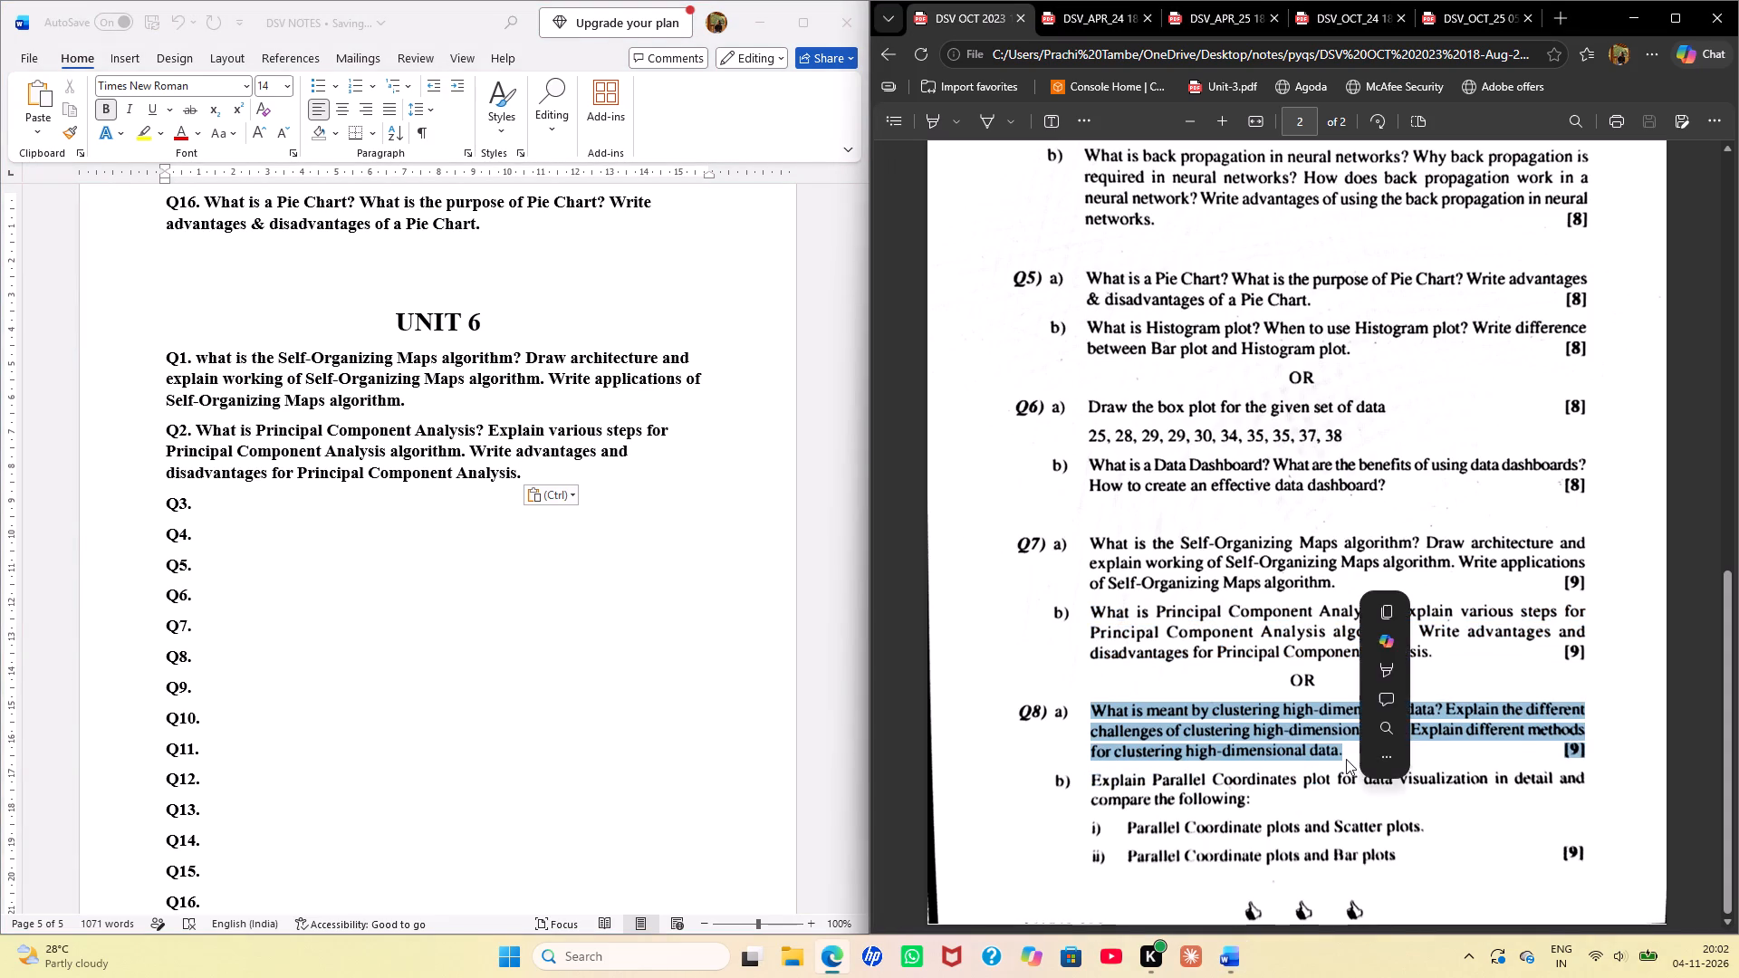
pyautogui.hotkey('ctrl', 'c')
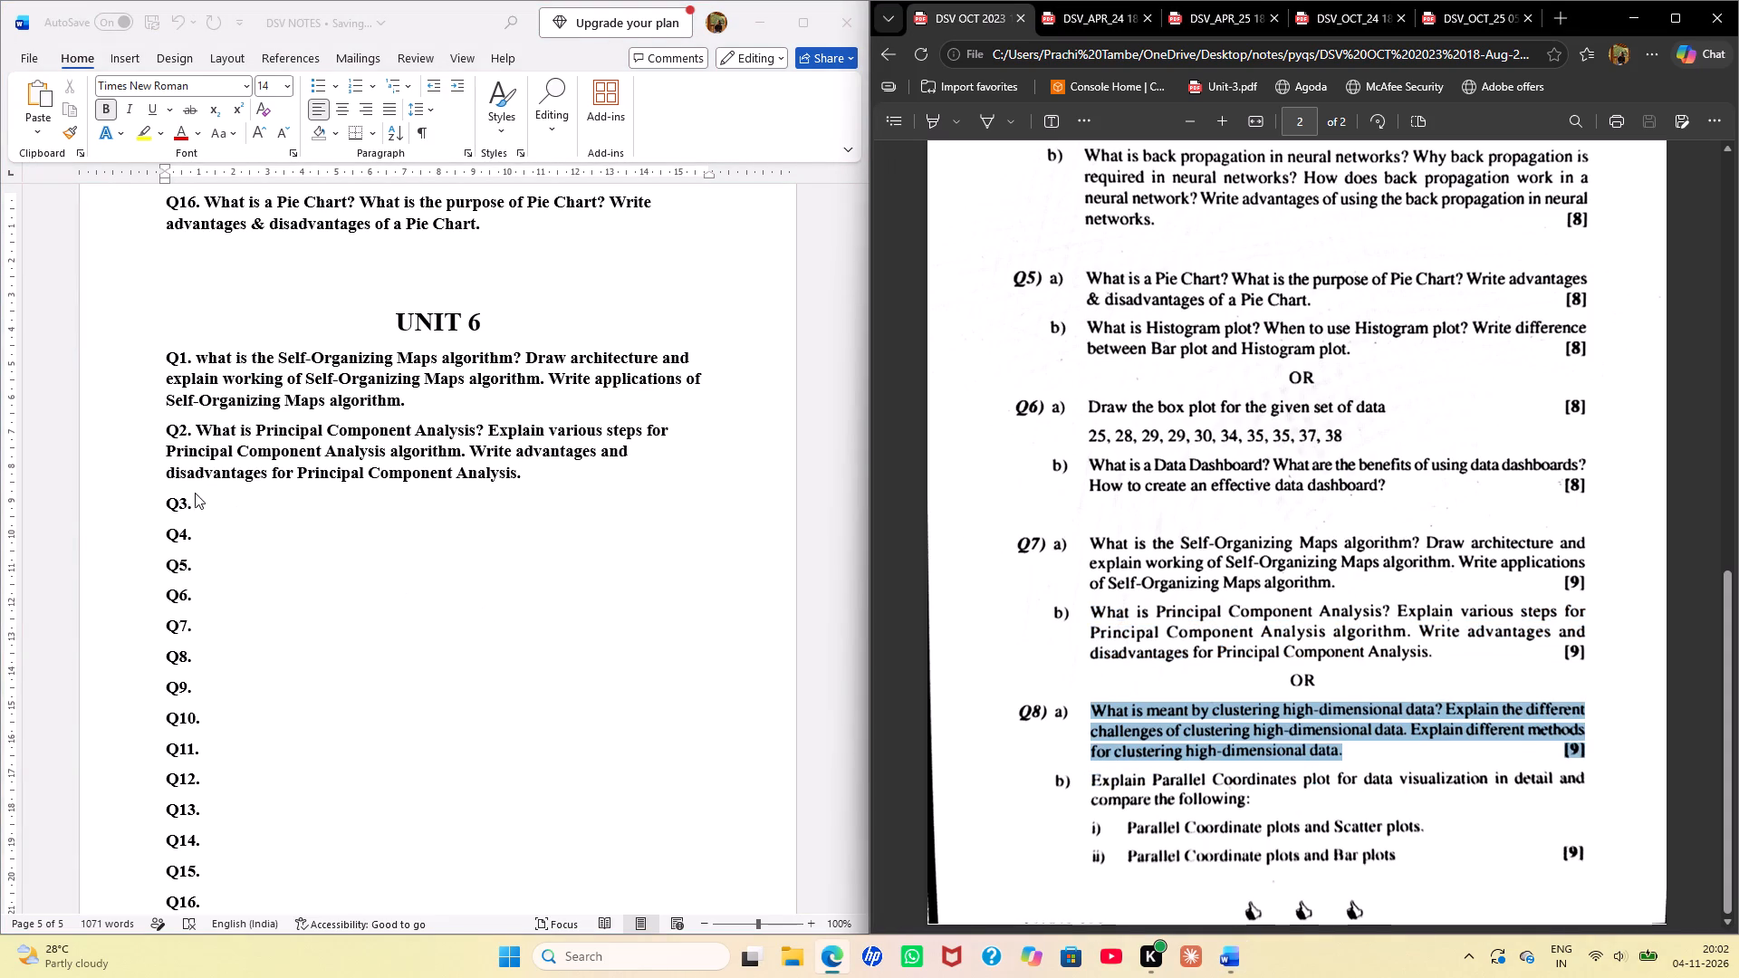
pyautogui.click(198, 496)
pyautogui.click(200, 501)
pyautogui.press('space')
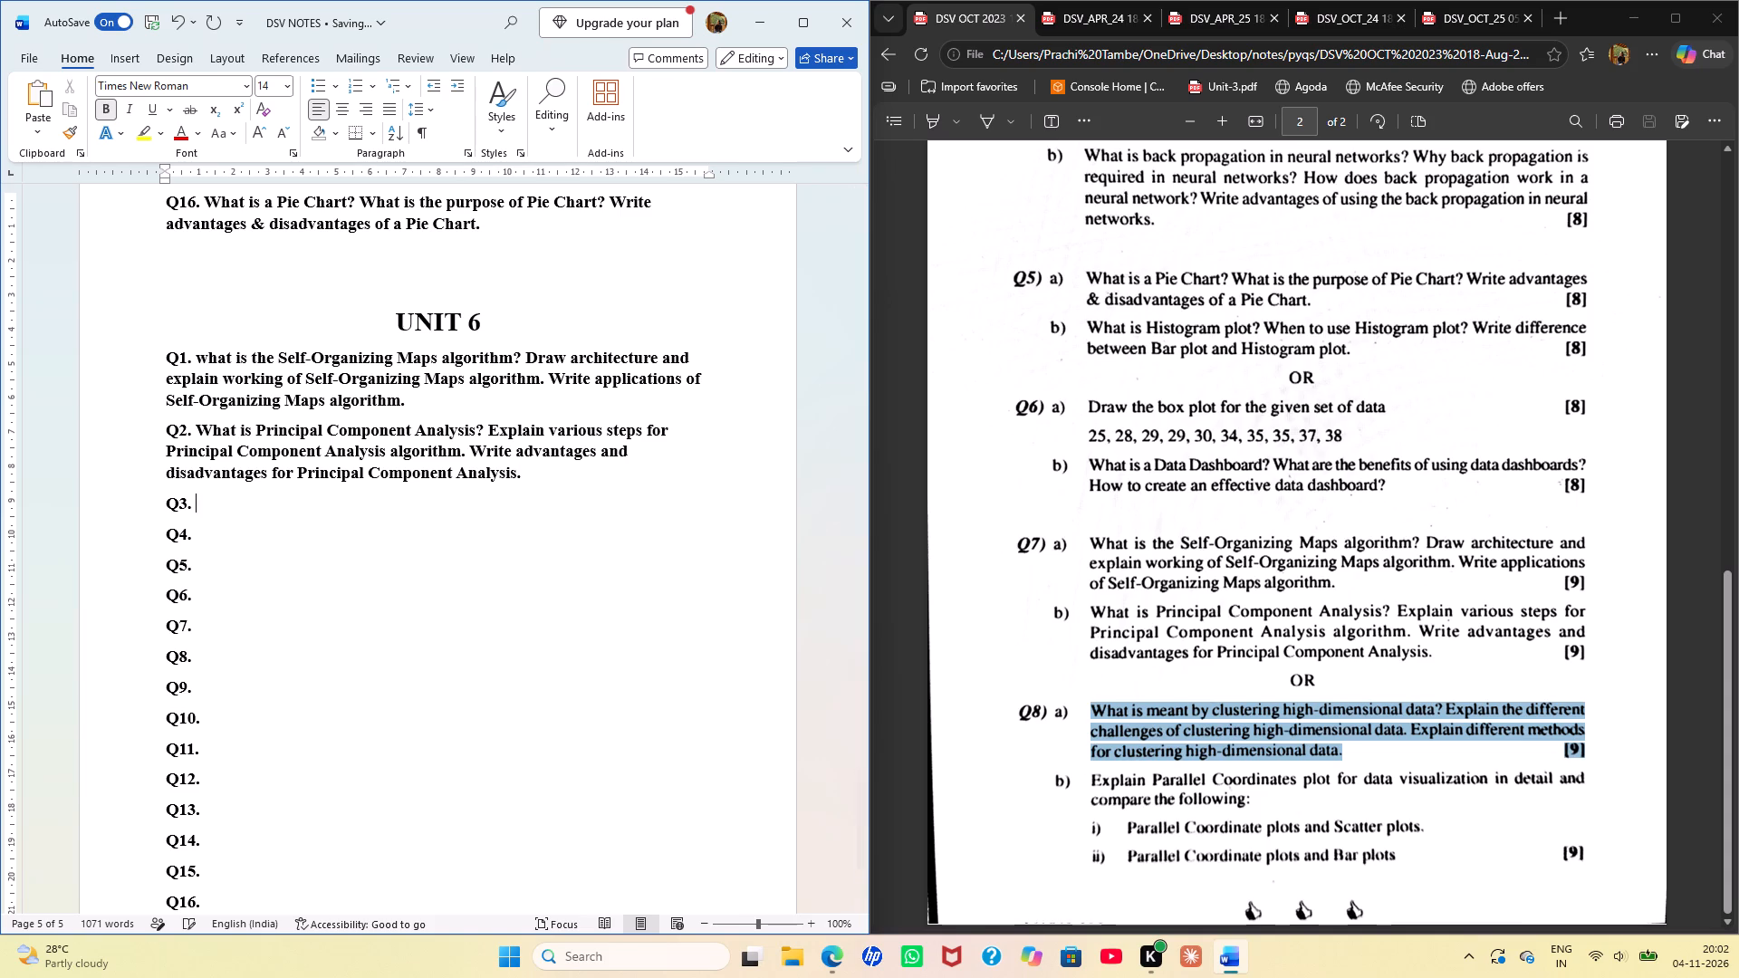
pyautogui.hotkey('ctrl', 'v')
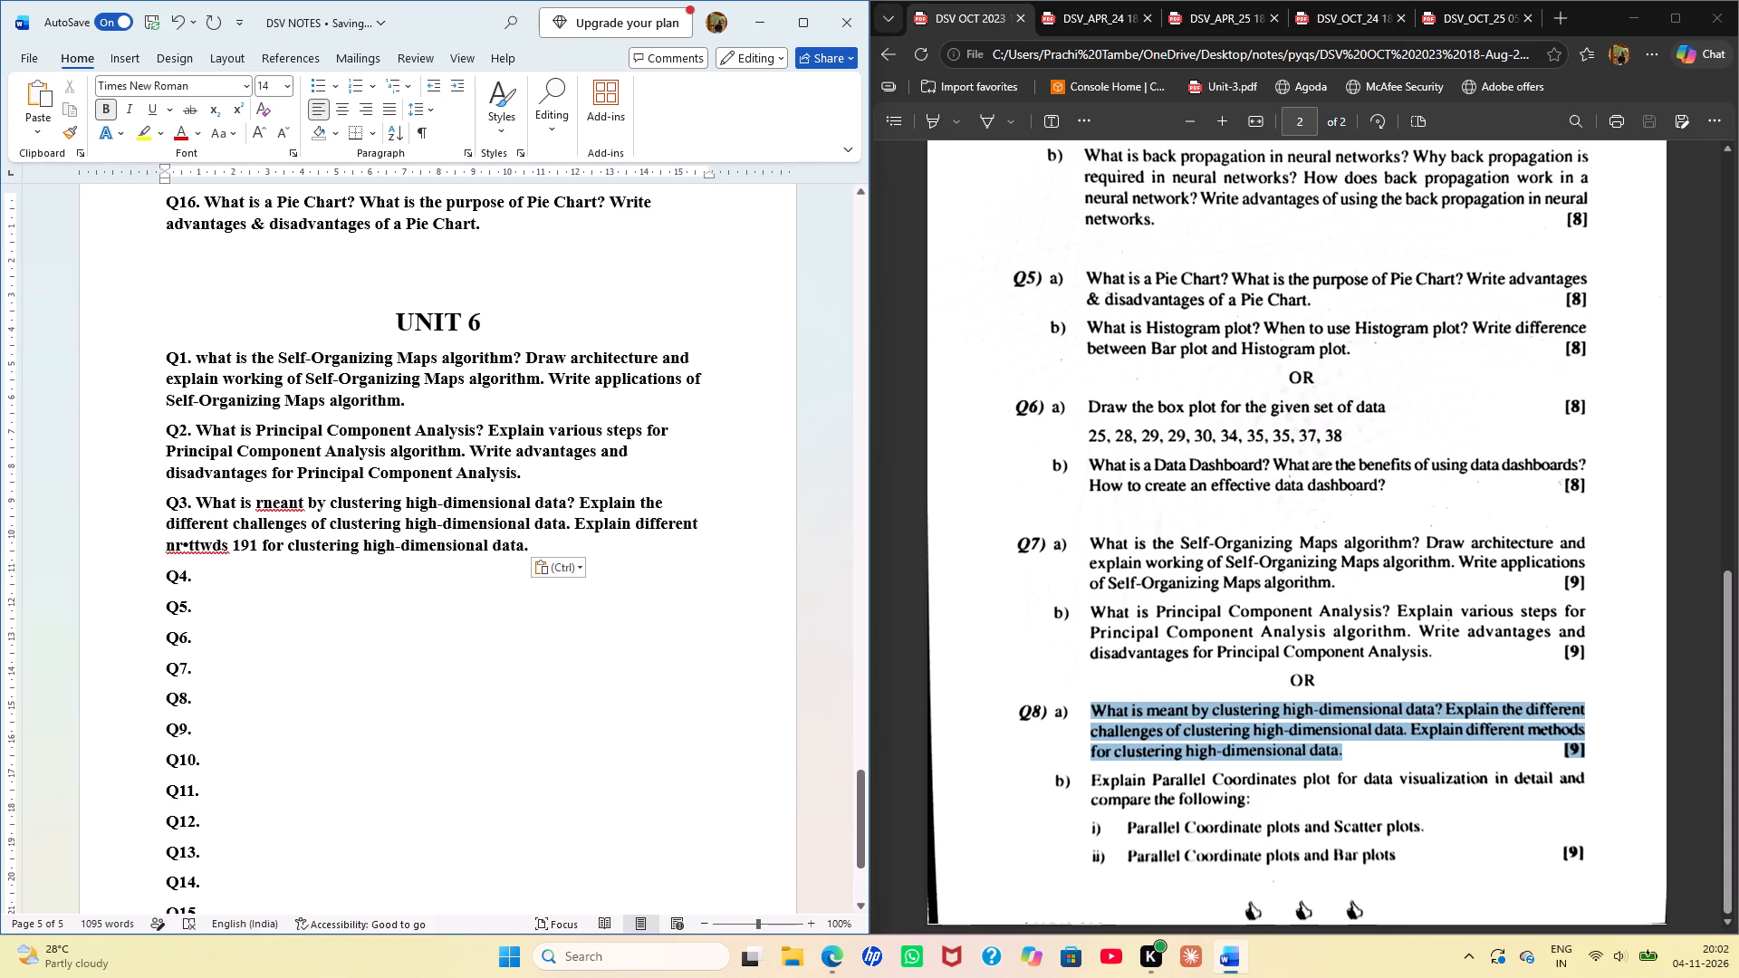
# Correct the misread word "rneant" in UNIT 6's Q3 to "meant".
pyautogui.click(270, 503)
pyautogui.press('BackSpace')
pyautogui.press('BackSpace')
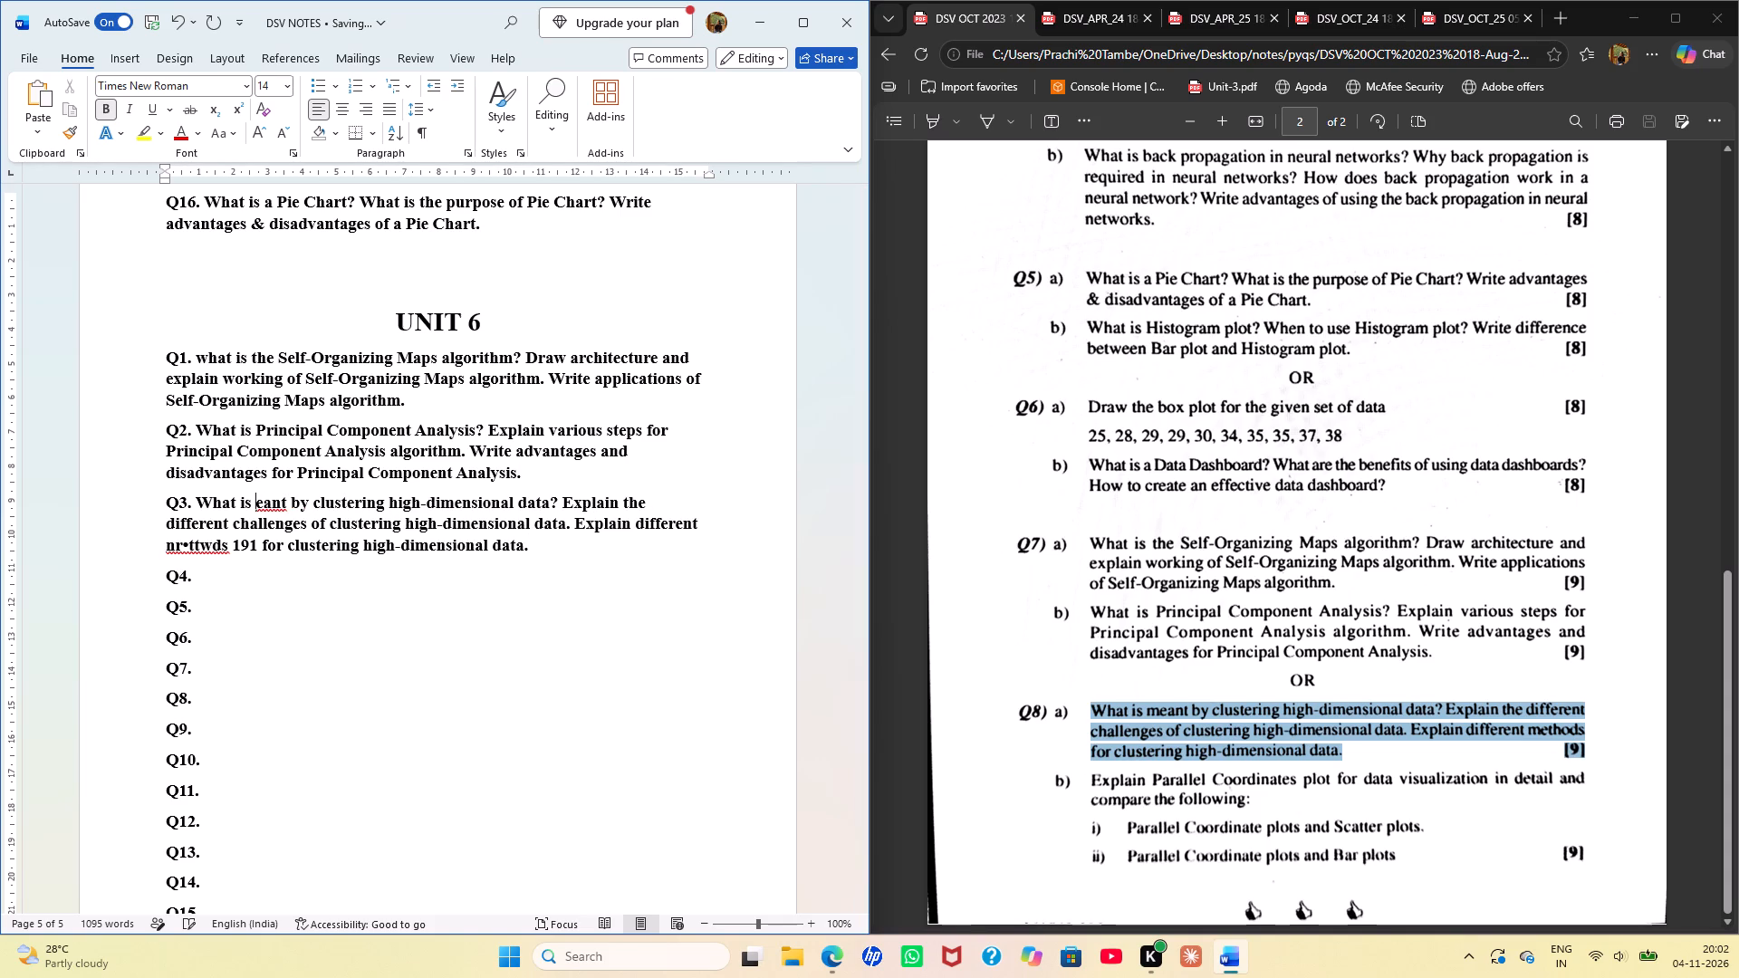
pyautogui.press('m')
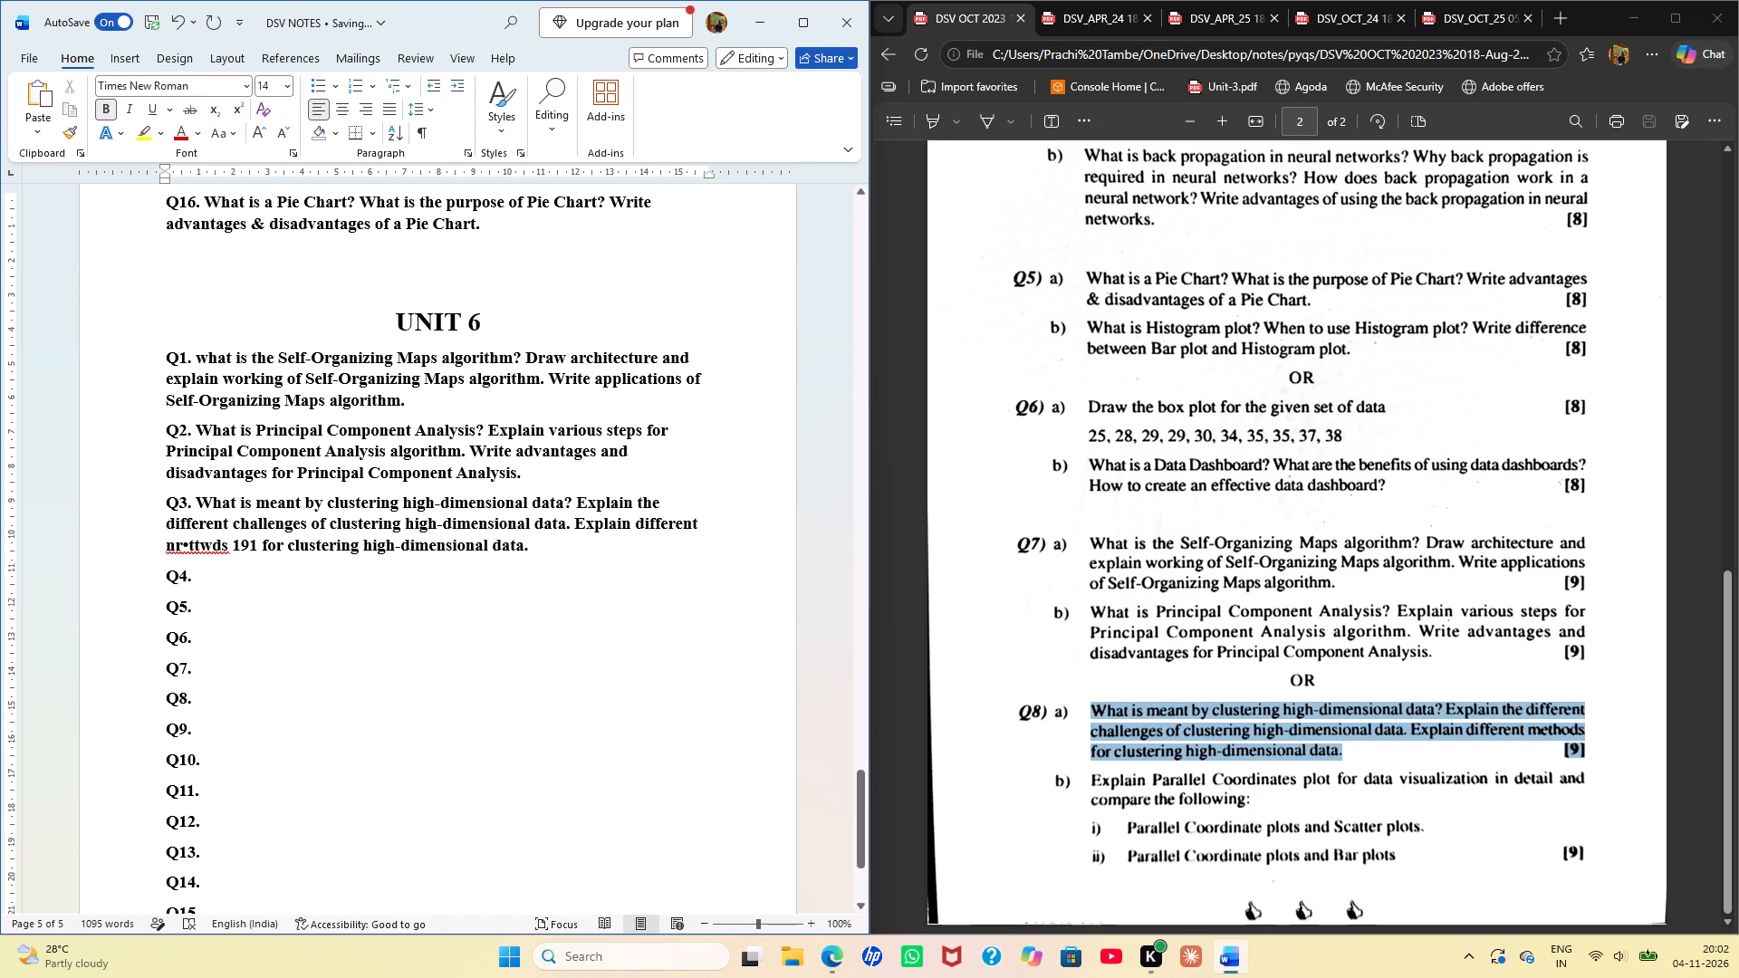
# Replace the garbled word after "Explain different" in UNIT 6's Q3 with "methods".
pyautogui.click(188, 548)
pyautogui.press('Right')
pyautogui.press('Right')
pyautogui.press('Right')
pyautogui.press('Right')
pyautogui.press('Right')
pyautogui.press('BackSpace')
pyautogui.press('BackSpace')
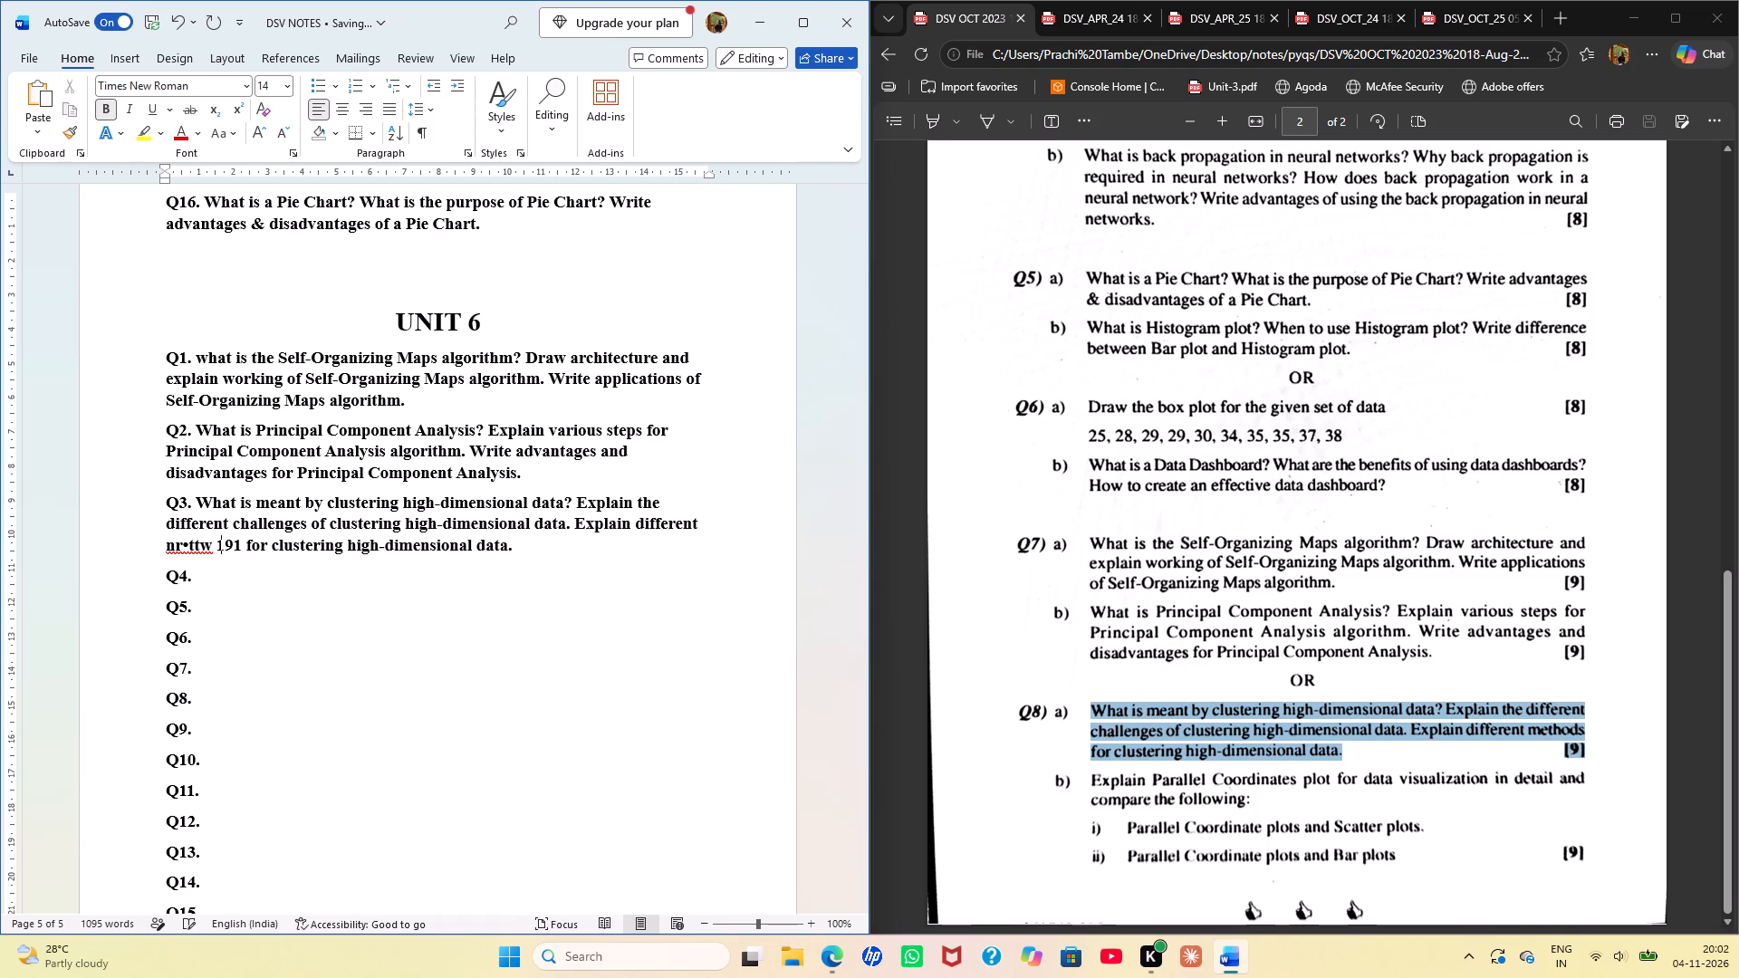
pyautogui.press('BackSpace')
pyautogui.press('BackSpace')
pyautogui.press('BackSpace')
pyautogui.press('BackSpace')
pyautogui.press('BackSpace')
pyautogui.press('e')
pyautogui.press('BackSpace')
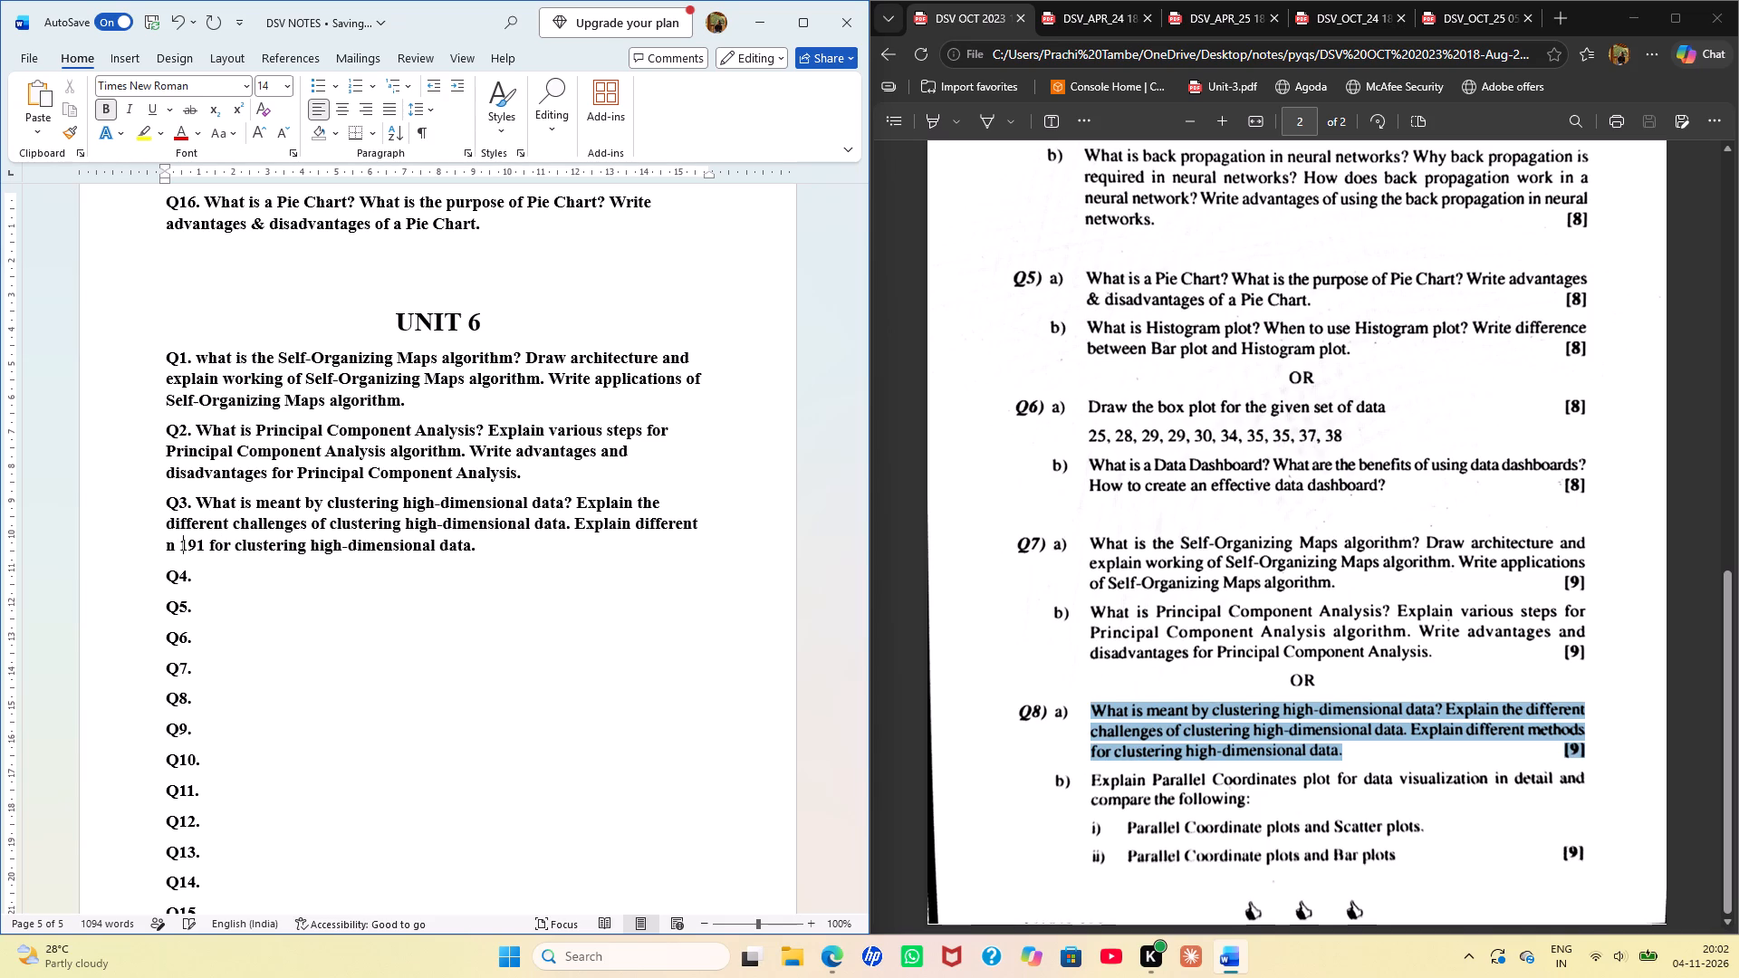
pyautogui.press('BackSpace')
pyautogui.write('methos')
pyautogui.press('BackSpace')
pyautogui.write('ds')
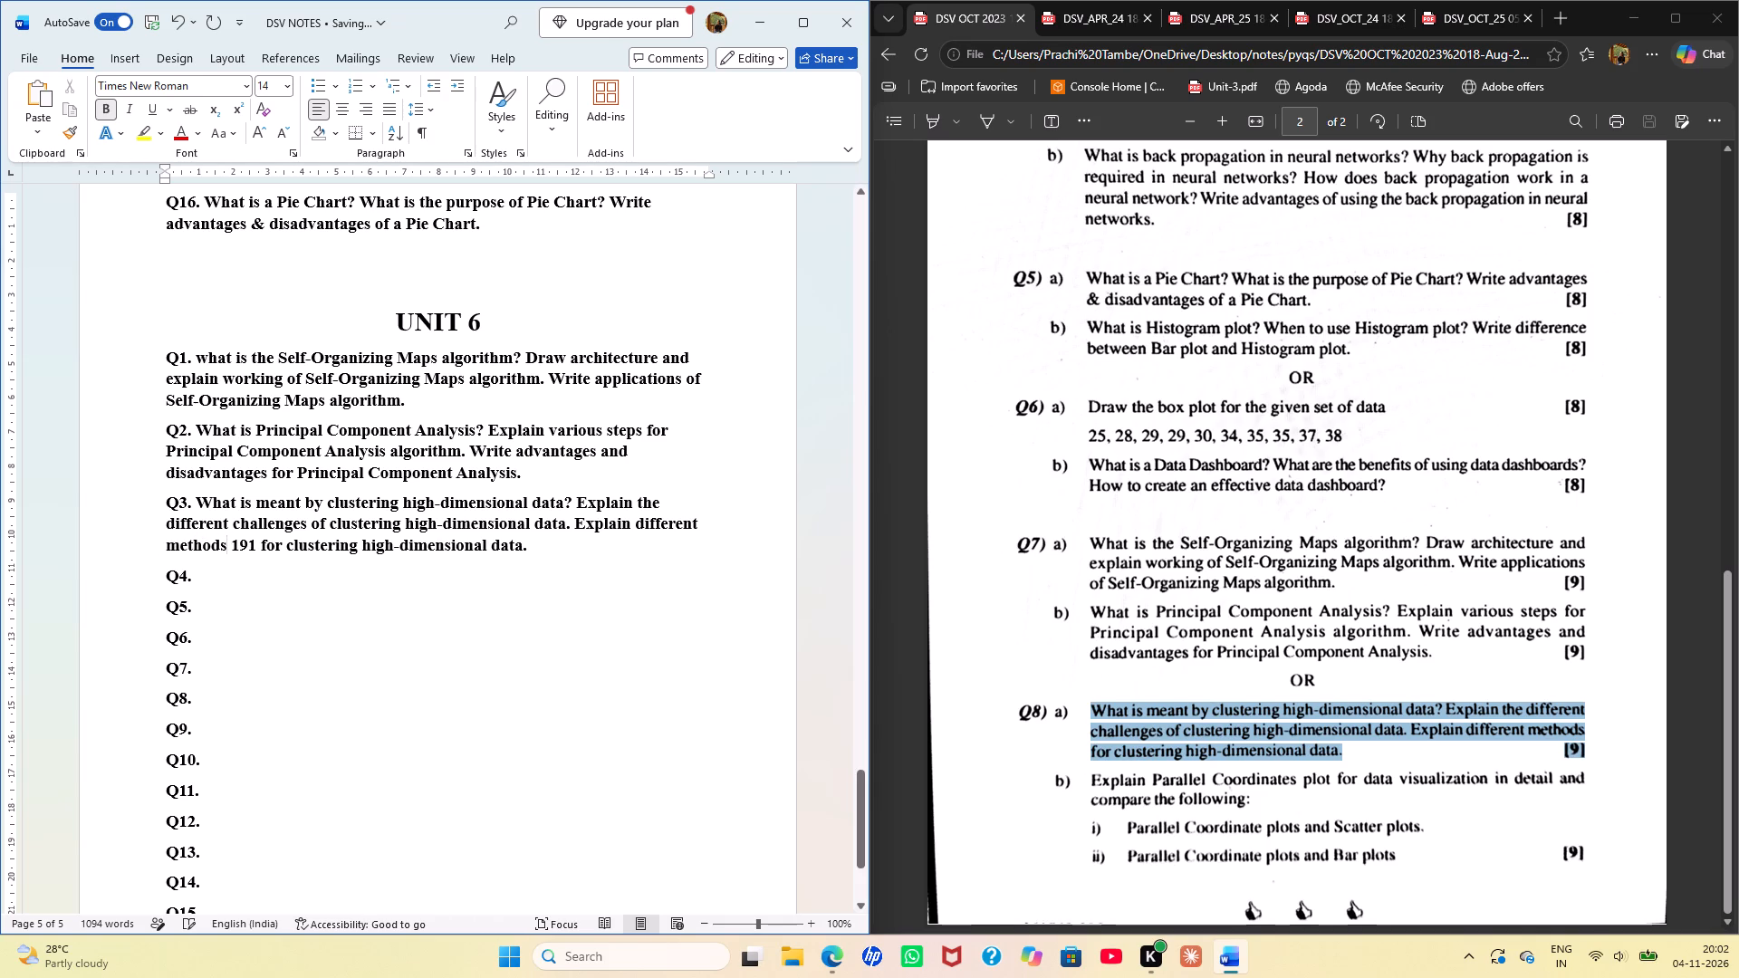
# Delete the stray "191" after "methods" in UNIT 6's Q3.
pyautogui.click(250, 545)
pyautogui.press('Right')
pyautogui.write('\\\\')
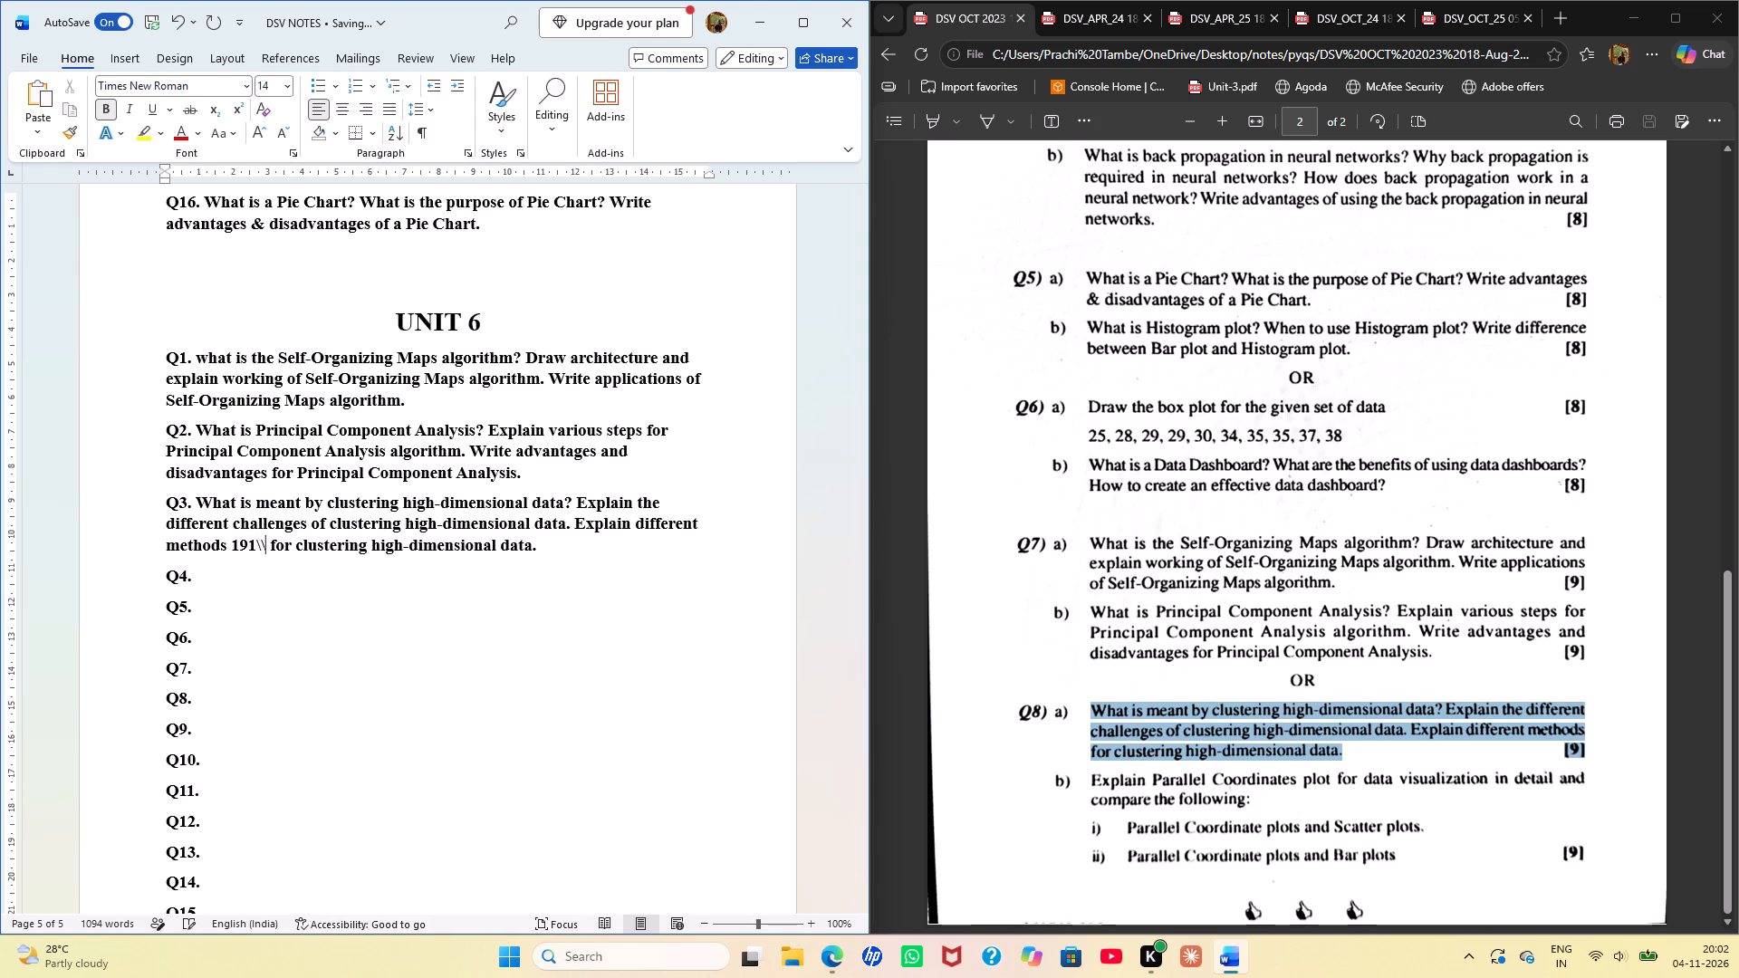
pyautogui.press('BackSpace')
pyautogui.press('BackSpace')
pyautogui.press('BackSpace')
pyautogui.press('BackSpace')
pyautogui.press('BackSpace')
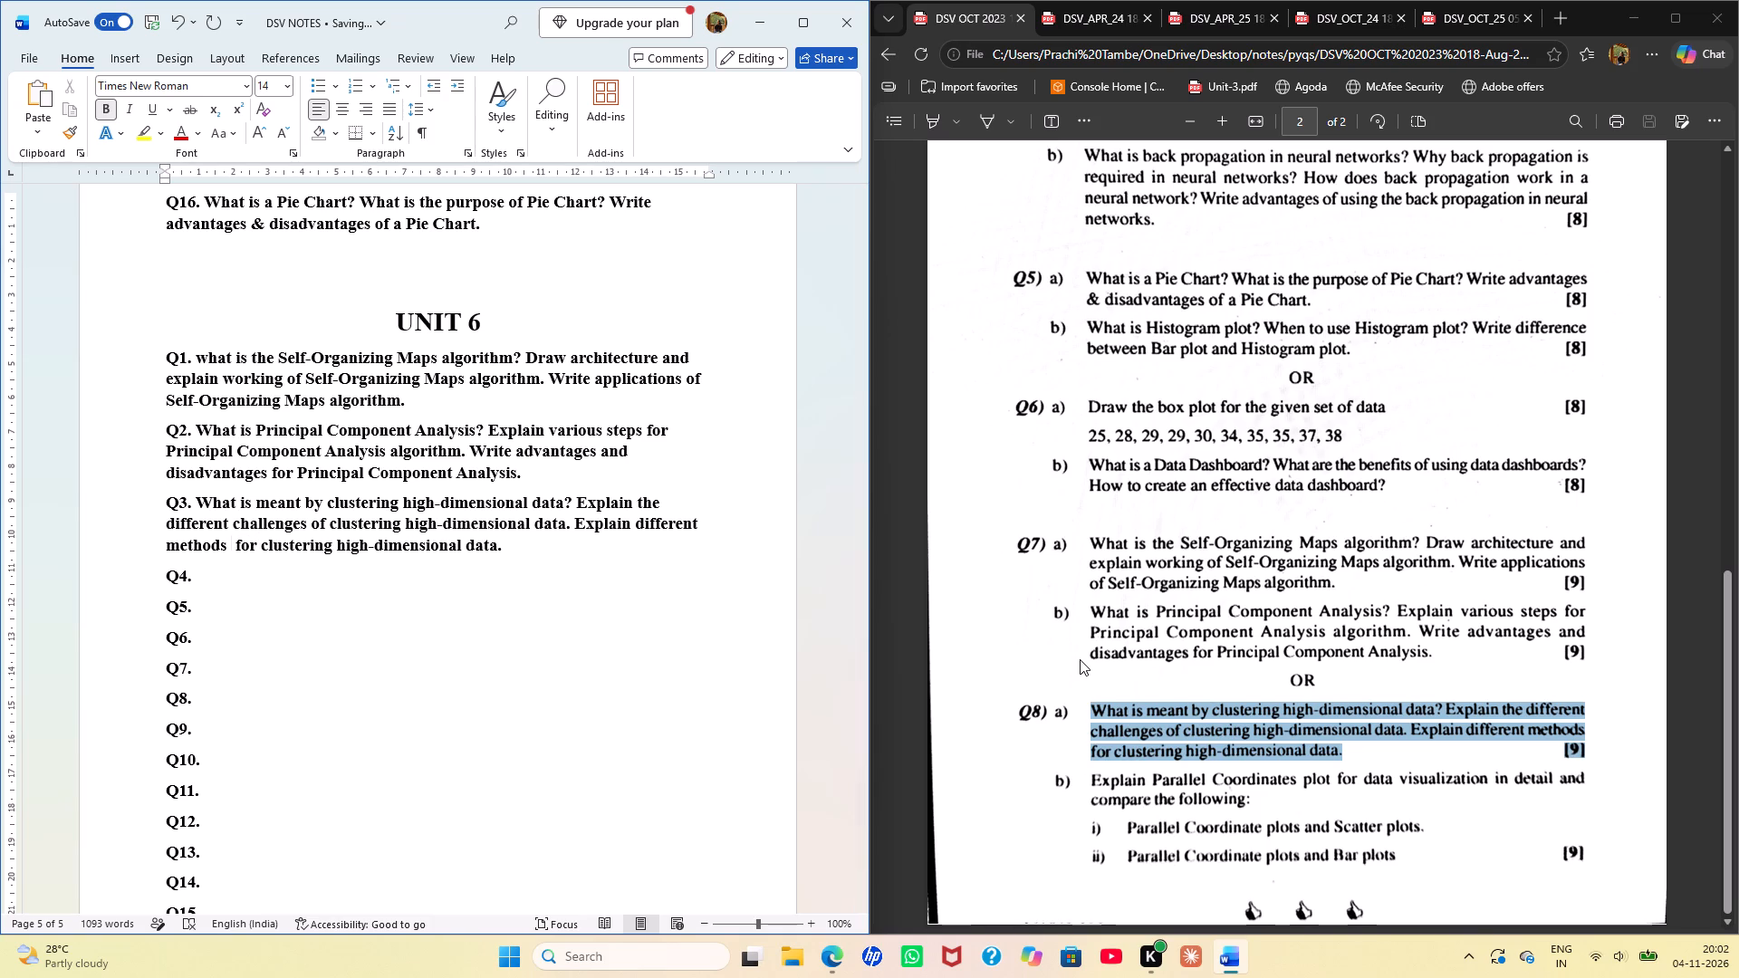
# Copy the Parallel Coordinates plot question with both comparison items, Q8 b) of the October 2023 paper, into UNIT 6's Q4. line.
pyautogui.scroll(-1, 1080, 659)
pyautogui.moveTo(1086, 775); pyautogui.dragTo(1402, 863)
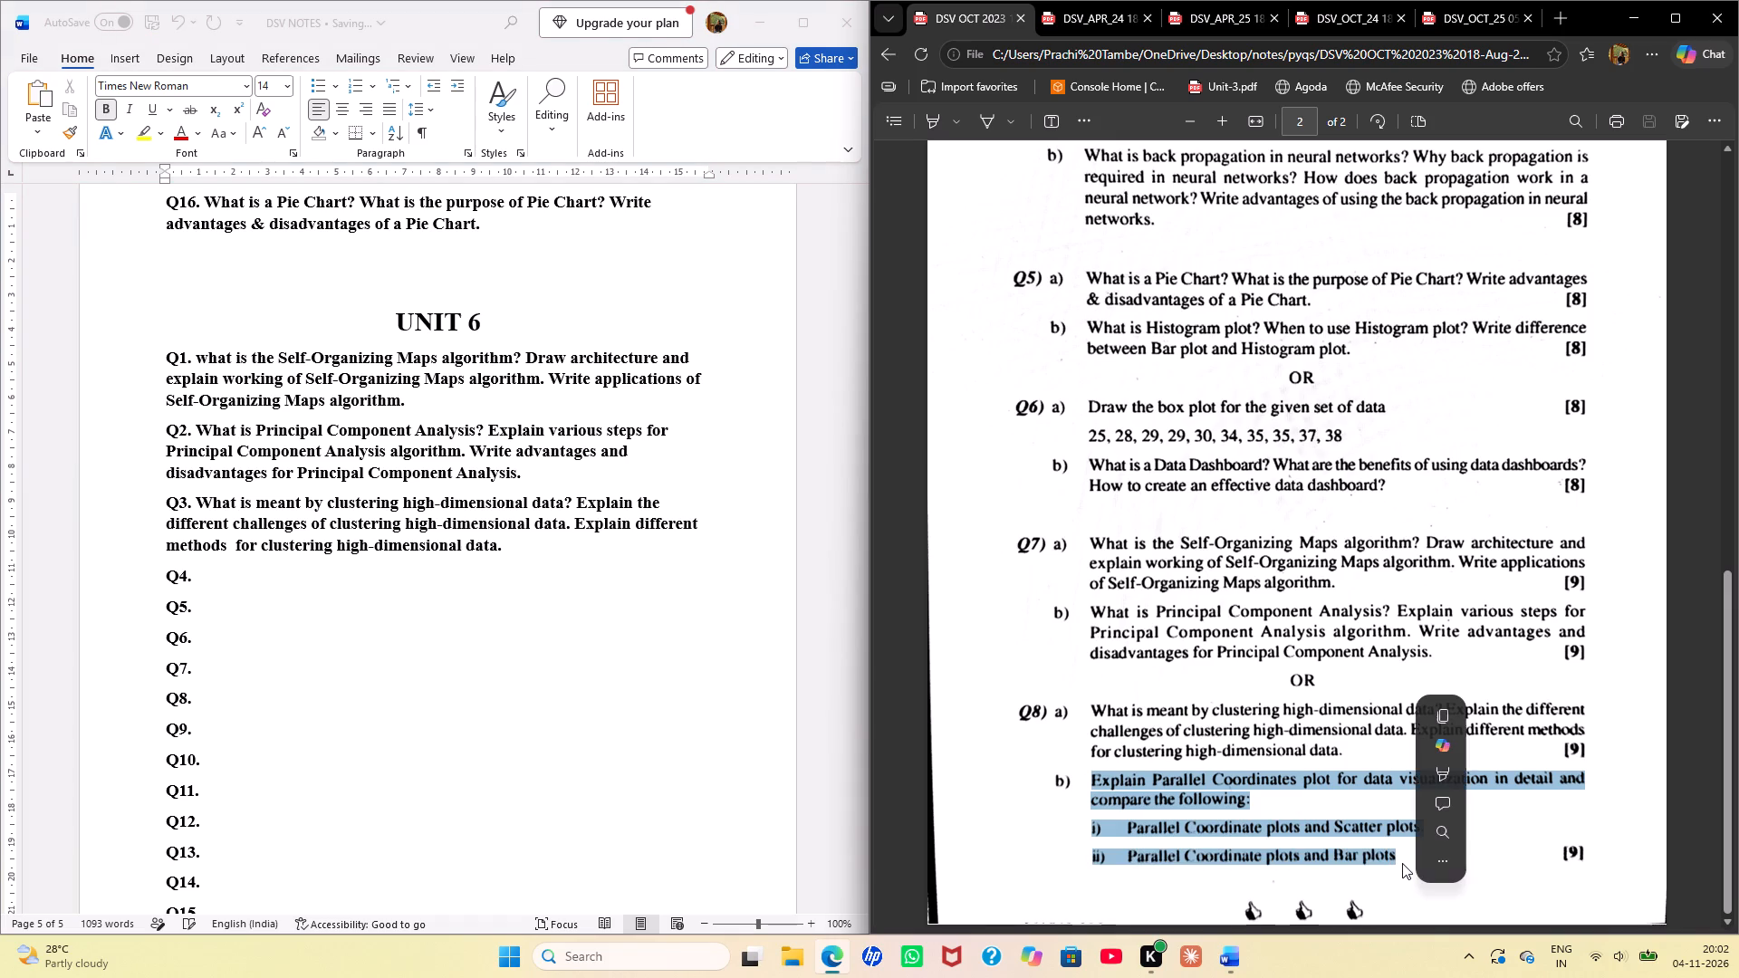
pyautogui.hotkey('ctrl', 'c')
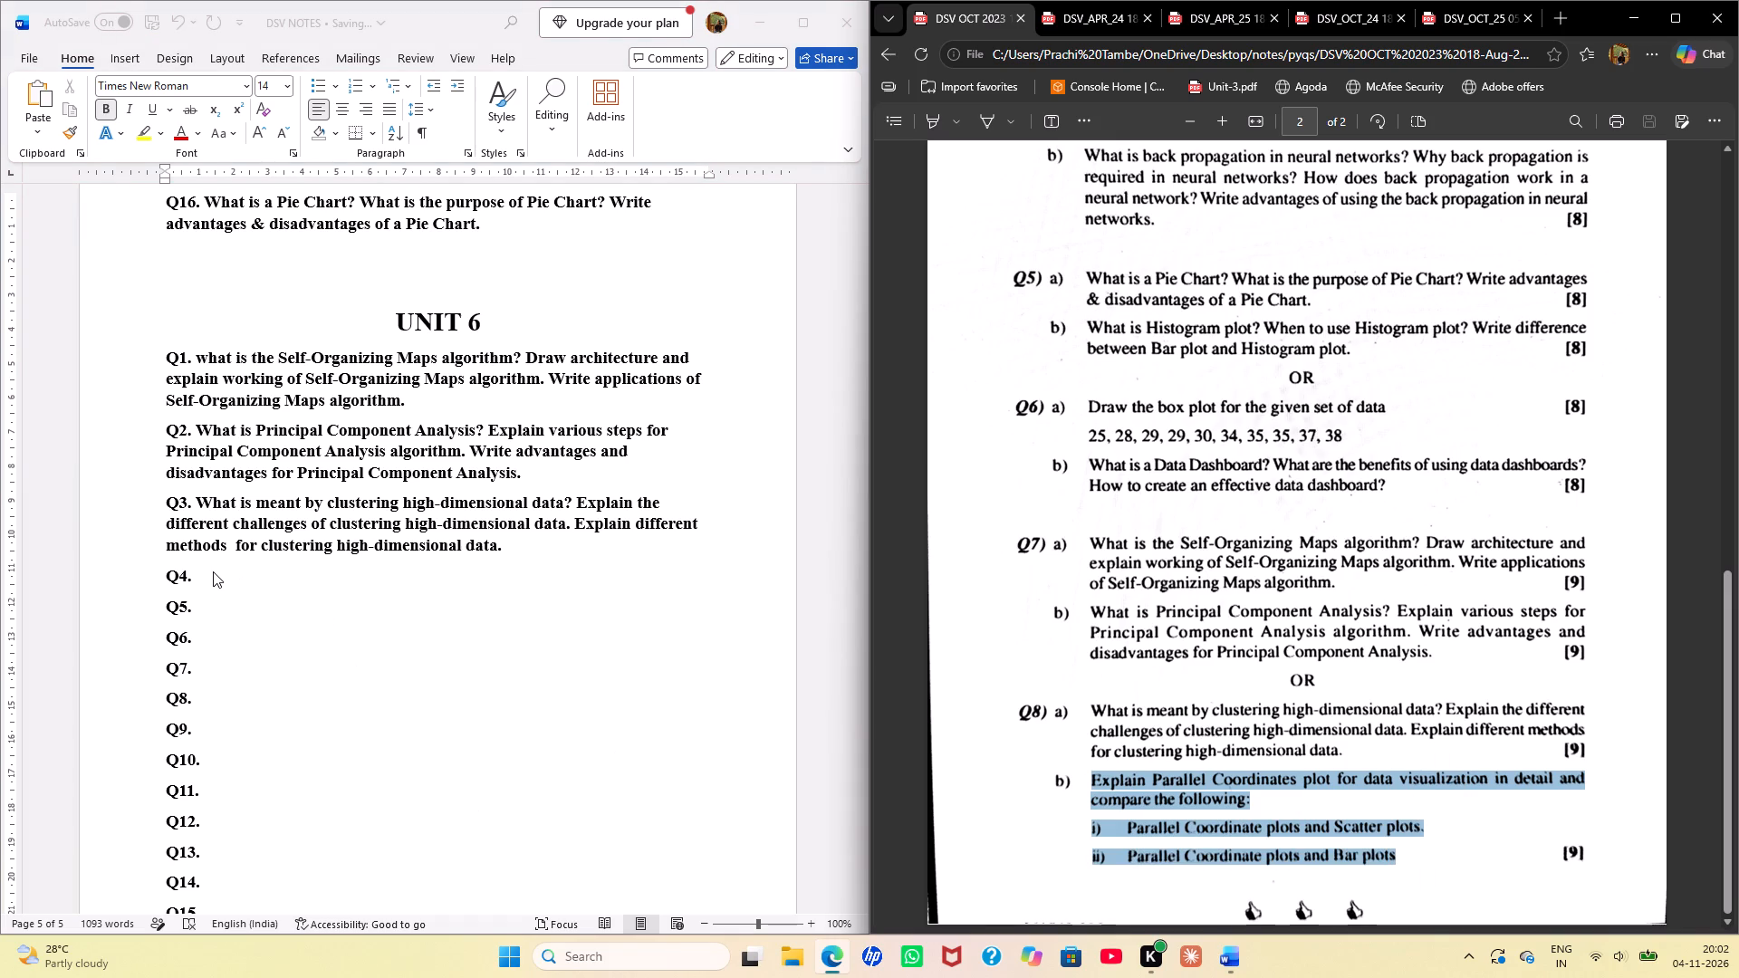
pyautogui.click(214, 571)
pyautogui.click(207, 578)
pyautogui.press('space')
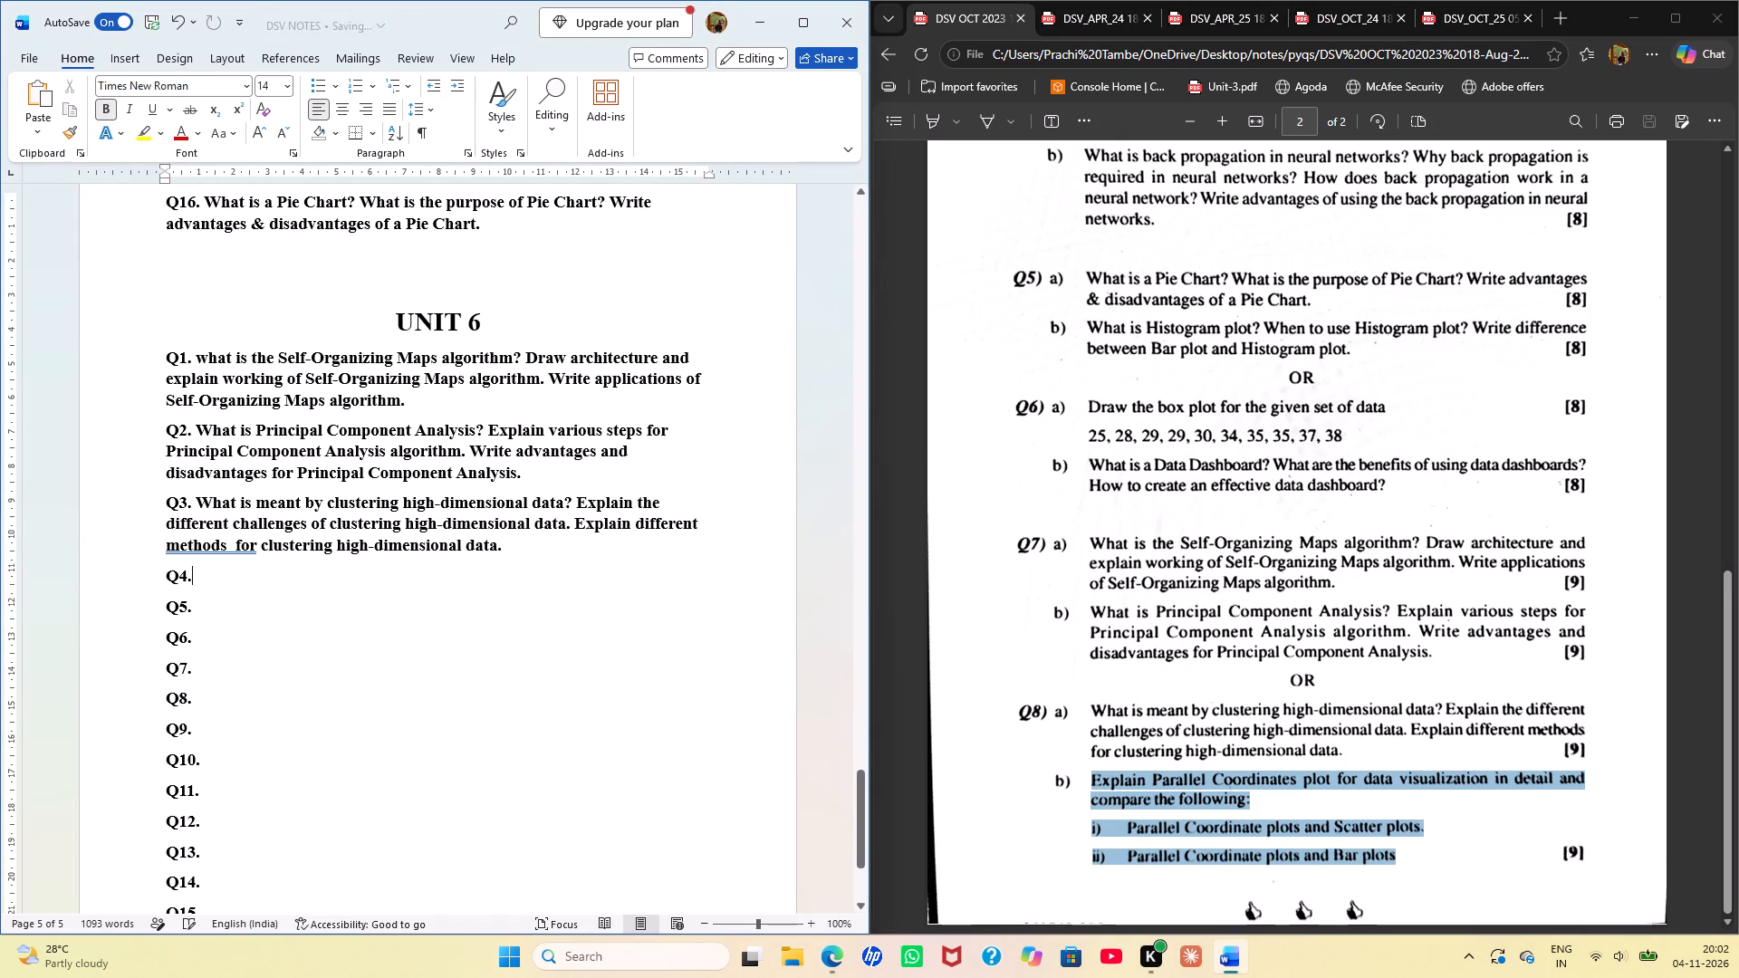
pyautogui.hotkey('ctrl', 'v')
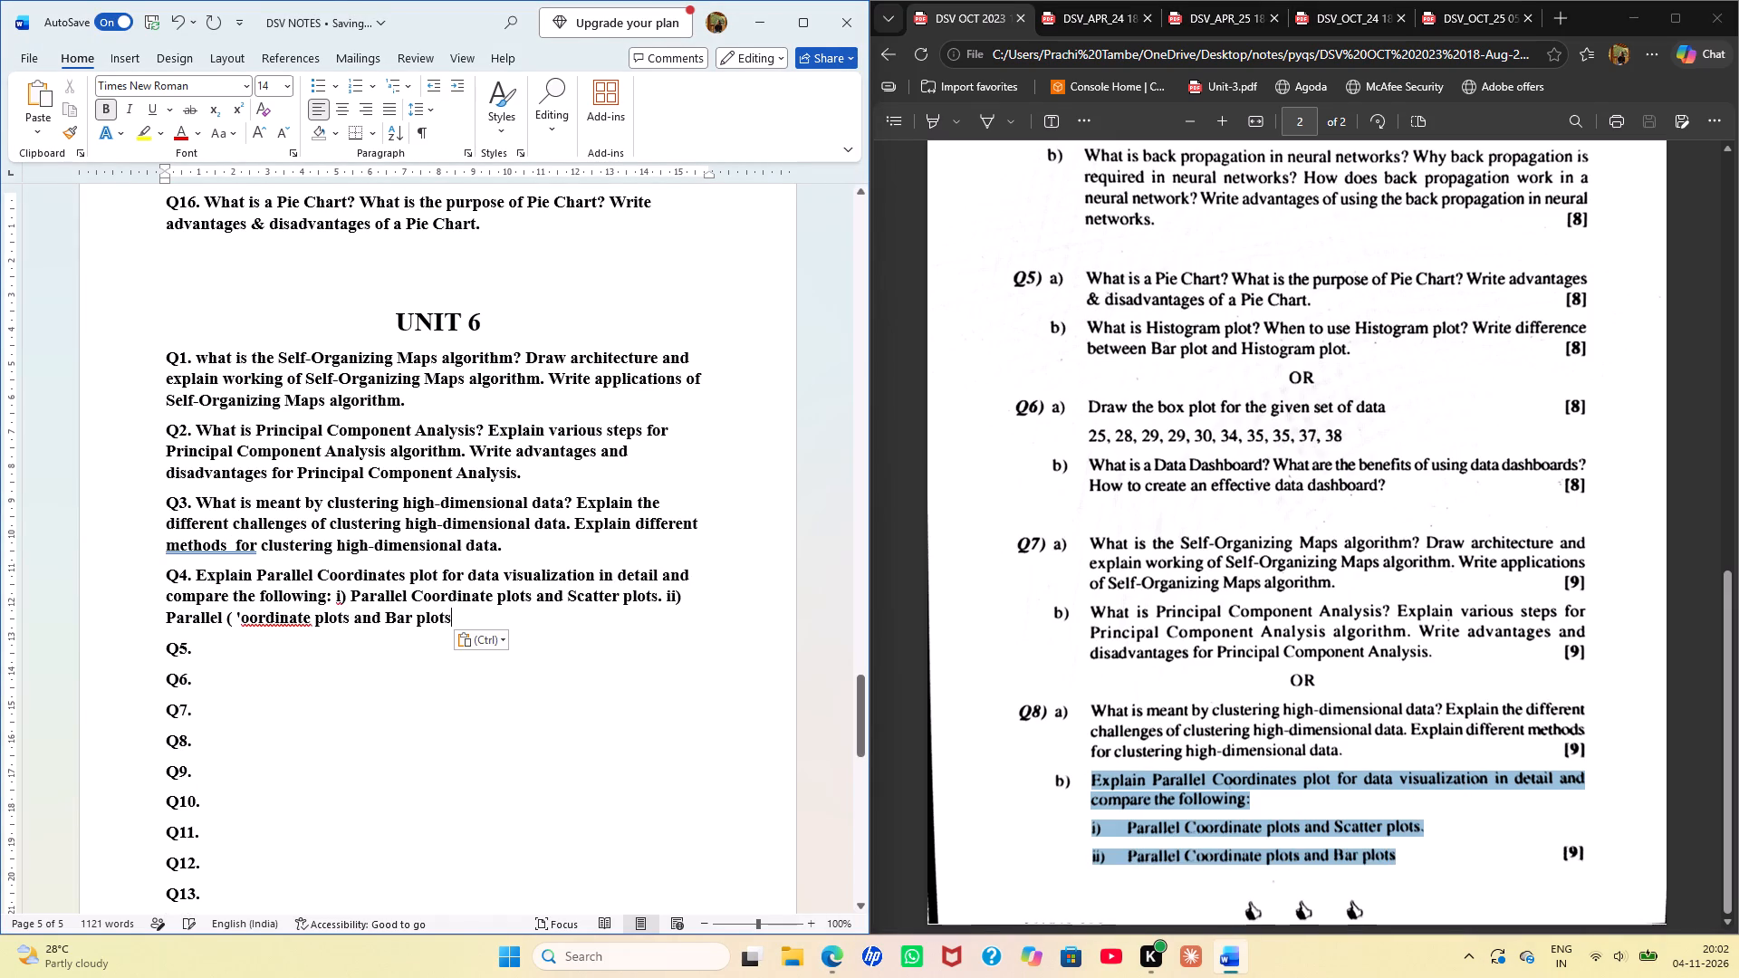
# Remove the extra space between "methods" and "for" in UNIT 6's Q3.
pyautogui.click(230, 552)
pyautogui.press('BackSpace')
# Correct the garbled word before "plots and Bar plots" in UNIT 6's Q4 to "coordinate".
pyautogui.click(240, 622)
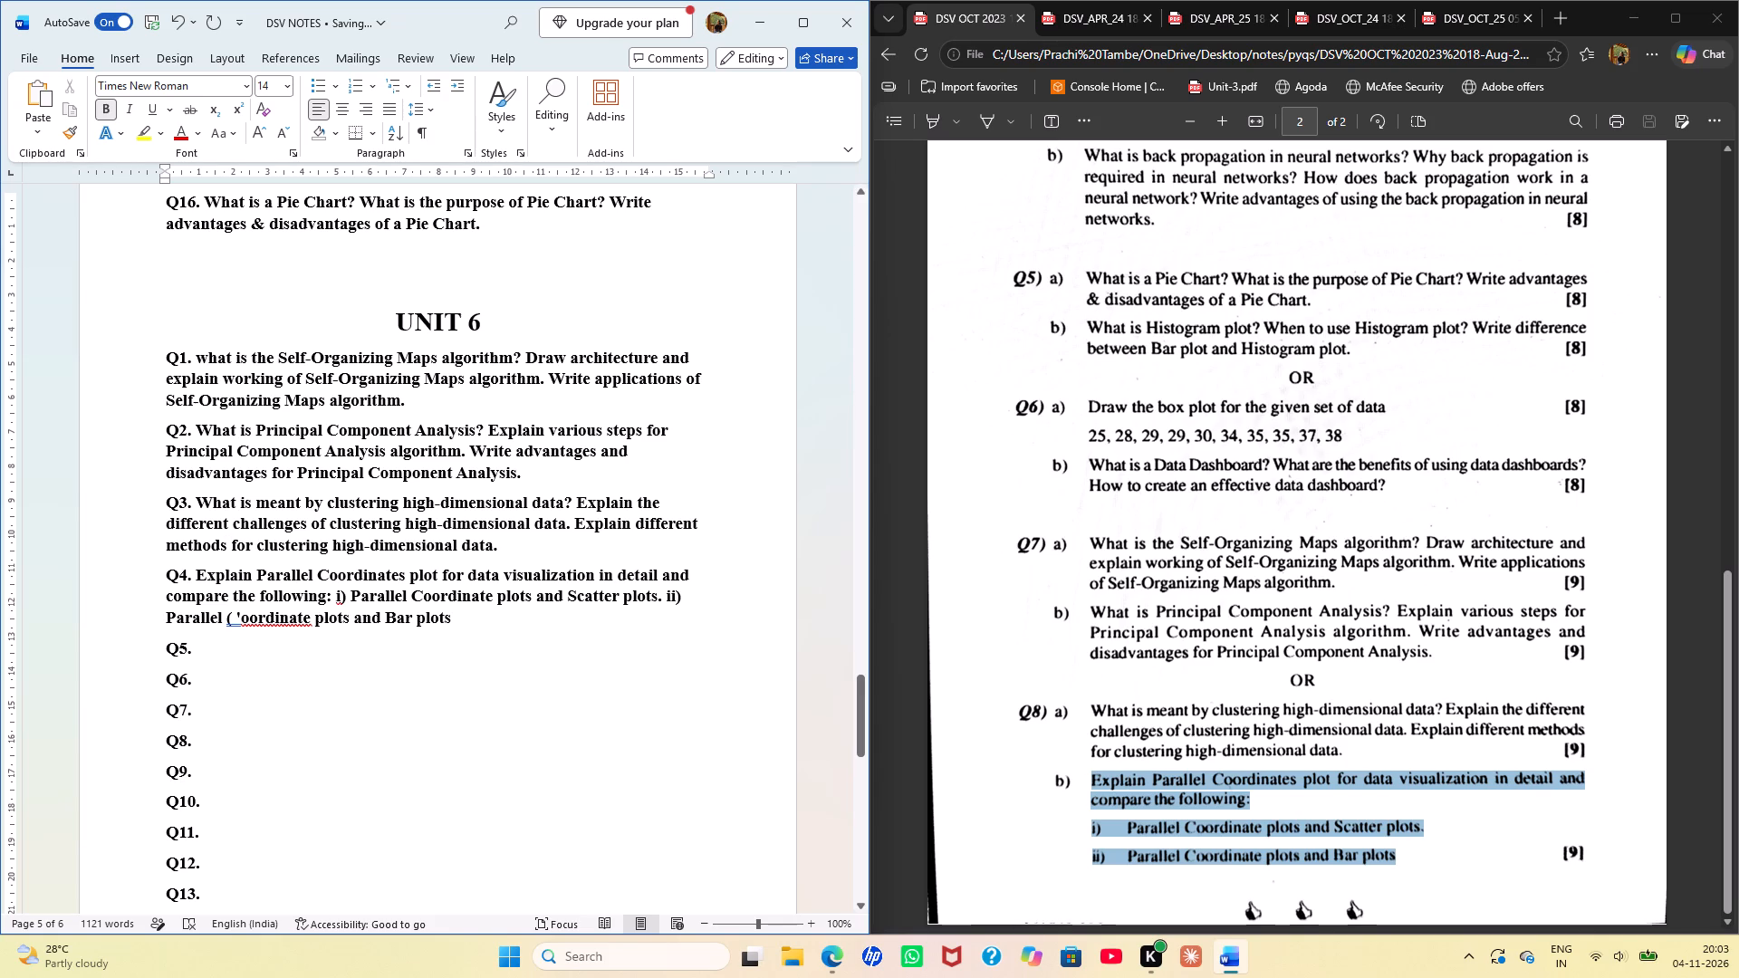
pyautogui.press('BackSpace')
pyautogui.press('BackSpace')
pyautogui.press('BackSpace')
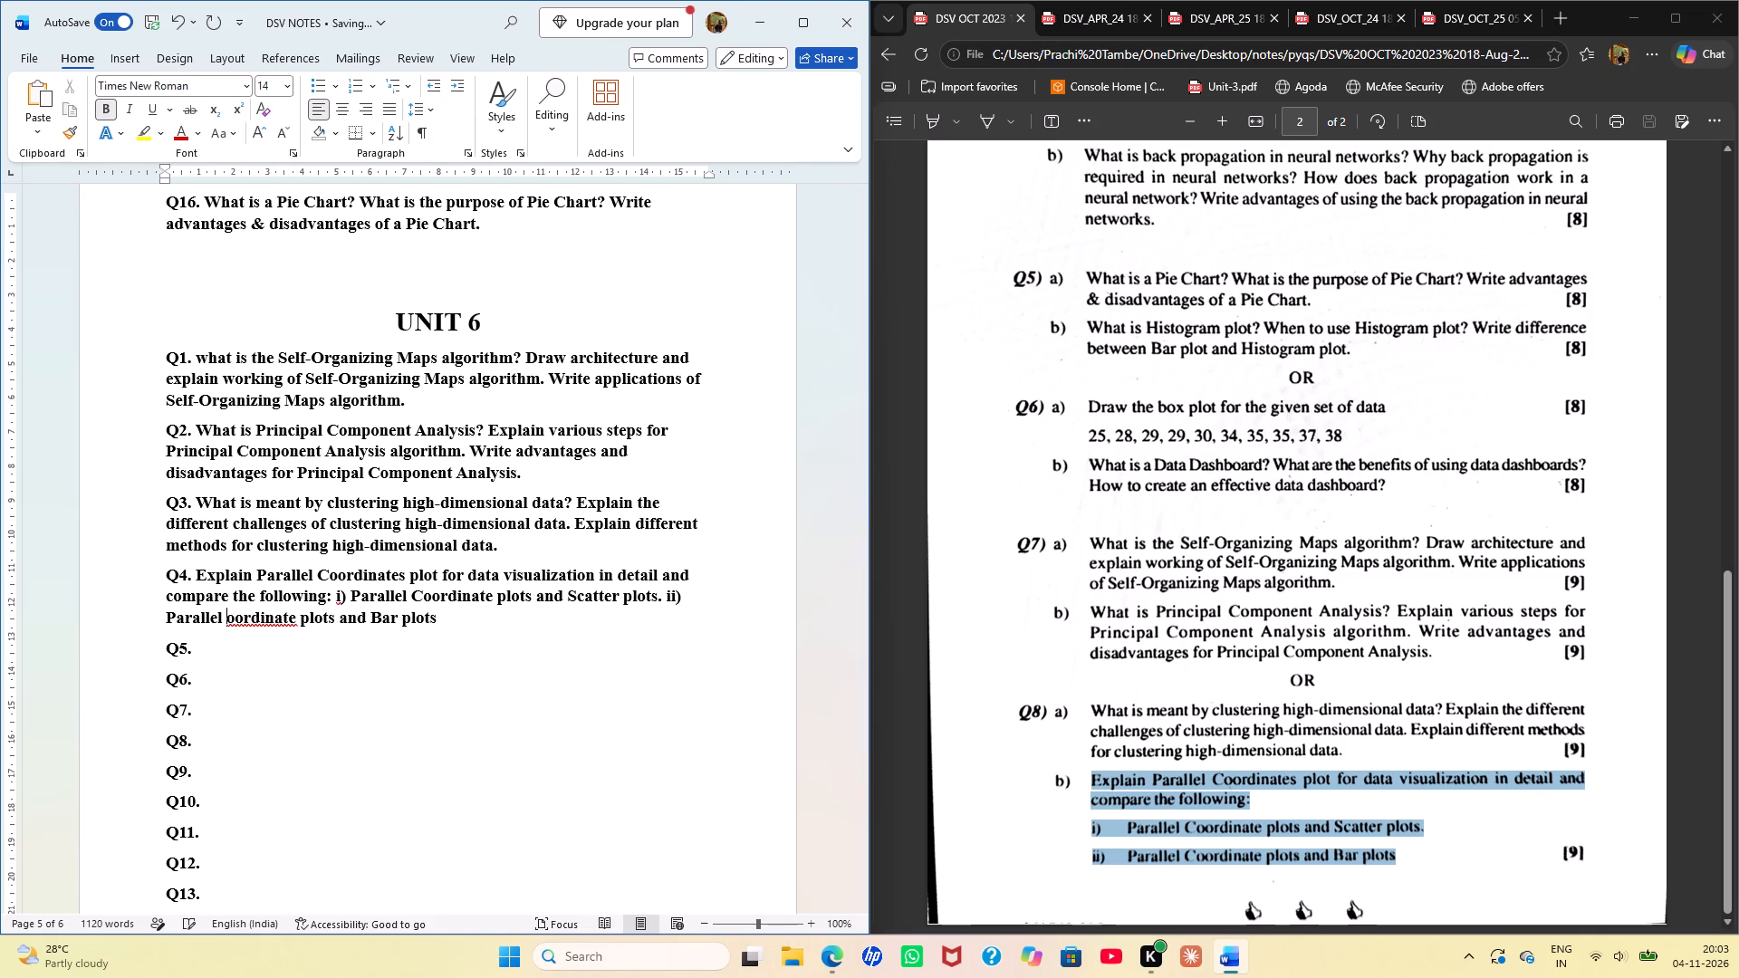
pyautogui.press('c')
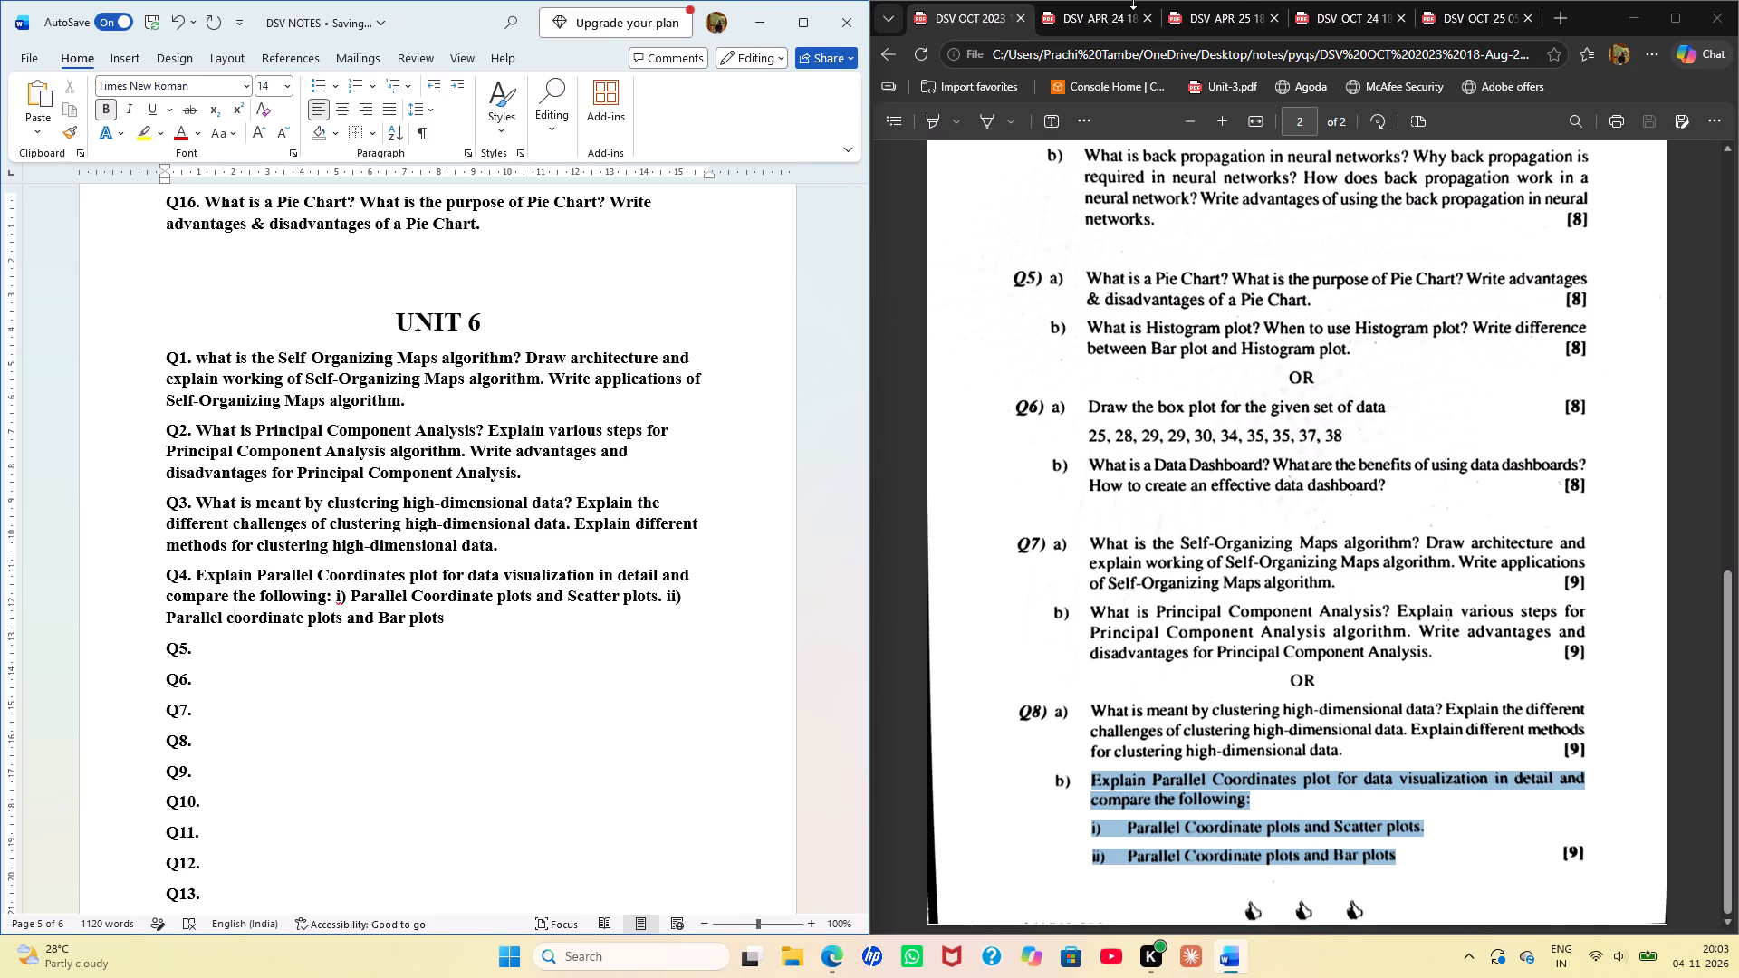
# Copy the multidimensional data modelling question, Q7 a) of the April 2024 paper, into UNIT 6's Q5. line.
pyautogui.click(1108, 14)
pyautogui.scroll(-1, 1211, 558)
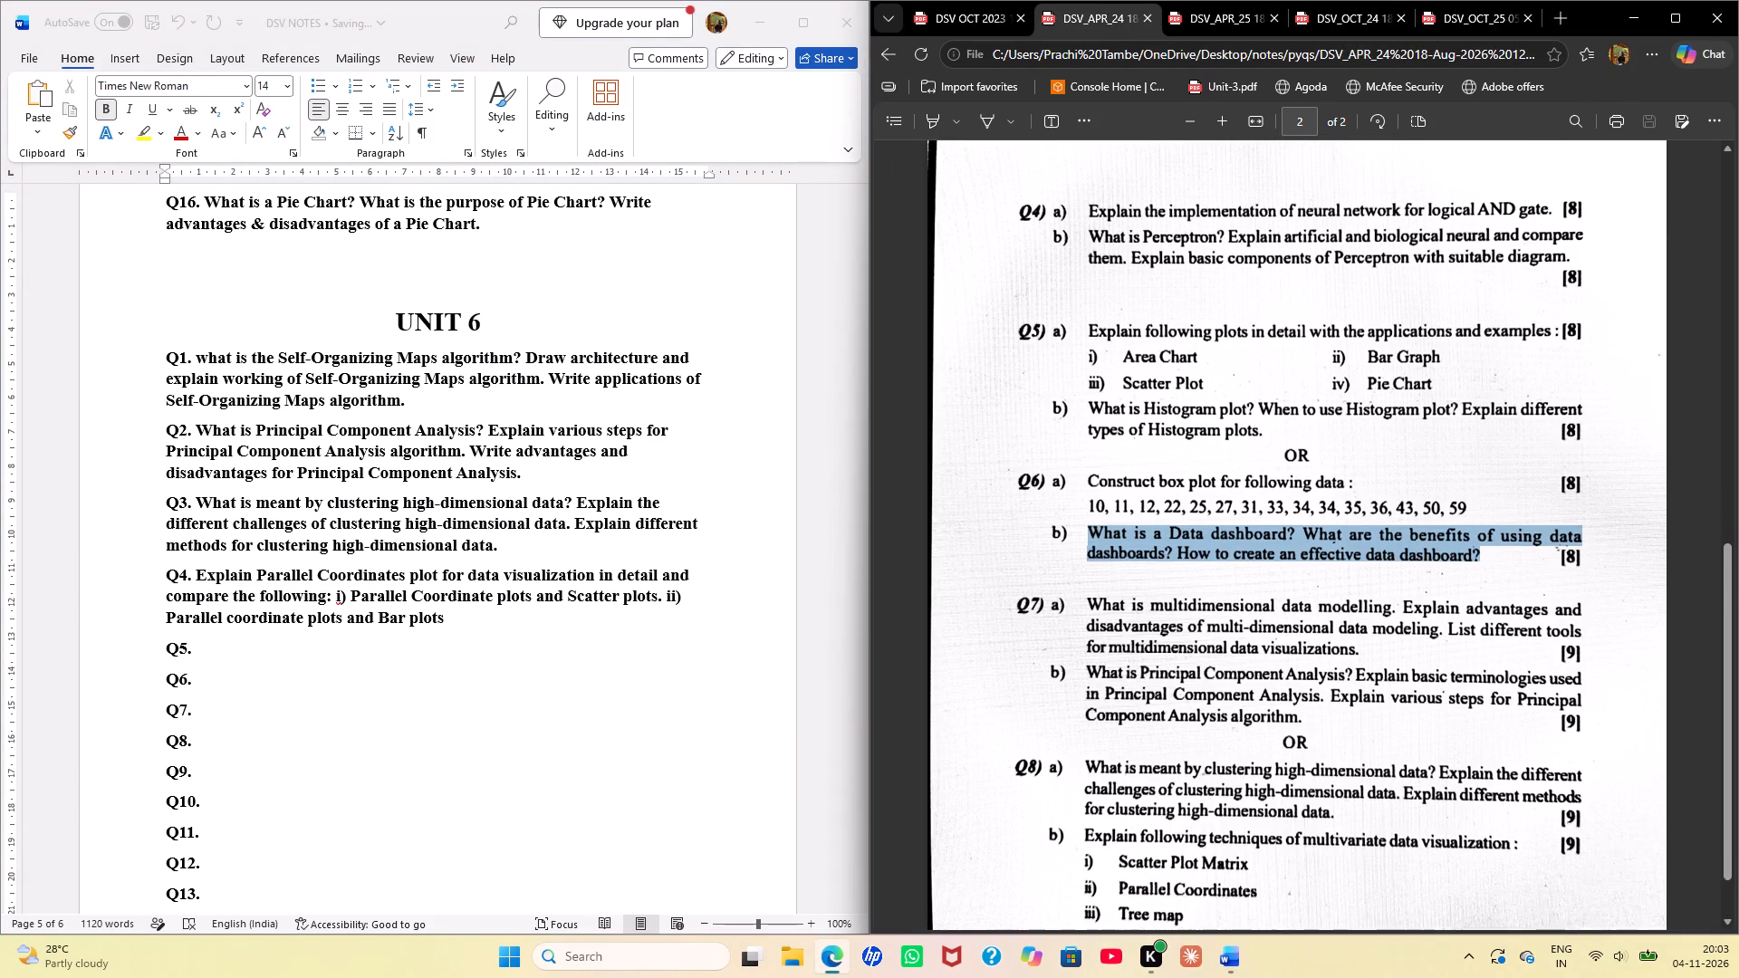
pyautogui.scroll(-3, 1211, 558)
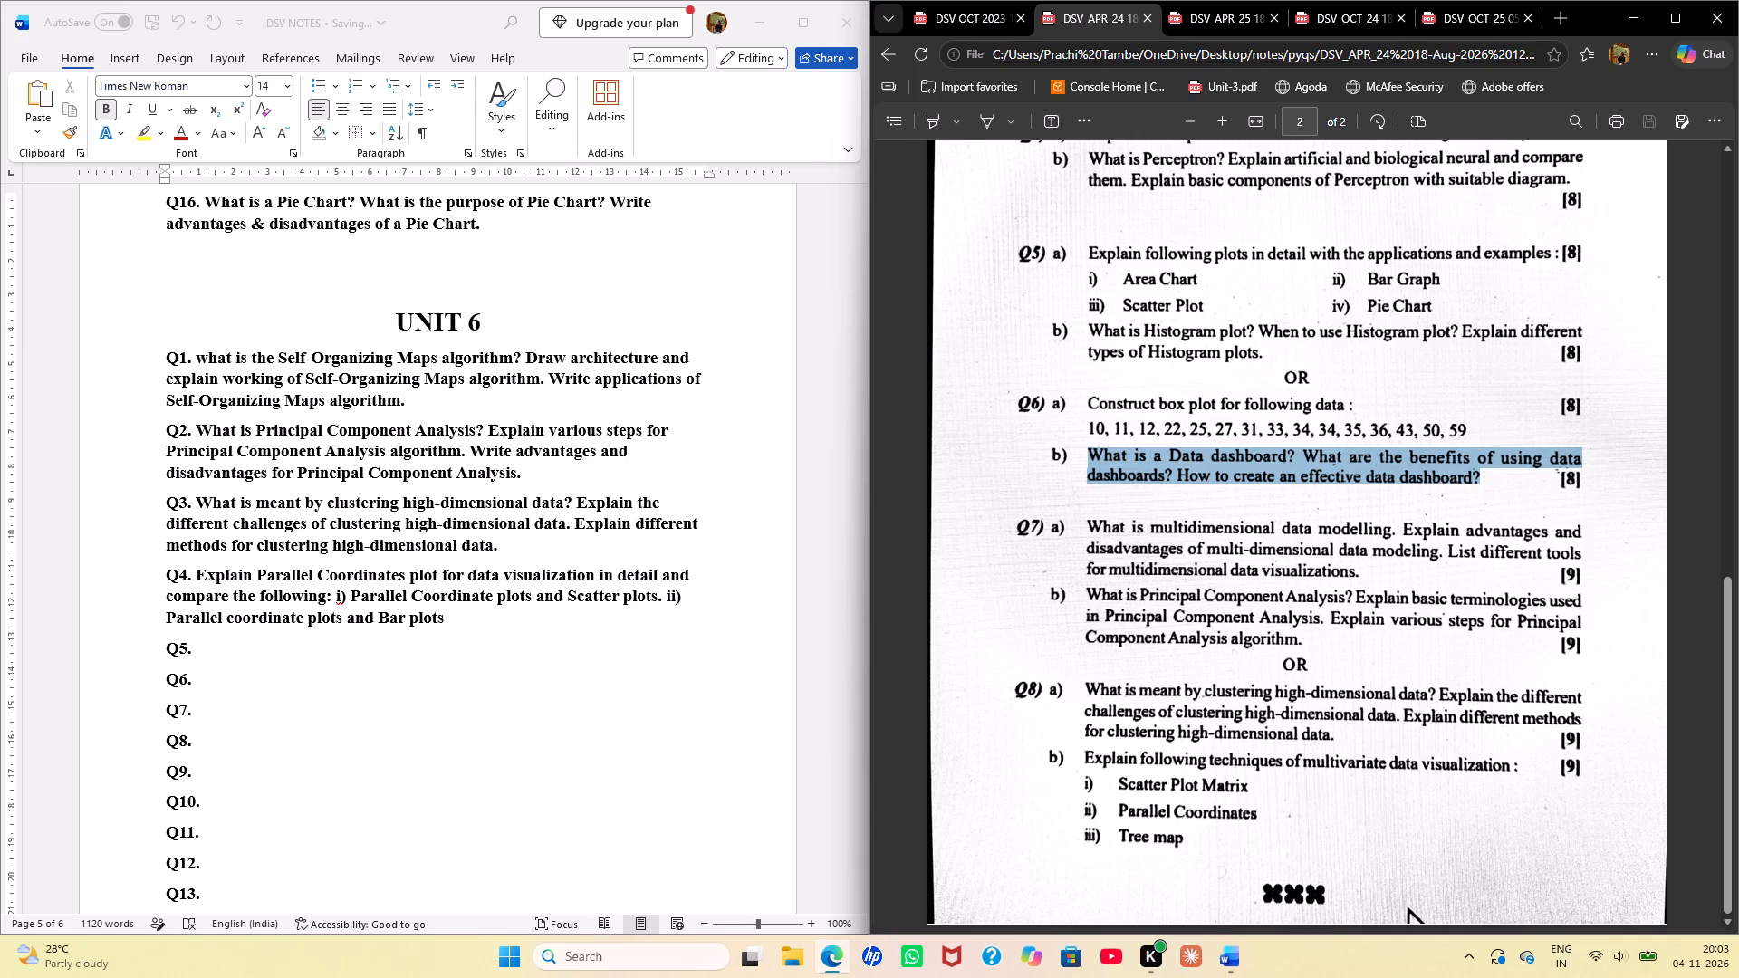
pyautogui.moveTo(1089, 519); pyautogui.dragTo(1364, 570)
pyautogui.hotkey('ctrl', 'c')
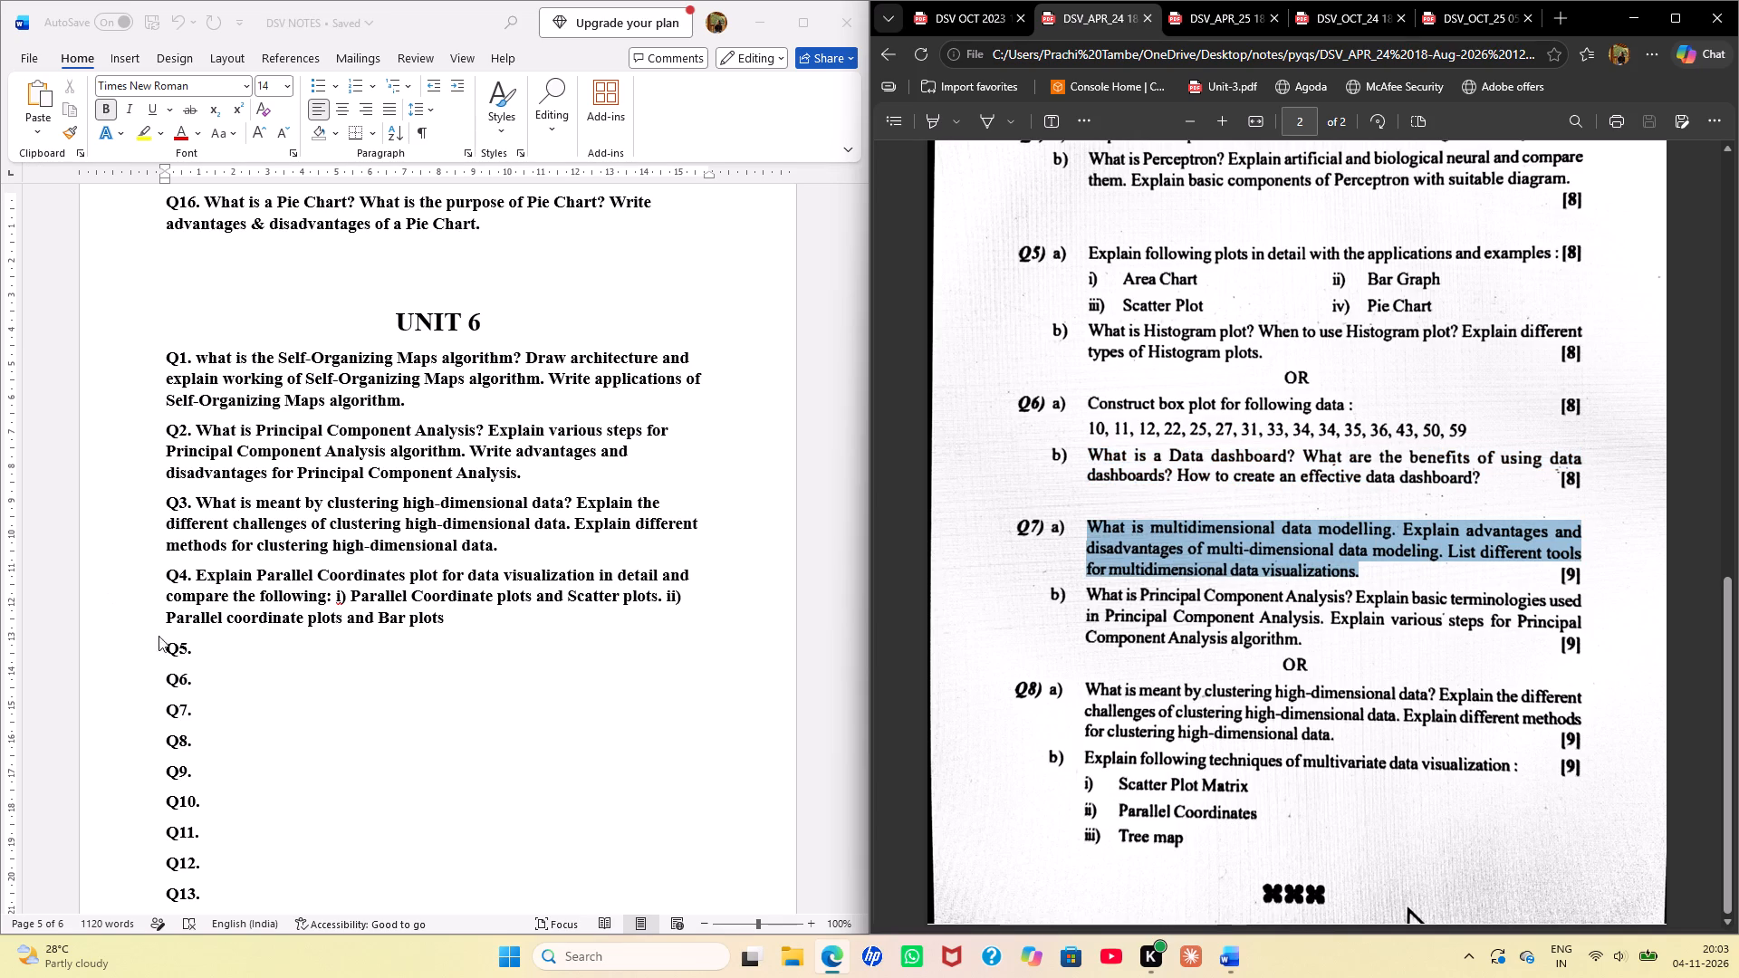
pyautogui.click(207, 645)
pyautogui.click(204, 650)
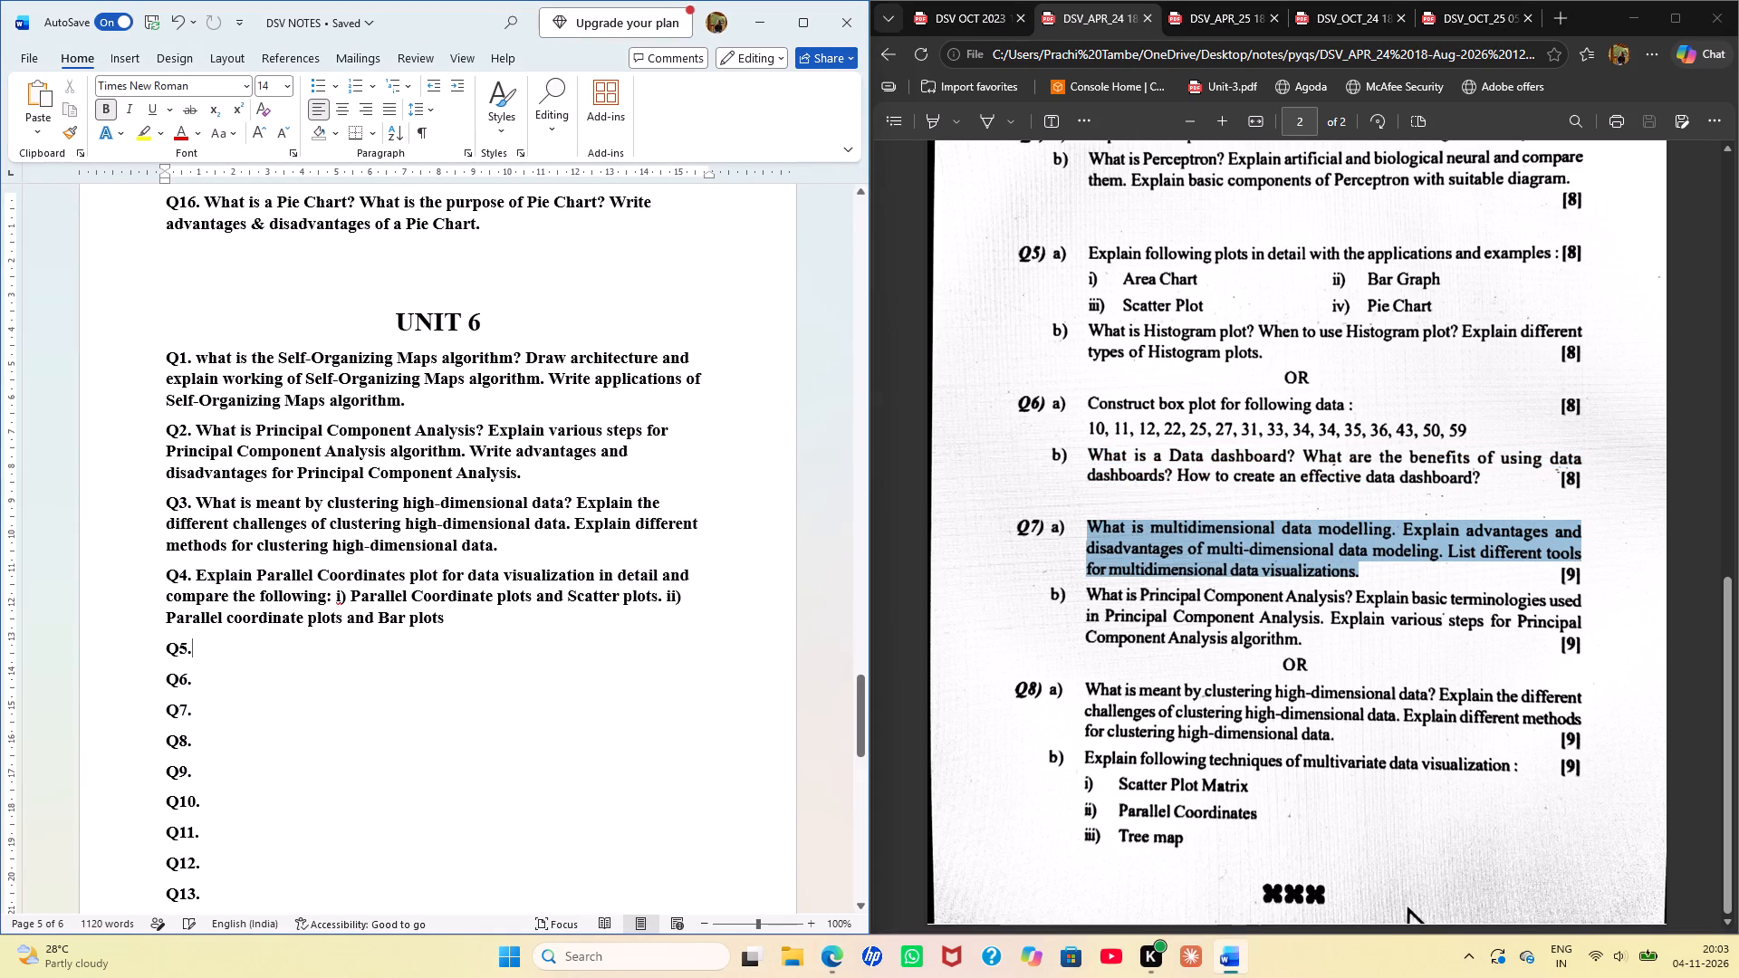
pyautogui.hotkey('ctrl', 'v')
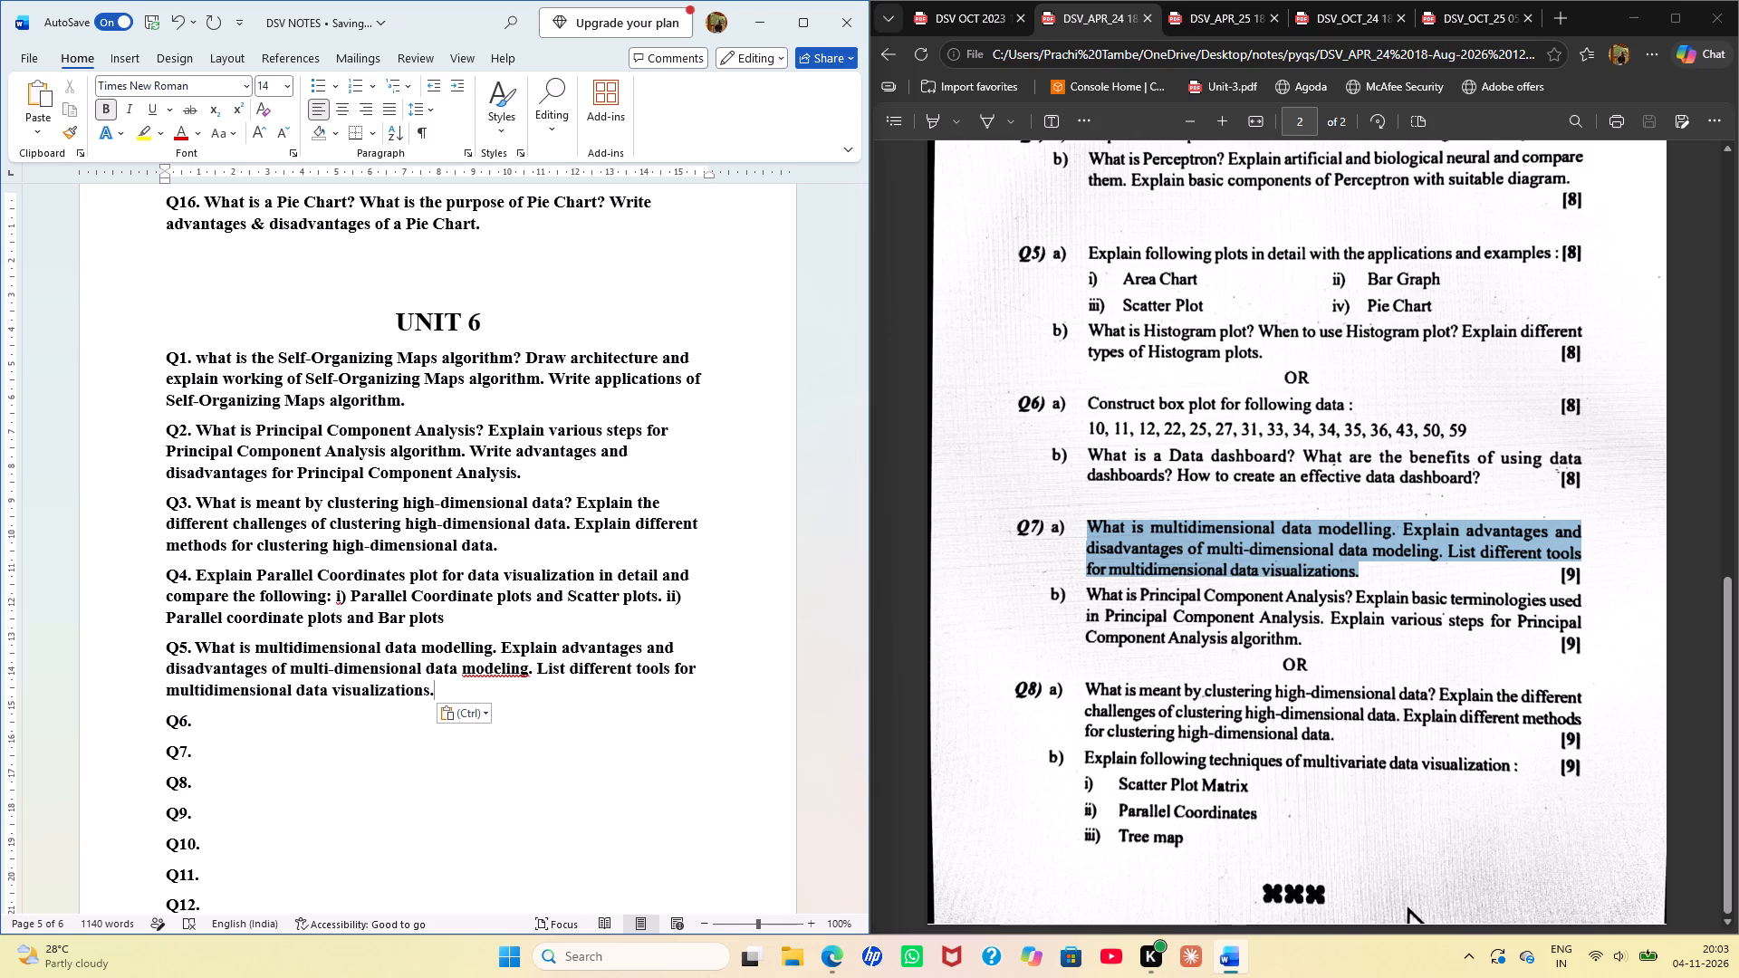
# Copy the multivariate data visualization techniques question, Q8 b) of the April 2024 paper, into UNIT 6's Q6. line.
pyautogui.moveTo(1080, 753); pyautogui.dragTo(1203, 842)
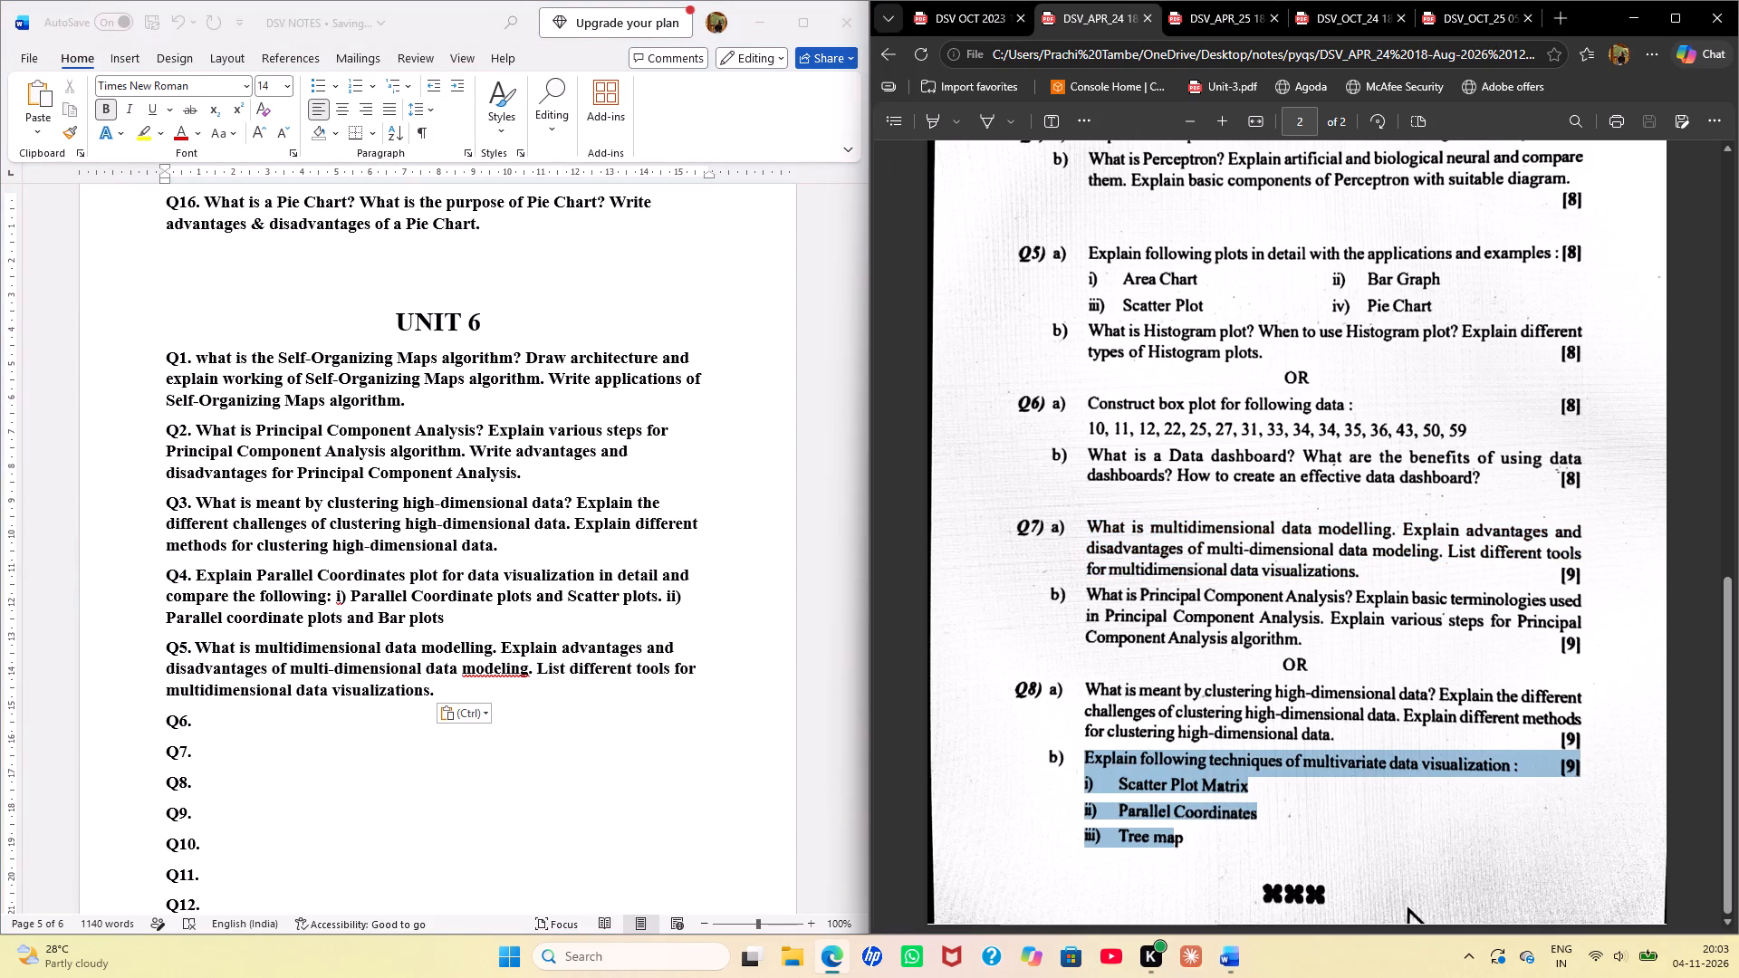
pyautogui.moveTo(1203, 842); pyautogui.dragTo(1225, 851)
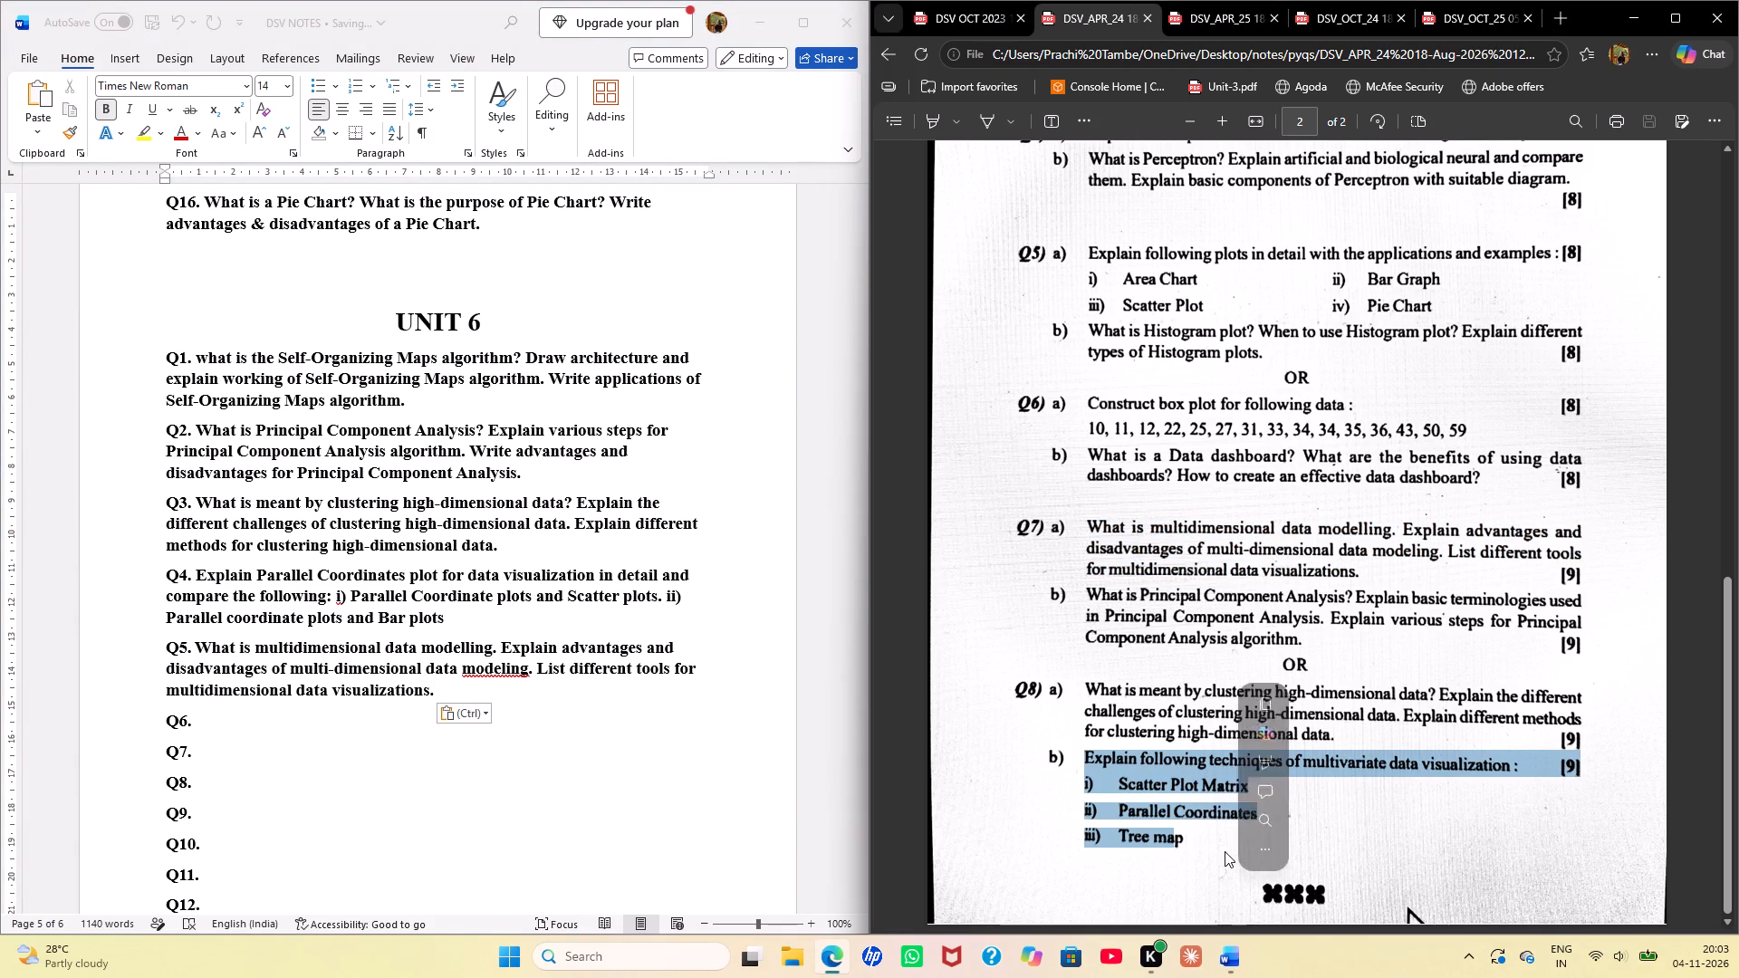
pyautogui.hotkey('ctrl', 'c')
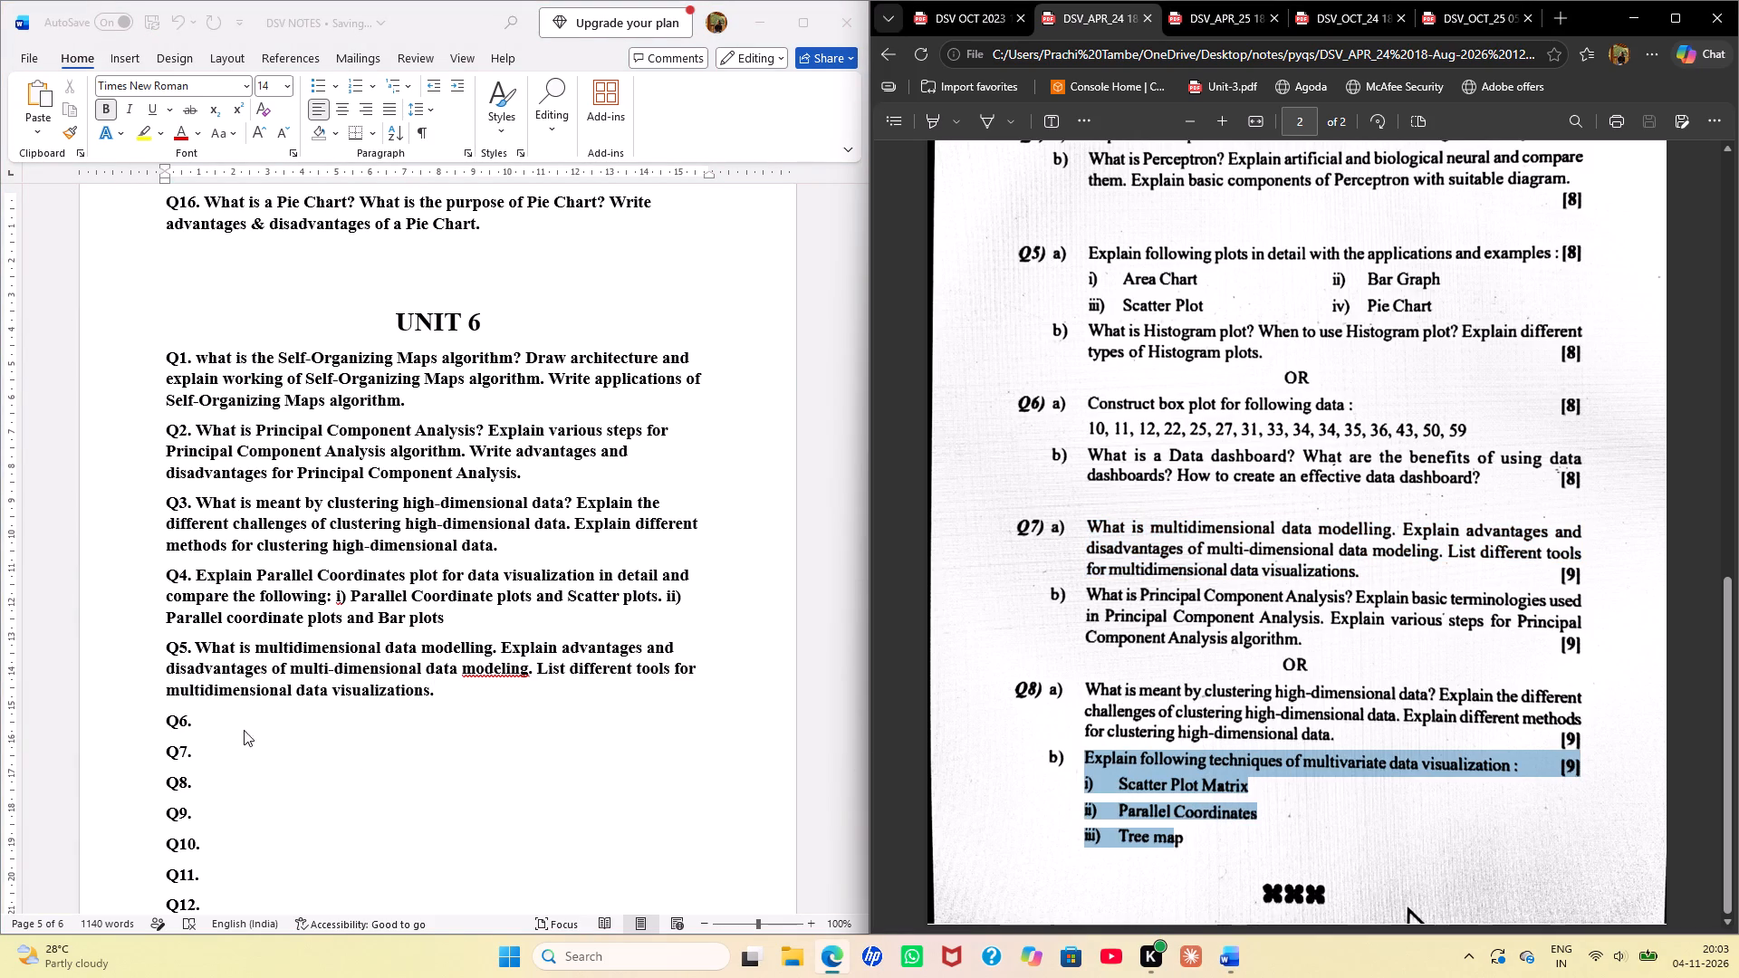
pyautogui.click(212, 723)
pyautogui.click(210, 720)
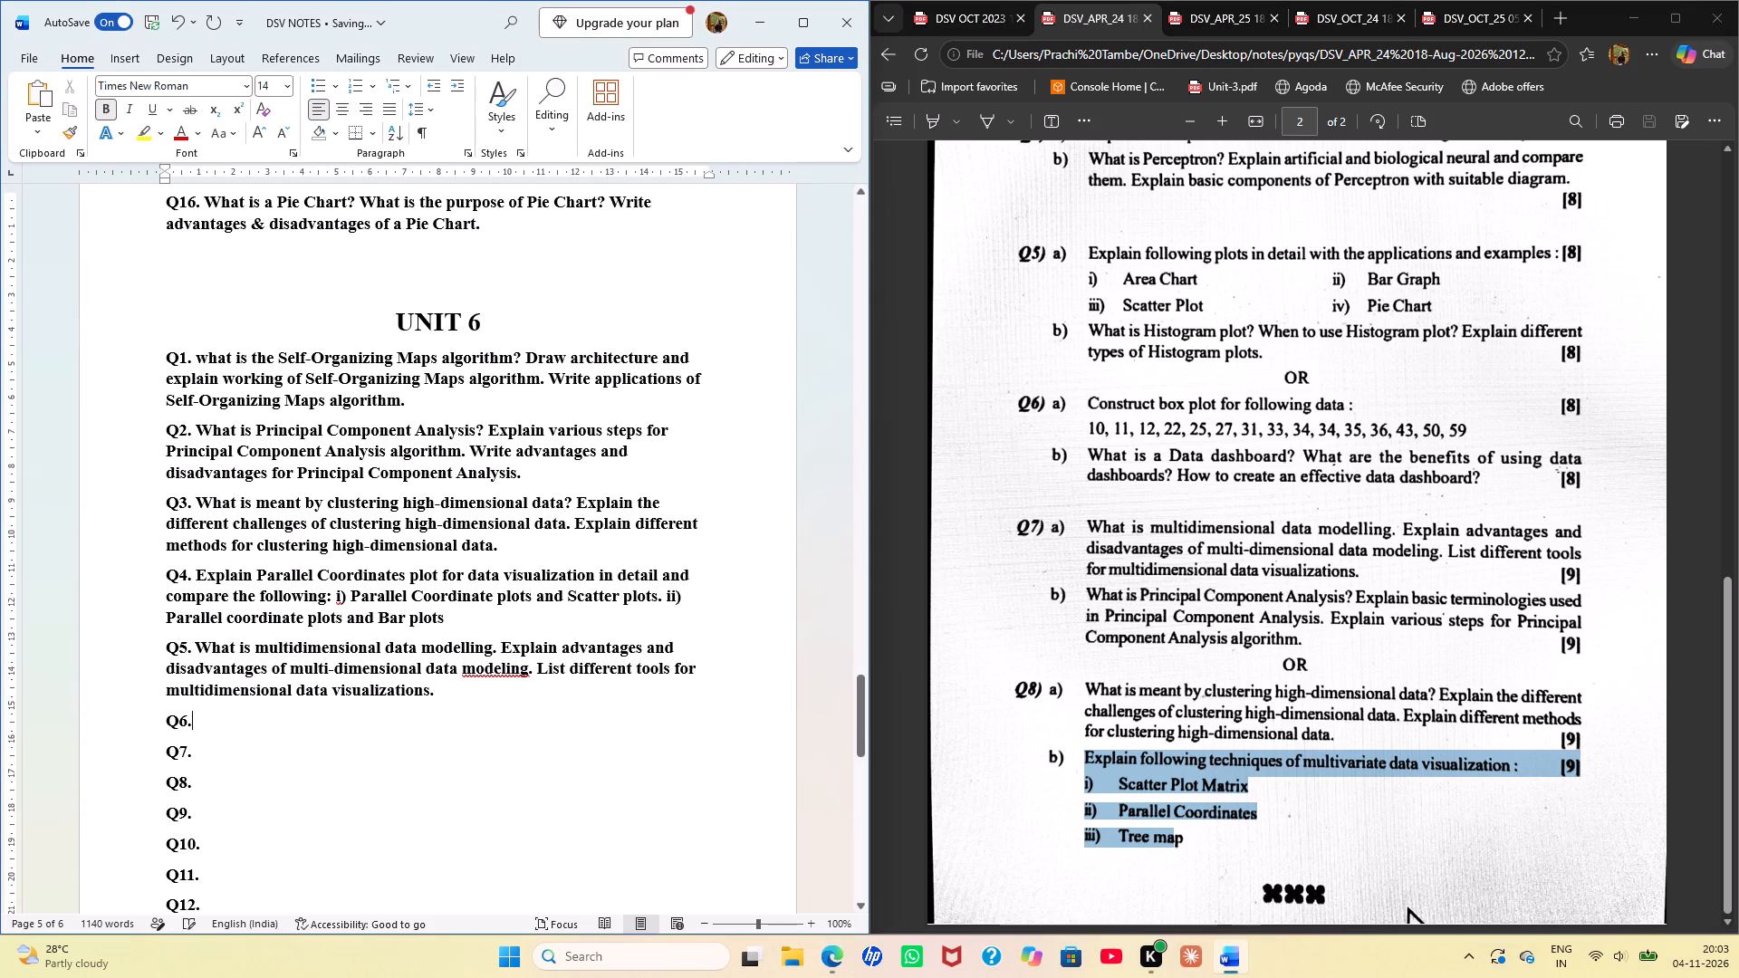
pyautogui.press('space')
pyautogui.hotkey('ctrl', 'v')
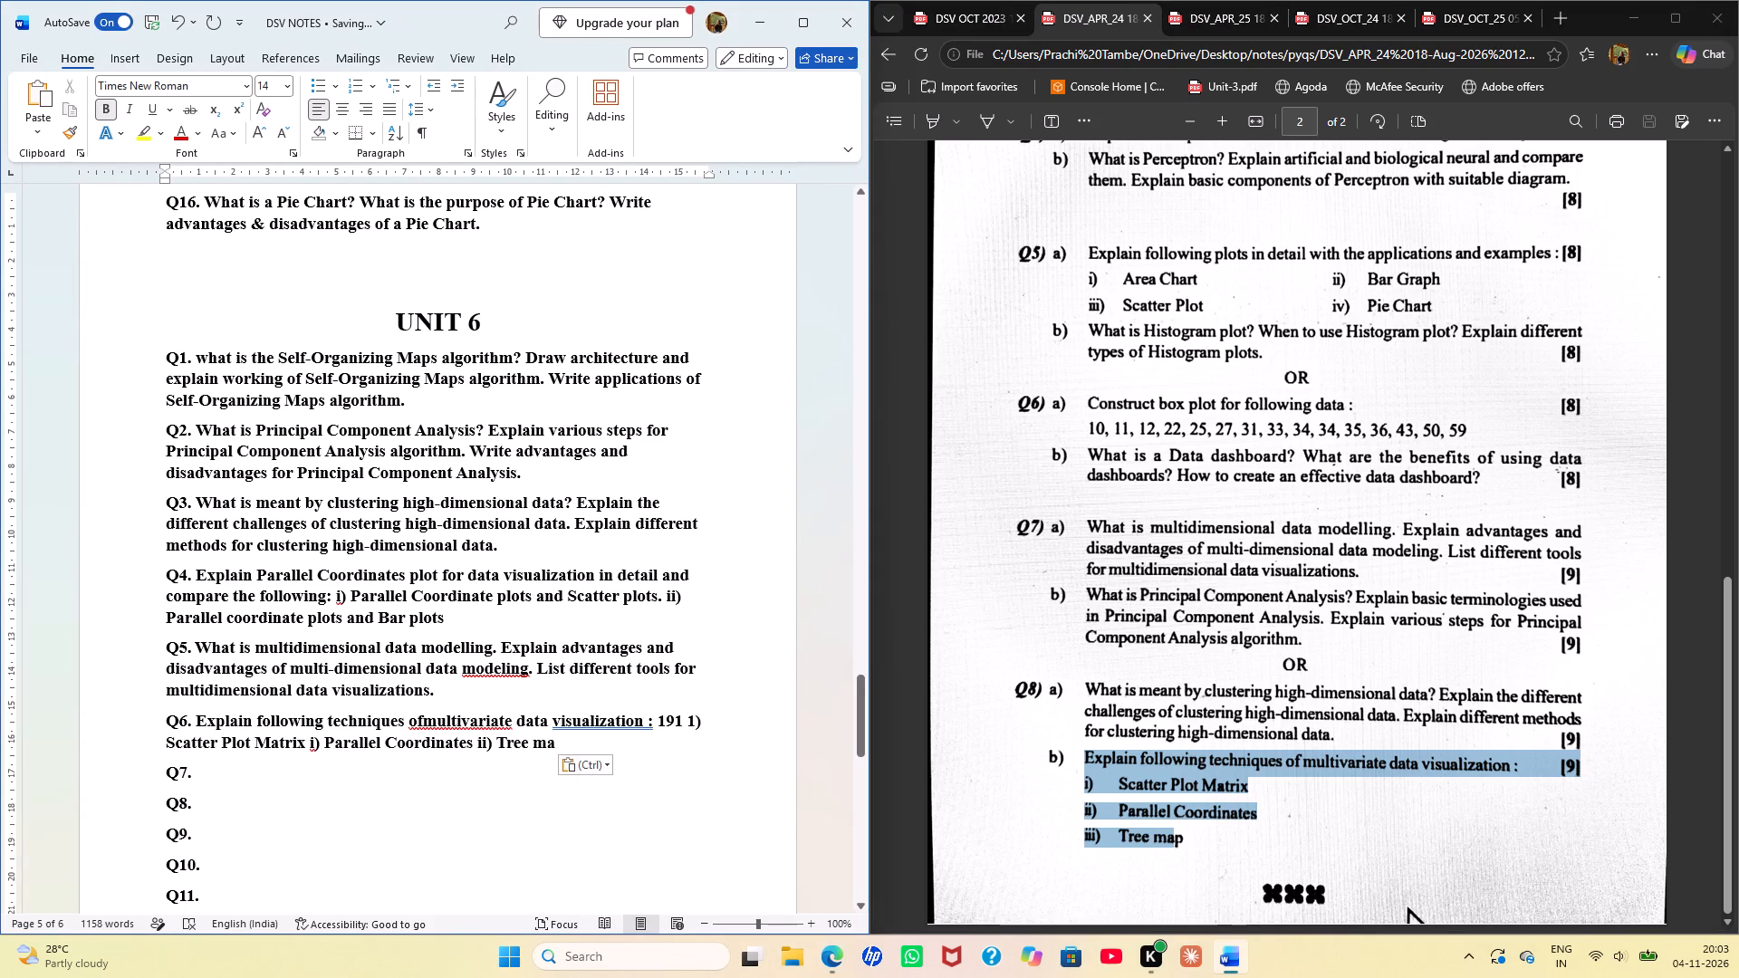
# Insert the missing space between "of" and "multivariate" in UNIT 6's Q6.
pyautogui.click(420, 725)
pyautogui.press('space')
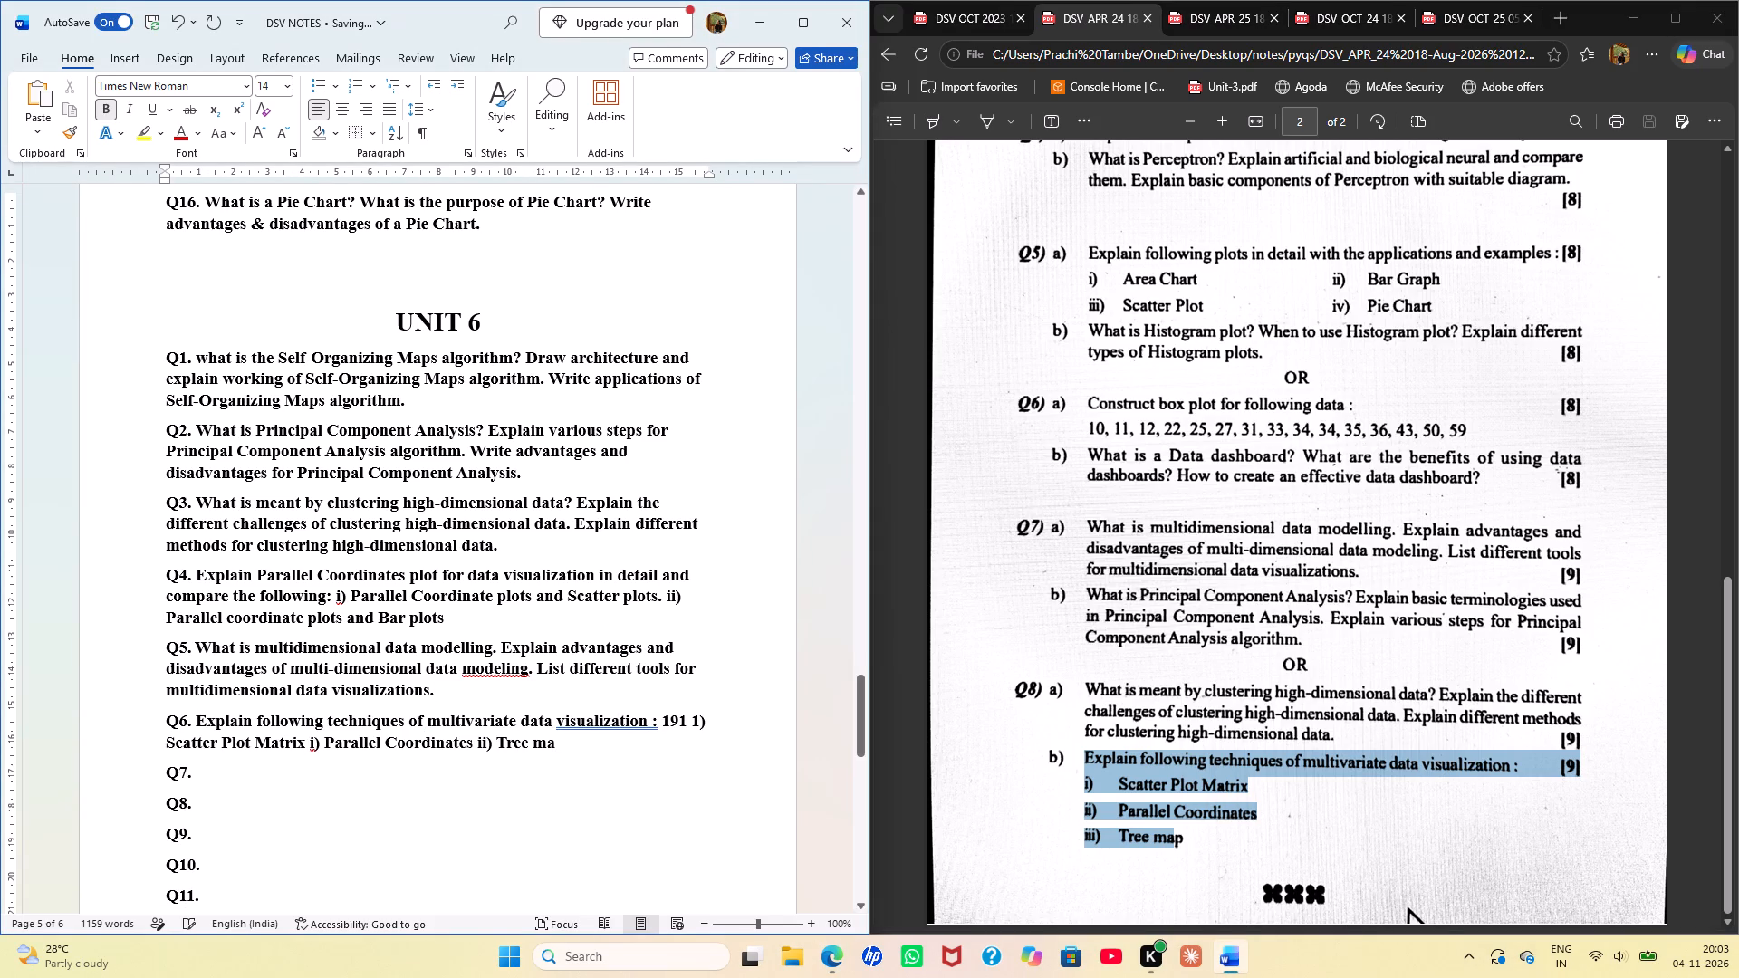
# Delete the colon and the stray "191" after "visualization" in UNIT 6's Q6.
pyautogui.click(687, 720)
pyautogui.press('BackSpace')
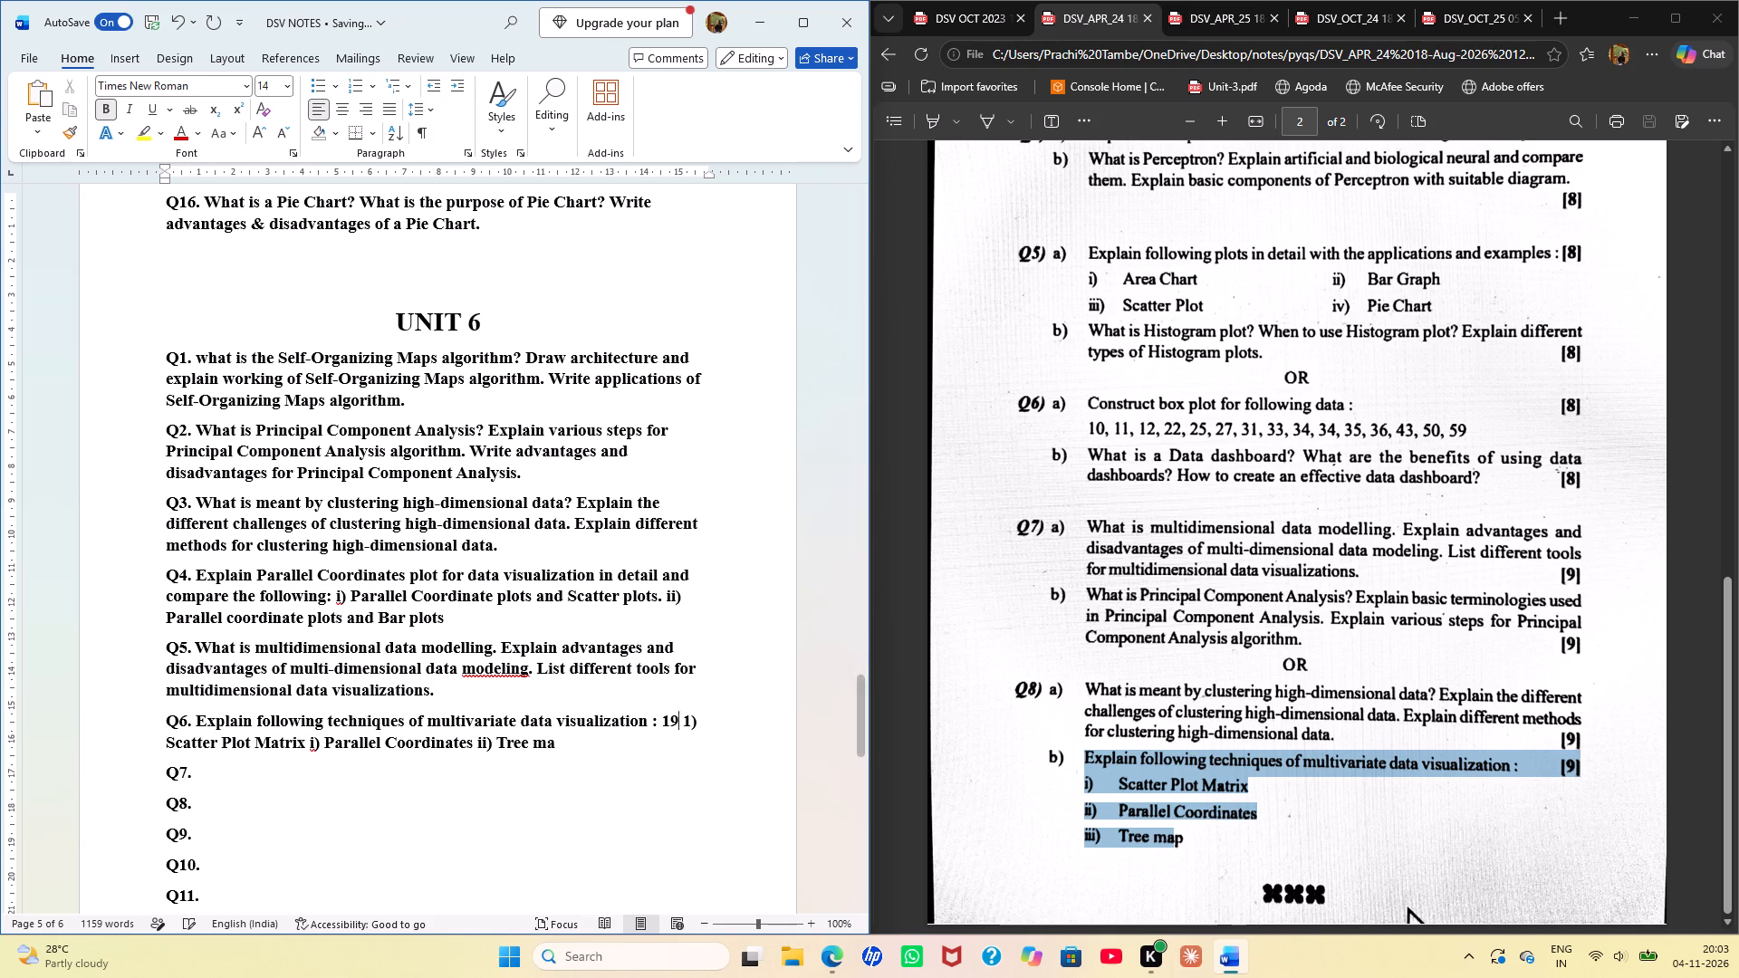
pyautogui.press('BackSpace')
pyautogui.press('BackSpace')
pyautogui.press('BackSpace')
pyautogui.press('BackSpace')
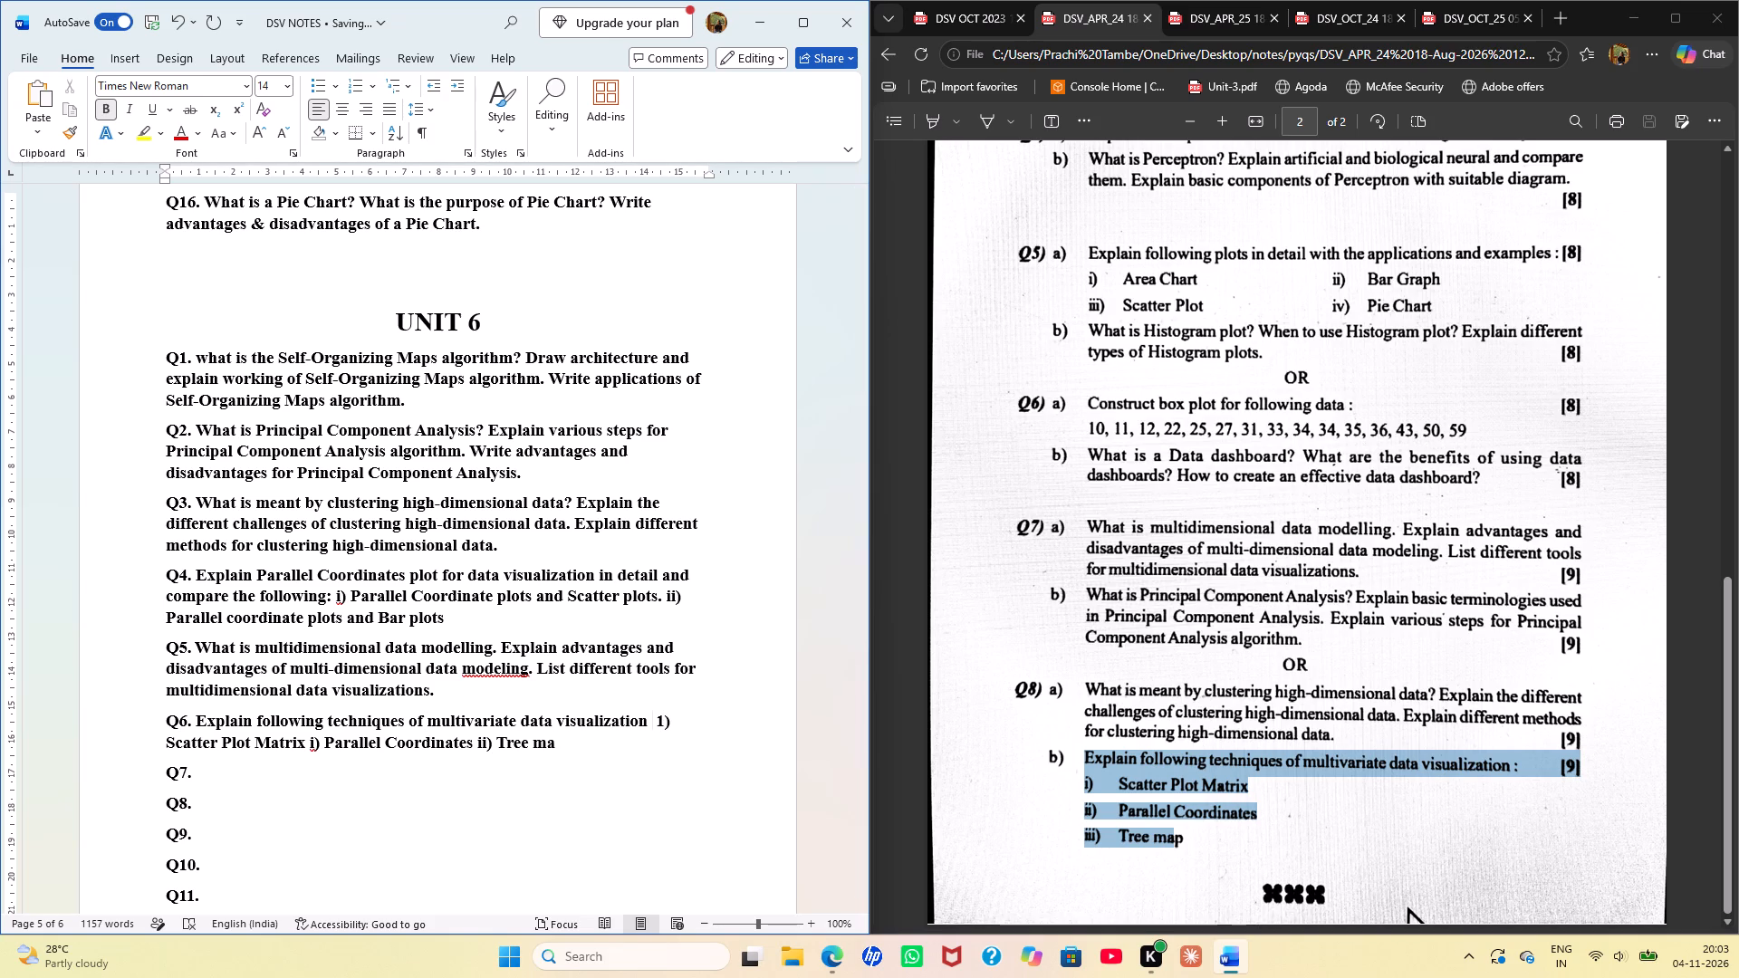
# Add spaces after "visualization" in UNIT 6's Q6 so that item 1) starts on the second line.
pyautogui.press('space')
pyautogui.press('space')
pyautogui.press('space')
pyautogui.press('space')
pyautogui.press('space')
pyautogui.press('space')
pyautogui.press('space')
pyautogui.press('space')
pyautogui.press('space')
pyautogui.press('space')
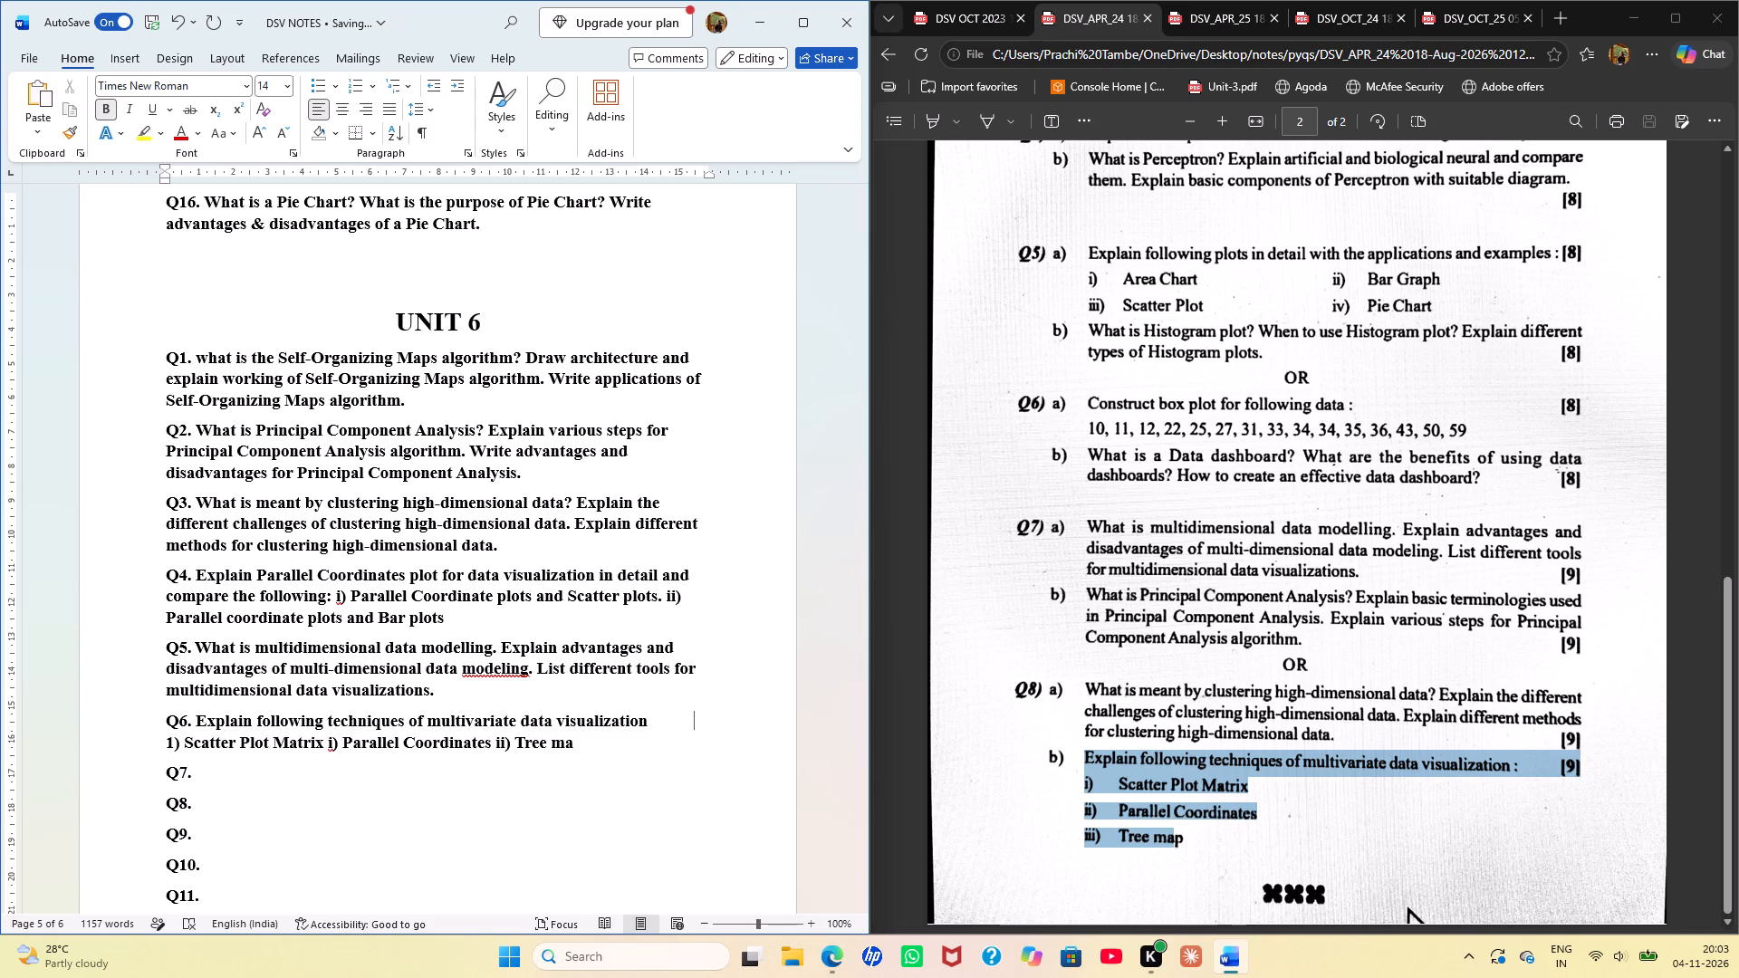
# Renumber Parallel Coordinates as 2) and Tree map as 3) in UNIT 6's Q6.
pyautogui.scroll(-1, 658, 723)
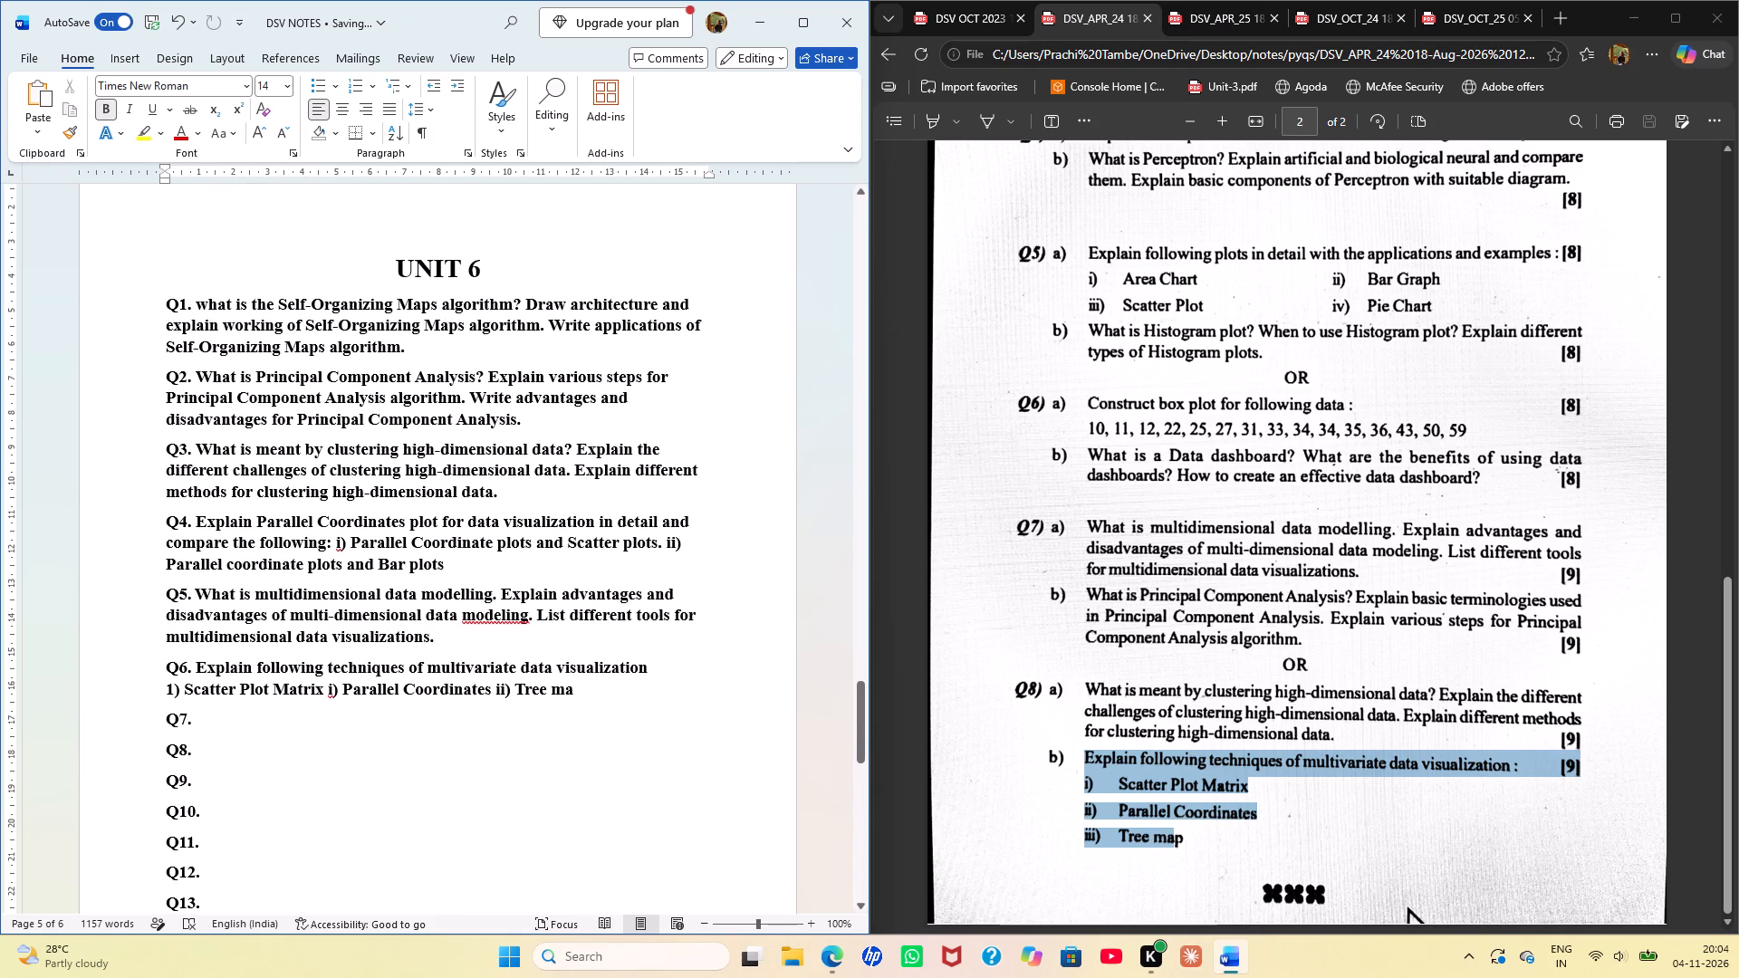
pyautogui.click(333, 686)
pyautogui.press('BackSpace')
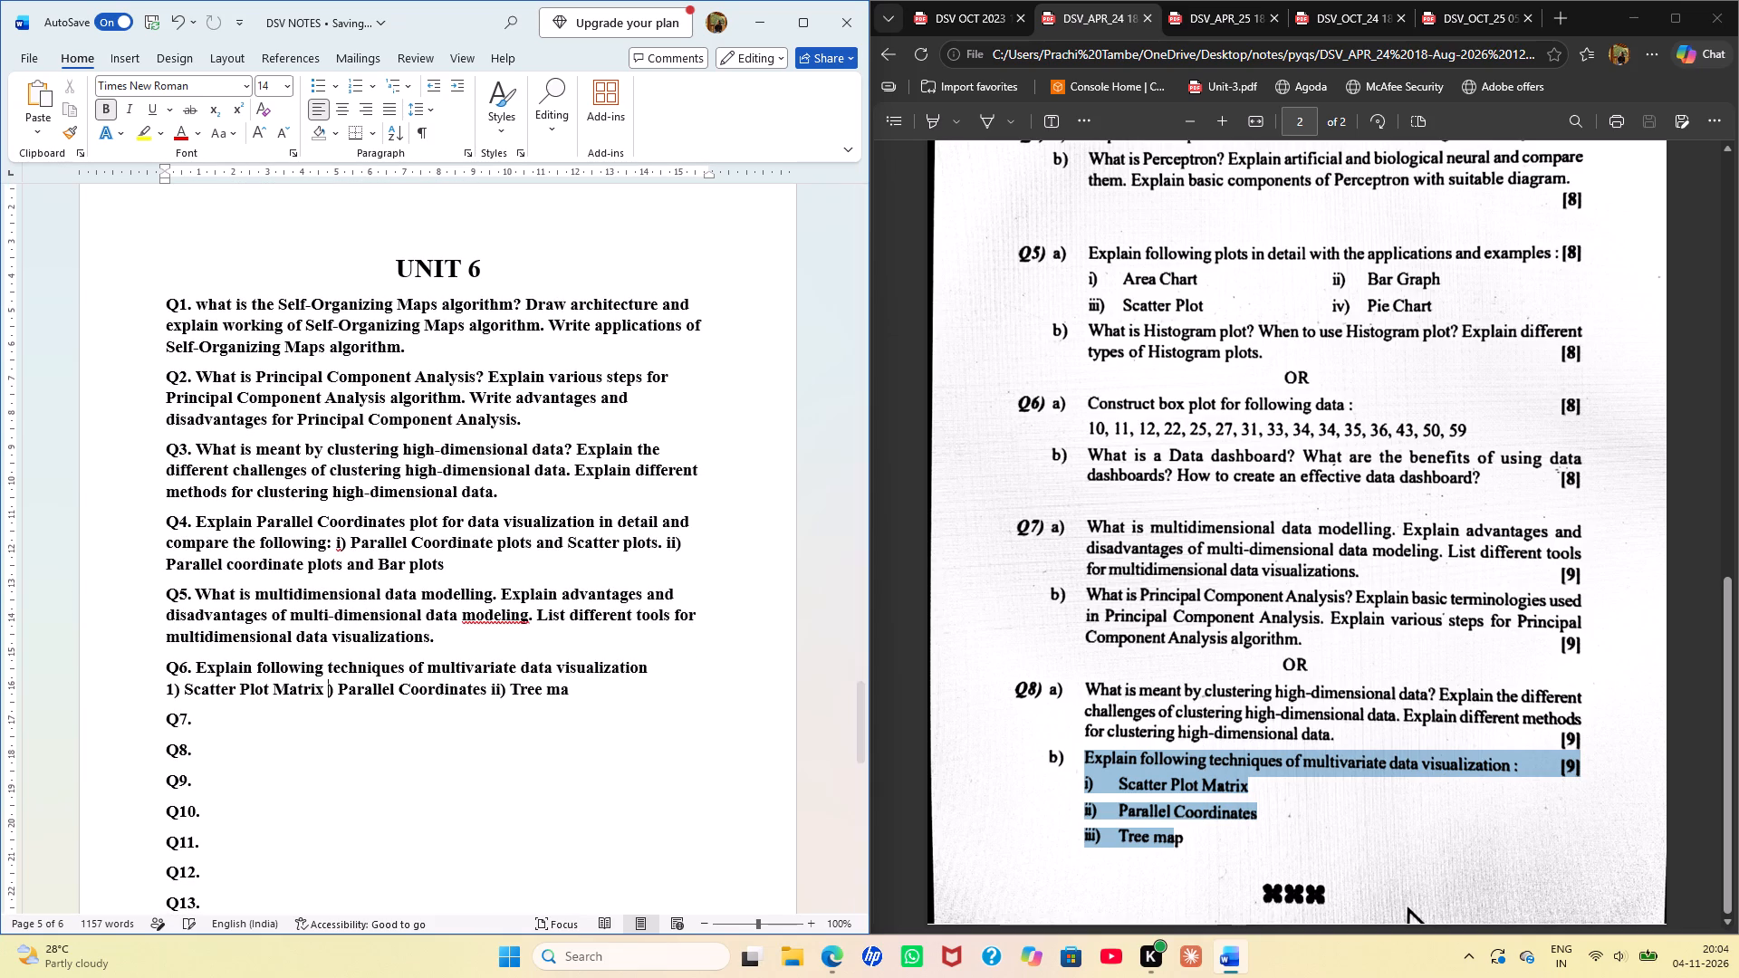
pyautogui.press('2')
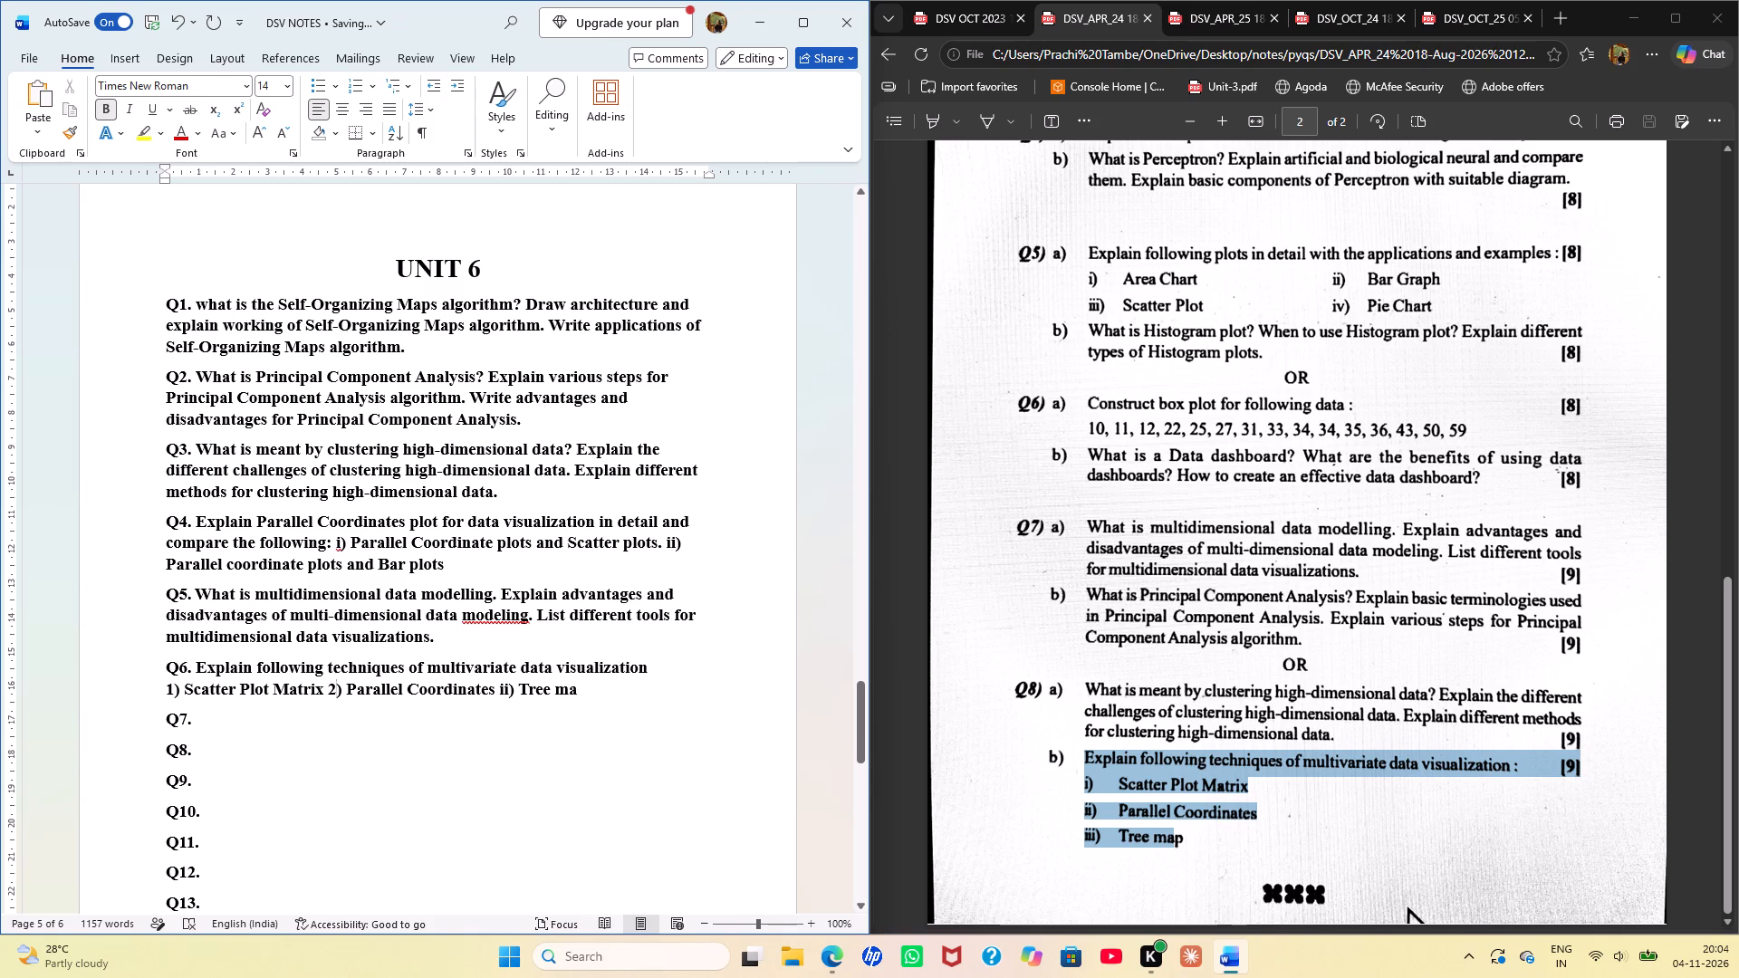
pyautogui.click(504, 691)
pyautogui.press('Right')
pyautogui.press('\\')
pyautogui.press('BackSpace')
pyautogui.press('BackSpace')
pyautogui.press('BackSpace')
pyautogui.press('3')
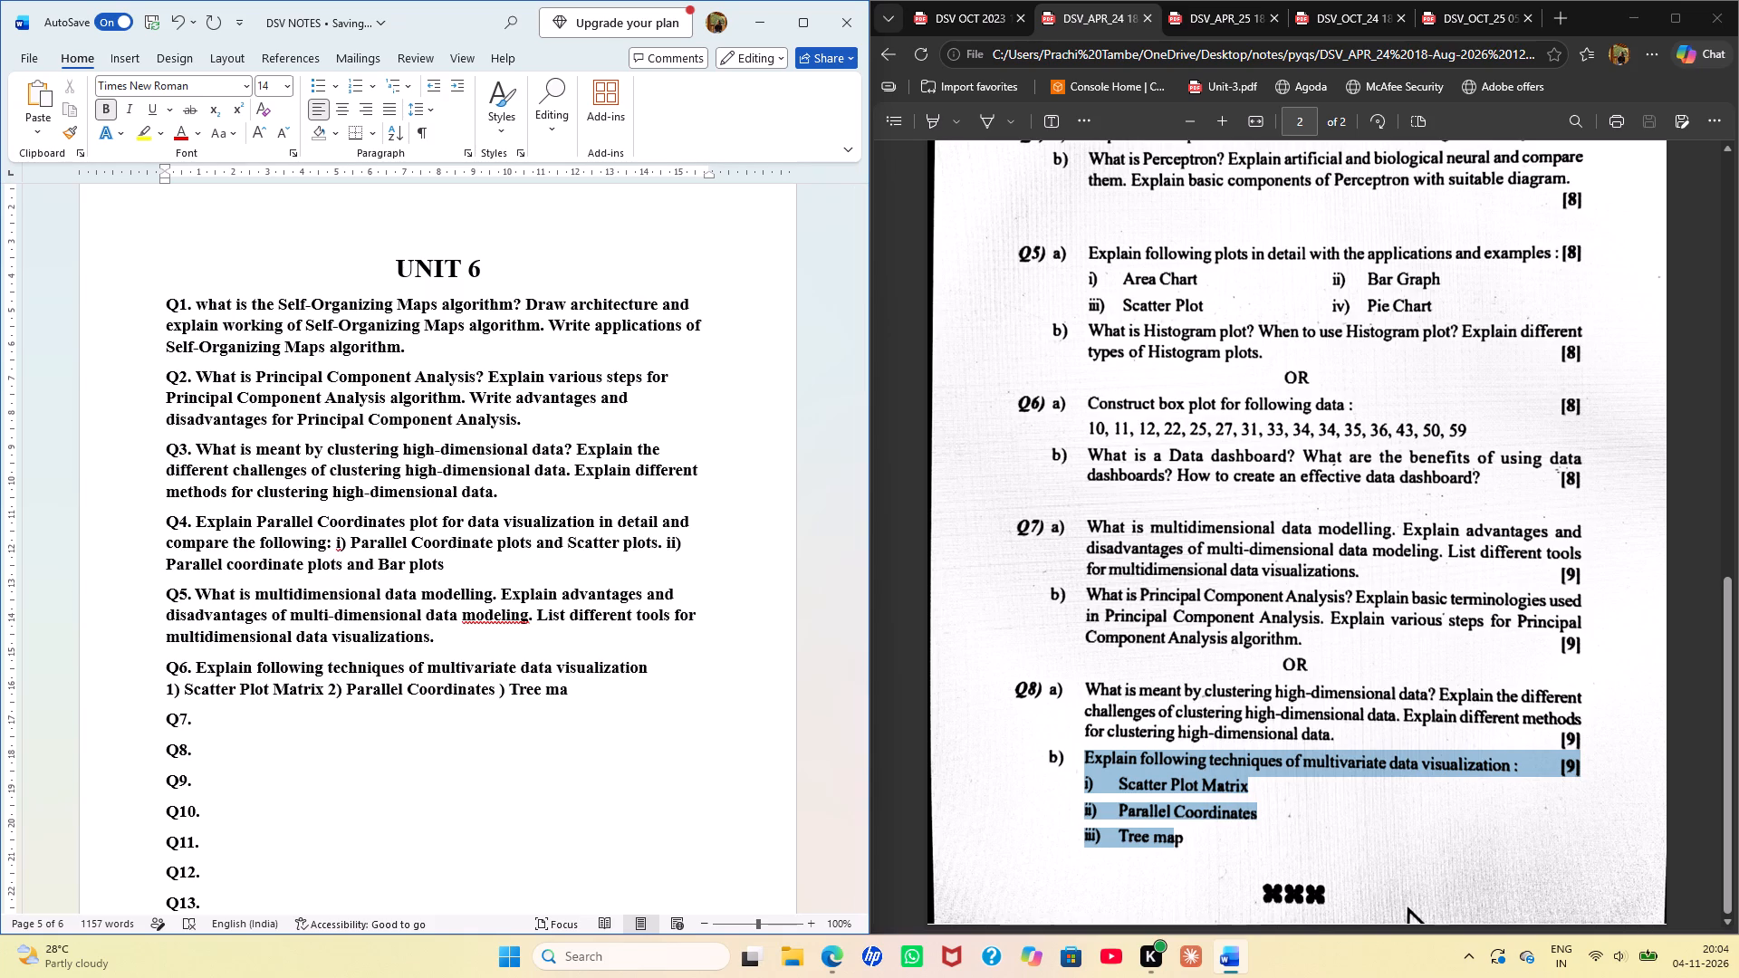
# Complete the cut-off last word of UNIT 6's Q6 so it reads "Tree map".
pyautogui.click(607, 706)
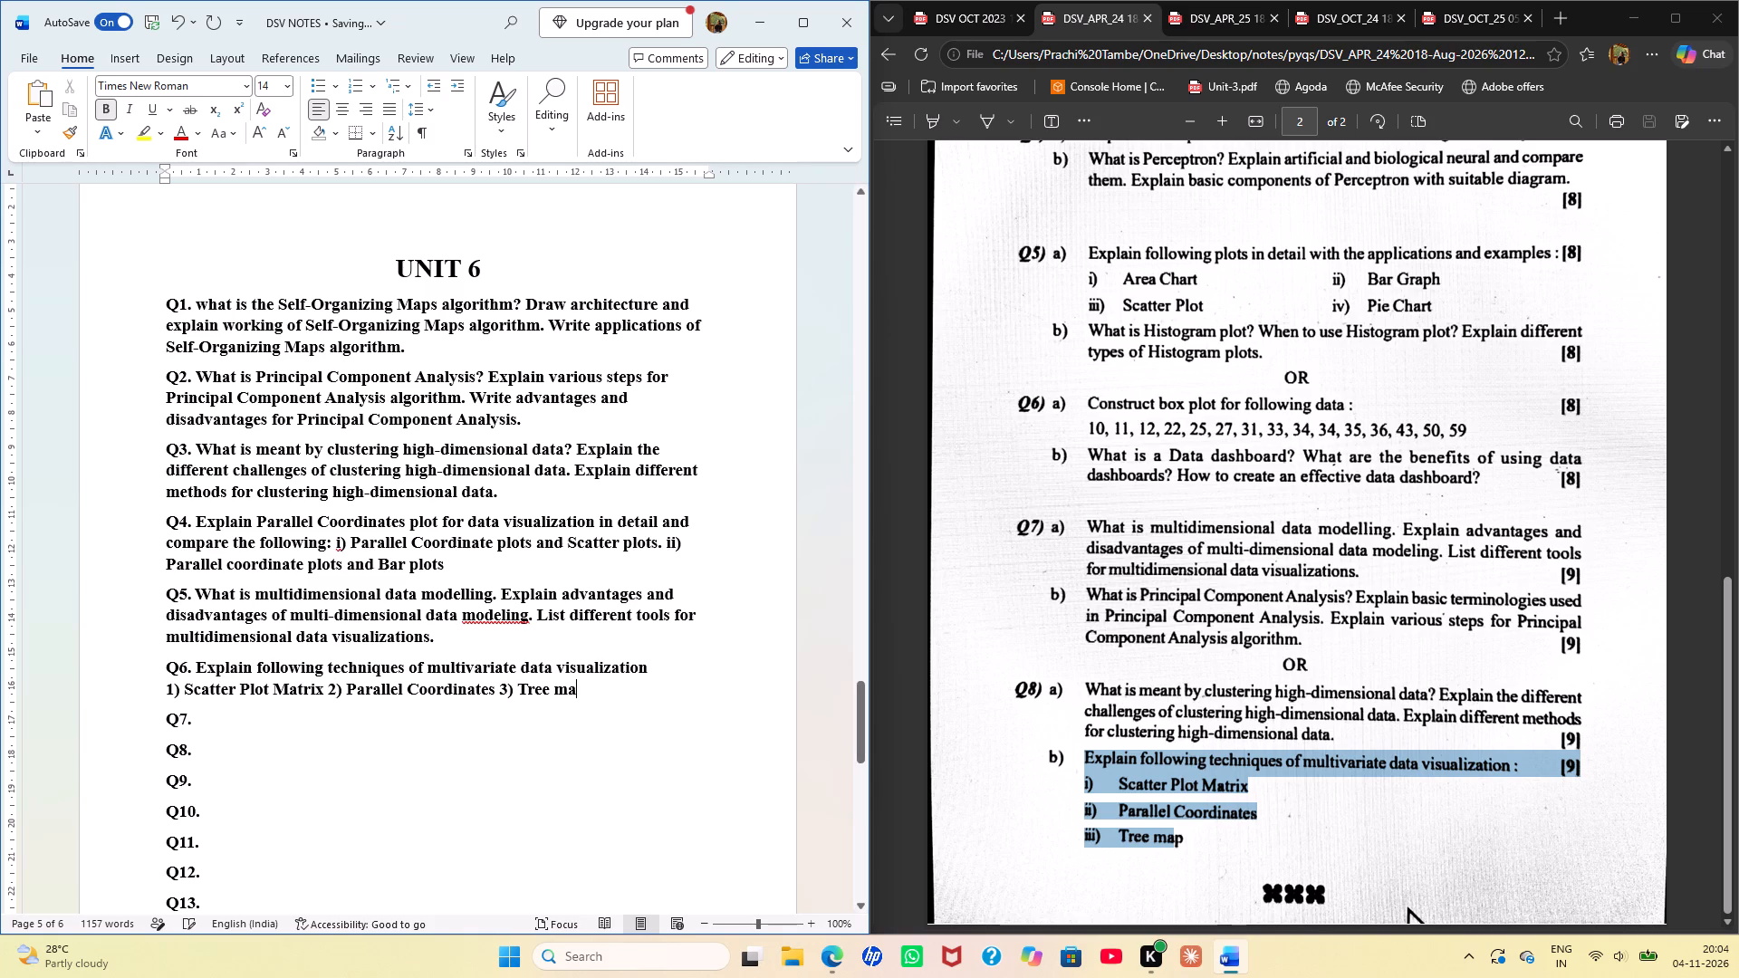
pyautogui.press('p')
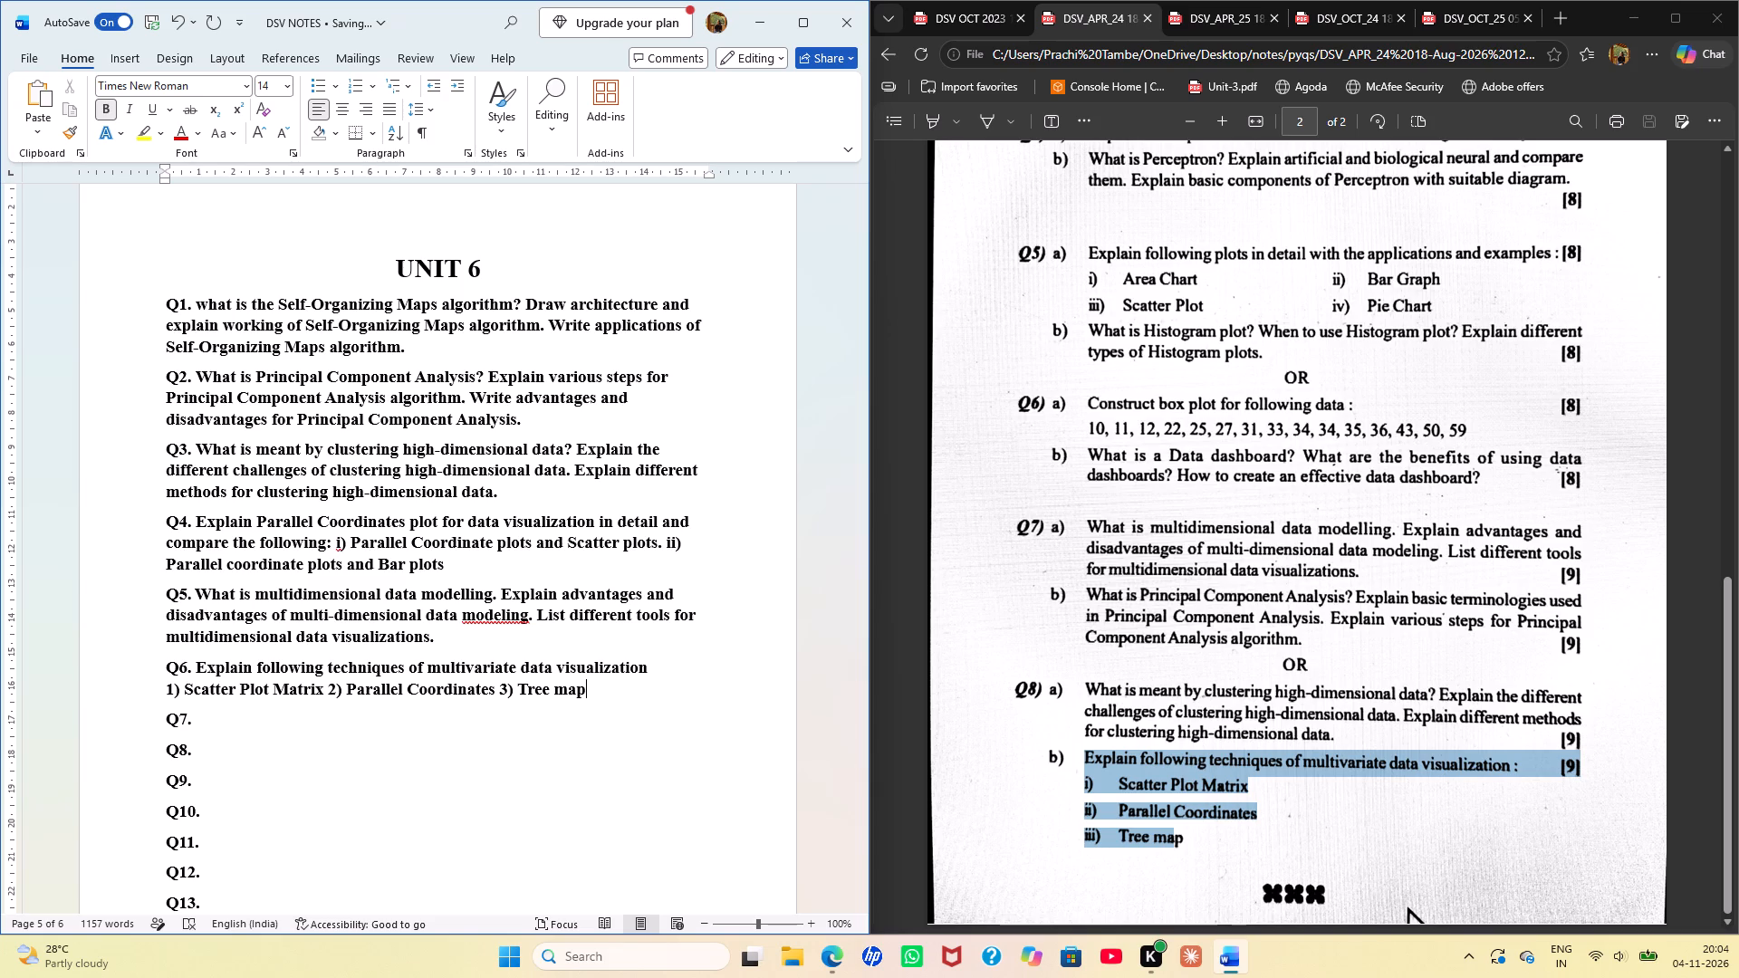
# Copy the Multi-dimensional Data Modelling Techniques question, Q7 a) of the April 2025 paper, into UNIT 6's Q7. line.
pyautogui.scroll(-1, 1302, 638)
pyautogui.click(1211, 17)
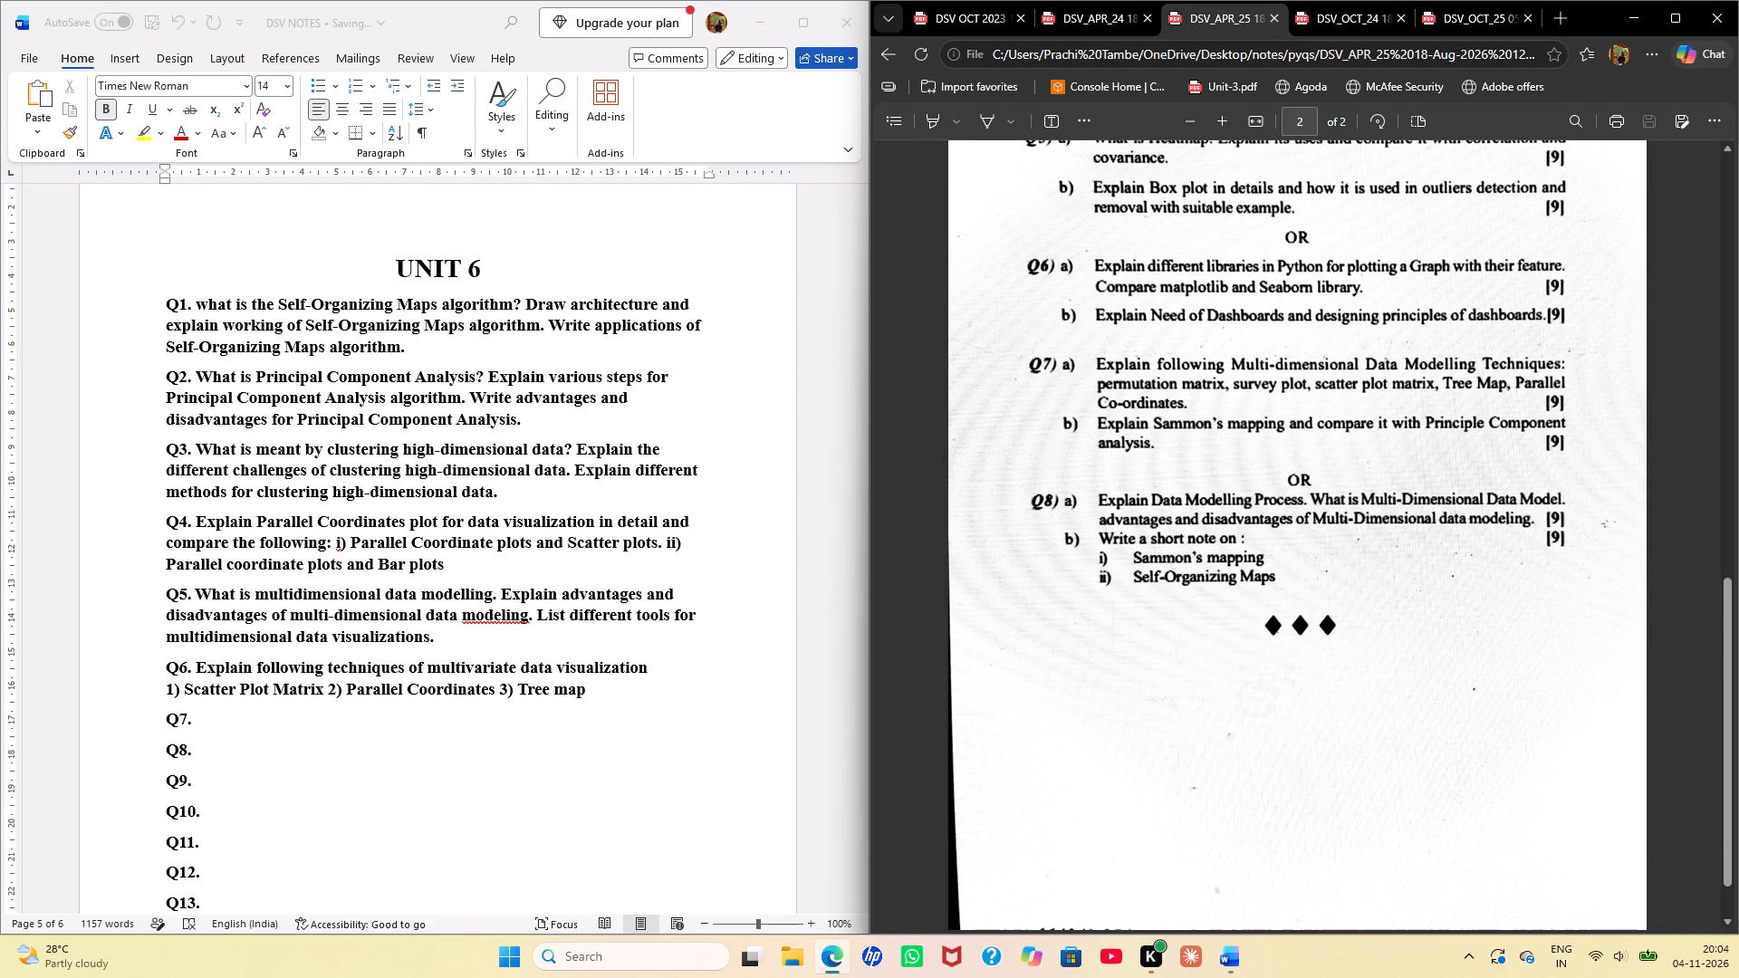
pyautogui.moveTo(1093, 359); pyautogui.dragTo(1186, 400)
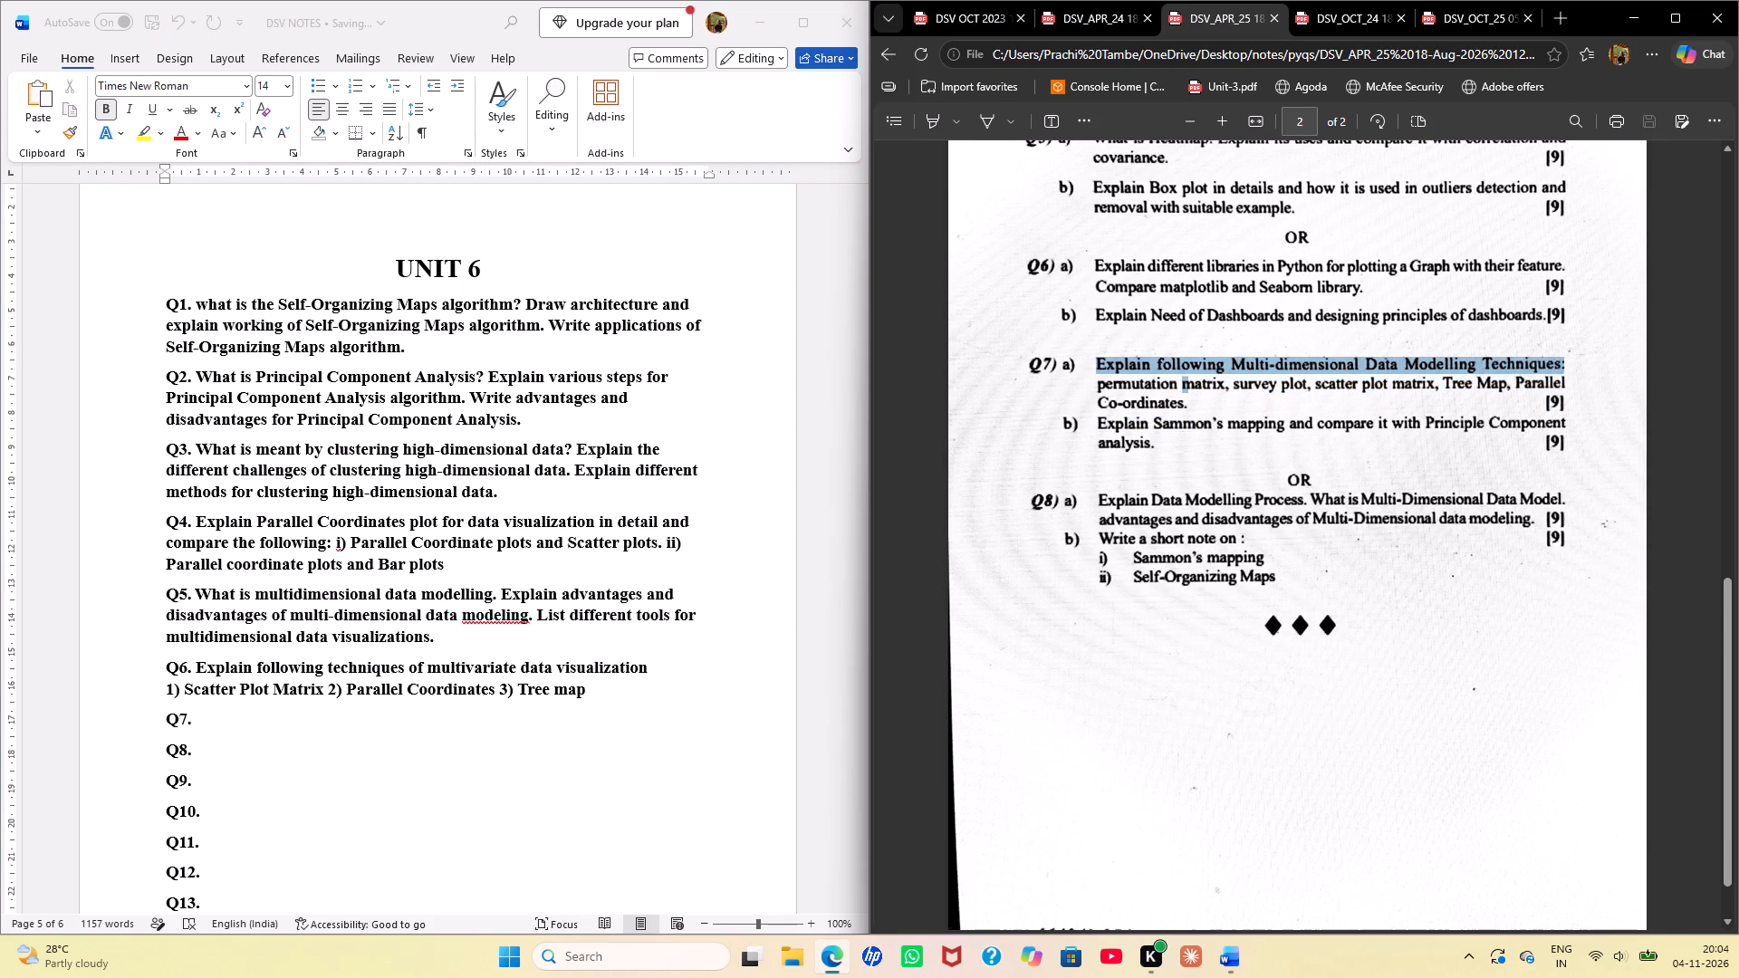
pyautogui.moveTo(1186, 400); pyautogui.dragTo(1189, 406)
pyautogui.moveTo(1189, 406); pyautogui.dragTo(1572, 393)
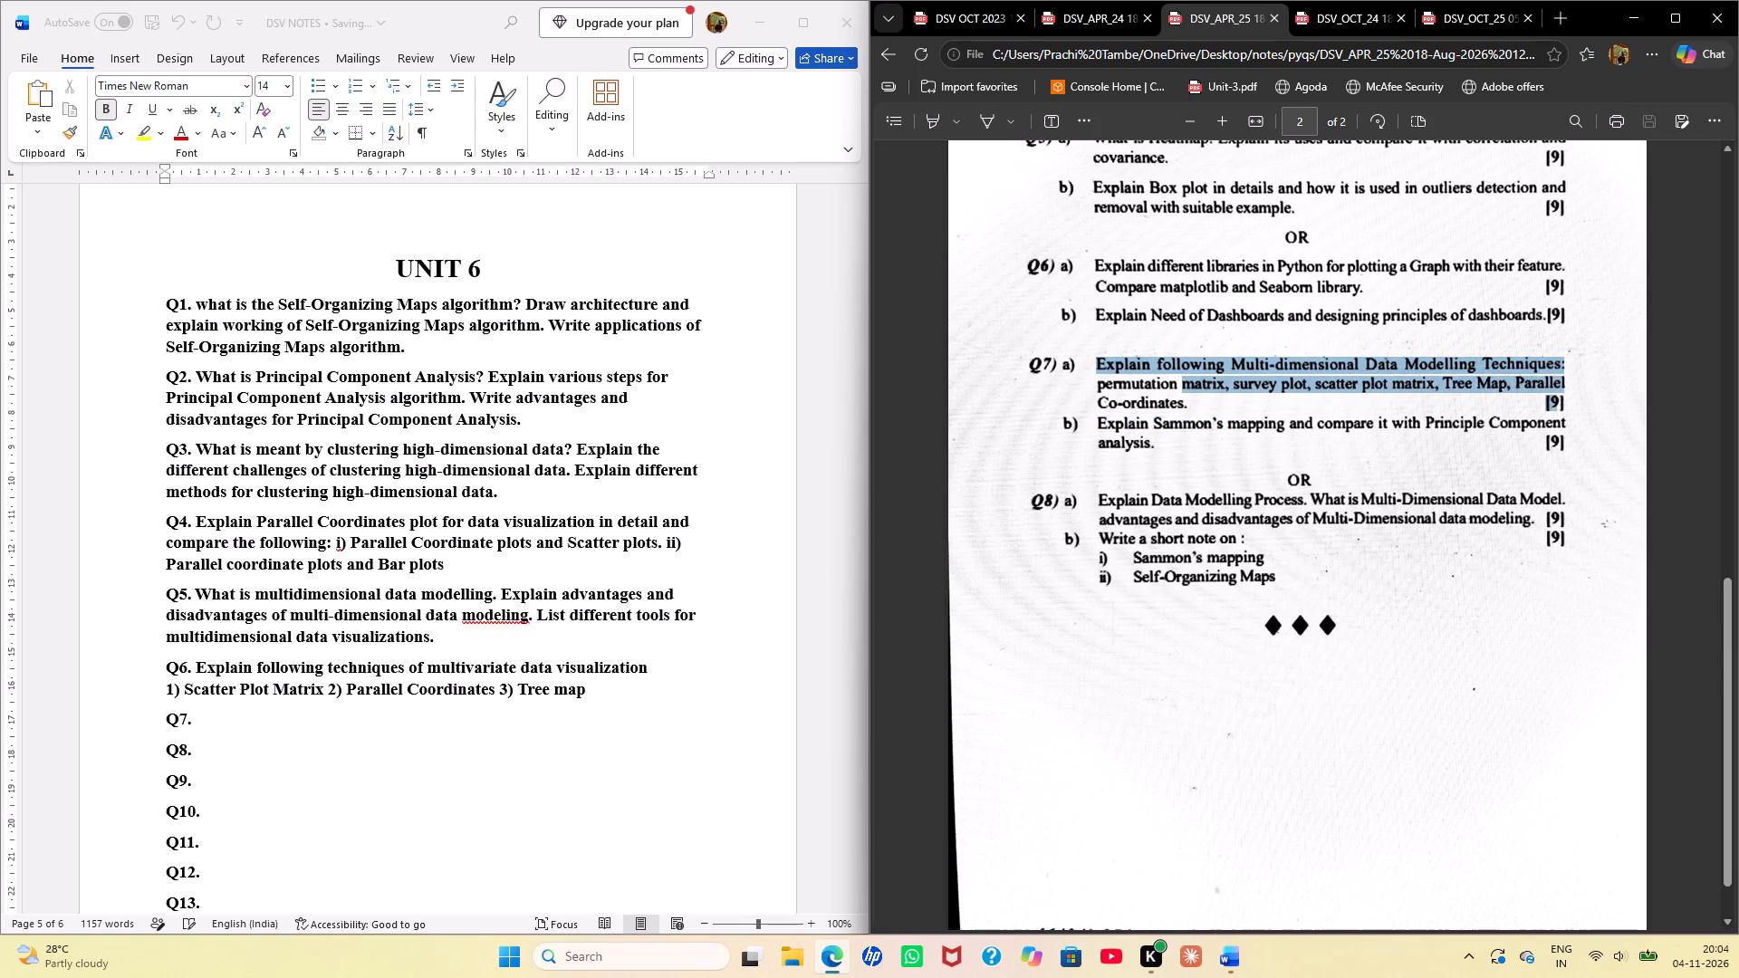
pyautogui.moveTo(1572, 393); pyautogui.dragTo(1572, 394)
pyautogui.hotkey('ctrl', 'c')
pyautogui.click(201, 721)
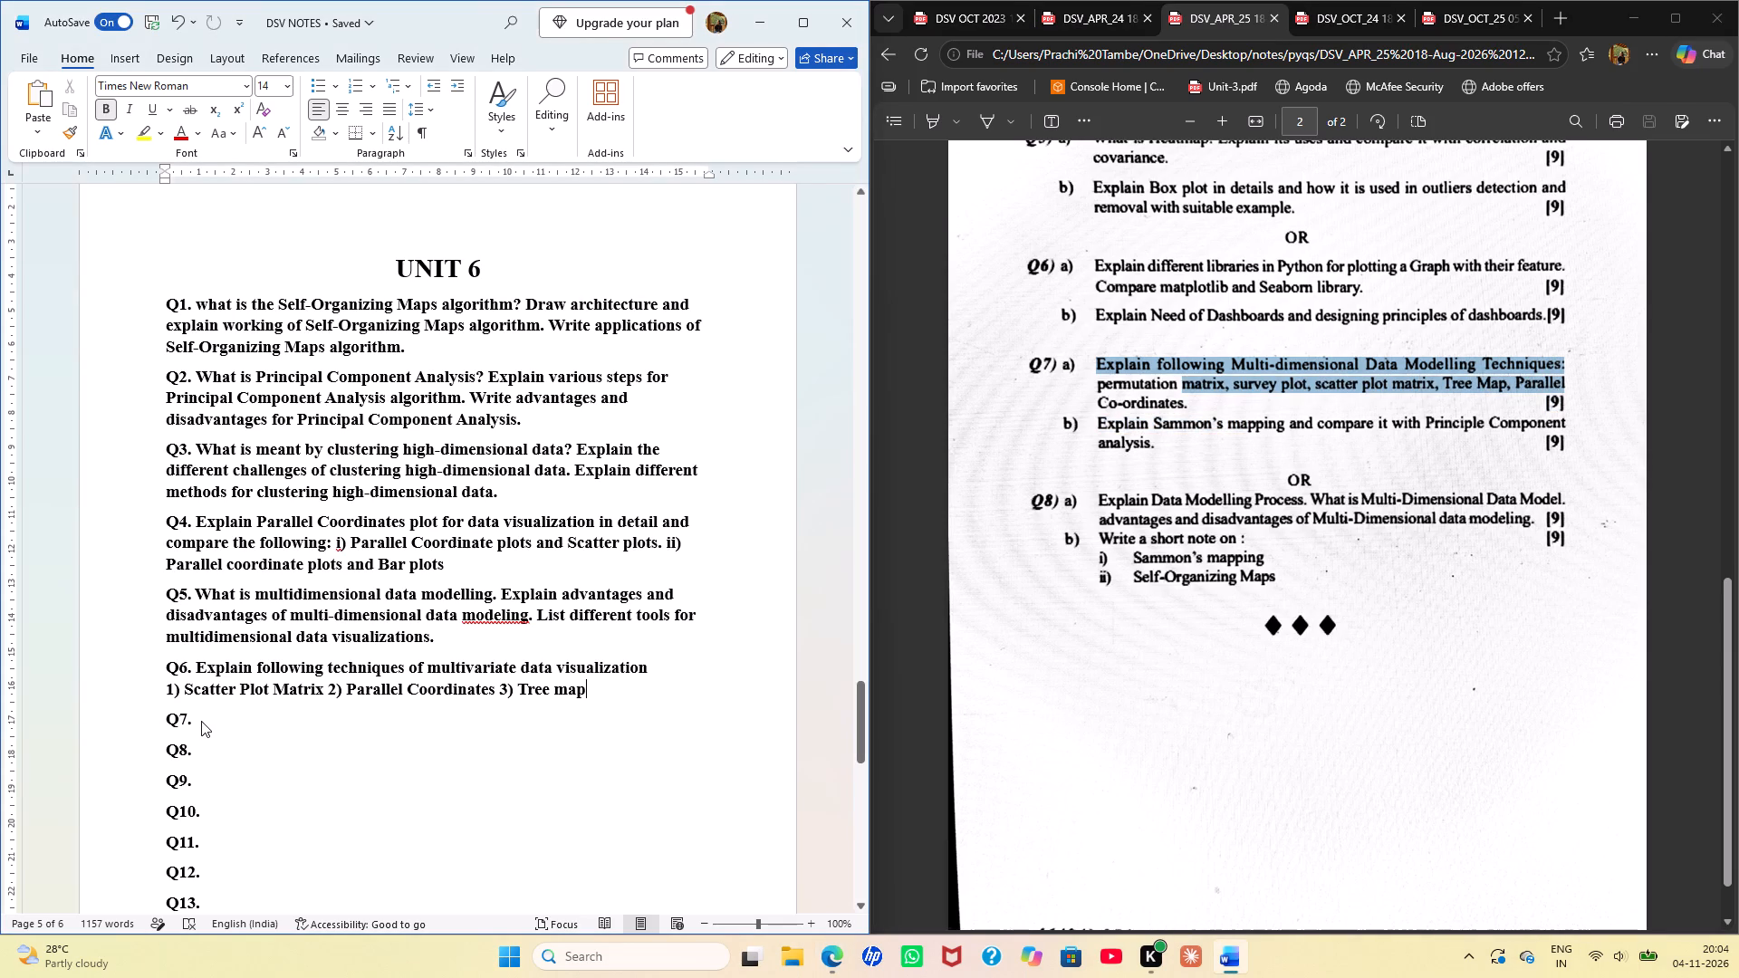
pyautogui.click(197, 719)
pyautogui.press('space')
pyautogui.hotkey('ctrl', 'v')
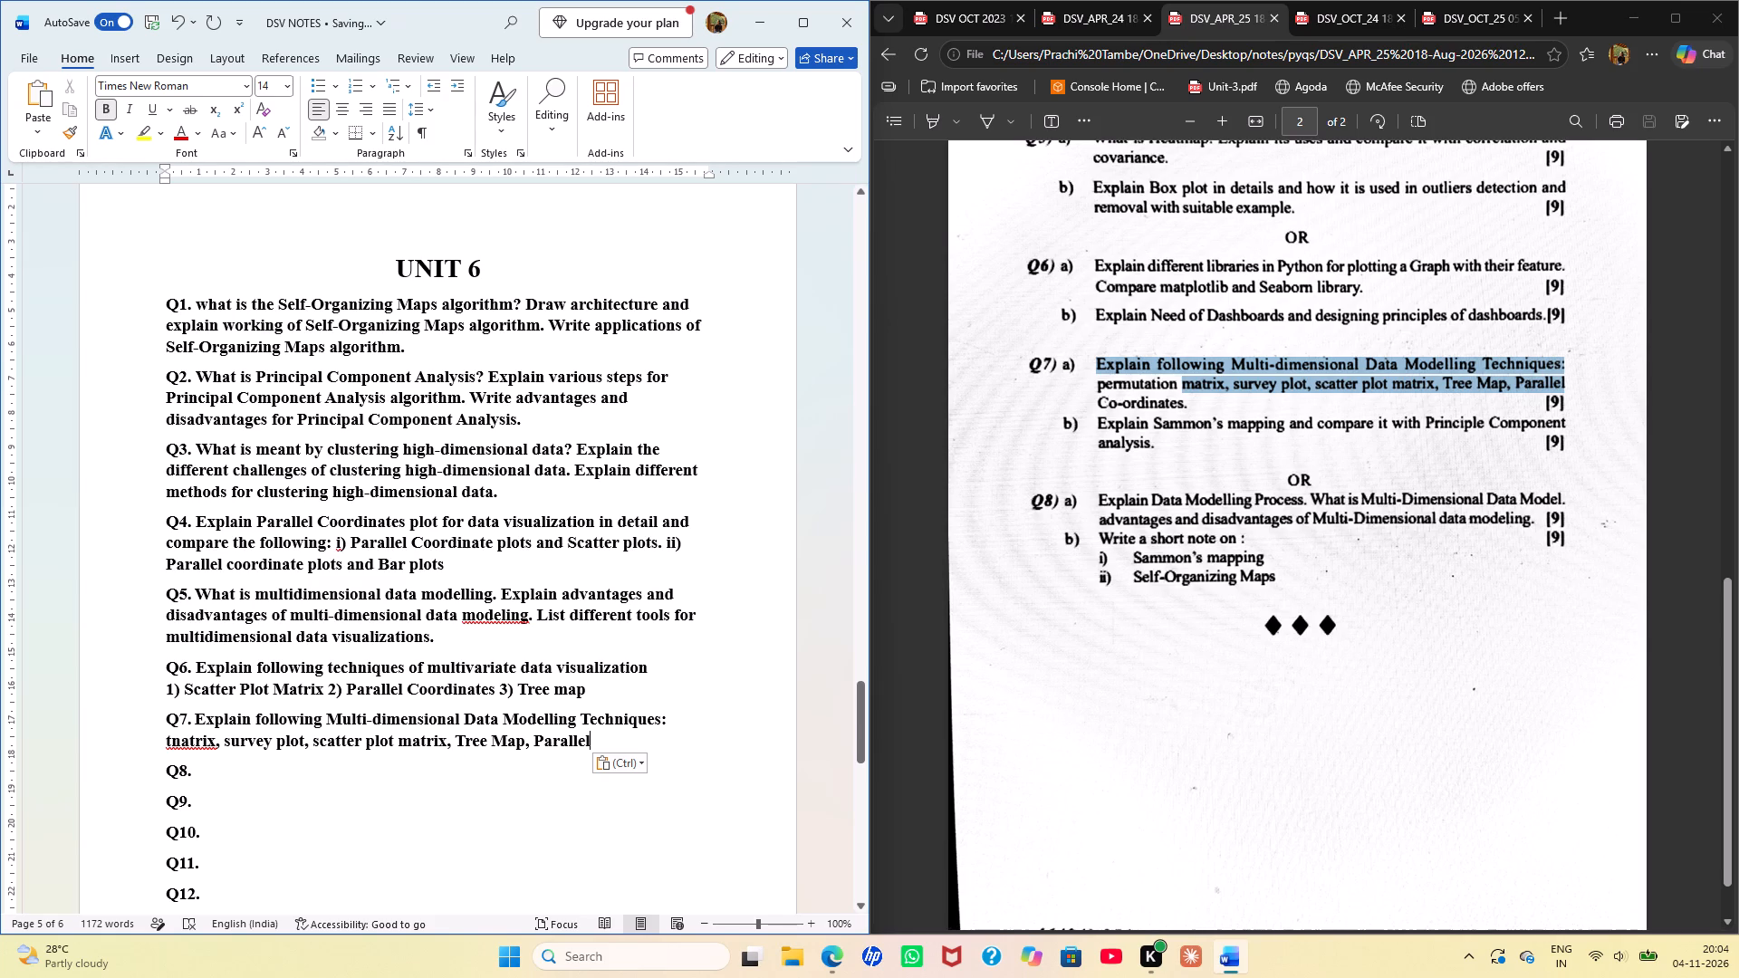
# Correct the misread word "tnatrix" to "matrix" in UNIT 6's Q7.
pyautogui.click(172, 740)
pyautogui.press('BackSpace')
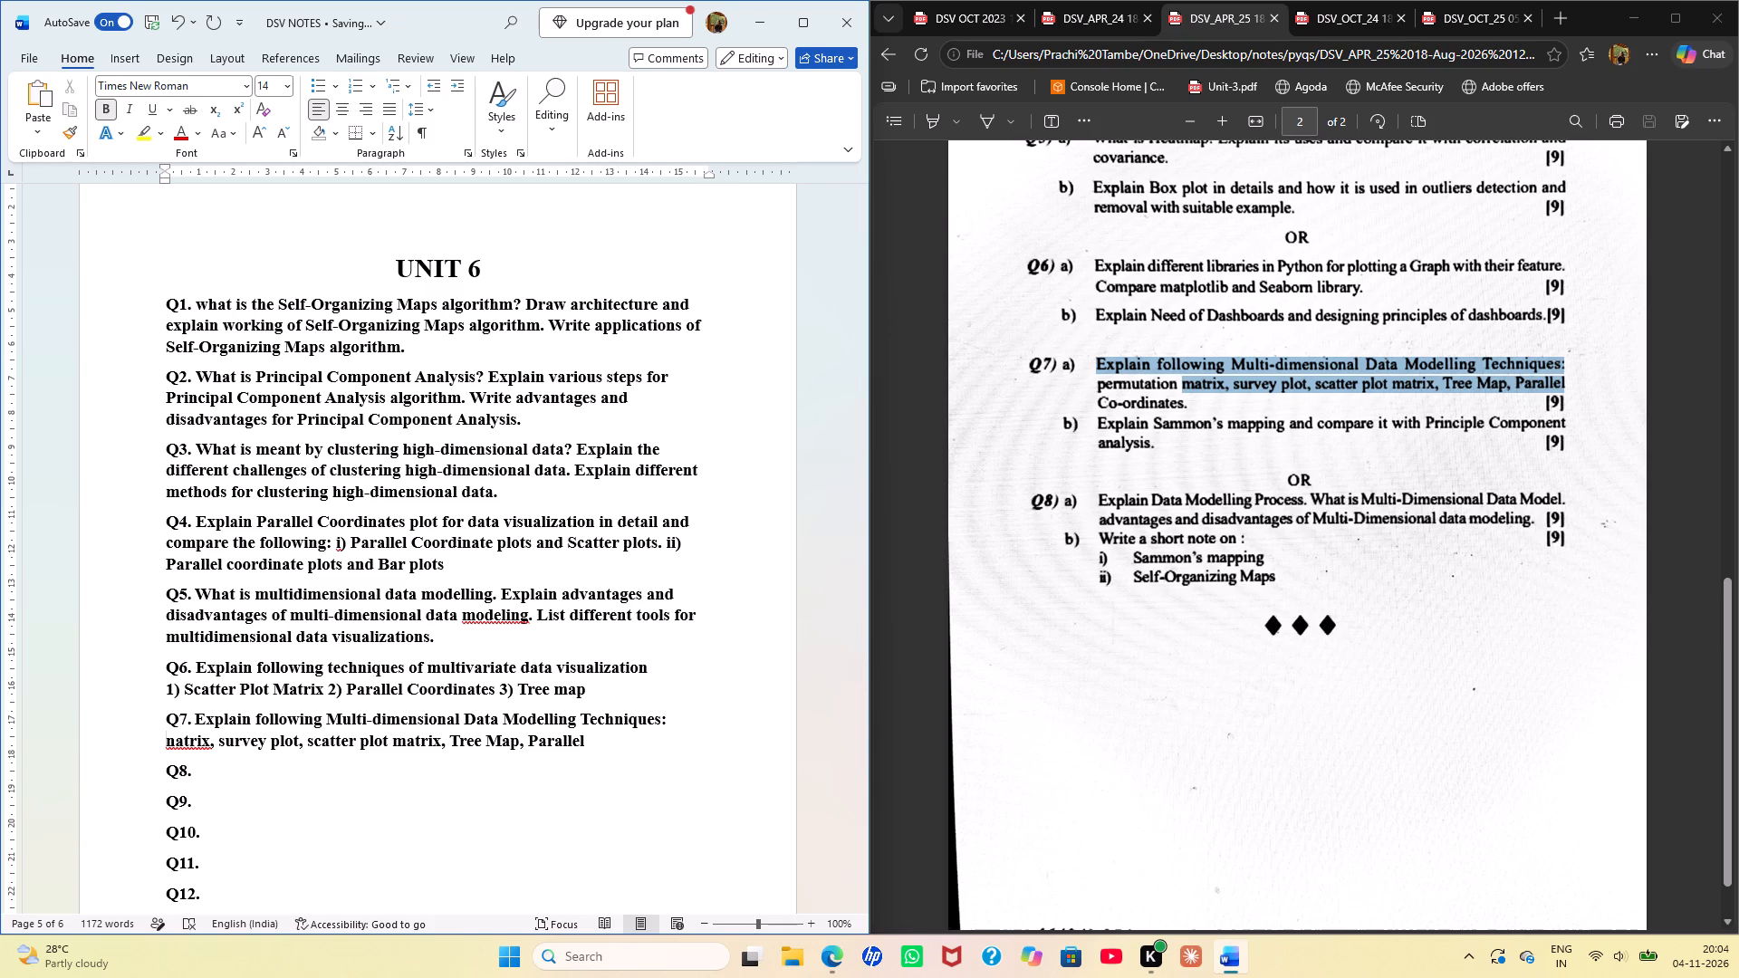
pyautogui.press('Right')
pyautogui.press('BackSpace')
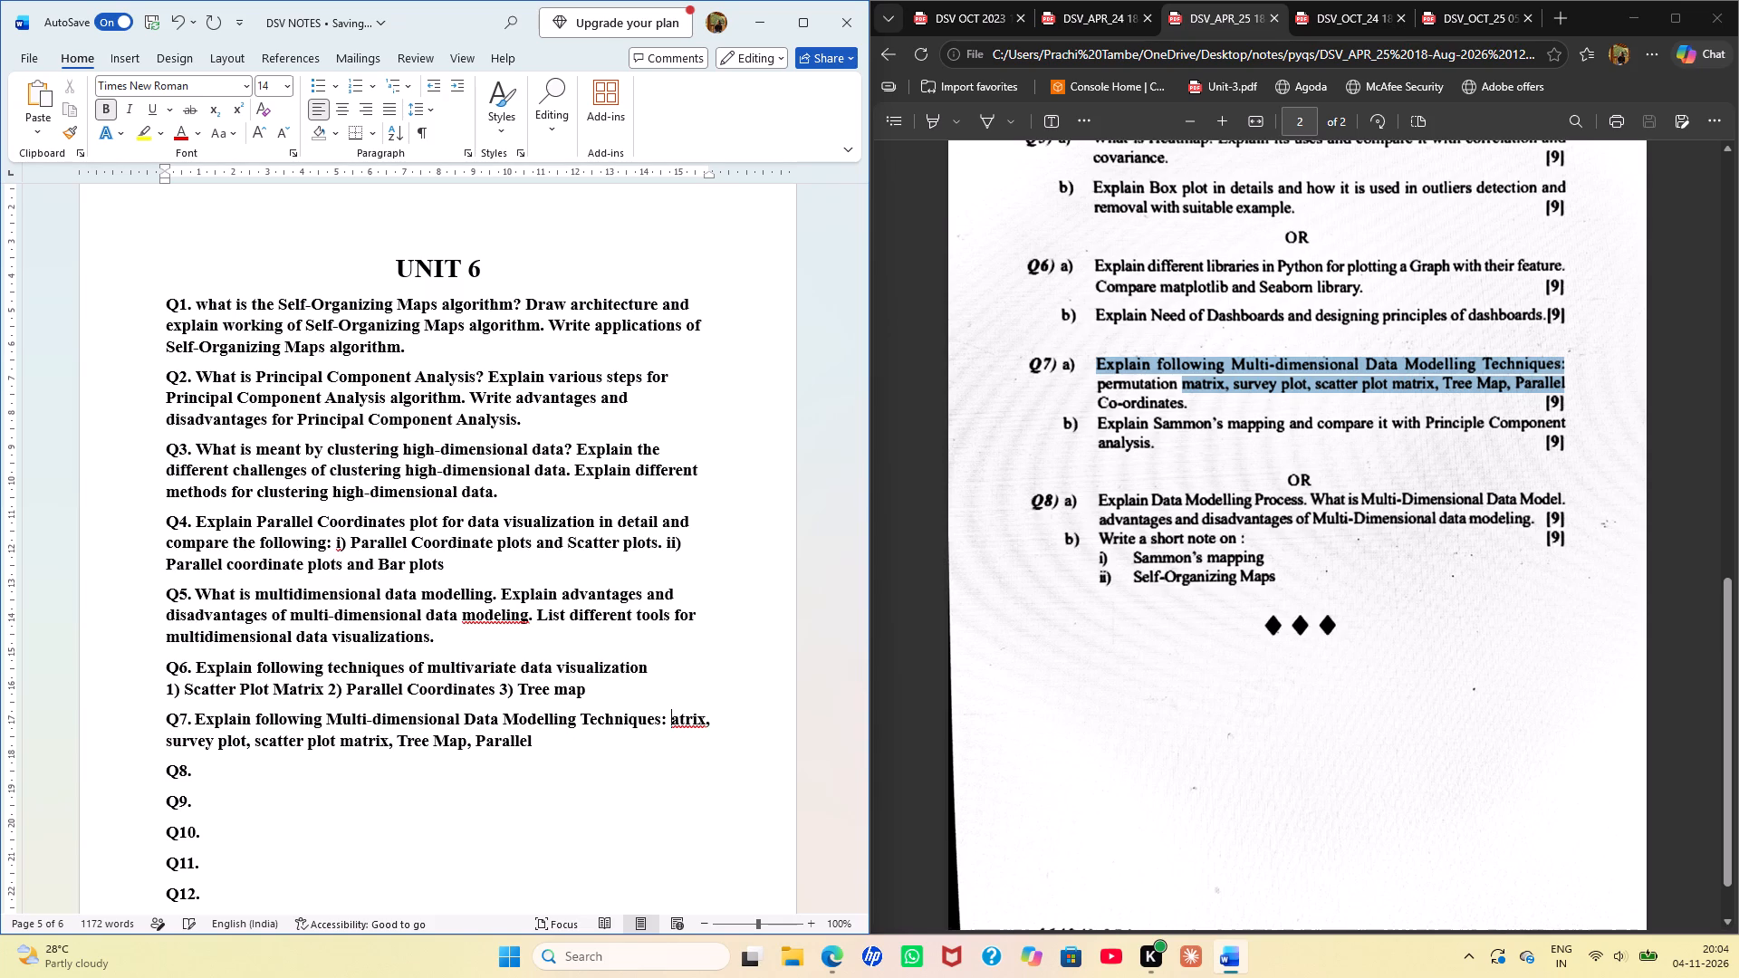
pyautogui.press('m')
# Insert the missing word "permutation" before the first "matrix" in UNIT 6's Q7.
pyautogui.click(164, 743)
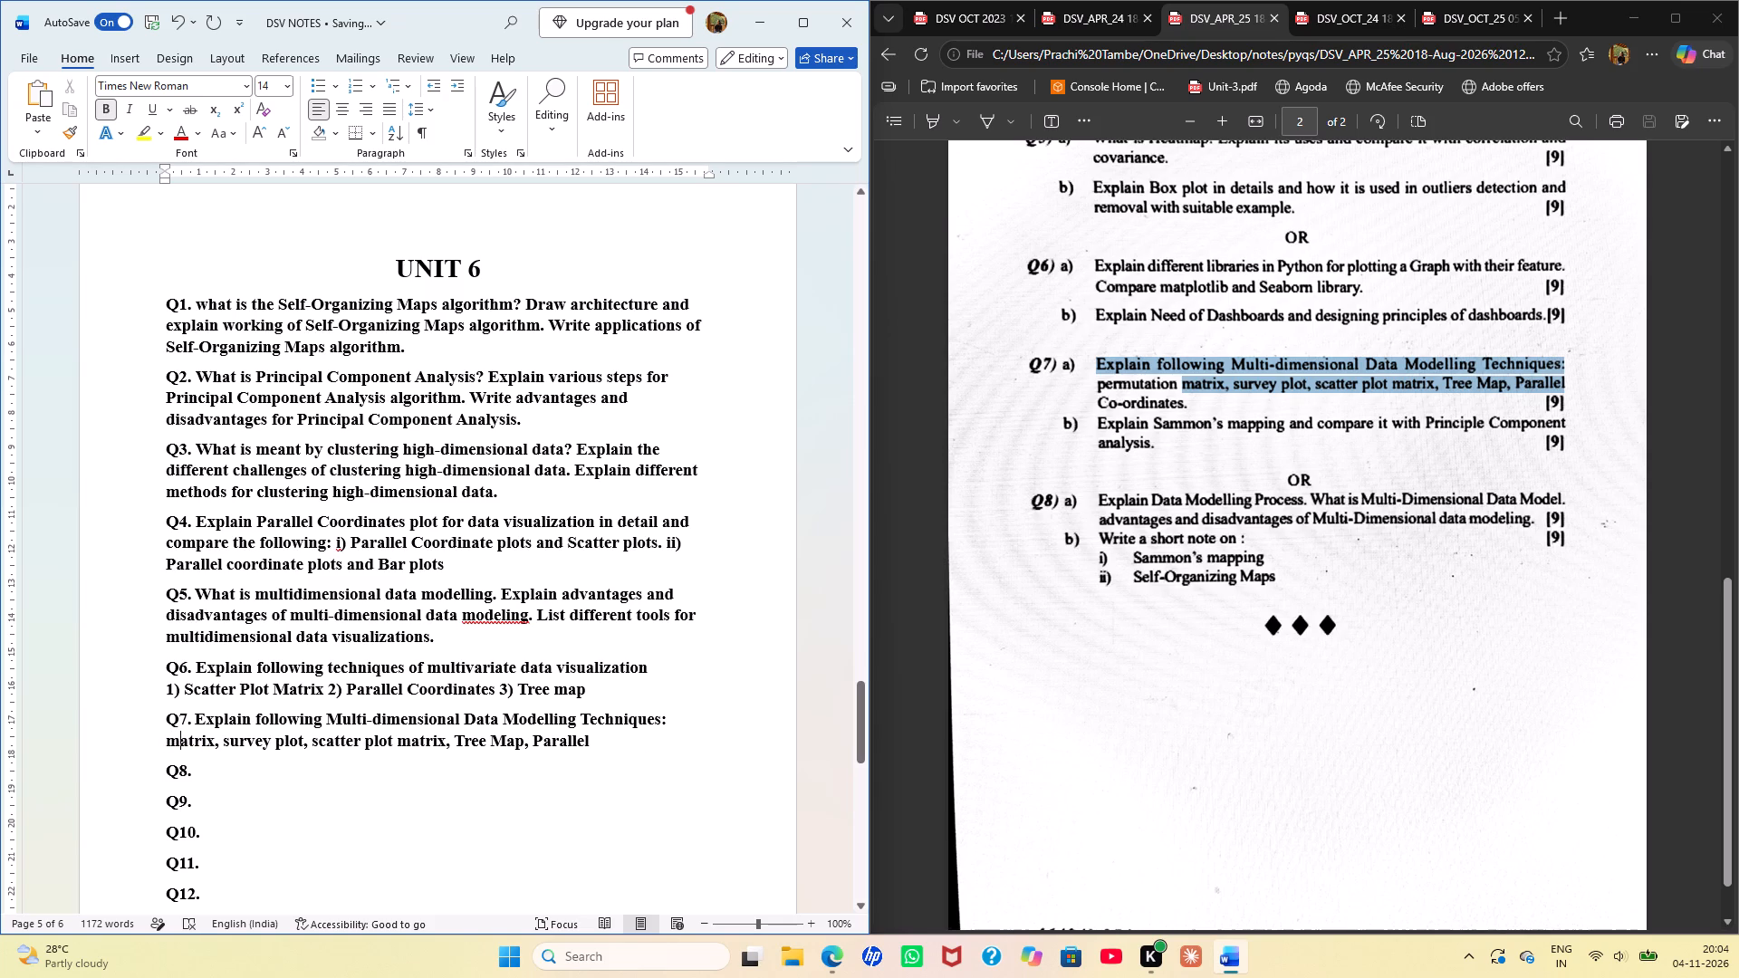
pyautogui.press('space')
pyautogui.press('space')
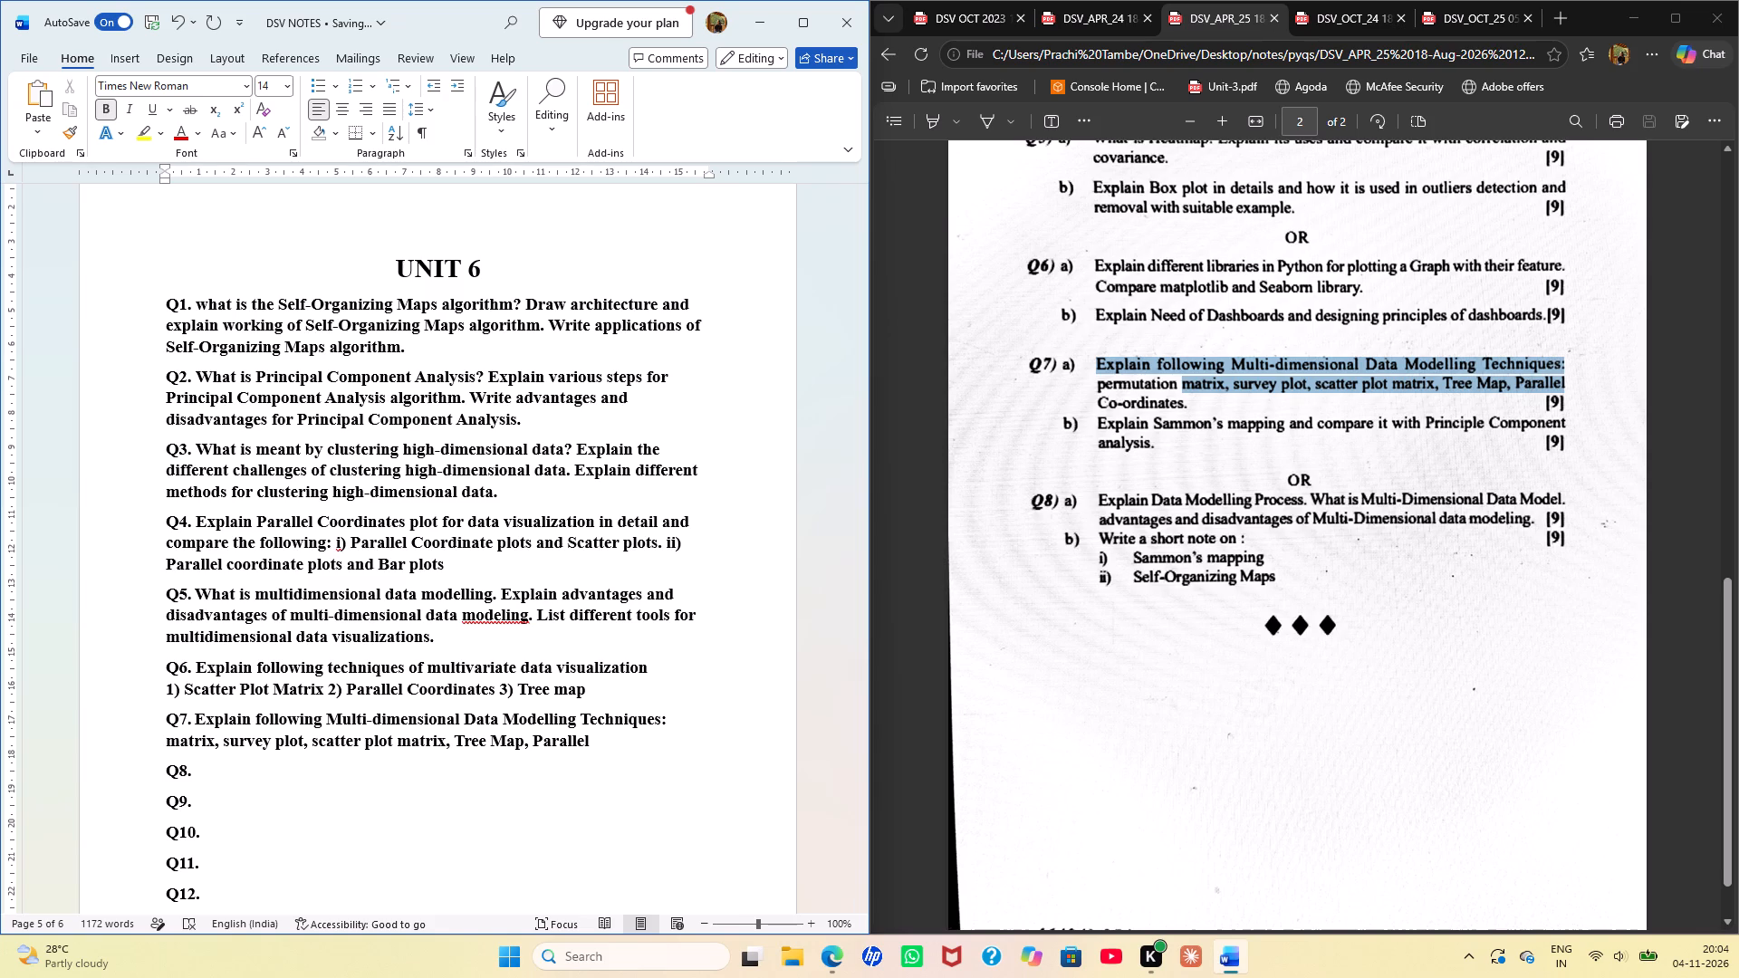
pyautogui.write('per')
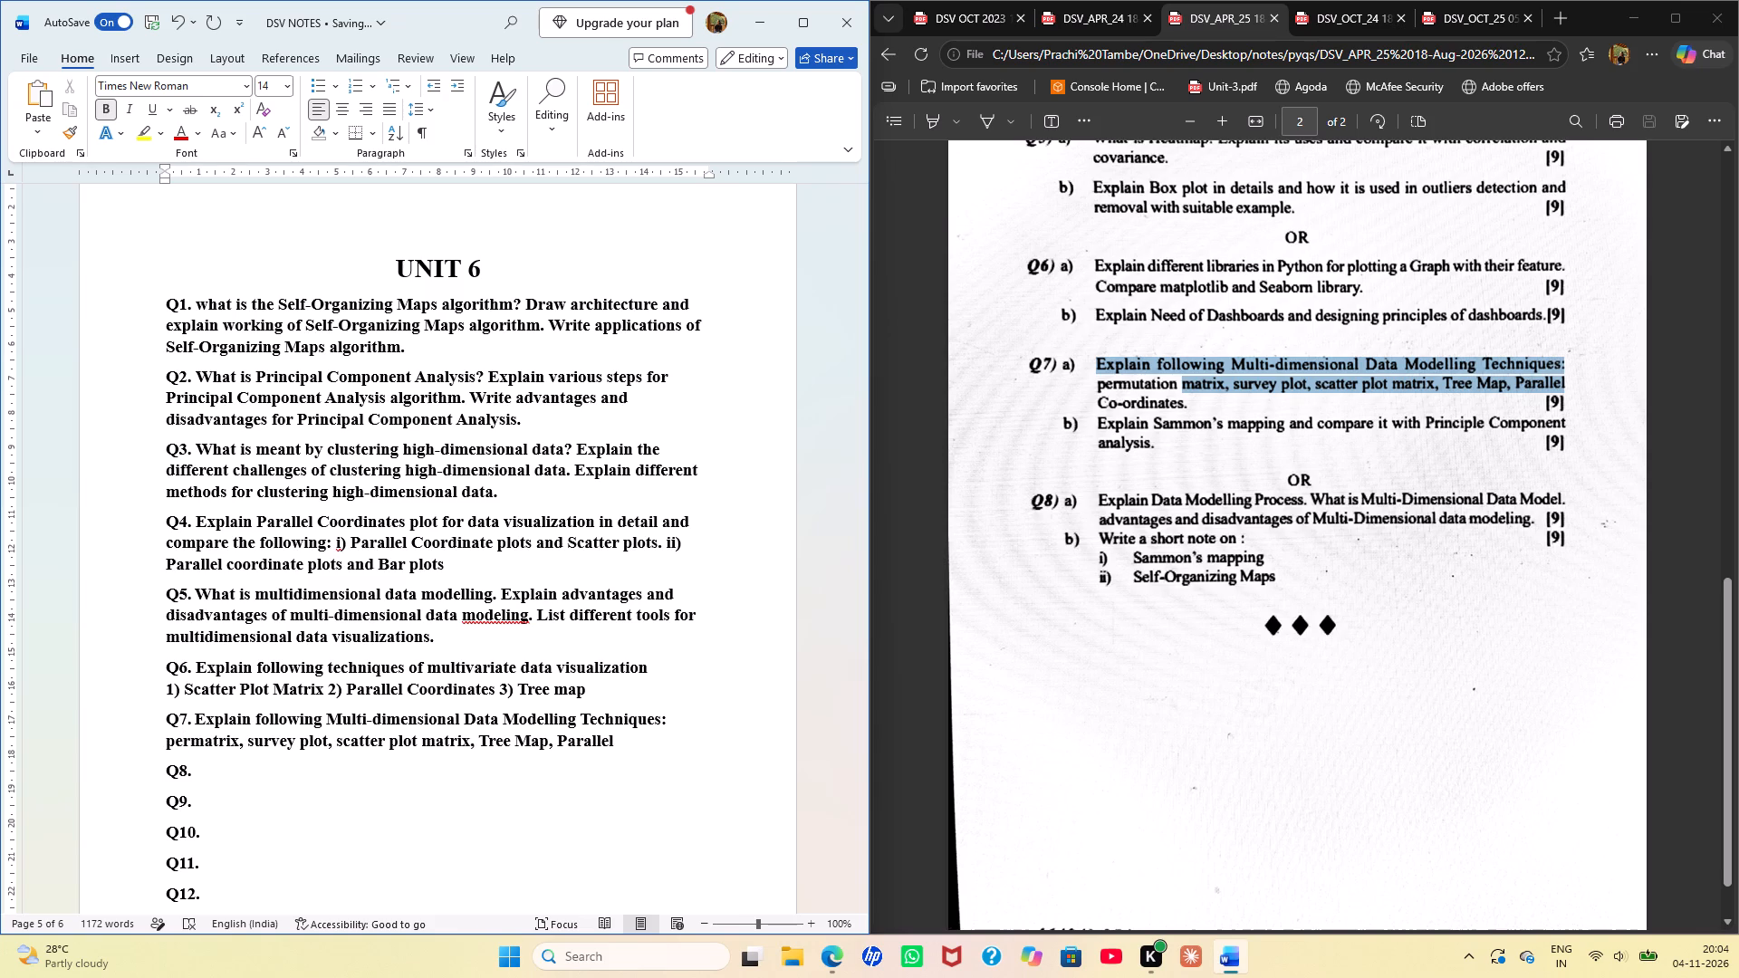
pyautogui.press('m')
pyautogui.press('u')
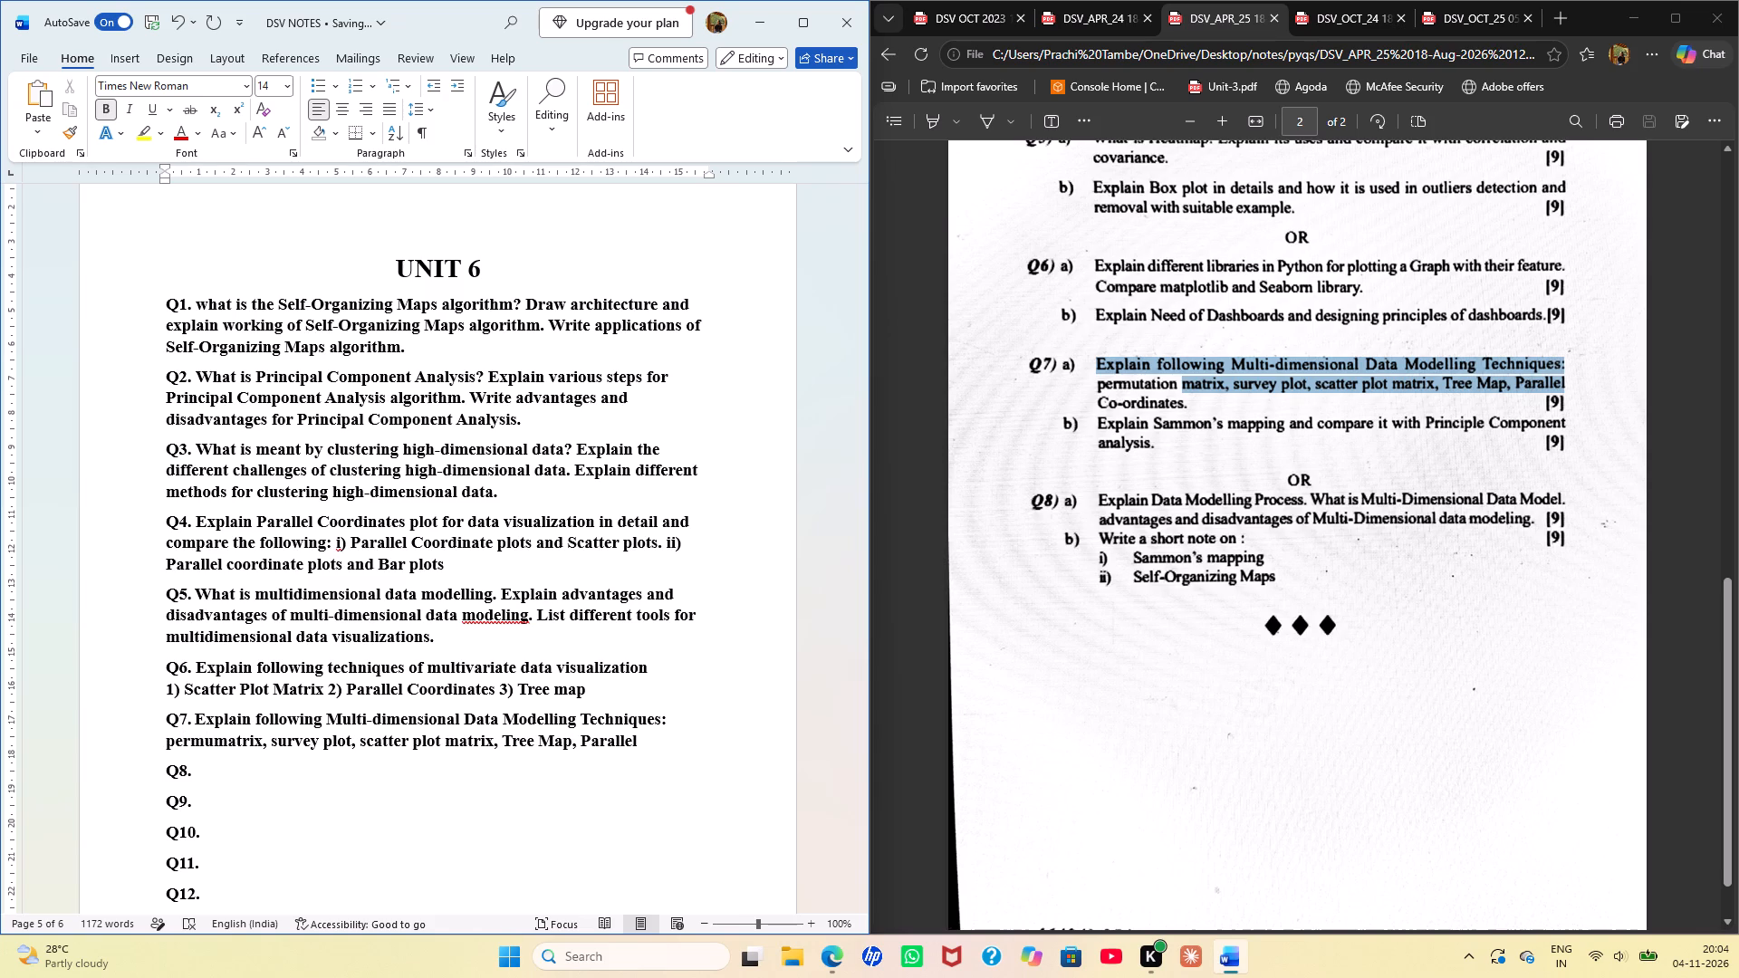
pyautogui.write('tation')
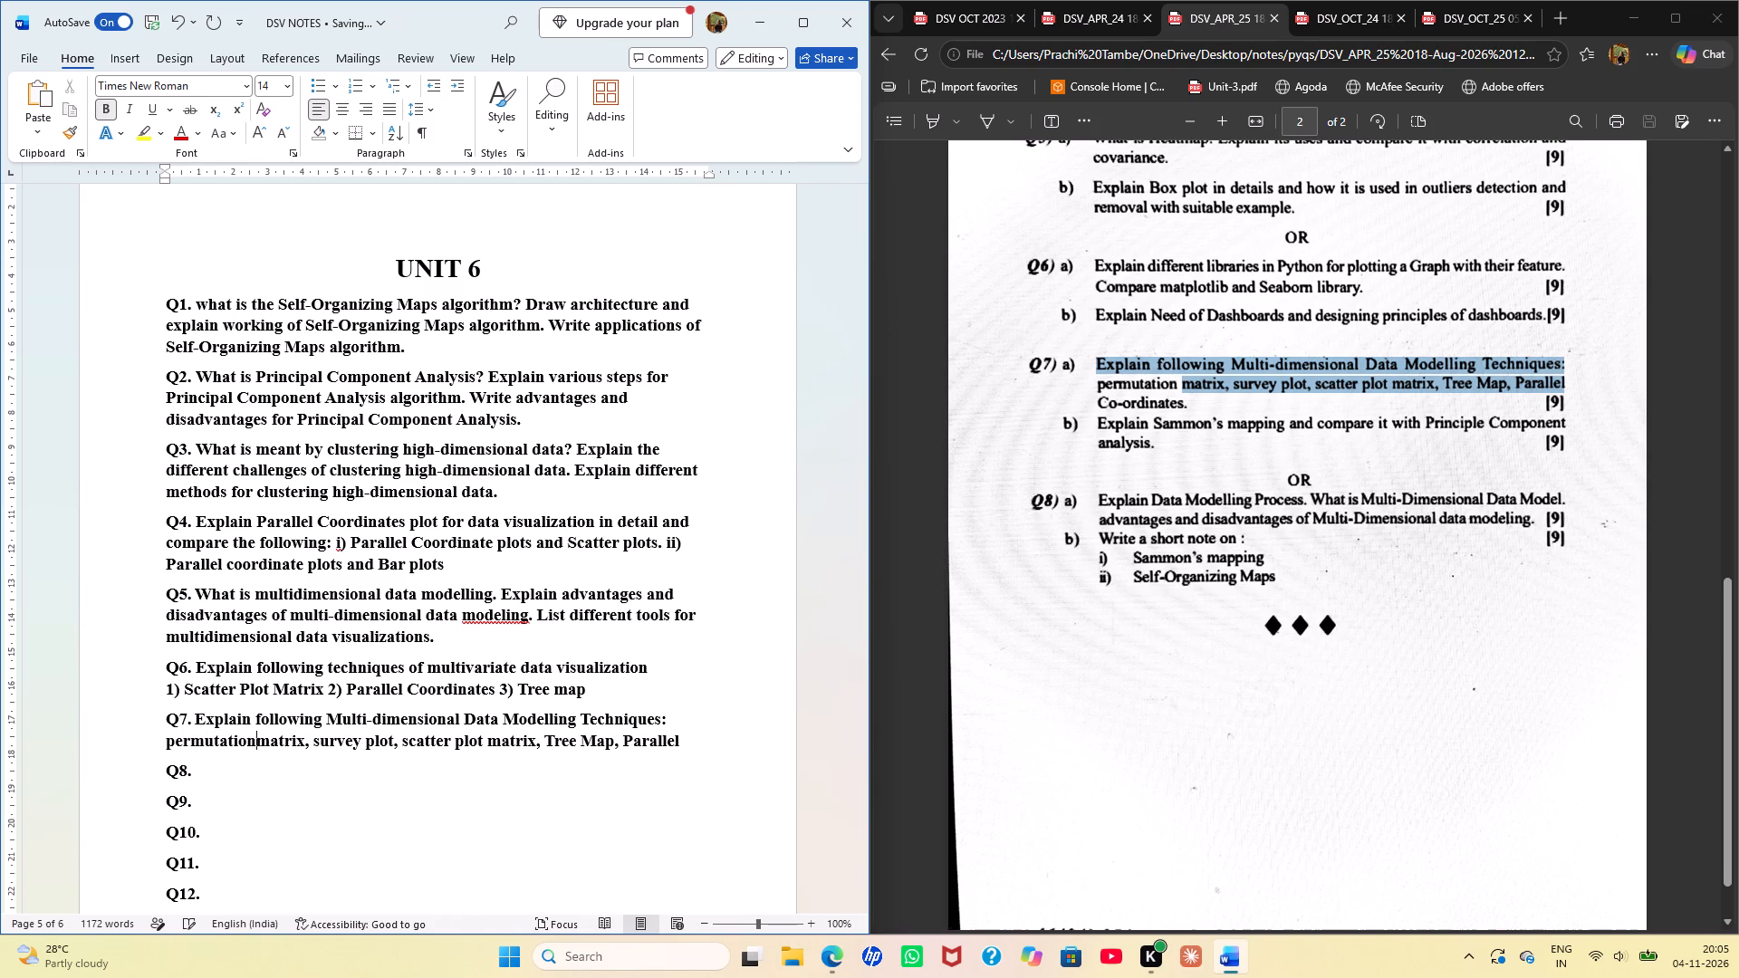
pyautogui.press('space')
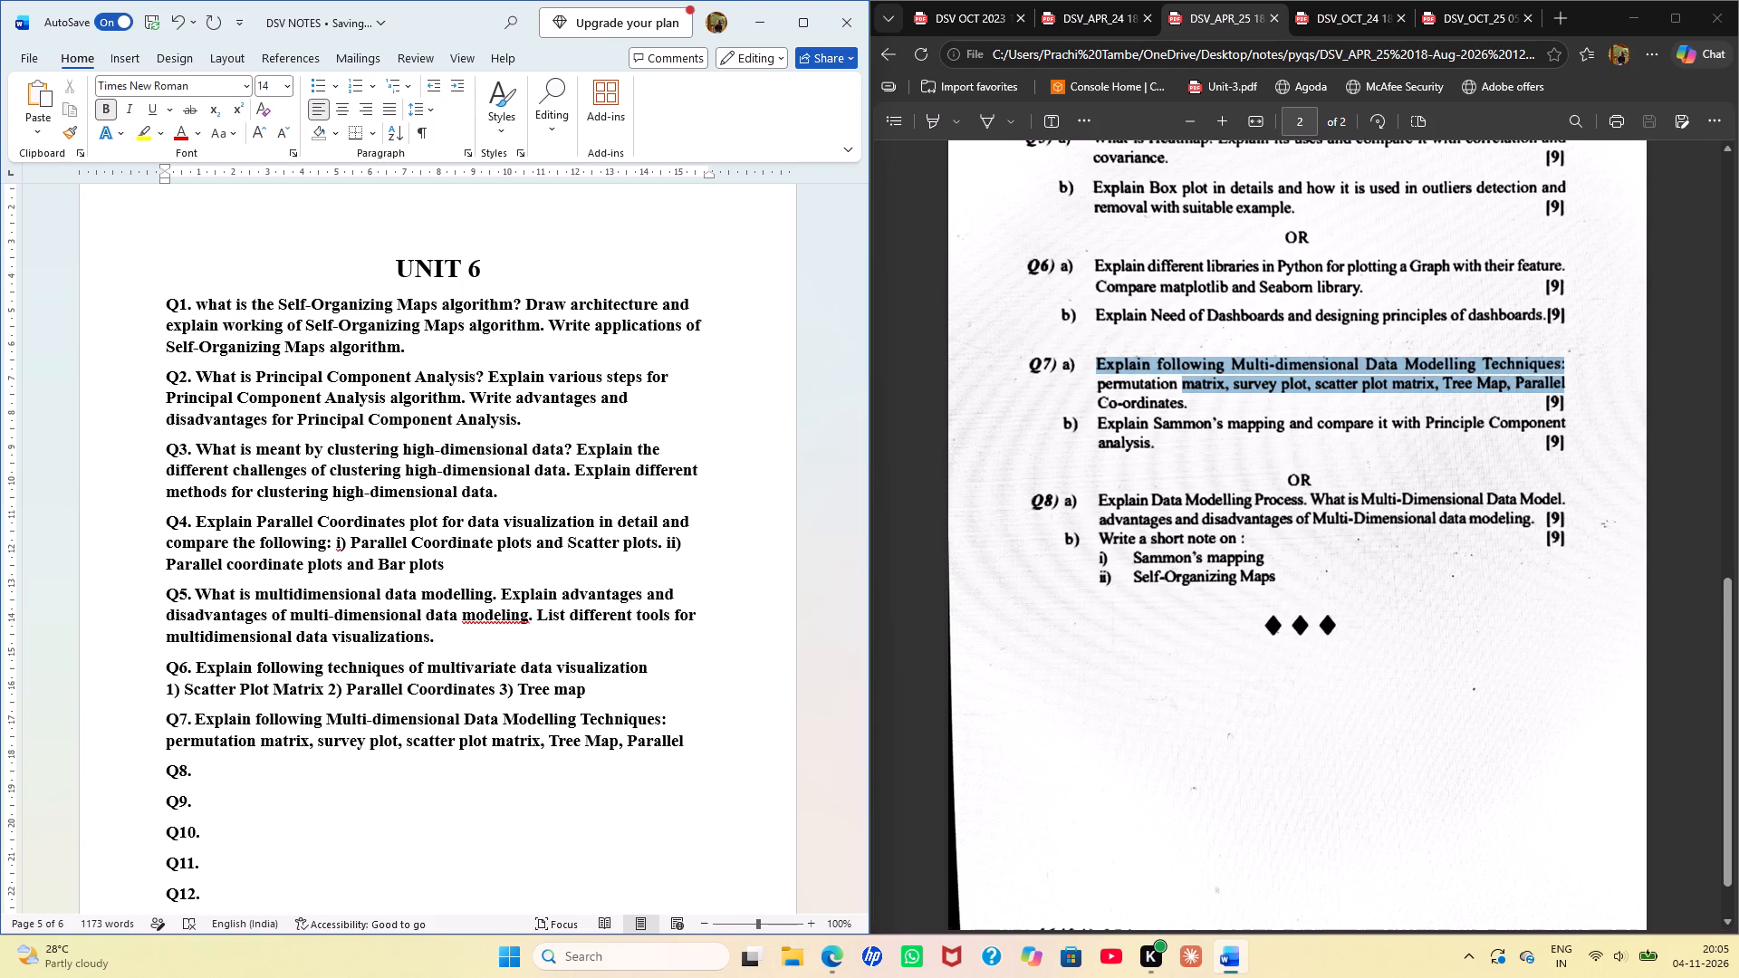
# Add the missing word "coordinates" after "Parallel" at the end of UNIT 6's Q7.
pyautogui.click(705, 743)
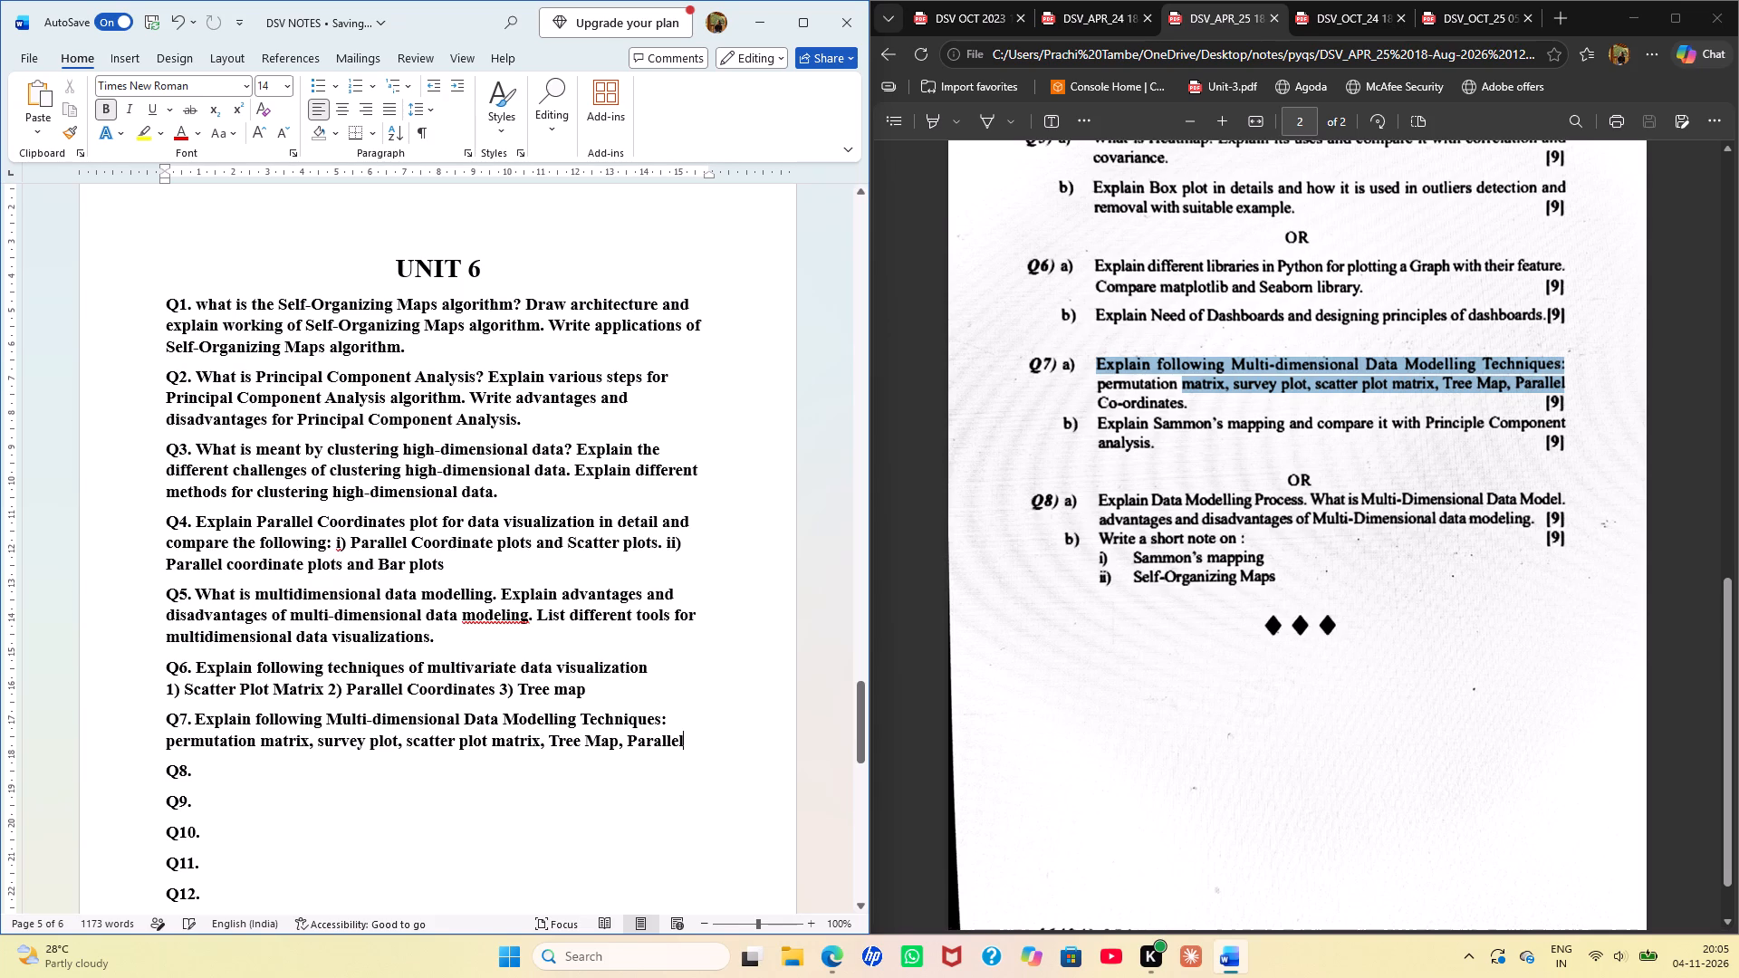
pyautogui.press('space')
pyautogui.write('co')
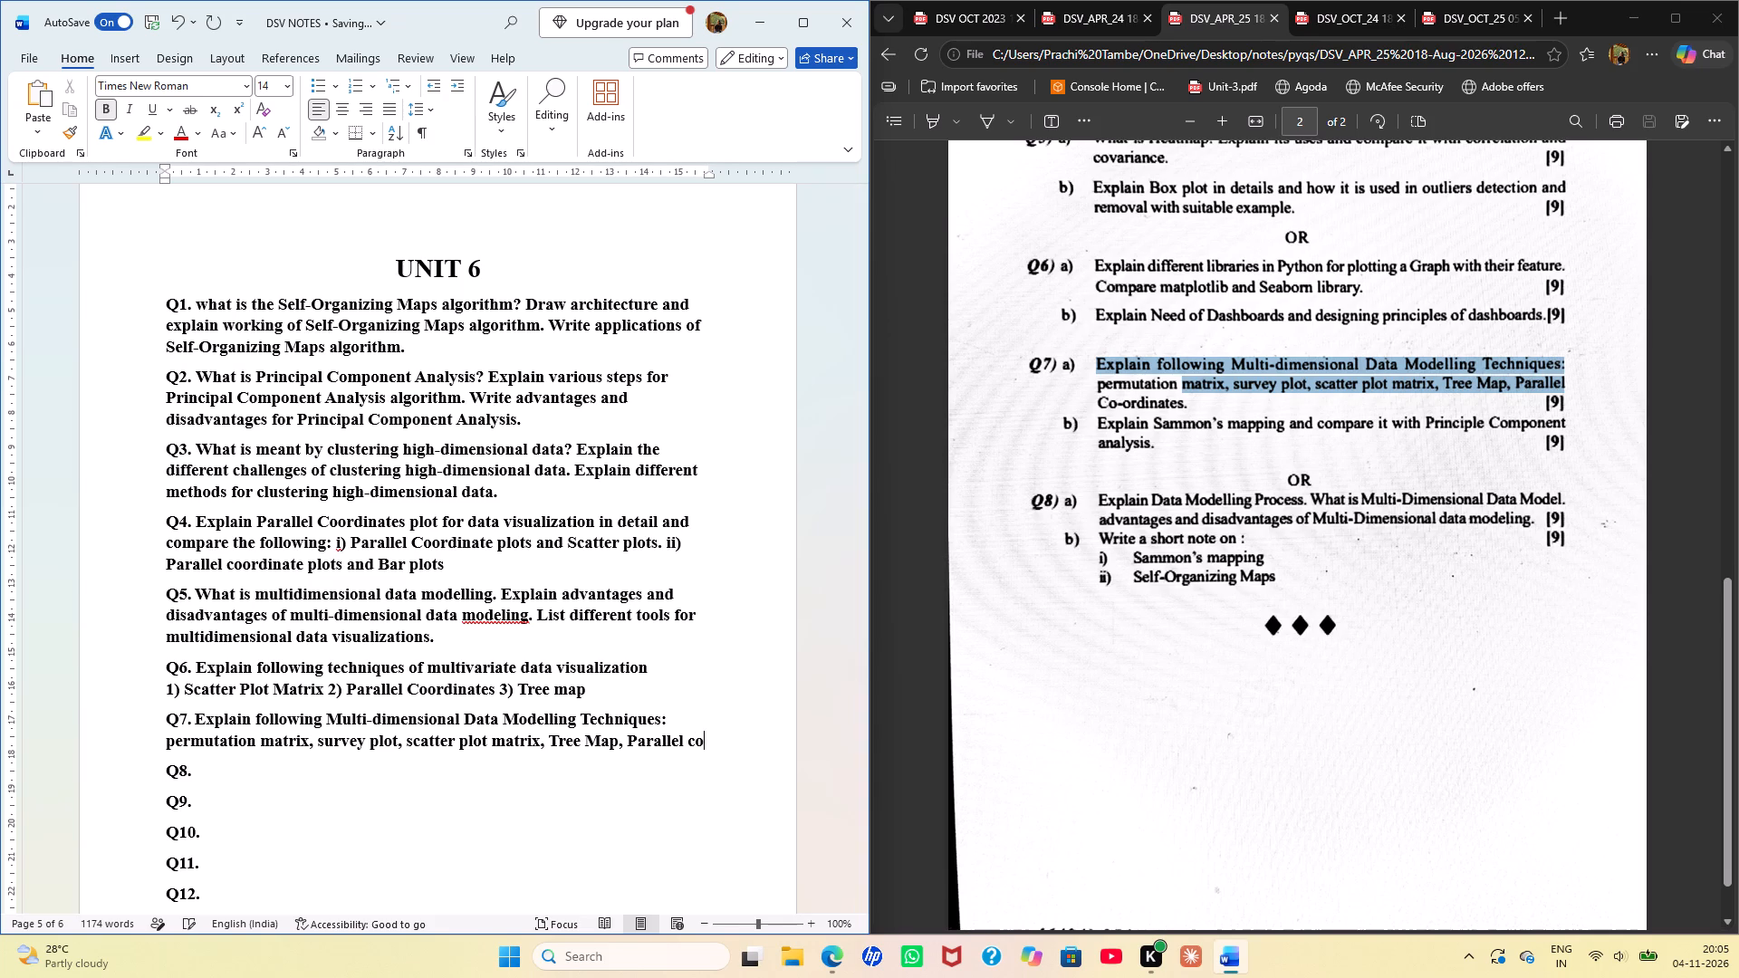
pyautogui.write('ordi')
pyautogui.write('nay')
pyautogui.press('BackSpace')
pyautogui.write('tes')
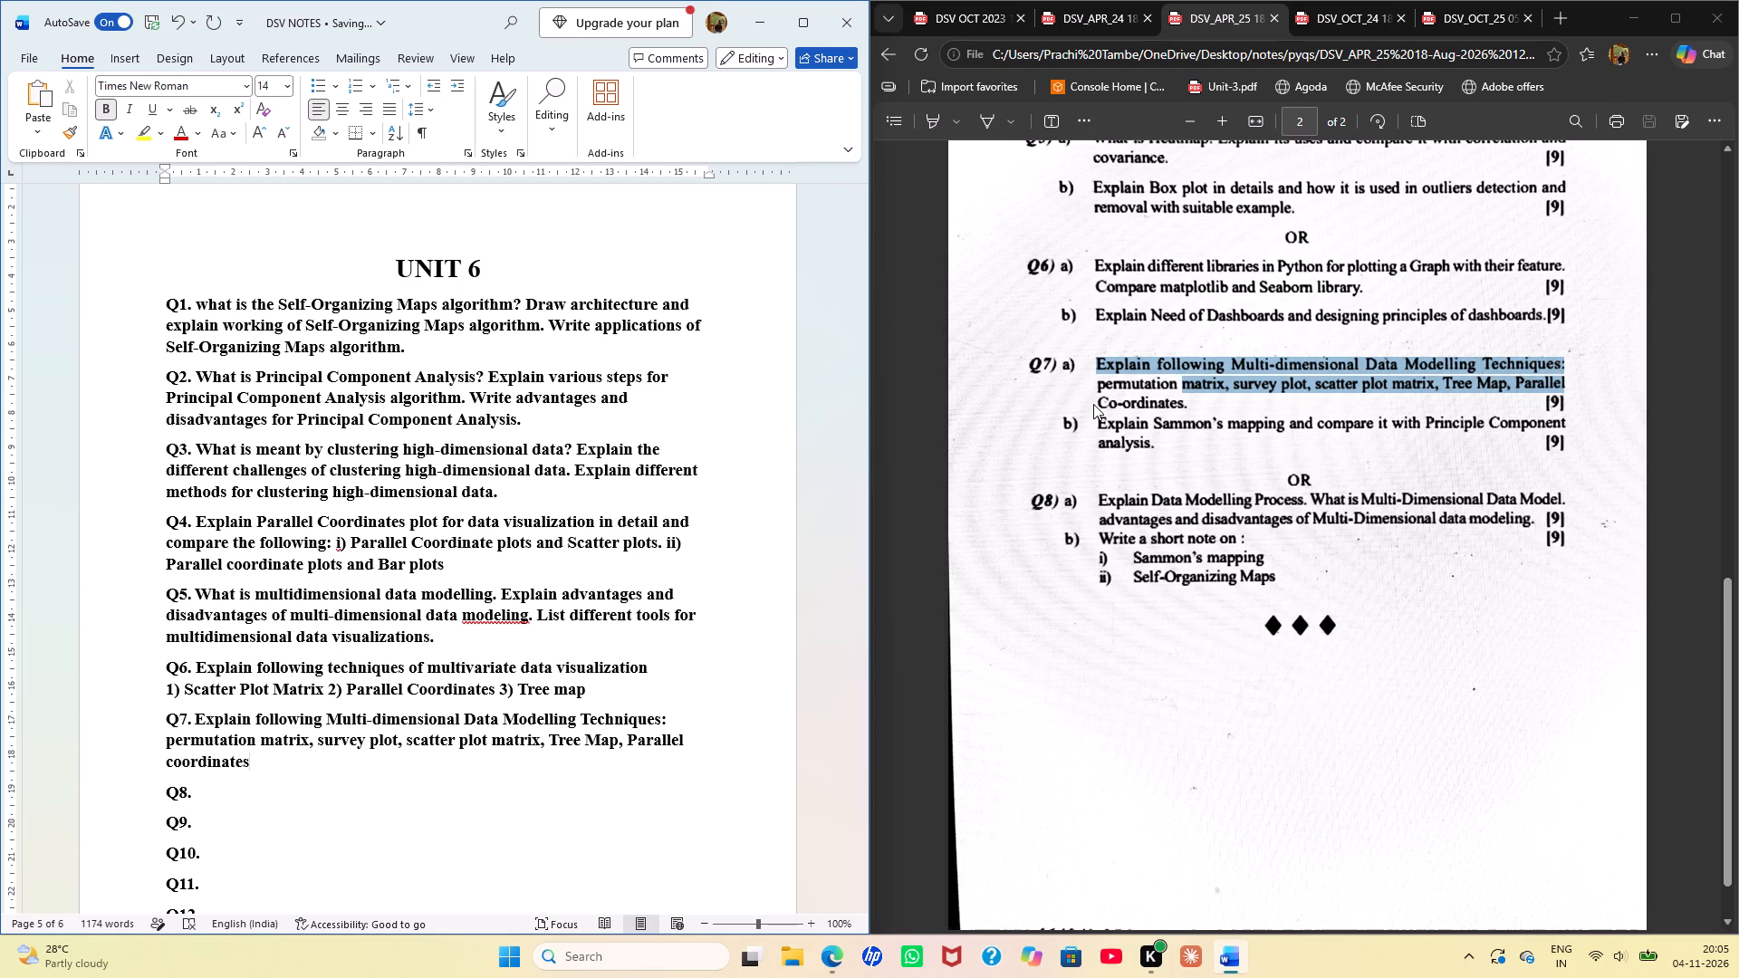
# Copy the Sammon's mapping comparison question, Q7 b) of the April 2025 paper, into UNIT 6's Q8. line.
pyautogui.moveTo(1090, 424); pyautogui.dragTo(1114, 427)
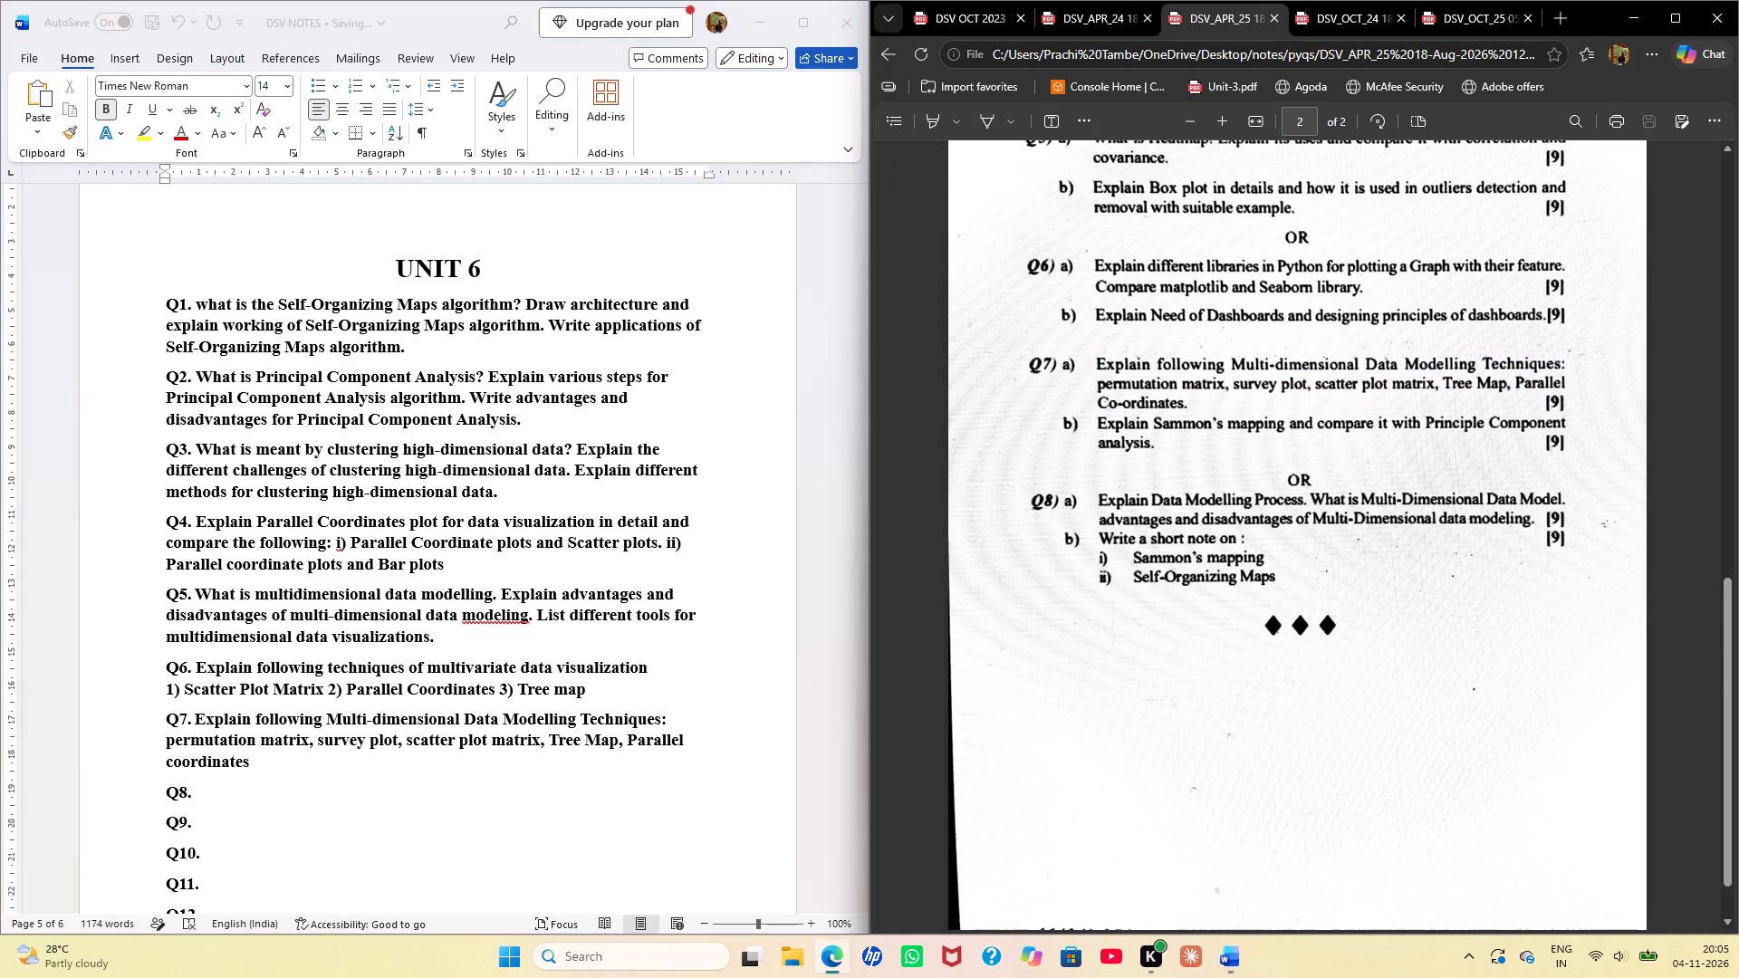
pyautogui.moveTo(1114, 427); pyautogui.dragTo(1161, 441)
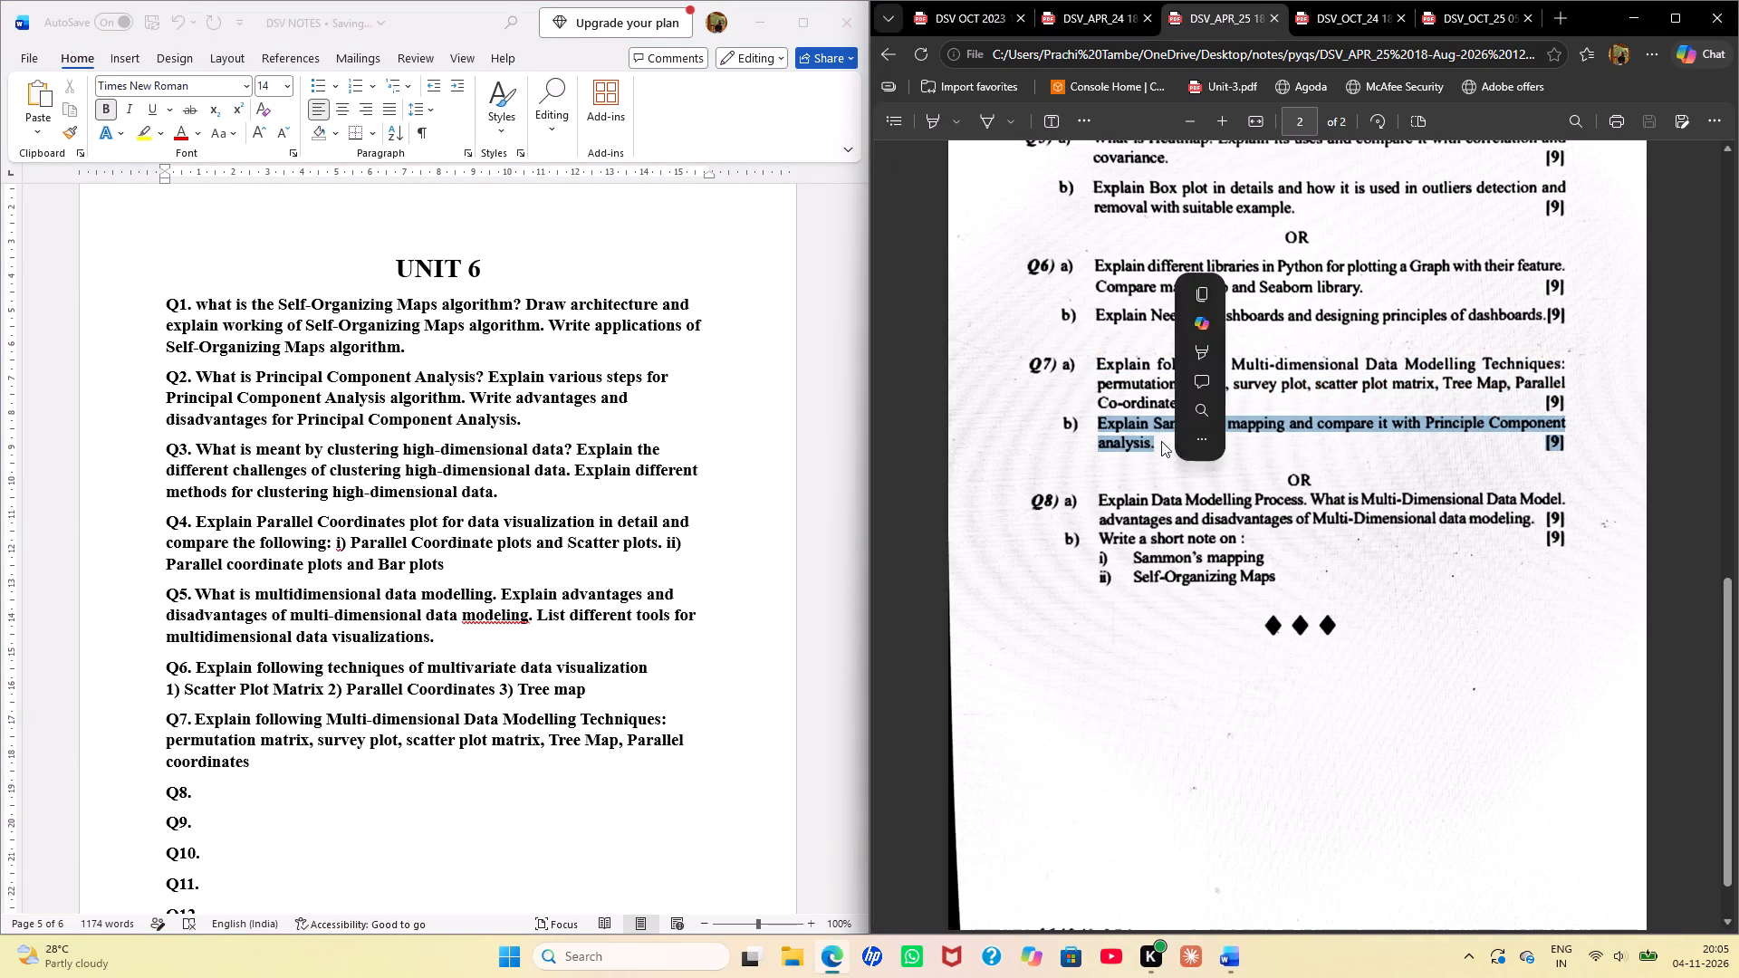
pyautogui.hotkey('ctrl', 'c')
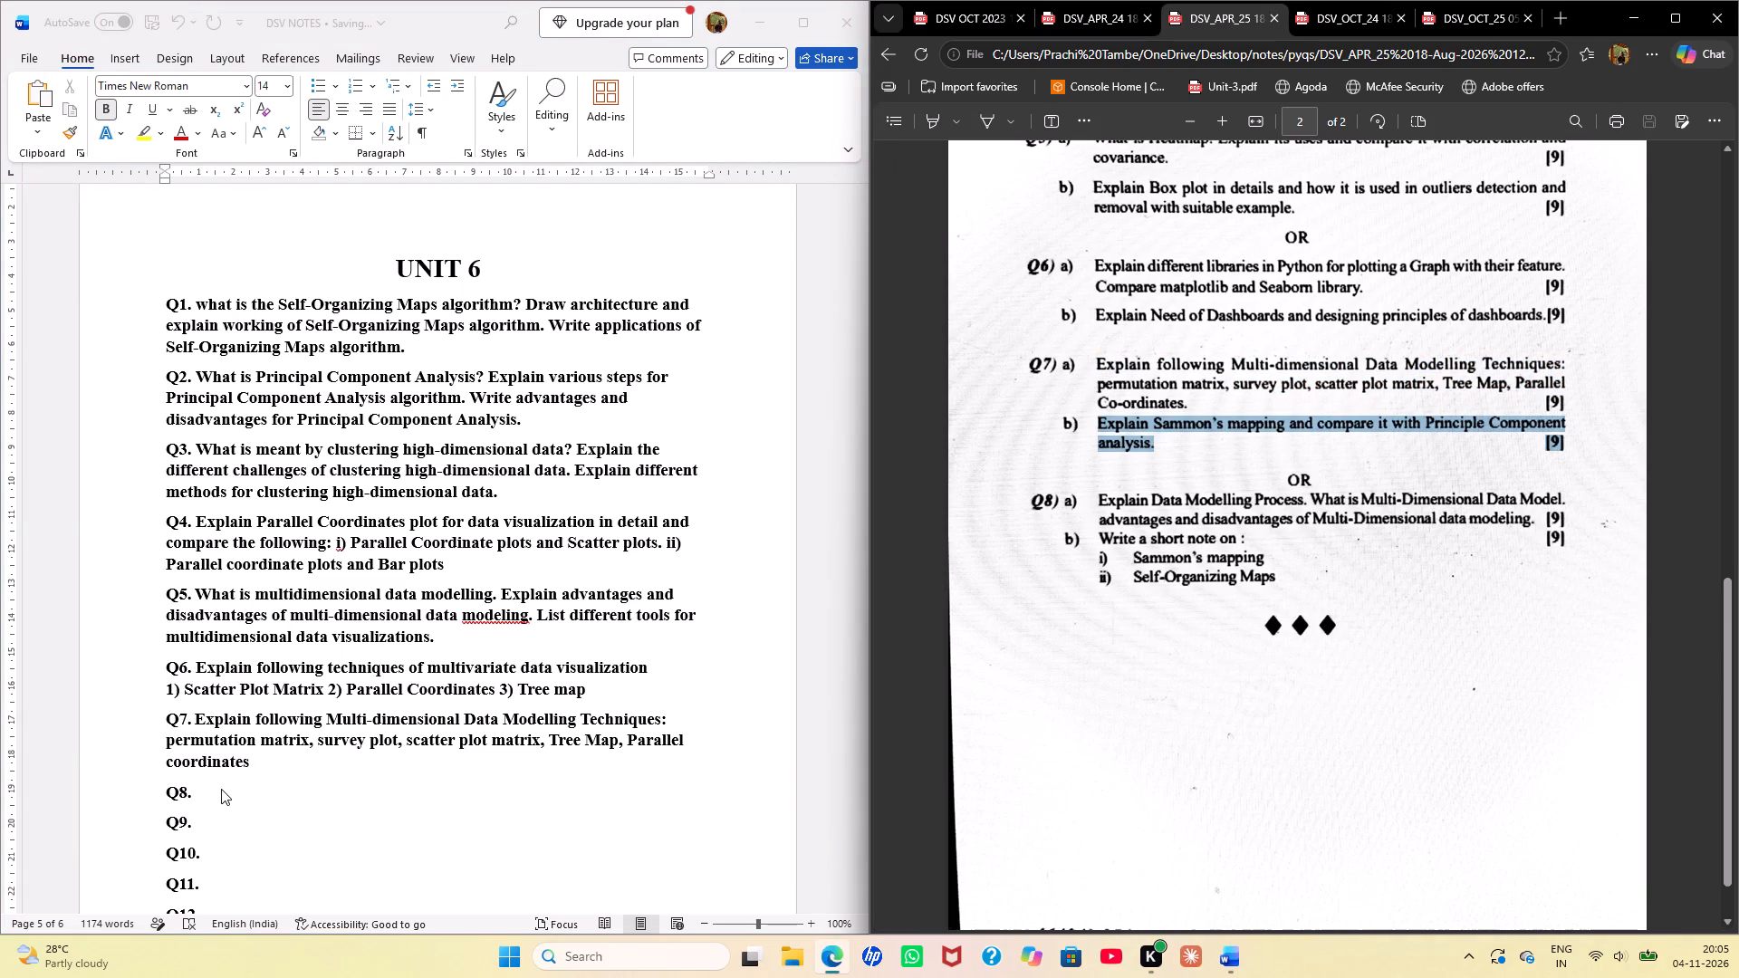
pyautogui.click(221, 789)
pyautogui.click(212, 791)
pyautogui.hotkey('ctrl', 'v')
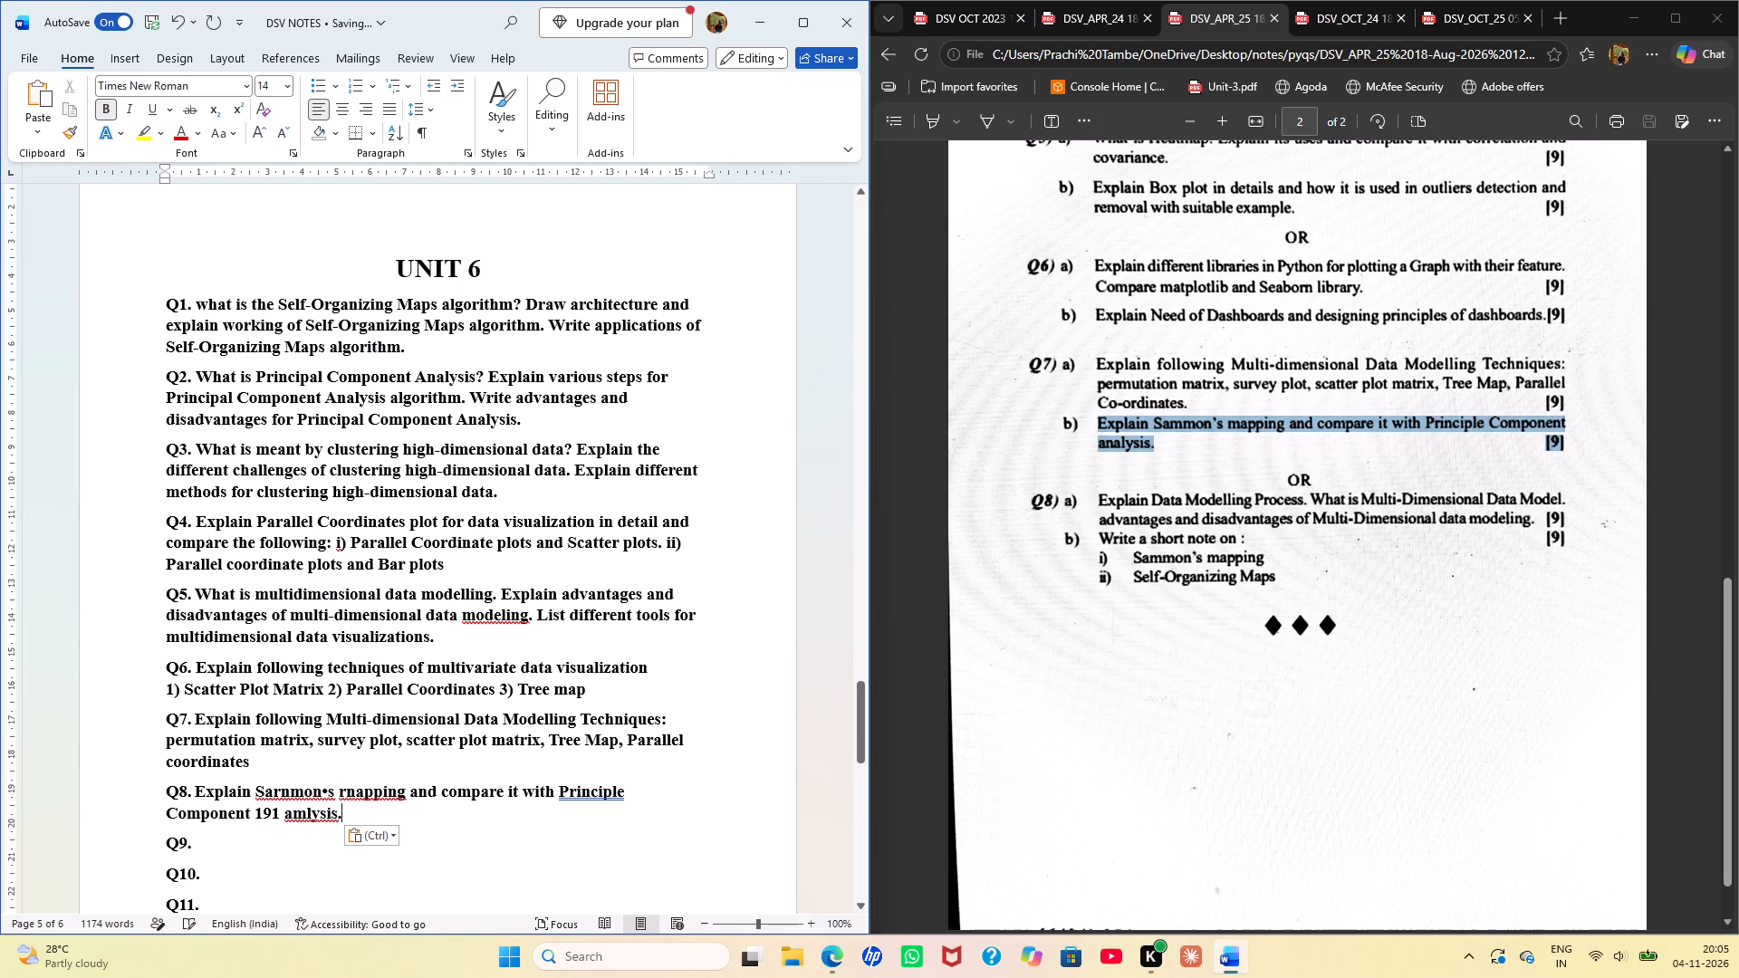
# Replace the bullet character in "Sarnmon•s" with an apostrophe in UNIT 6's Q8.
pyautogui.click(329, 791)
pyautogui.press('BackSpace')
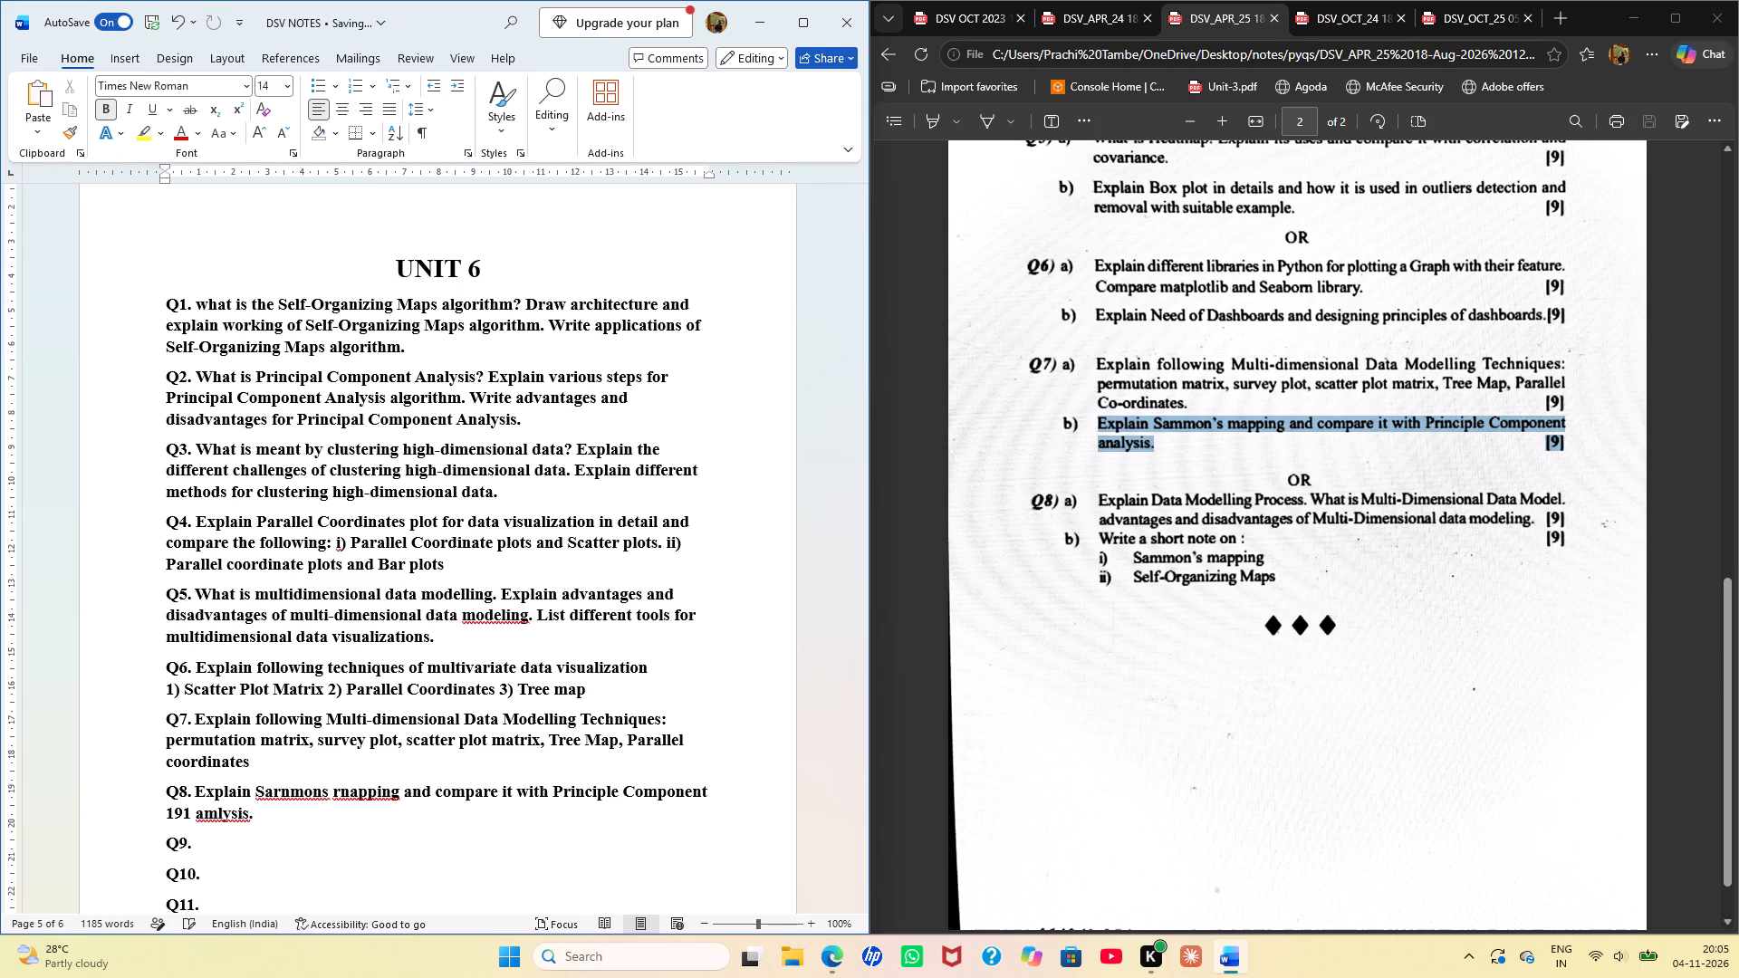
pyautogui.press("'")
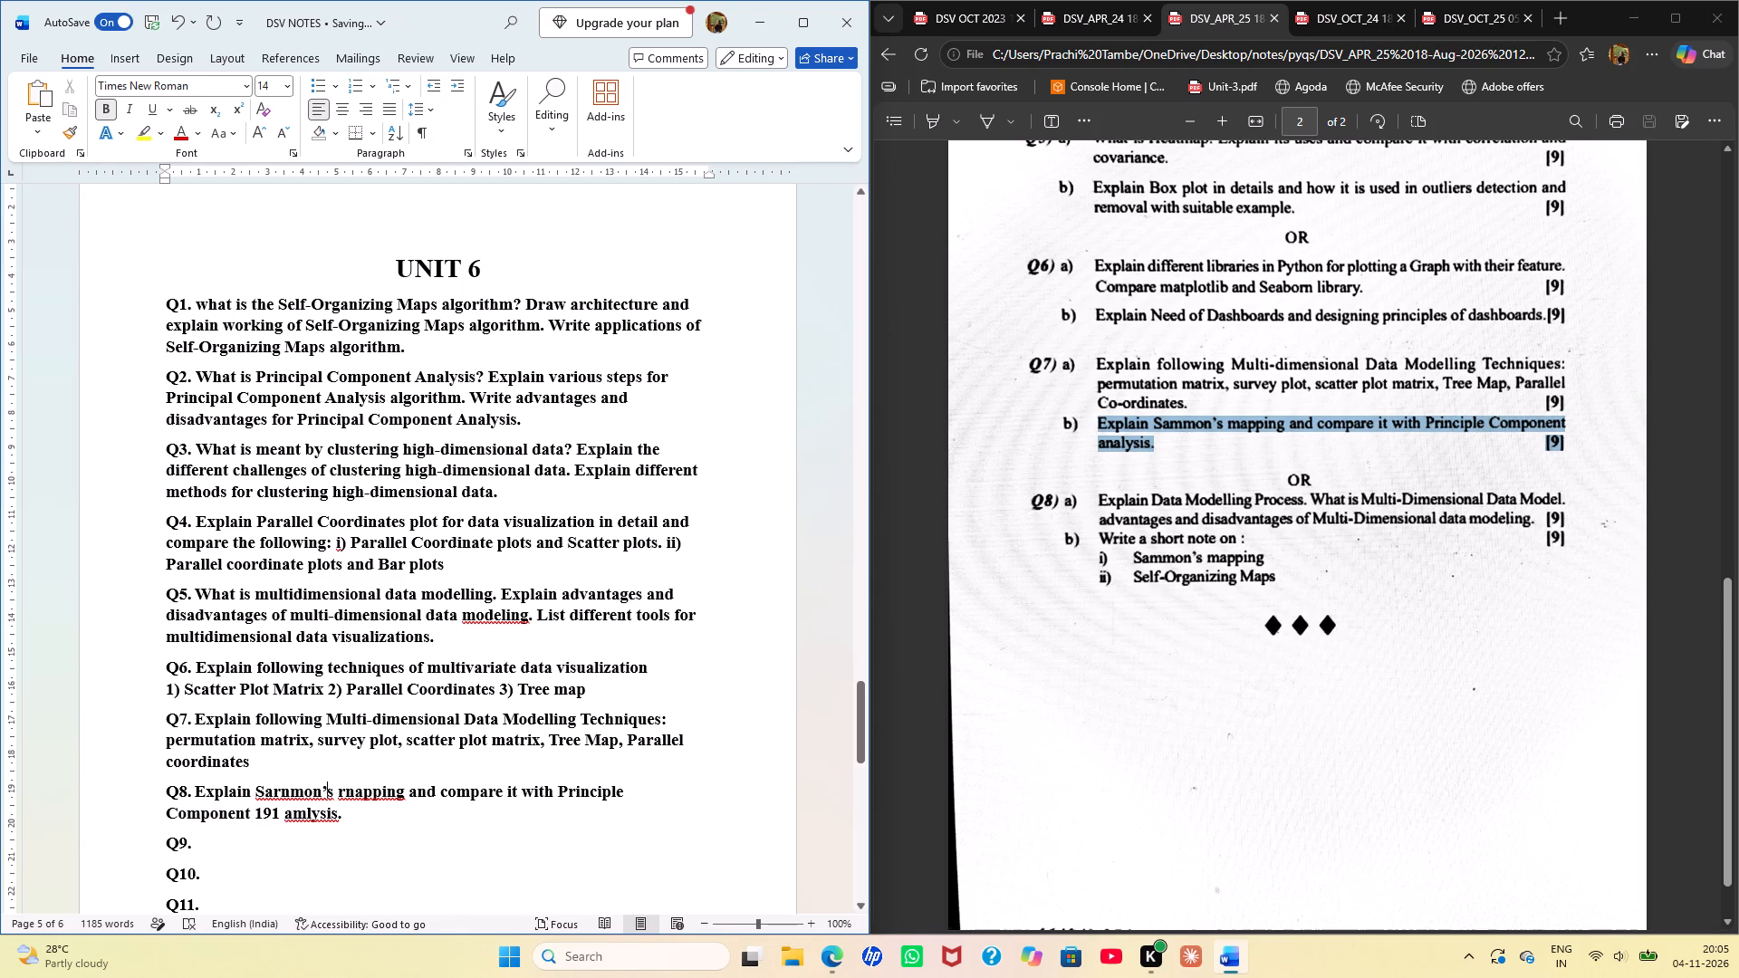
# Correct the misread word after "Sarnmon's" in UNIT 6's Q8 to "mapping".
pyautogui.click(353, 794)
pyautogui.press('=')
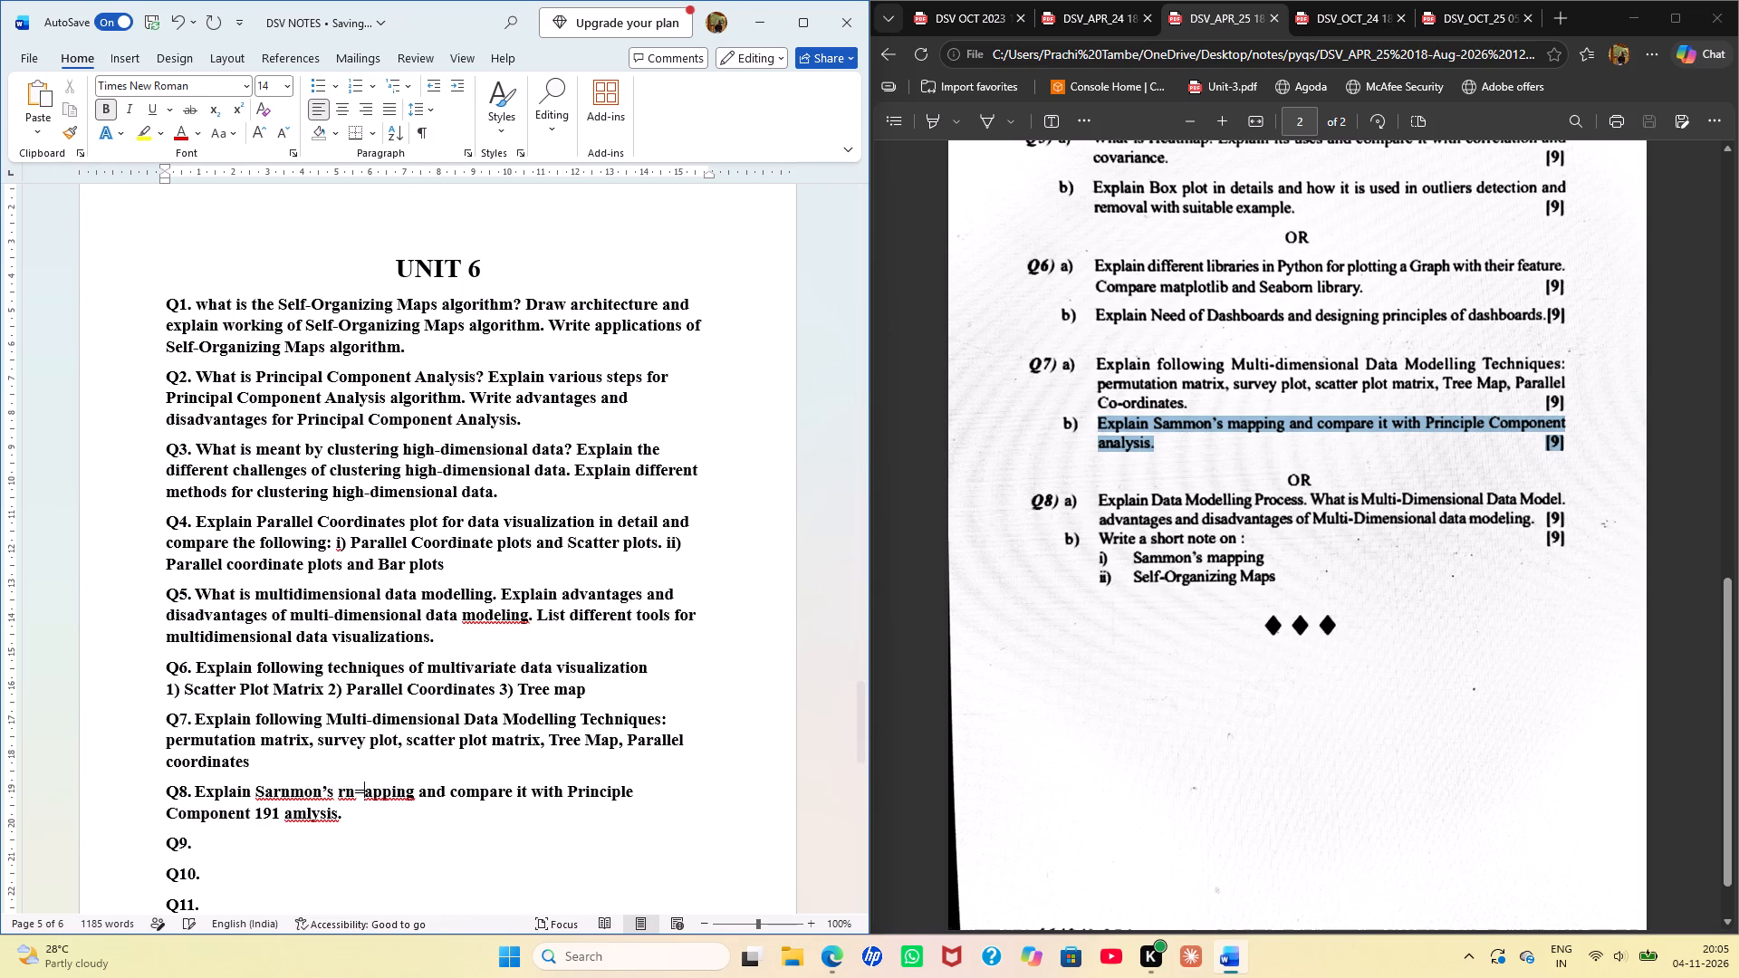
pyautogui.press('BackSpace')
pyautogui.press('BackSpace')
pyautogui.press('BackSpace')
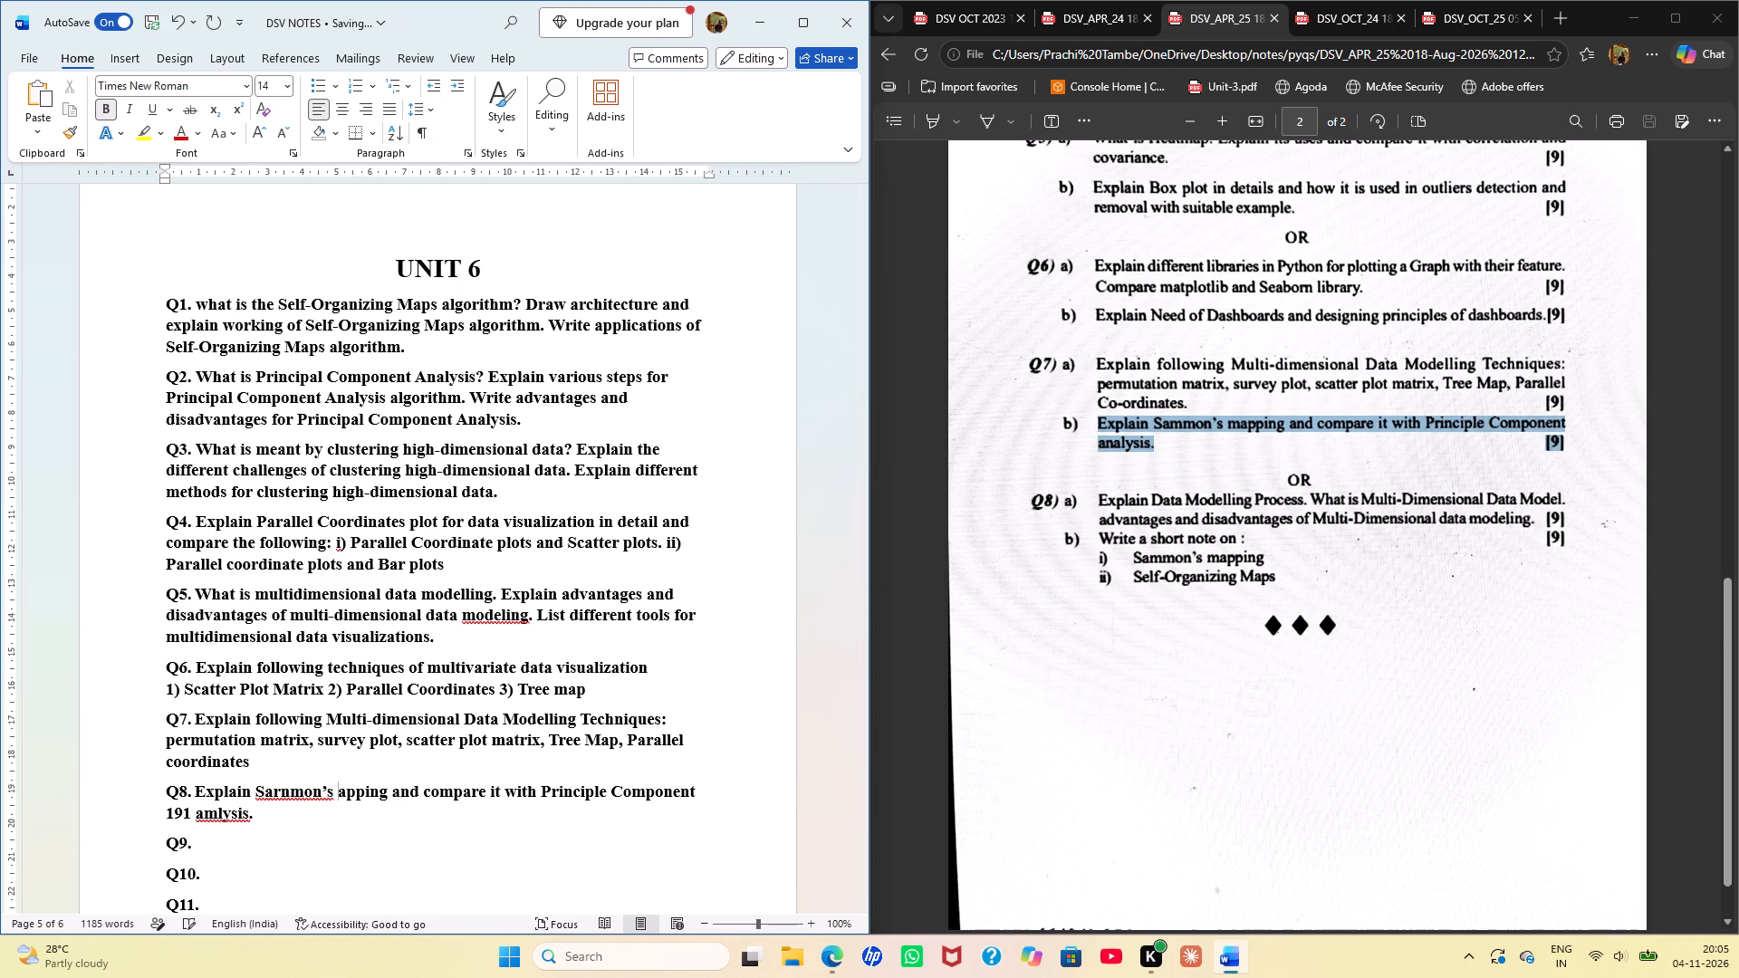
pyautogui.press('m')
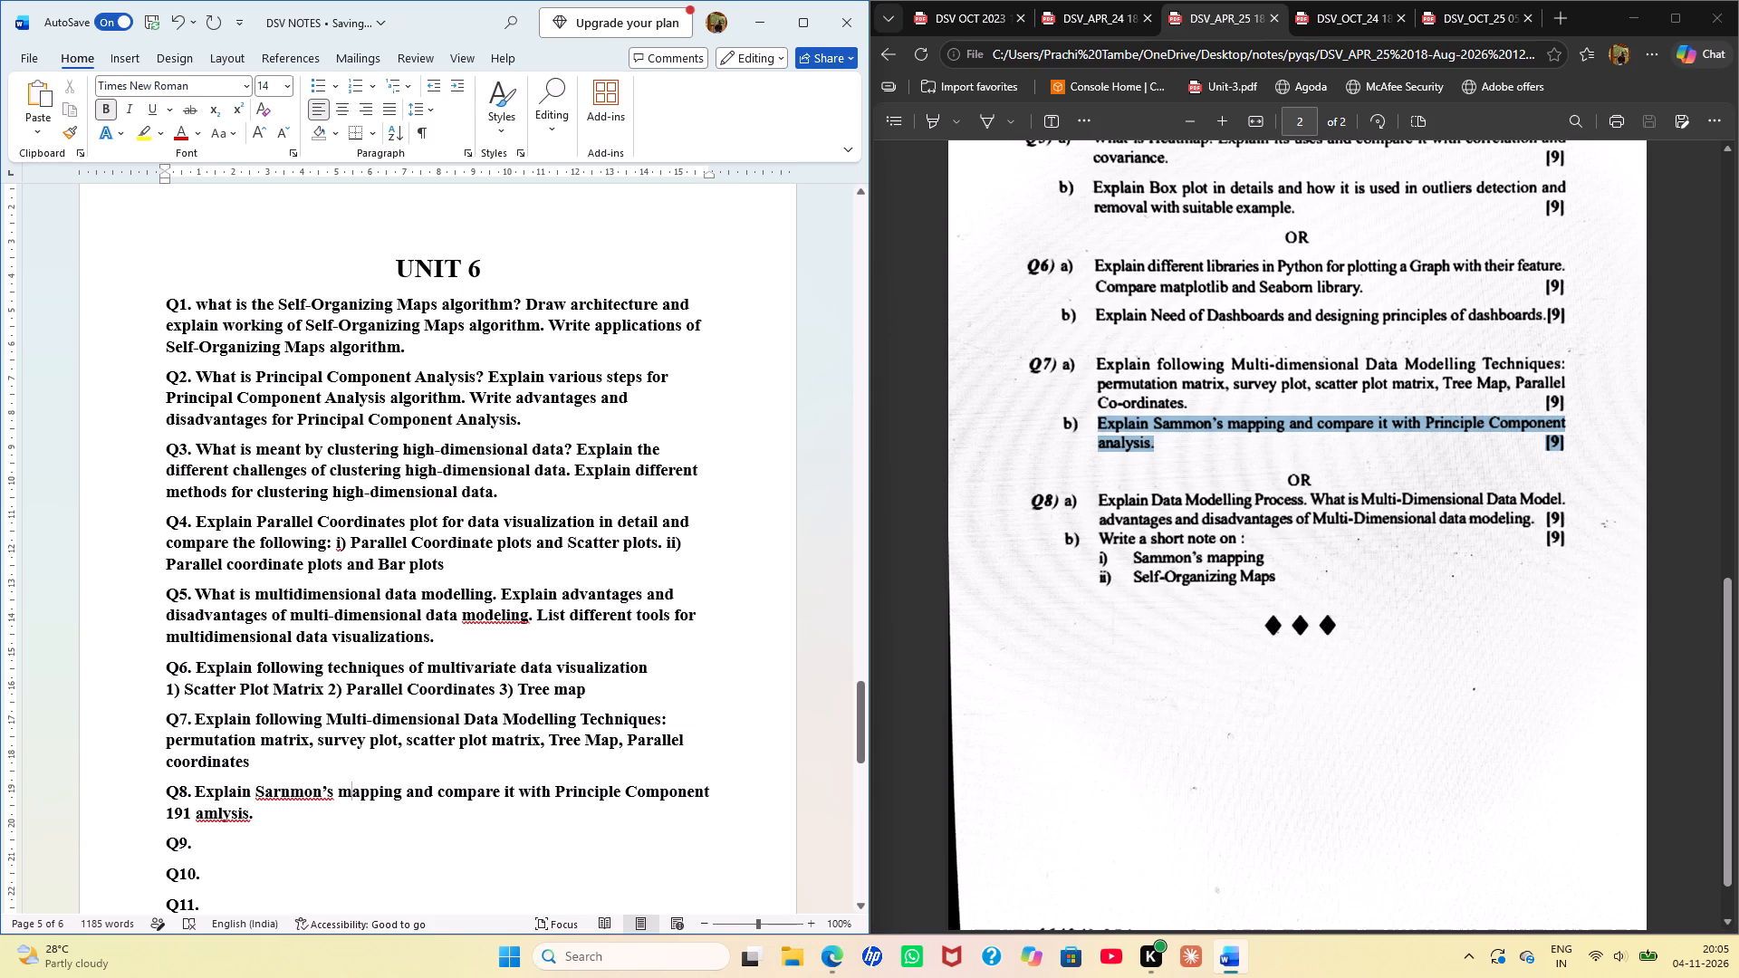
# Delete the stray "191" in UNIT 6's Q8 and correct the question's last word to "analysis".
pyautogui.click(197, 810)
pyautogui.press('BackSpace')
pyautogui.press('BackSpace')
pyautogui.press('BackSpace')
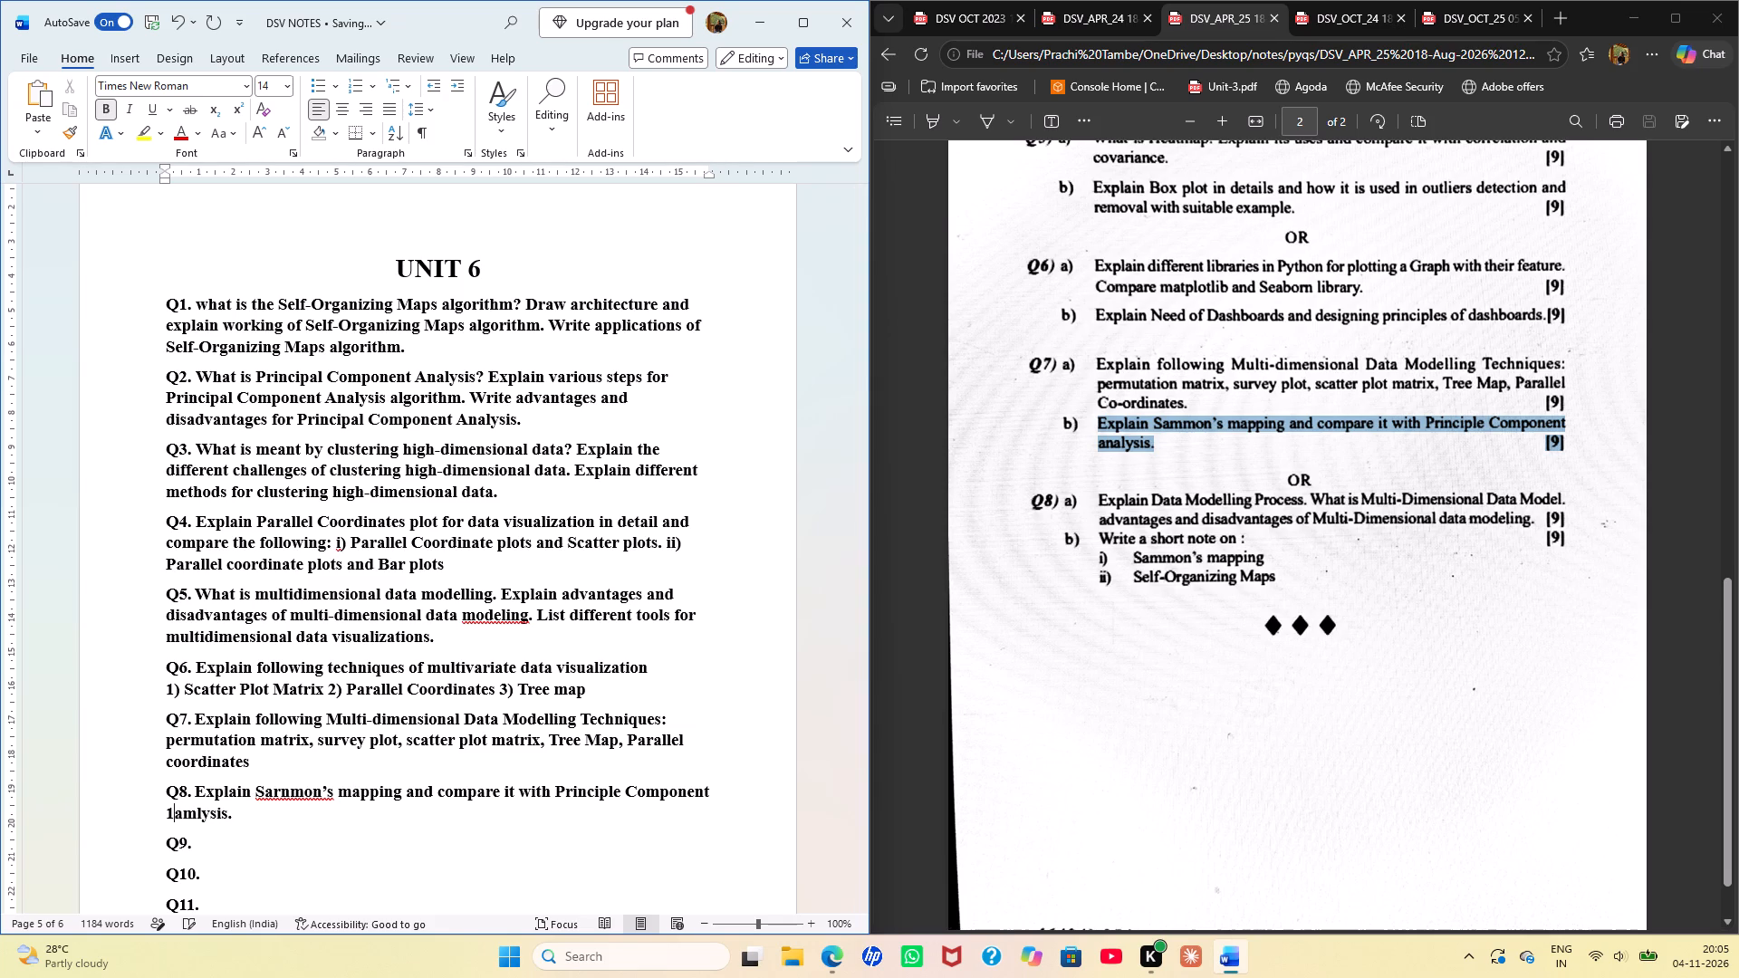
pyautogui.press('BackSpace')
pyautogui.click(188, 816)
pyautogui.press('BackSpace')
pyautogui.press('BackSpace')
pyautogui.write('ana')
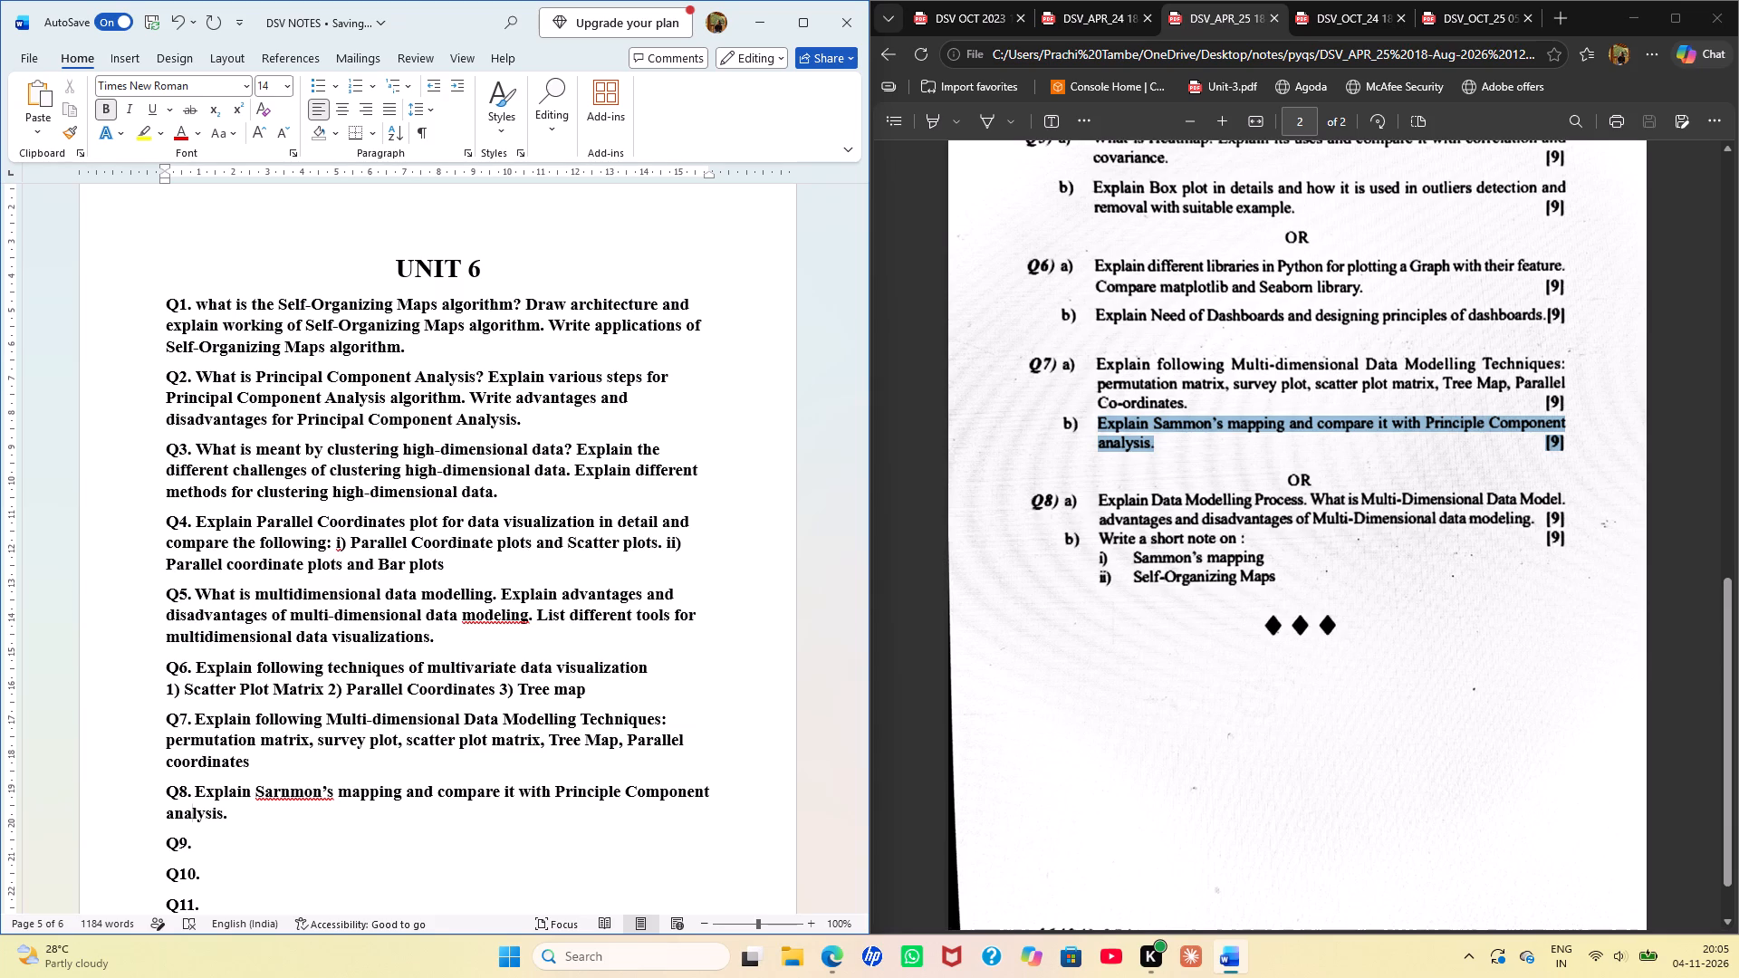
# Copy the Data Modelling Process question, Q8 a) of the April 2025 paper, into UNIT 6's Q9. line.
pyautogui.scroll(-1, 1148, 498)
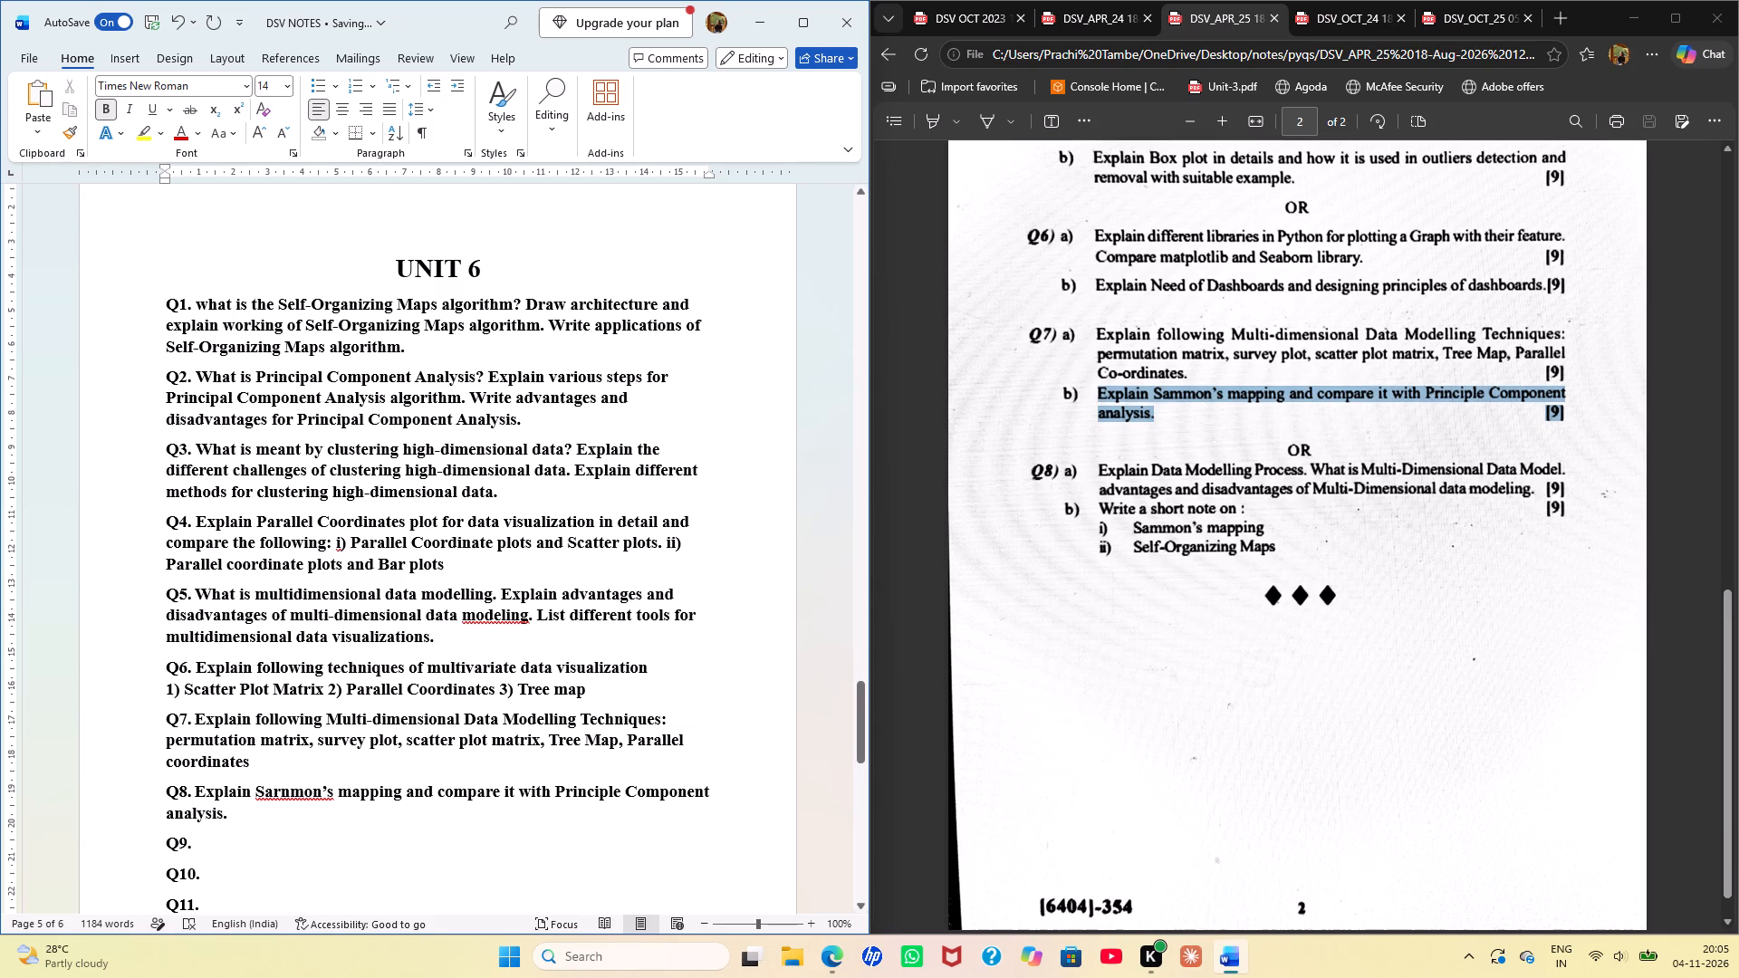
pyautogui.scroll(-2, 646, 585)
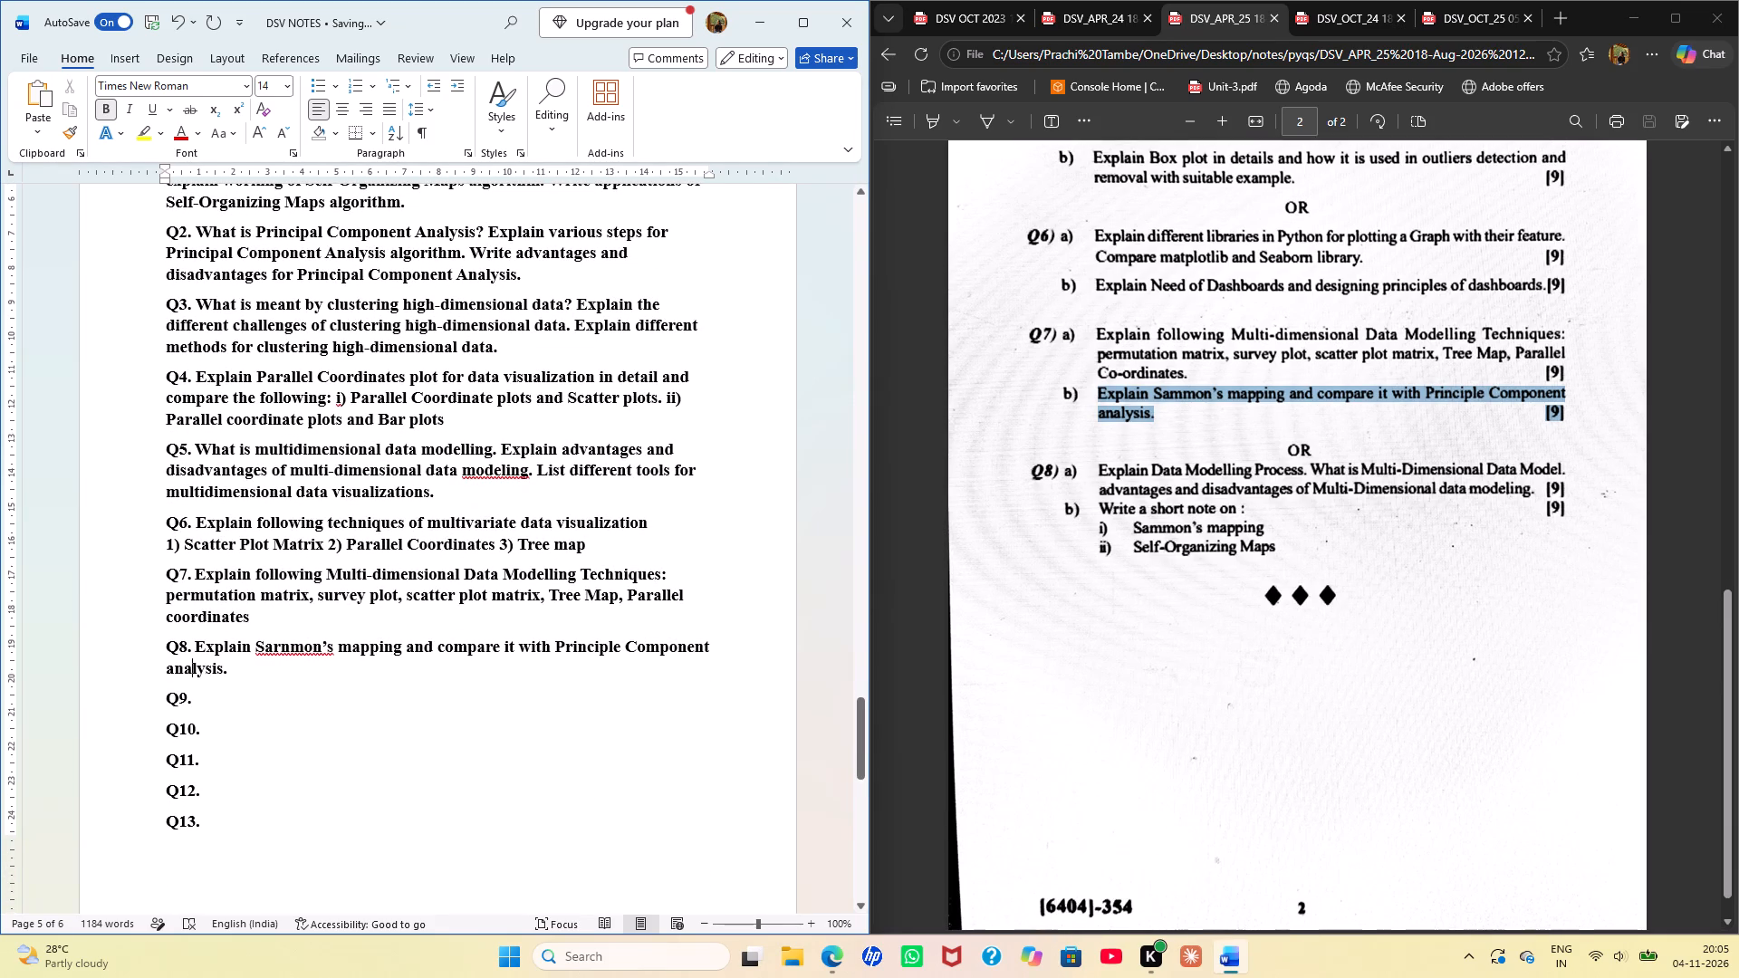
pyautogui.scroll(-1, 646, 585)
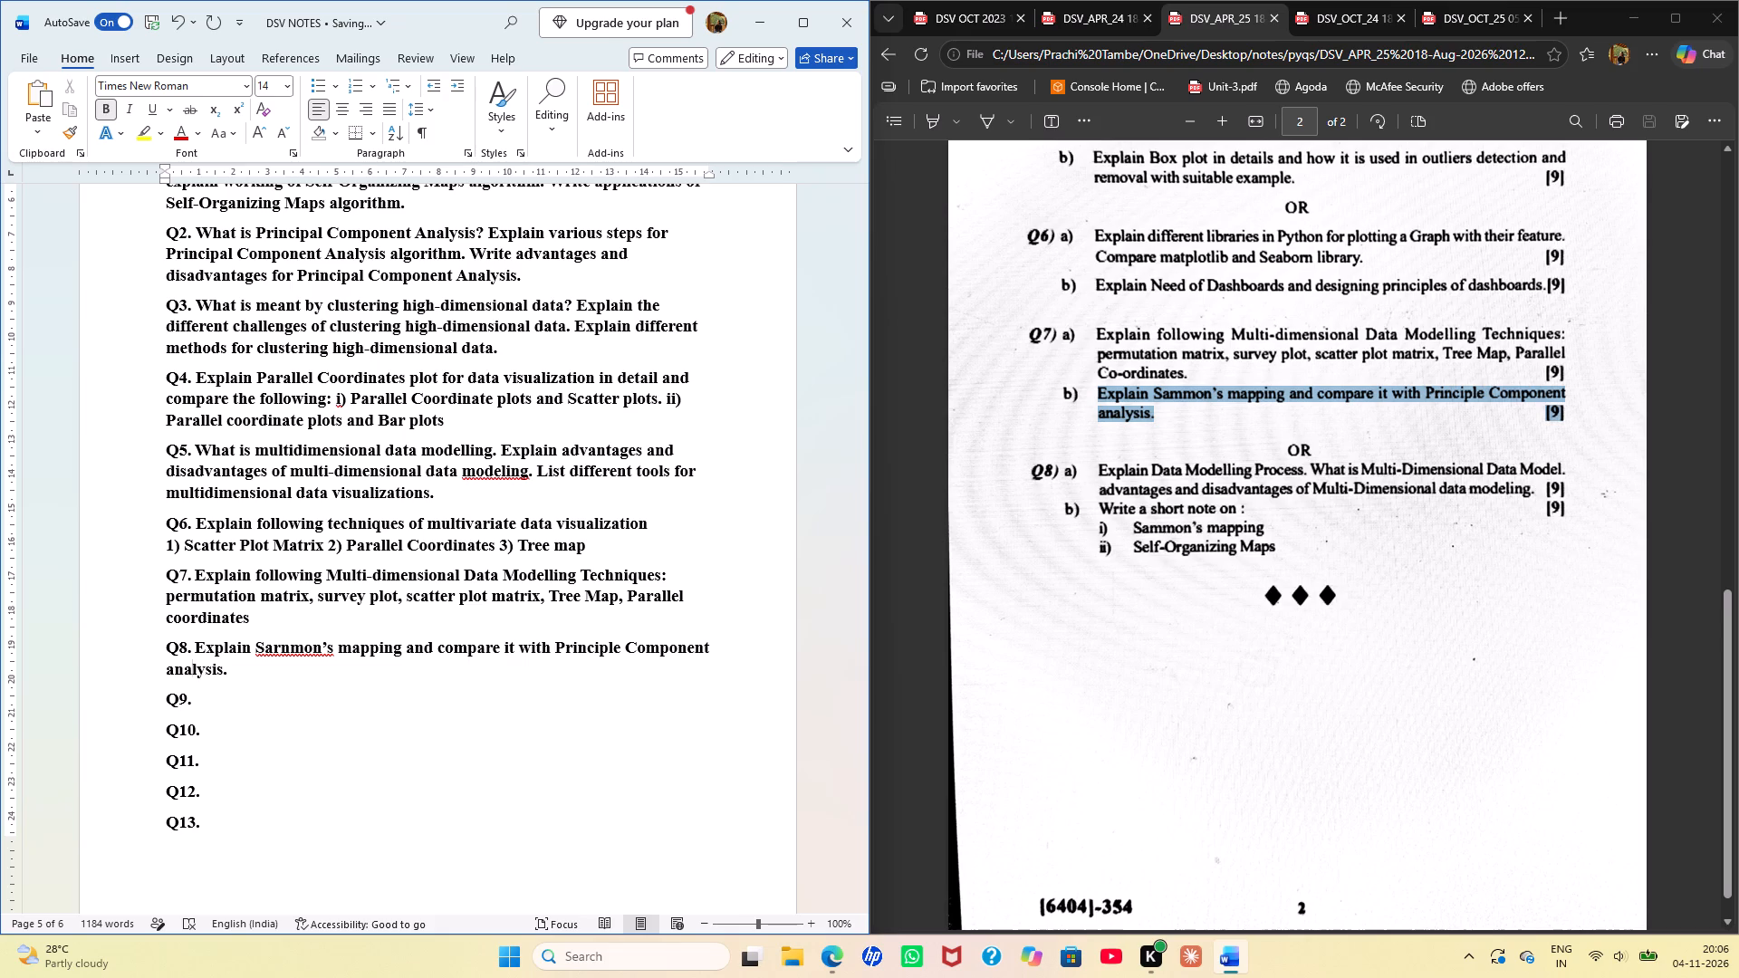
pyautogui.moveTo(1098, 465); pyautogui.dragTo(1383, 490)
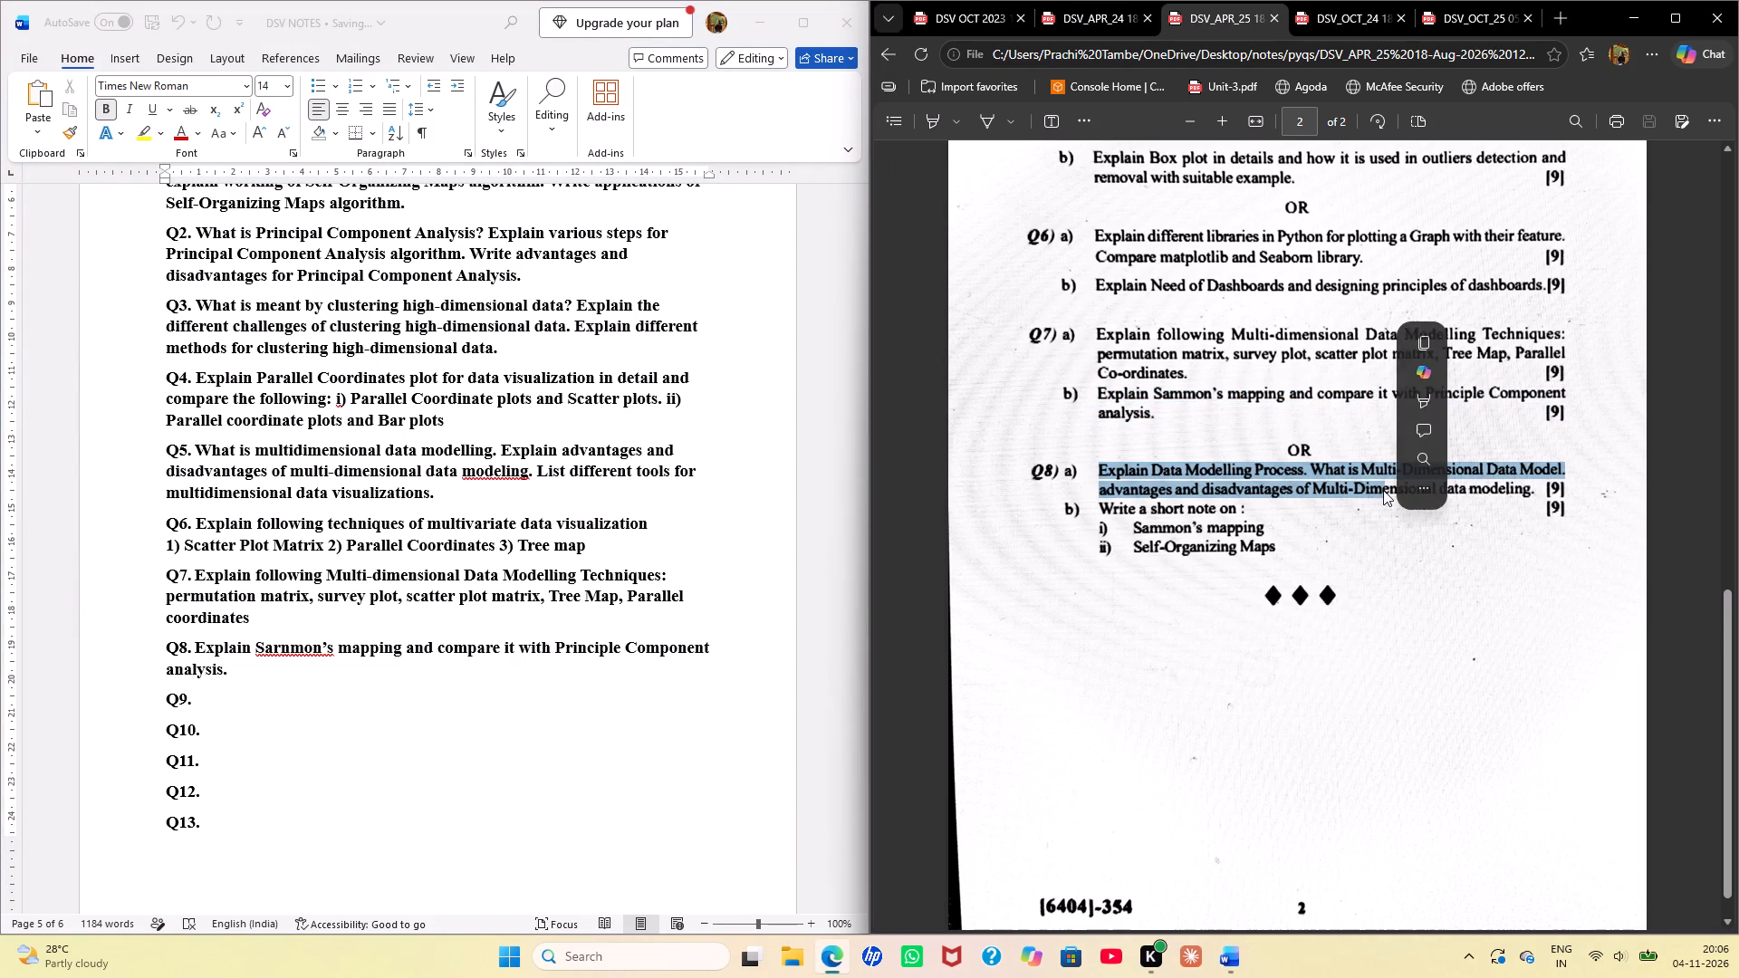
pyautogui.hscroll(1, 1422, 488)
pyautogui.click(1528, 494)
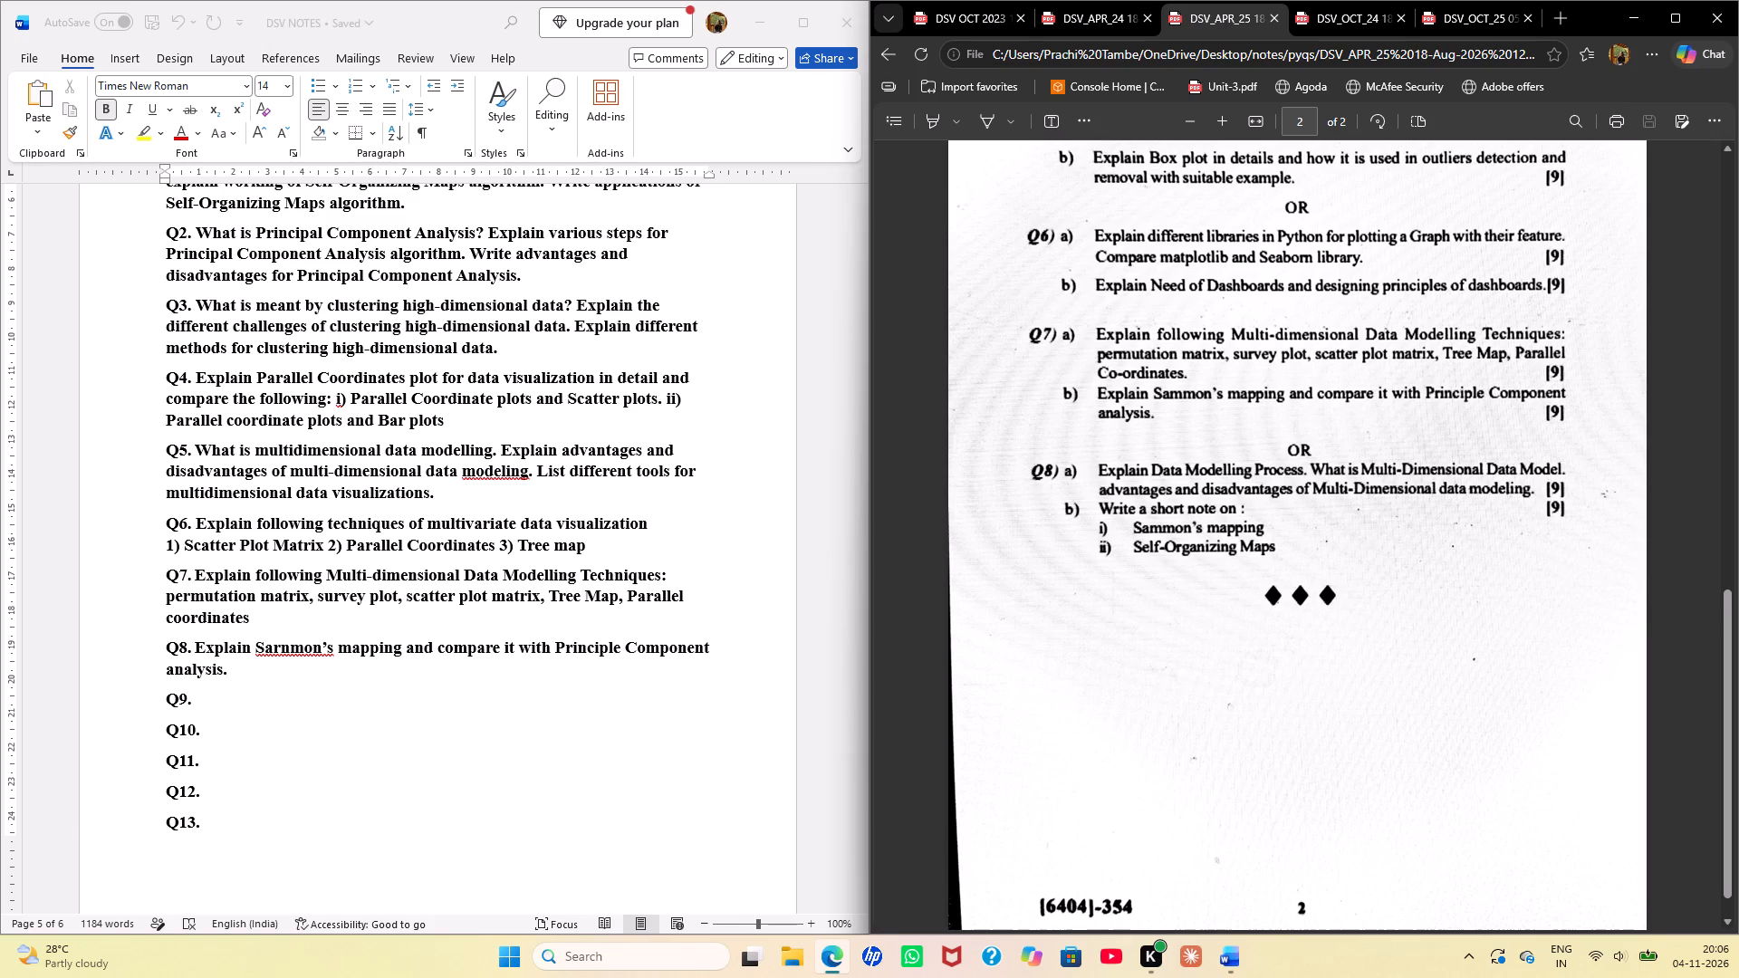
pyautogui.moveTo(1100, 466); pyautogui.dragTo(1535, 489)
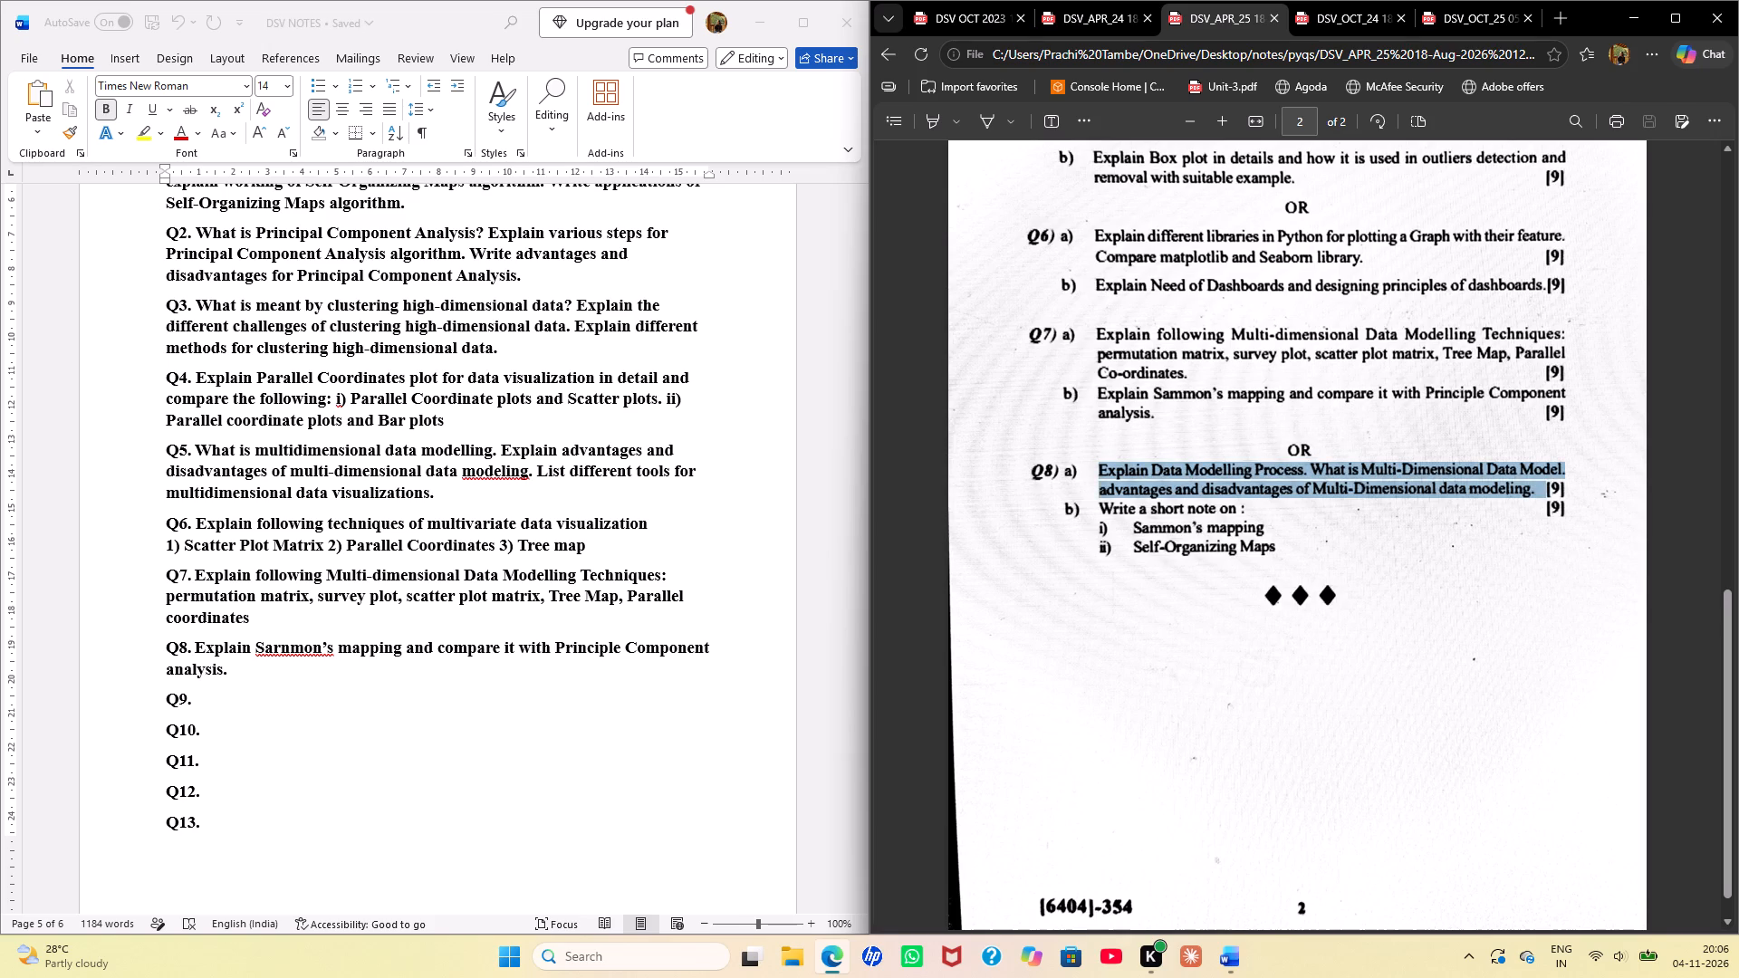
pyautogui.moveTo(1535, 489); pyautogui.dragTo(1530, 489)
pyautogui.hotkey('ctrl', 'c')
pyautogui.click(218, 699)
pyautogui.click(208, 703)
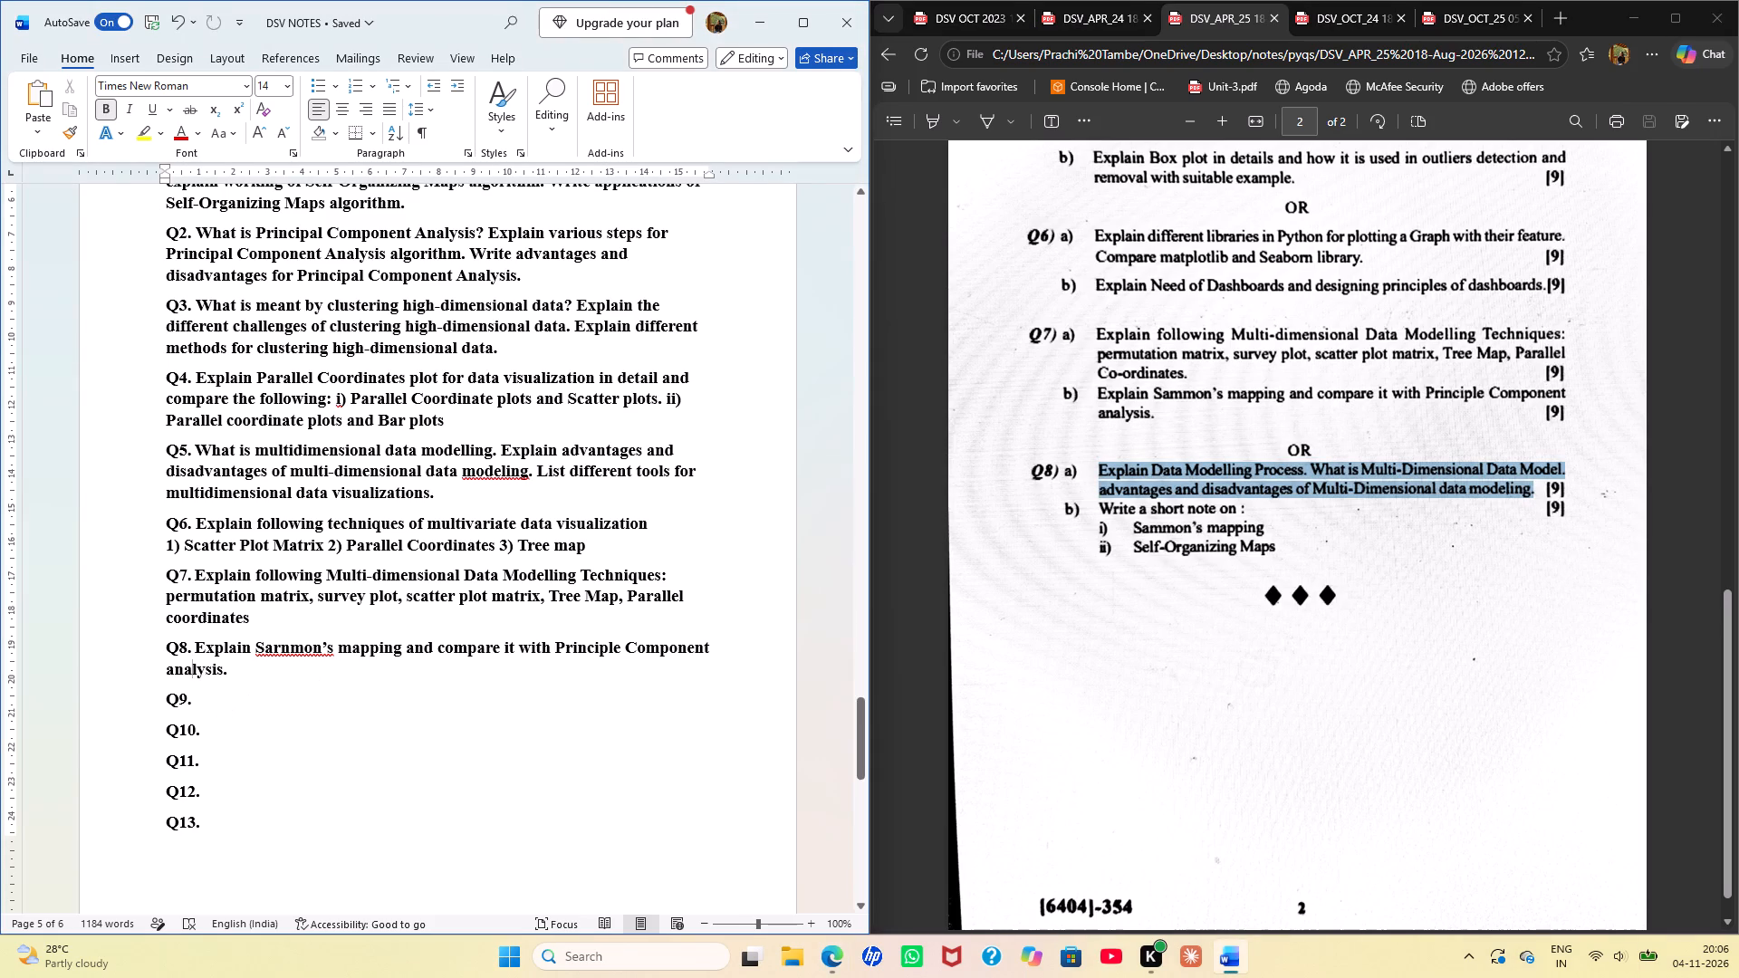
pyautogui.hotkey('ctrl', 'v')
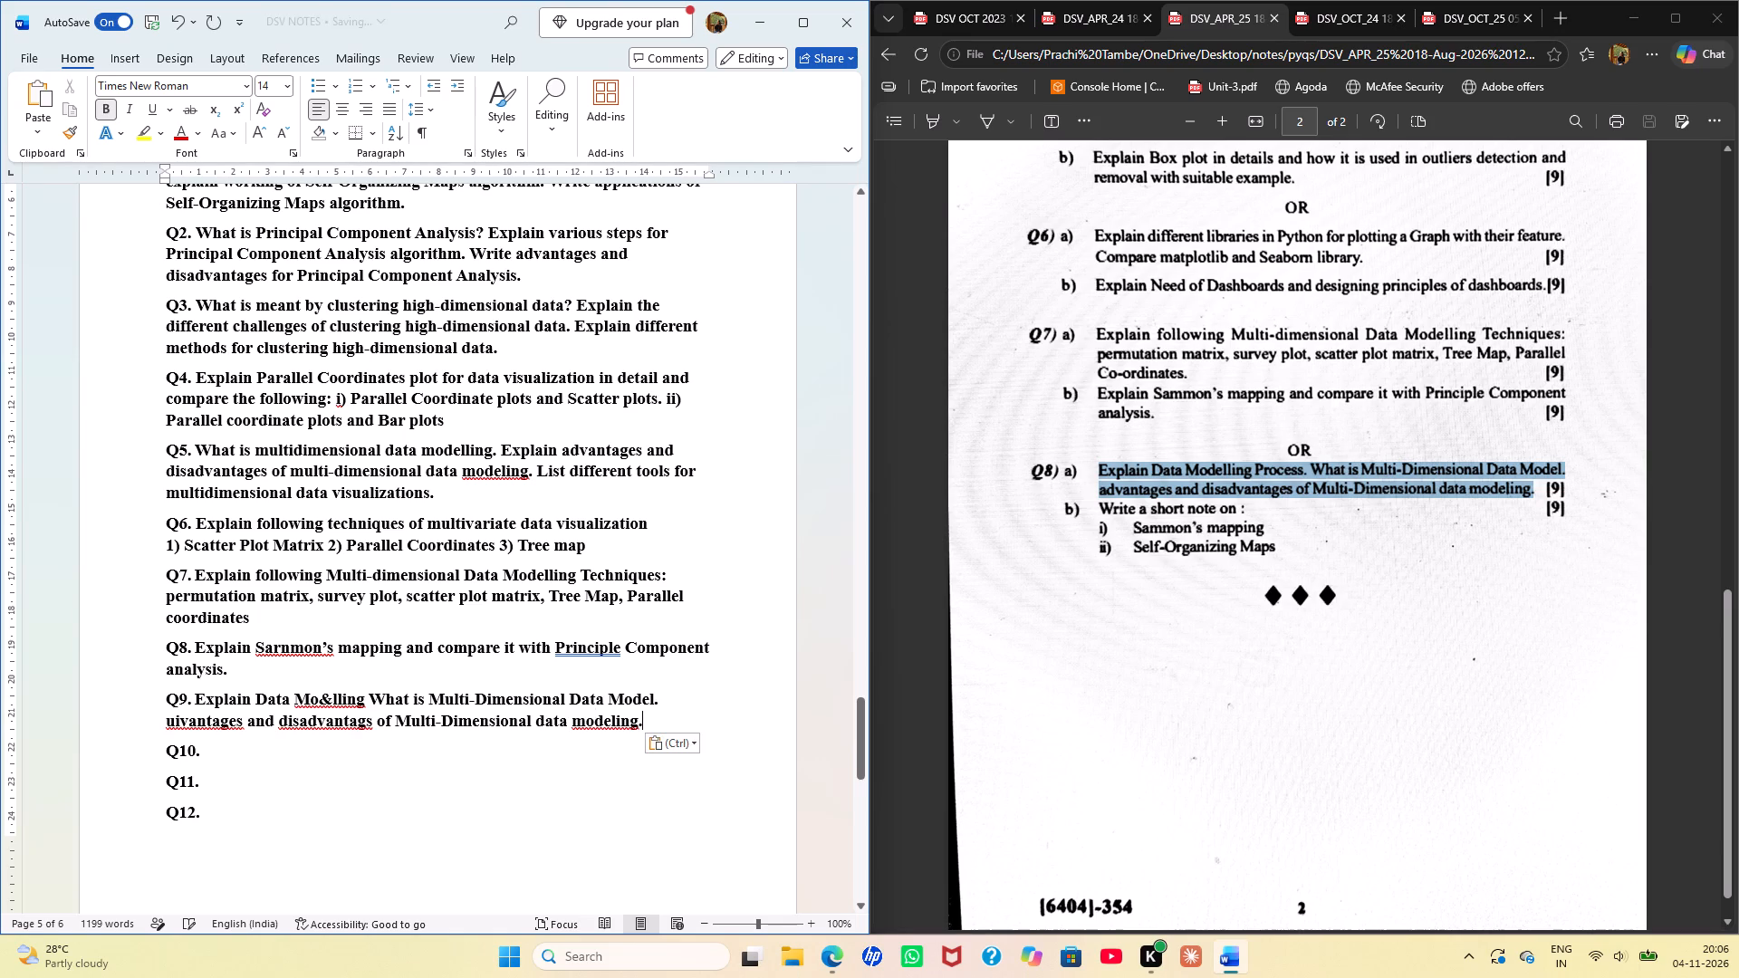
# Correct the garbled word after "Explain Data" in UNIT 6's Q9 to "Modelling".
pyautogui.click(327, 704)
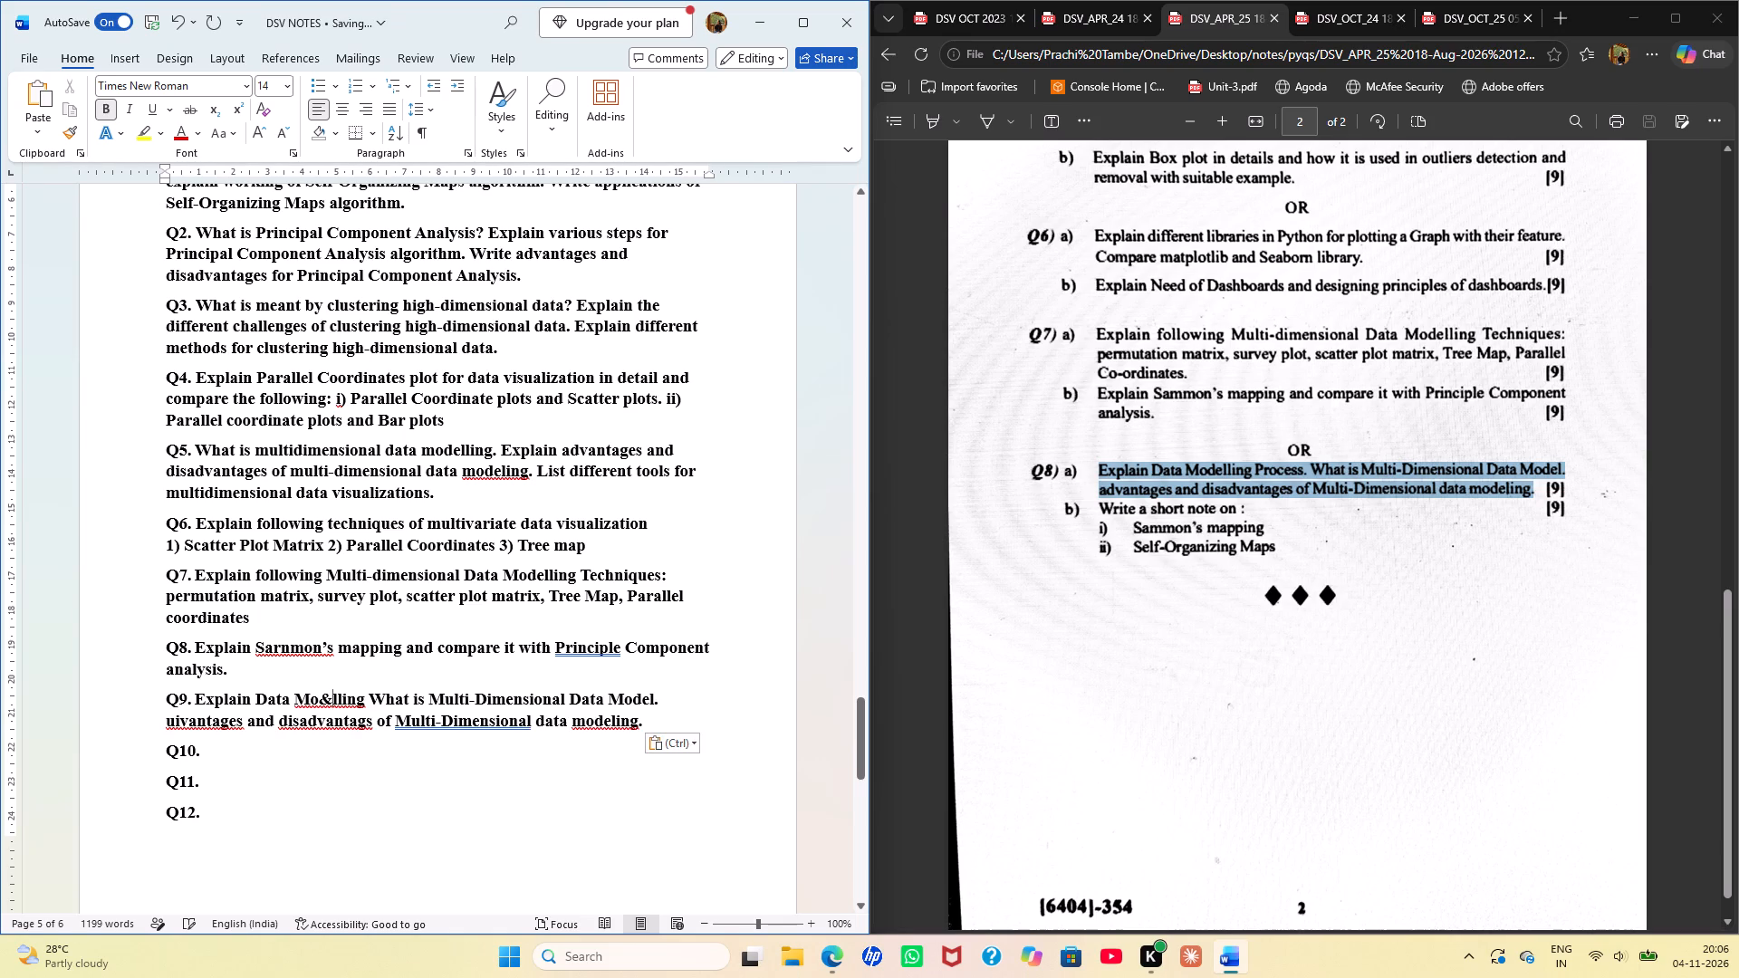
pyautogui.press('BackSpace')
pyautogui.press('d')
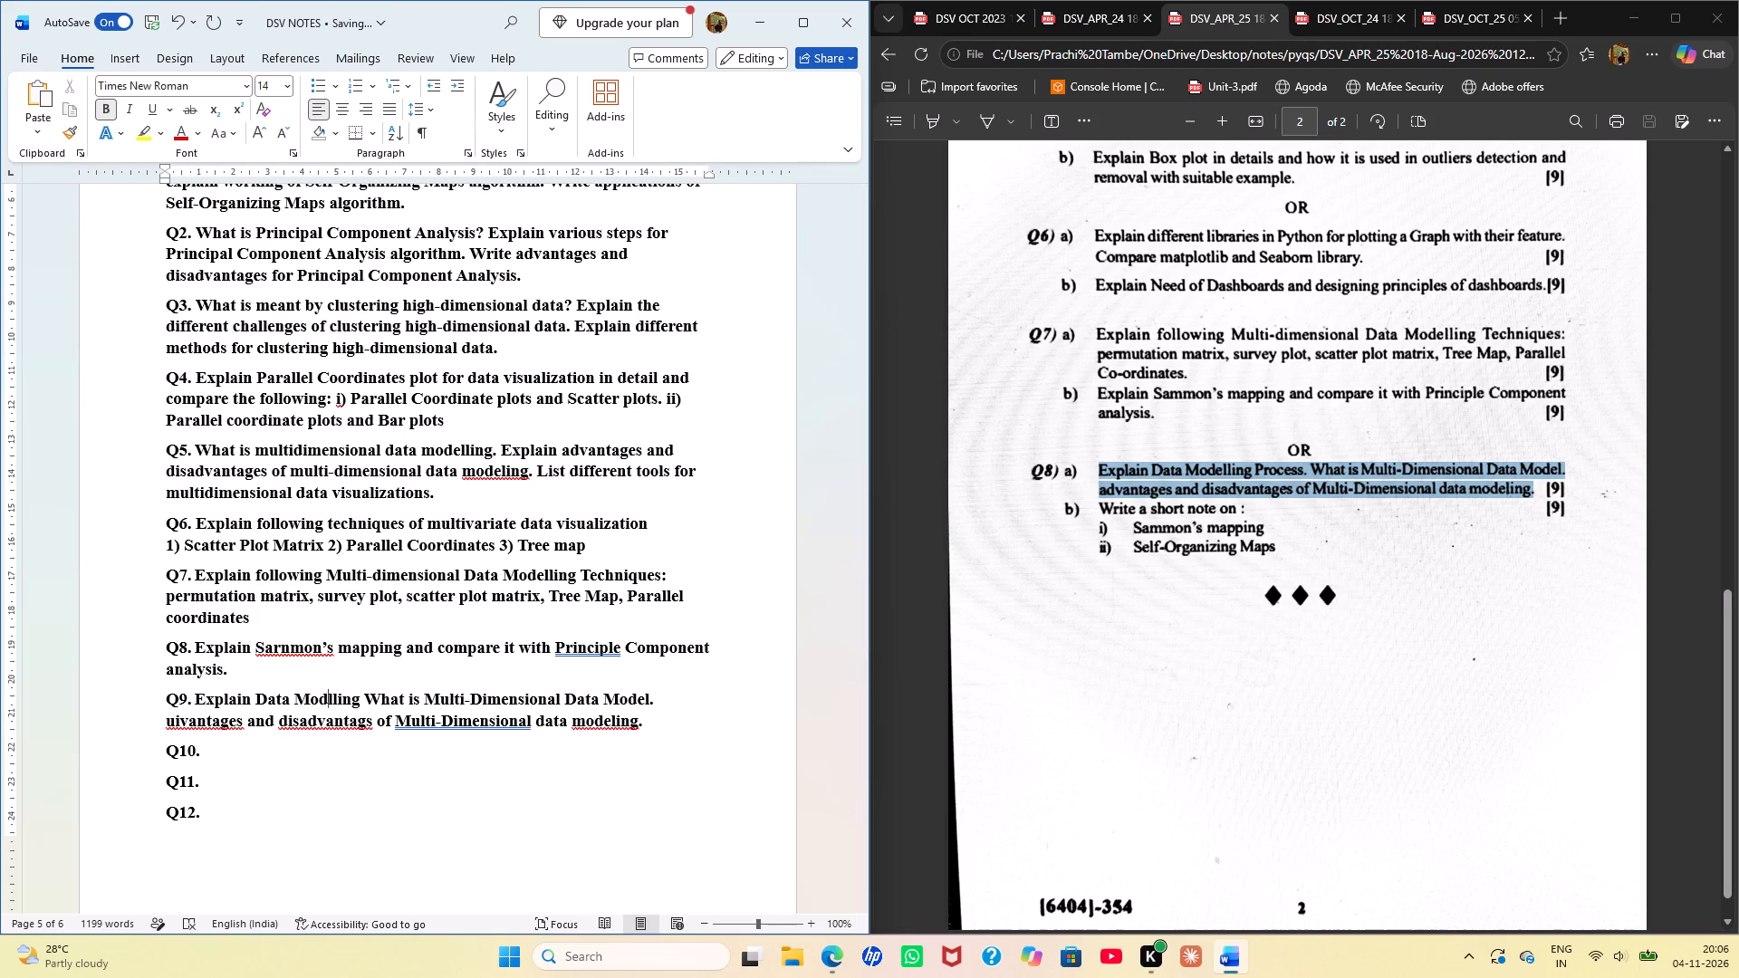
pyautogui.press('e')
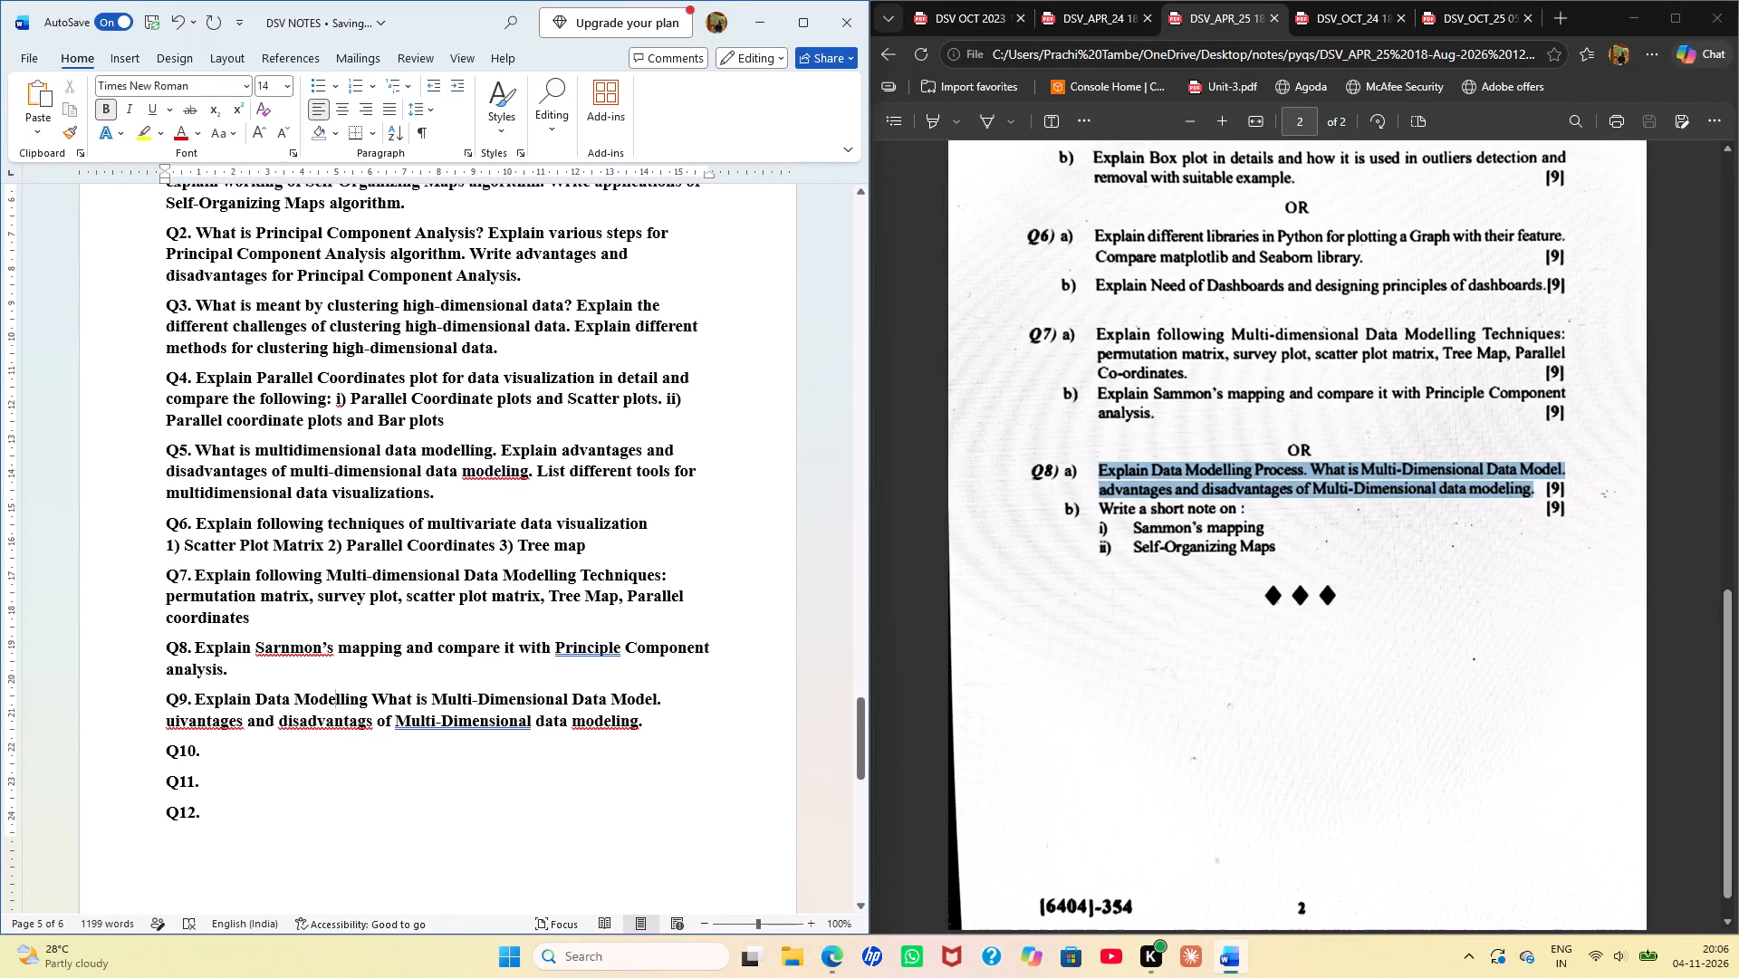
# Correct the misread first word of the second line of UNIT 6's Q9 to "advantages".
pyautogui.click(172, 727)
pyautogui.press('BackSpace')
pyautogui.write('adv')
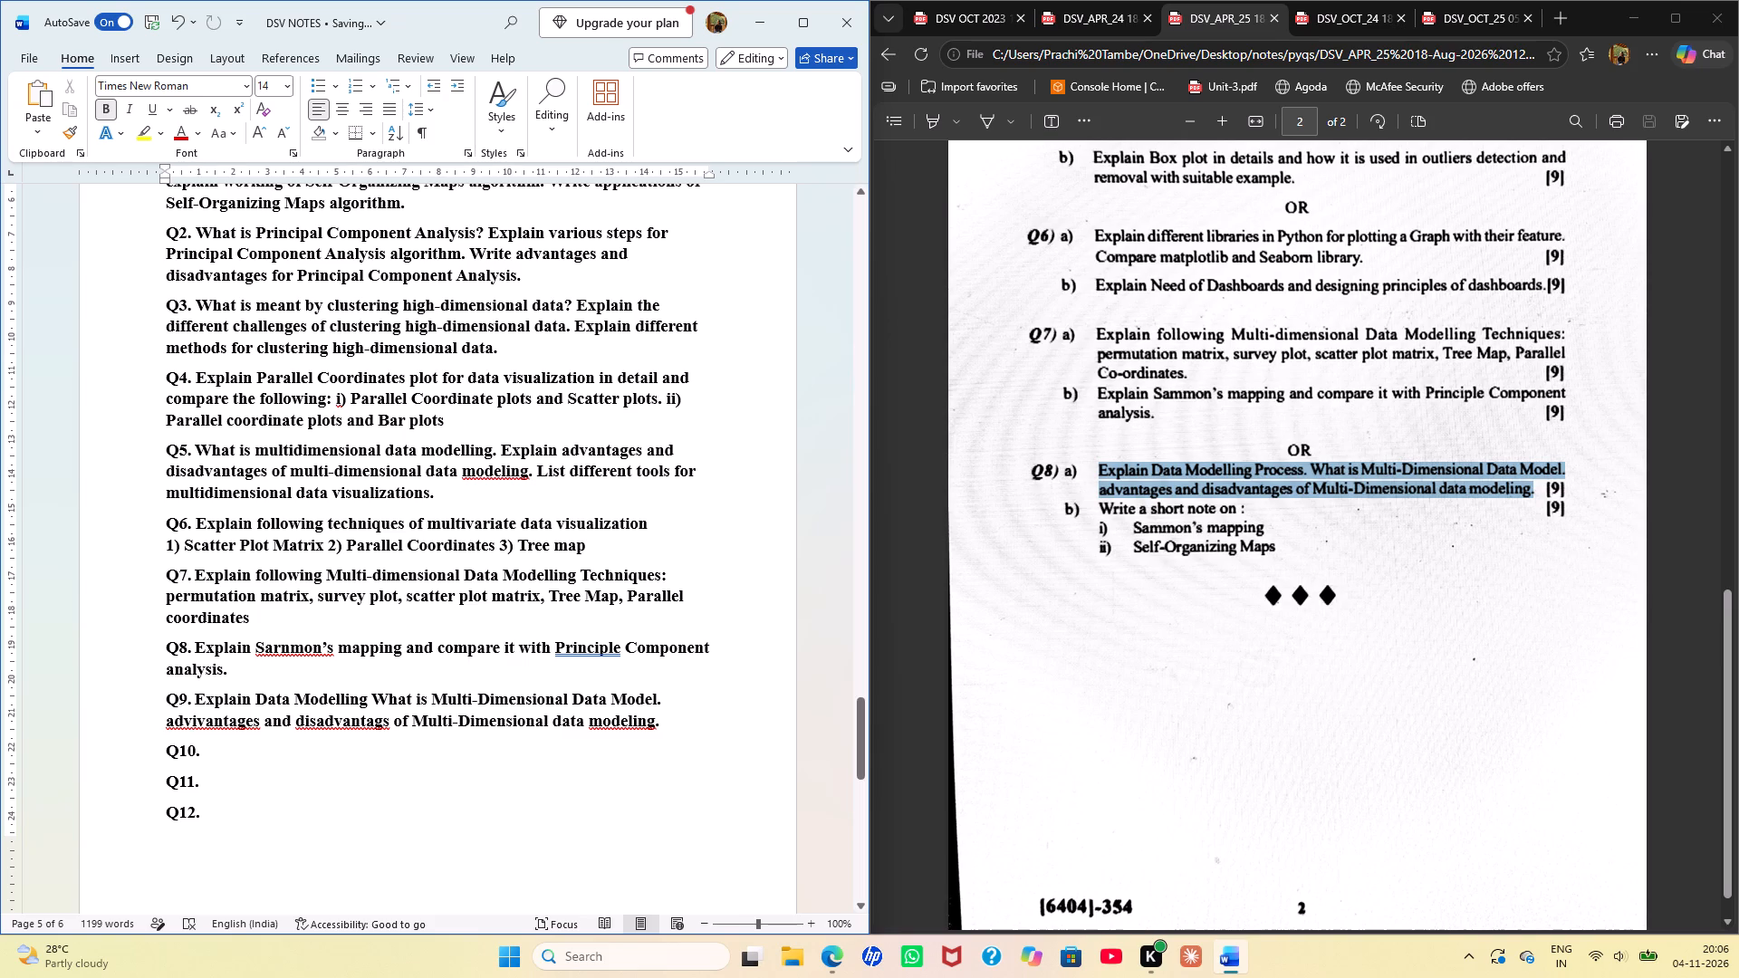
pyautogui.press('BackSpace')
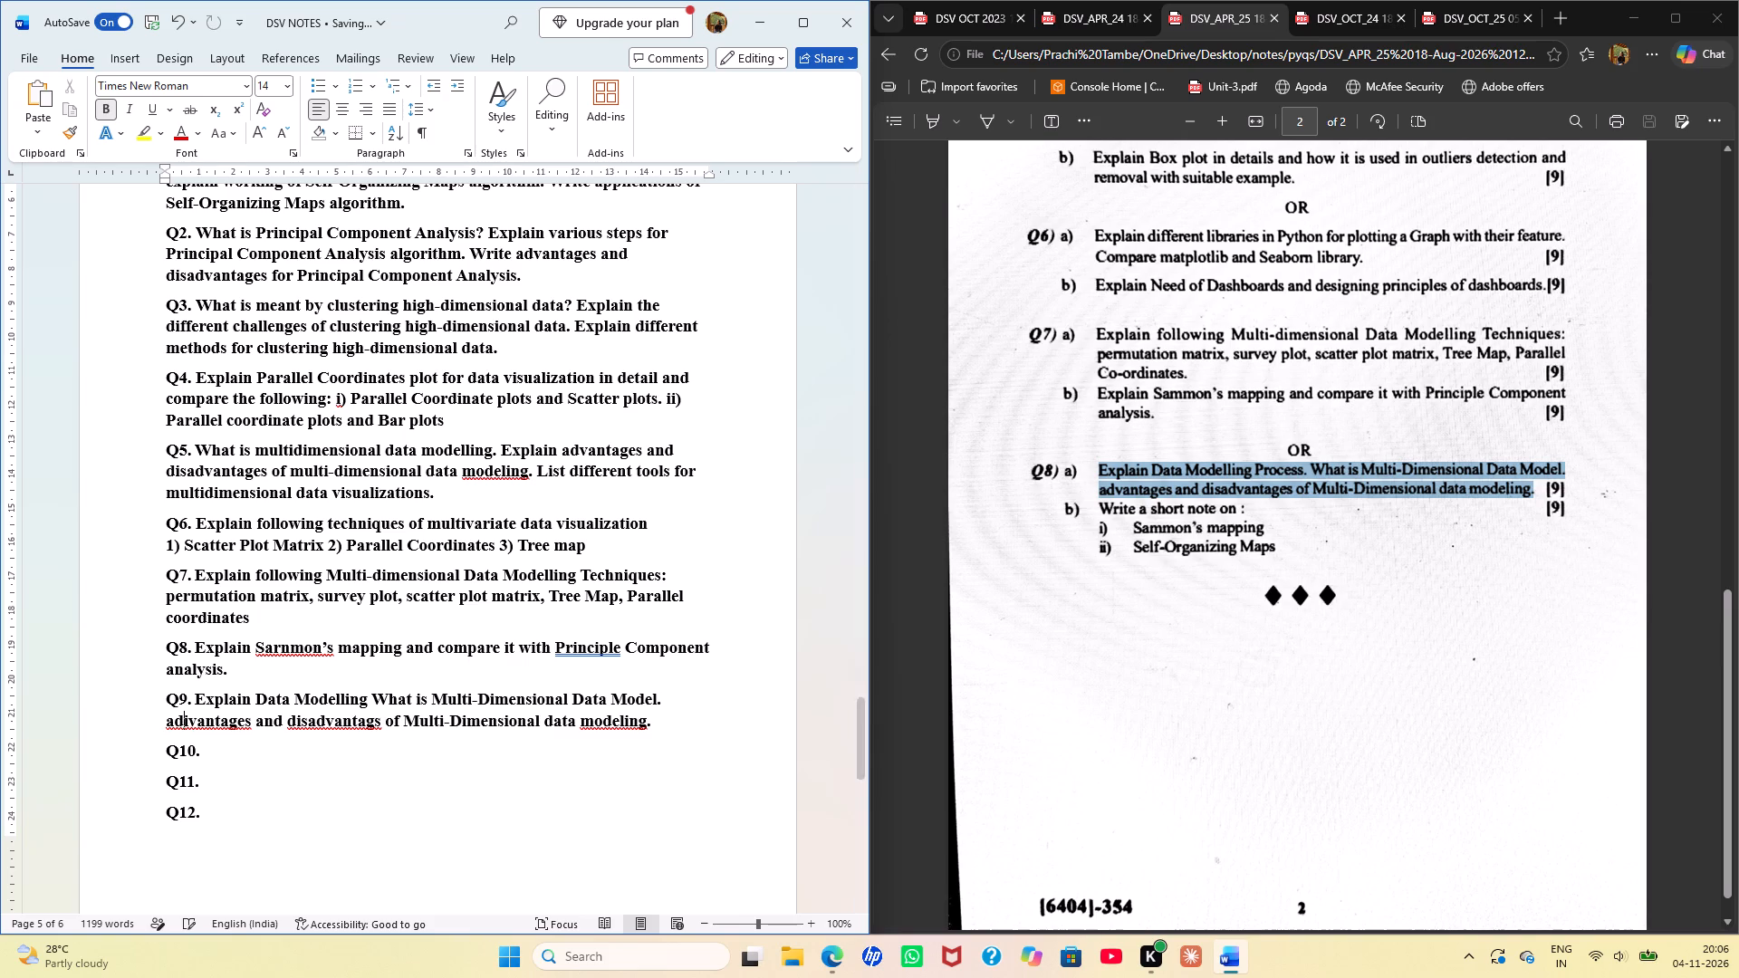
pyautogui.press('Right')
pyautogui.press('BackSpace')
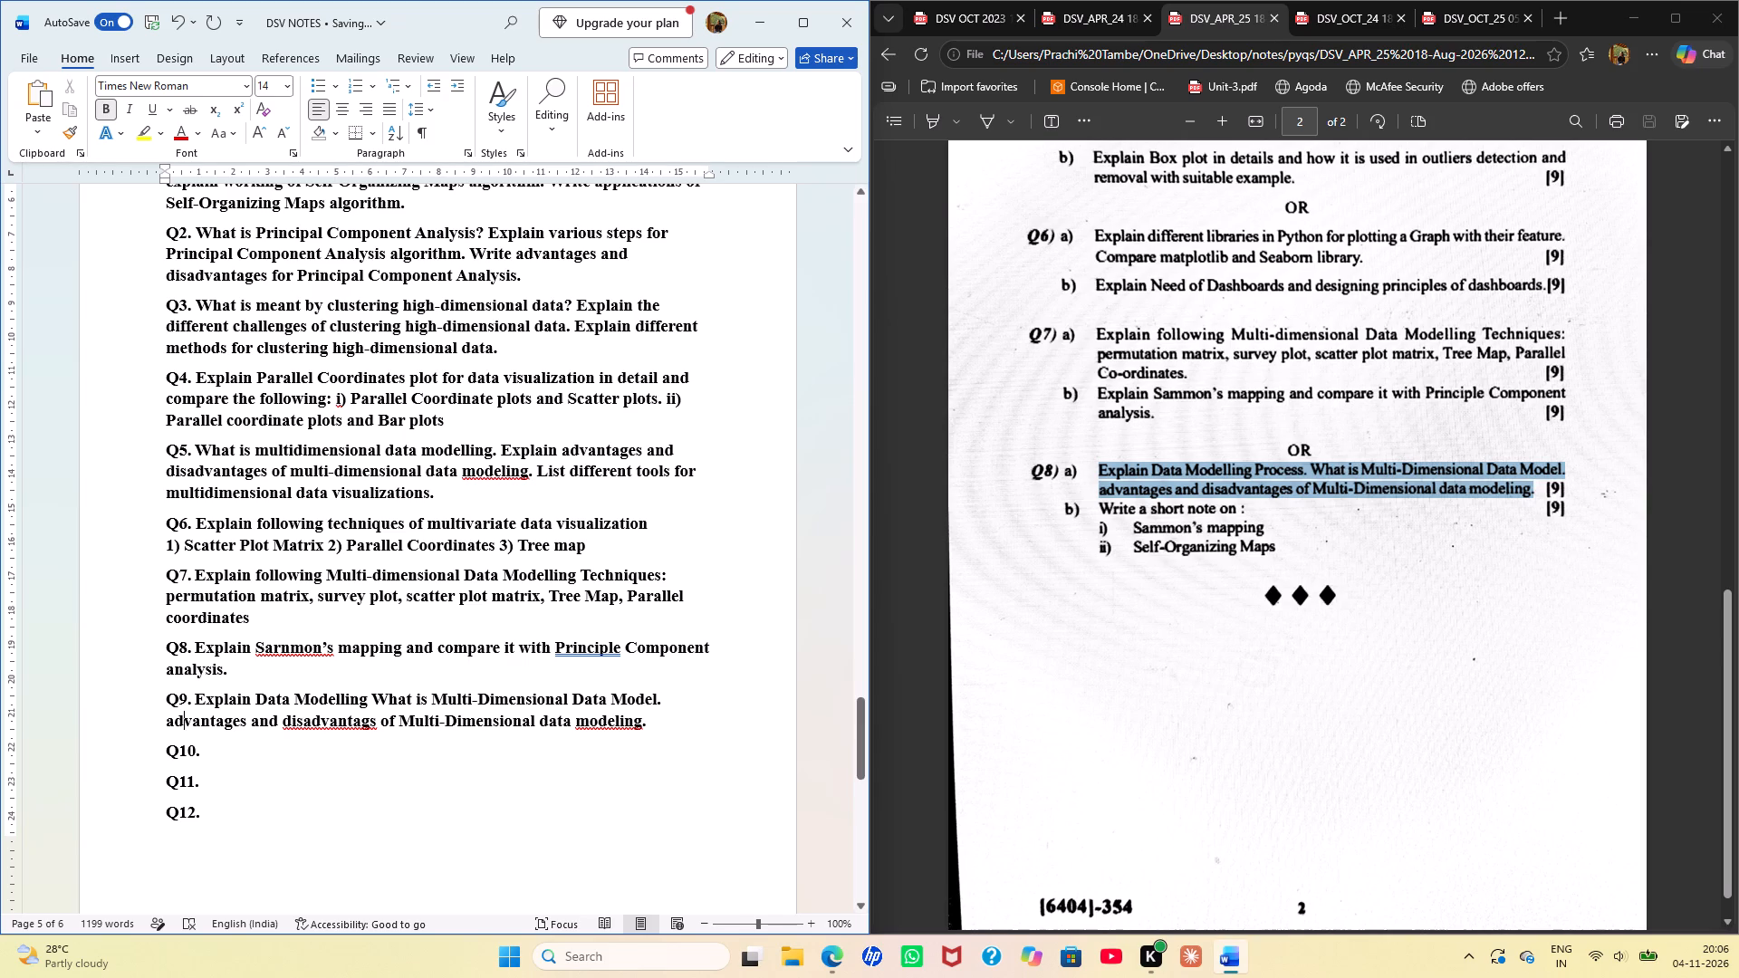
# Add the missing letters in the second line of UNIT 6's Q9 so the words read "disadvantages" and "modelling".
pyautogui.click(368, 722)
pyautogui.press('e')
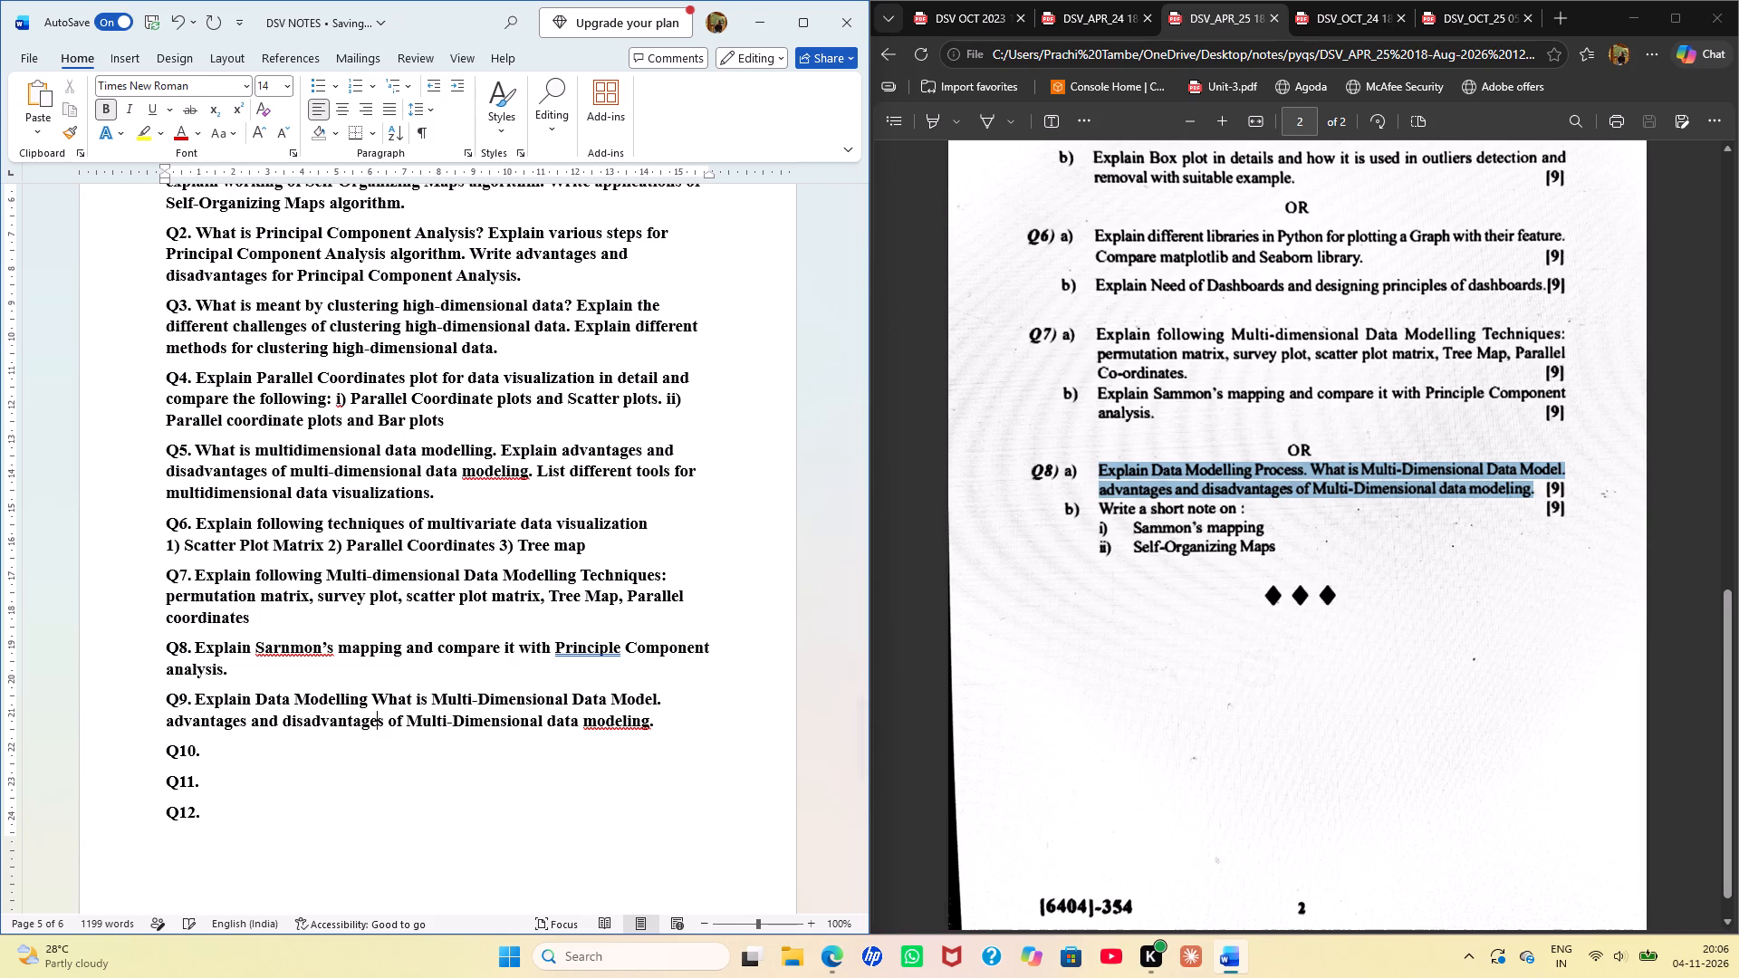
pyautogui.click(627, 722)
pyautogui.press('l')
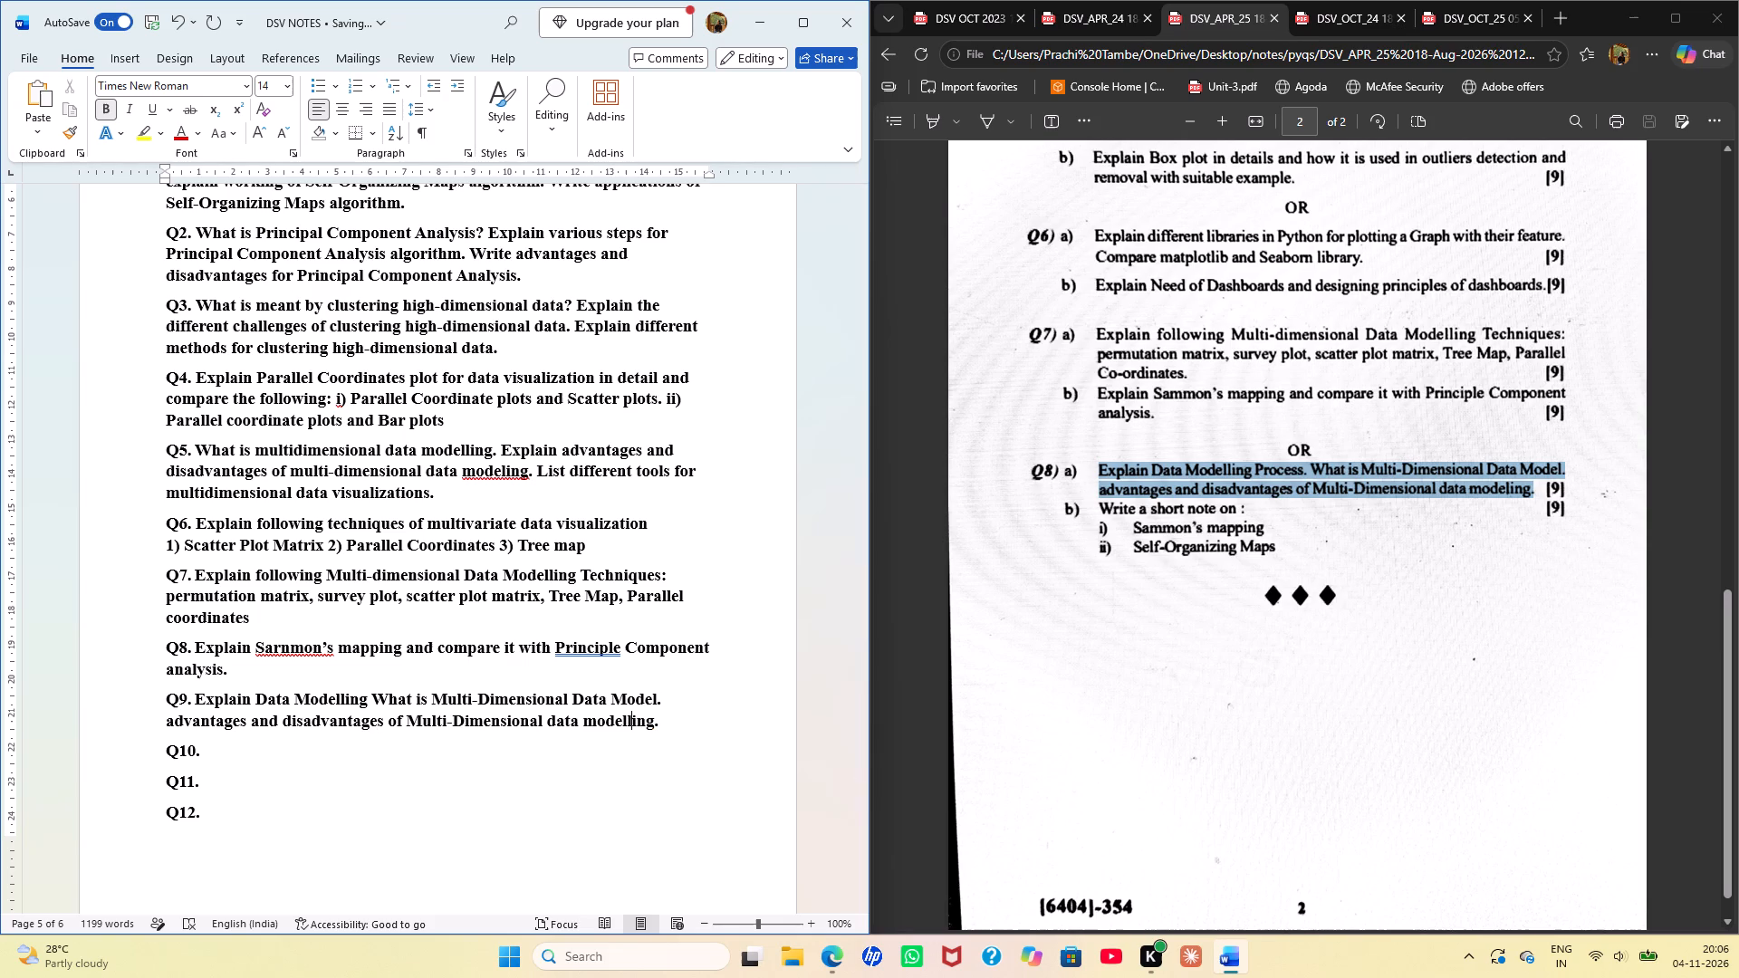
# Copy the short-note question on Sammon's mapping and Self-Organizing Maps, Q8 b) of the April 2025 paper, into UNIT 6's Q10. line.
pyautogui.moveTo(1093, 498); pyautogui.dragTo(1285, 548)
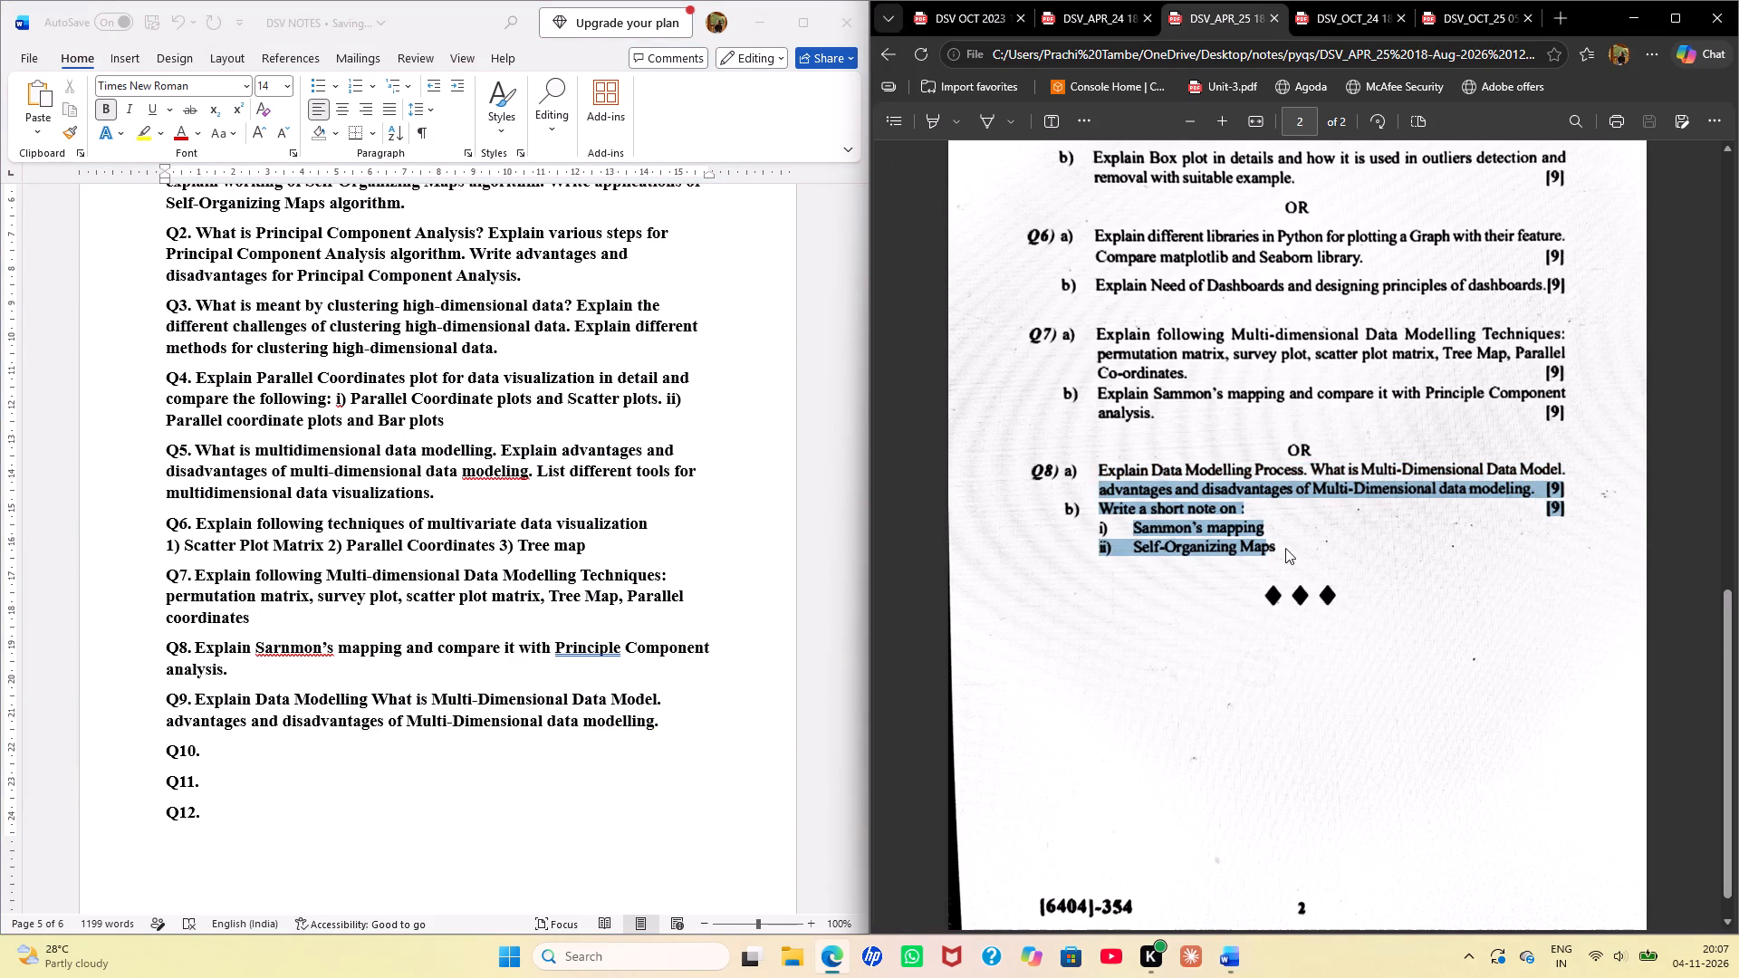
pyautogui.click(1285, 548)
pyautogui.moveTo(1285, 548); pyautogui.dragTo(1273, 546)
pyautogui.moveTo(1273, 546); pyautogui.dragTo(1099, 506)
pyautogui.hotkey('ctrl', 'c')
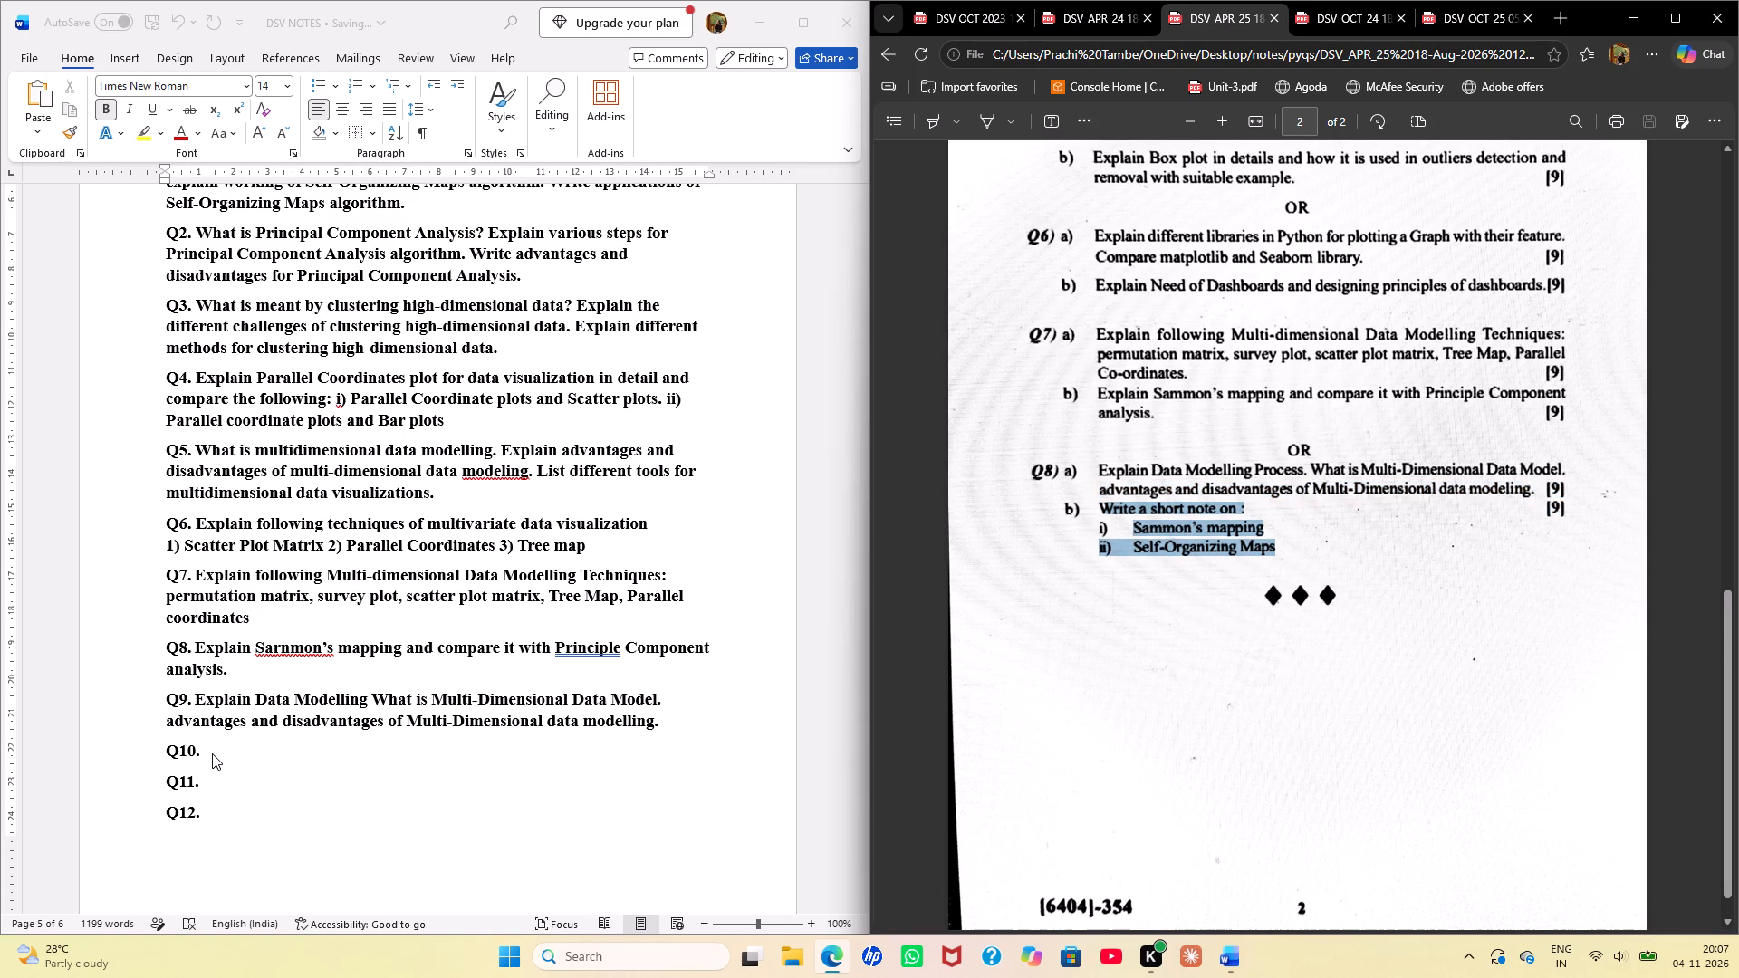
pyautogui.click(212, 753)
pyautogui.click(216, 753)
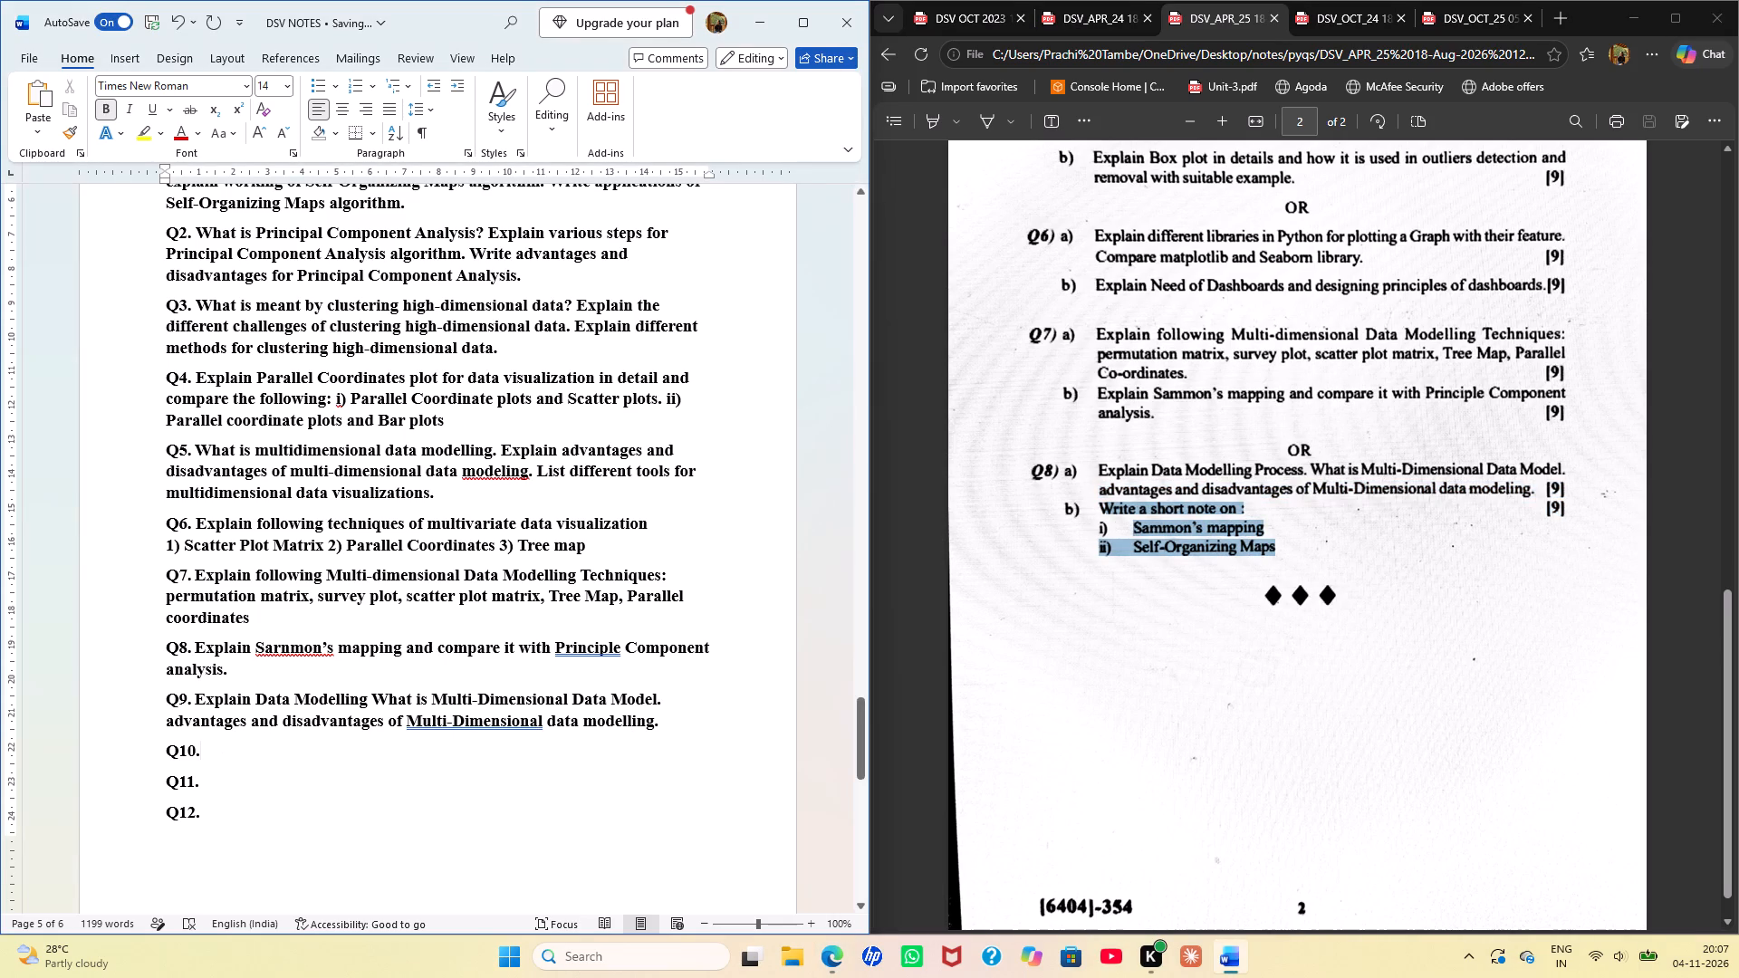
pyautogui.hotkey('ctrl', 'v')
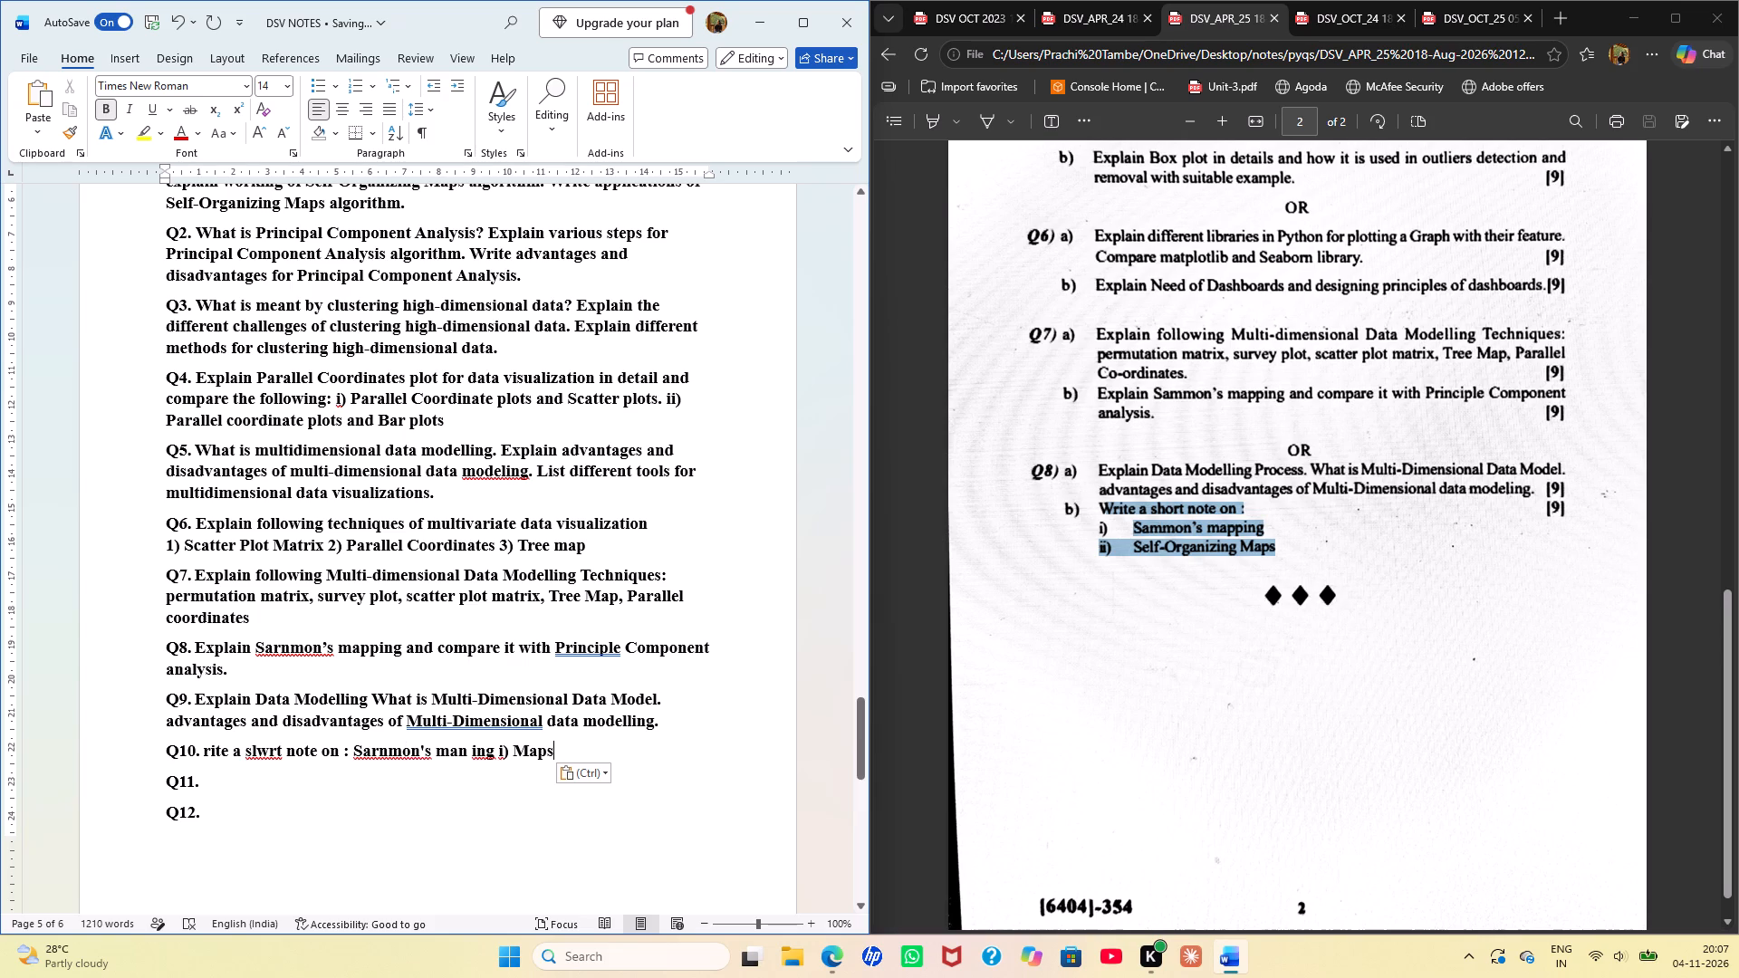
# Correct the opening words of UNIT 6's Q10 to read "write a short note on".
pyautogui.click(205, 748)
pyautogui.press('w')
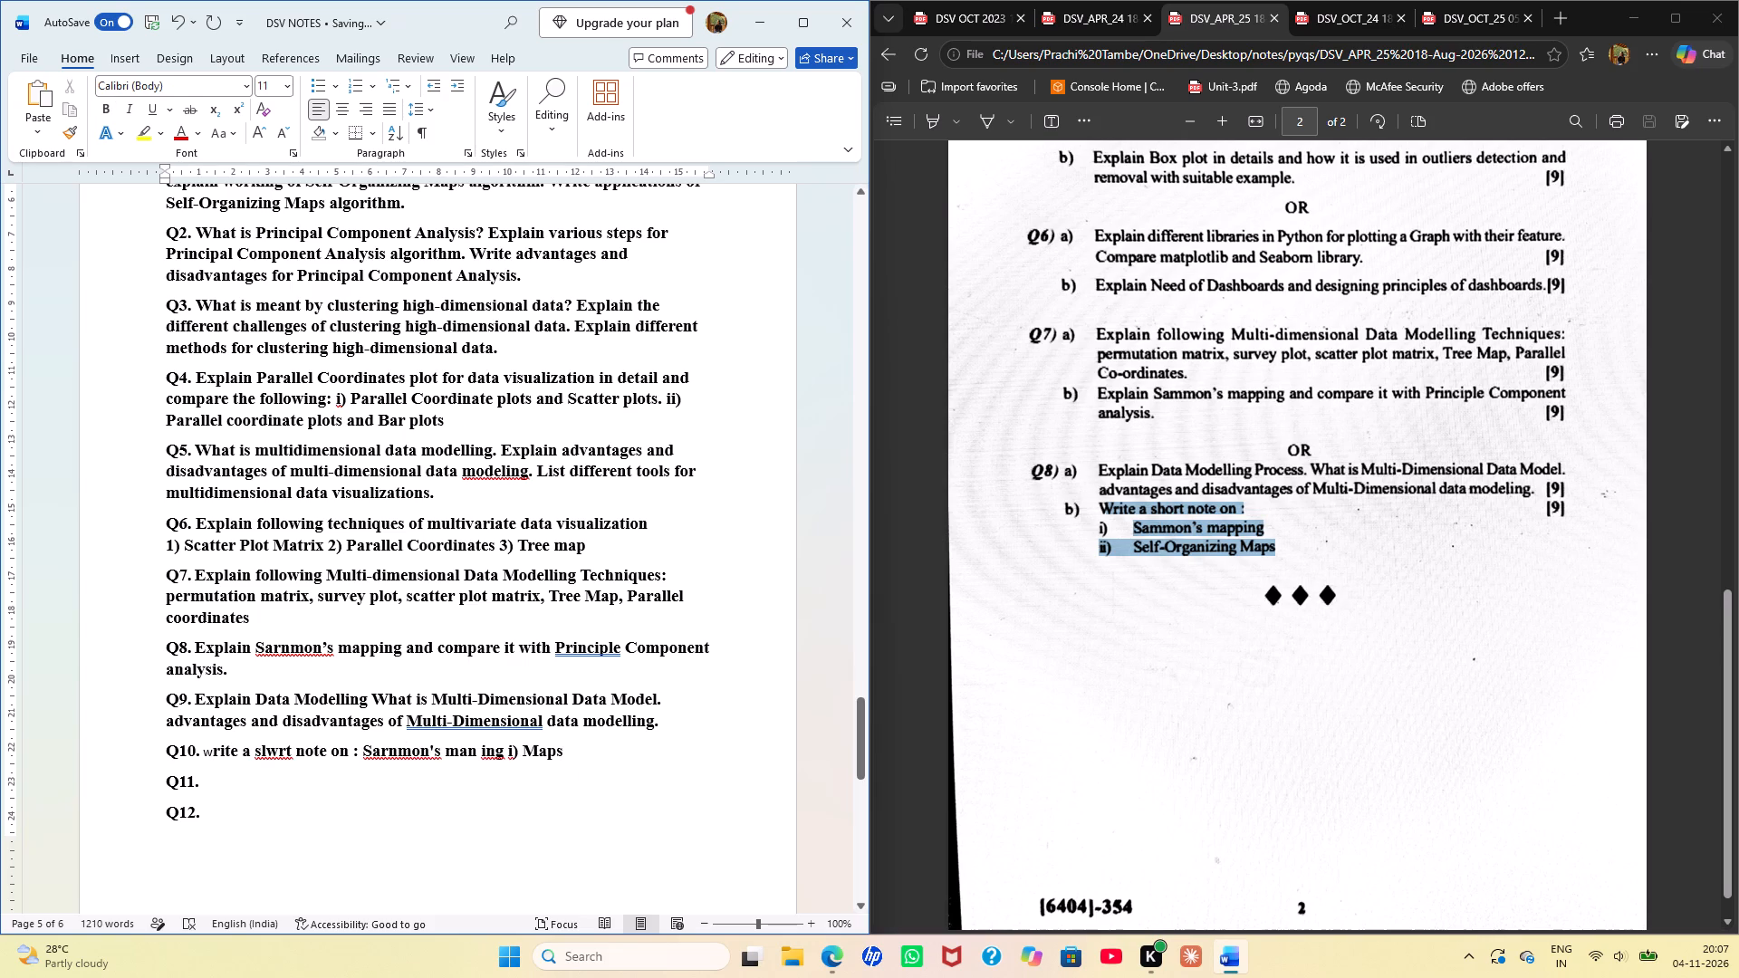
pyautogui.click(269, 751)
pyautogui.press('Right')
pyautogui.press('Right')
pyautogui.press('BackSpace')
pyautogui.press('BackSpace')
pyautogui.press('BackSpace')
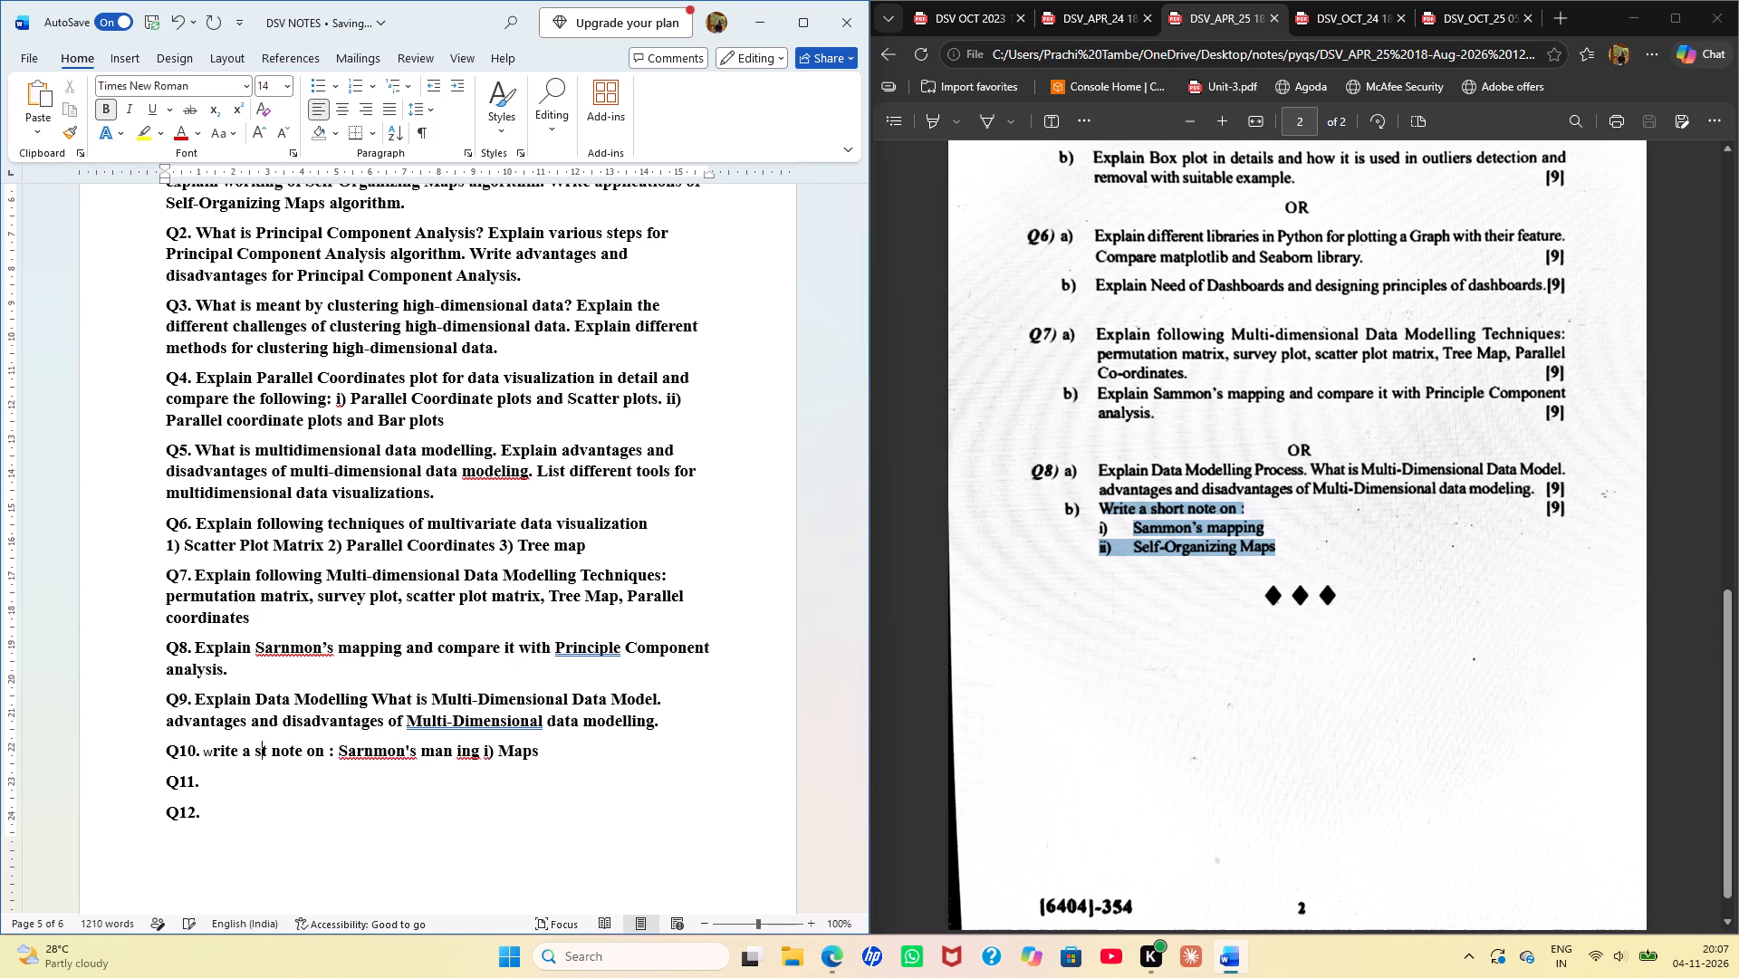
pyautogui.write('hor')
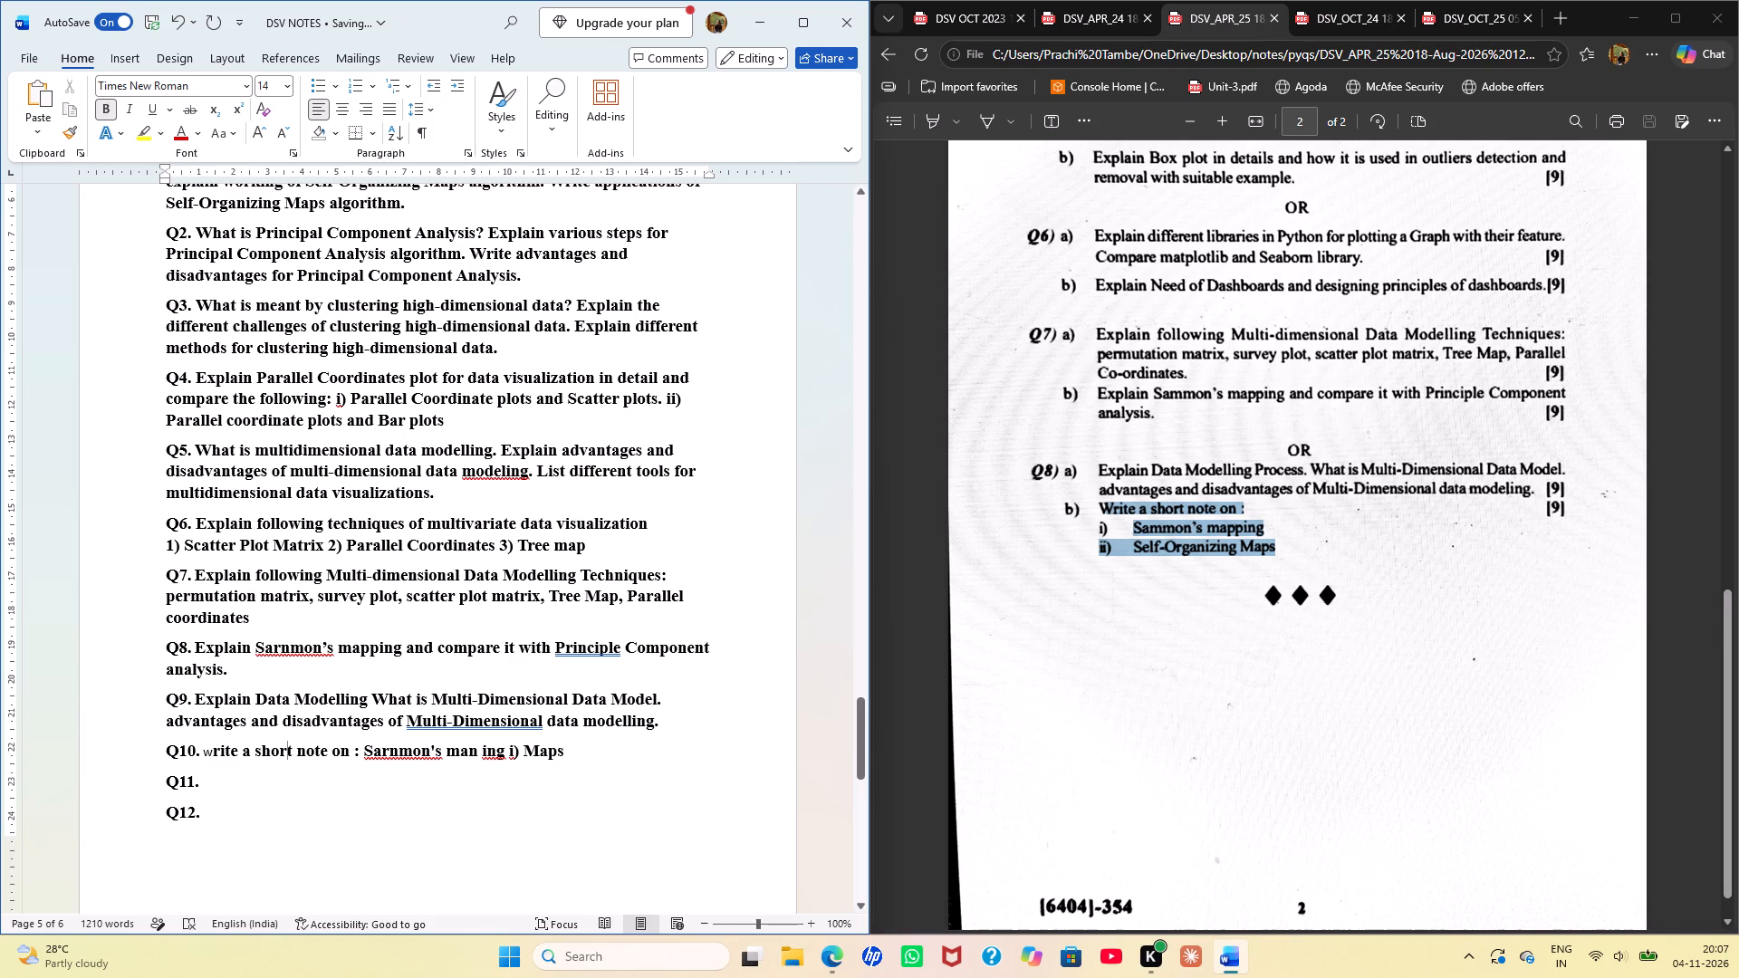
# Correct the broken word after "Sarnmon's" in UNIT 6's Q10 to "mapping".
pyautogui.click(481, 753)
pyautogui.press('BackSpace')
pyautogui.press('BackSpace')
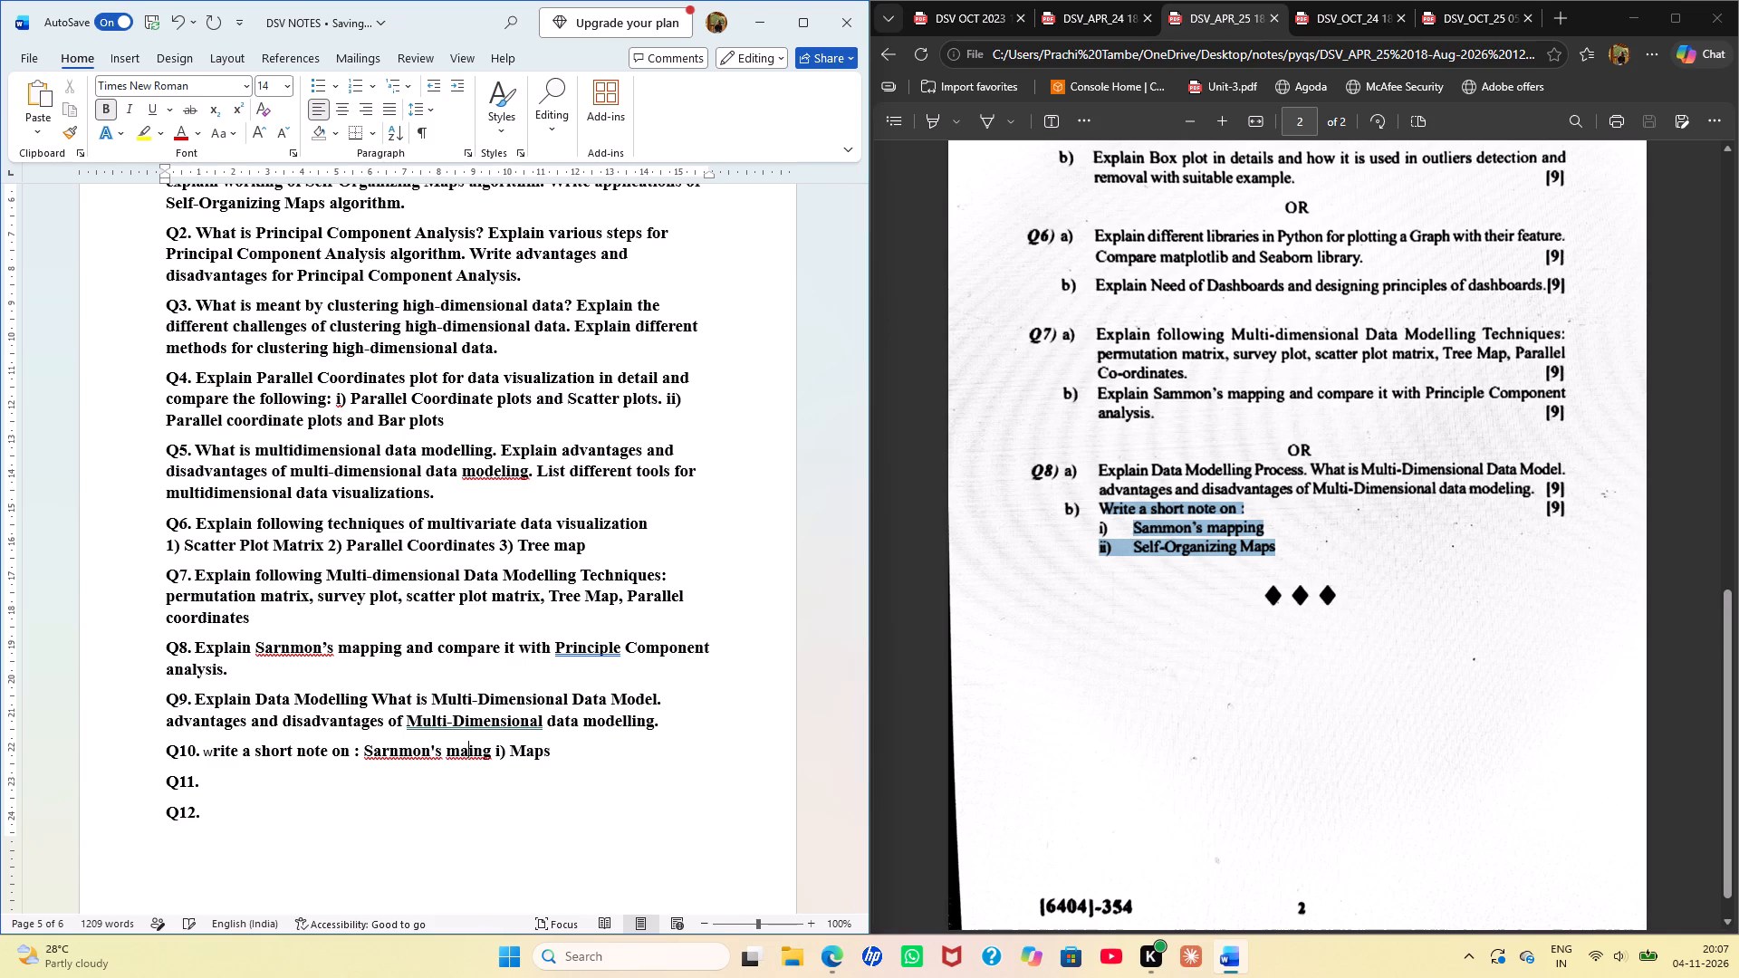
pyautogui.write('pp')
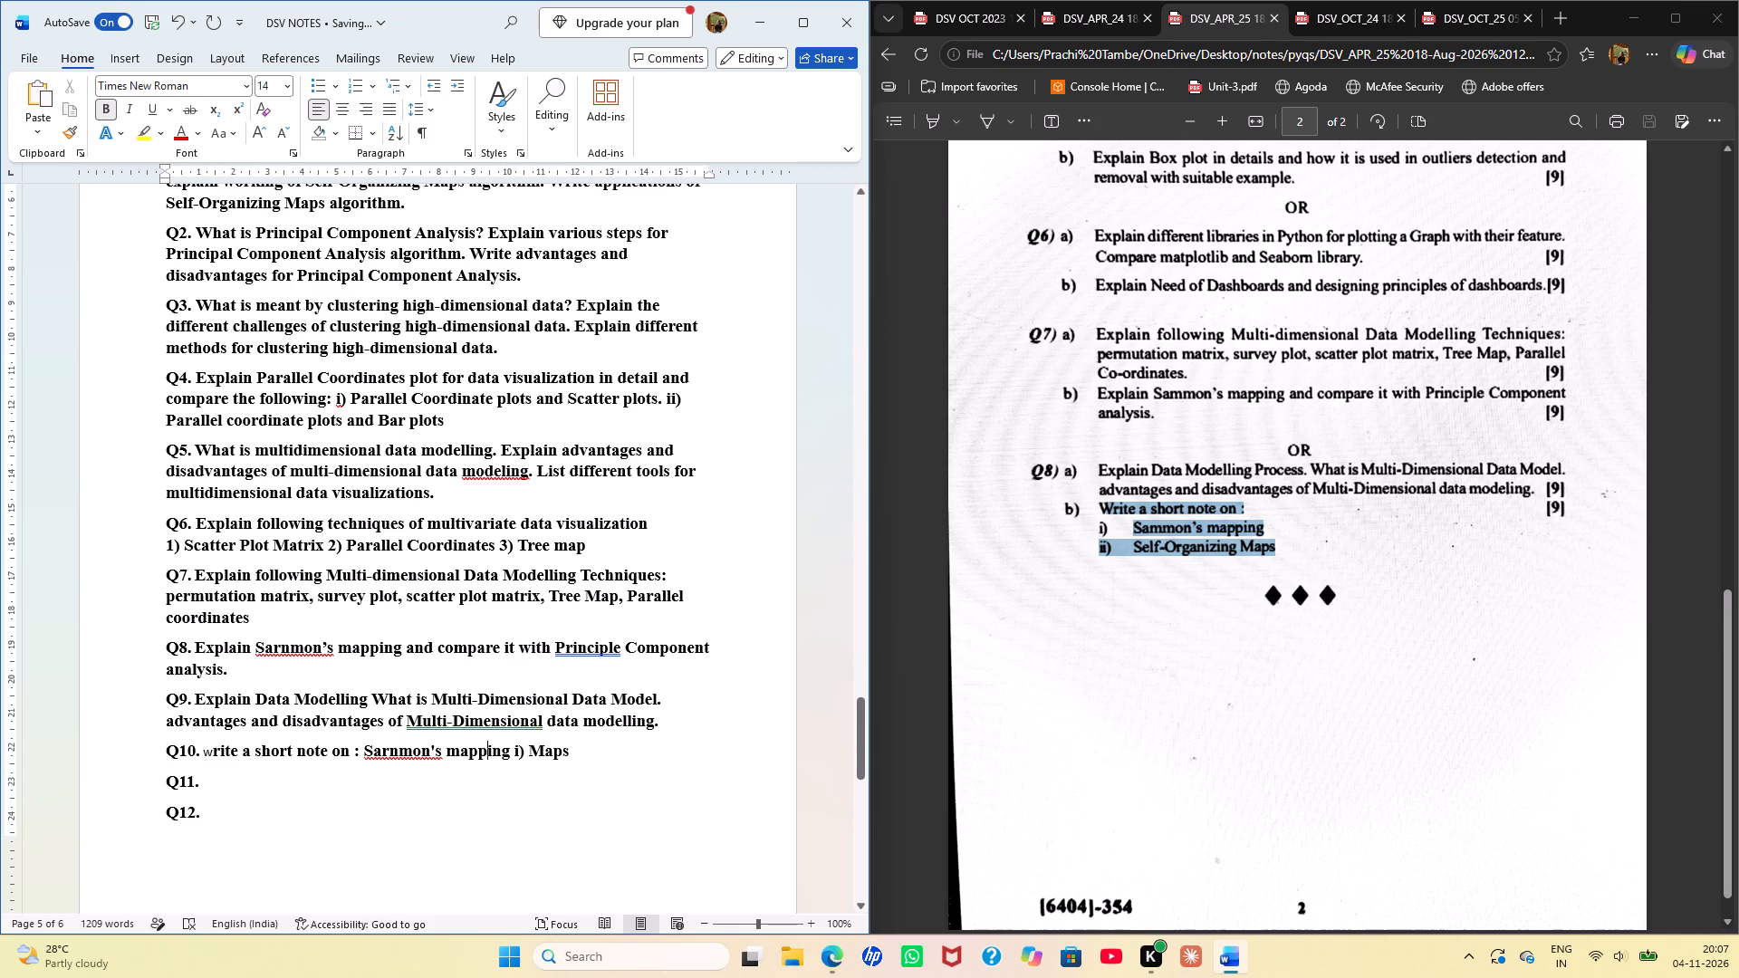
# Number the two short-note topics in UNIT 6's Q10 as 1) before "Sarnmon's mapping" and 2) before "Maps".
pyautogui.click(364, 754)
pyautogui.press('1')
pyautogui.hotkey('shift', ')')
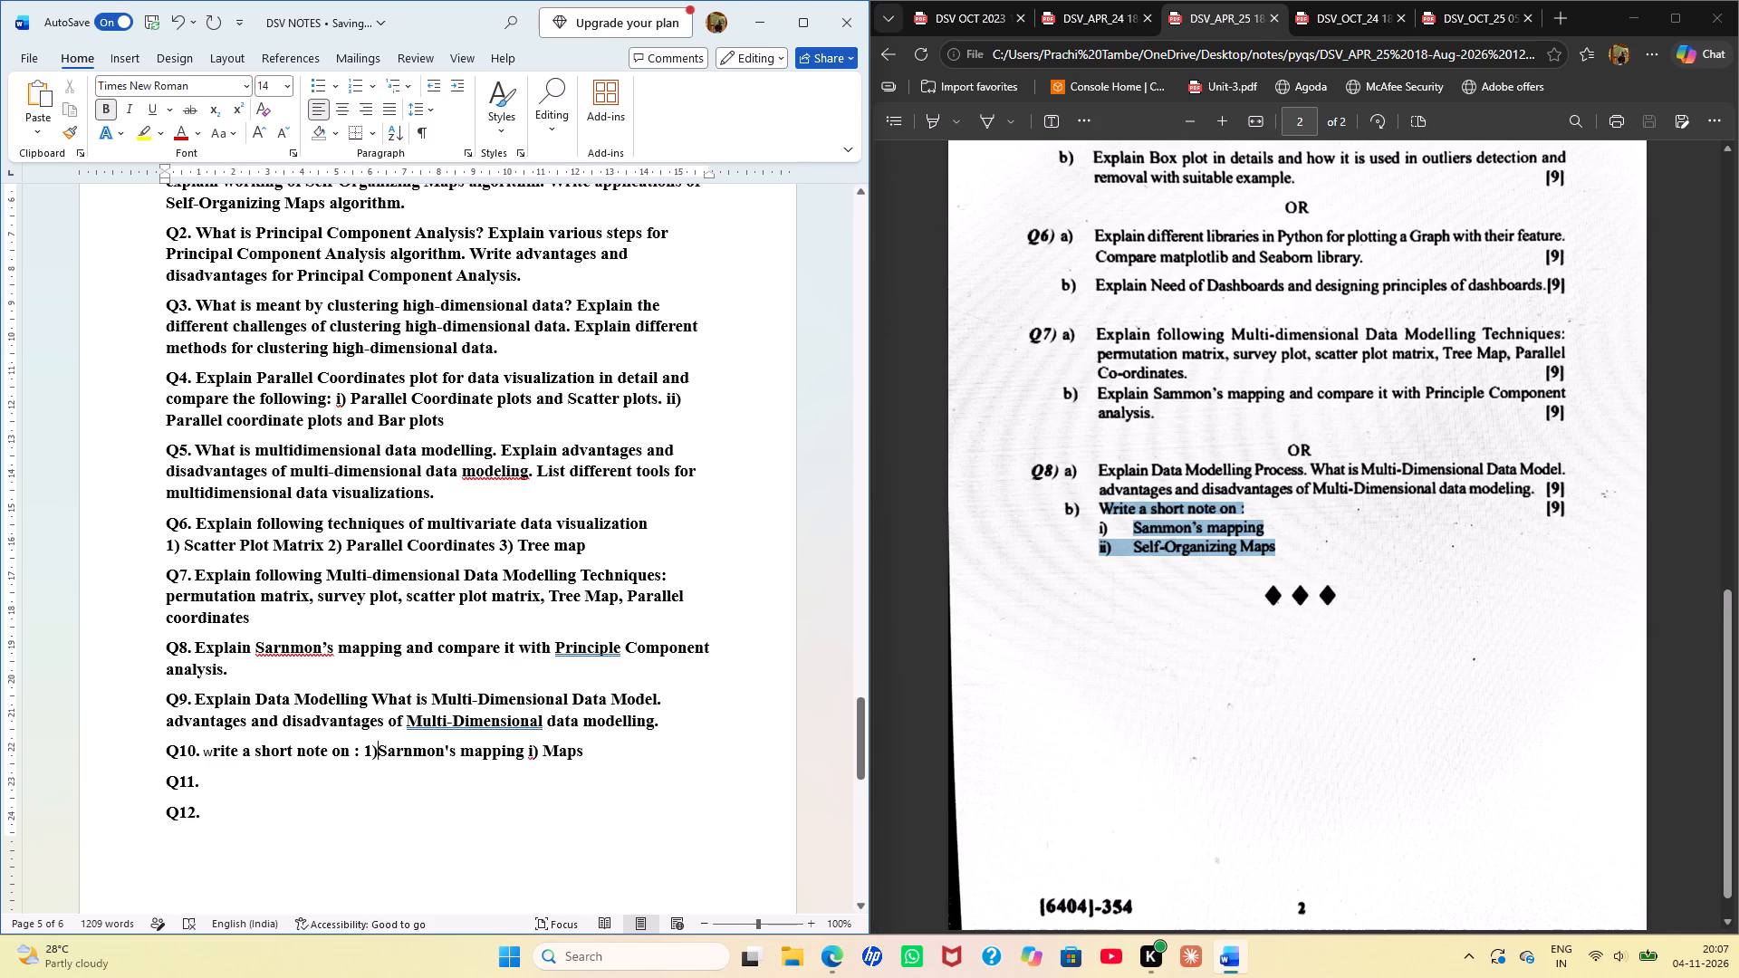
pyautogui.click(532, 753)
pyautogui.press('BackSpace')
pyautogui.press('2')
# Insert the missing words "self - organizing" before "Maps" in UNIT 6's Q10.
pyautogui.click(542, 753)
pyautogui.press('space')
pyautogui.write('self')
pyautogui.press('space')
pyautogui.write('-')
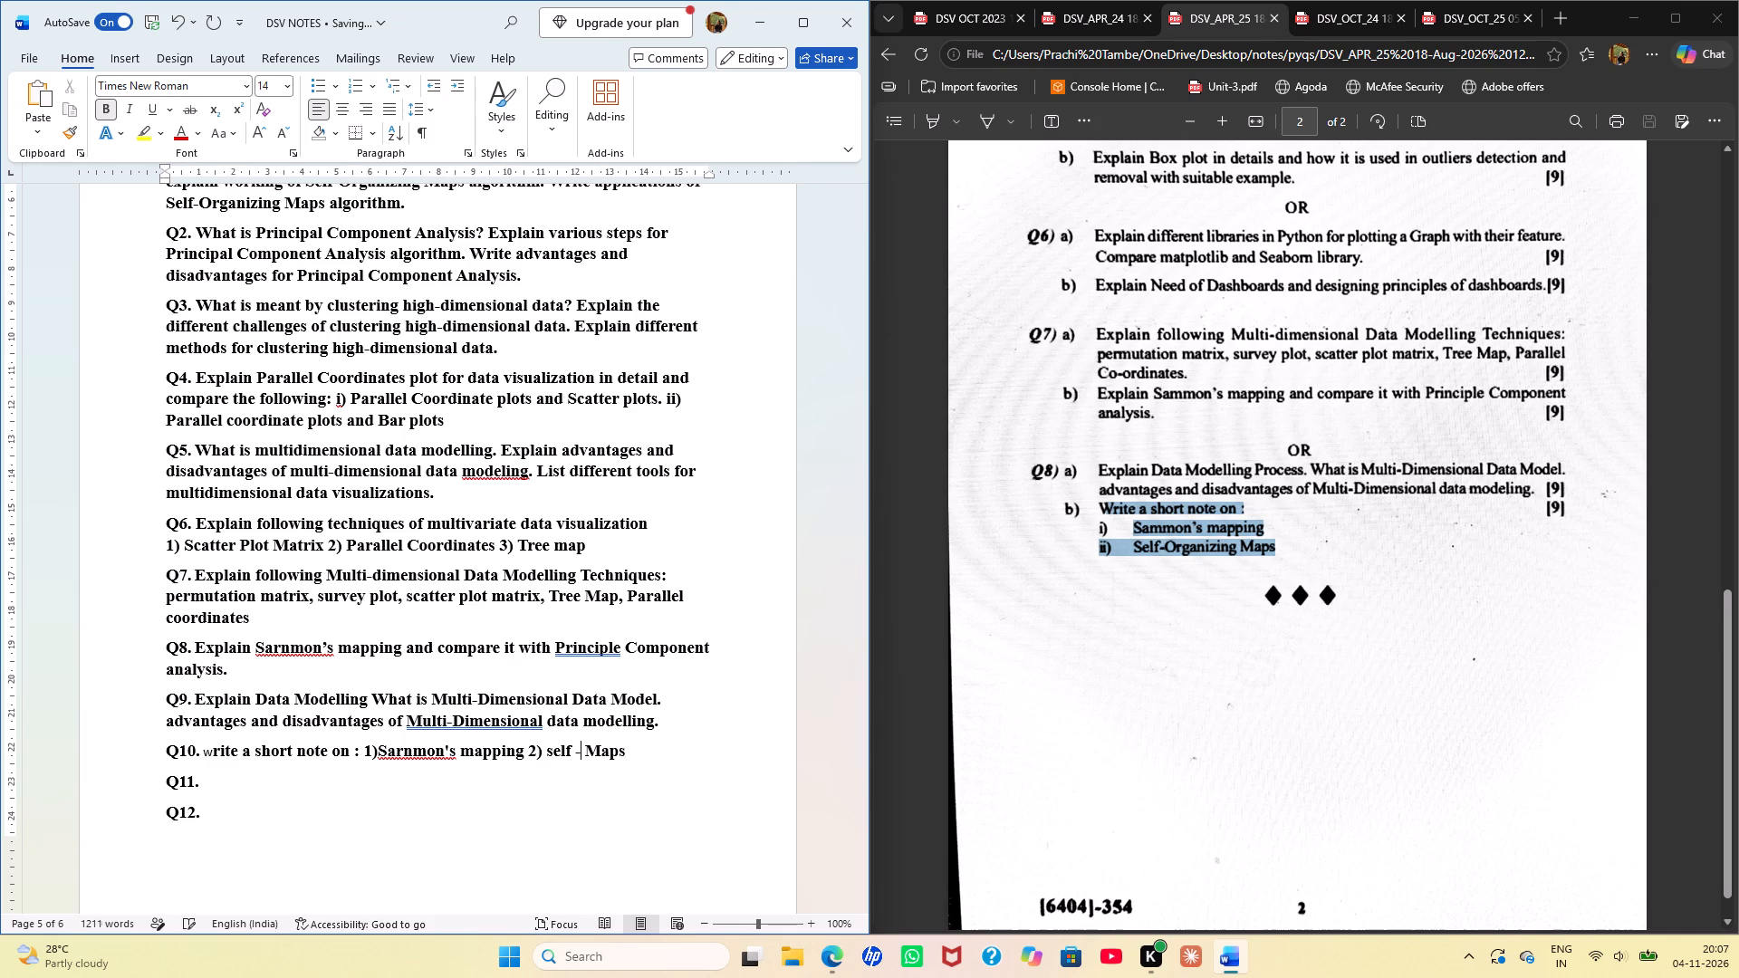
pyautogui.press('space')
pyautogui.write('organ')
pyautogui.press('i')
pyautogui.write('zing')
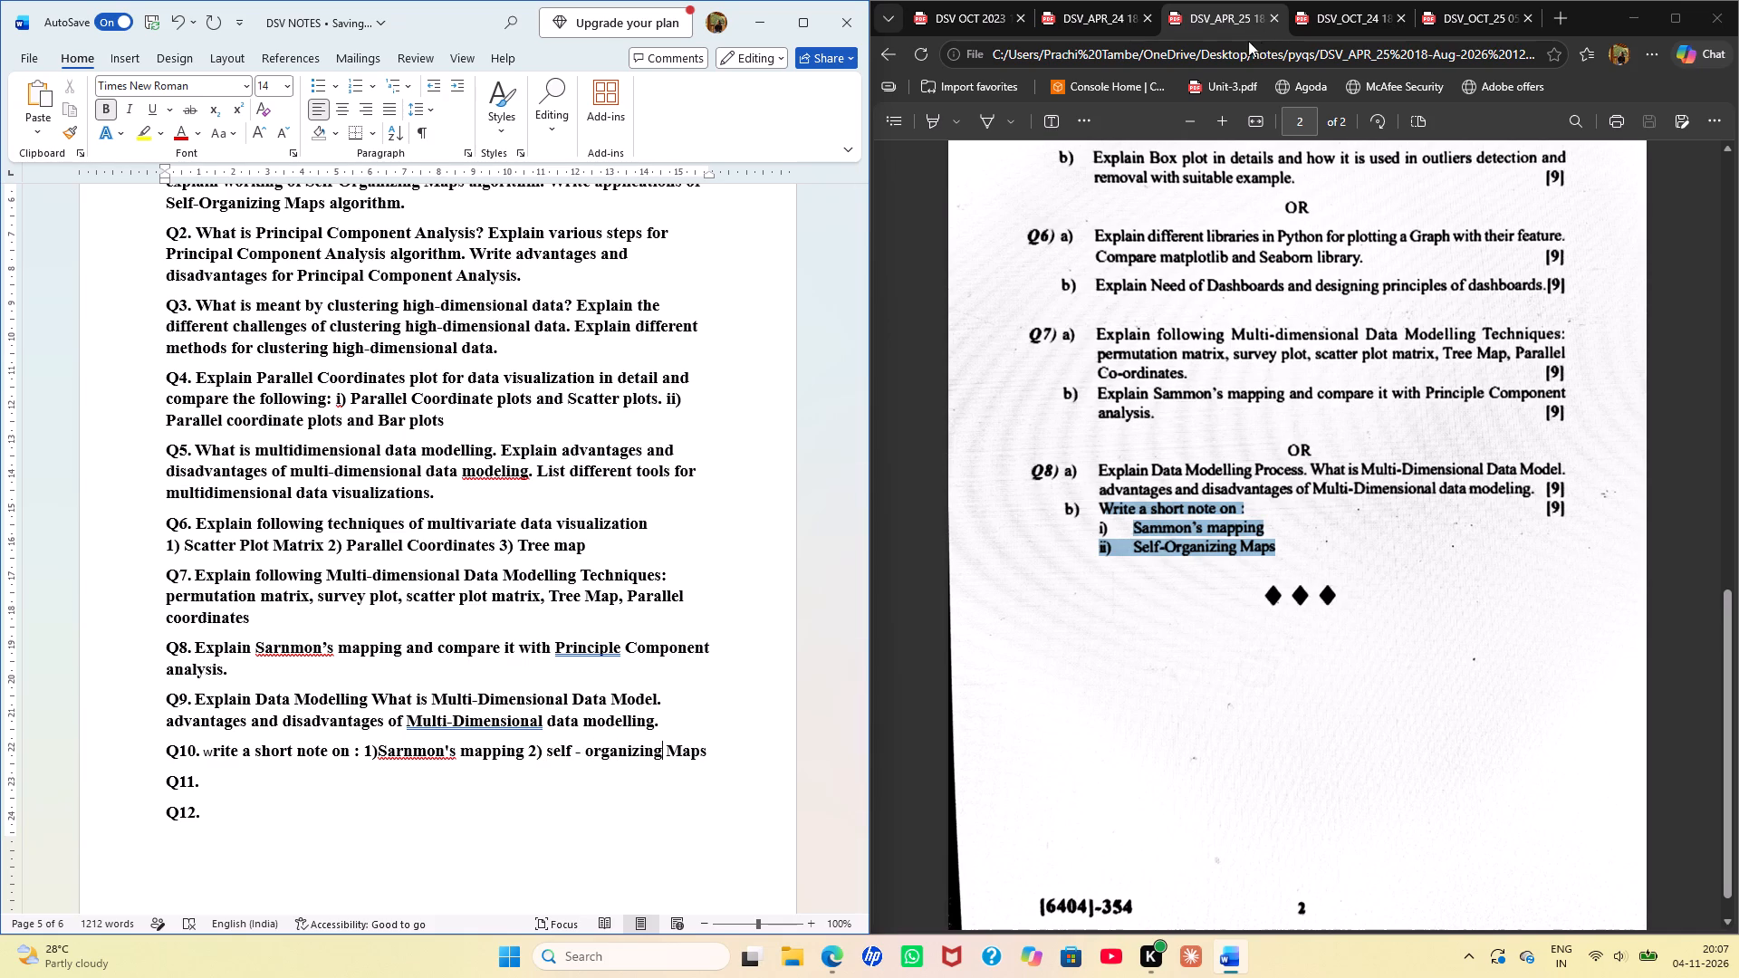
# Copy the scatter plot matrix question, Q7 a) of the October 2024 paper, into UNIT 6's Q11. line.
pyautogui.click(1226, 13)
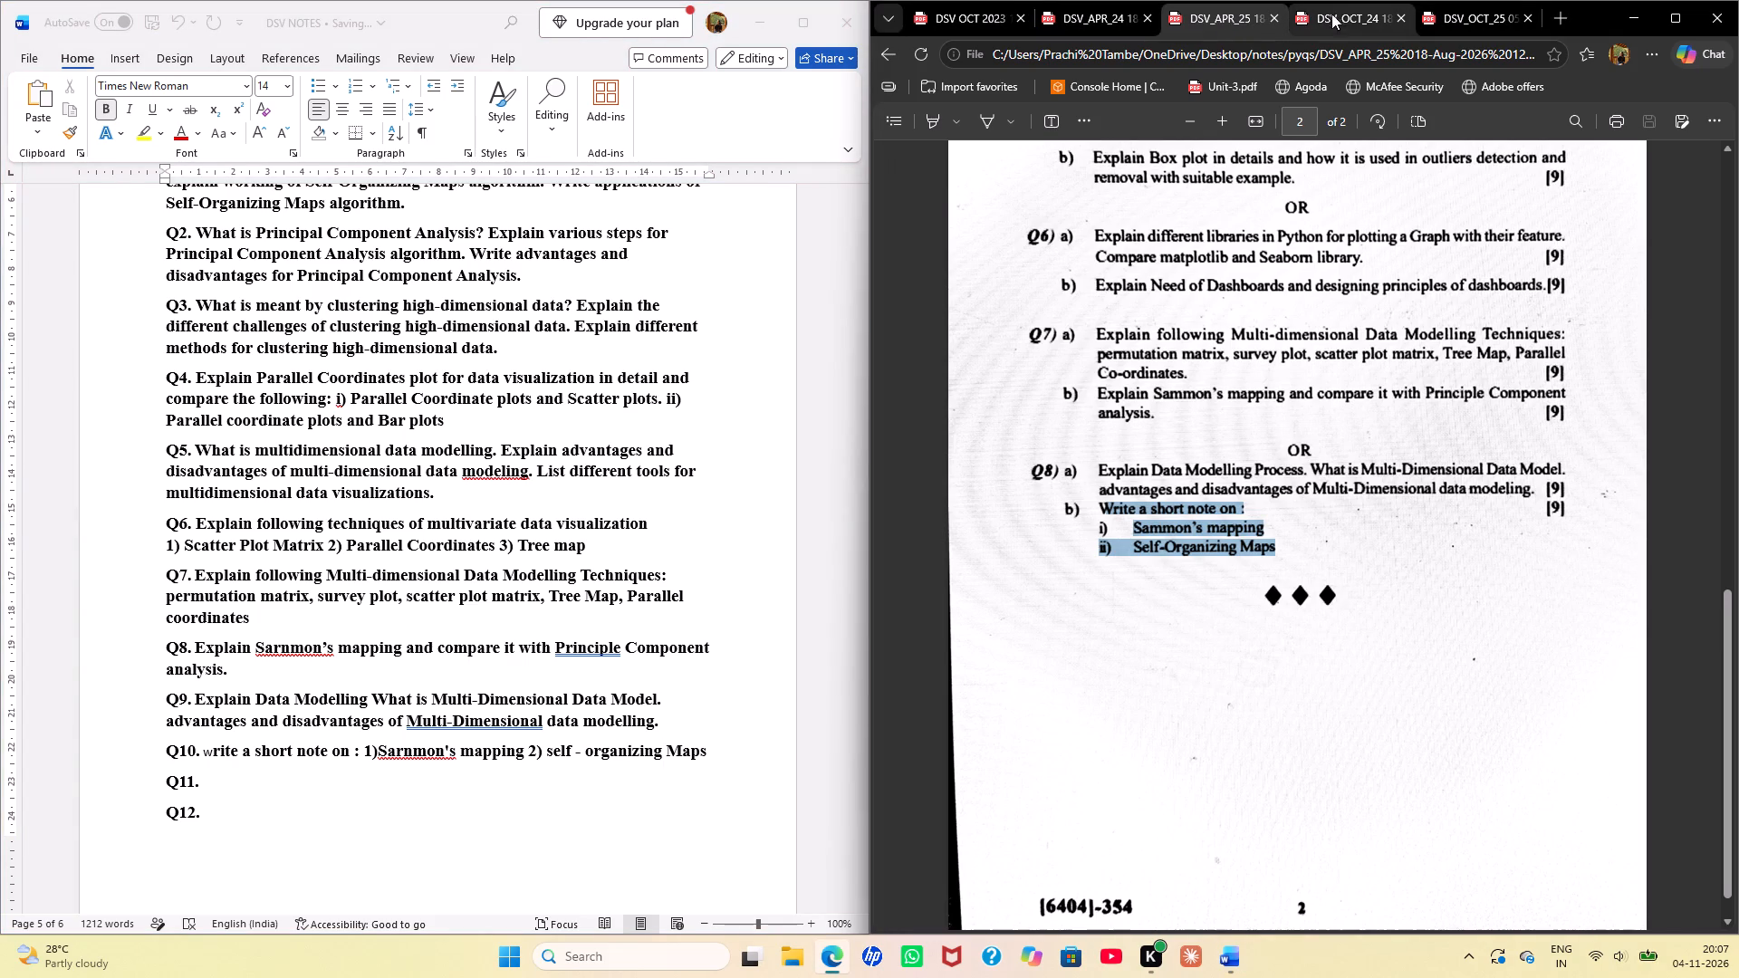
pyautogui.click(1336, 11)
pyautogui.scroll(-2, 1262, 617)
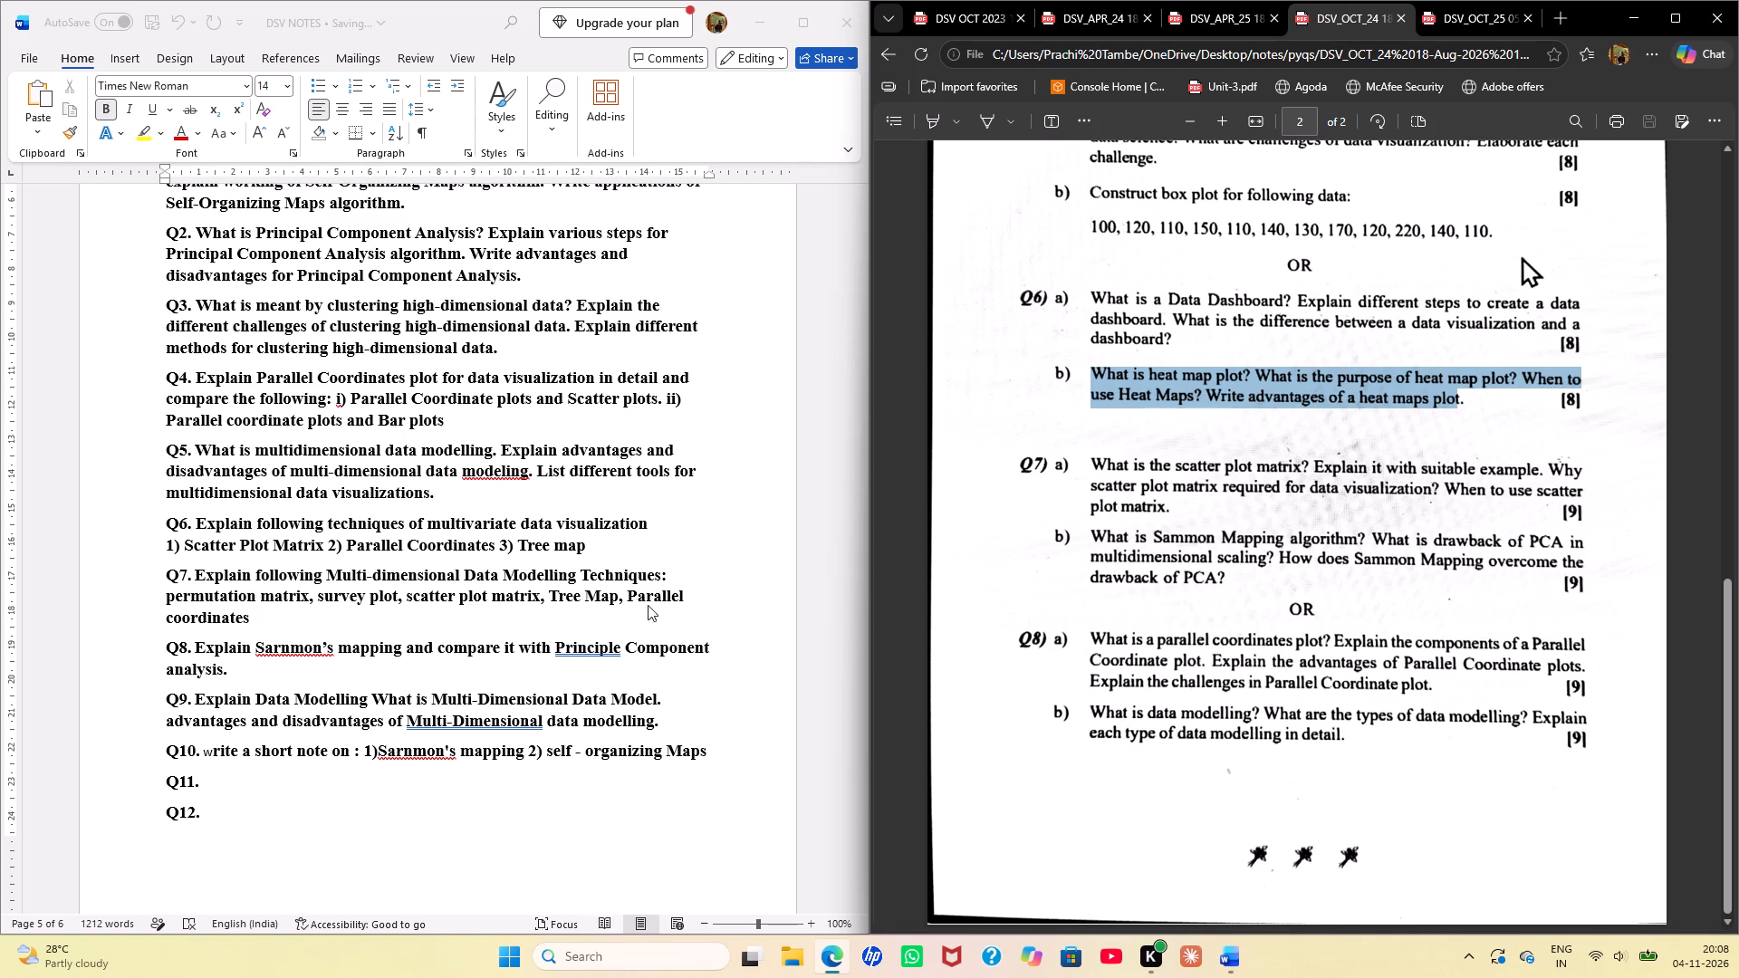
pyautogui.scroll(1, 489, 537)
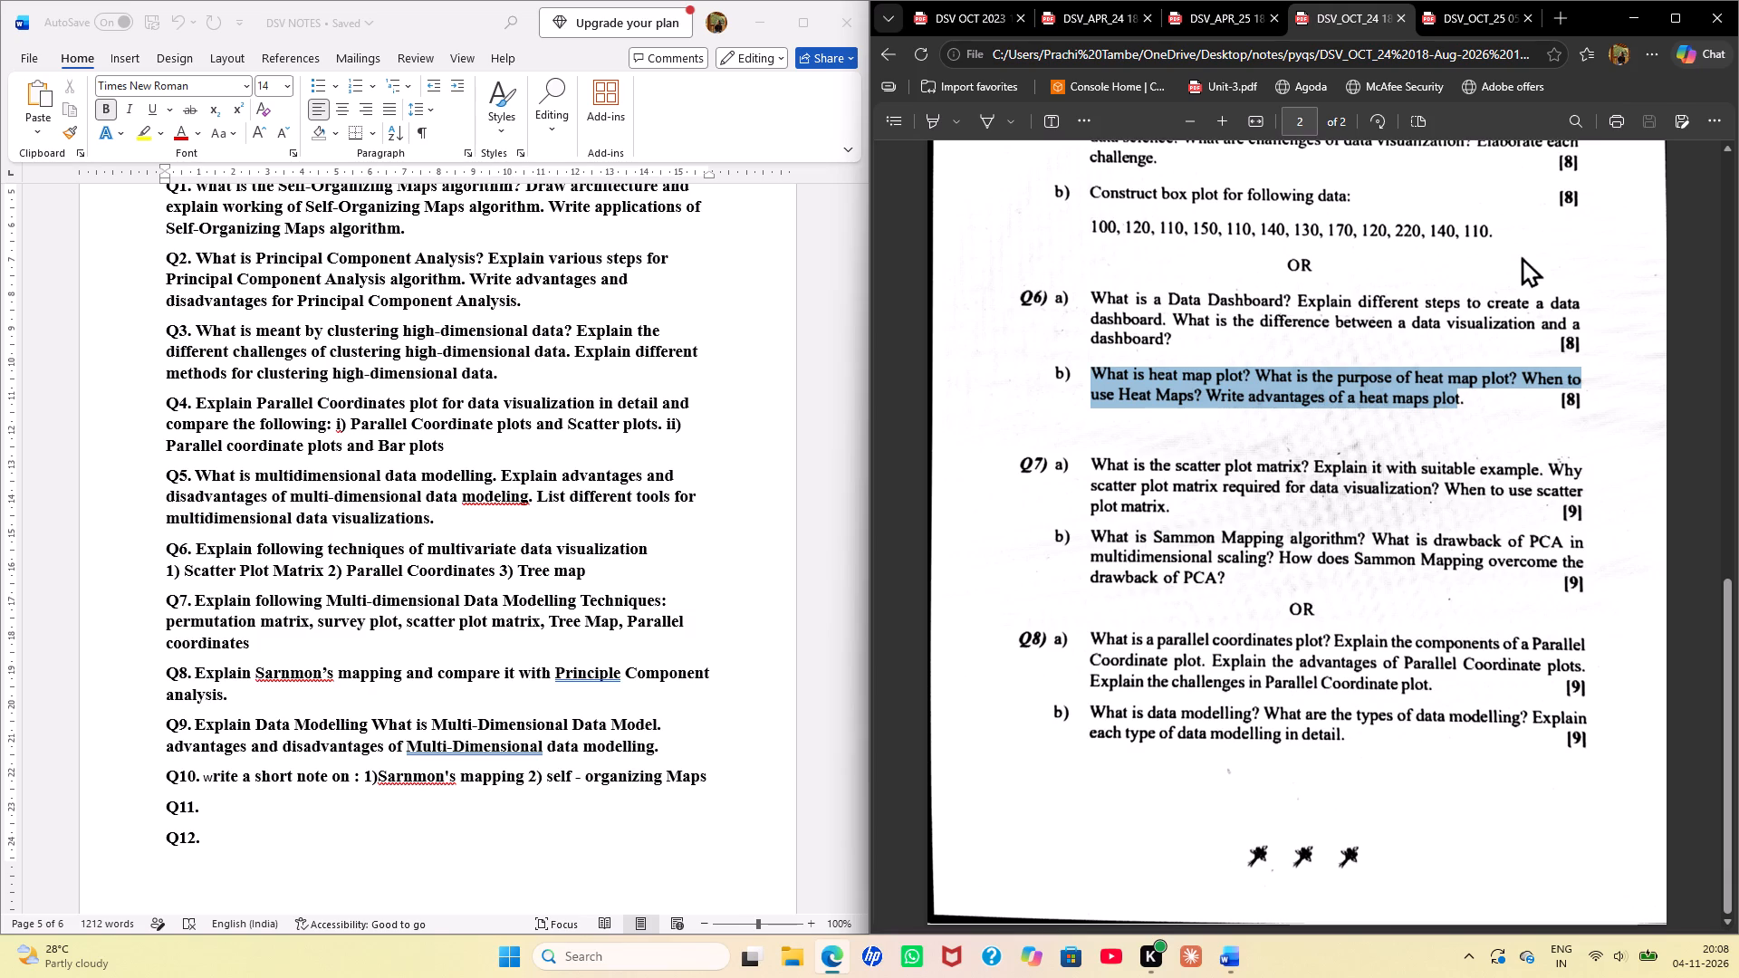
pyautogui.moveTo(1086, 465); pyautogui.dragTo(1182, 518)
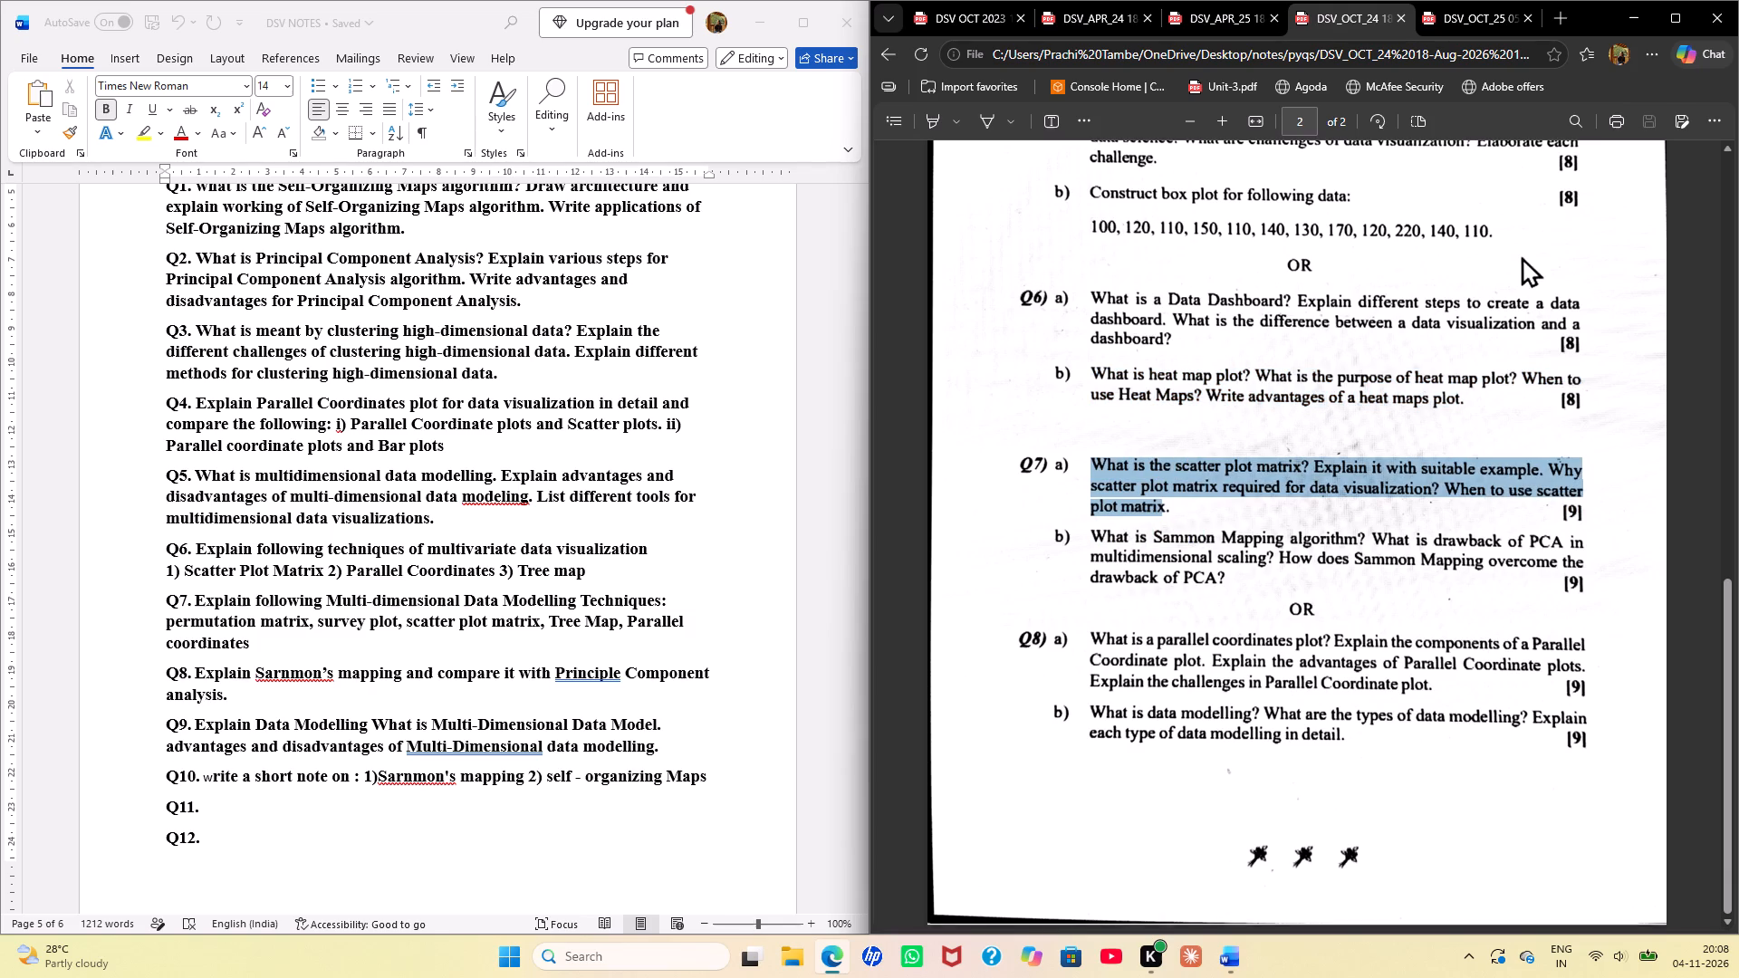
pyautogui.moveTo(1182, 518); pyautogui.dragTo(1178, 513)
pyautogui.hotkey('ctrl', 'c')
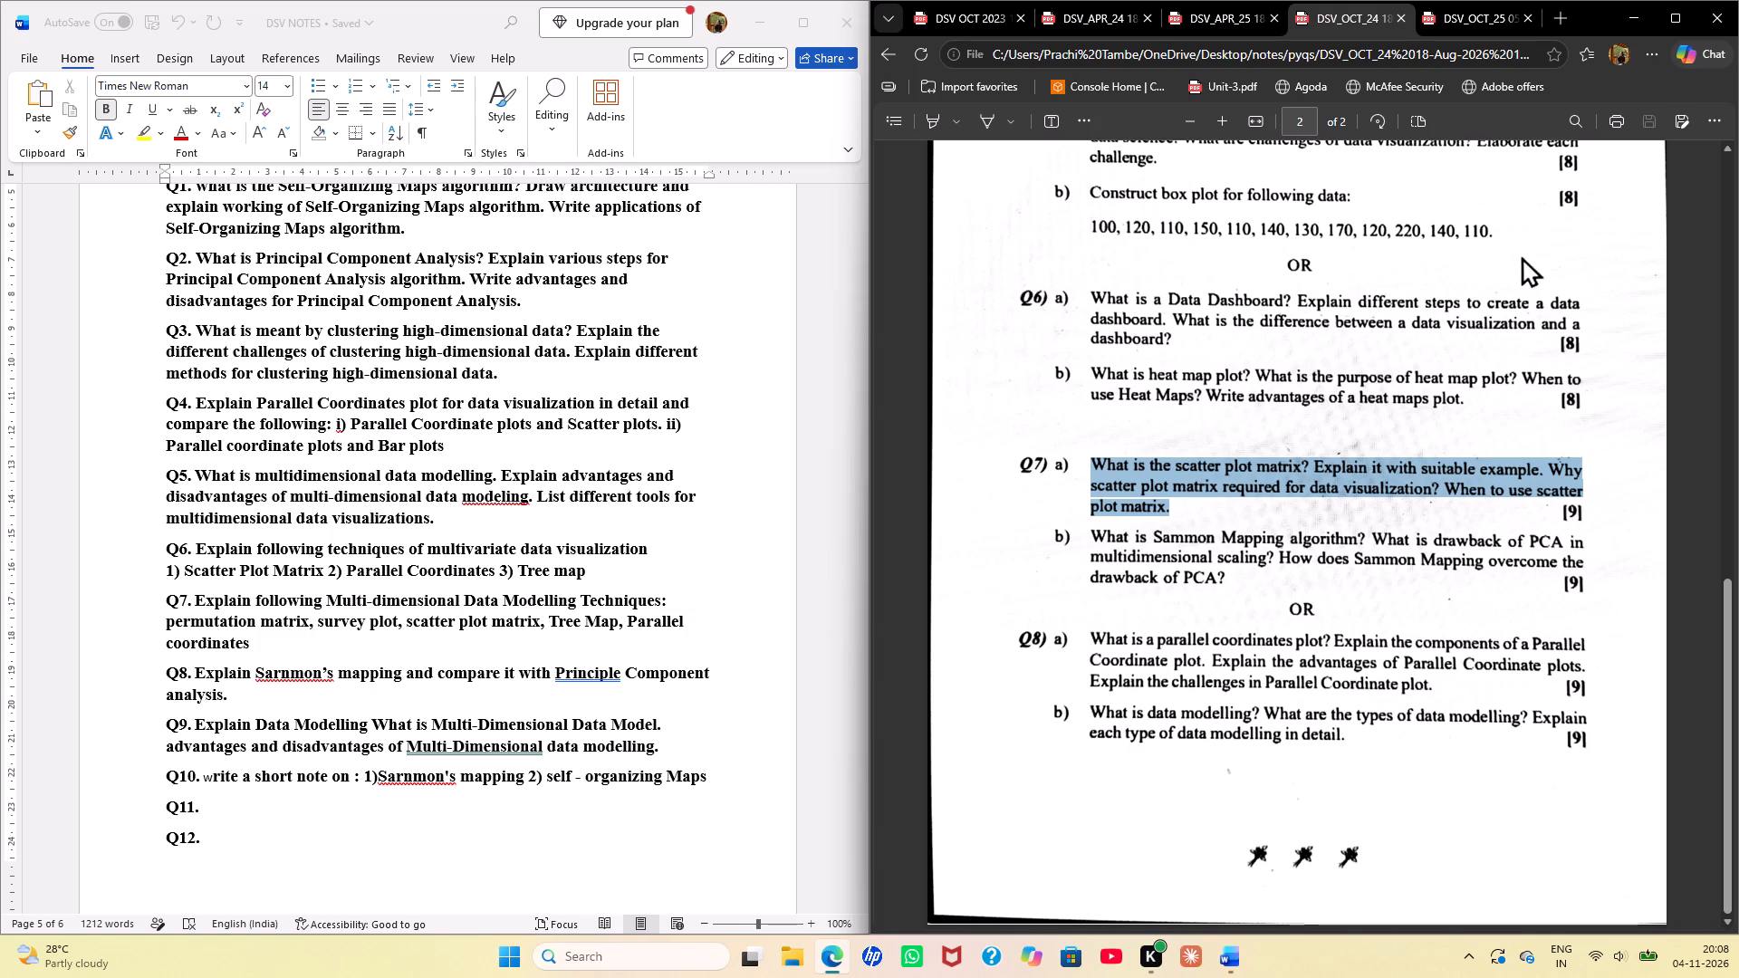
pyautogui.click(218, 801)
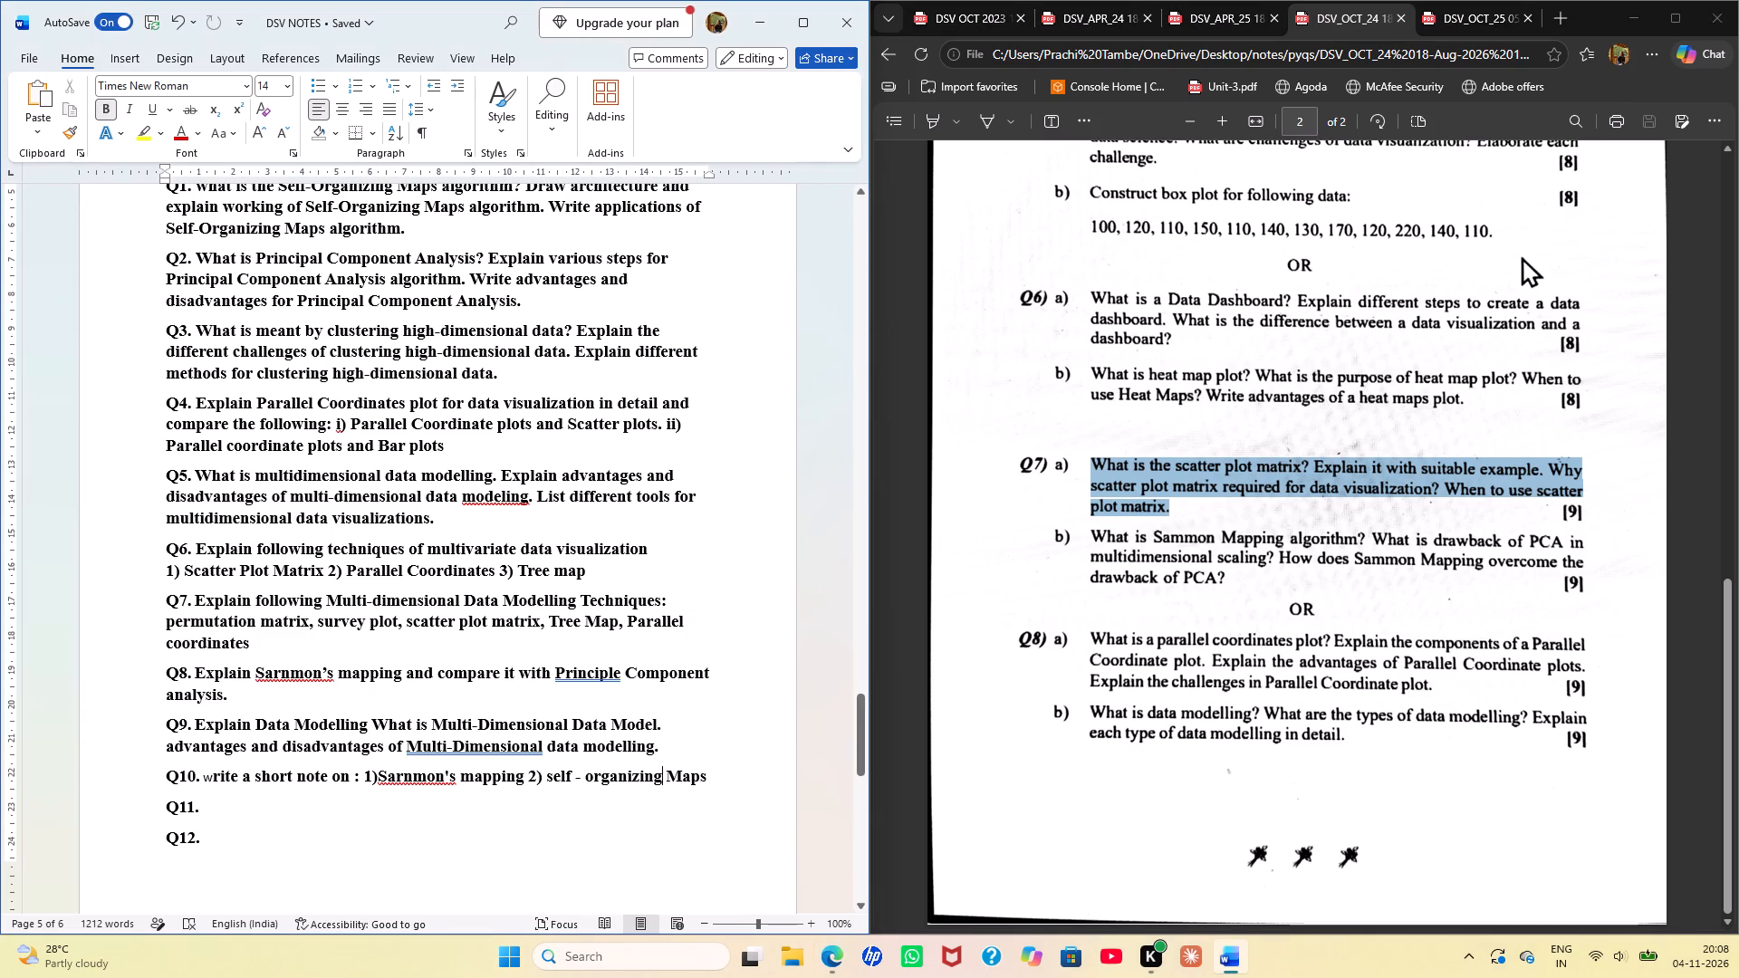
pyautogui.click(211, 814)
pyautogui.press('space')
pyautogui.hotkey('ctrl', 'v')
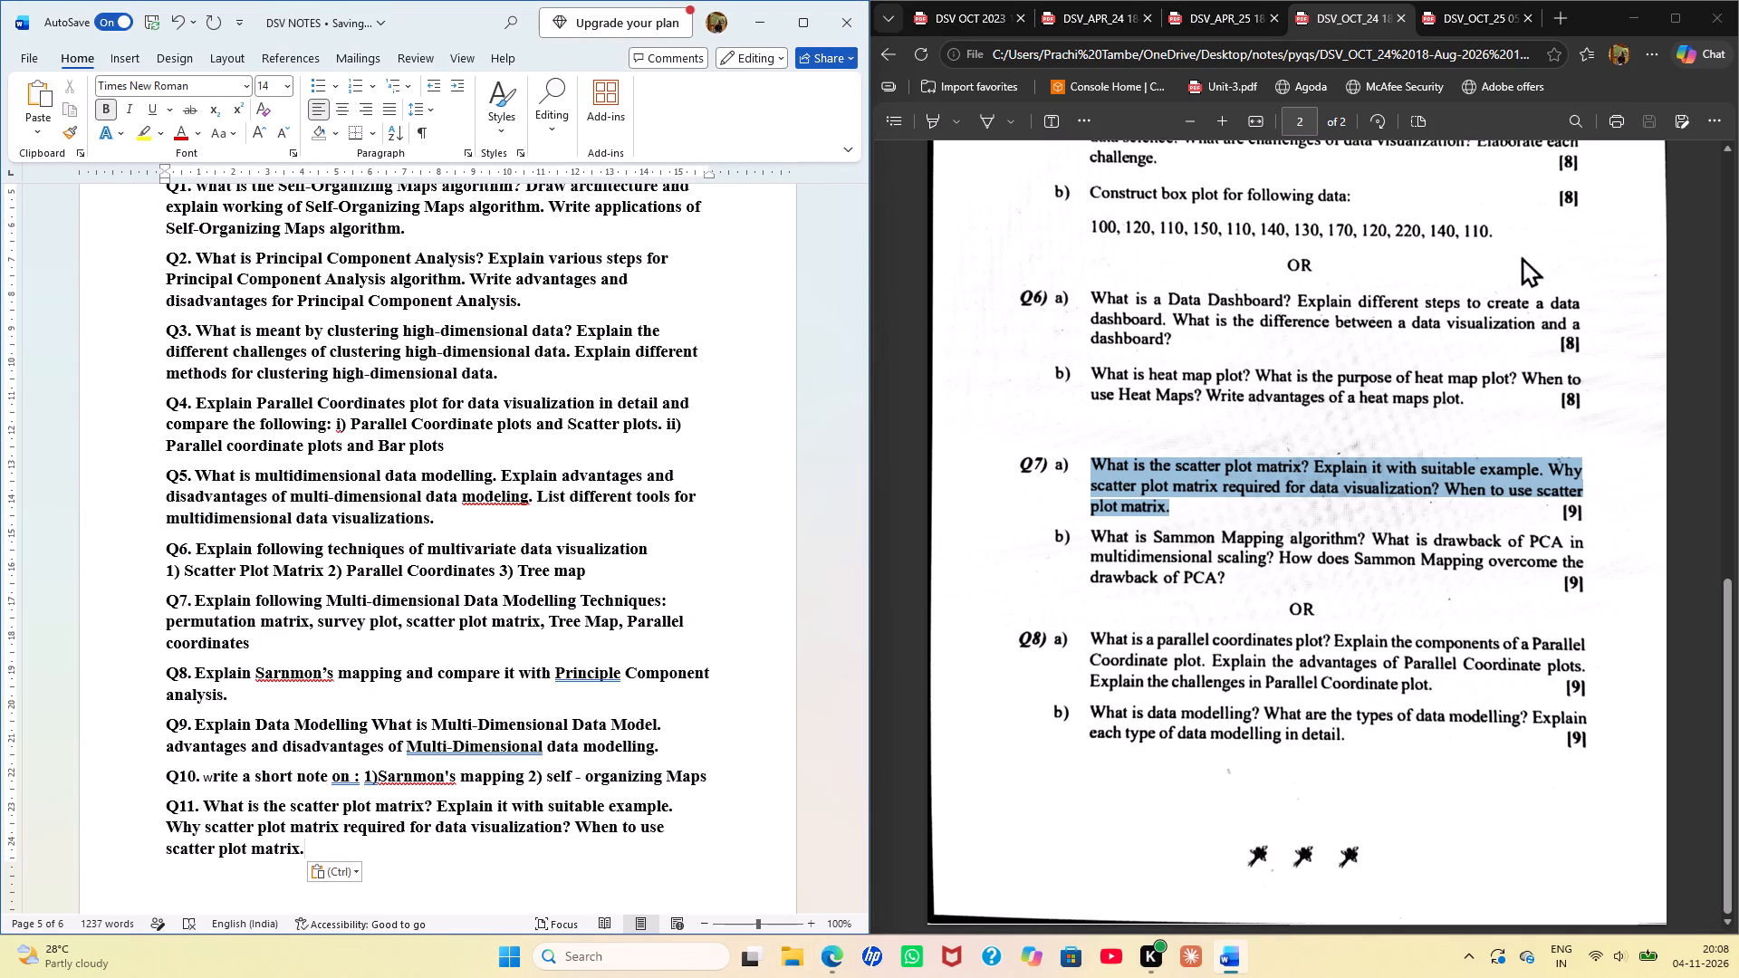
# Copy the Sammon Mapping and PCA drawback question, Q7 b) of the October 2024 paper, into UNIT 6's Q12. line.
pyautogui.moveTo(1094, 532); pyautogui.dragTo(1251, 581)
pyautogui.hotkey('ctrl', 'c')
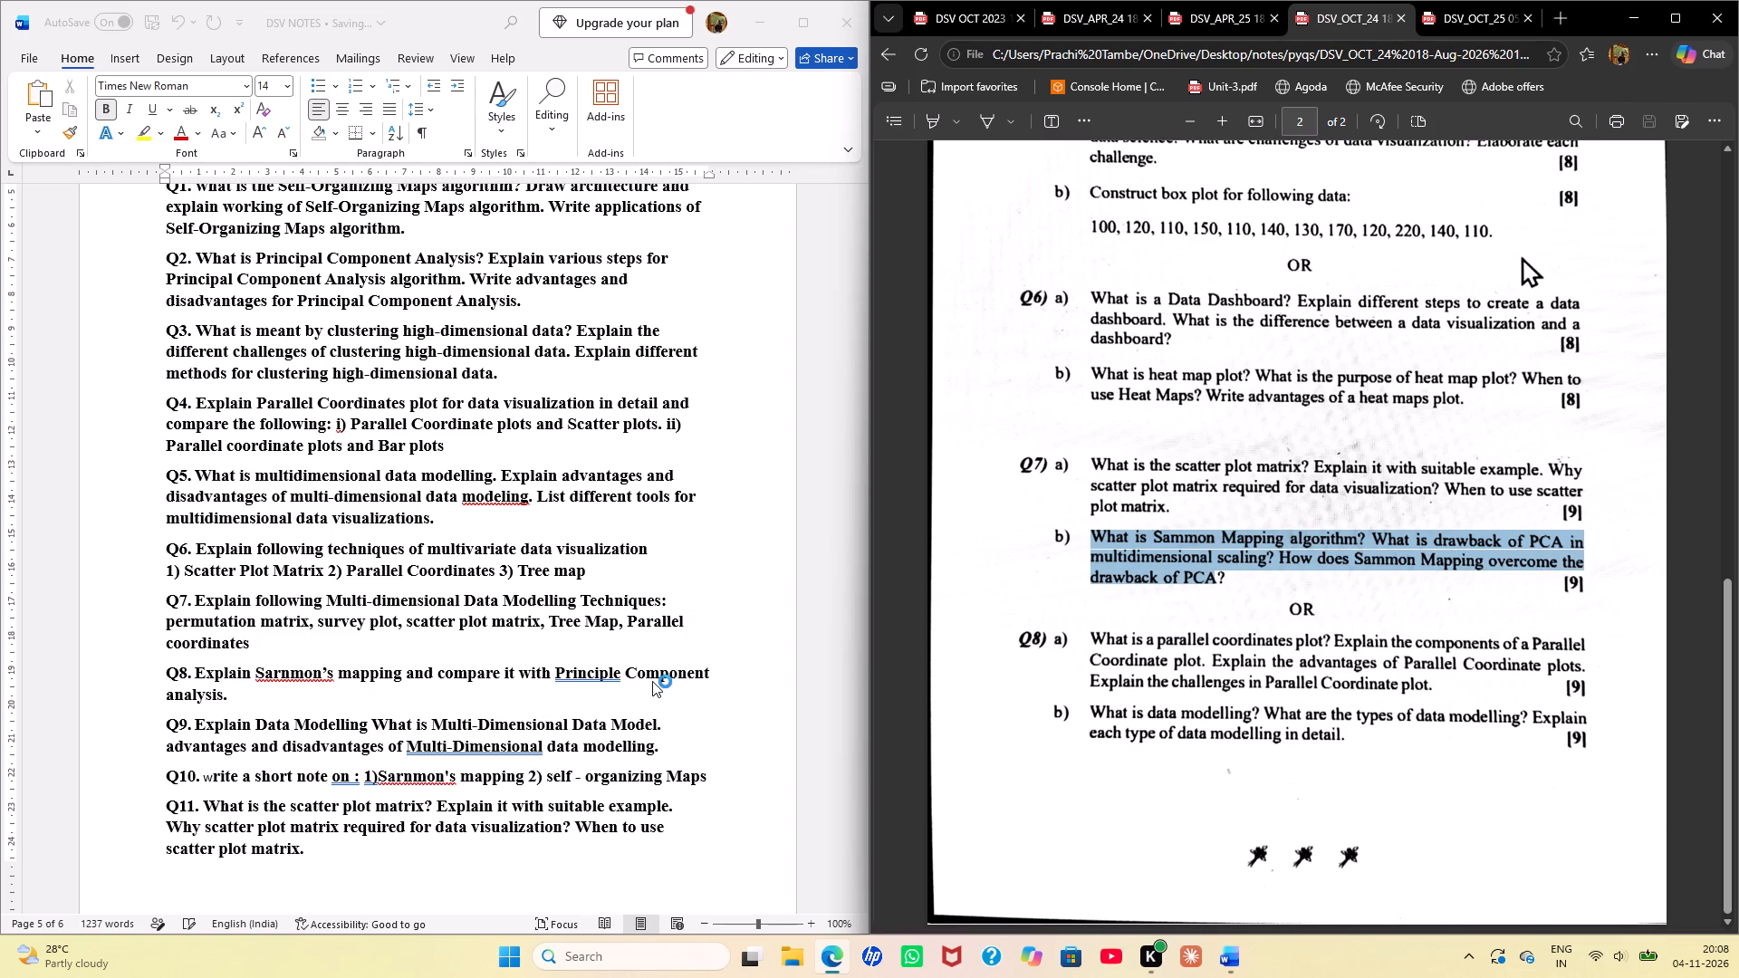
pyautogui.scroll(-2, 652, 681)
pyautogui.moveTo(207, 649); pyautogui.dragTo(207, 661)
pyautogui.click(207, 661)
pyautogui.hotkey('ctrl', 'v')
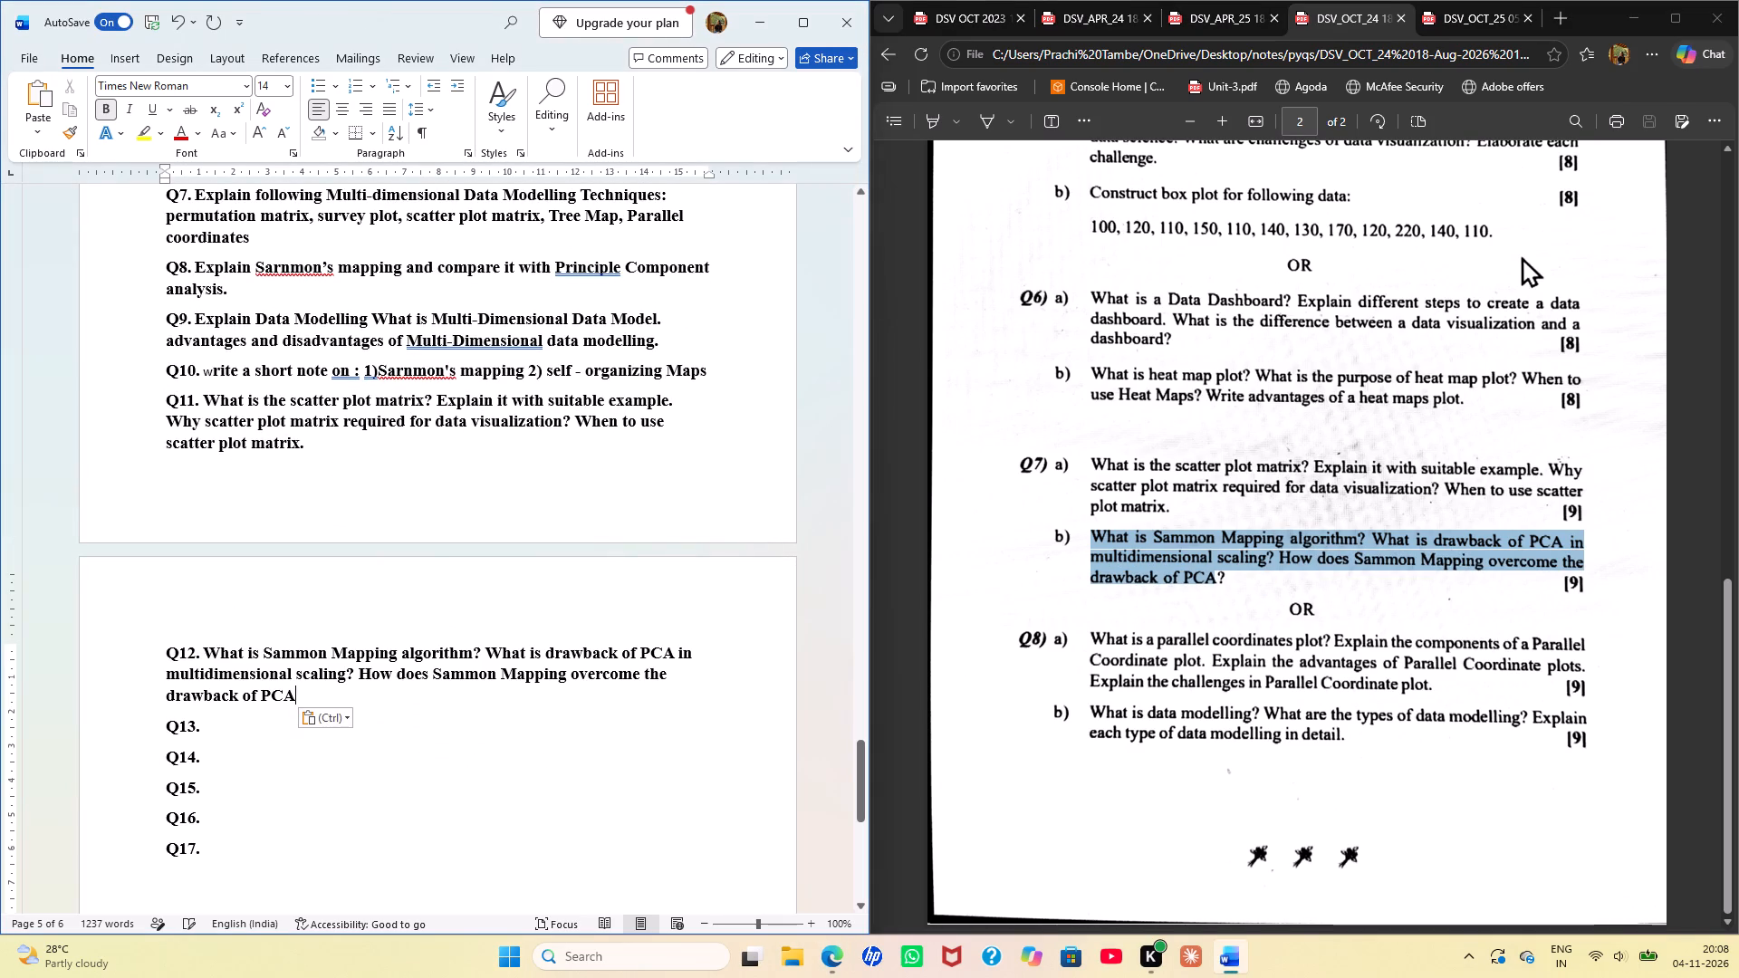
# Copy the parallel coordinates plot question, Q8 a) of the October 2024 paper, into UNIT 6's Q13. line.
pyautogui.moveTo(1094, 636); pyautogui.dragTo(1438, 687)
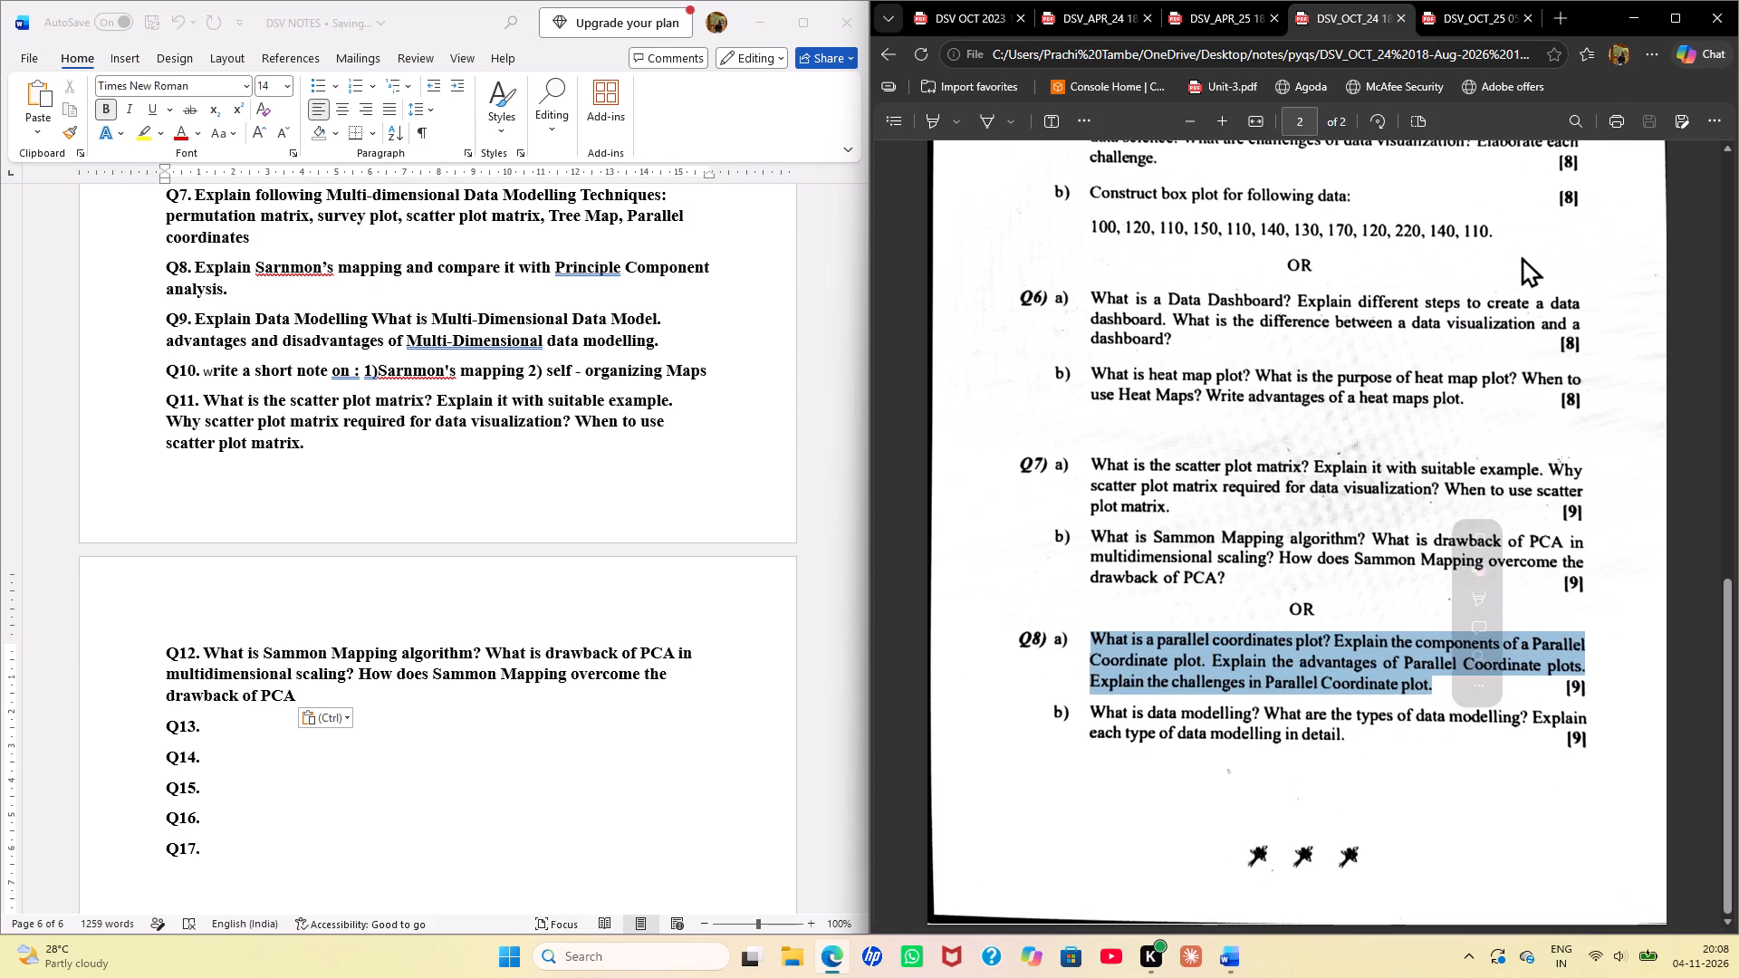
pyautogui.hotkey('ctrl', 'c')
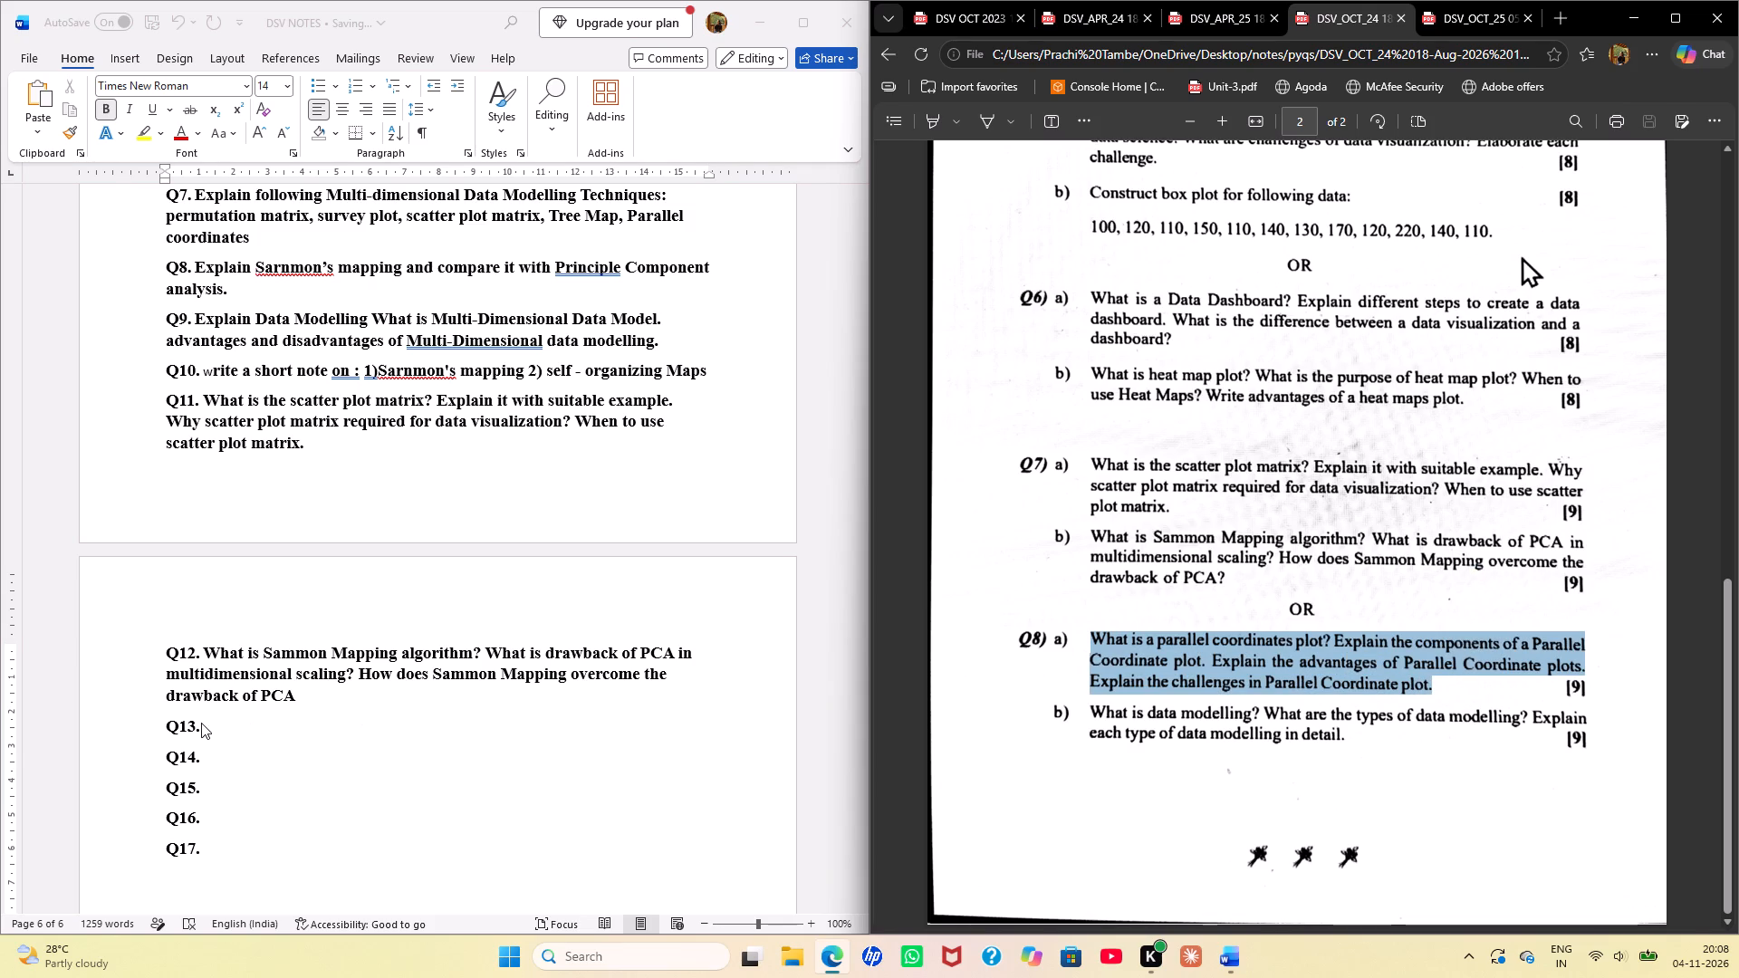
pyautogui.click(201, 723)
pyautogui.click(206, 725)
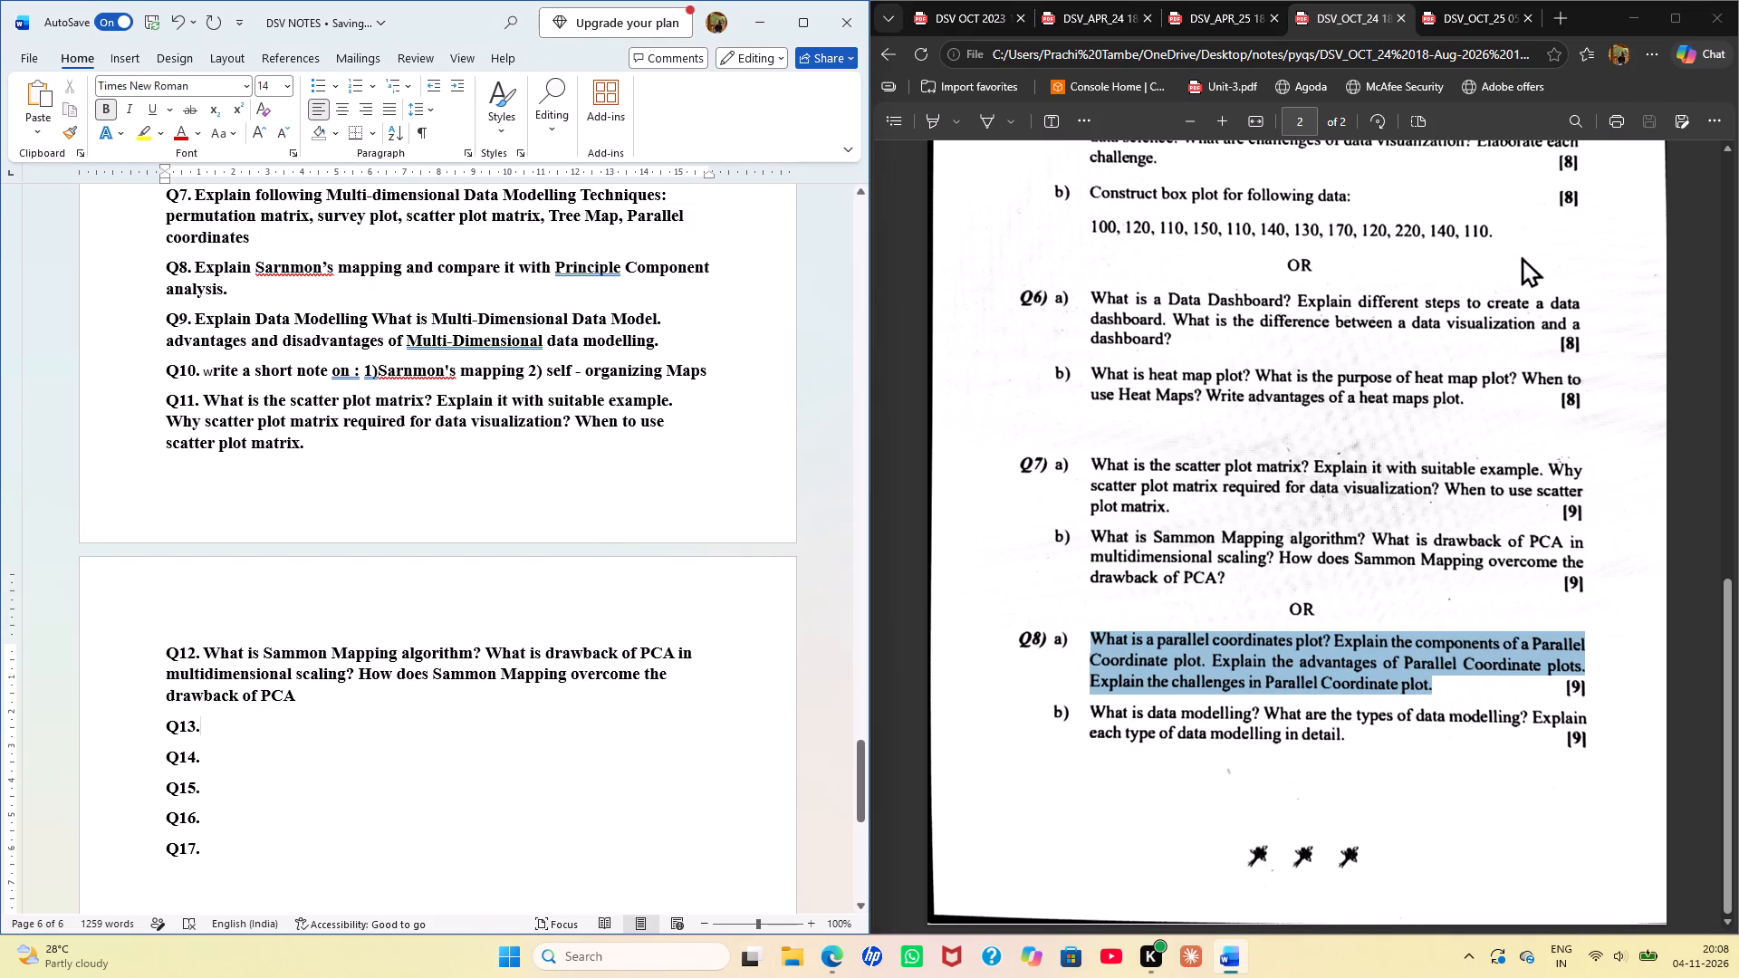
pyautogui.hotkey('ctrl', 'v')
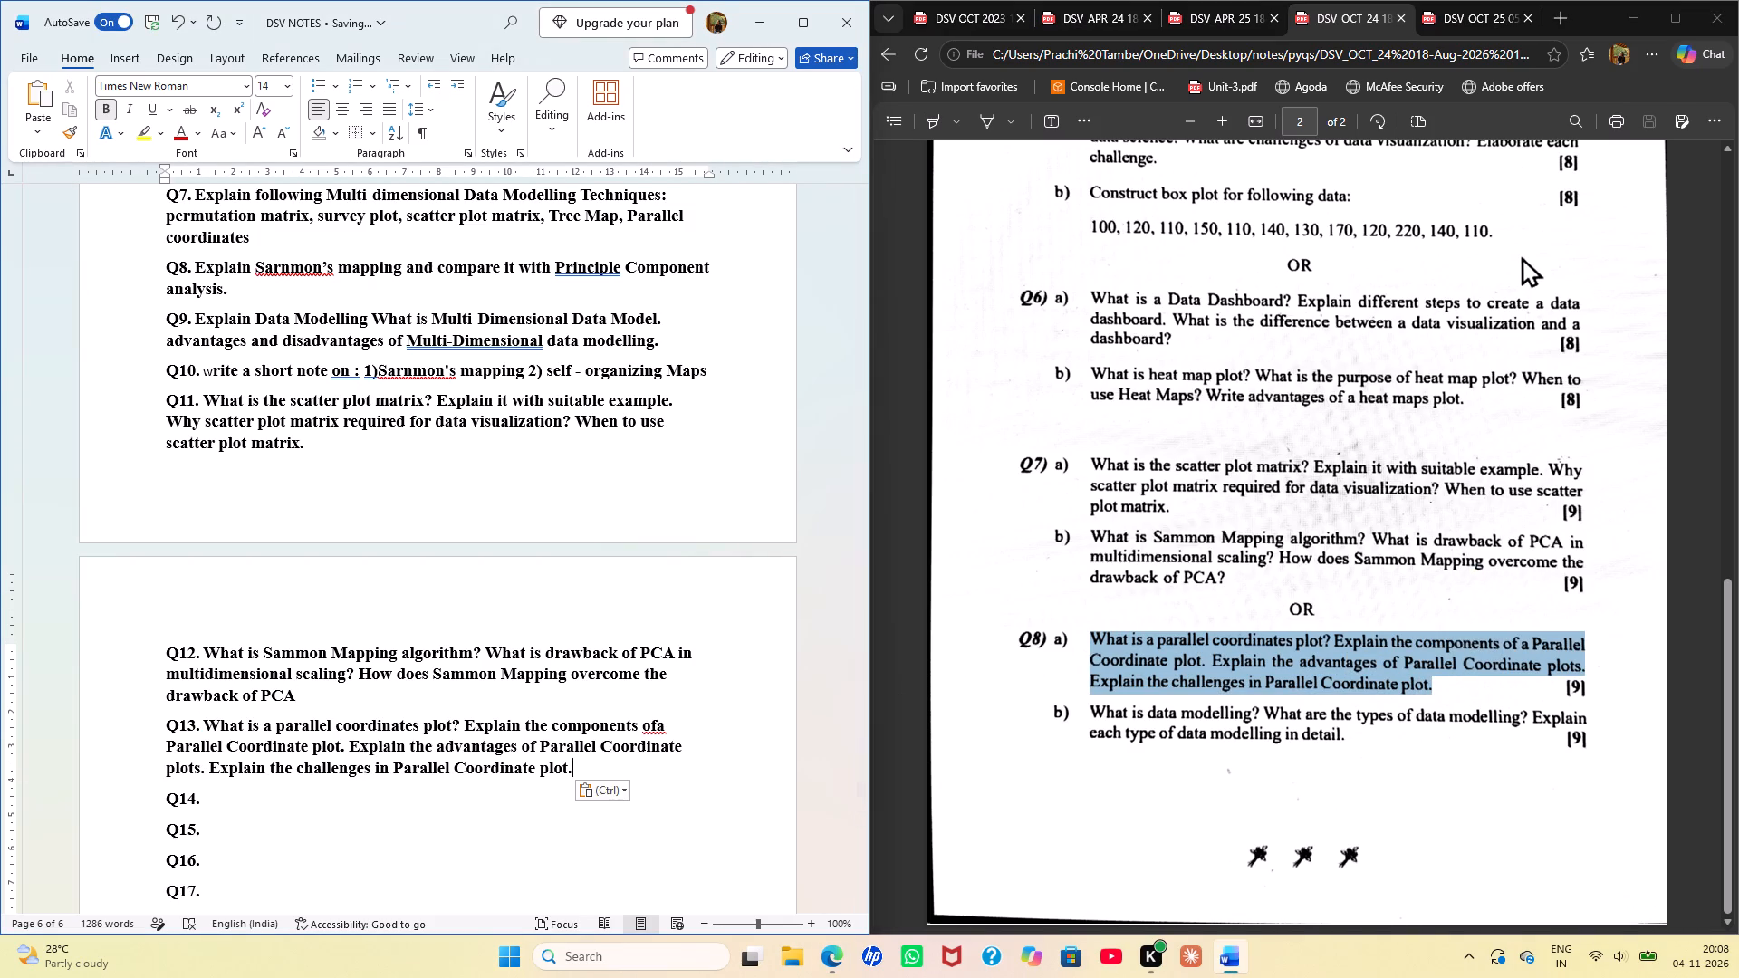
# Copy "What is data modelling? What are the types" from Q8 b) of the October 2024 paper into UNIT 6's Q14. line.
pyautogui.moveTo(1088, 714); pyautogui.dragTo(1390, 738)
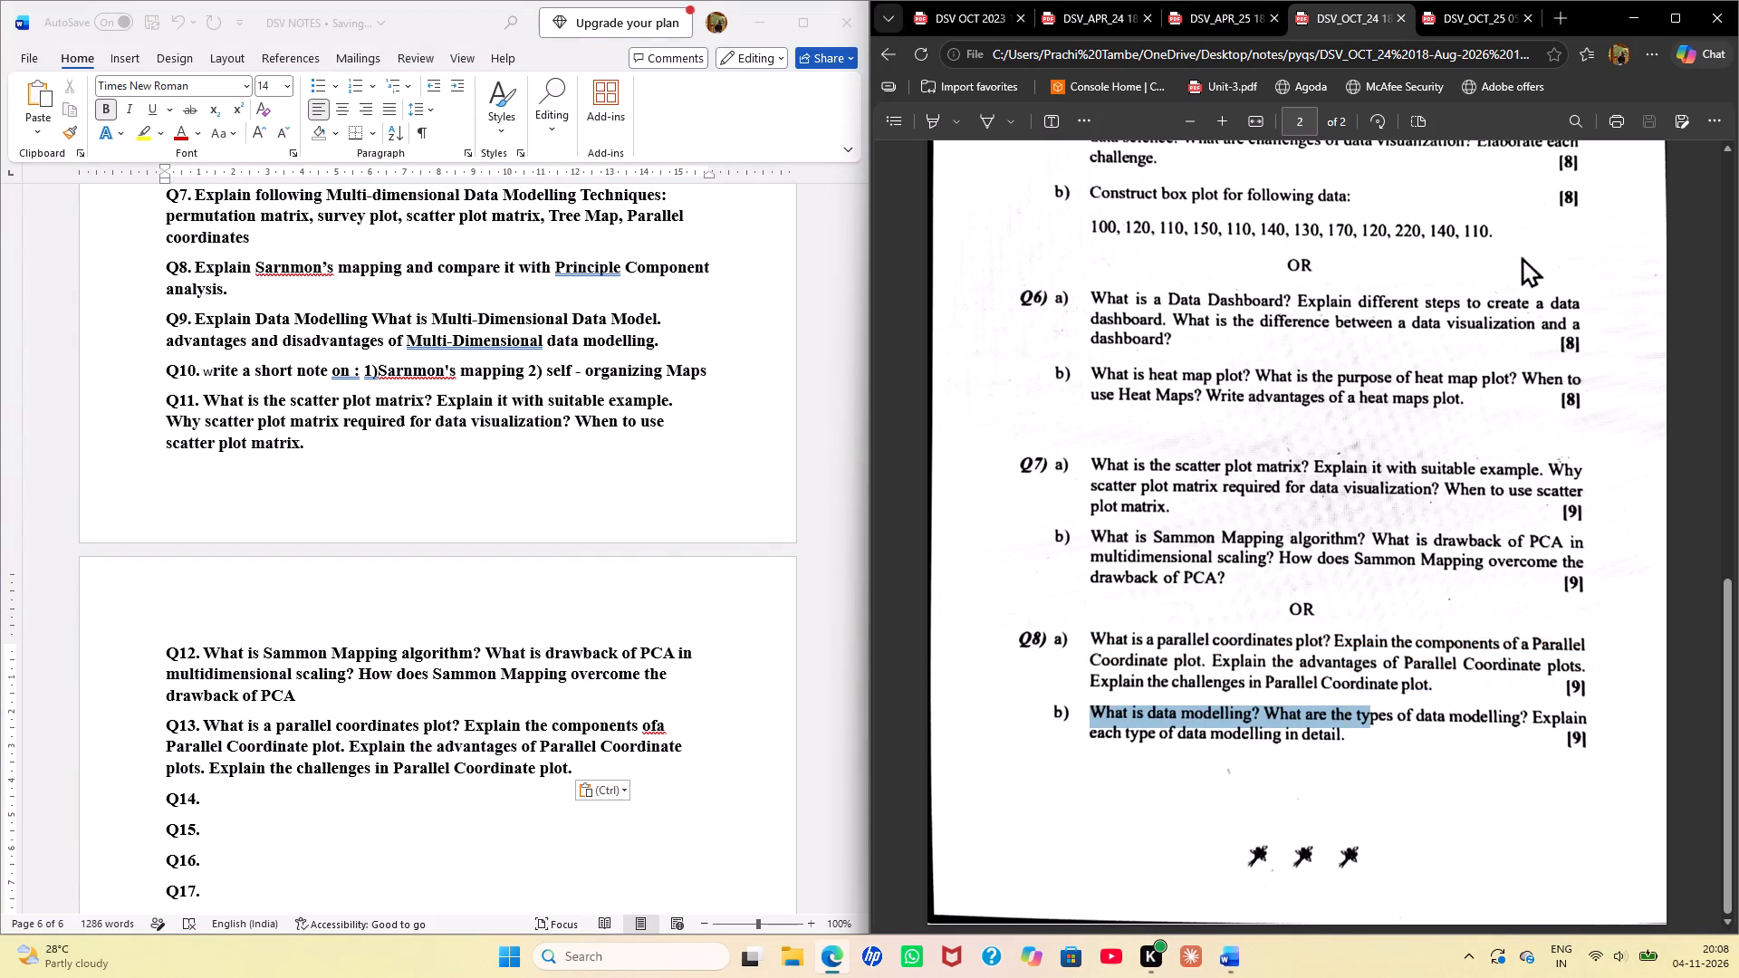
pyautogui.moveTo(1390, 738); pyautogui.dragTo(1390, 733)
pyautogui.hotkey('ctrl', 'c')
pyautogui.click(222, 798)
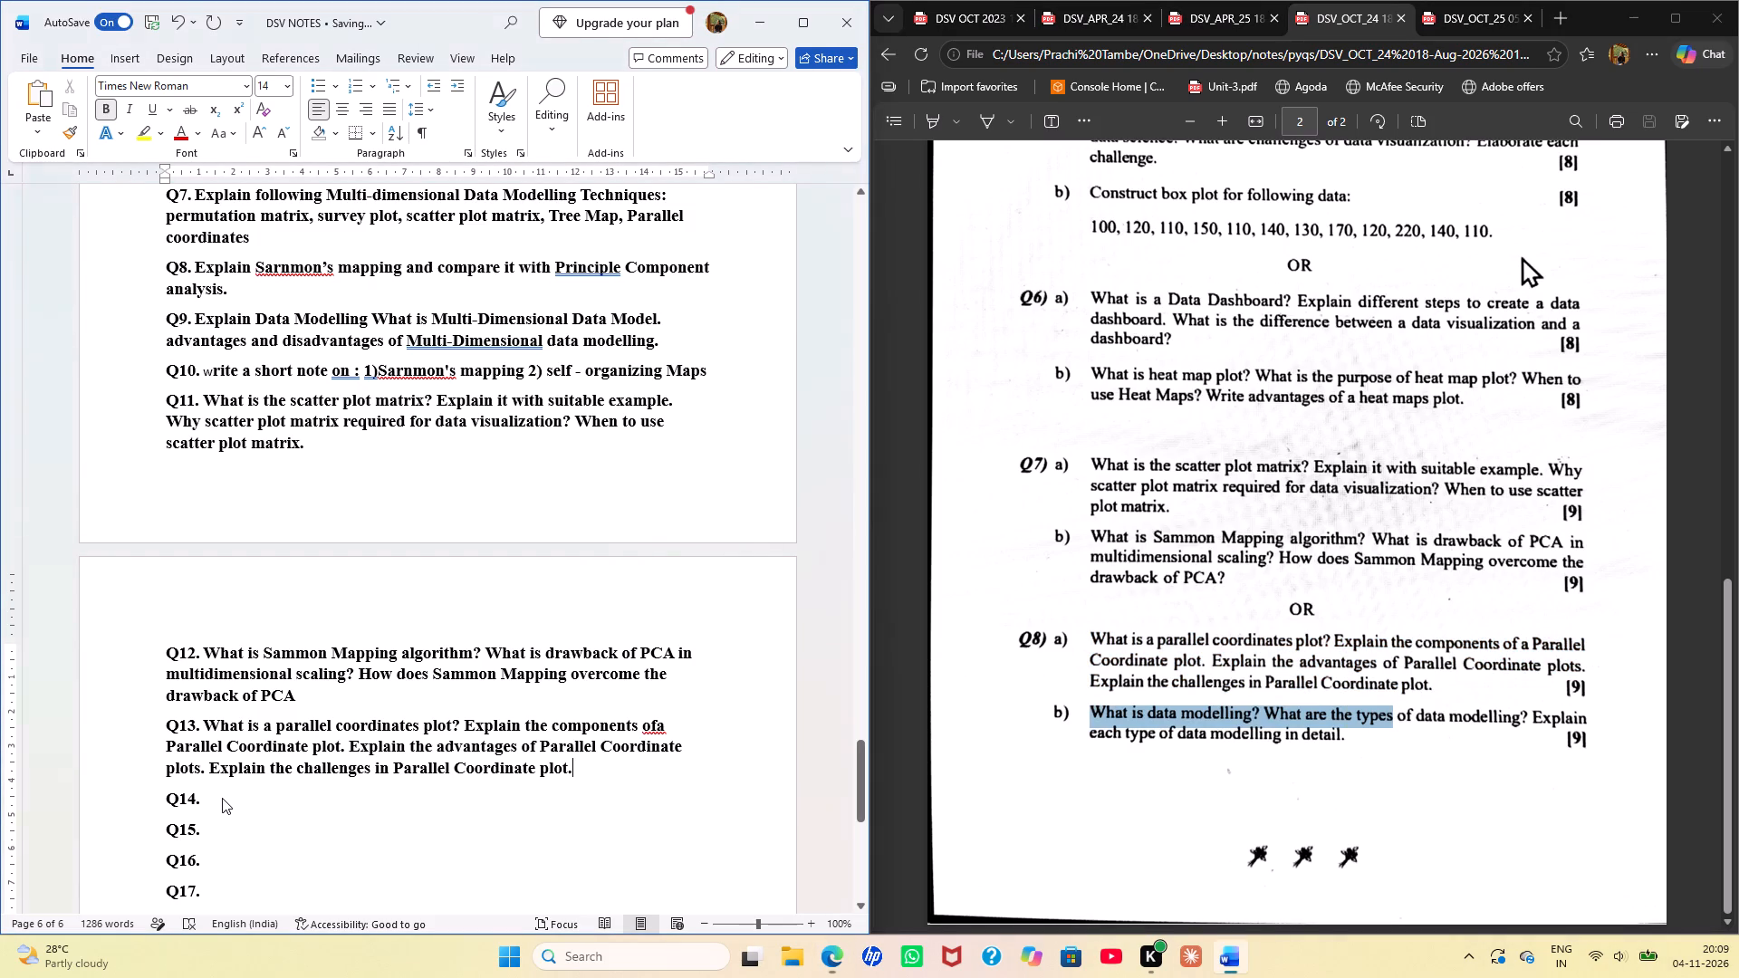
pyautogui.click(215, 798)
pyautogui.press('space')
pyautogui.hotkey('ctrl', 'v')
# Complete UNIT 6's Q14 with "of data modelling explain each type of data modelling in detail".
pyautogui.scroll(-1, 215, 798)
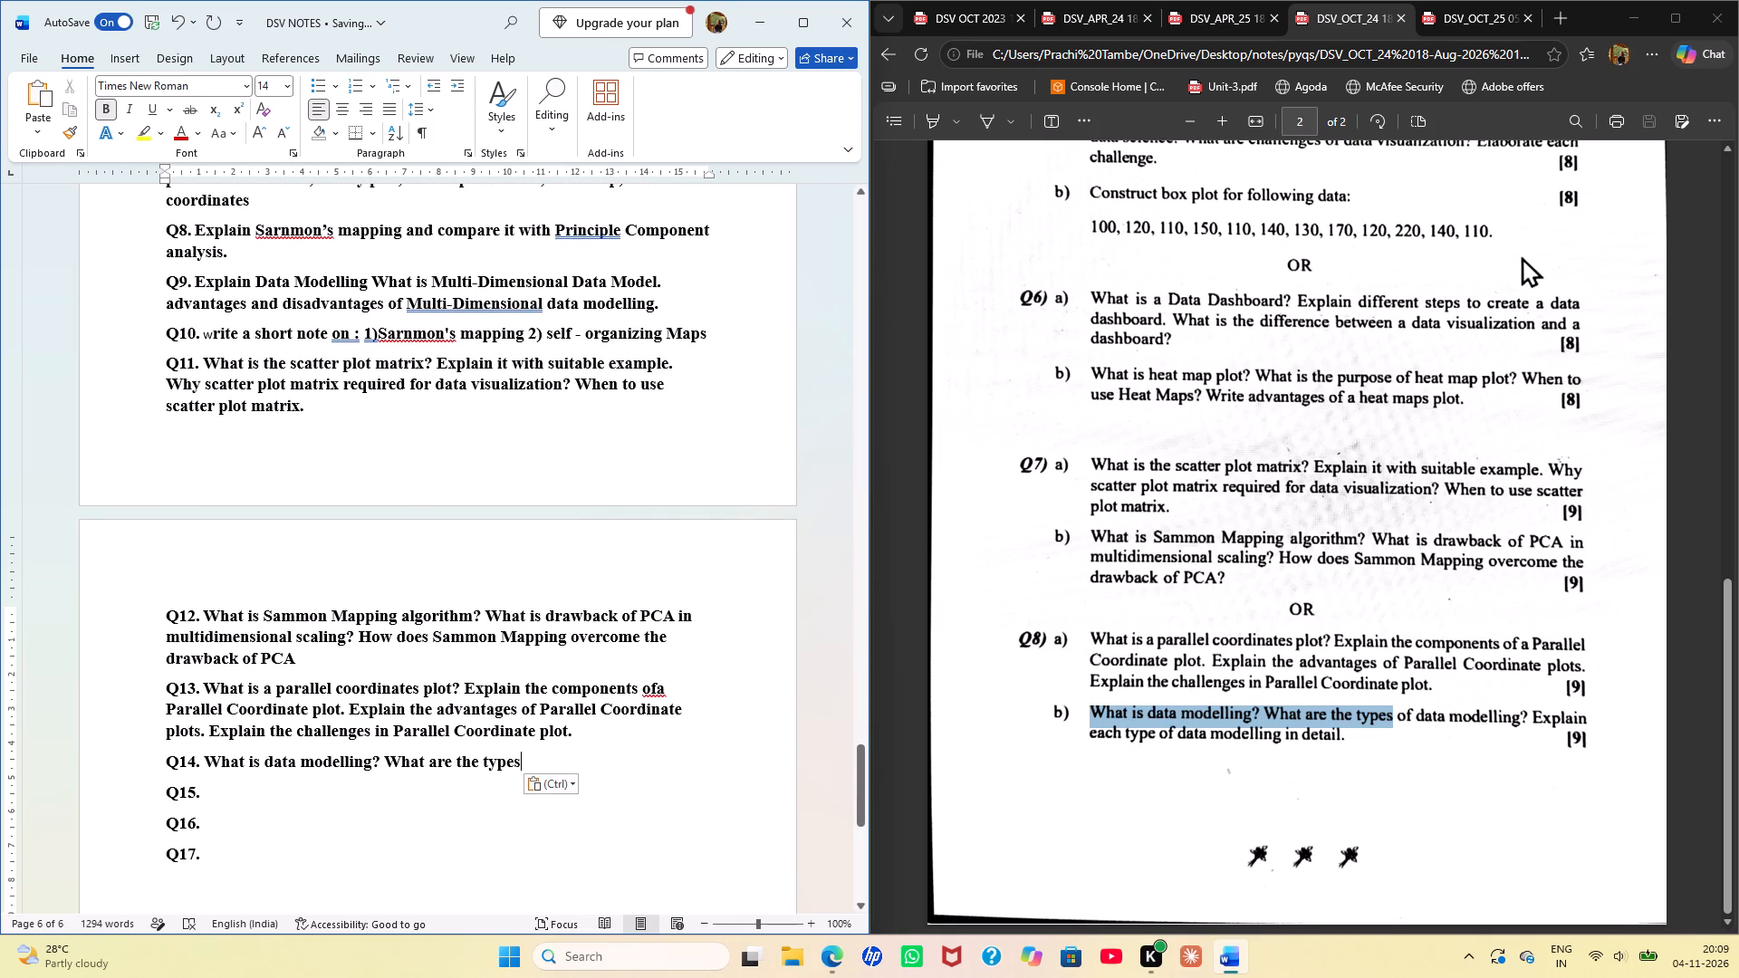
pyautogui.scroll(-1, 215, 798)
pyautogui.press('space')
pyautogui.write('of data modelling')
pyautogui.press('space')
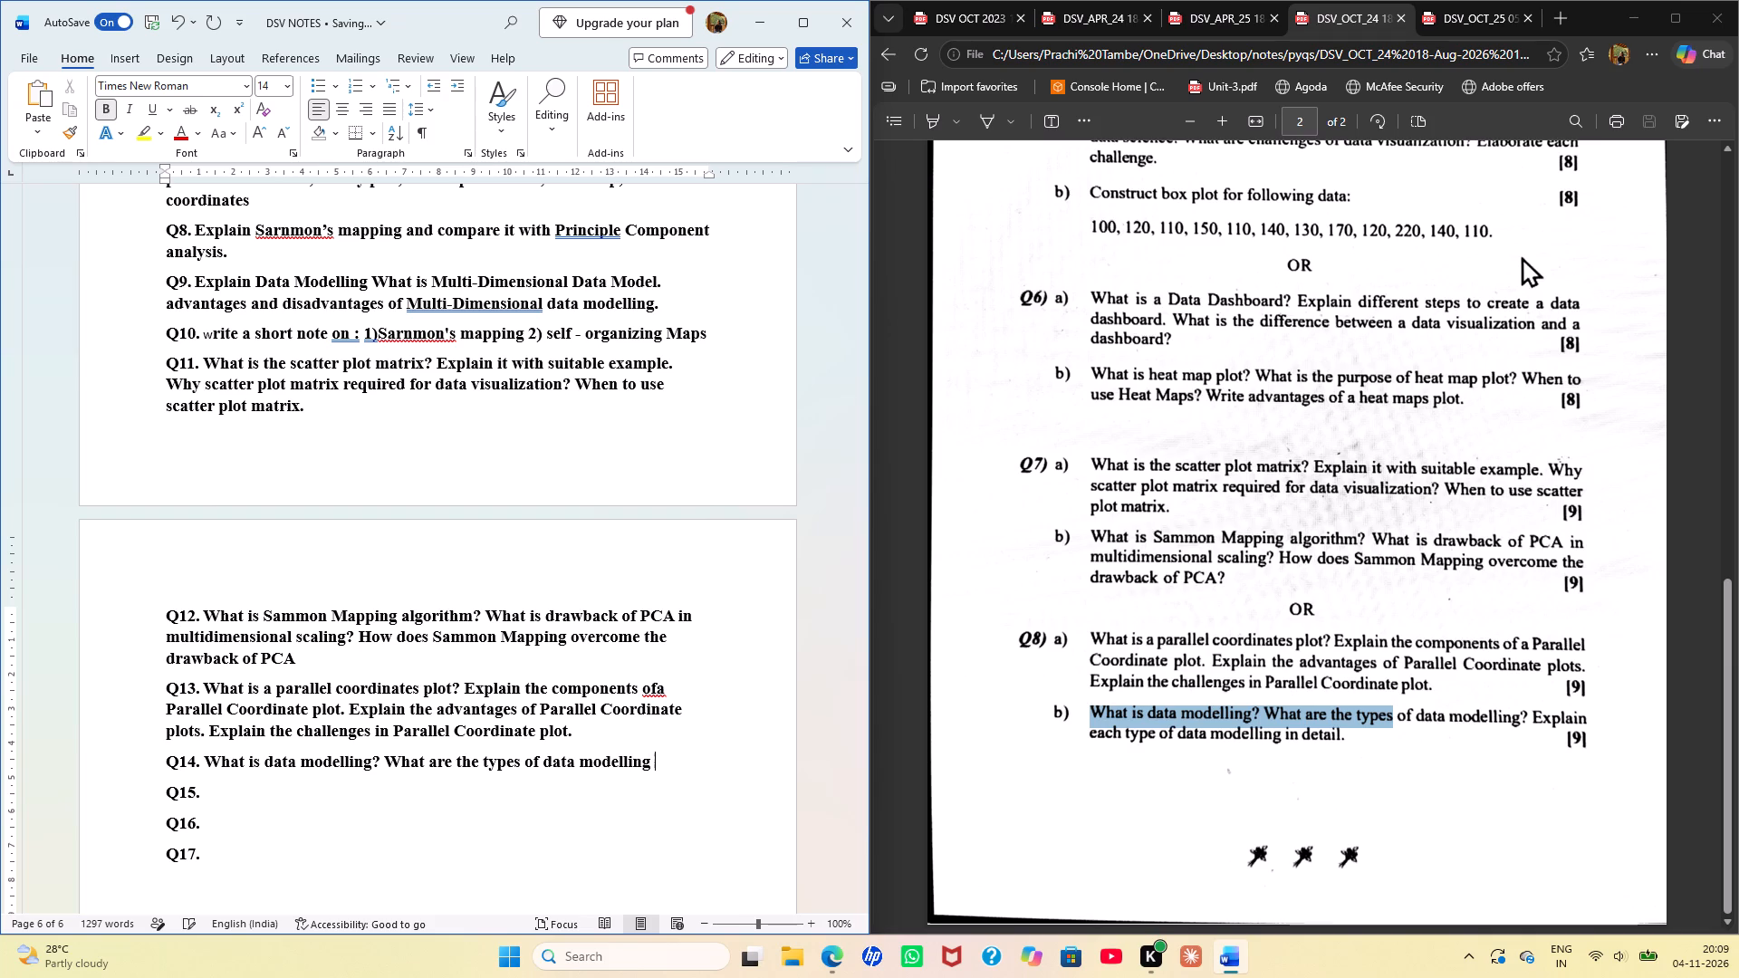
pyautogui.write('expalin')
pyautogui.press('space')
pyautogui.press('r')
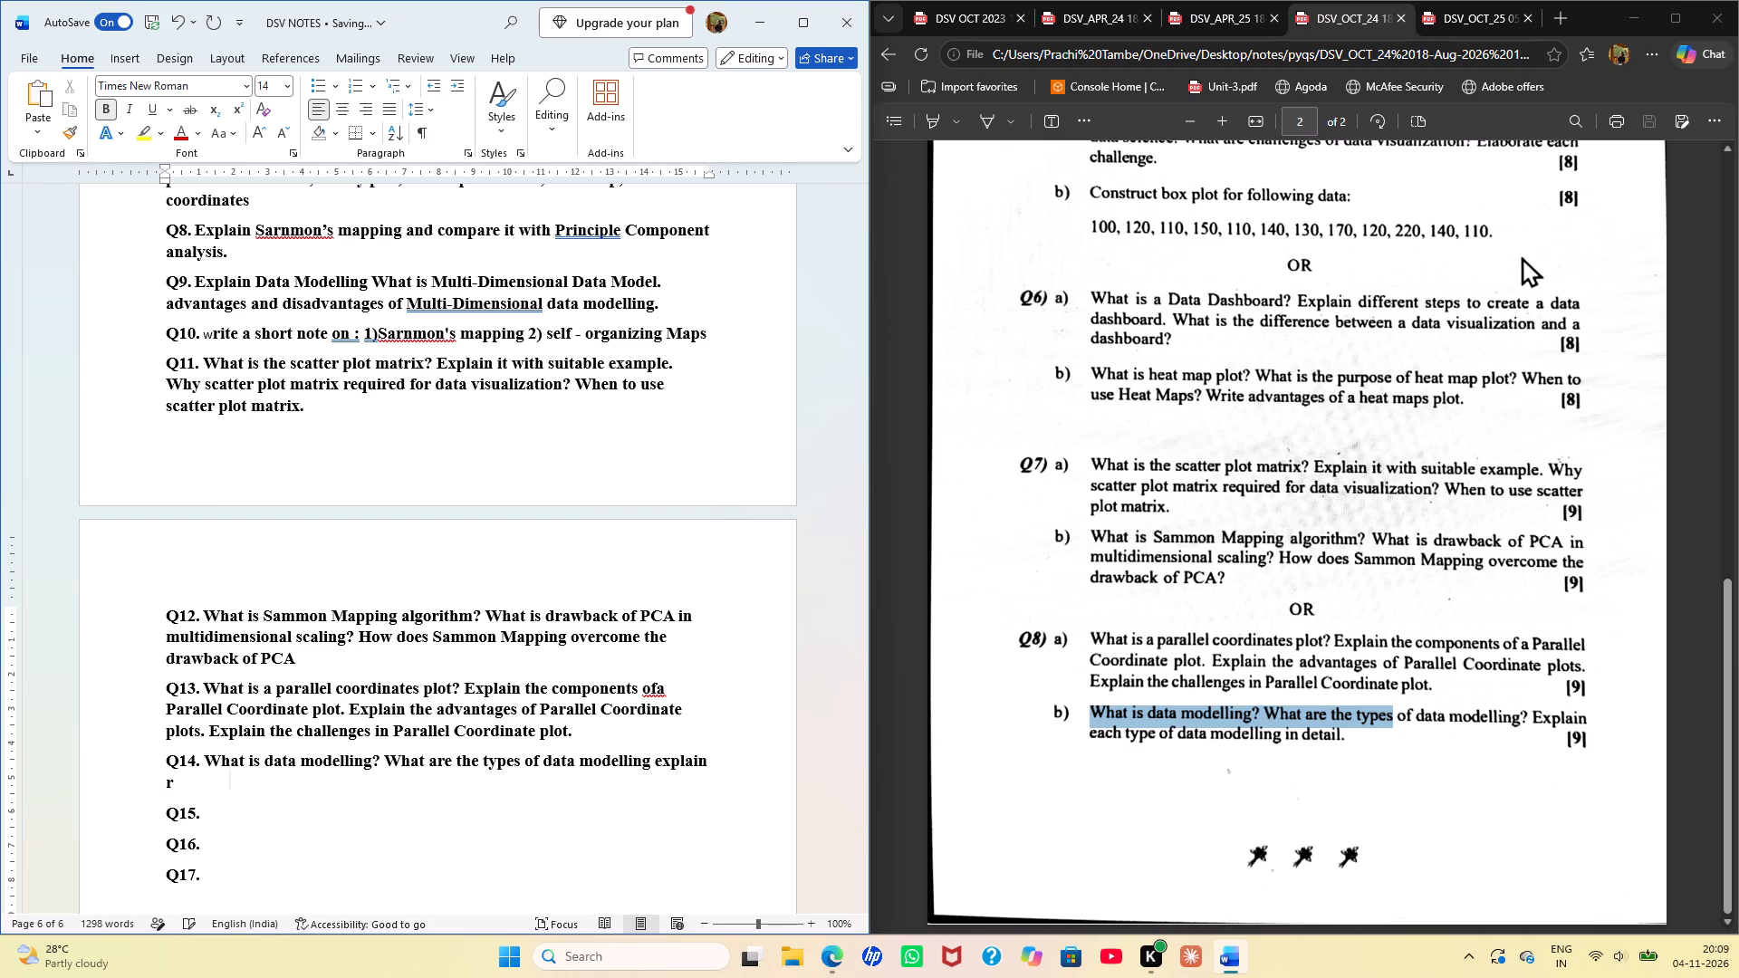
pyautogui.press('BackSpace')
pyautogui.write('each typ')
pyautogui.press('e')
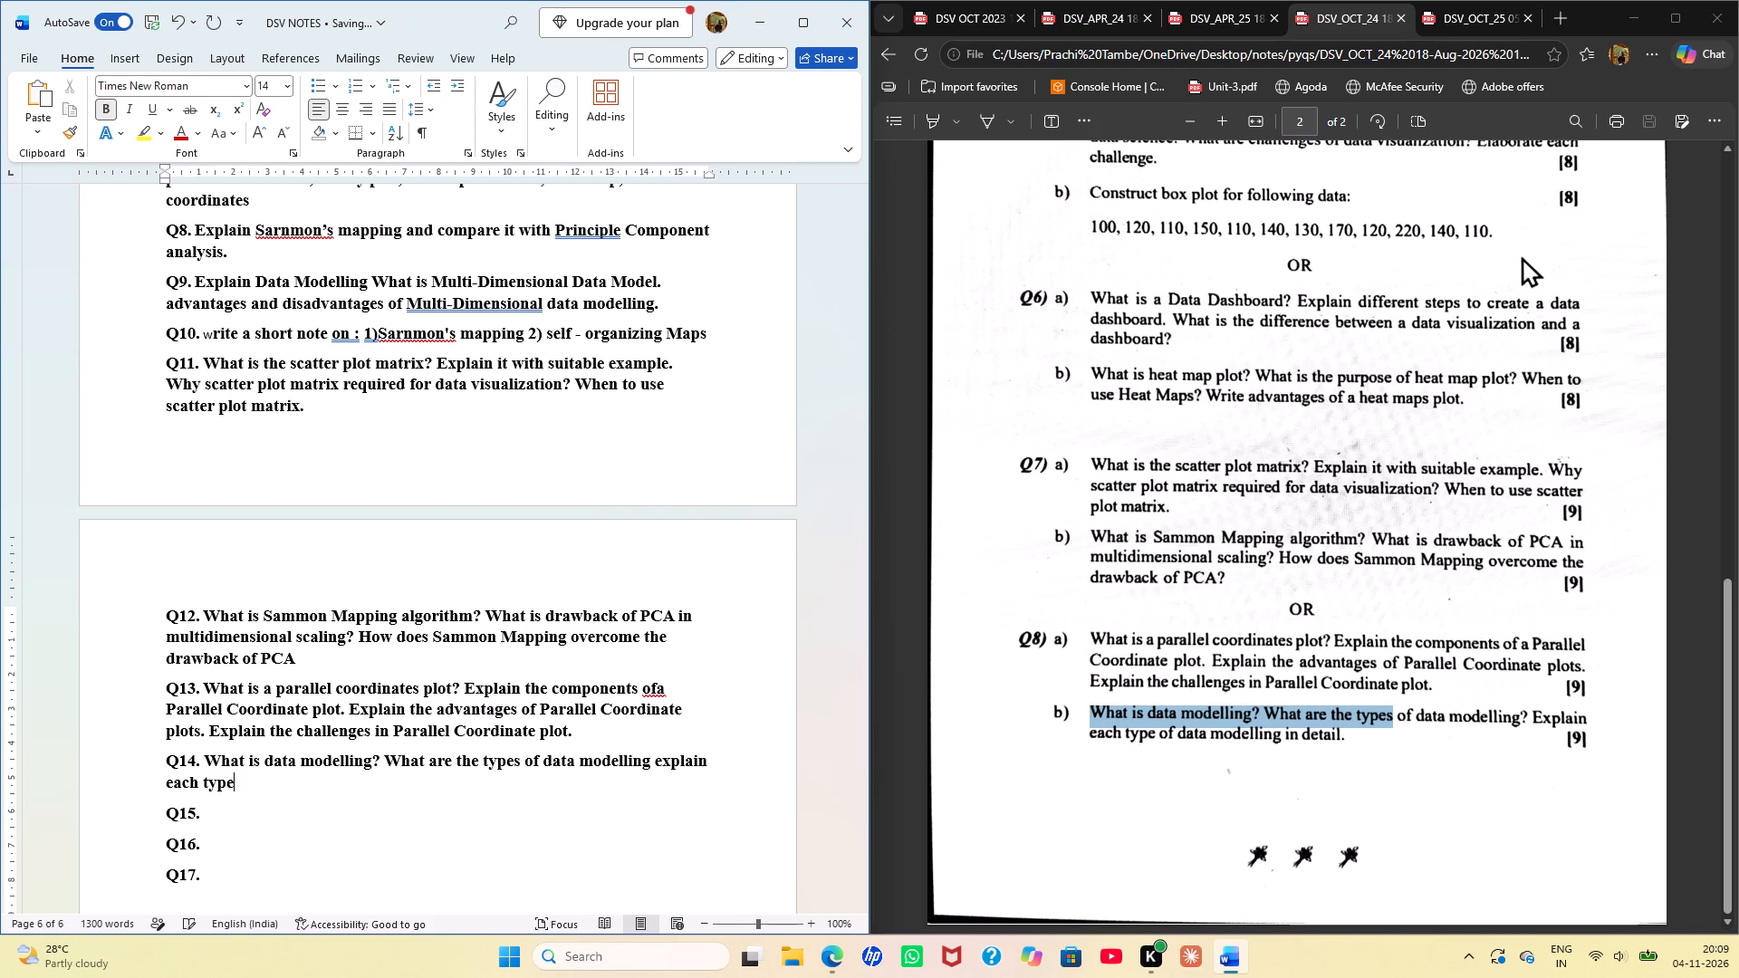
pyautogui.press('space')
pyautogui.write('of')
pyautogui.press('space')
pyautogui.write('data modelling')
pyautogui.press('space')
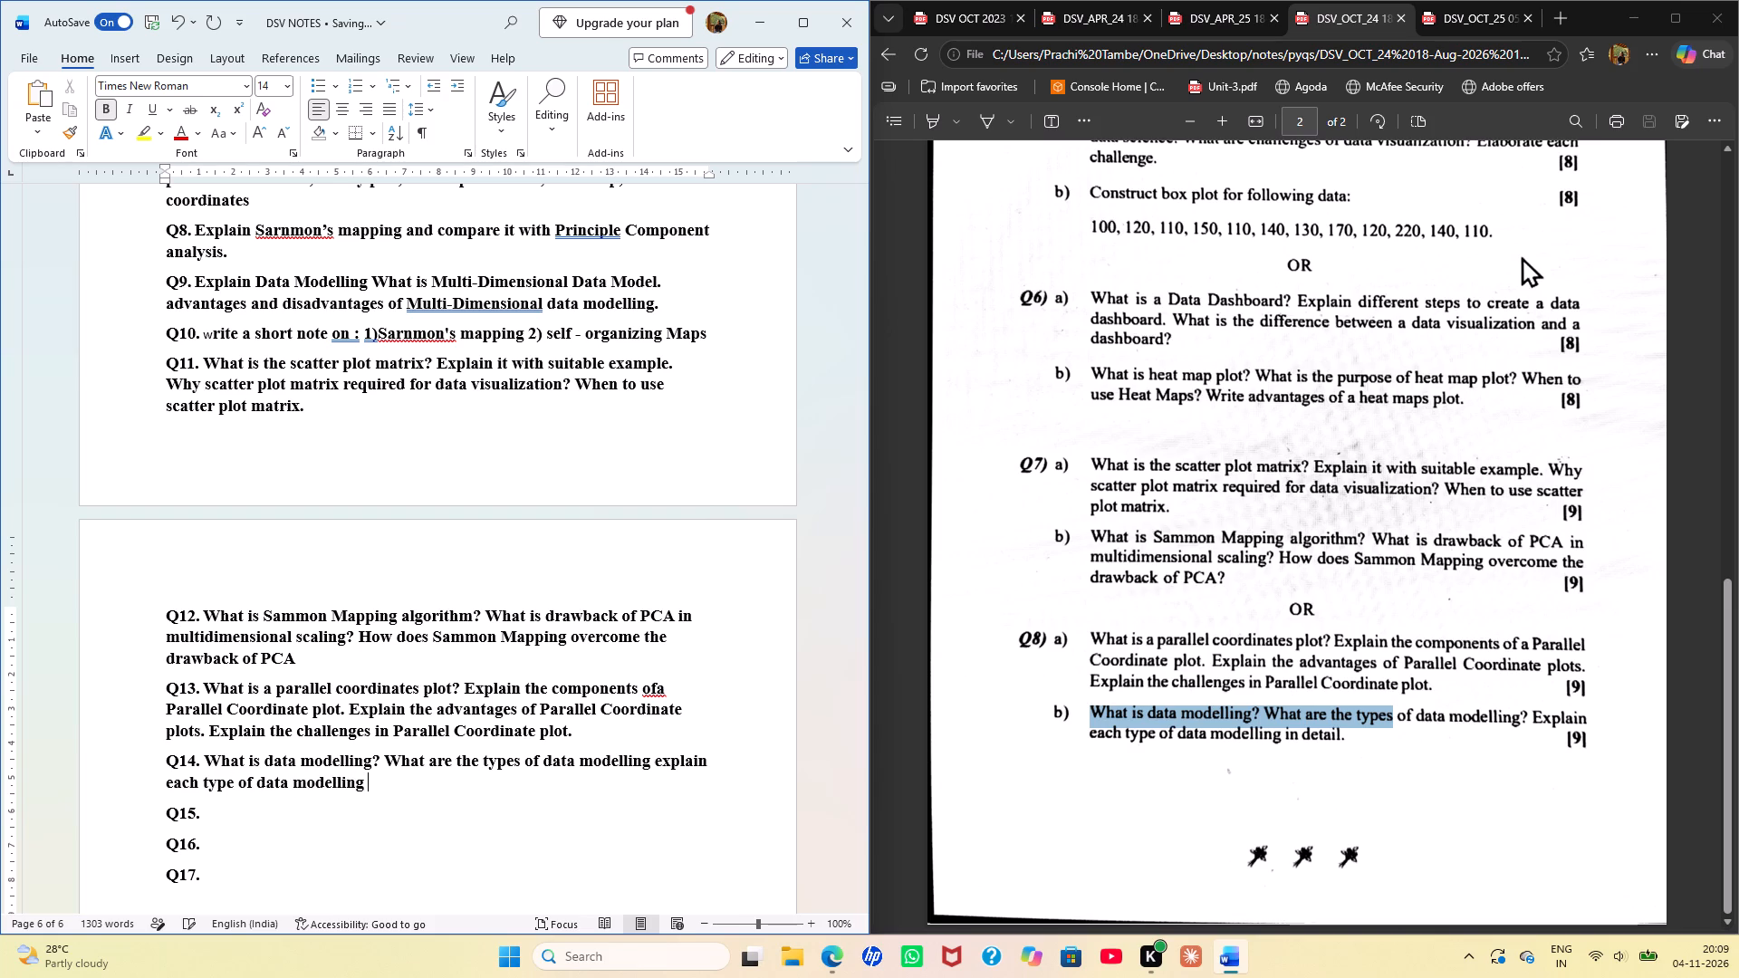
pyautogui.write('in detail')
# Move the October 2024 paper's browser tab behind the October 2025 paper's tab.
pyautogui.moveTo(1347, 7); pyautogui.dragTo(1498, 14)
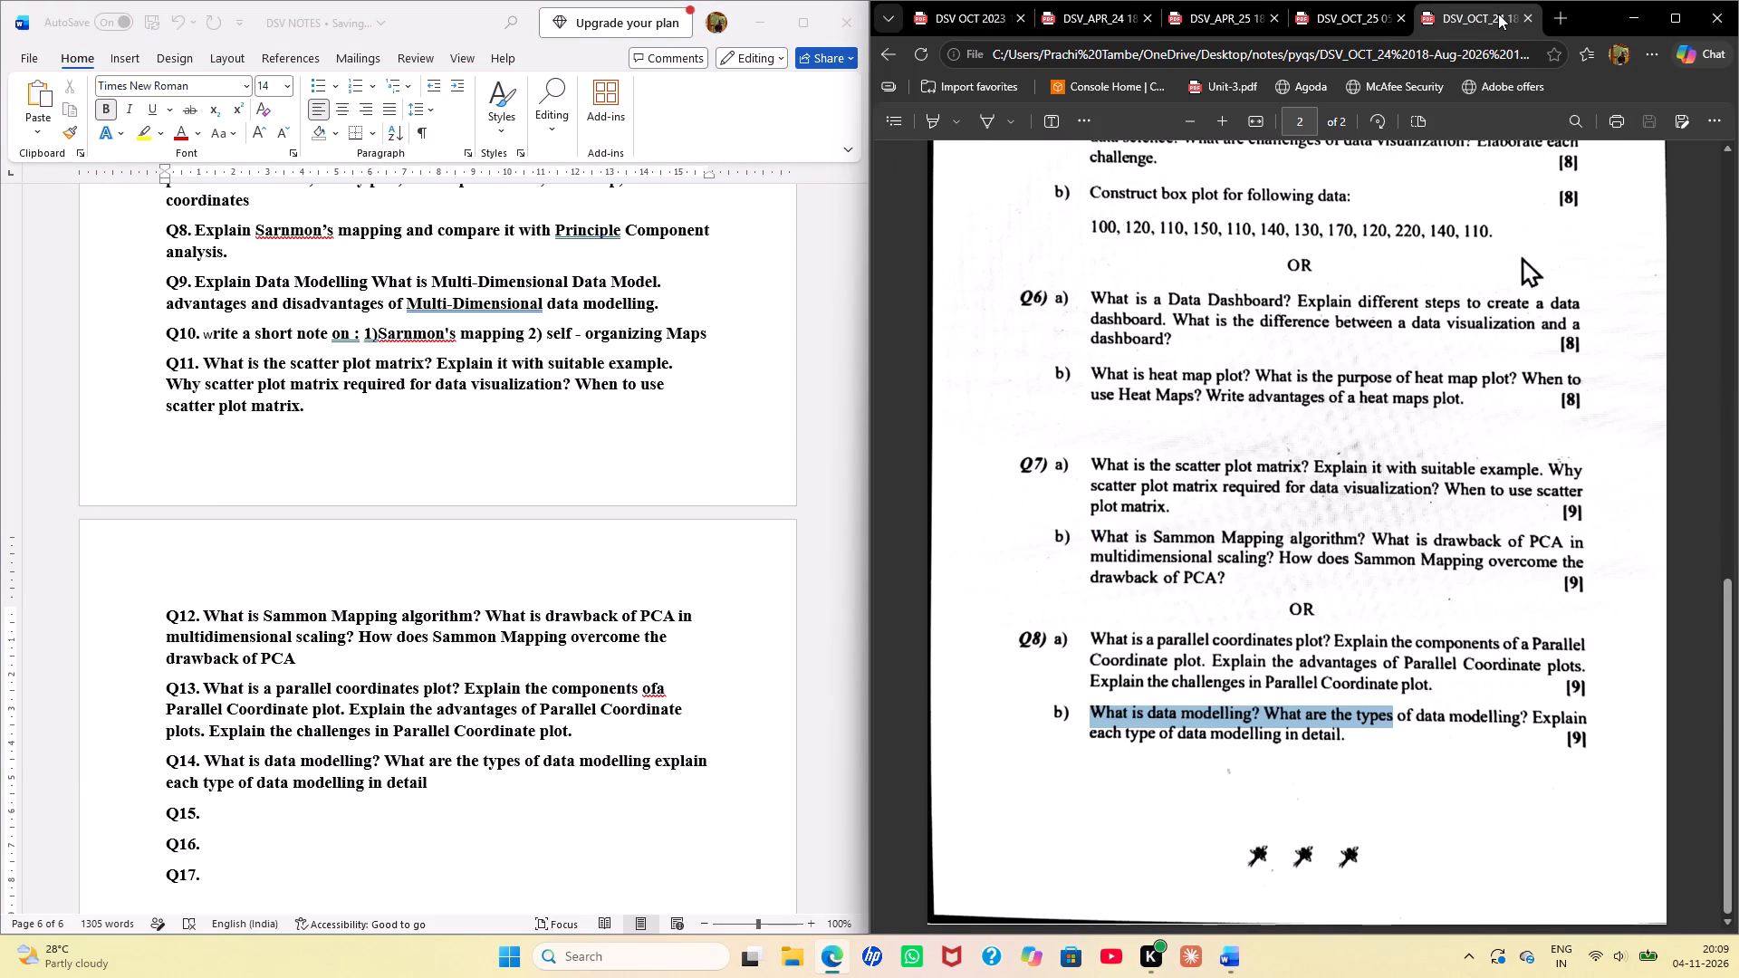
pyautogui.moveTo(1498, 14); pyautogui.dragTo(1497, 14)
pyautogui.click(1497, 14)
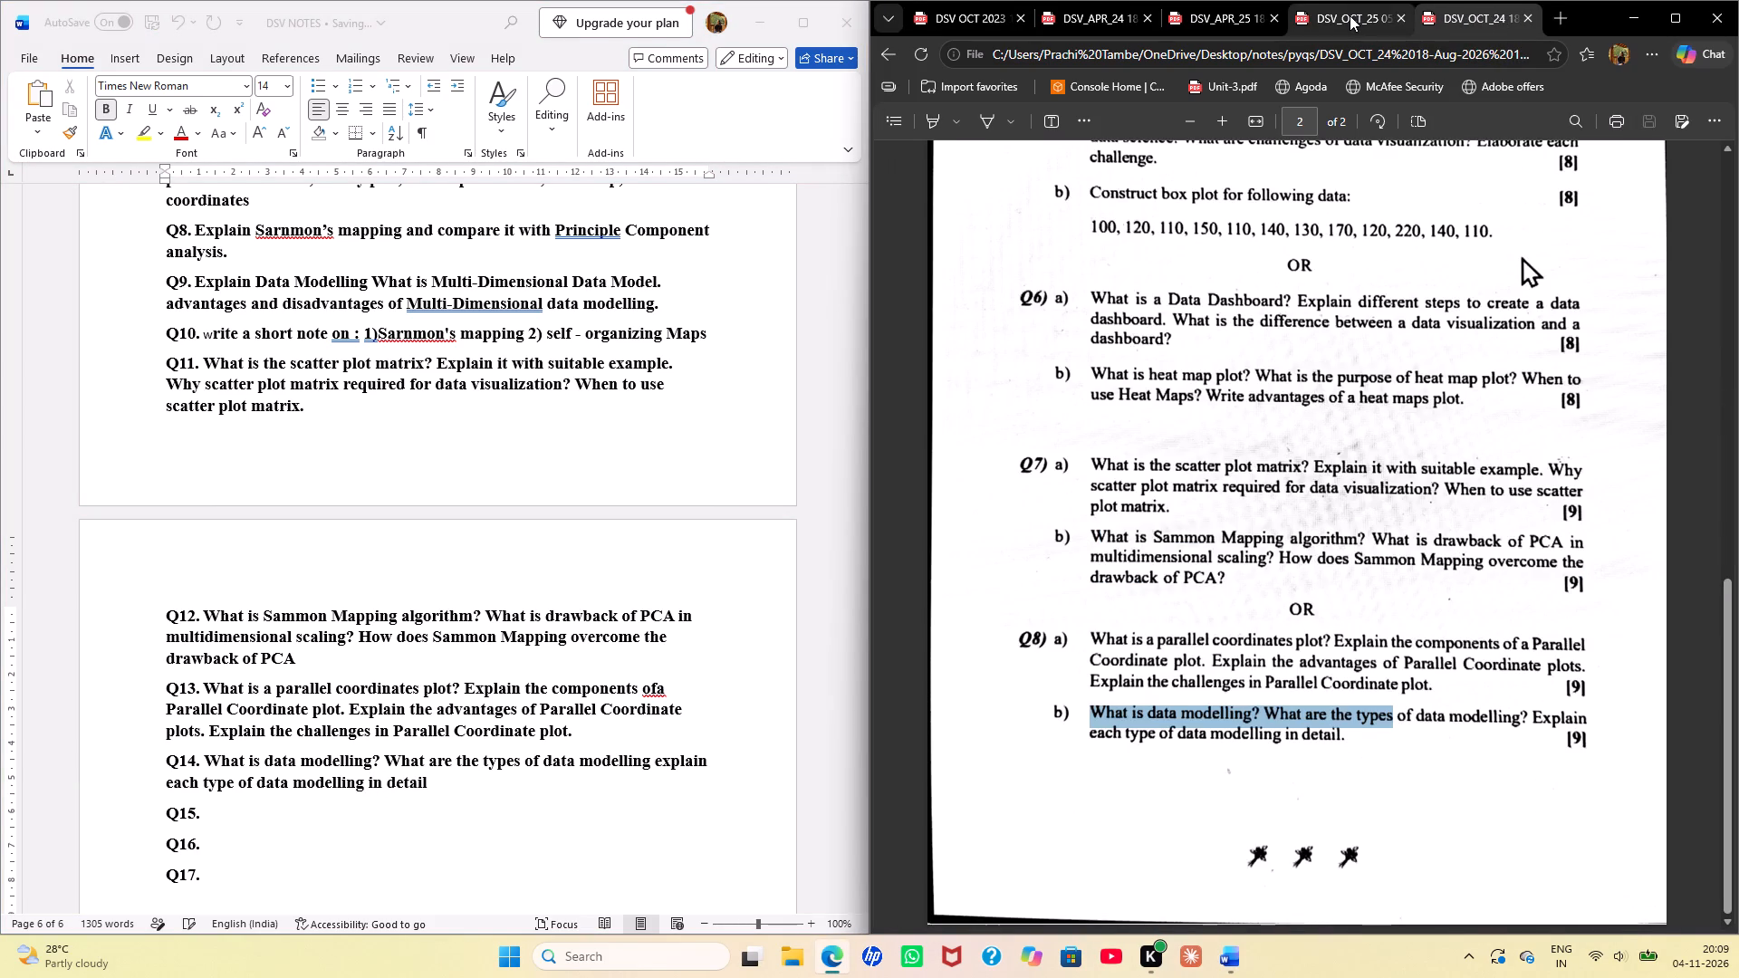
# Add a line "2) Parallel Coordinates Chart" beneath UNIT 6's Q6, copying the technique from Q8 b) of the October 2025 paper.
pyautogui.click(1350, 15)
pyautogui.scroll(-2, 1363, 515)
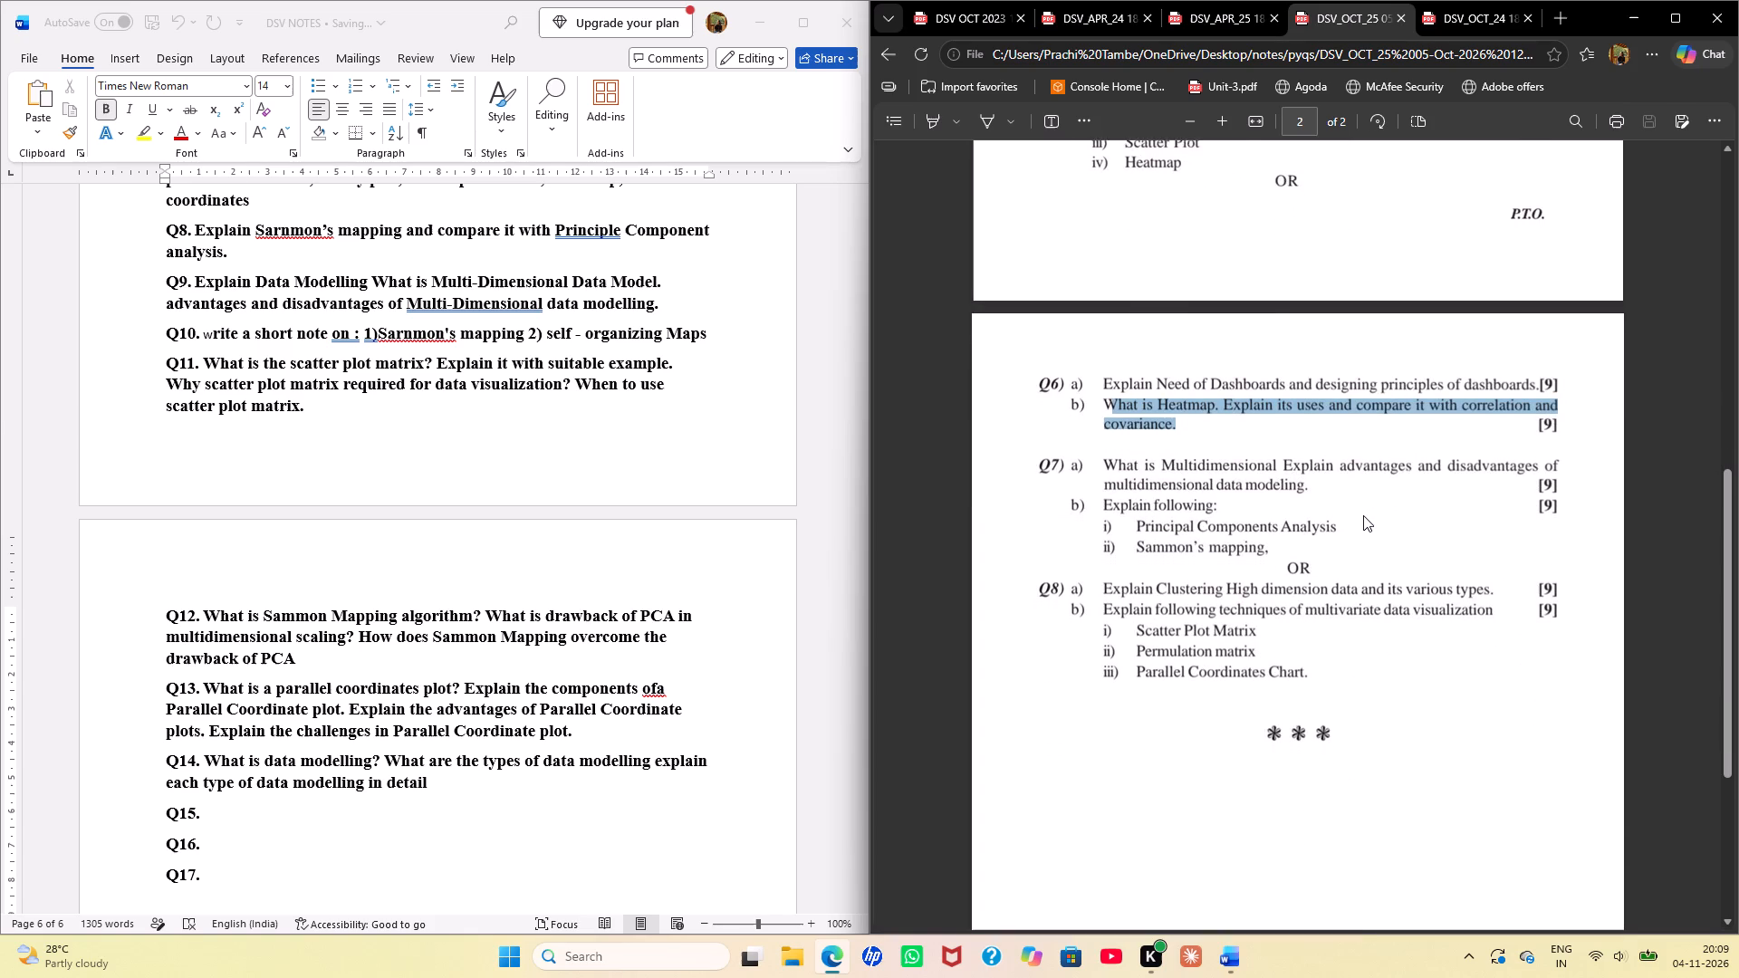
pyautogui.scroll(-1, 1363, 515)
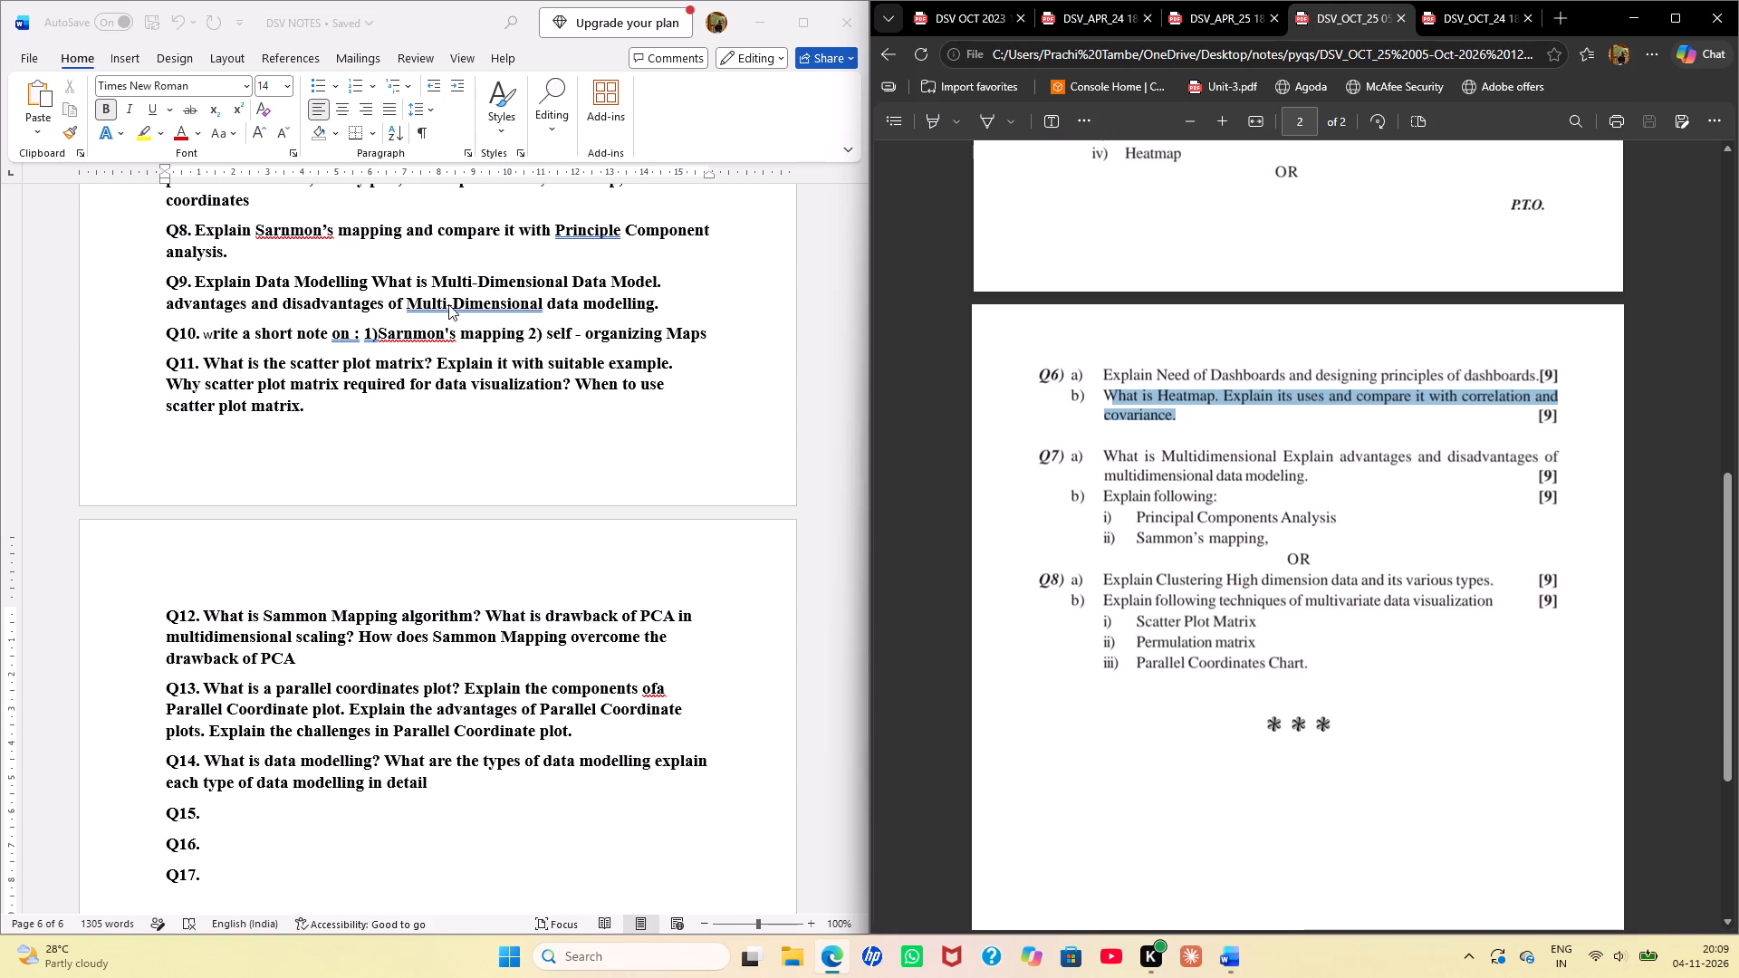
pyautogui.scroll(1, 419, 316)
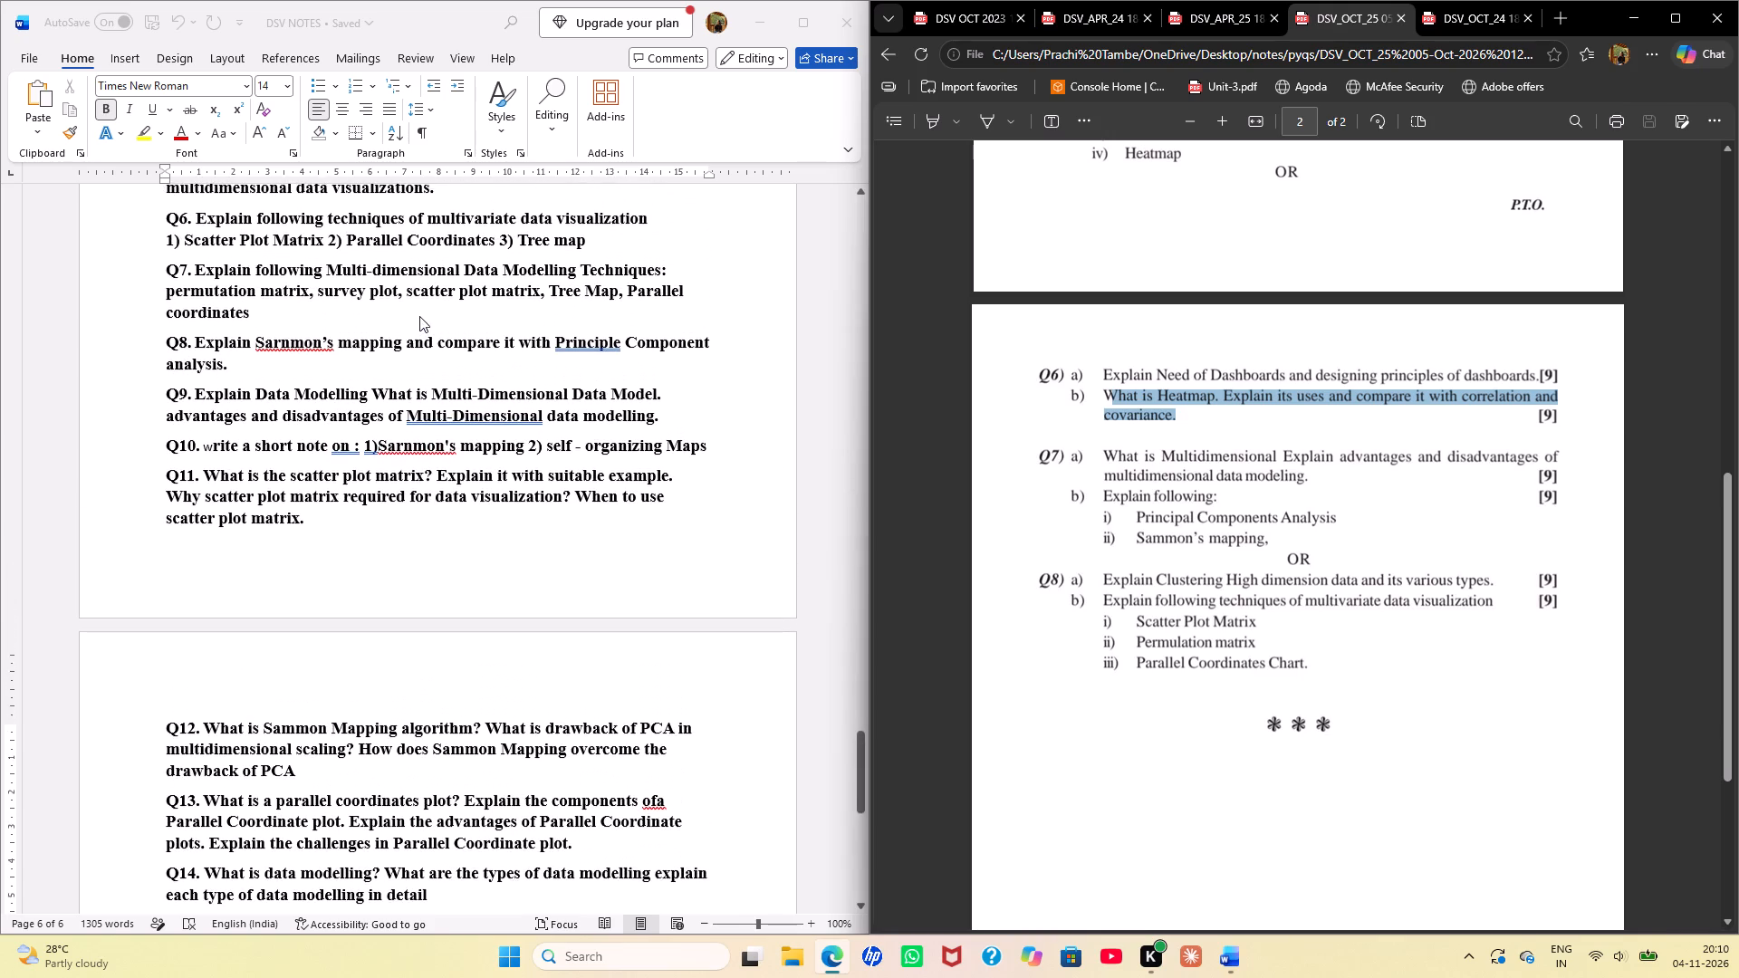
pyautogui.scroll(1, 419, 316)
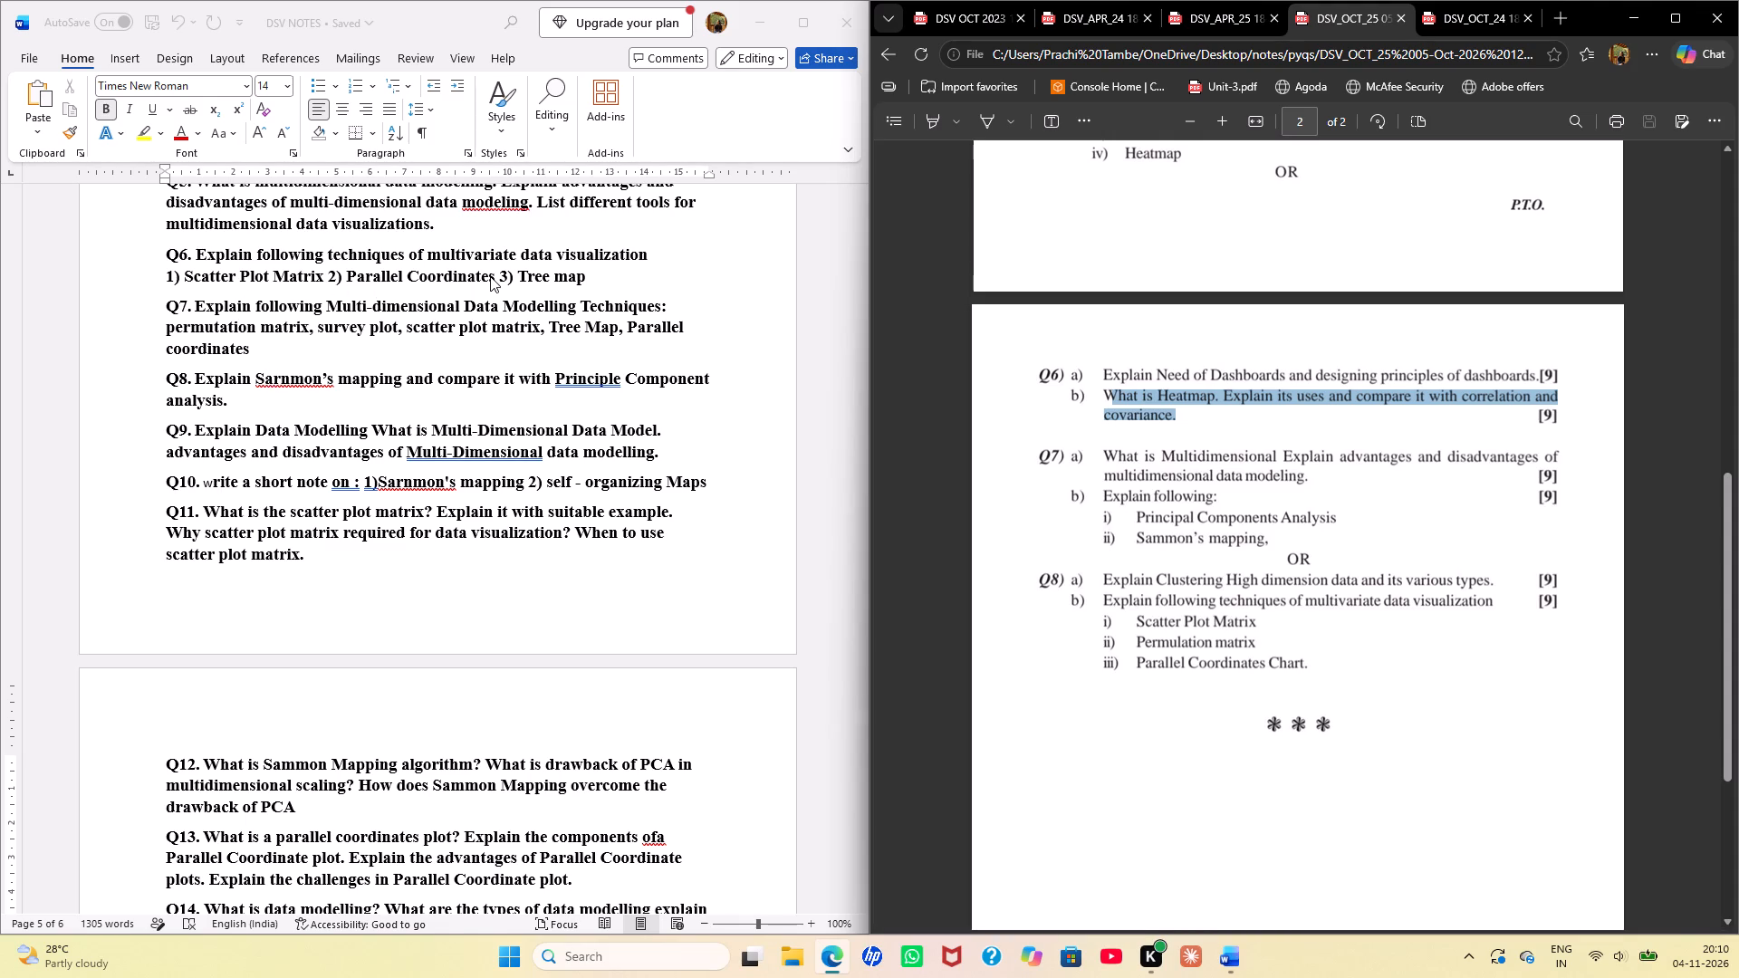
pyautogui.click(591, 275)
pyautogui.click(591, 278)
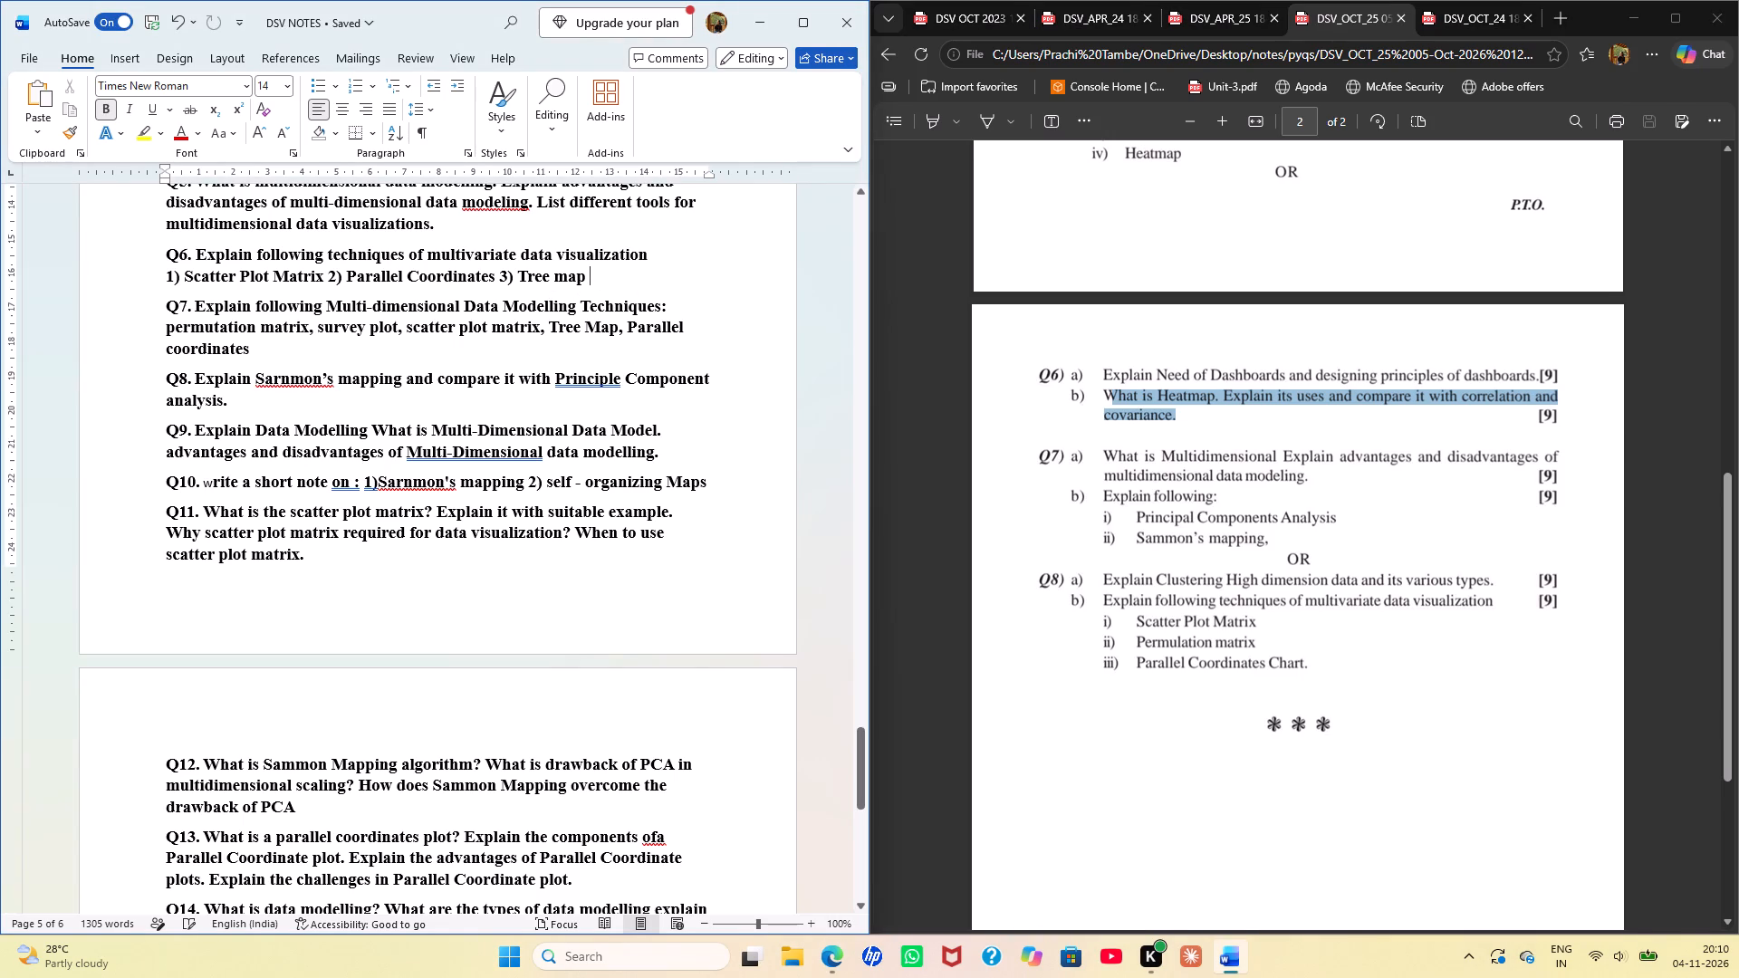
pyautogui.press('Return')
pyautogui.press('space')
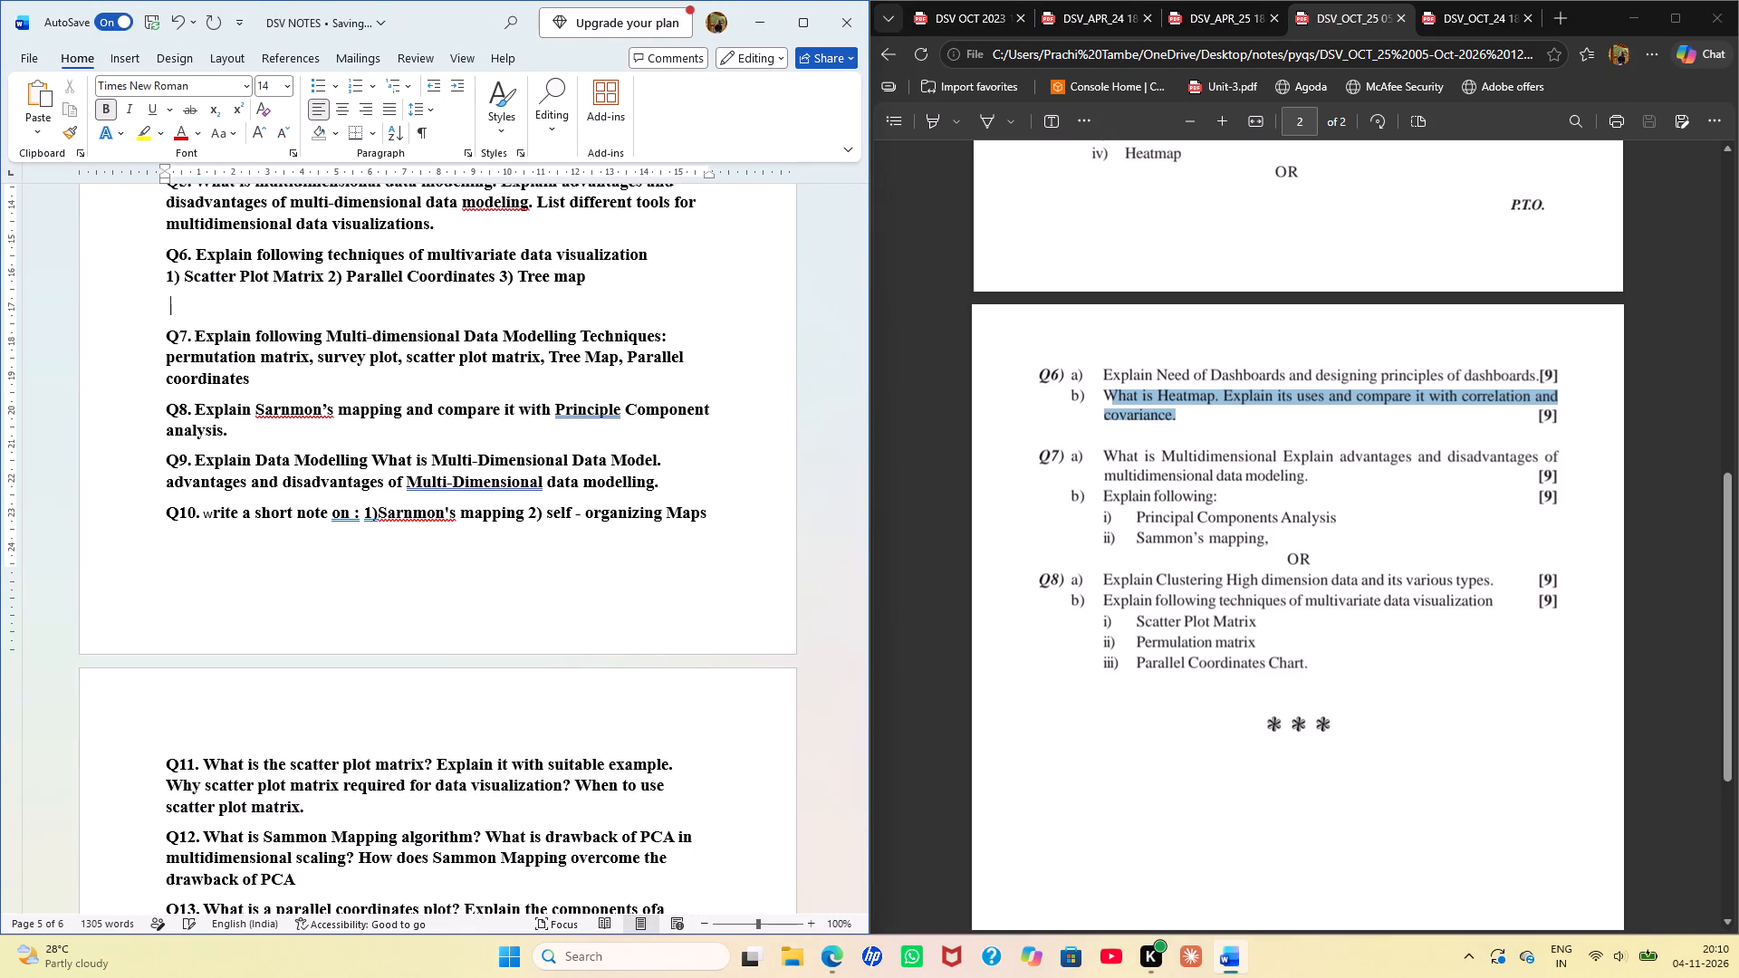
pyautogui.press('2')
pyautogui.hotkey('shift', ')')
pyautogui.moveTo(1134, 662); pyautogui.dragTo(1335, 673)
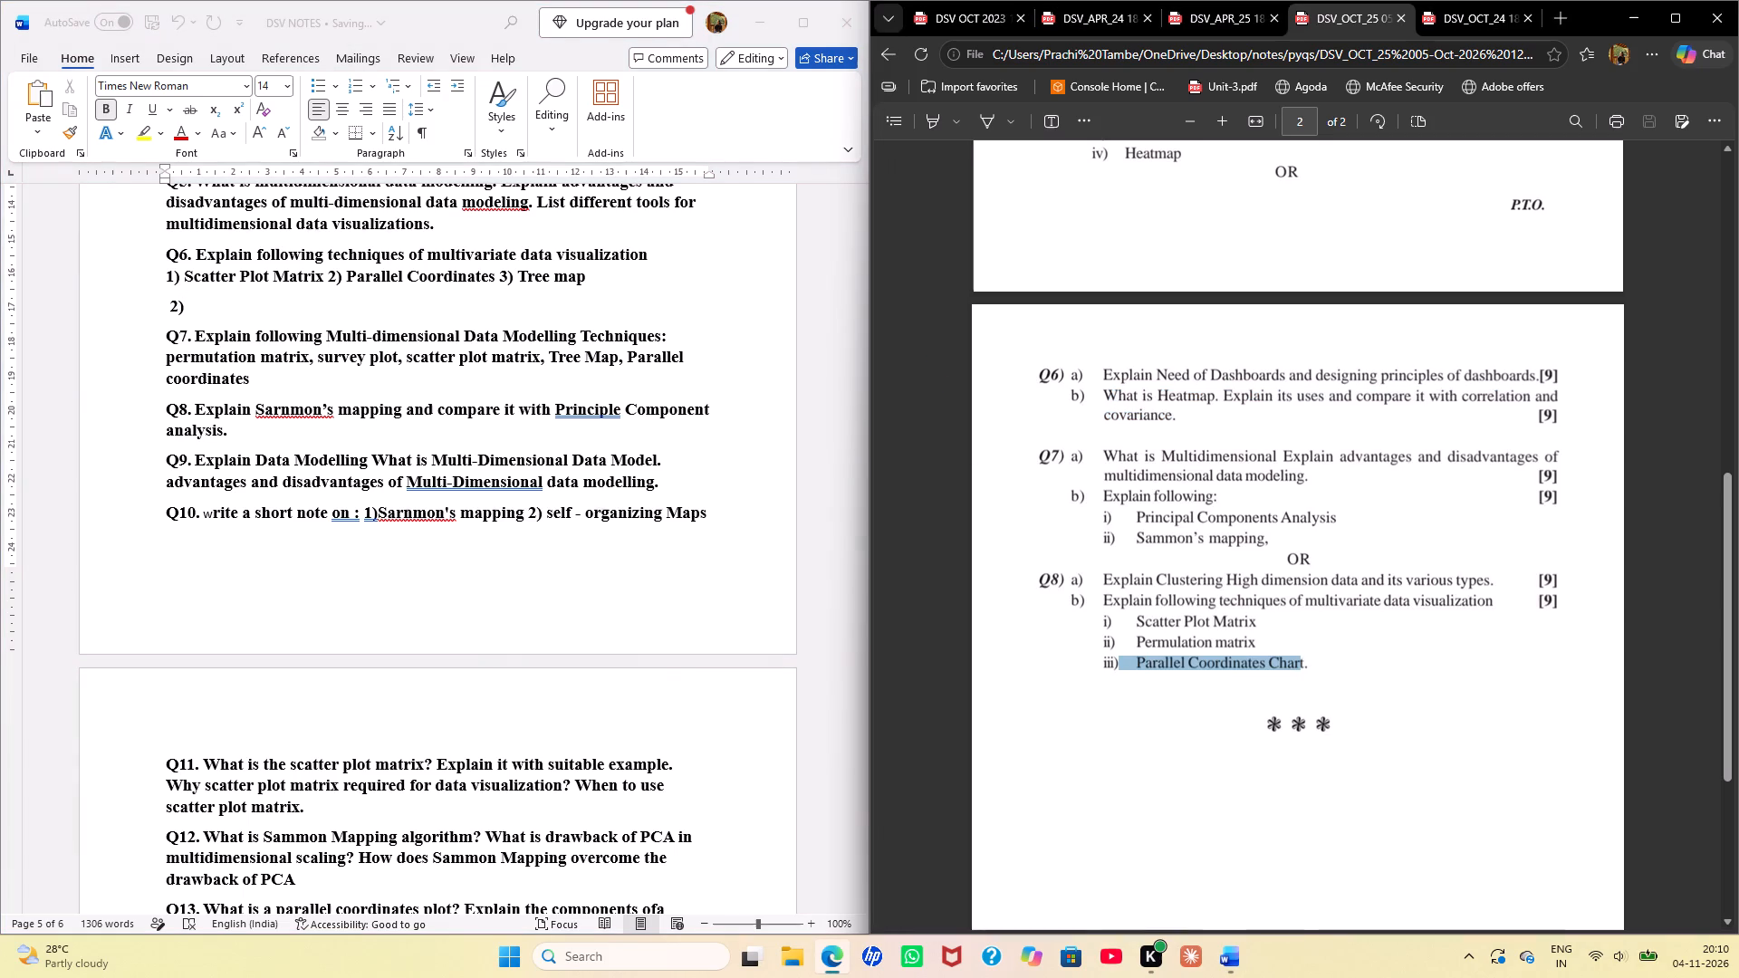
pyautogui.moveTo(1335, 673); pyautogui.dragTo(1352, 675)
pyautogui.hotkey('ctrl', 'c')
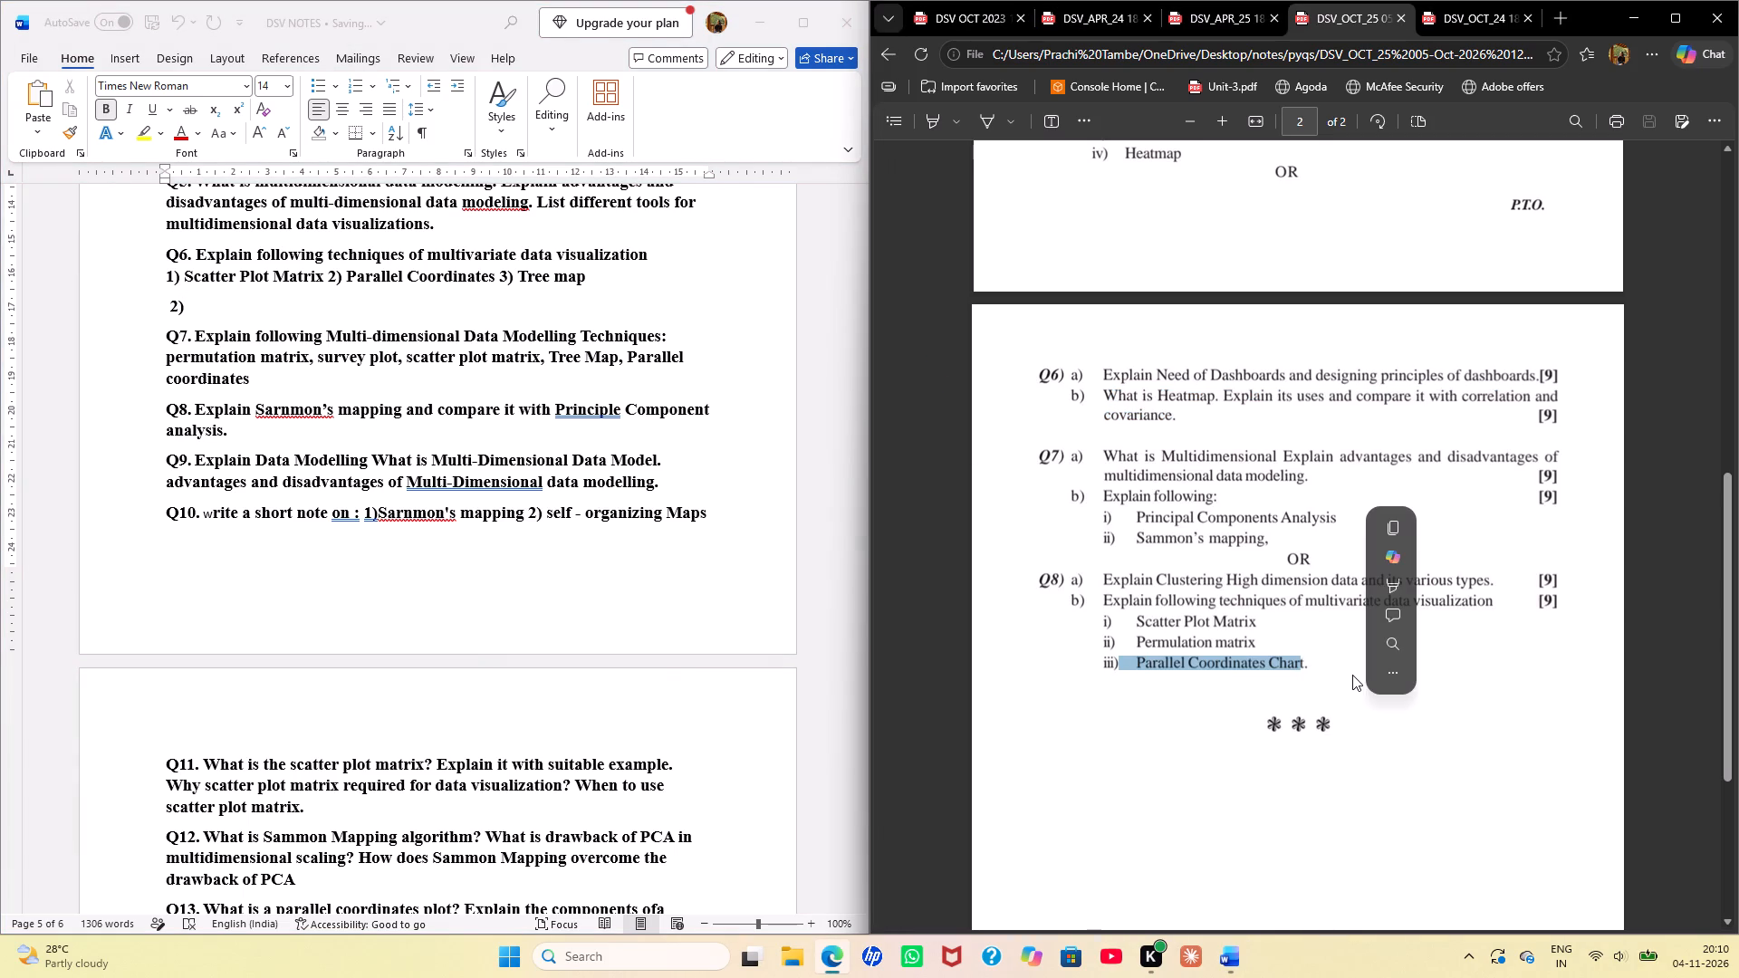
pyautogui.click(191, 304)
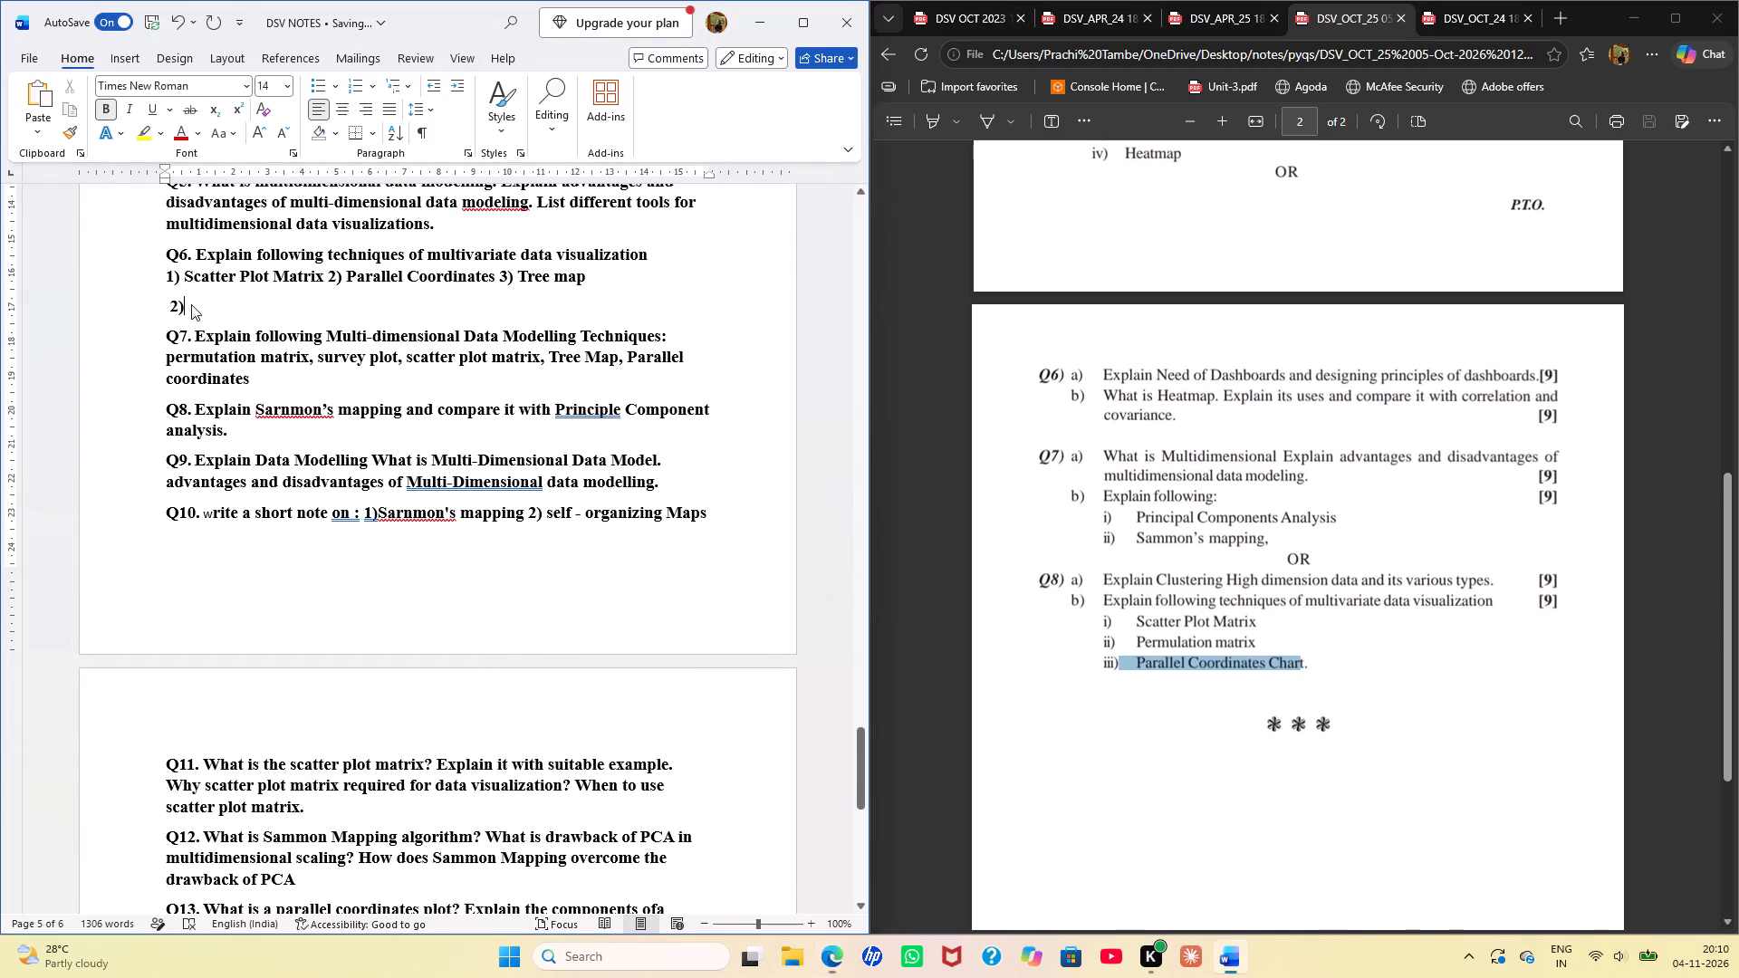
pyautogui.hotkey('ctrl', 'v')
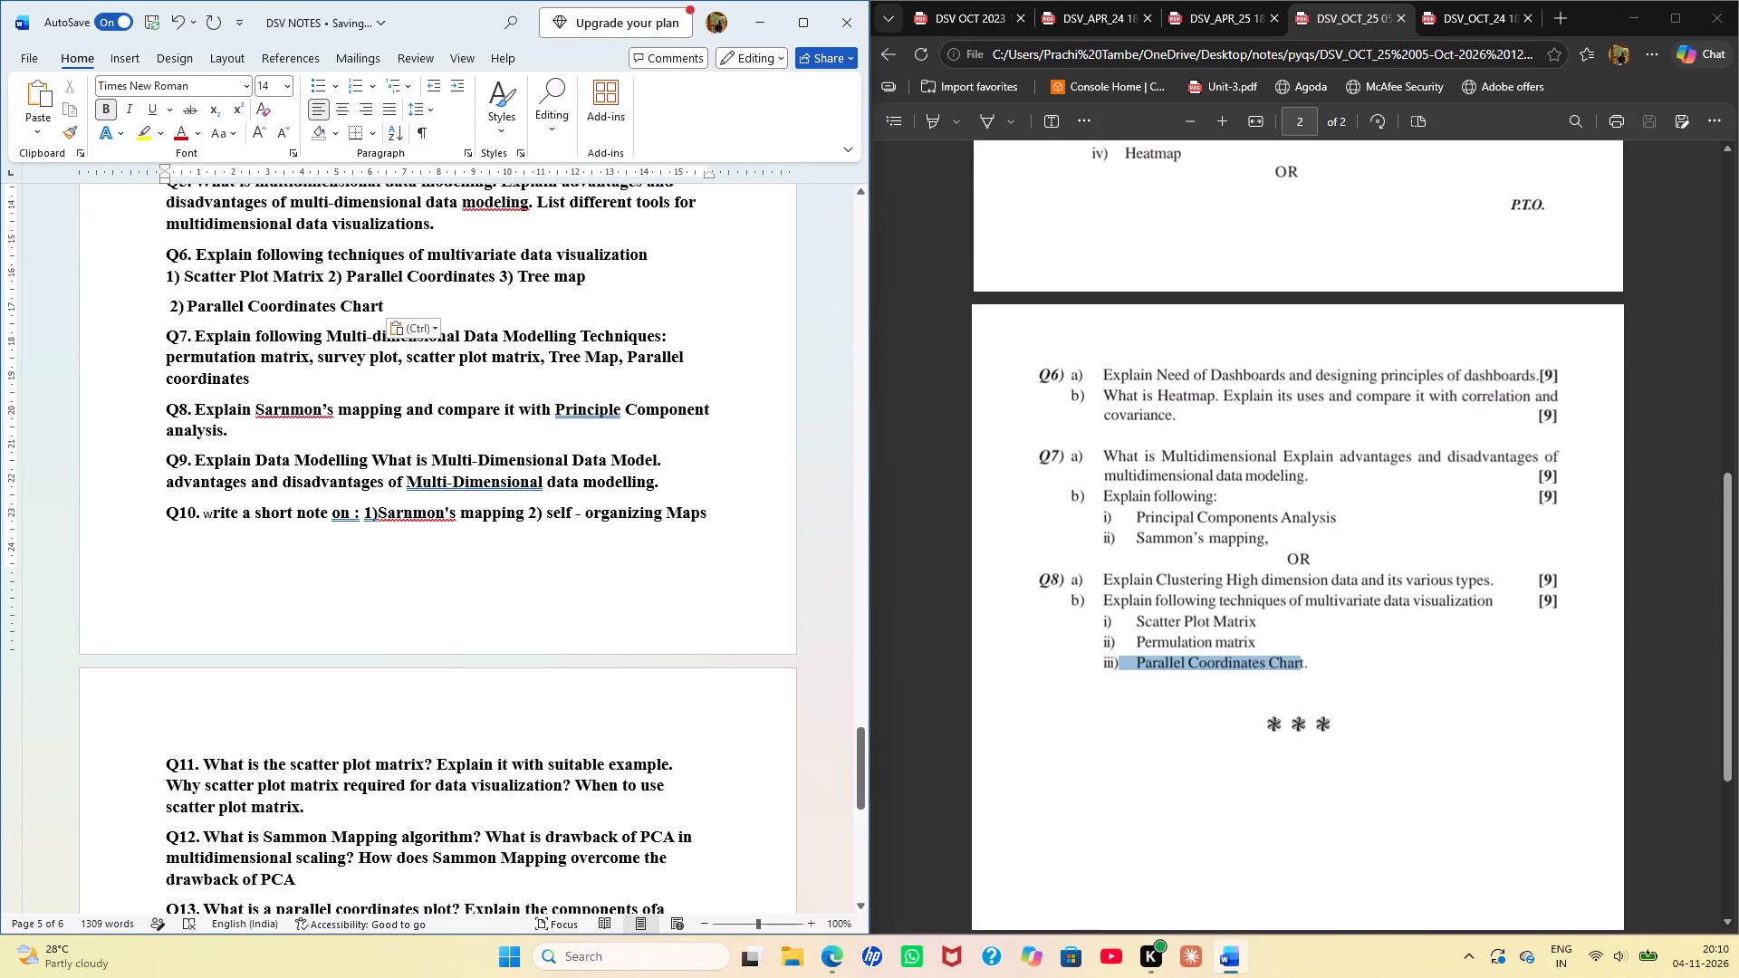
# Append "3) Permulation matrix" from the October 2025 paper's Q8 b) to the new line under Q6, one space after "Chart".
pyautogui.press('space')
pyautogui.press('space')
pyautogui.write('3)')
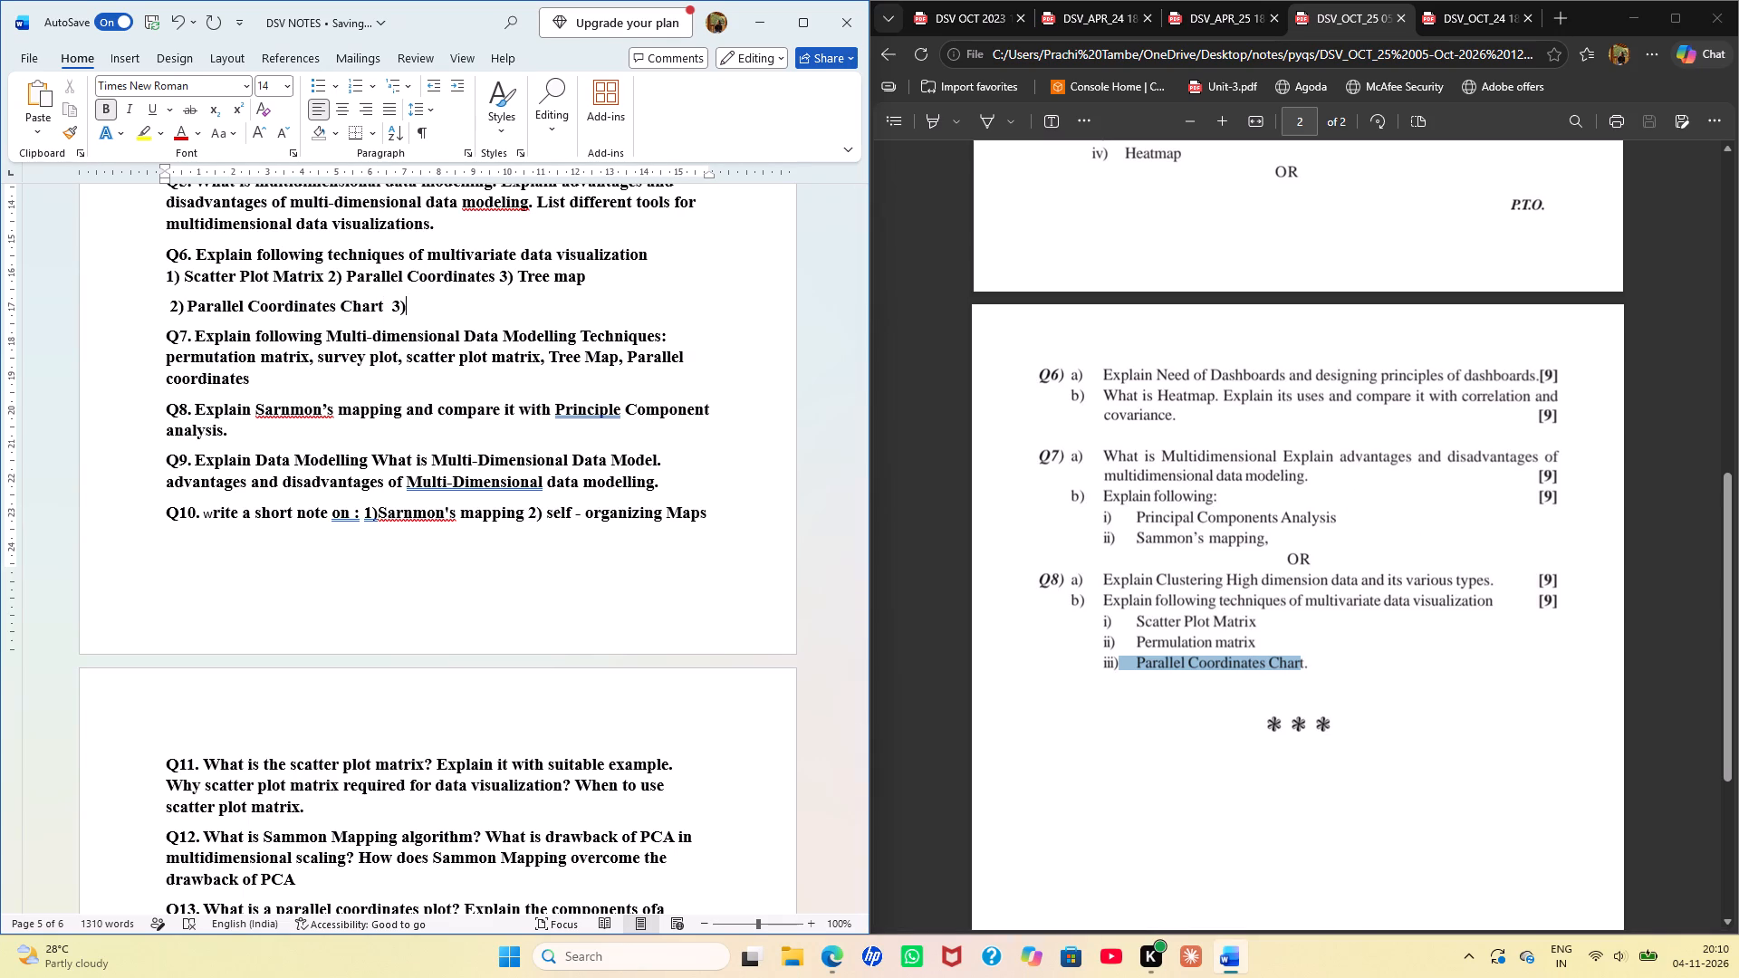
pyautogui.moveTo(1135, 638); pyautogui.dragTo(1277, 639)
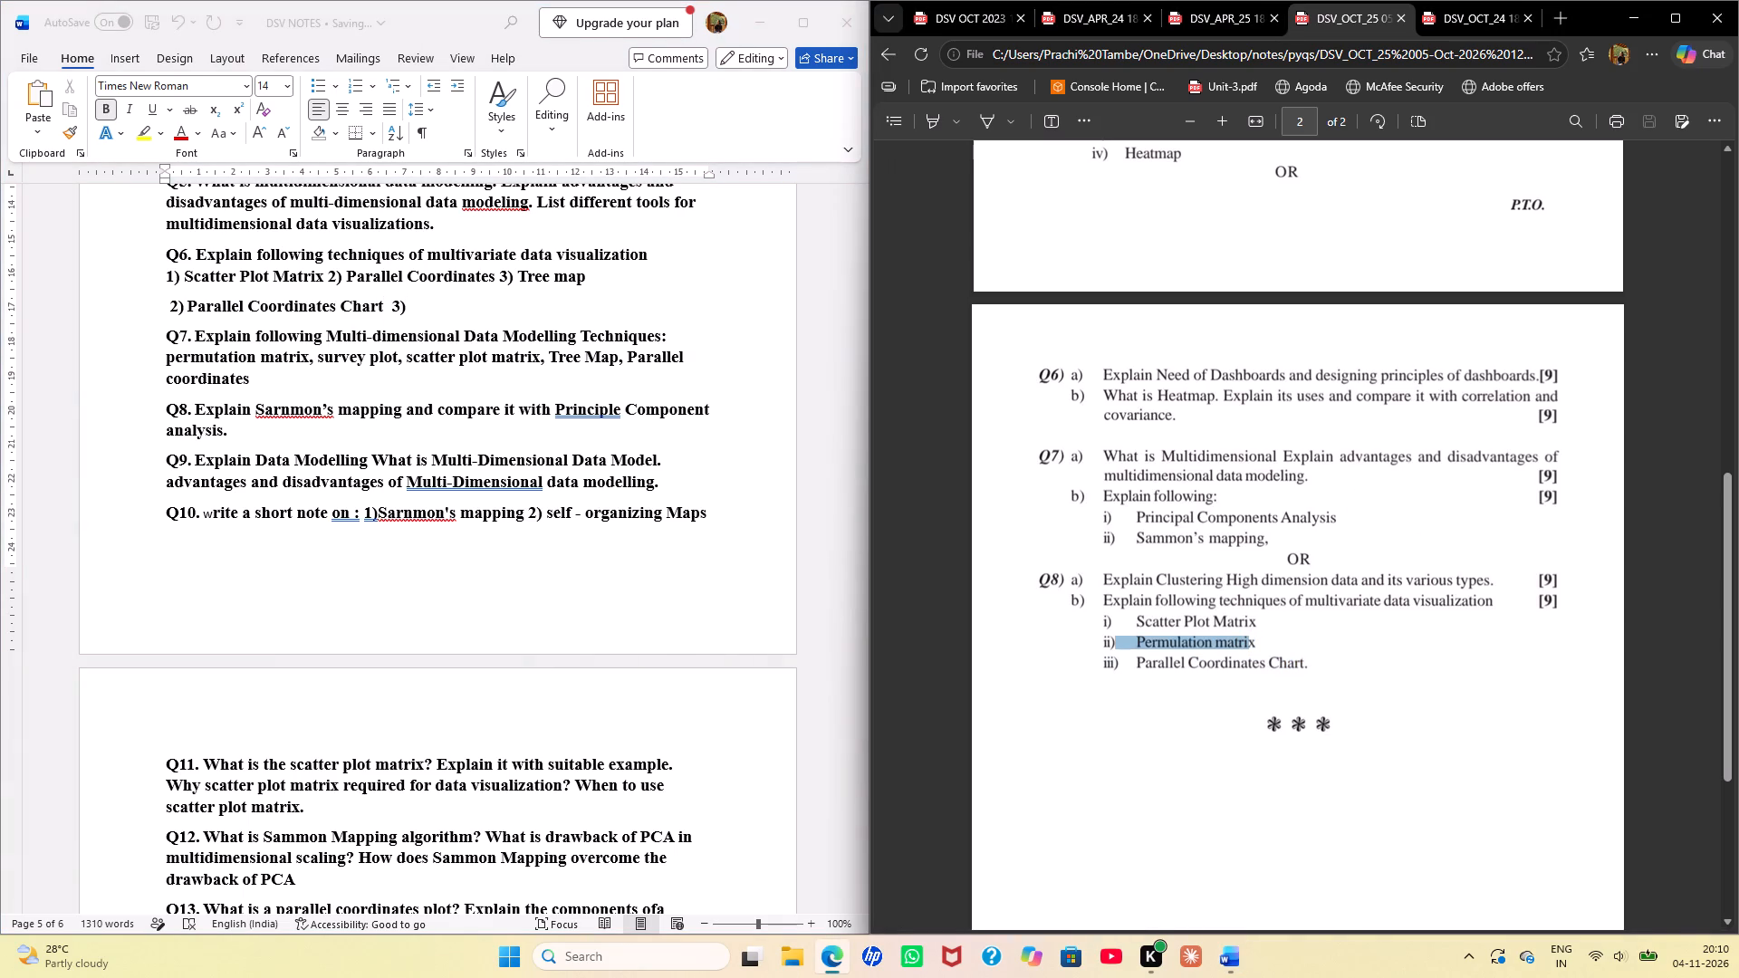
pyautogui.moveTo(1277, 639); pyautogui.dragTo(1277, 637)
pyautogui.hotkey('ctrl', 'c')
pyautogui.click(417, 308)
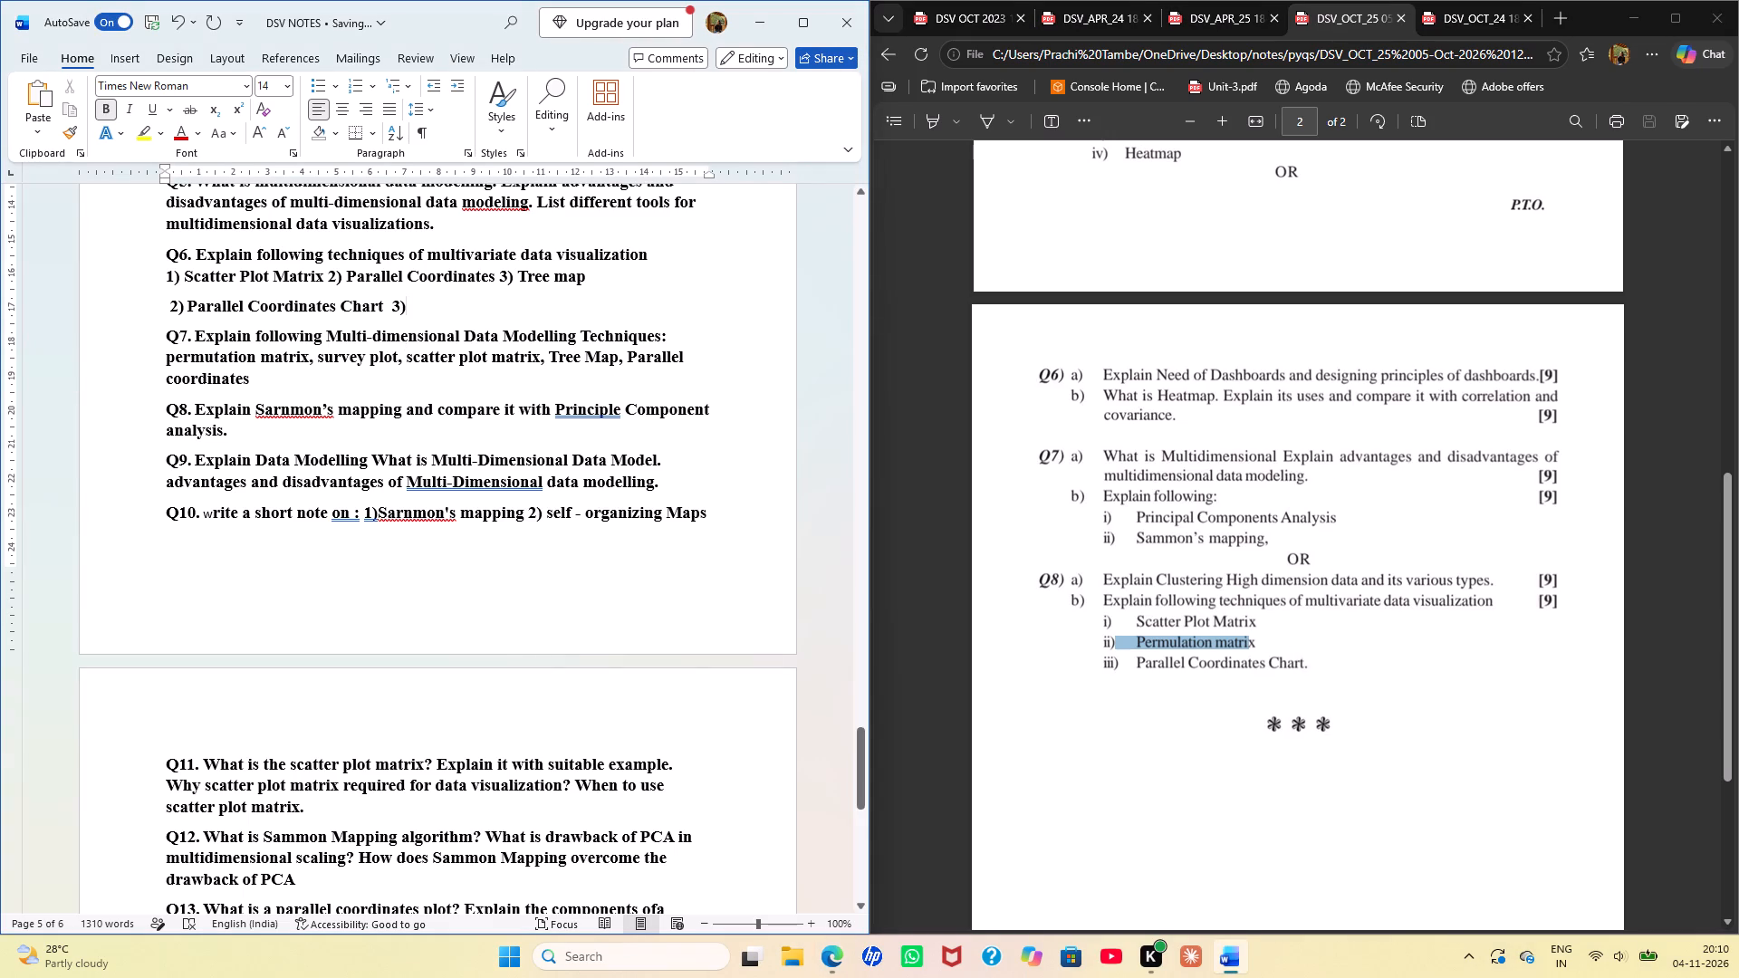
pyautogui.press('space')
pyautogui.hotkey('ctrl', 'v')
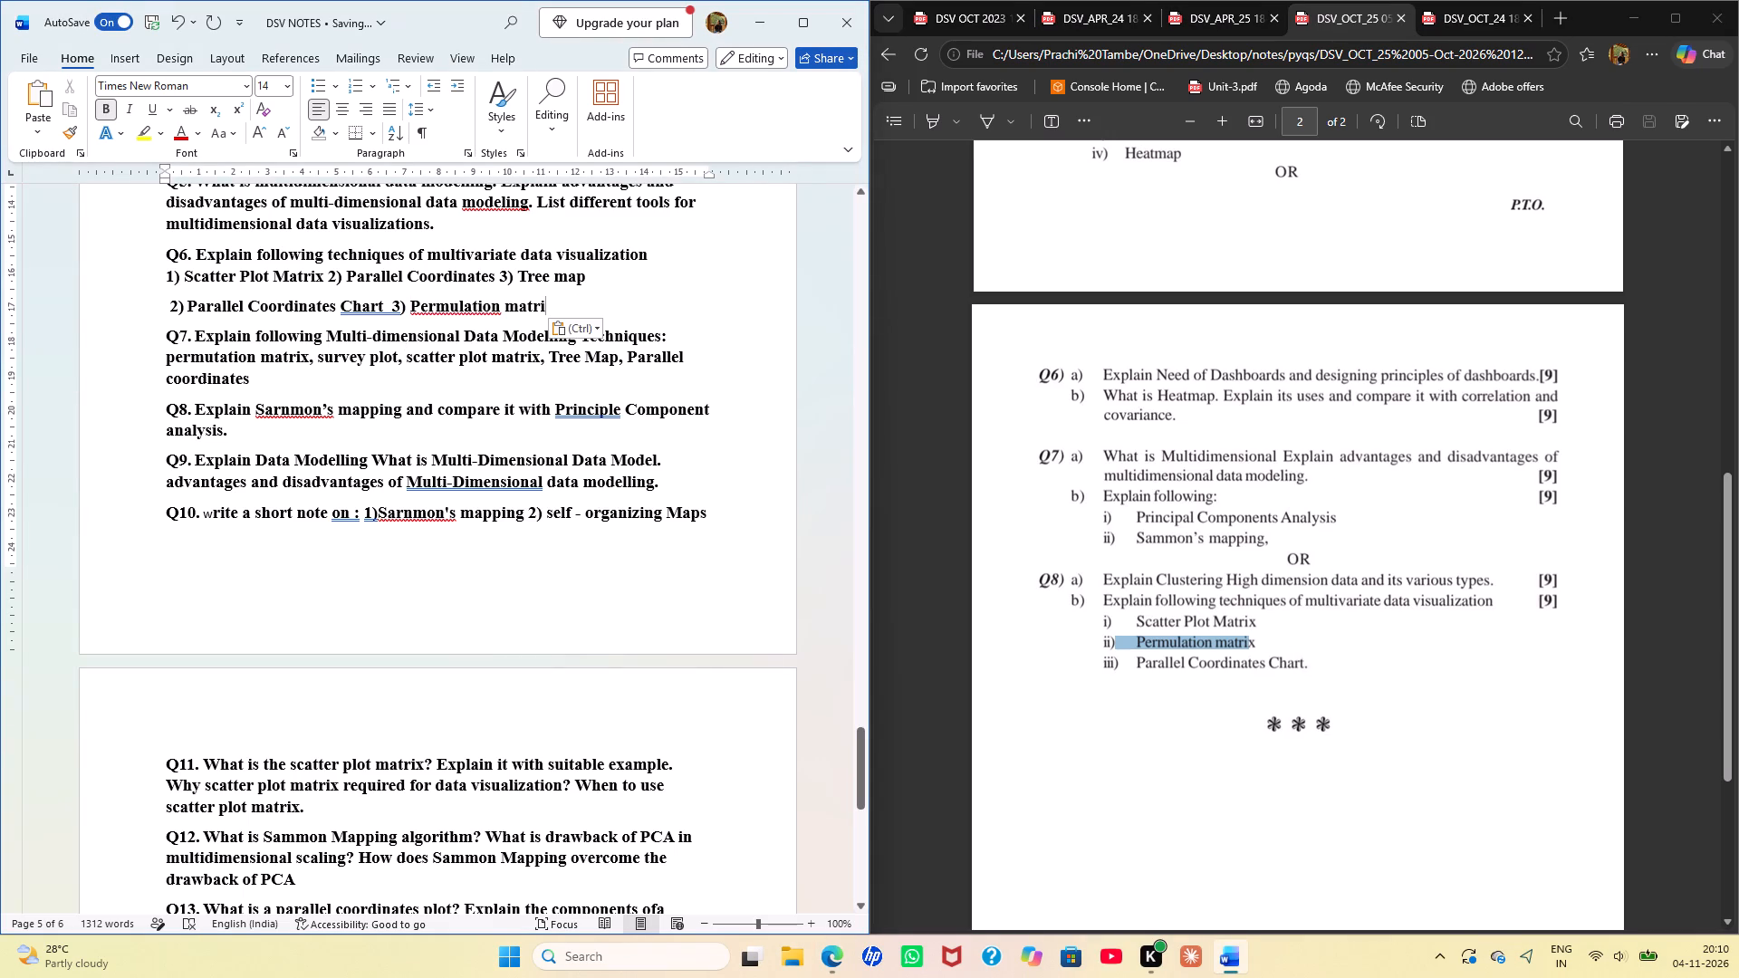
pyautogui.click(385, 307)
pyautogui.press('Right')
pyautogui.press('\\')
pyautogui.press('BackSpace')
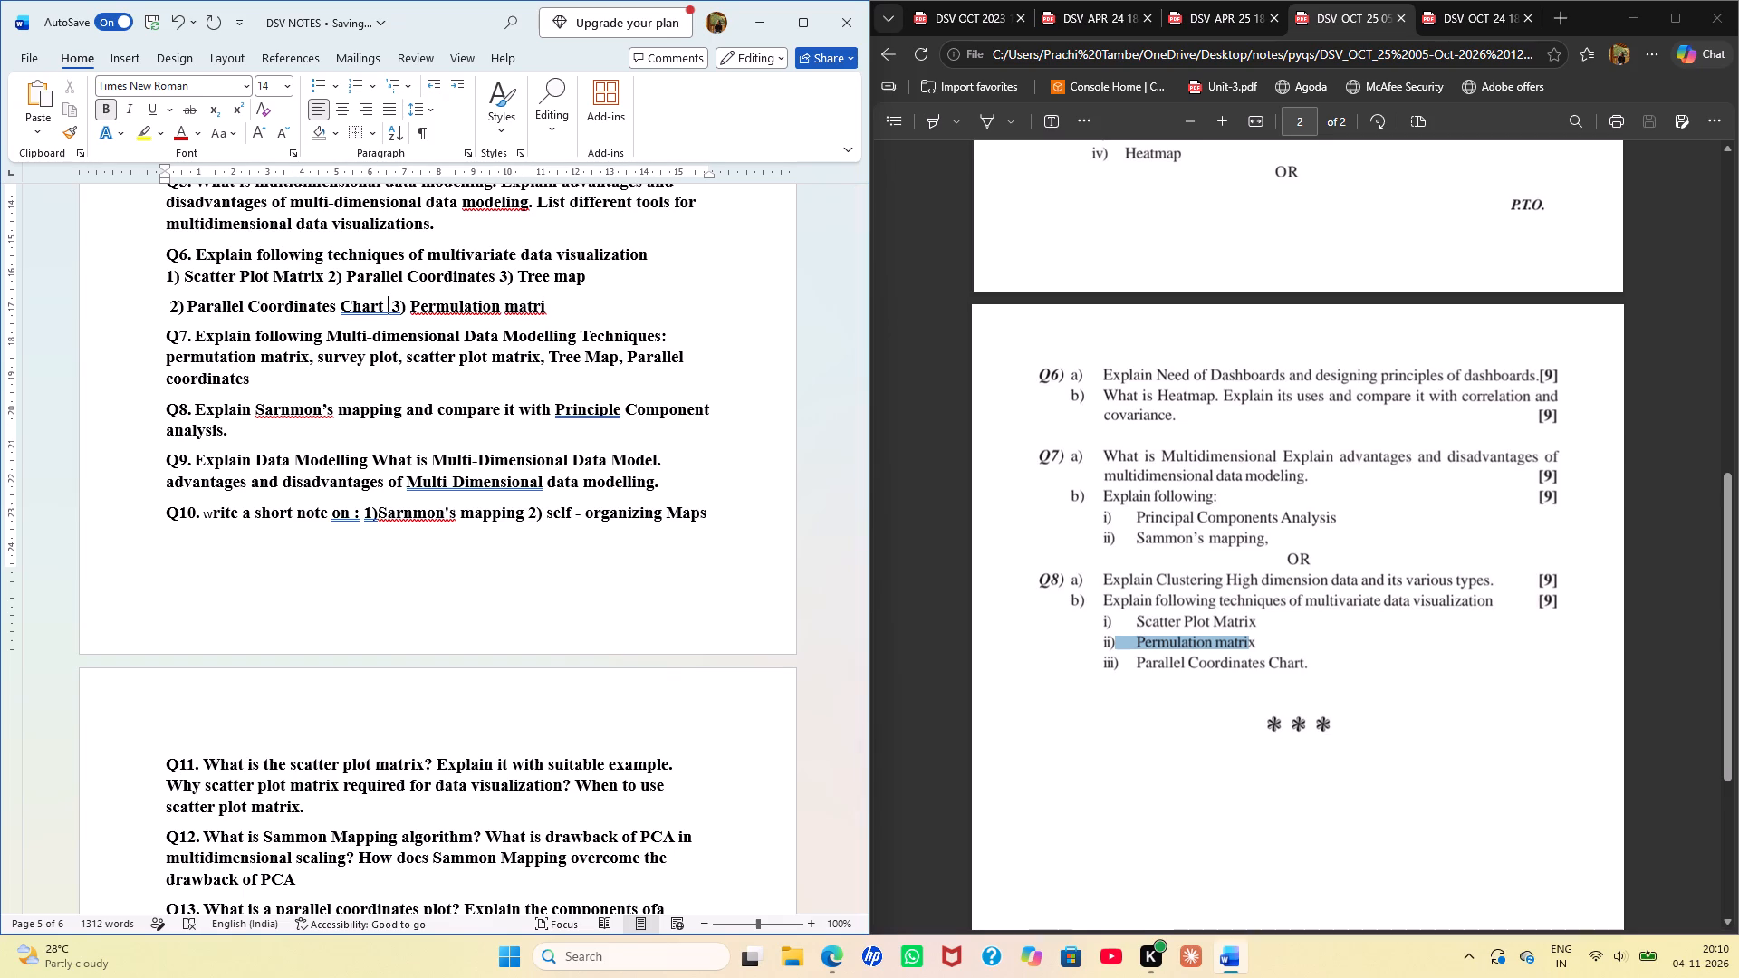
pyautogui.press('BackSpace')
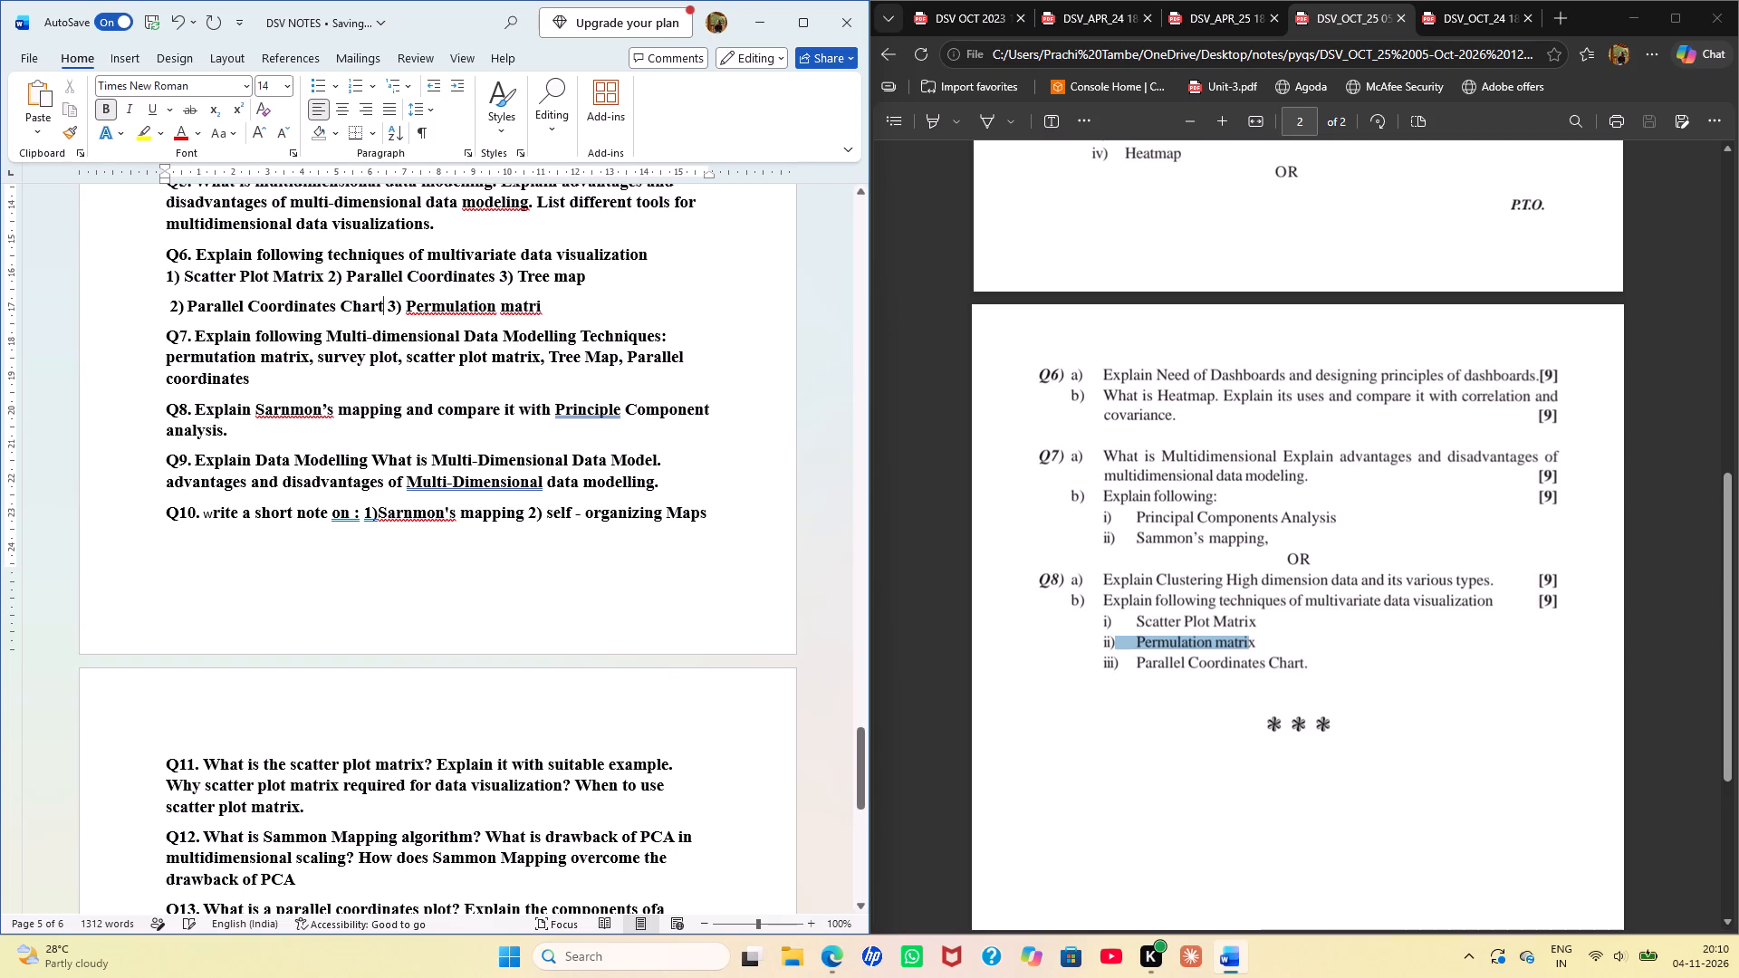
pyautogui.click(555, 311)
pyautogui.press('x')
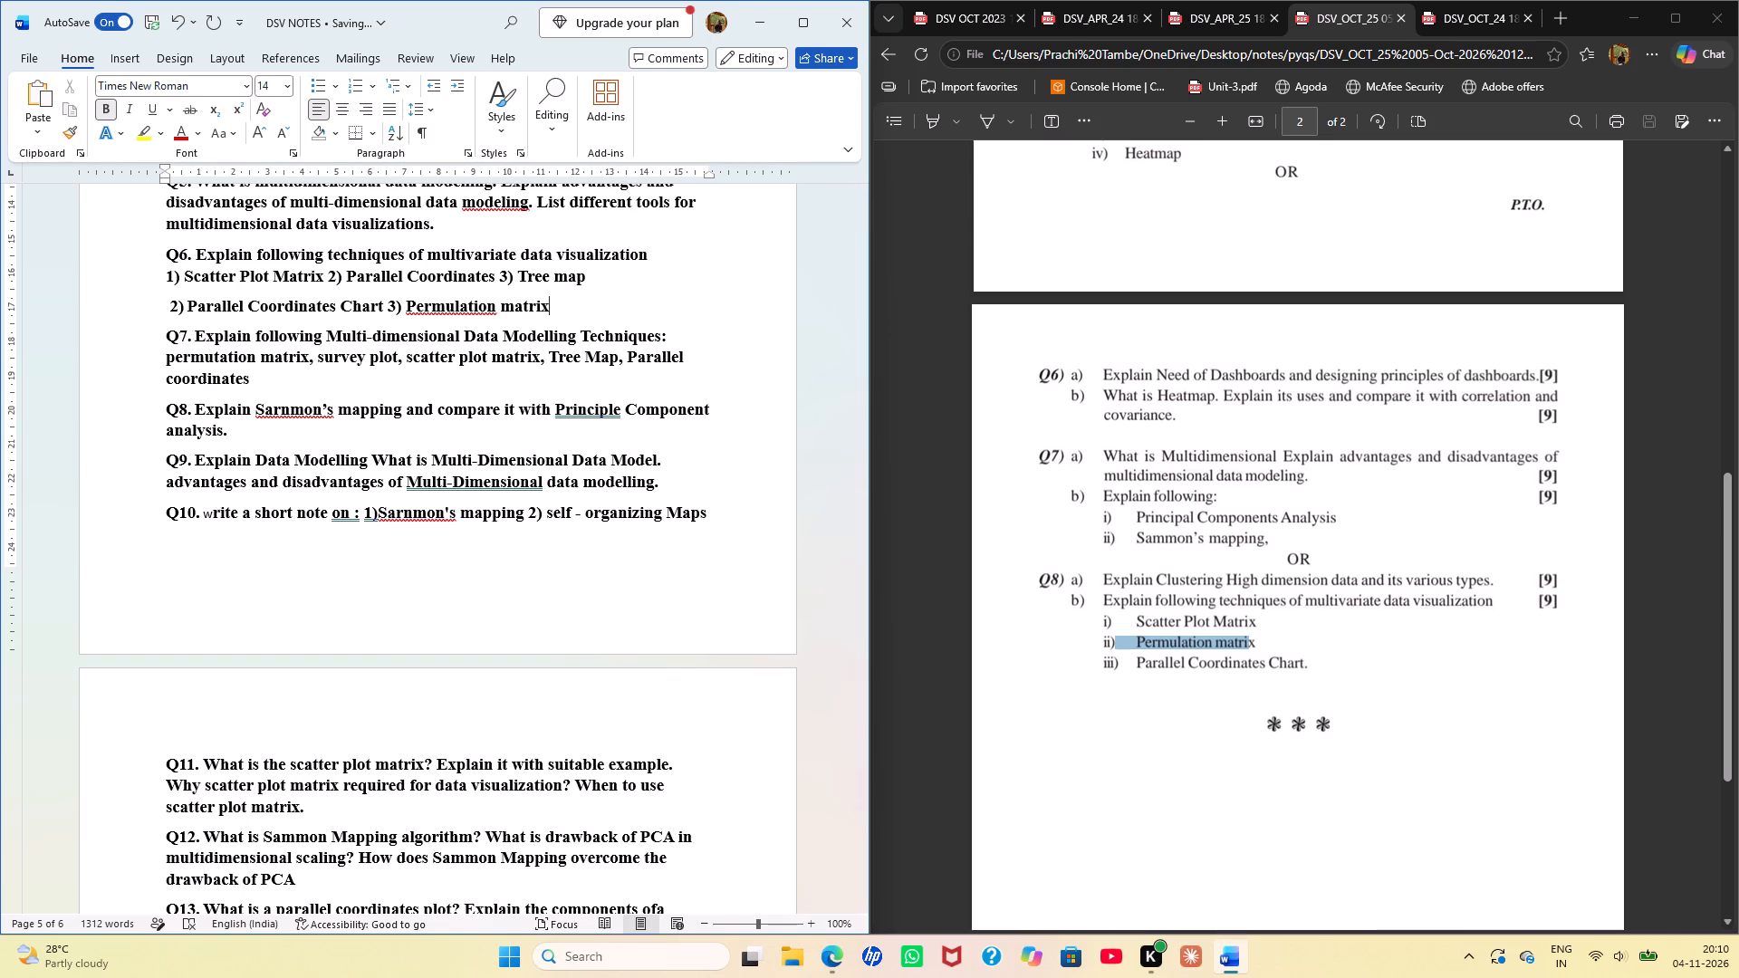
# Add a line "2) Principal Components Analysis" beneath UNIT 6's Q10, copying the topic from Q7 b) of the October 2025 paper.
pyautogui.scroll(-2, 401, 663)
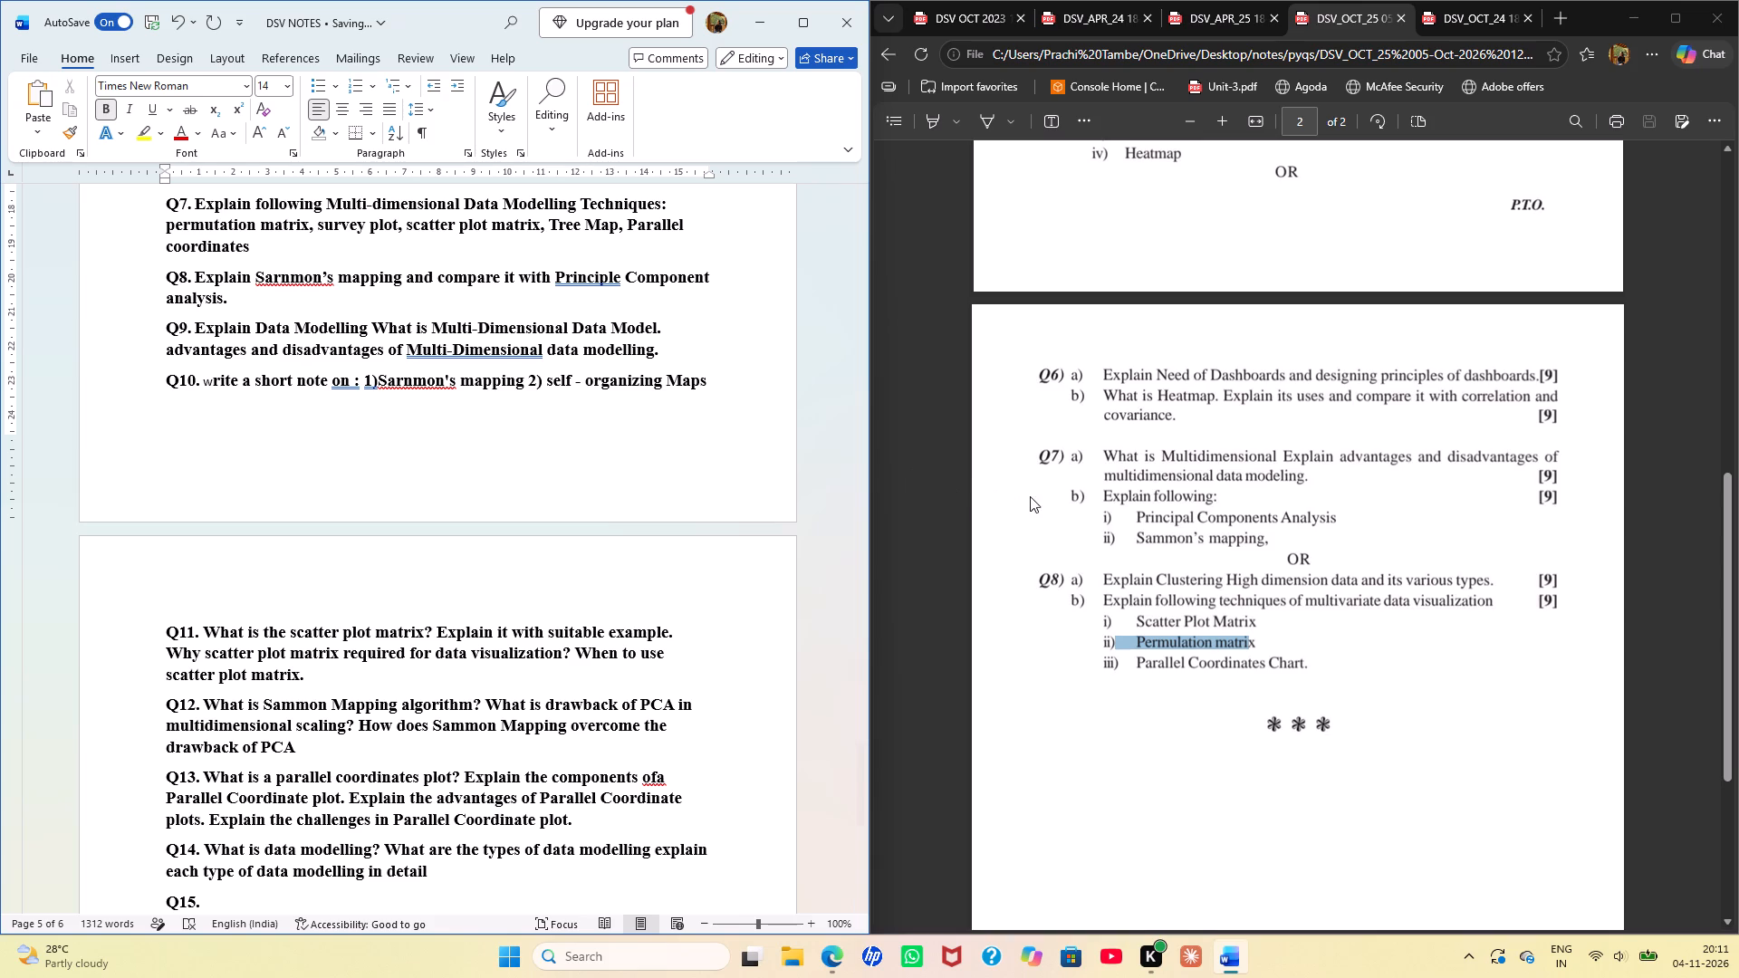
pyautogui.moveTo(1136, 519); pyautogui.dragTo(1344, 522)
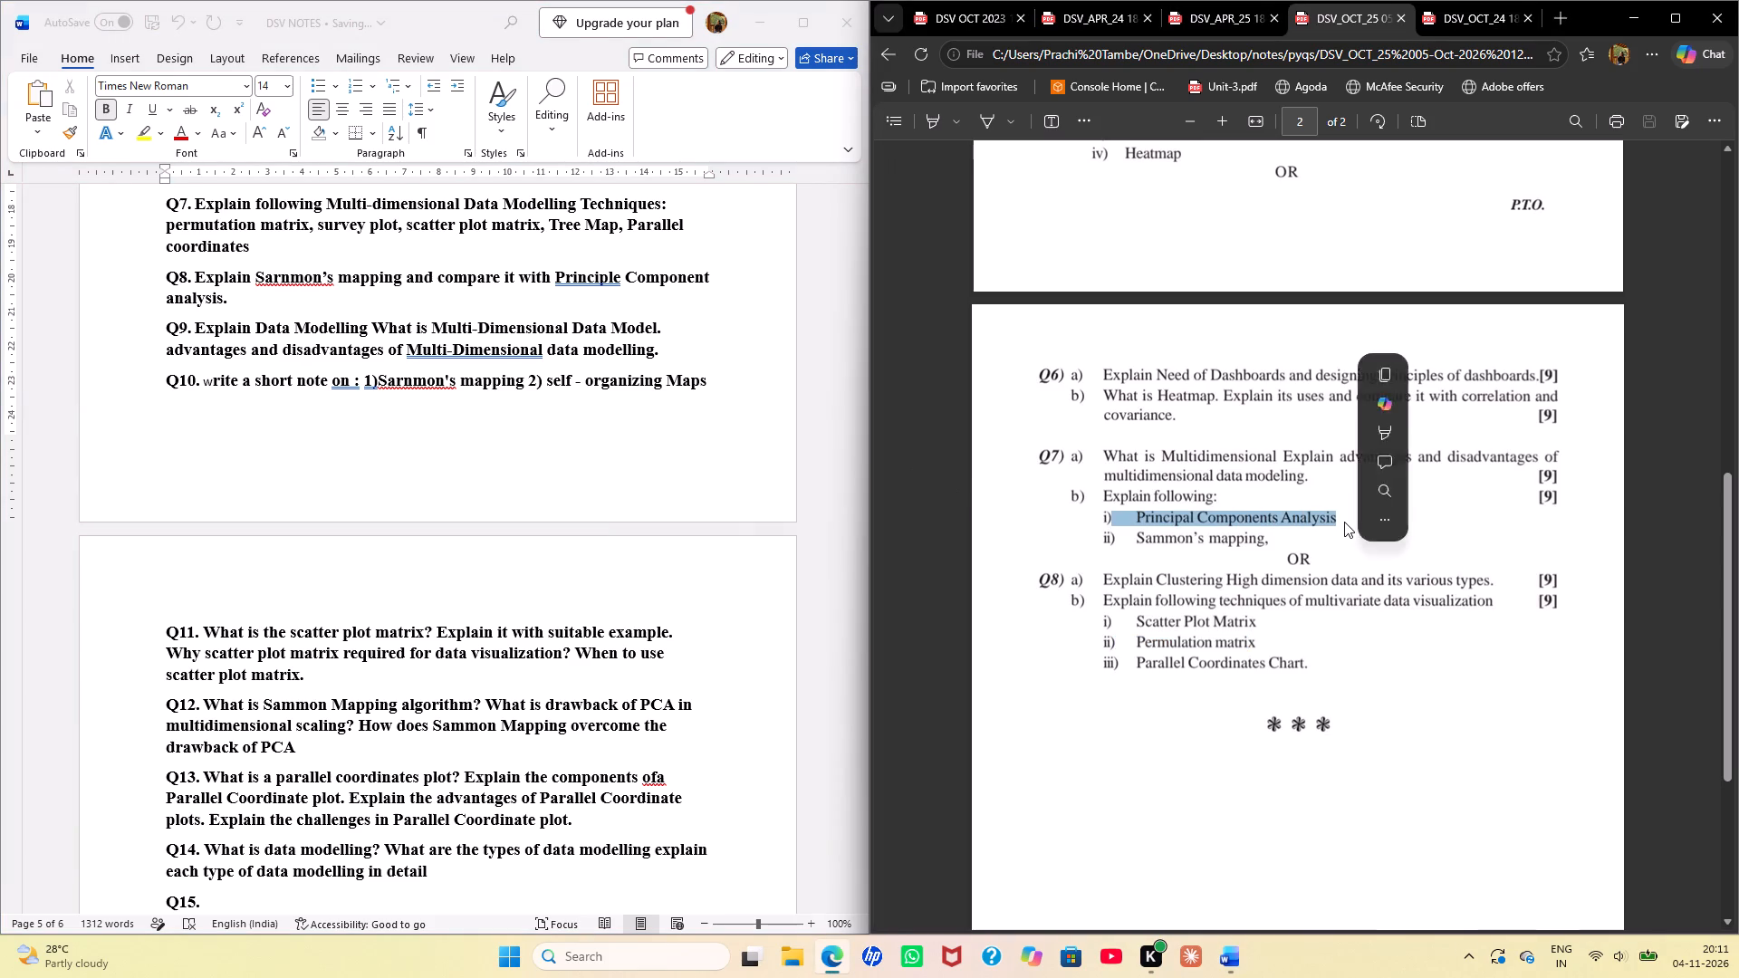
pyautogui.hotkey('ctrl', 'c')
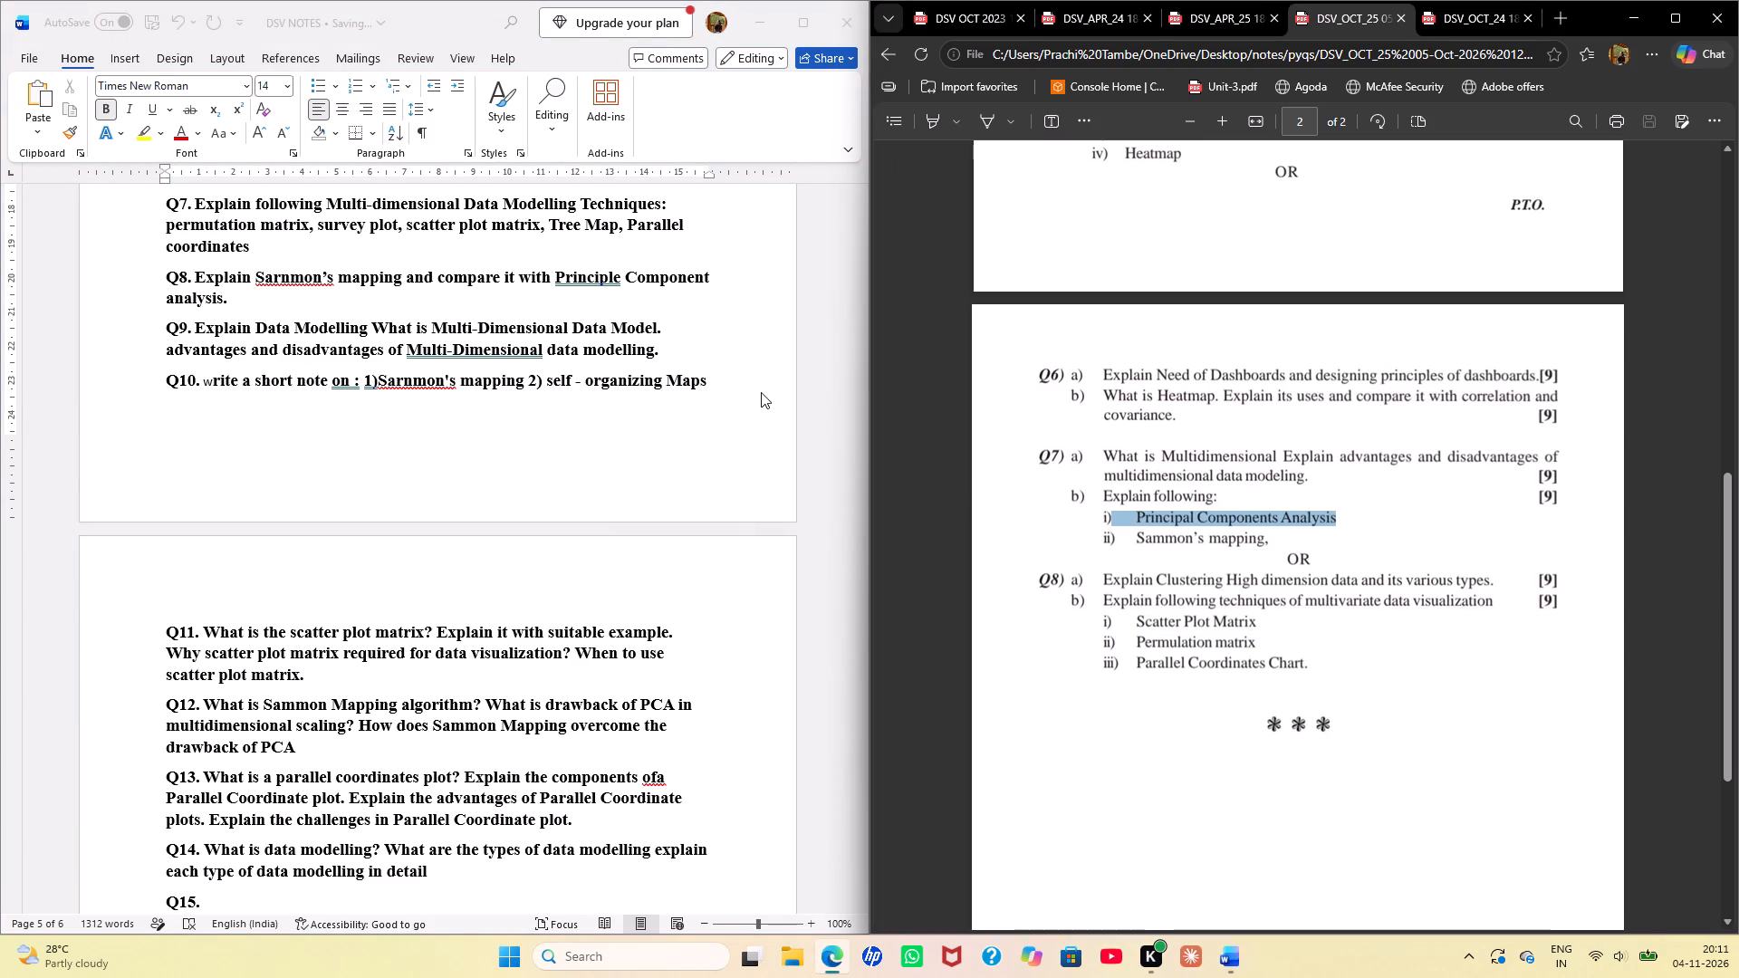
pyautogui.click(706, 375)
pyautogui.click(715, 381)
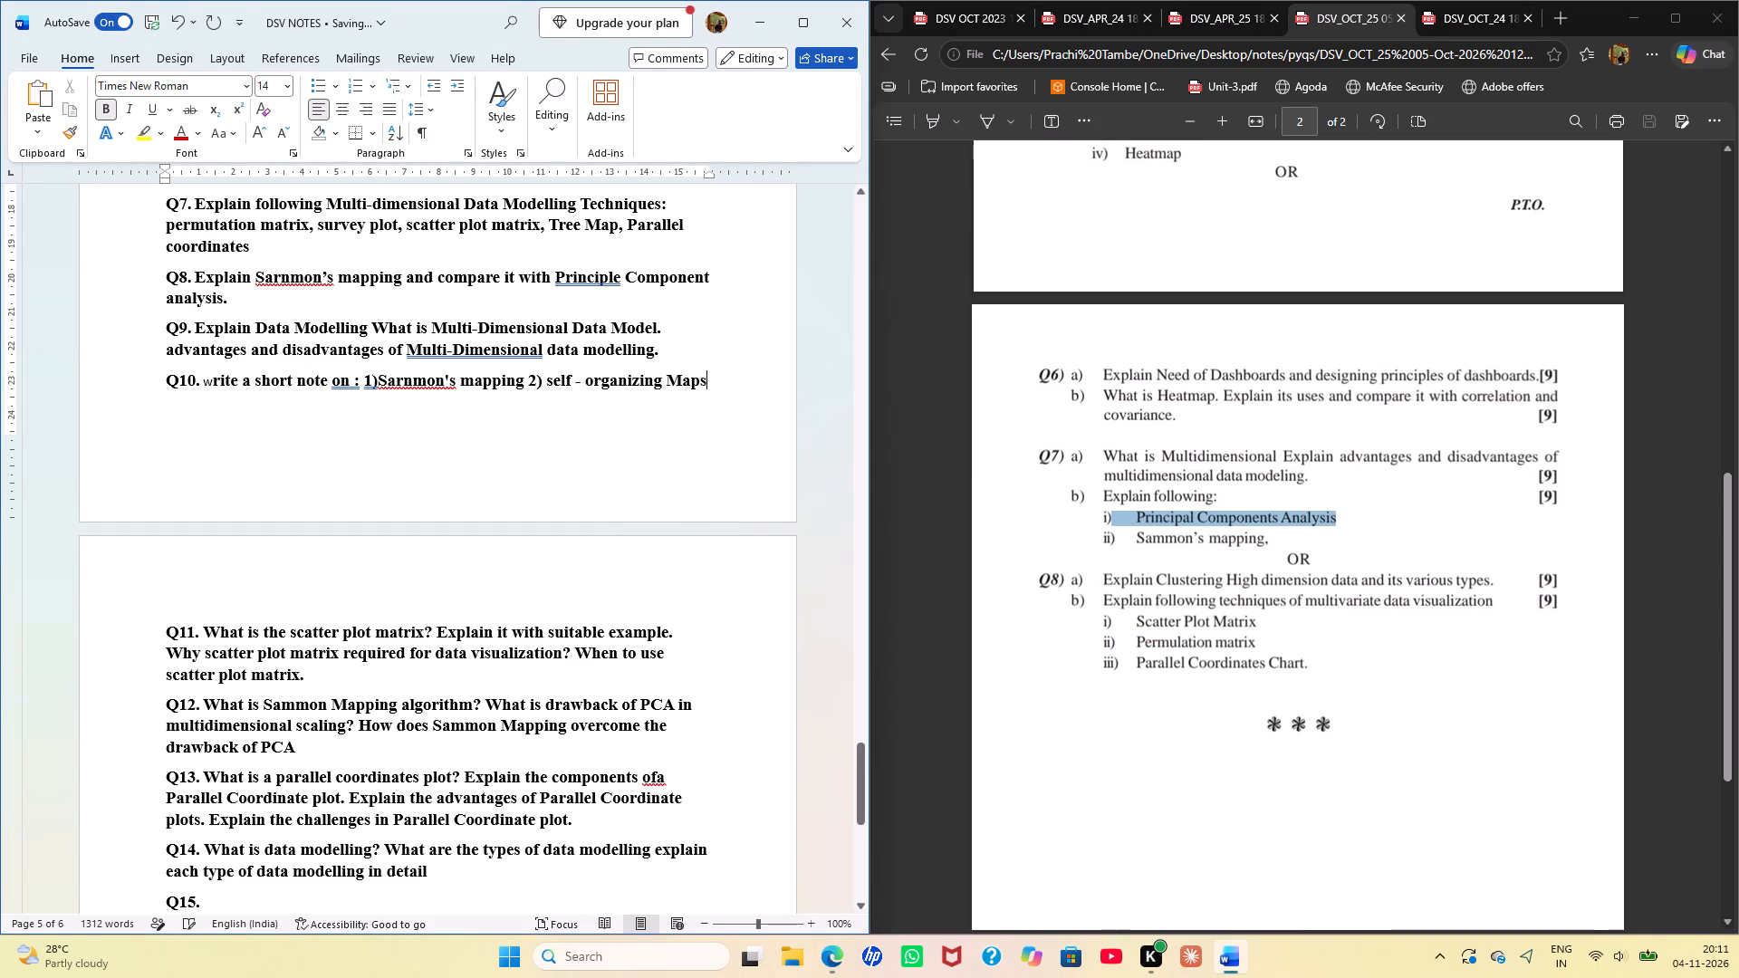
pyautogui.press('Return')
pyautogui.press('1')
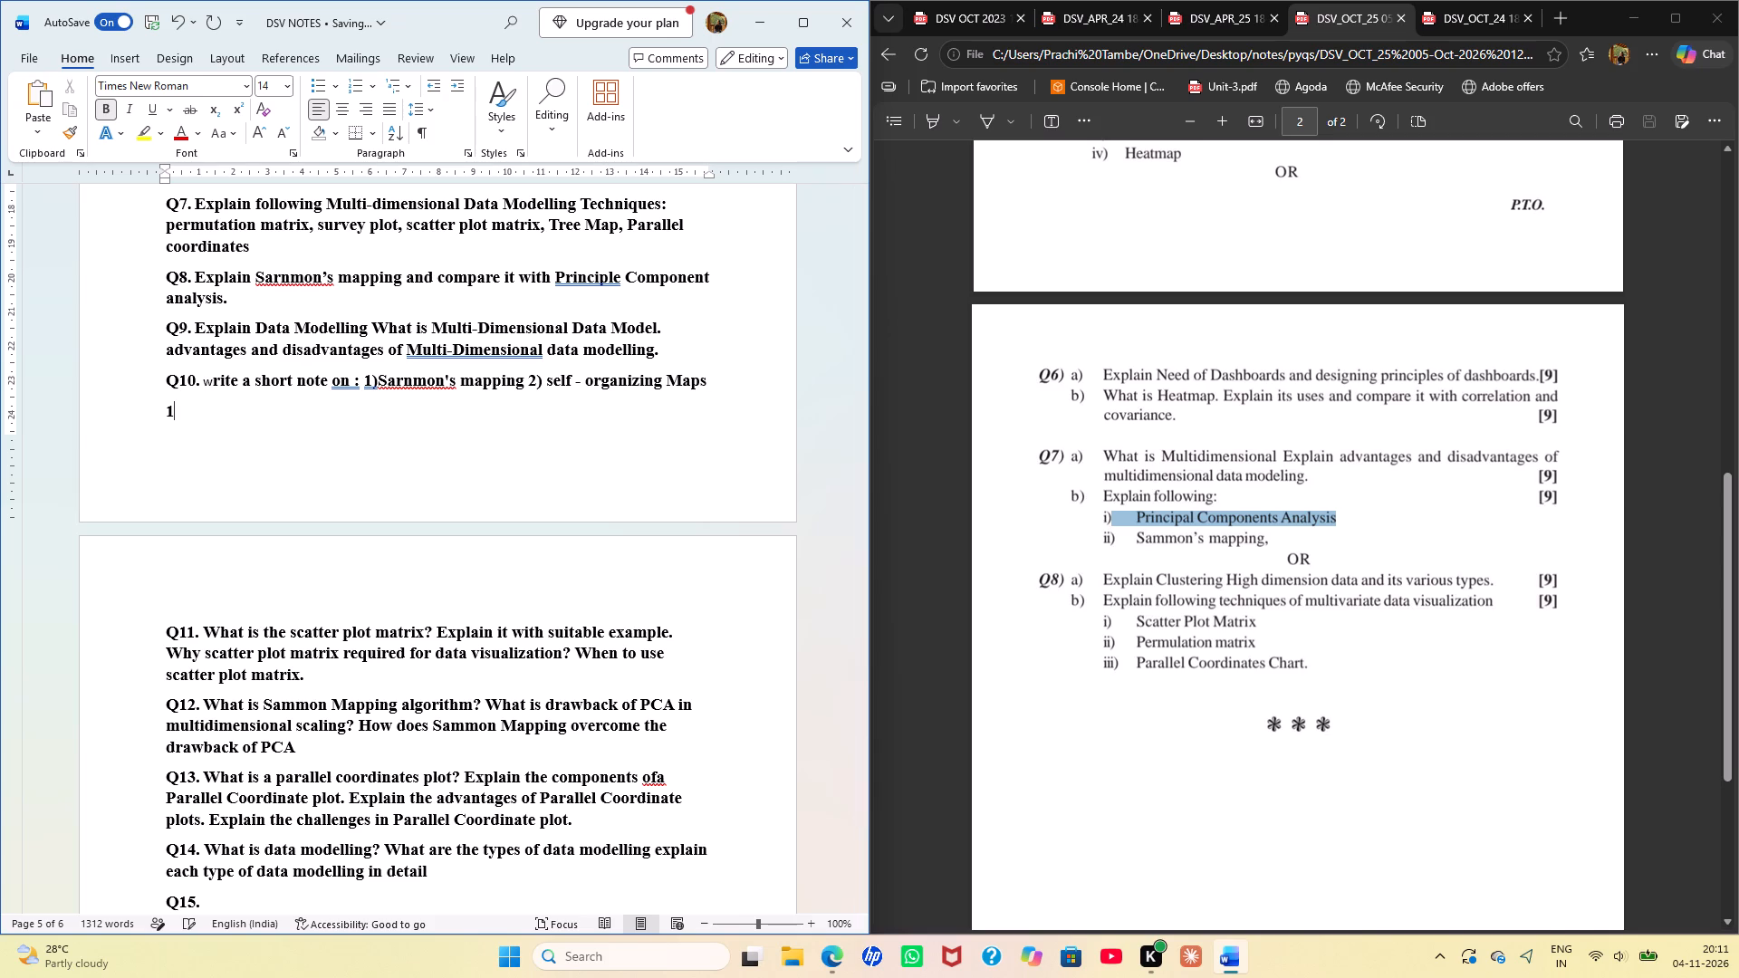
pyautogui.press('space')
pyautogui.press('BackSpace')
pyautogui.press('BackSpace')
pyautogui.press('space')
pyautogui.write('2)')
pyautogui.press('space')
pyautogui.hotkey('ctrl', 'v')
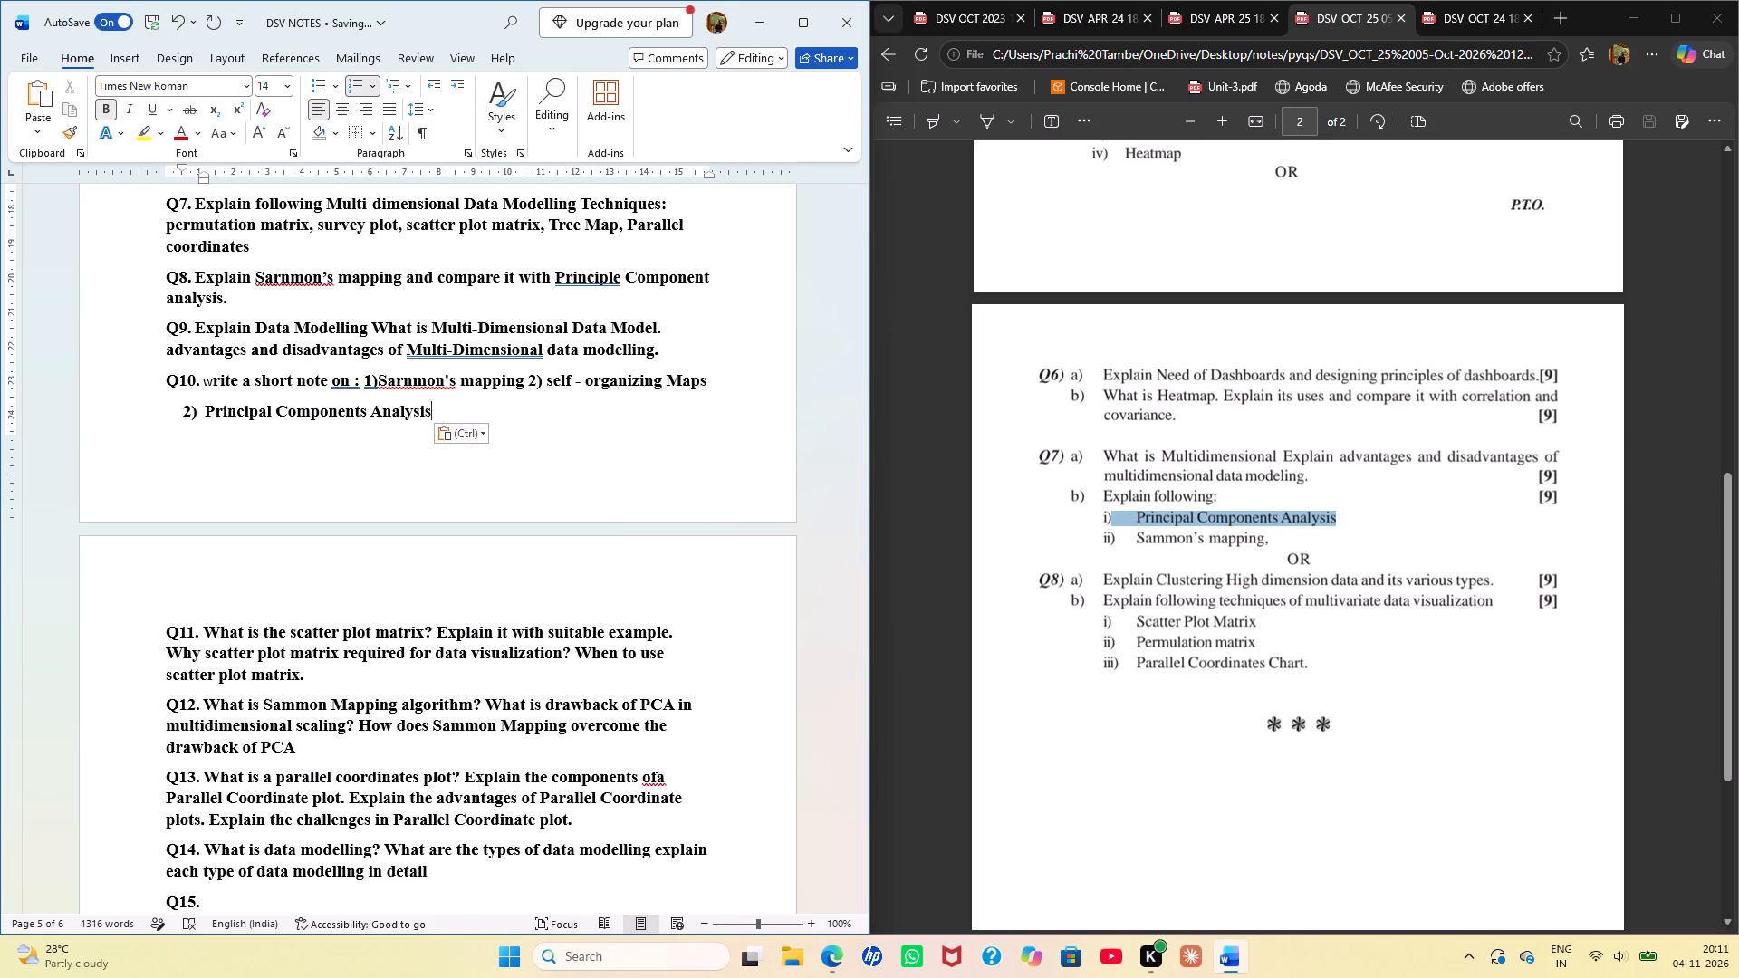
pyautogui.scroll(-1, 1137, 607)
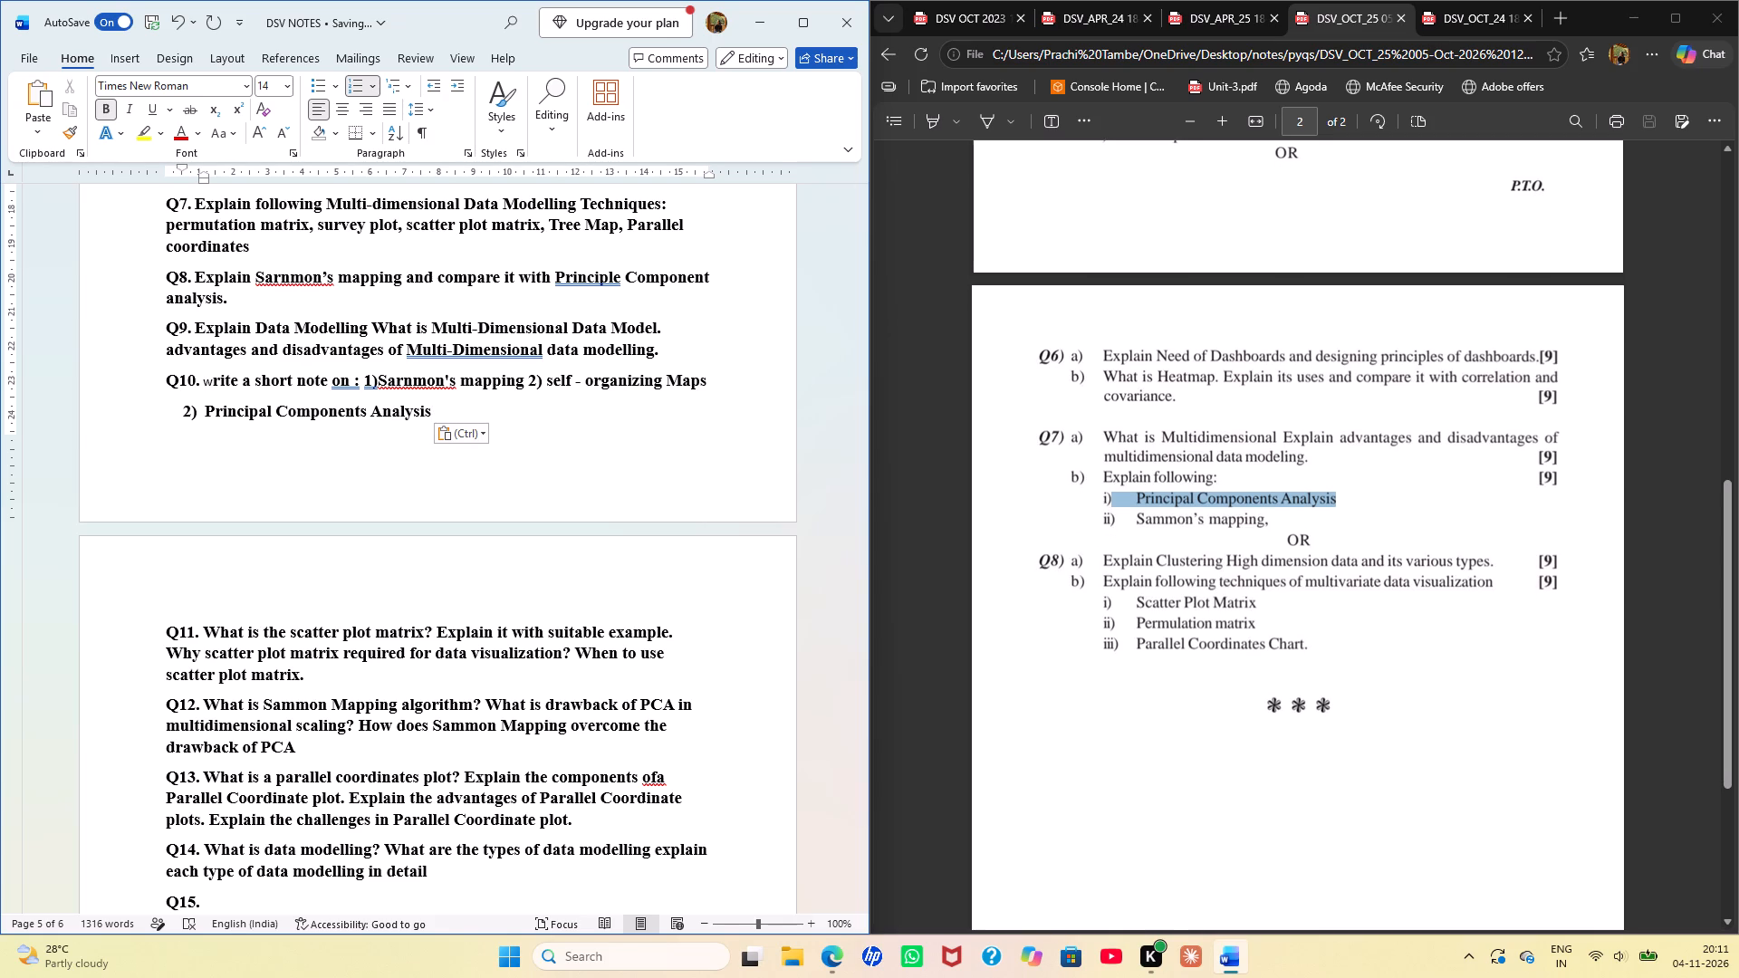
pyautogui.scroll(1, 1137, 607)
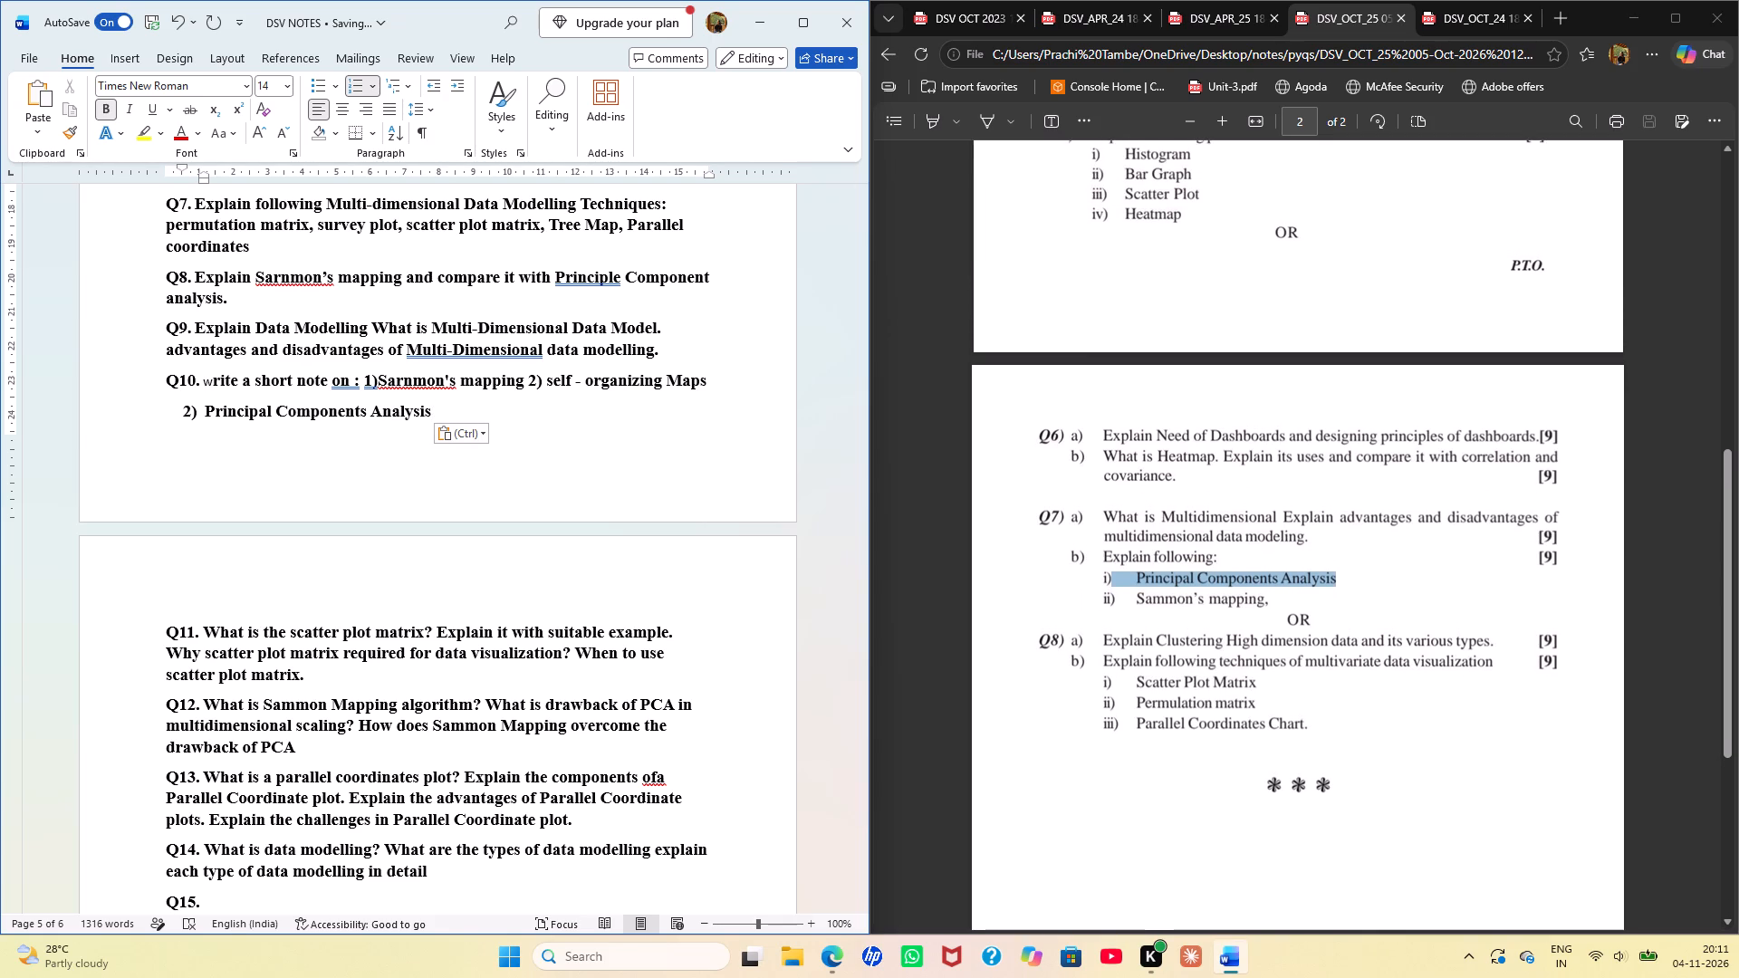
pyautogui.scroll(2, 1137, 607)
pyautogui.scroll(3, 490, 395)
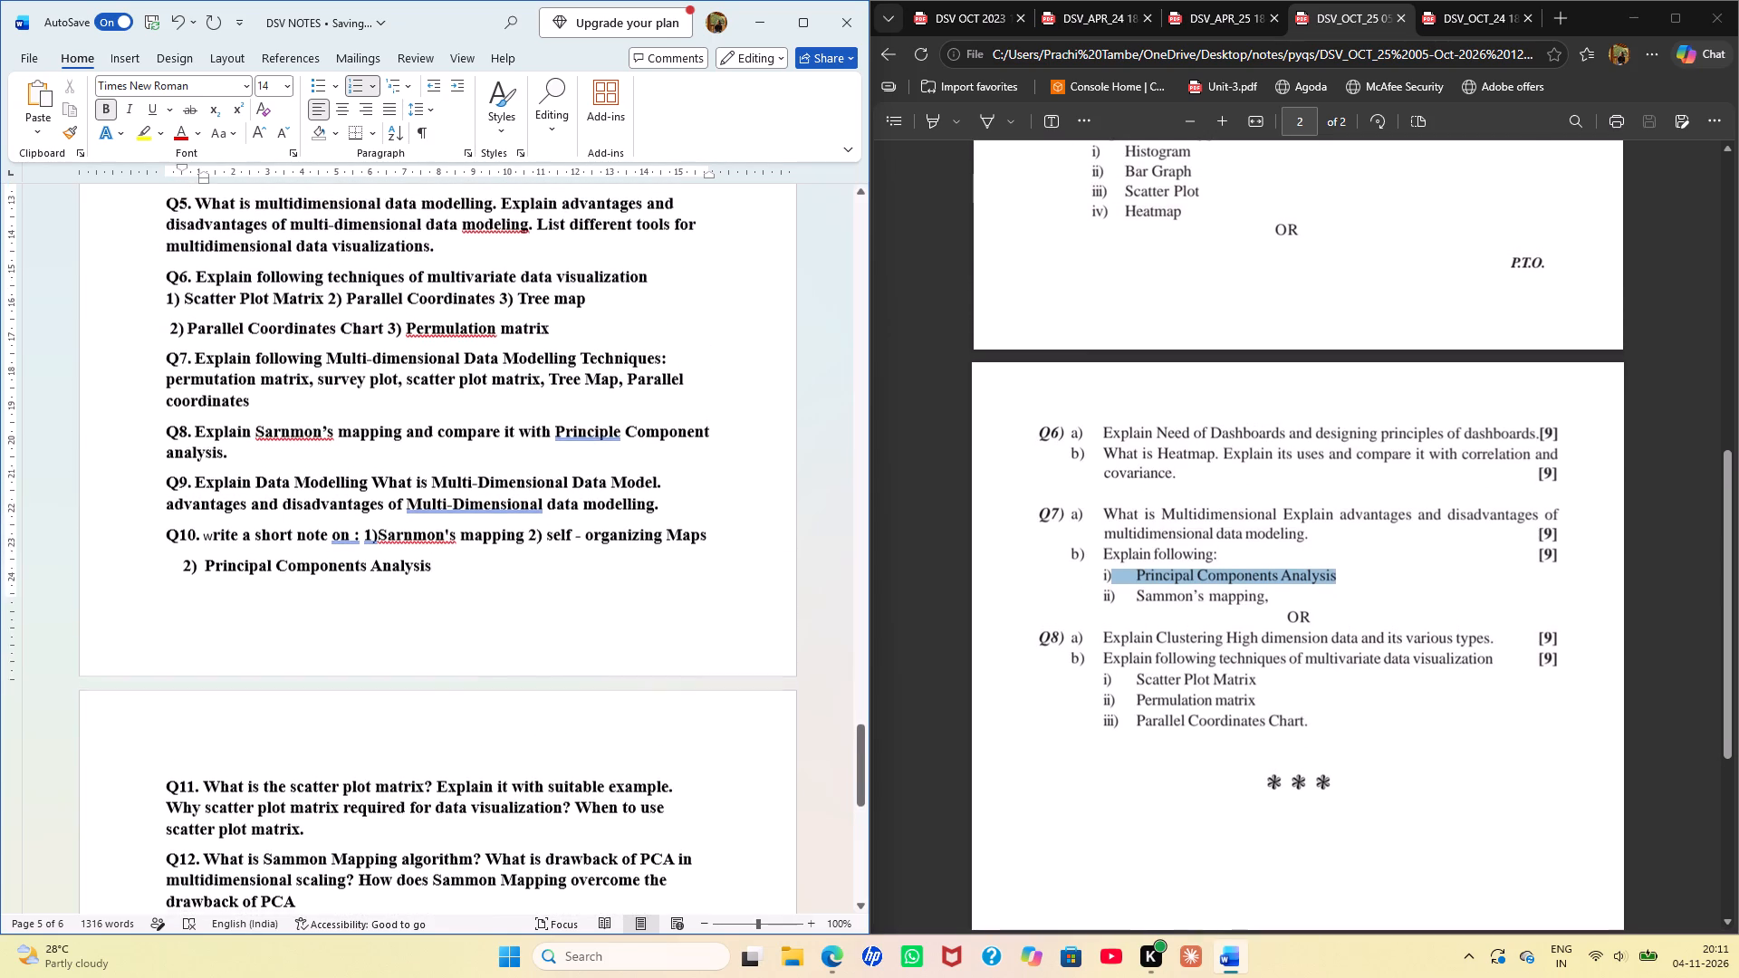
# Delete the empty Q15, Q16 and Q17 placeholder lines at the end of UNIT 6 and save the document.
pyautogui.scroll(3, 490, 395)
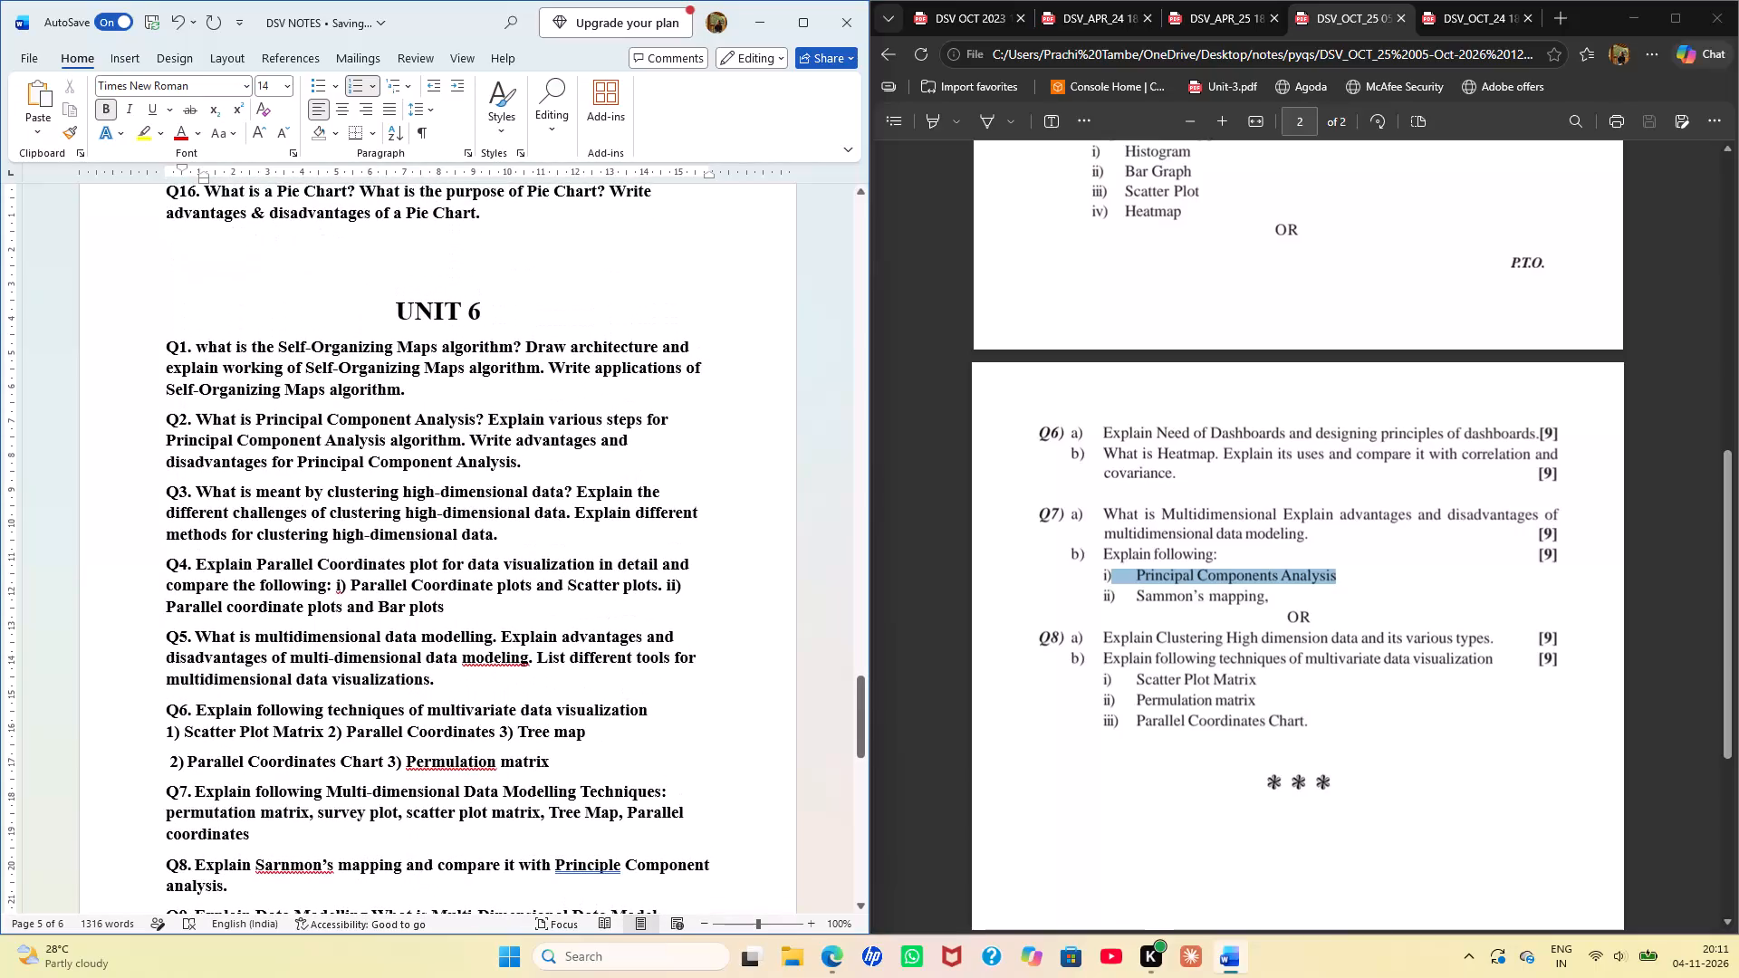
pyautogui.scroll(-7, 490, 395)
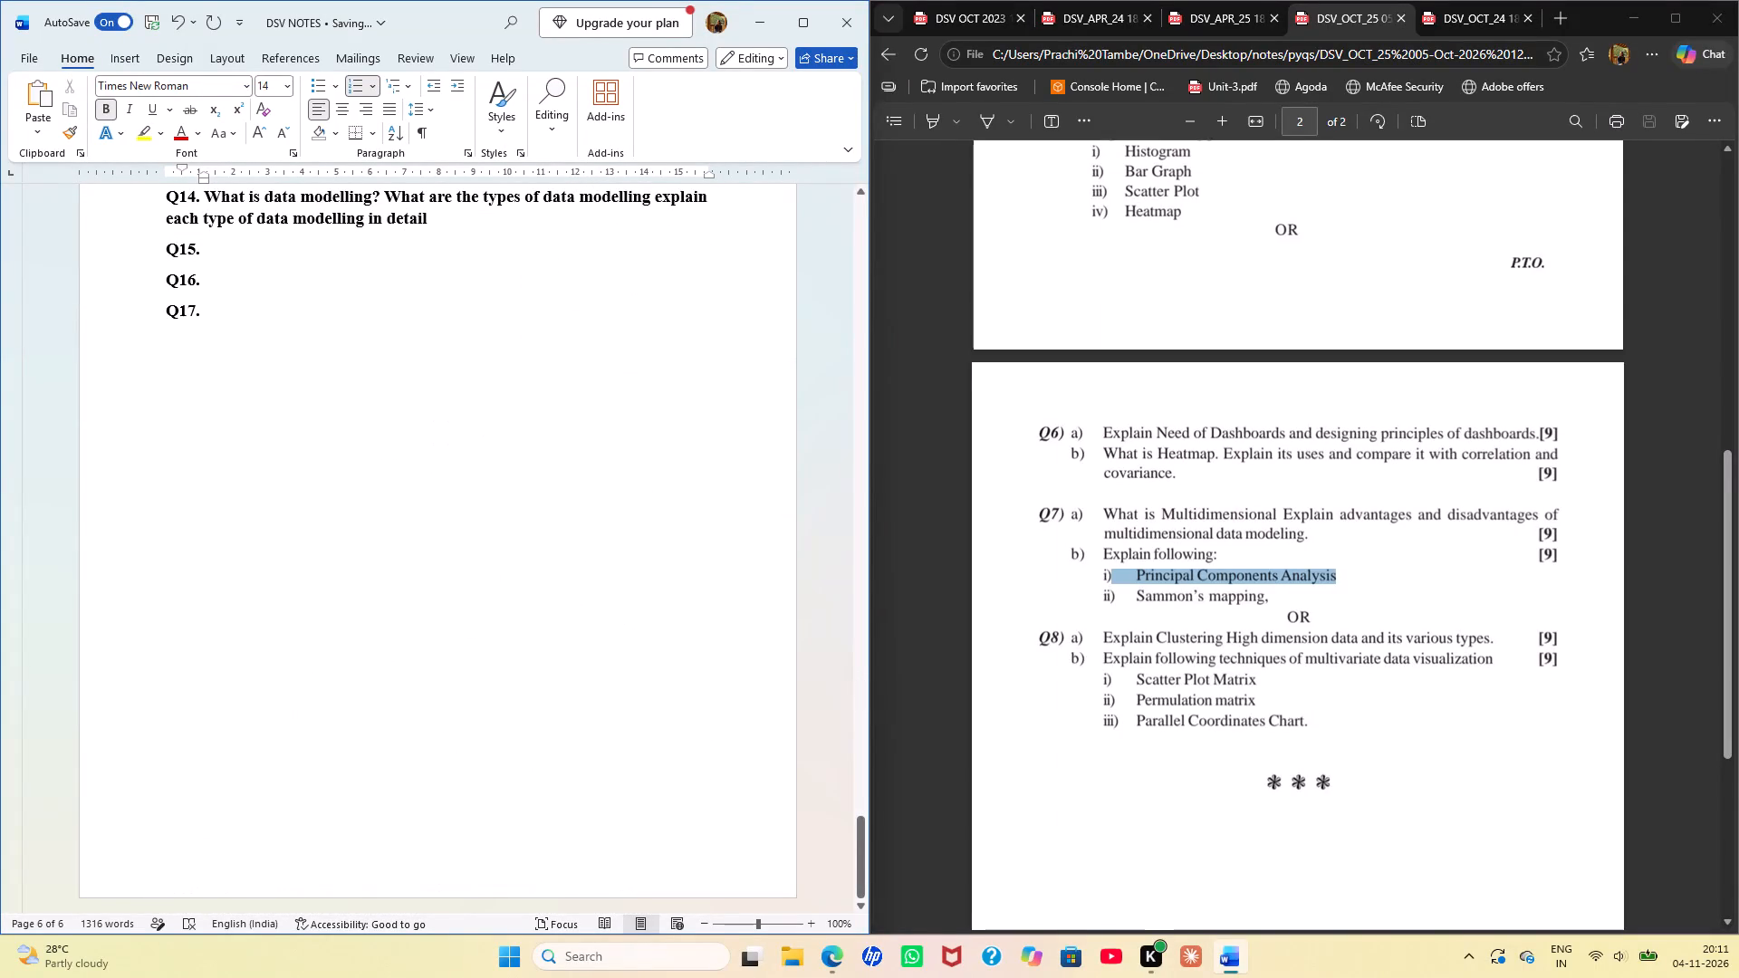
pyautogui.moveTo(207, 307); pyautogui.dragTo(155, 253)
pyautogui.press('BackSpace')
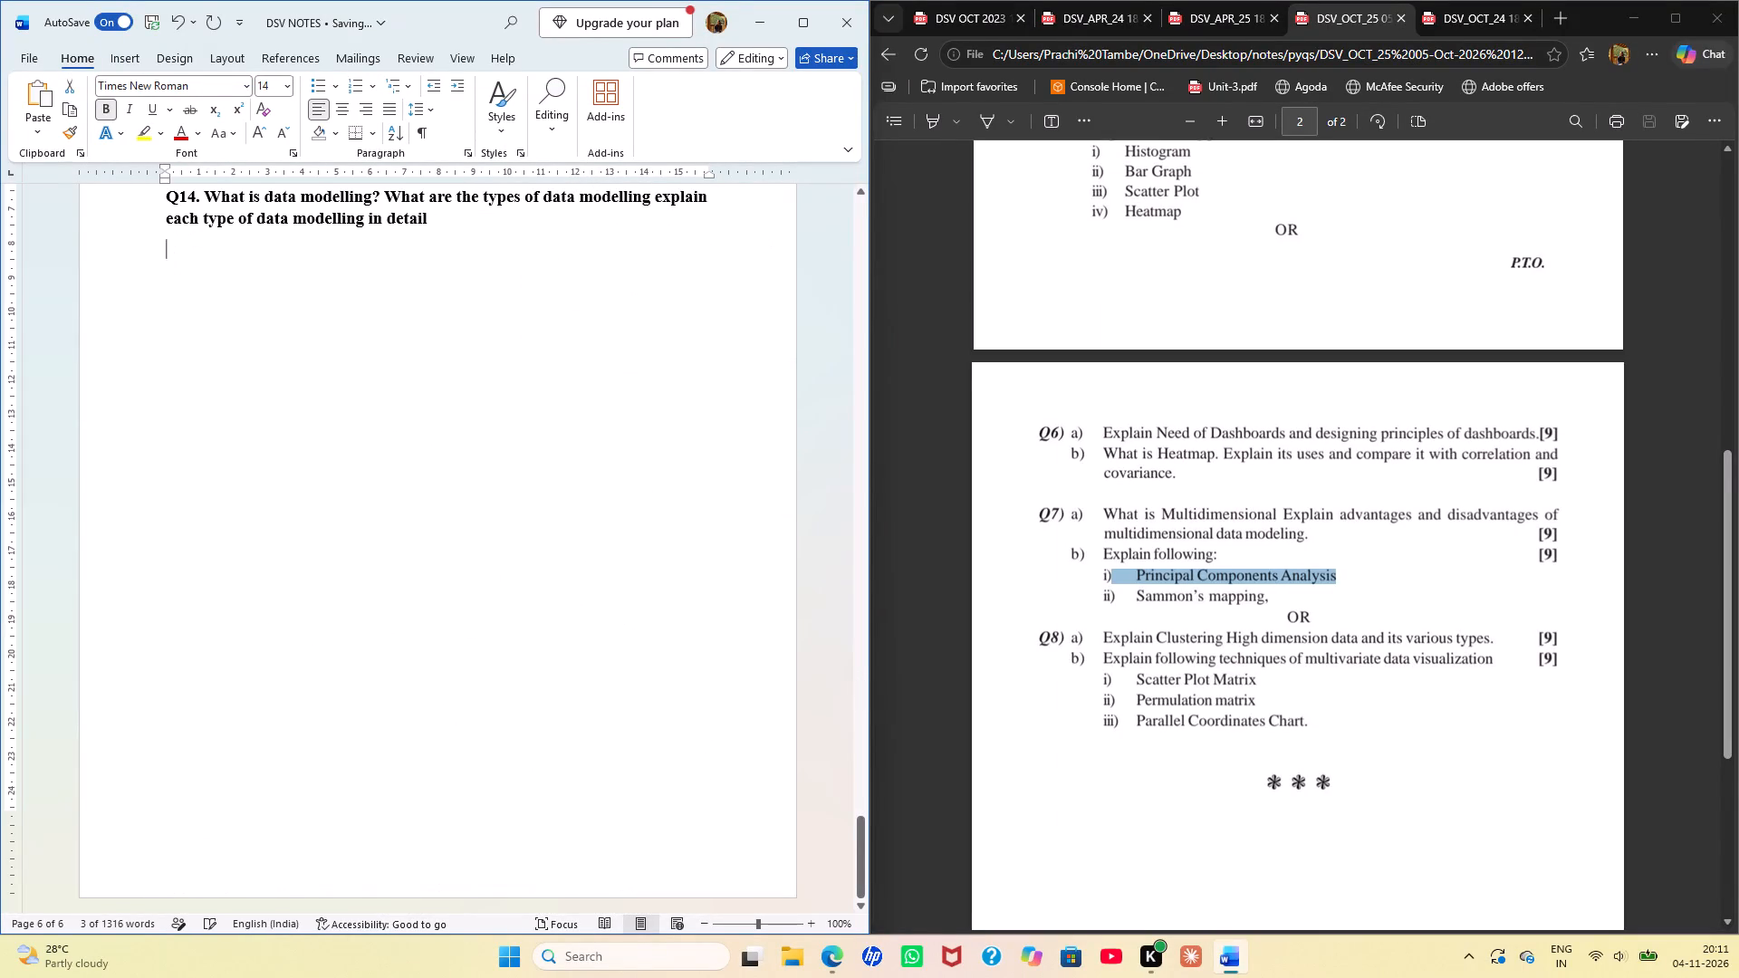
pyautogui.hotkey('ctrl', 's')
# Review the compiled question bank from the end of UNIT 6 back to the title page.
pyautogui.scroll(4, 155, 253)
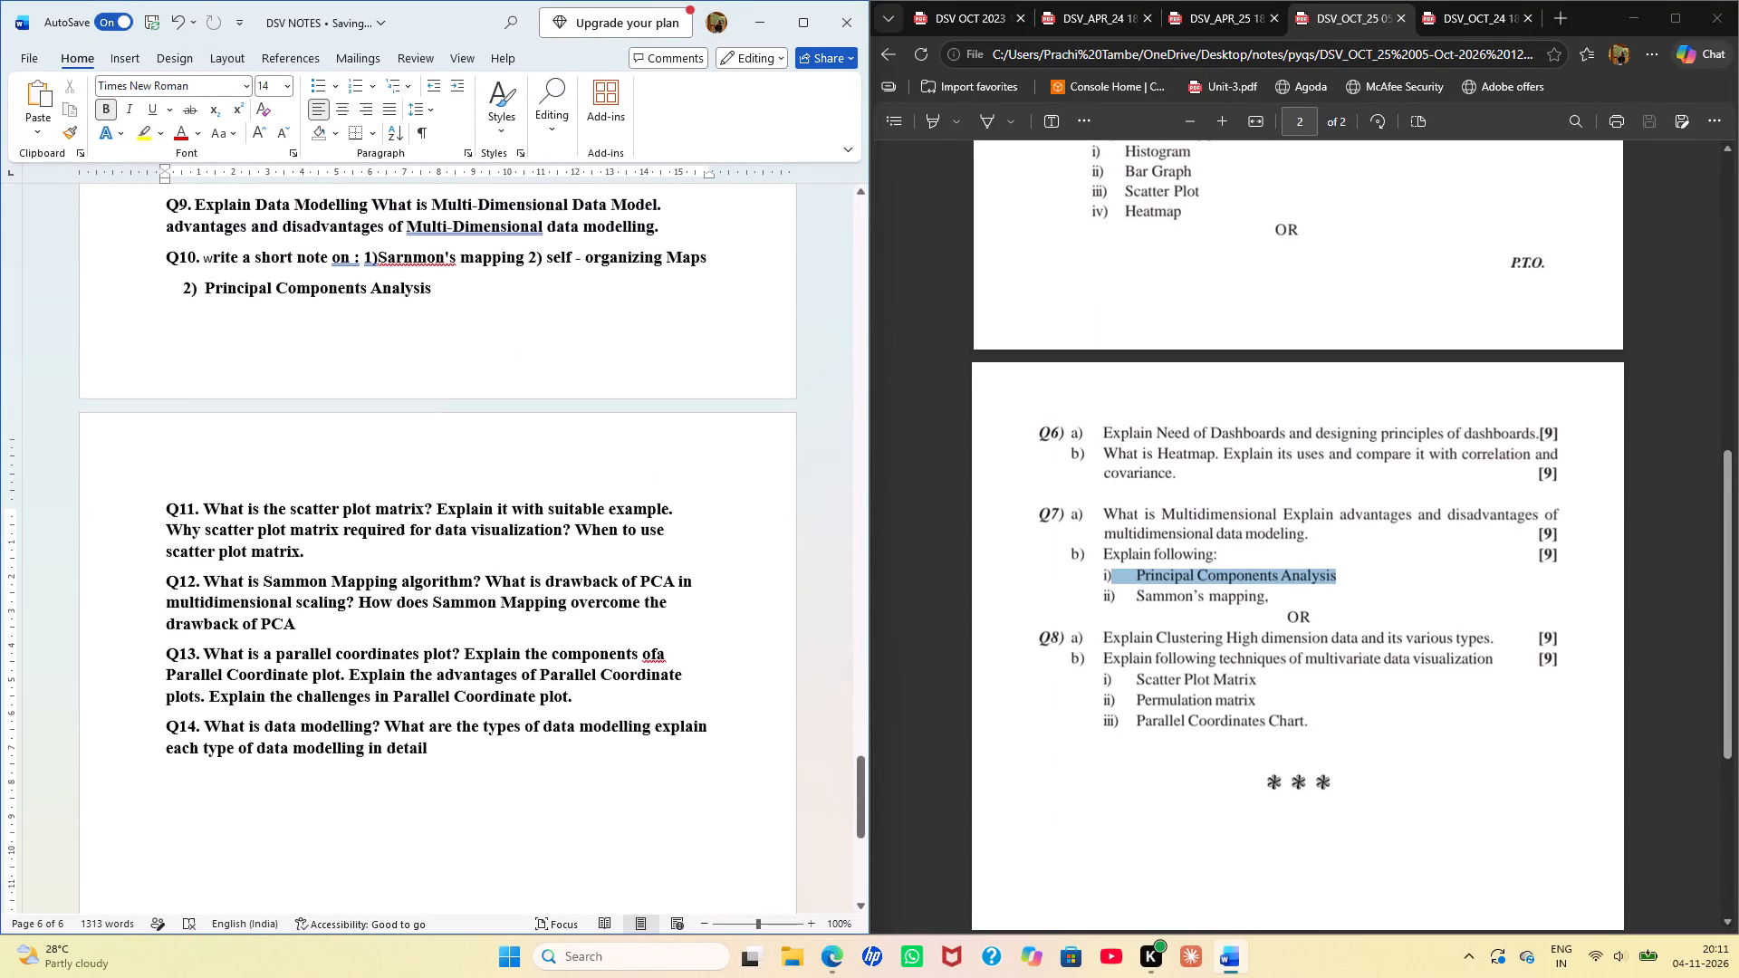
pyautogui.scroll(8, 155, 253)
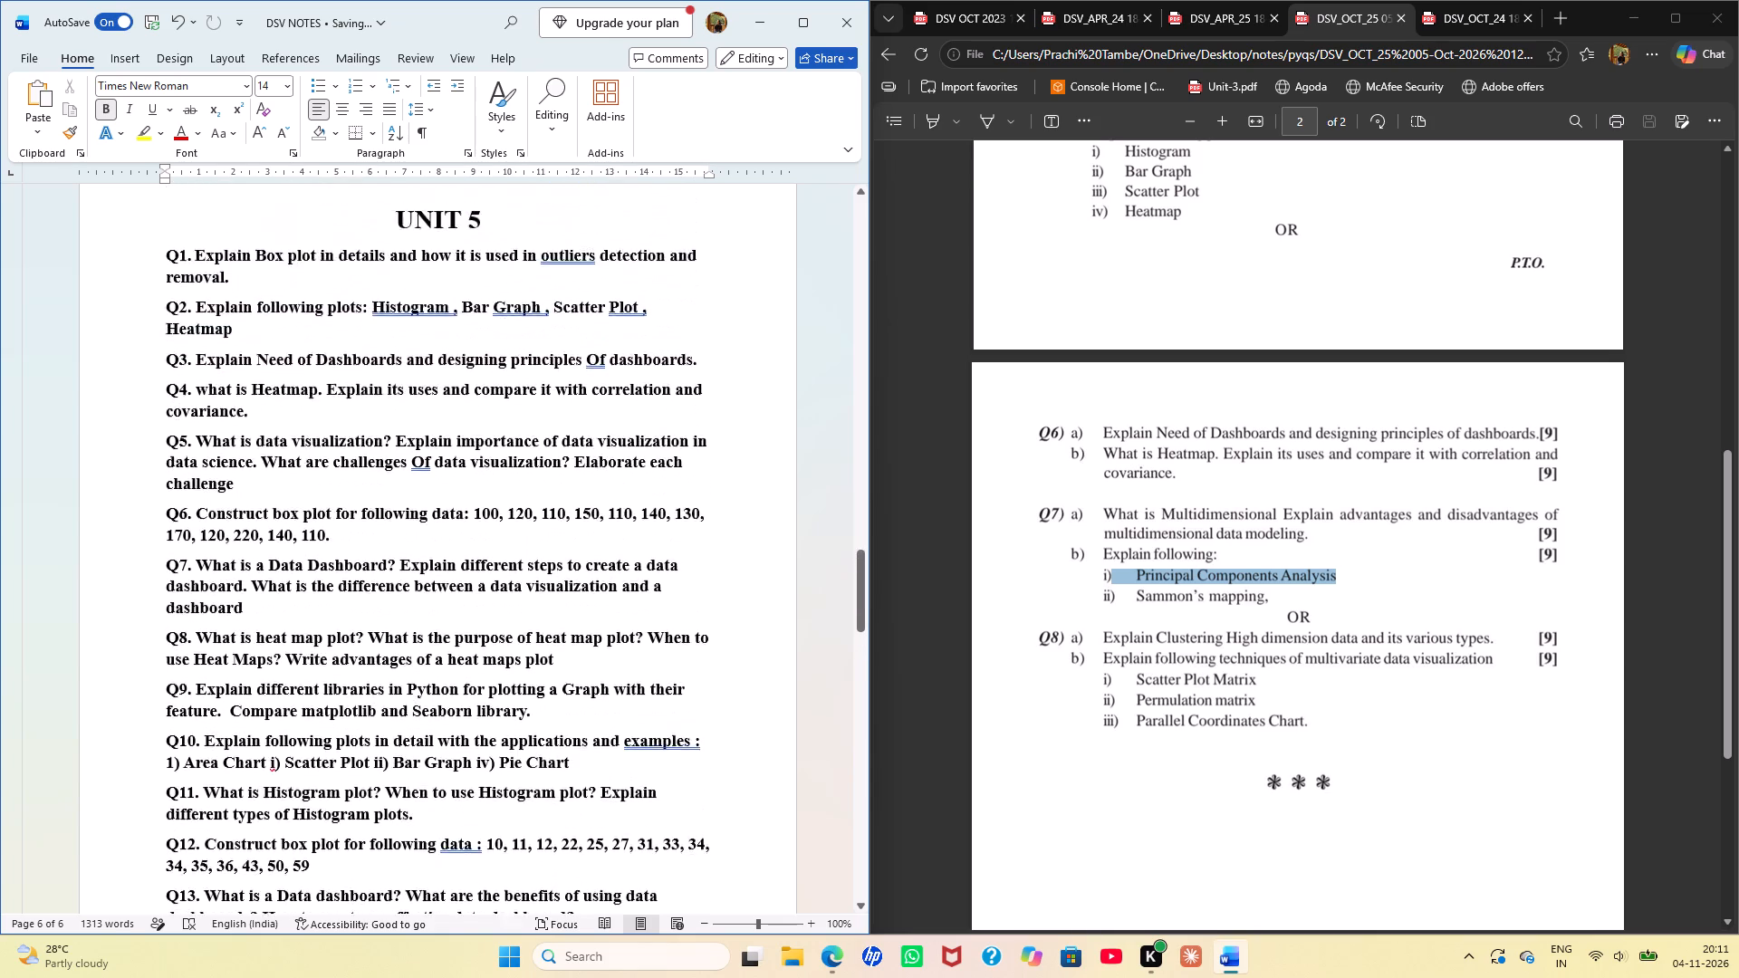
pyautogui.scroll(5, 155, 253)
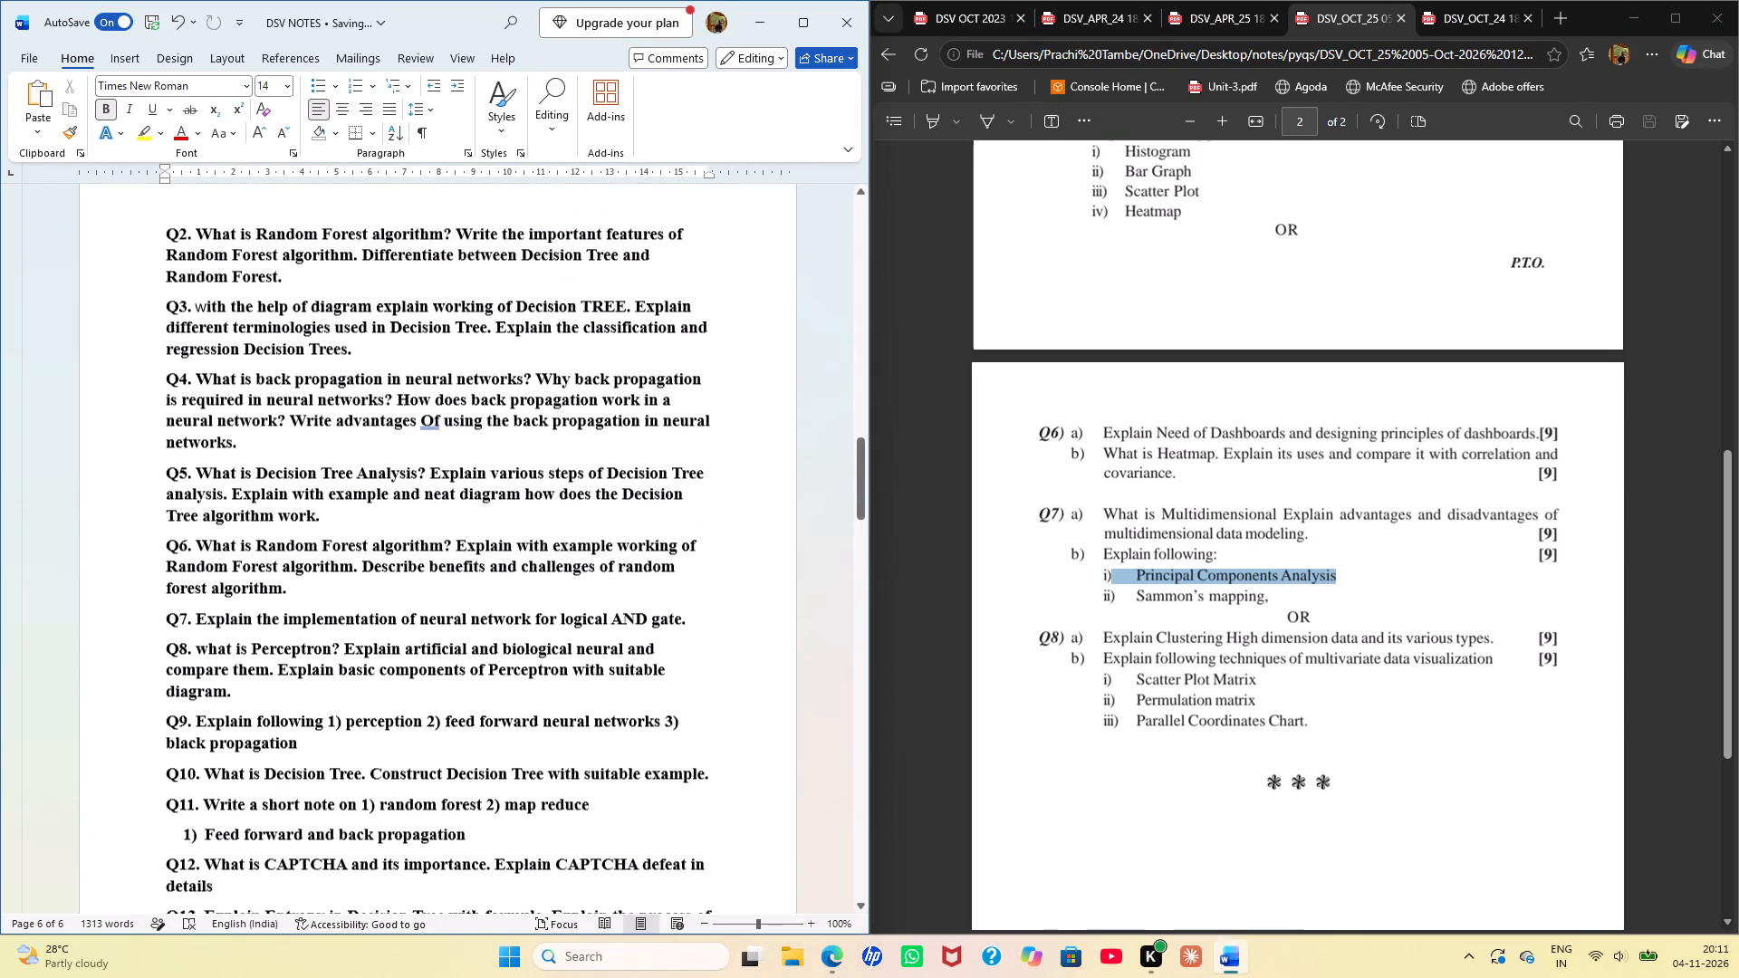
pyautogui.scroll(3, 155, 253)
pyautogui.scroll(20, 155, 253)
pyautogui.scroll(1, 155, 253)
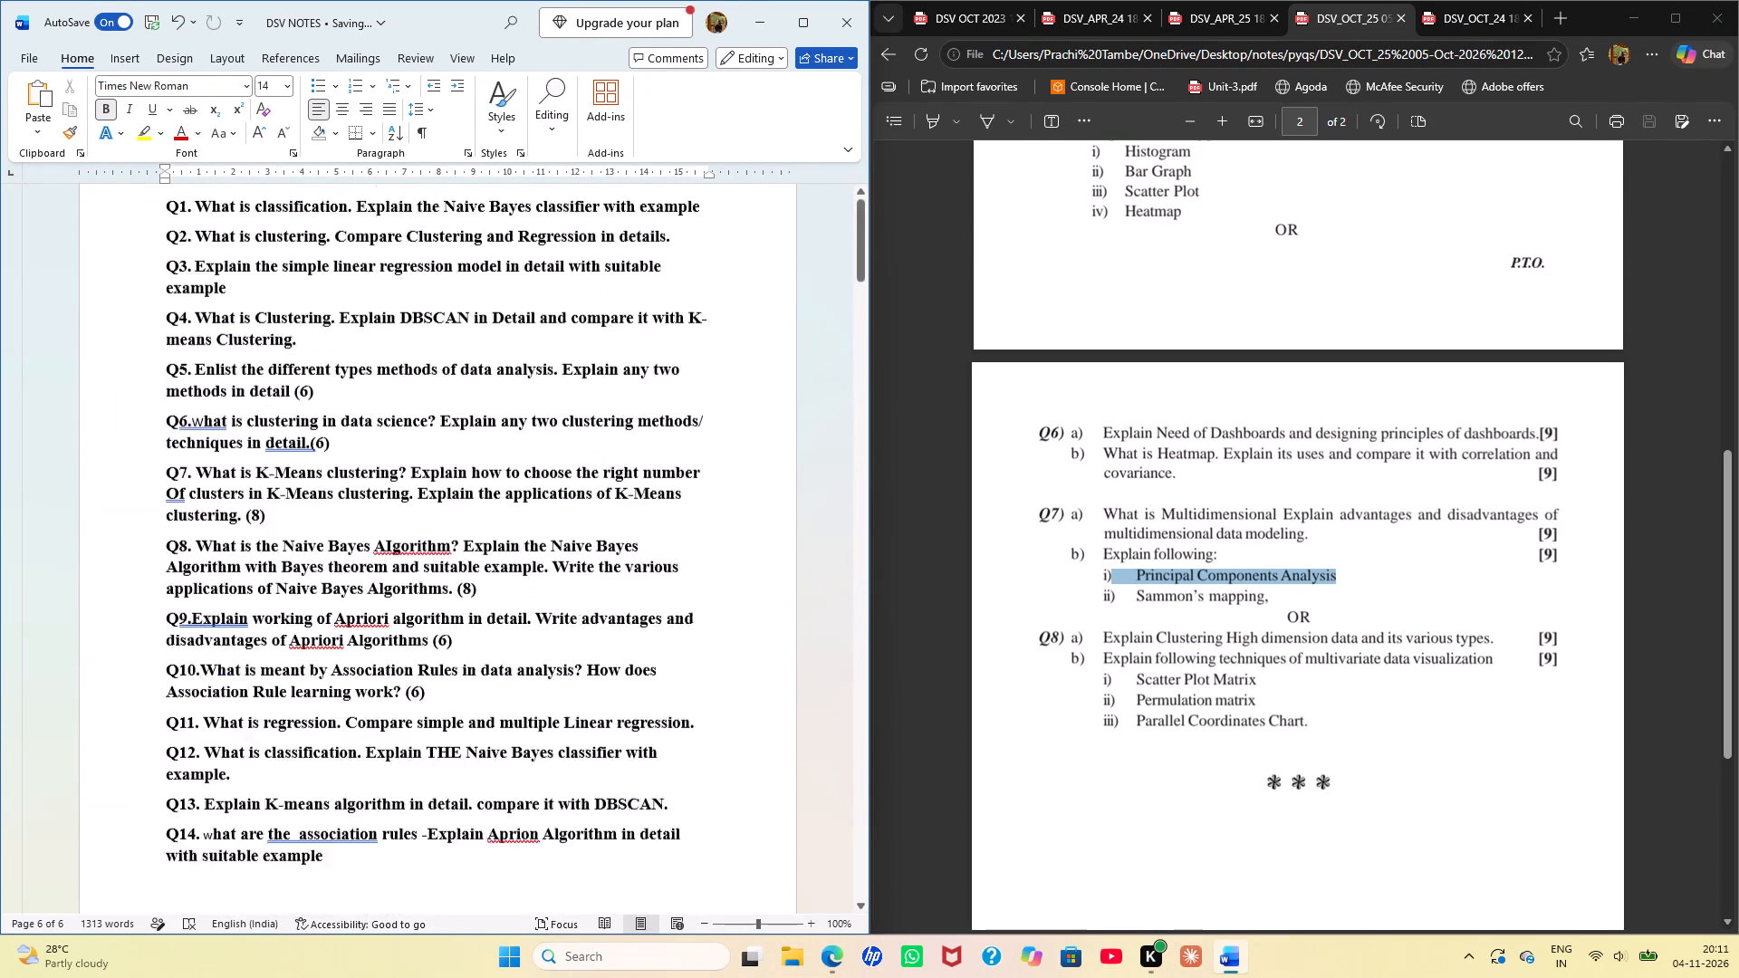
pyautogui.scroll(14, 155, 253)
pyautogui.scroll(10, 155, 253)
# Save the DSV NOTES document once more and close it.
pyautogui.hotkey('ctrl', 's')
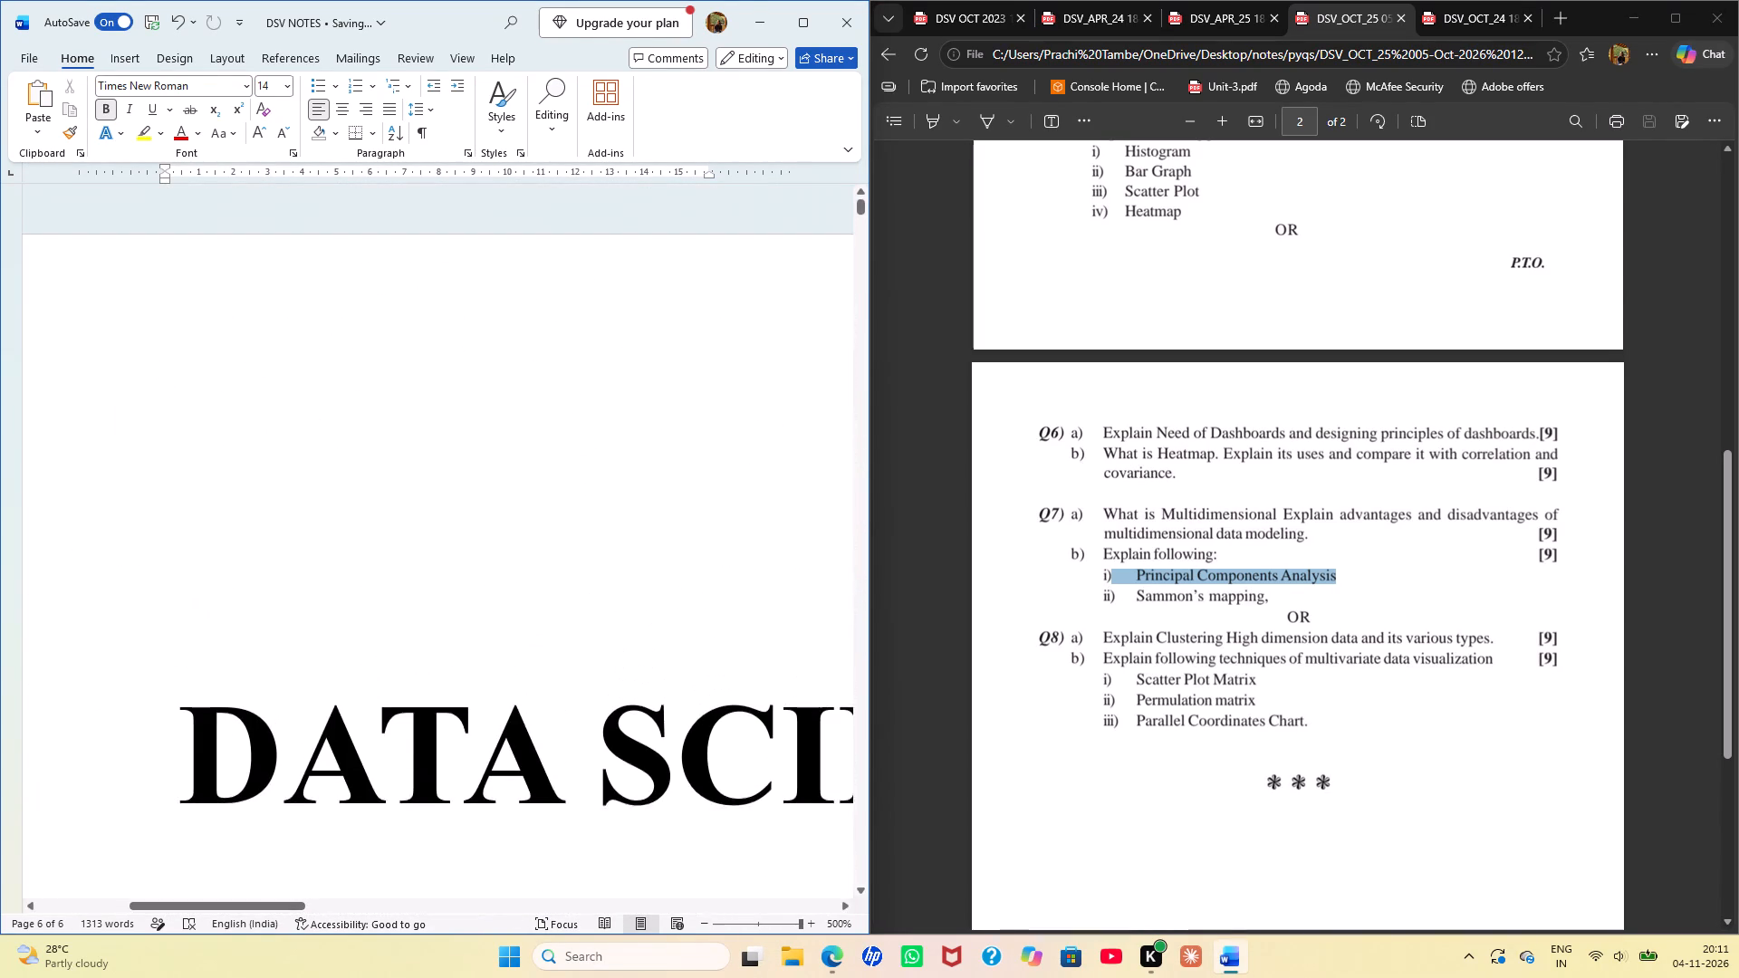
pyautogui.click(842, 12)
pyautogui.click(842, 12)
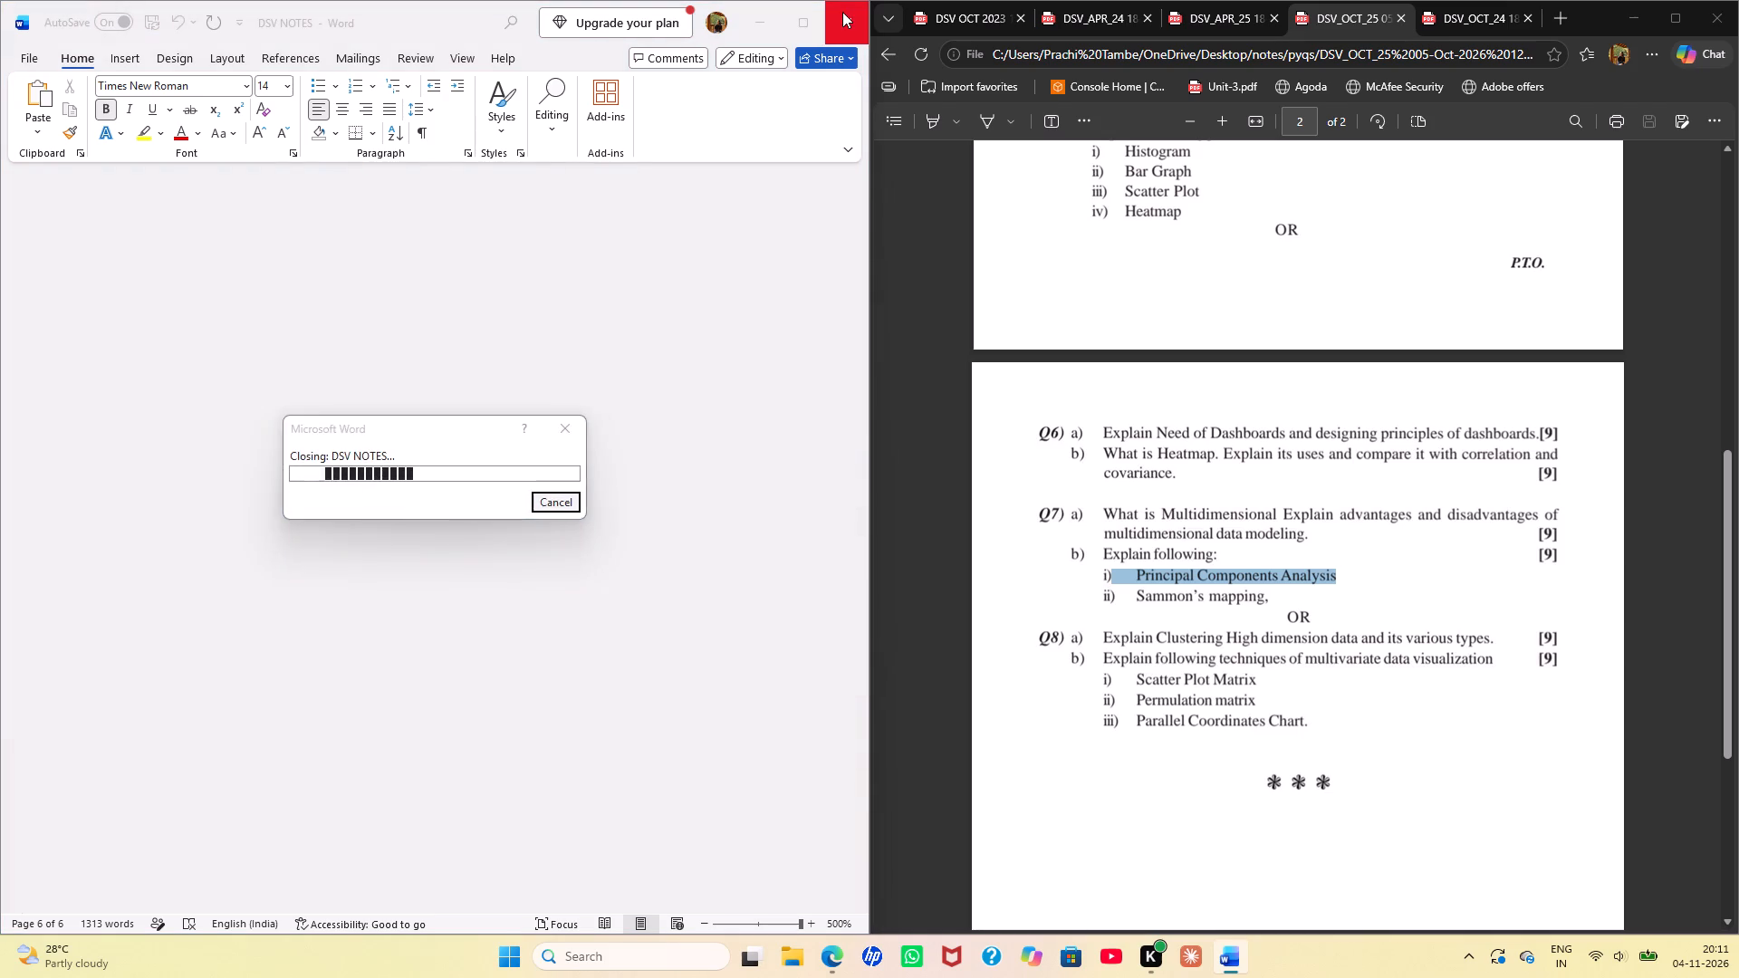